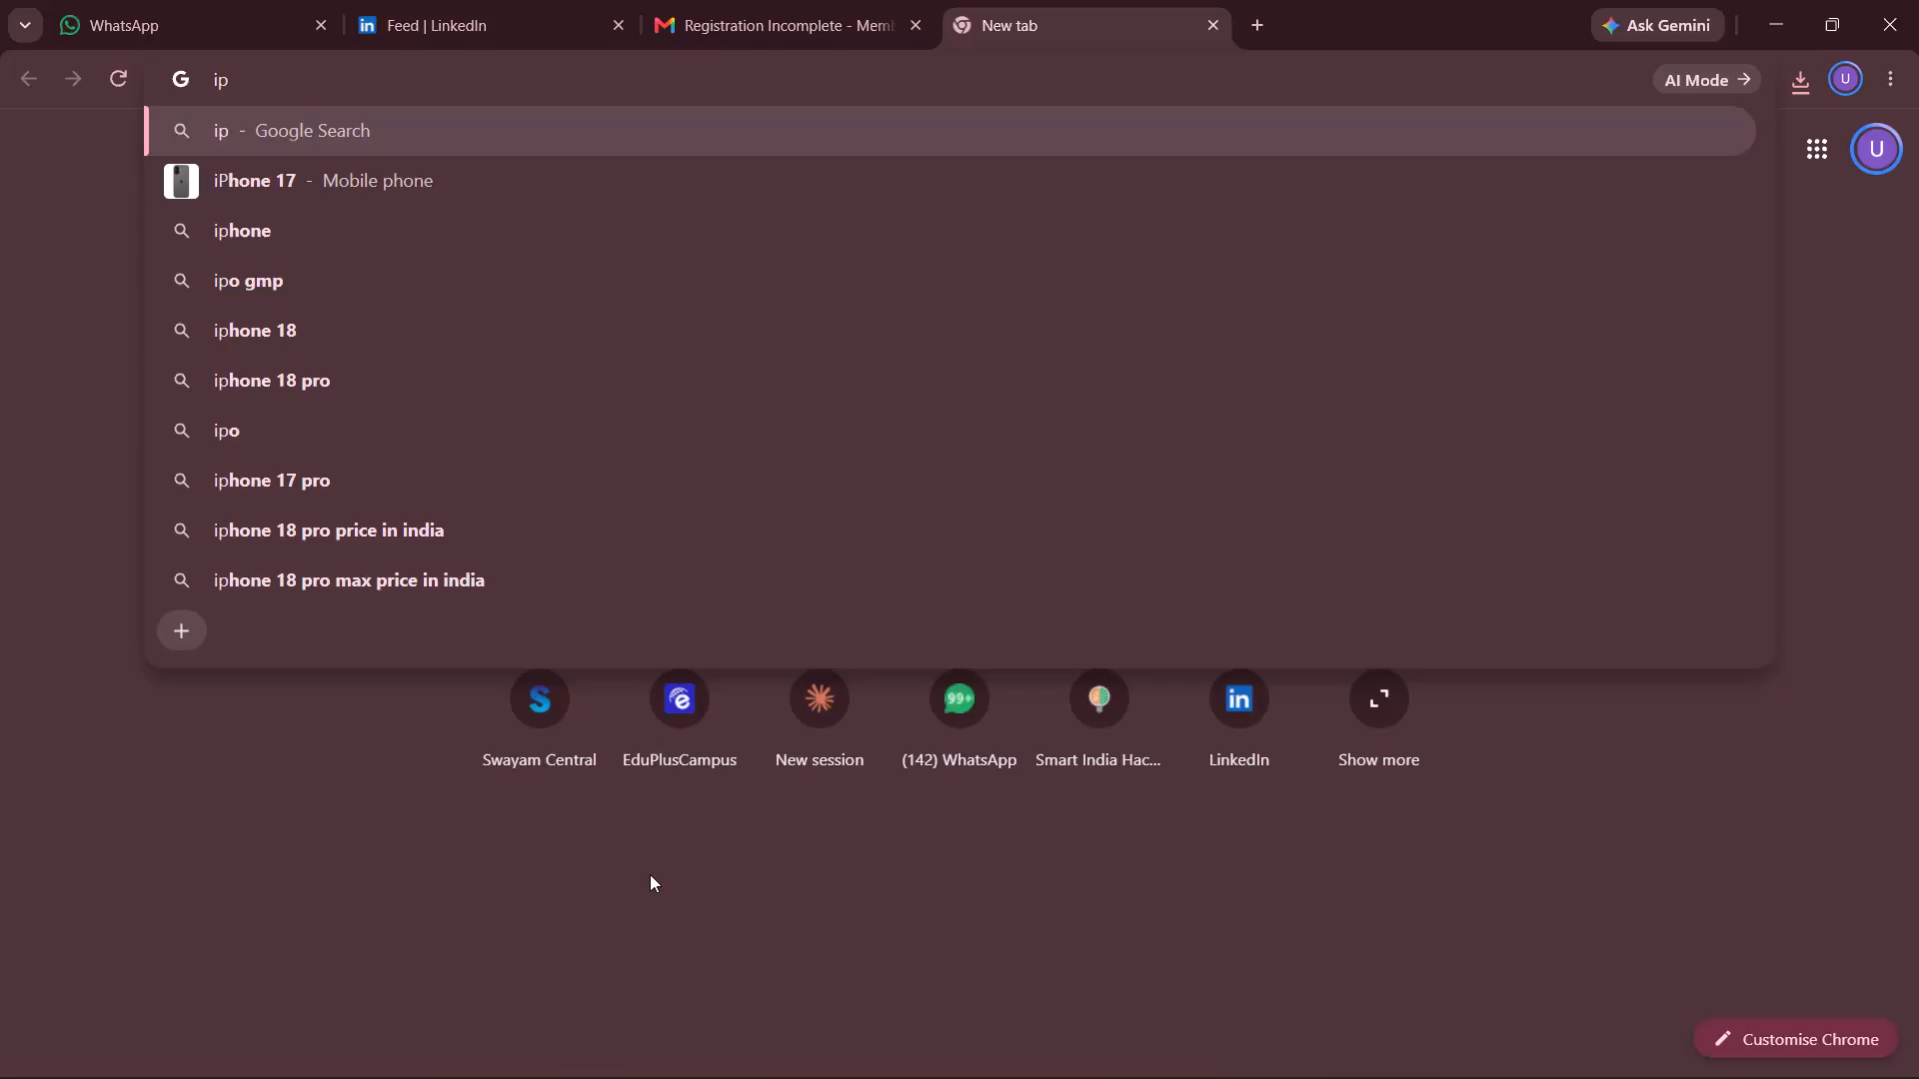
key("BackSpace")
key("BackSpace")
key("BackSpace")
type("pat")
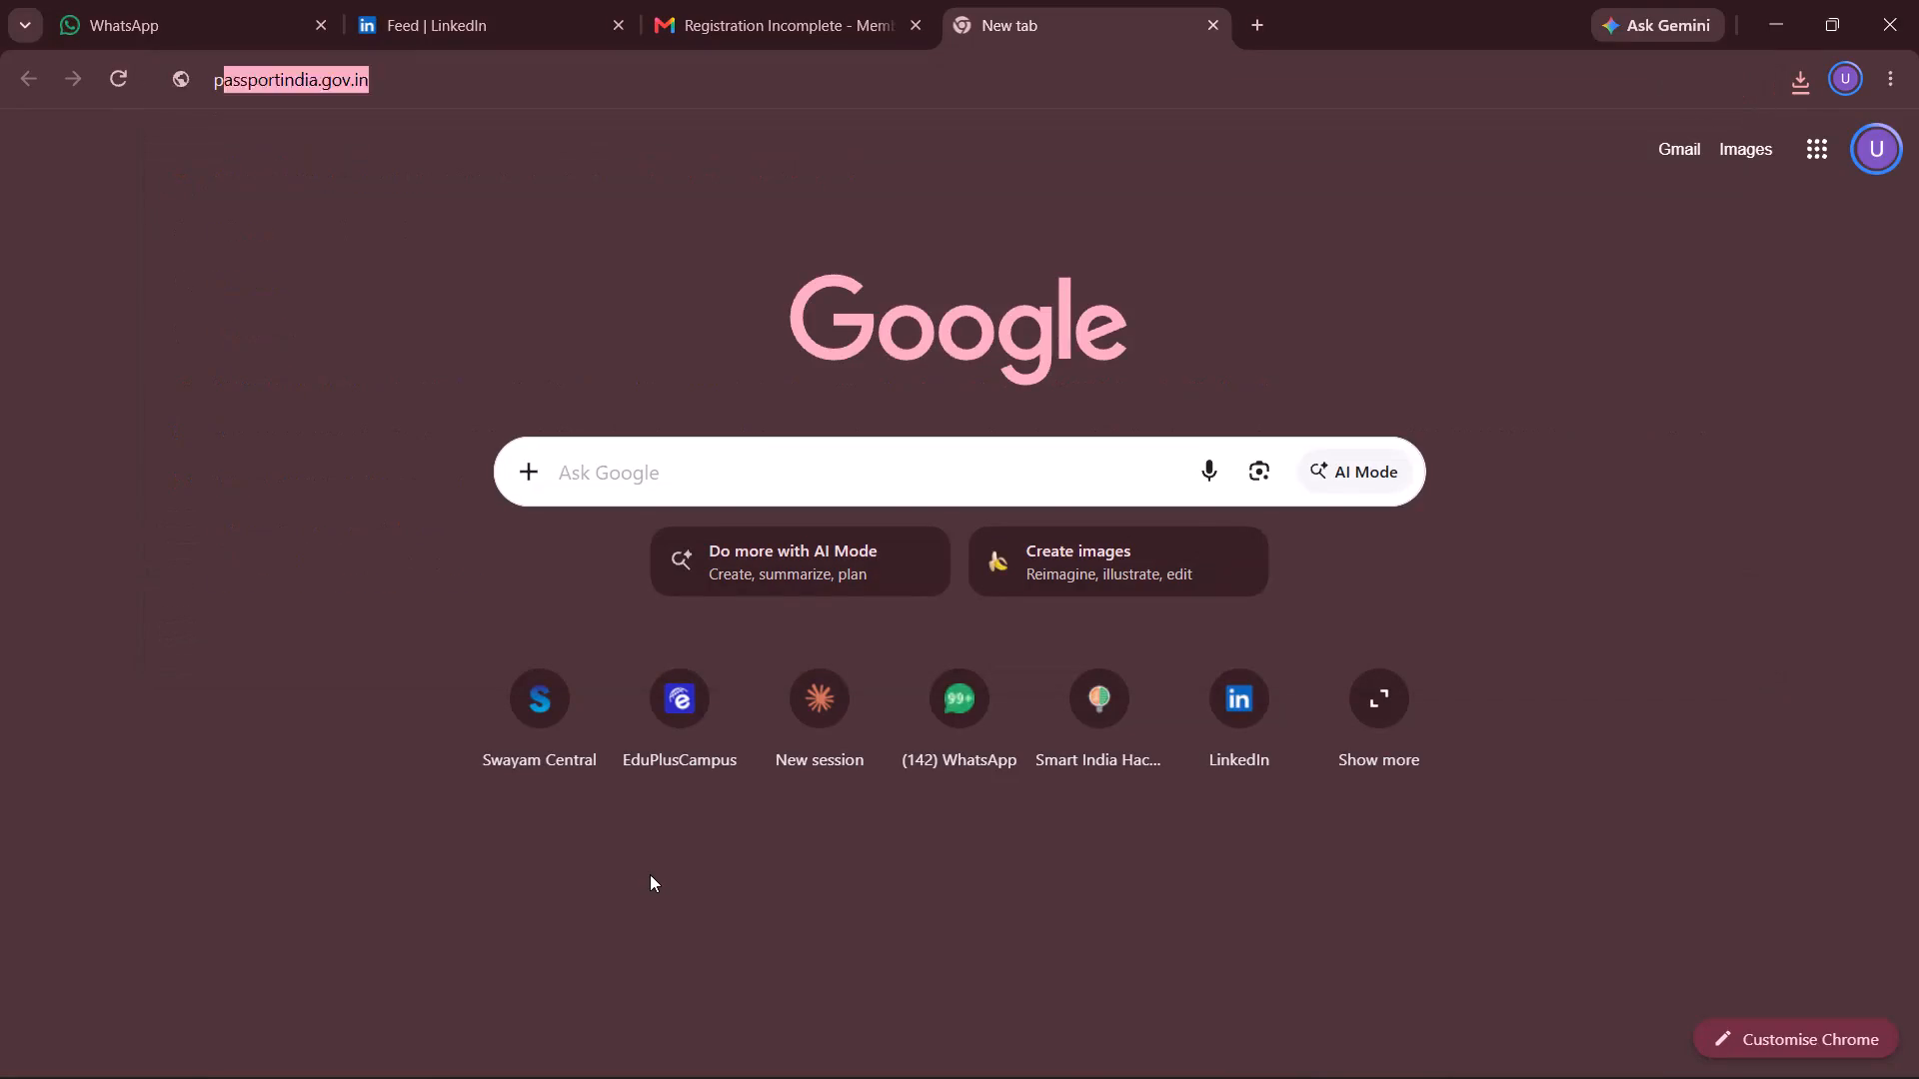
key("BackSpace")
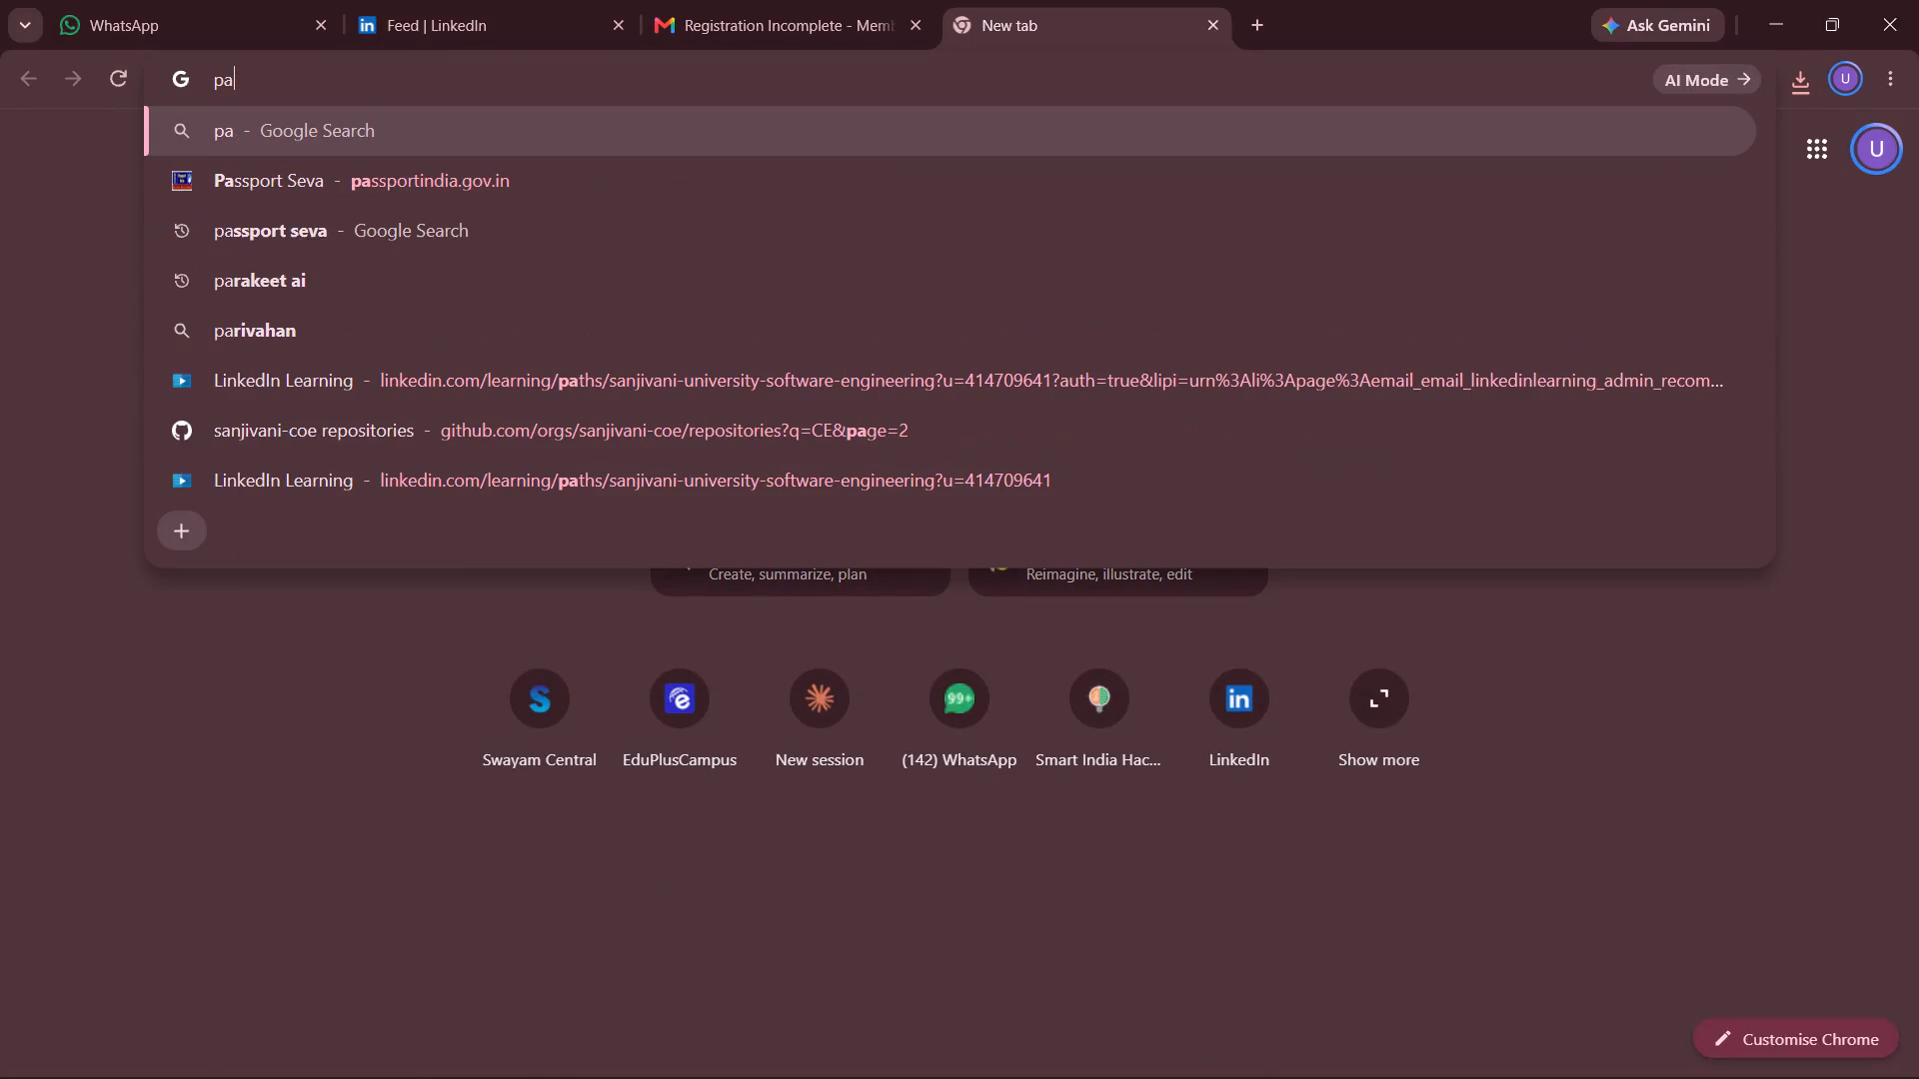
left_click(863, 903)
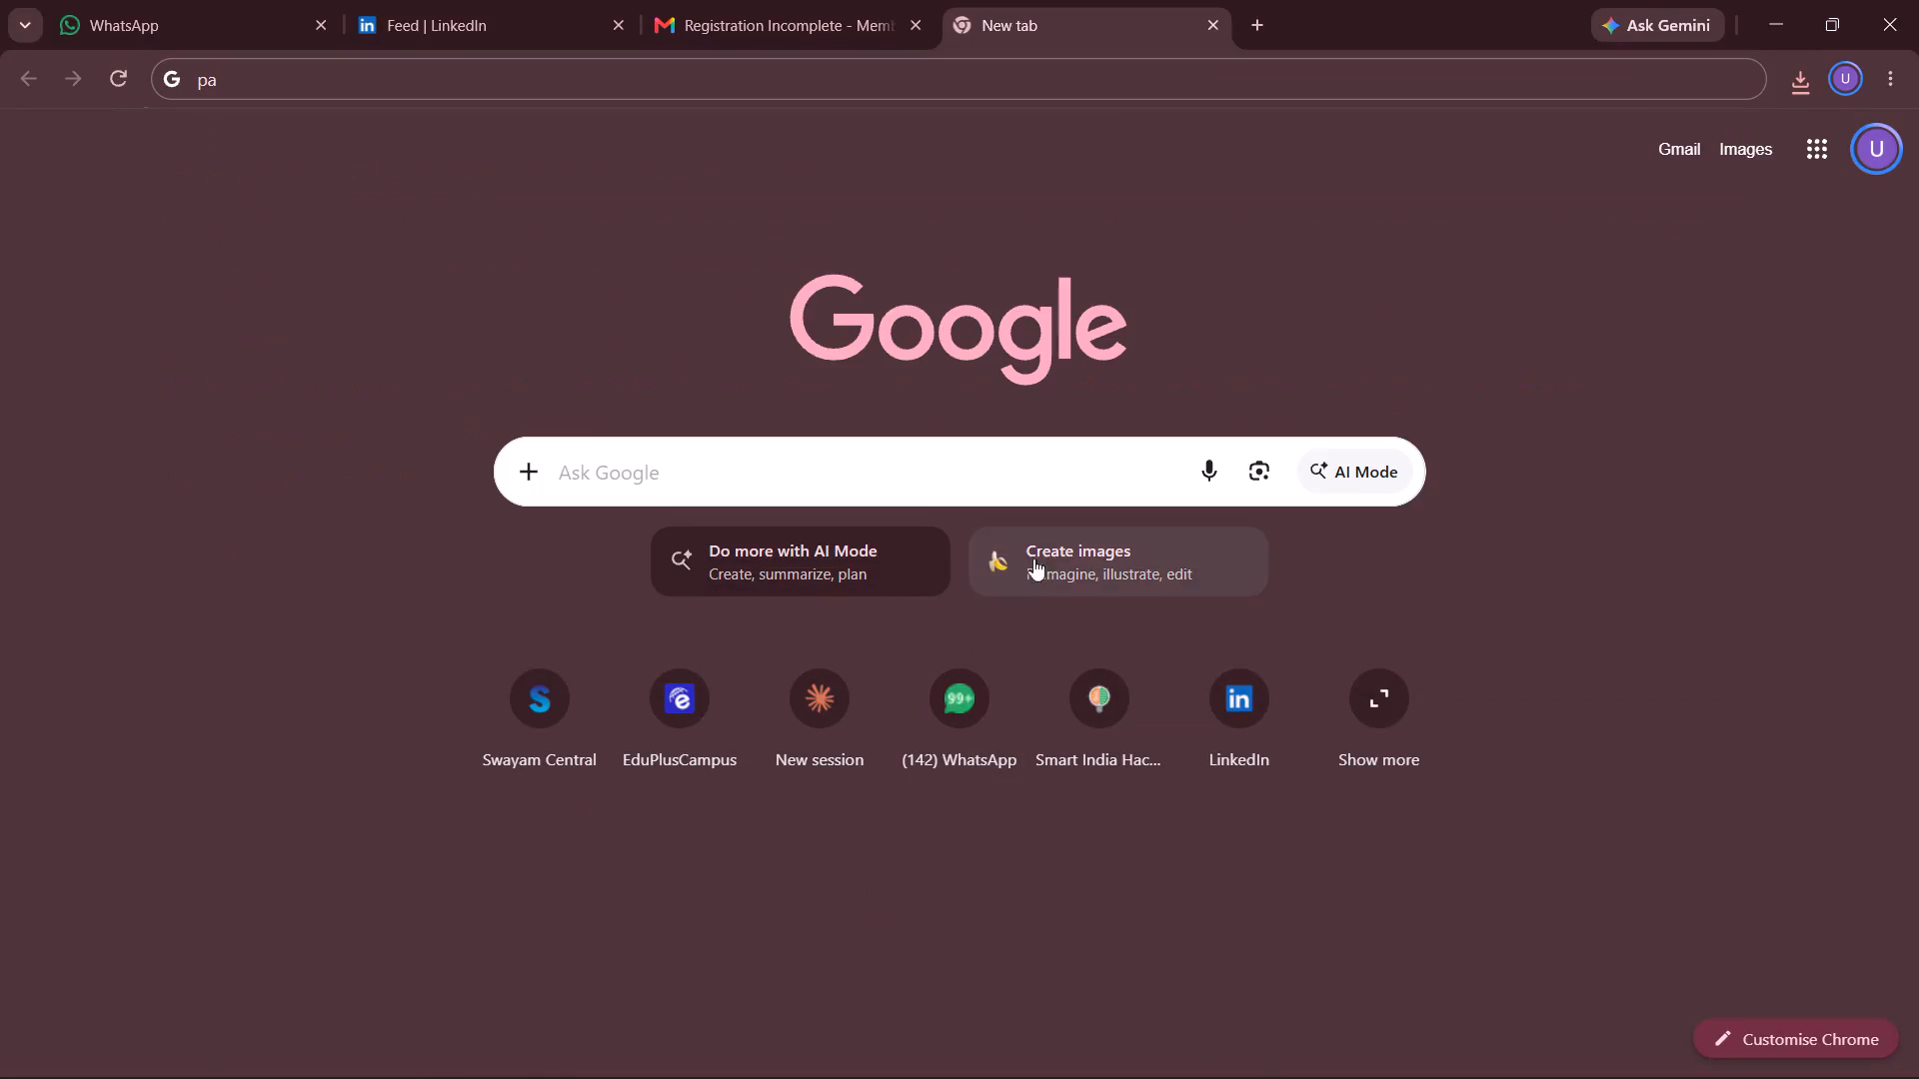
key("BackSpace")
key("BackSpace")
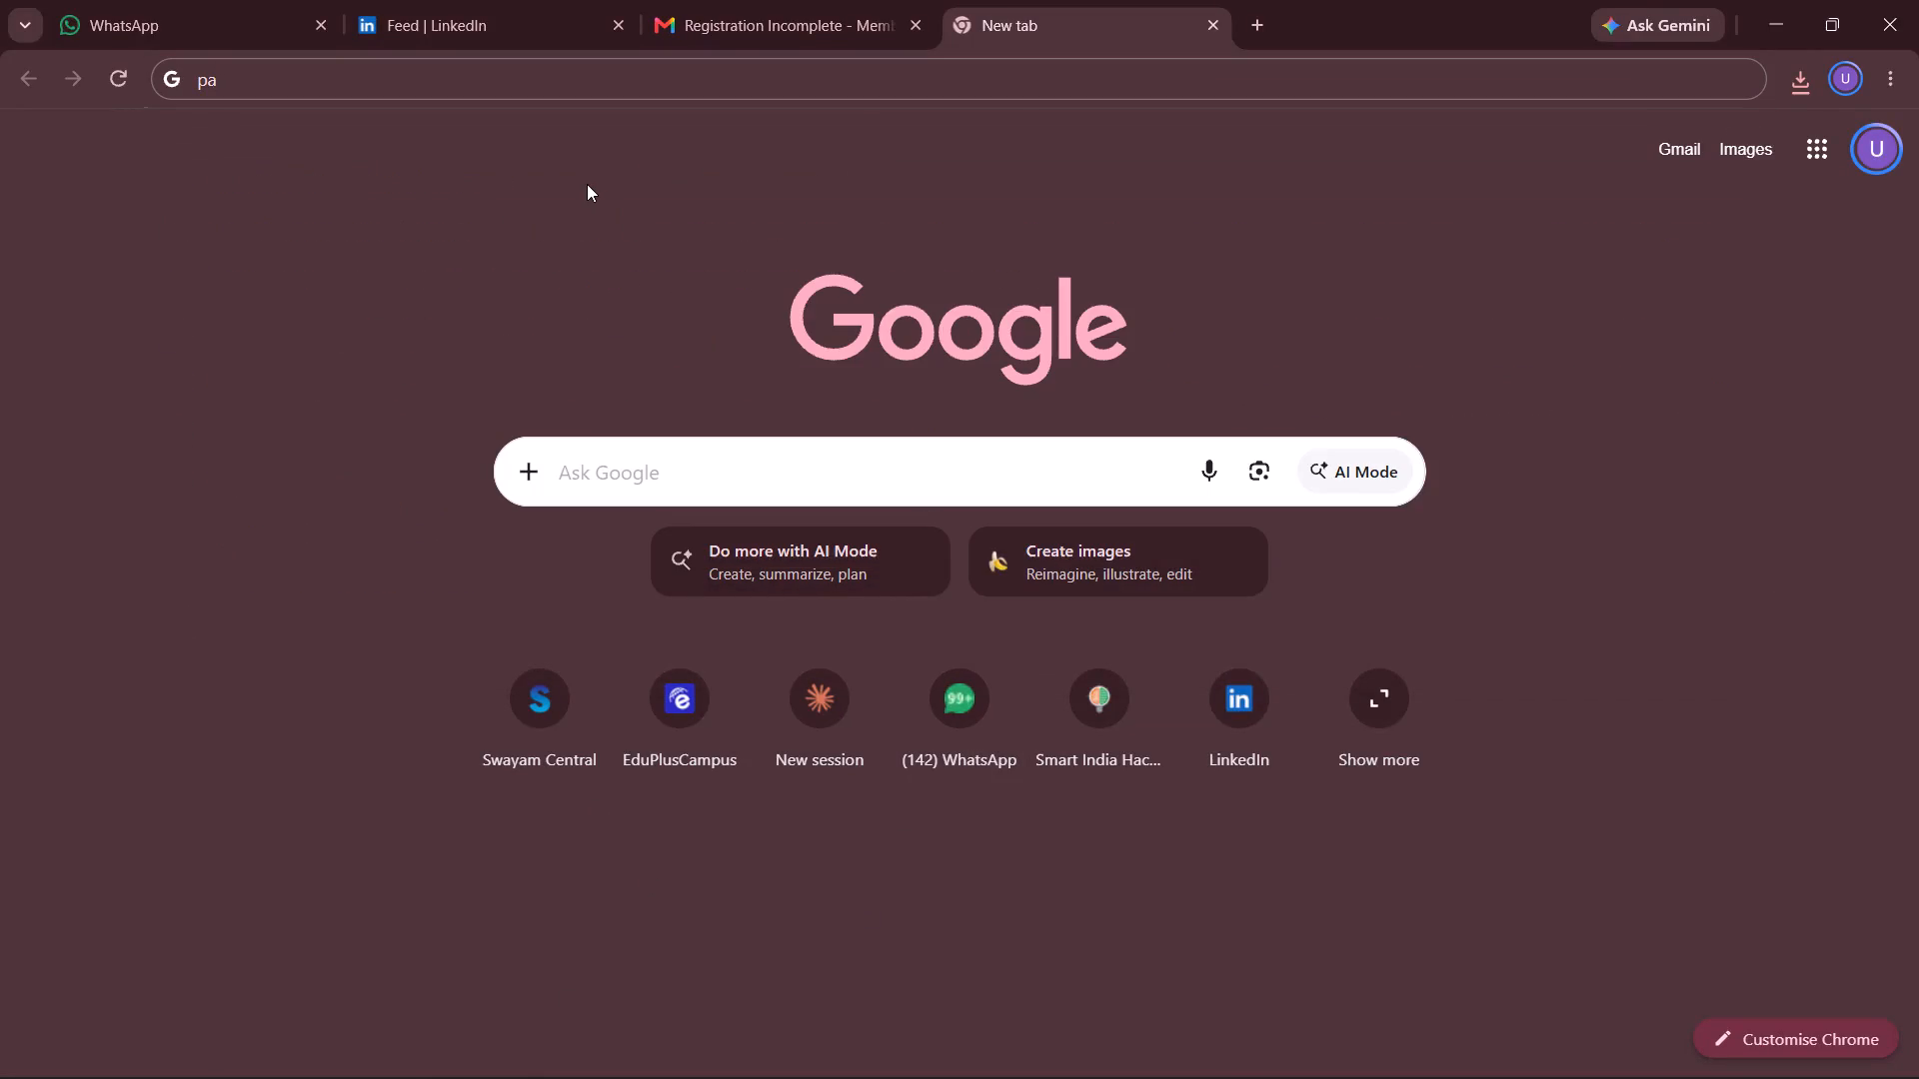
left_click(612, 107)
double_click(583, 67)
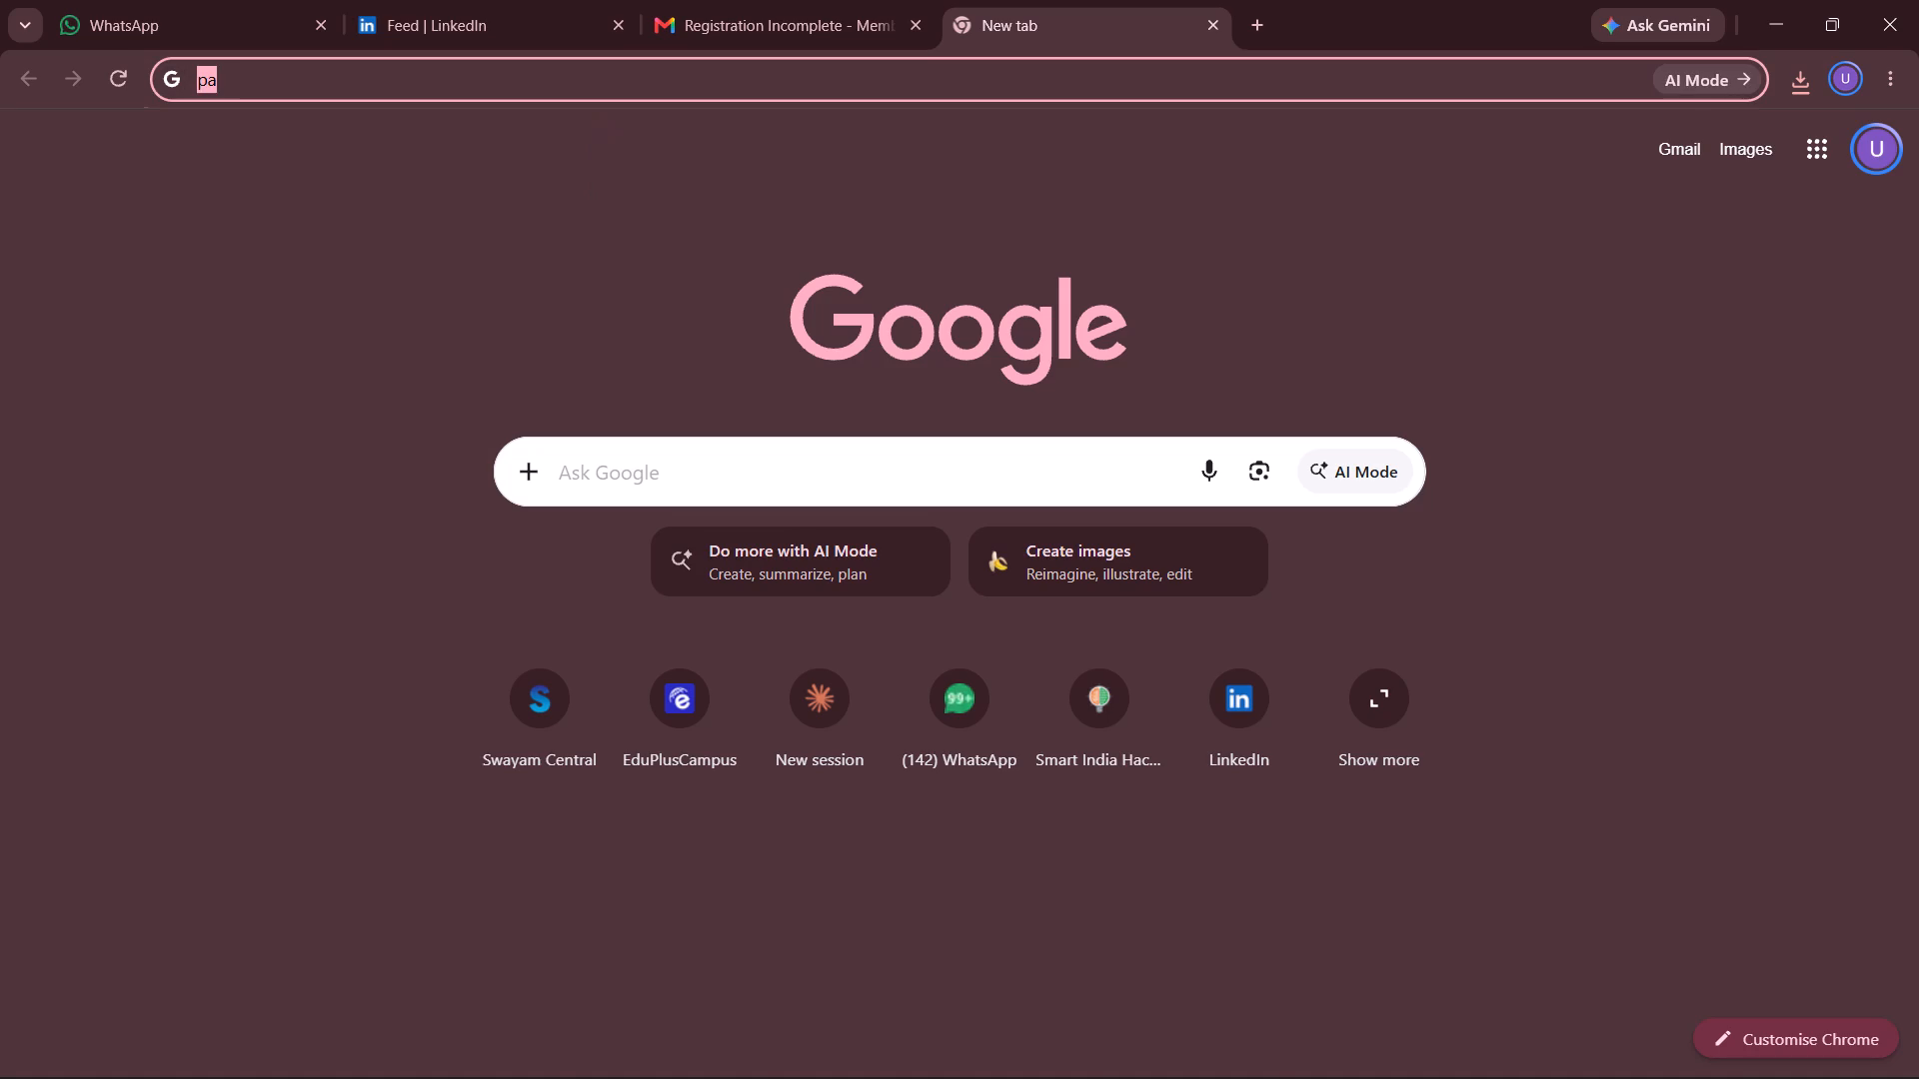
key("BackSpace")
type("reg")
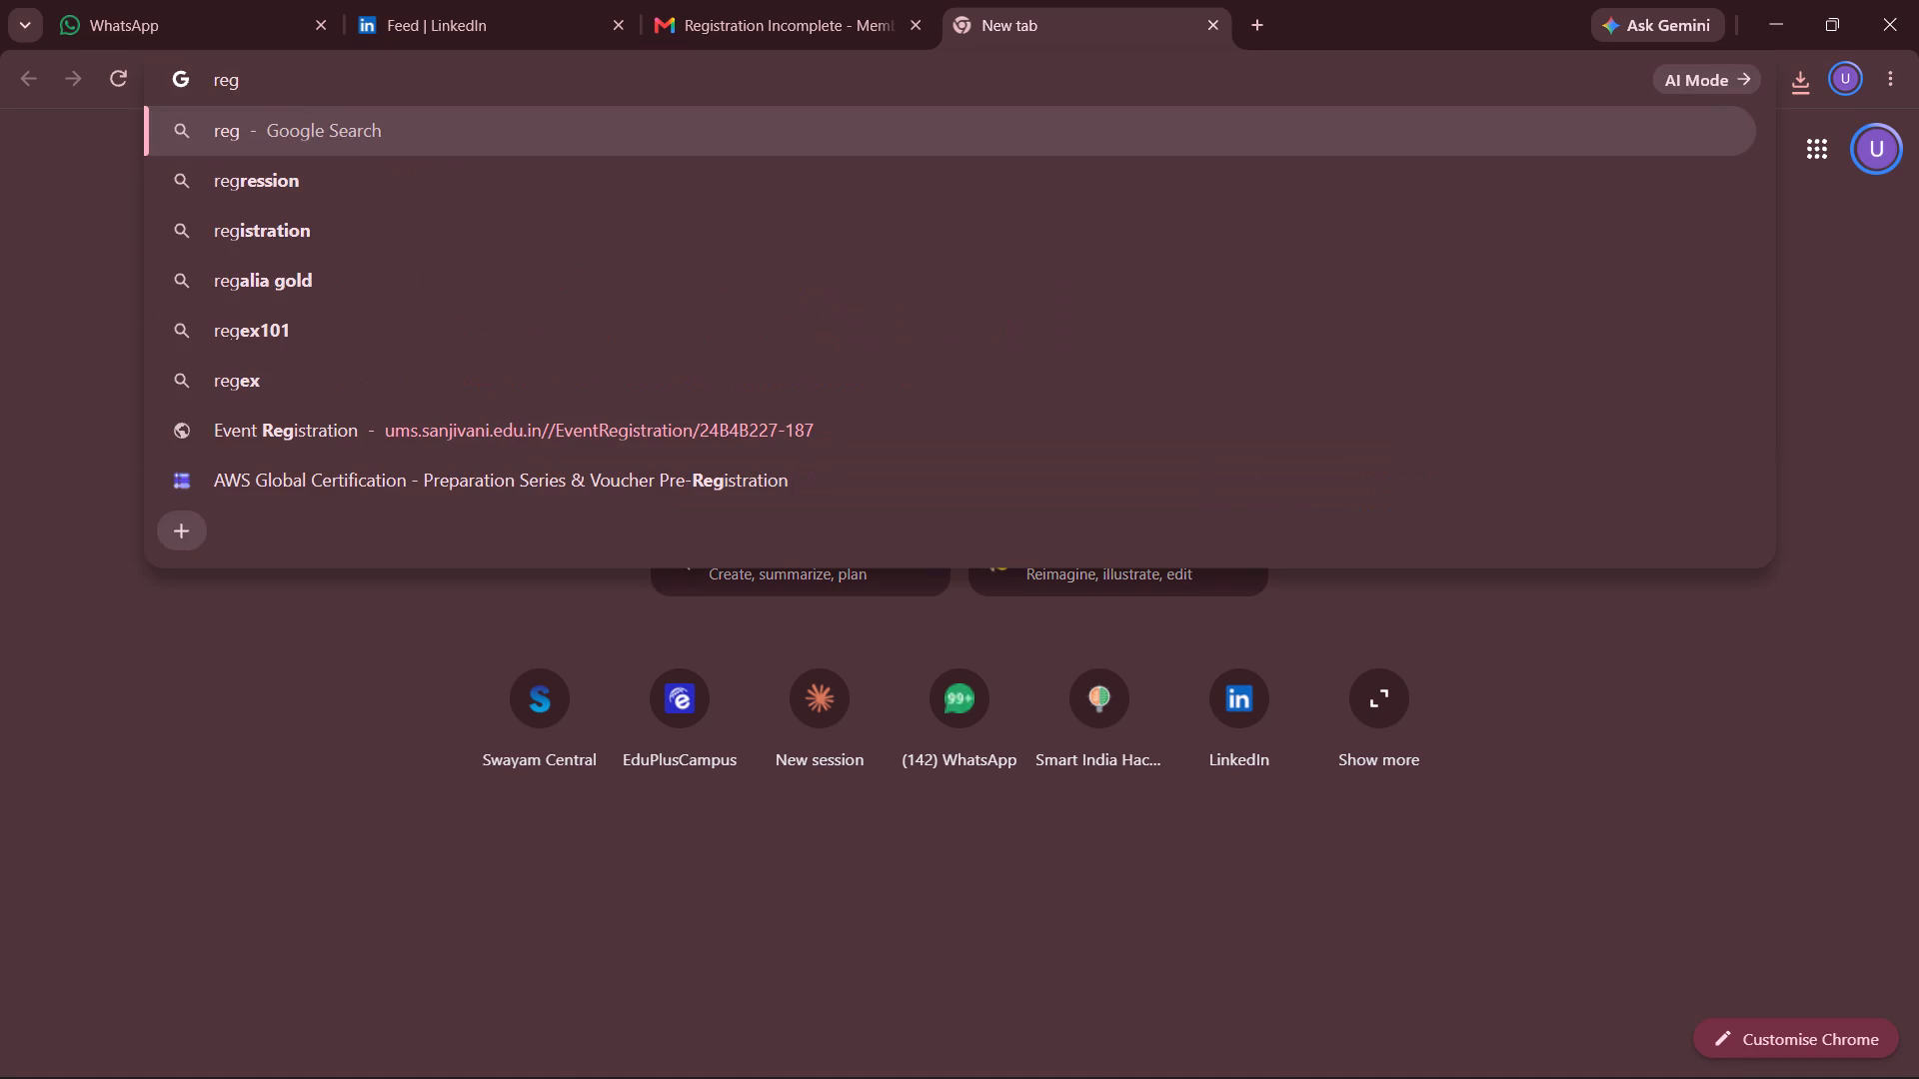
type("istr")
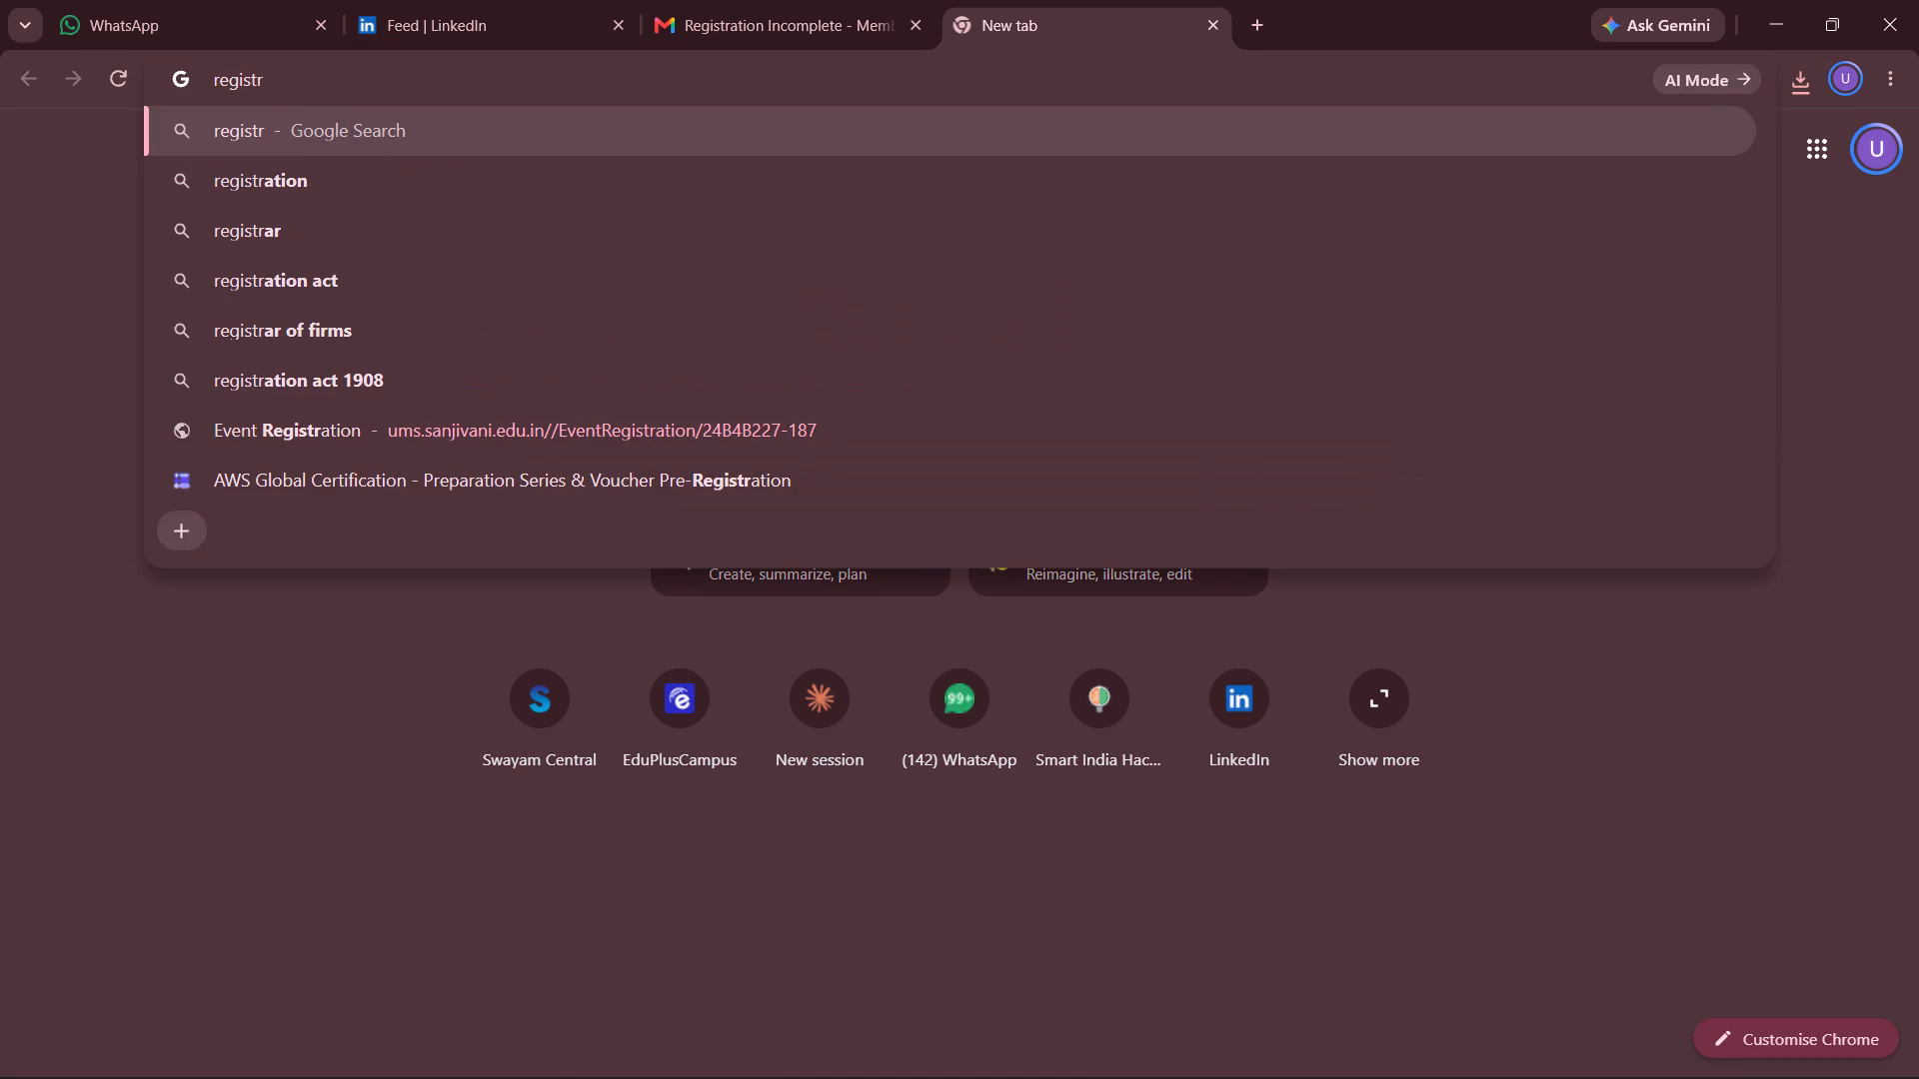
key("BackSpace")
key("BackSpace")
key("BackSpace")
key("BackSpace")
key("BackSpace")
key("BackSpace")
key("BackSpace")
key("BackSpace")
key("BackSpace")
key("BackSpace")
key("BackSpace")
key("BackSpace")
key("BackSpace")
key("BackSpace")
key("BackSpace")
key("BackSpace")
Search Google for "design".
type("des")
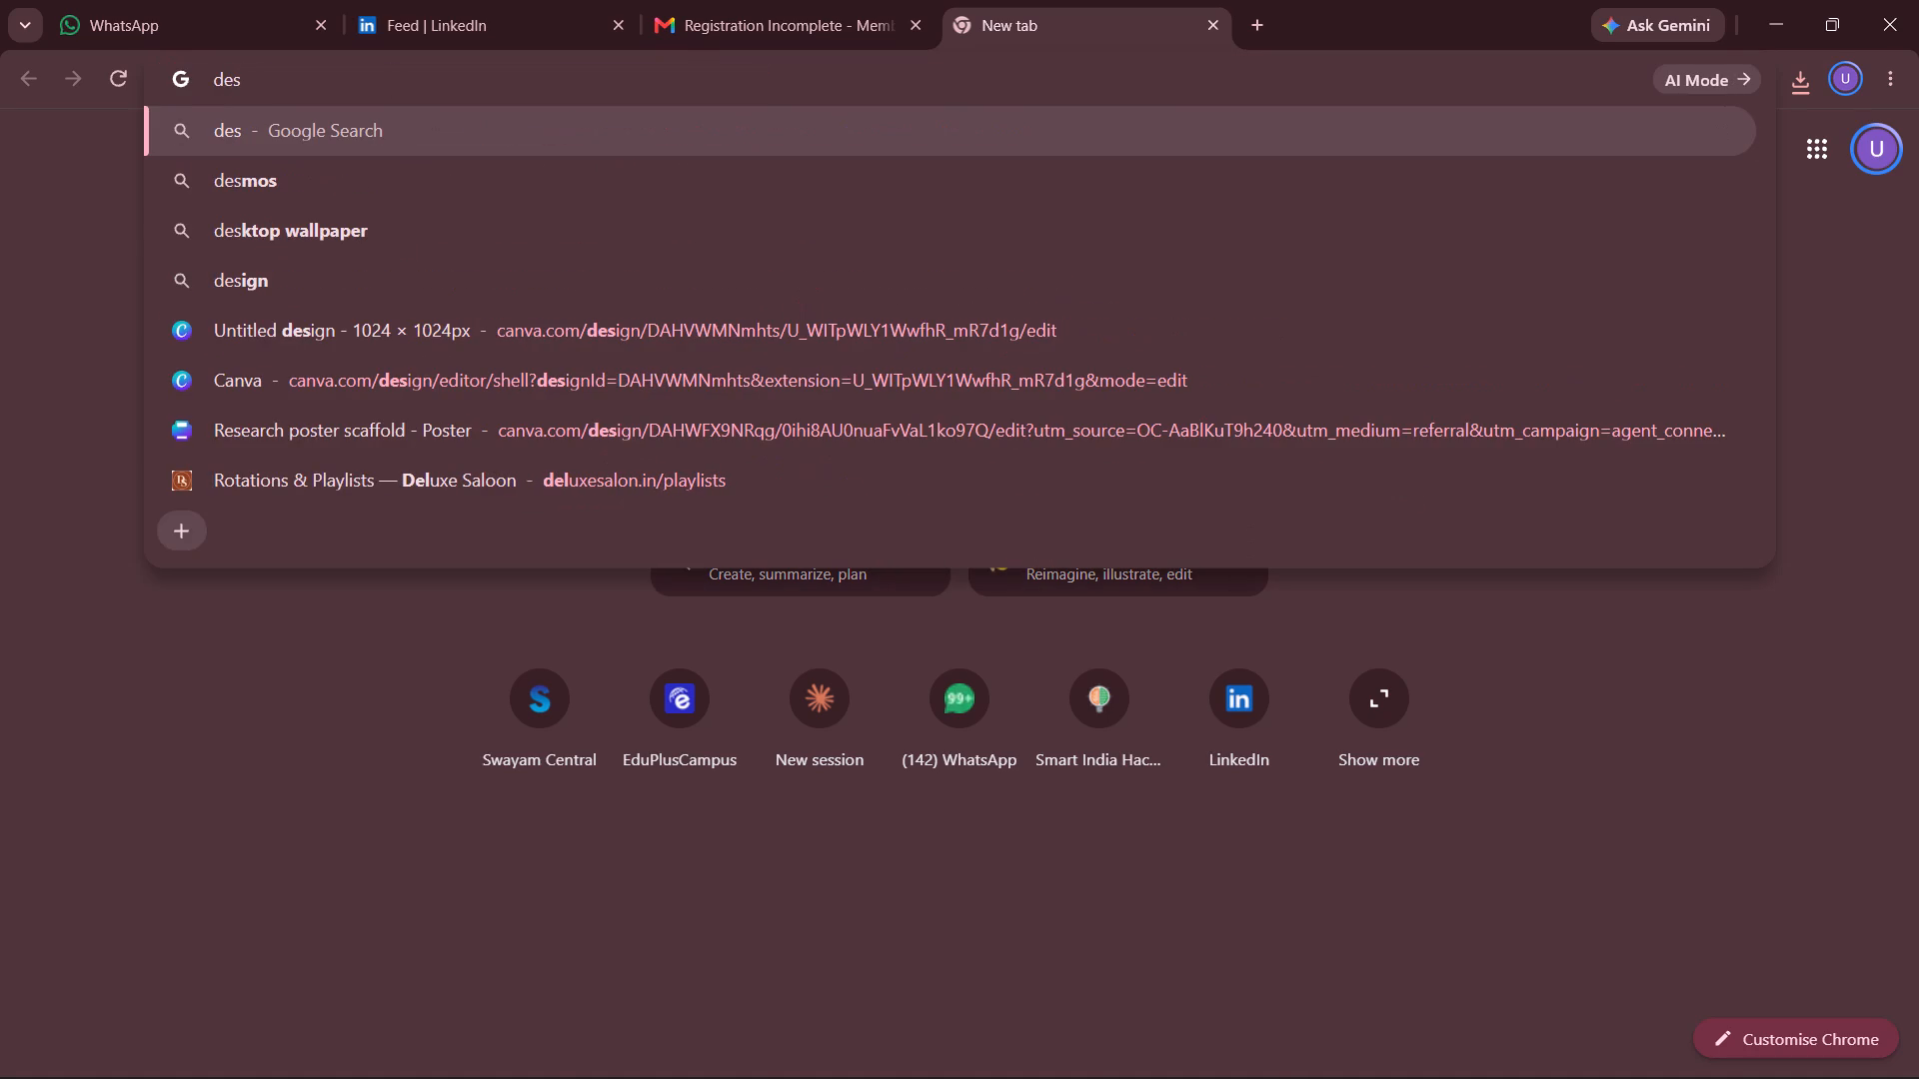
type("ign")
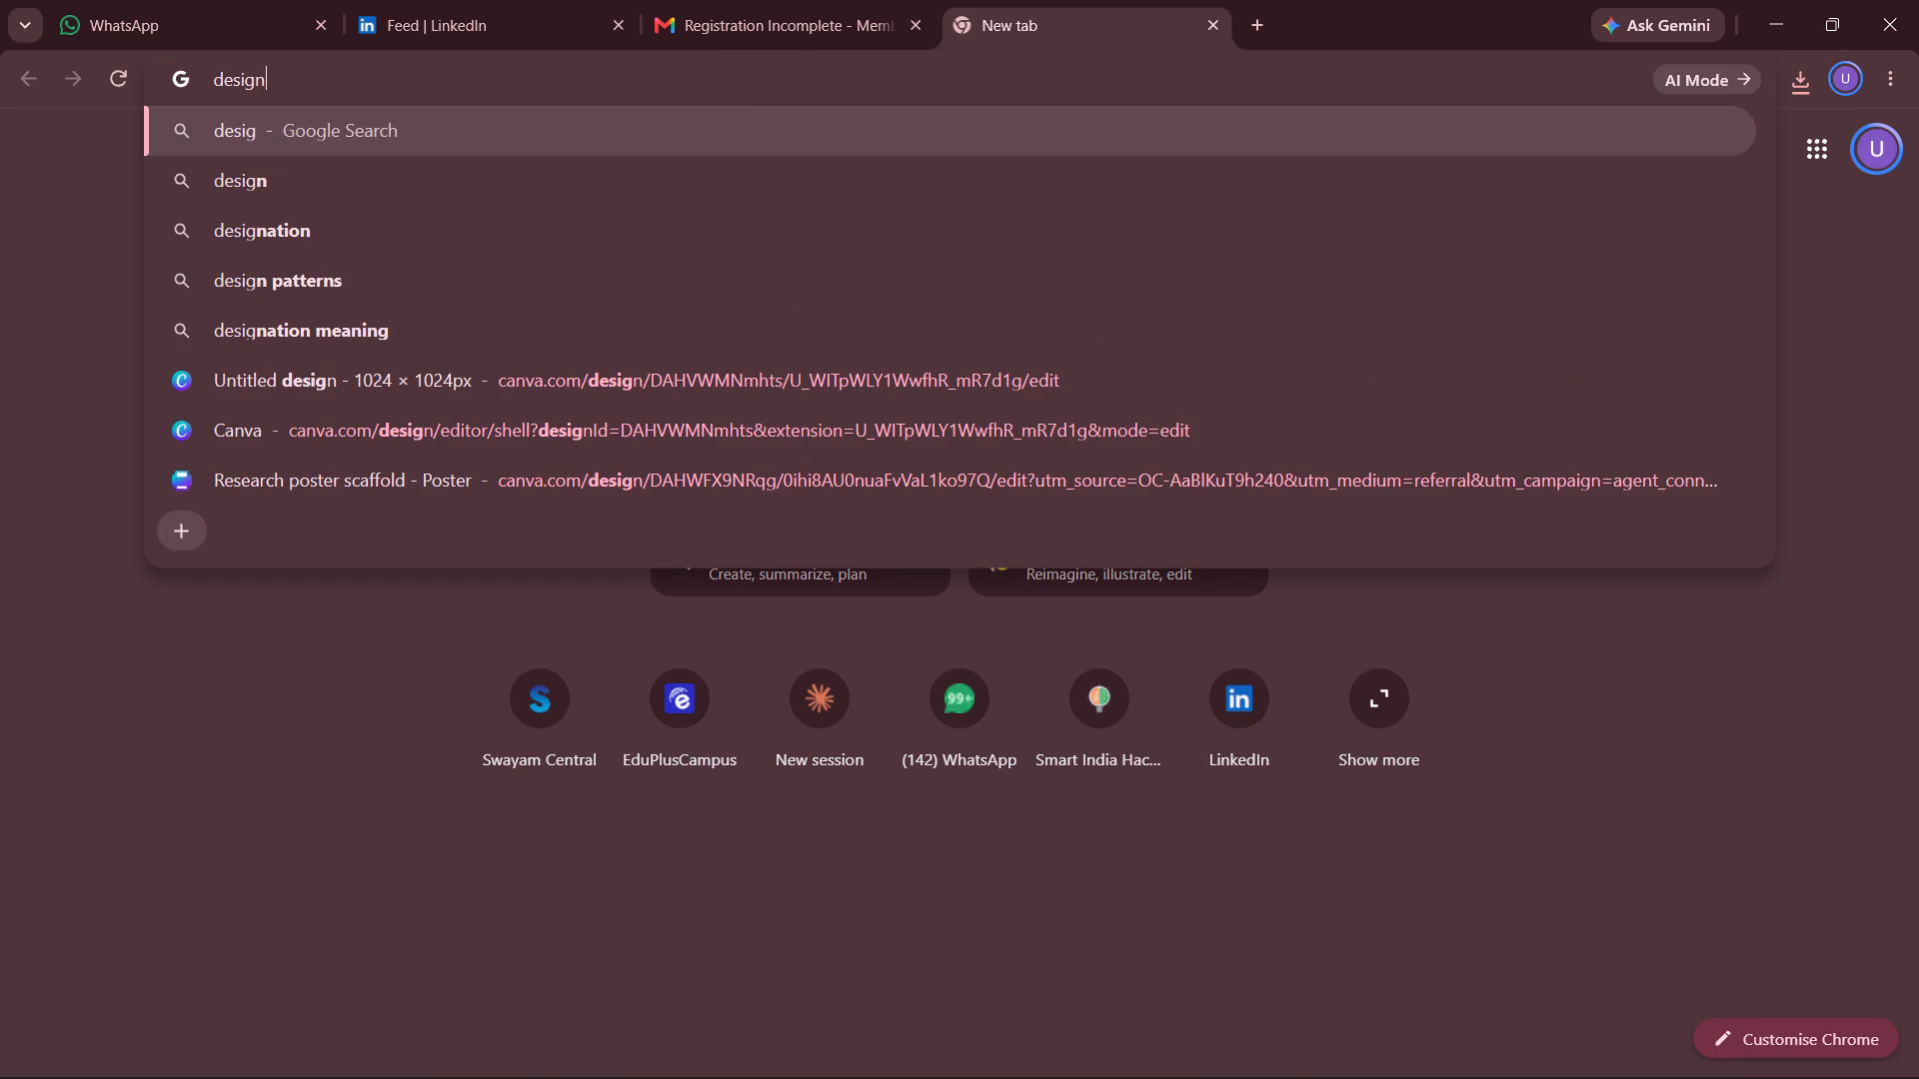
key("Return")
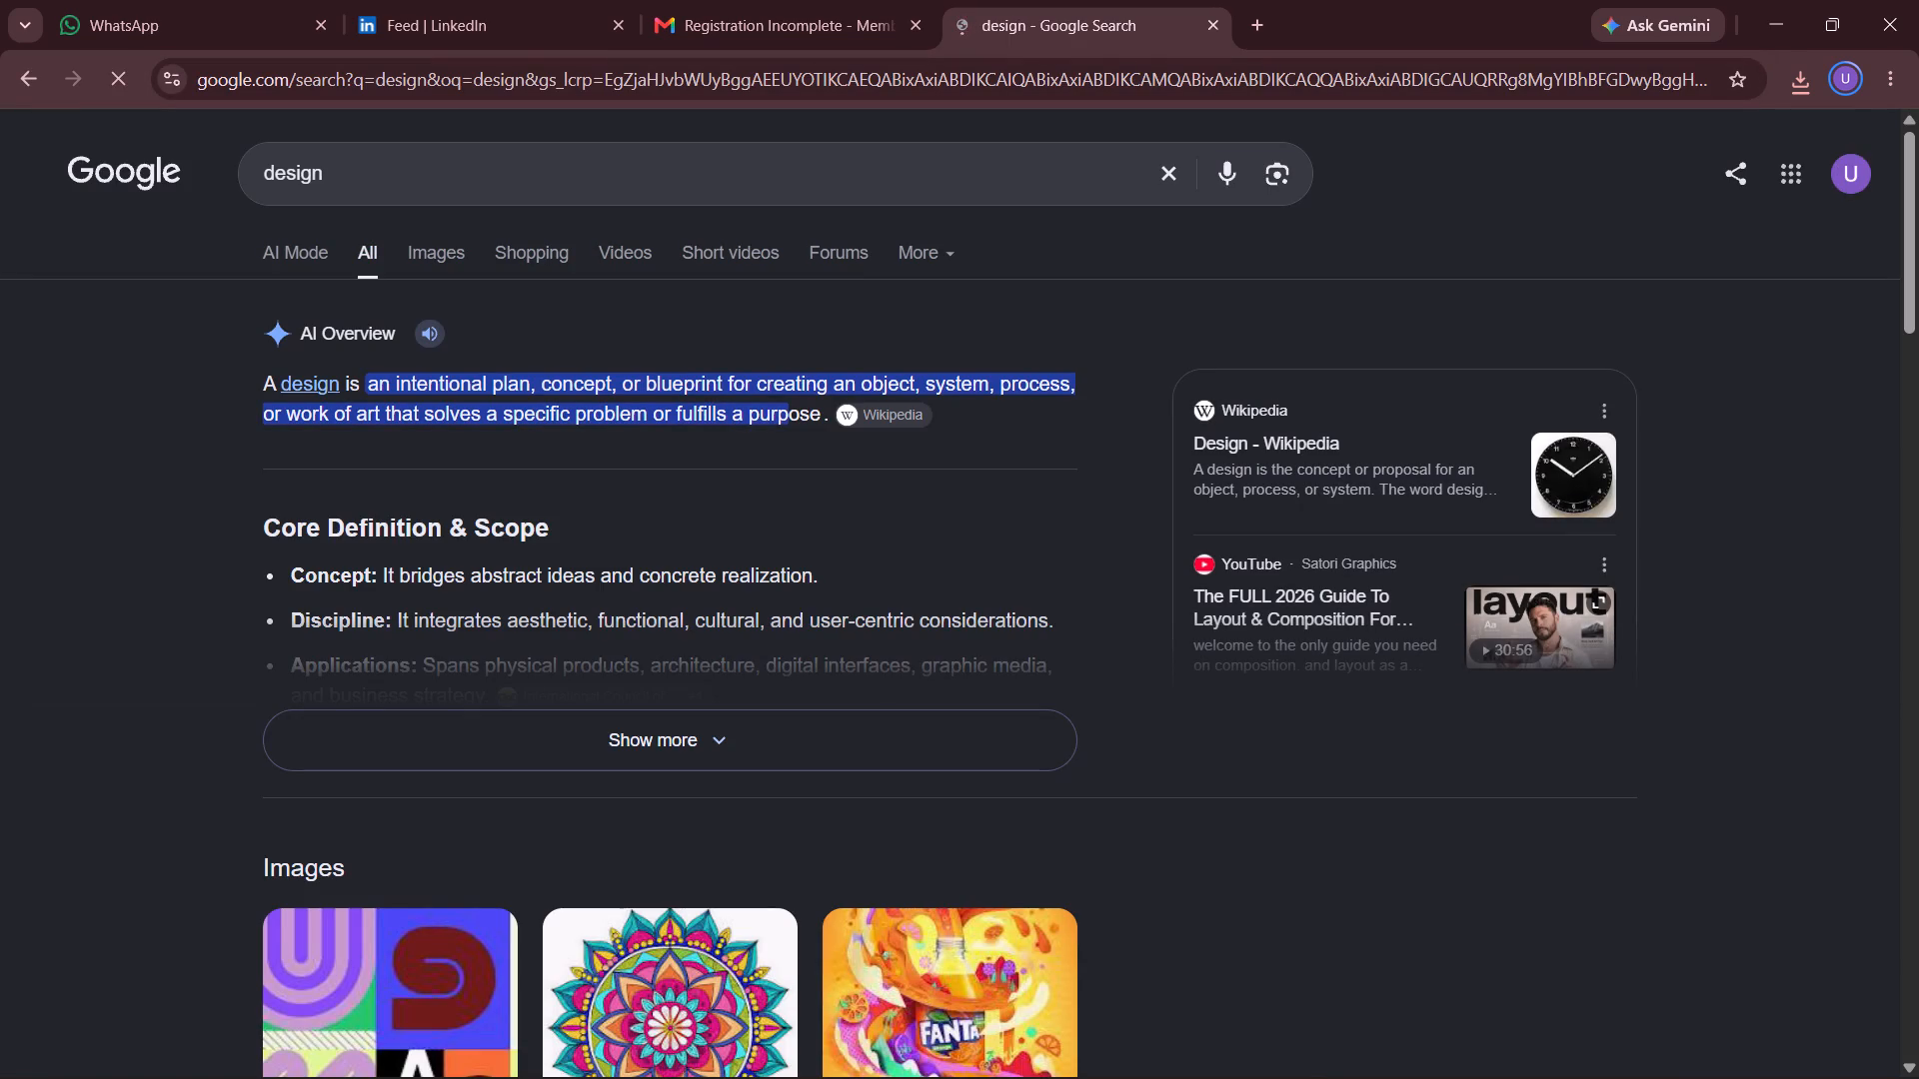
Open the browsing history and search it for "design".
left_click(1900, 96)
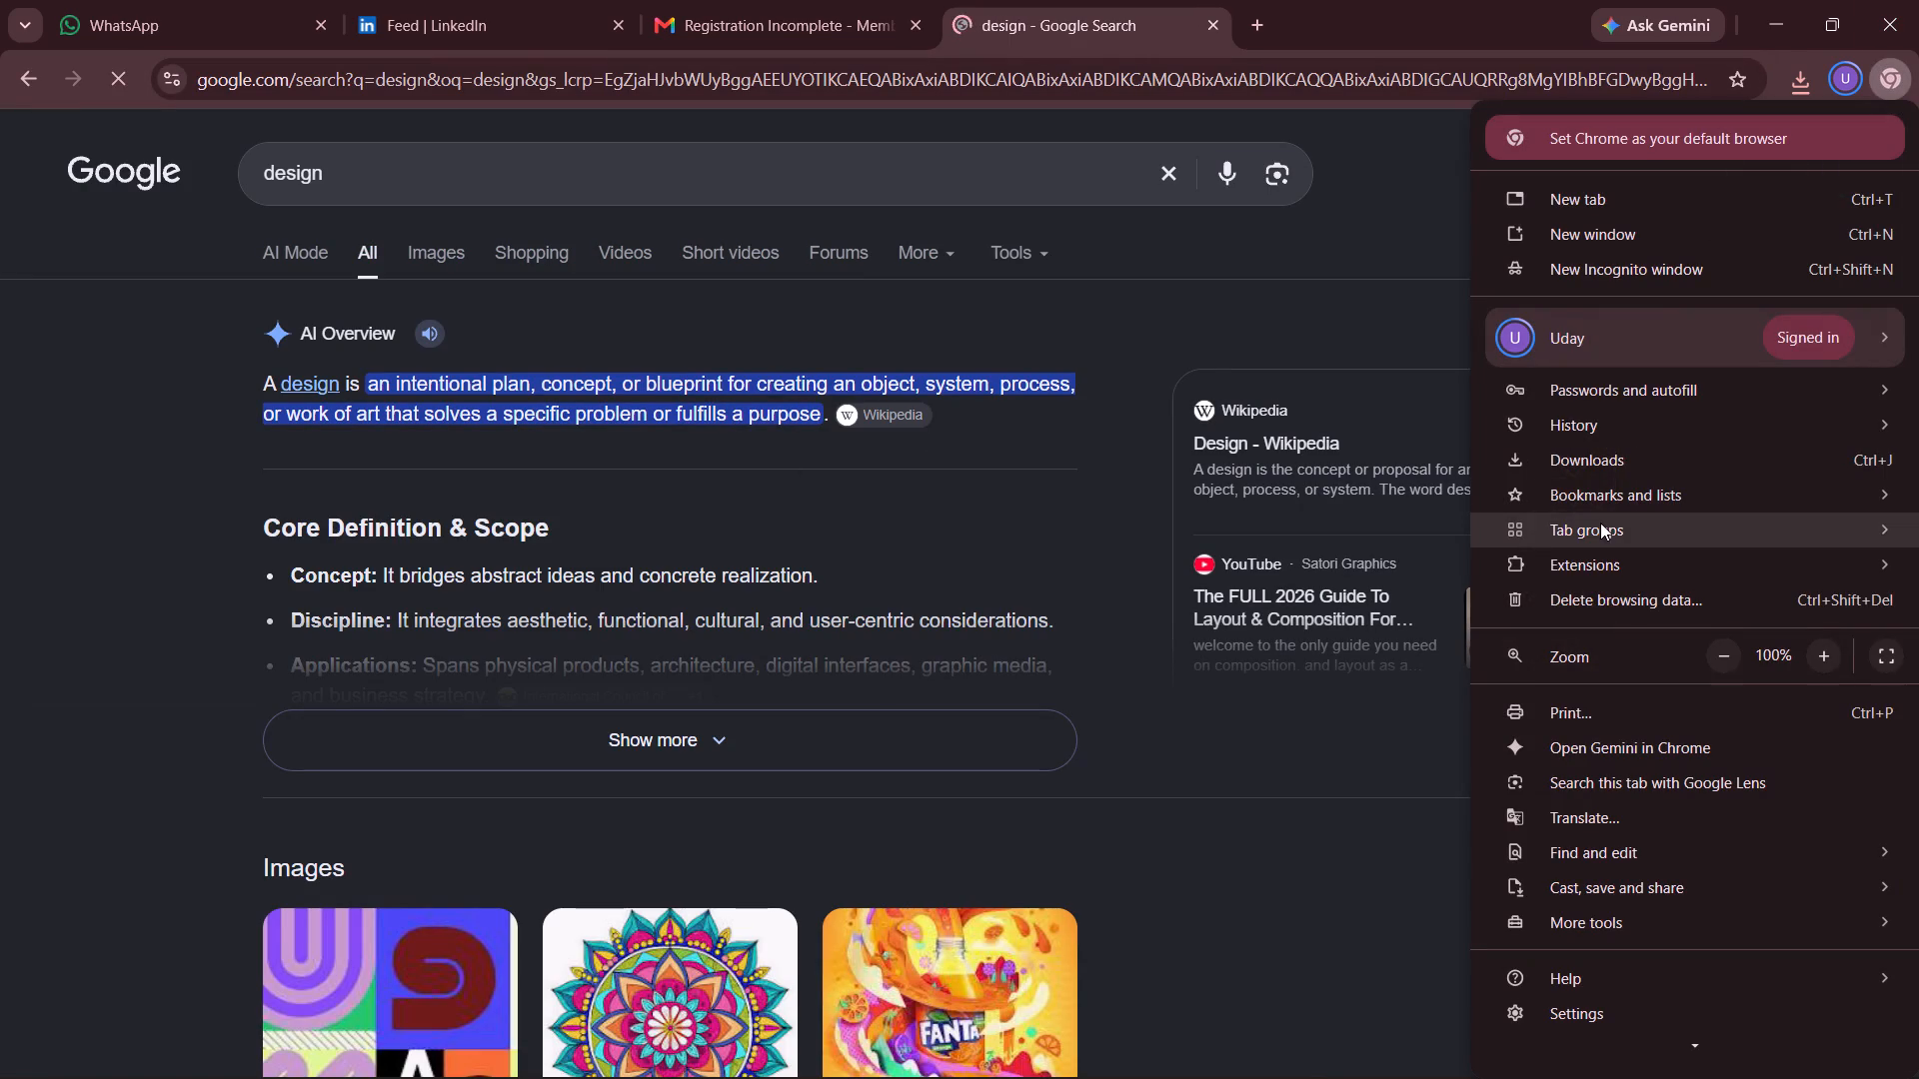
left_click(1626, 416)
left_click(1308, 426)
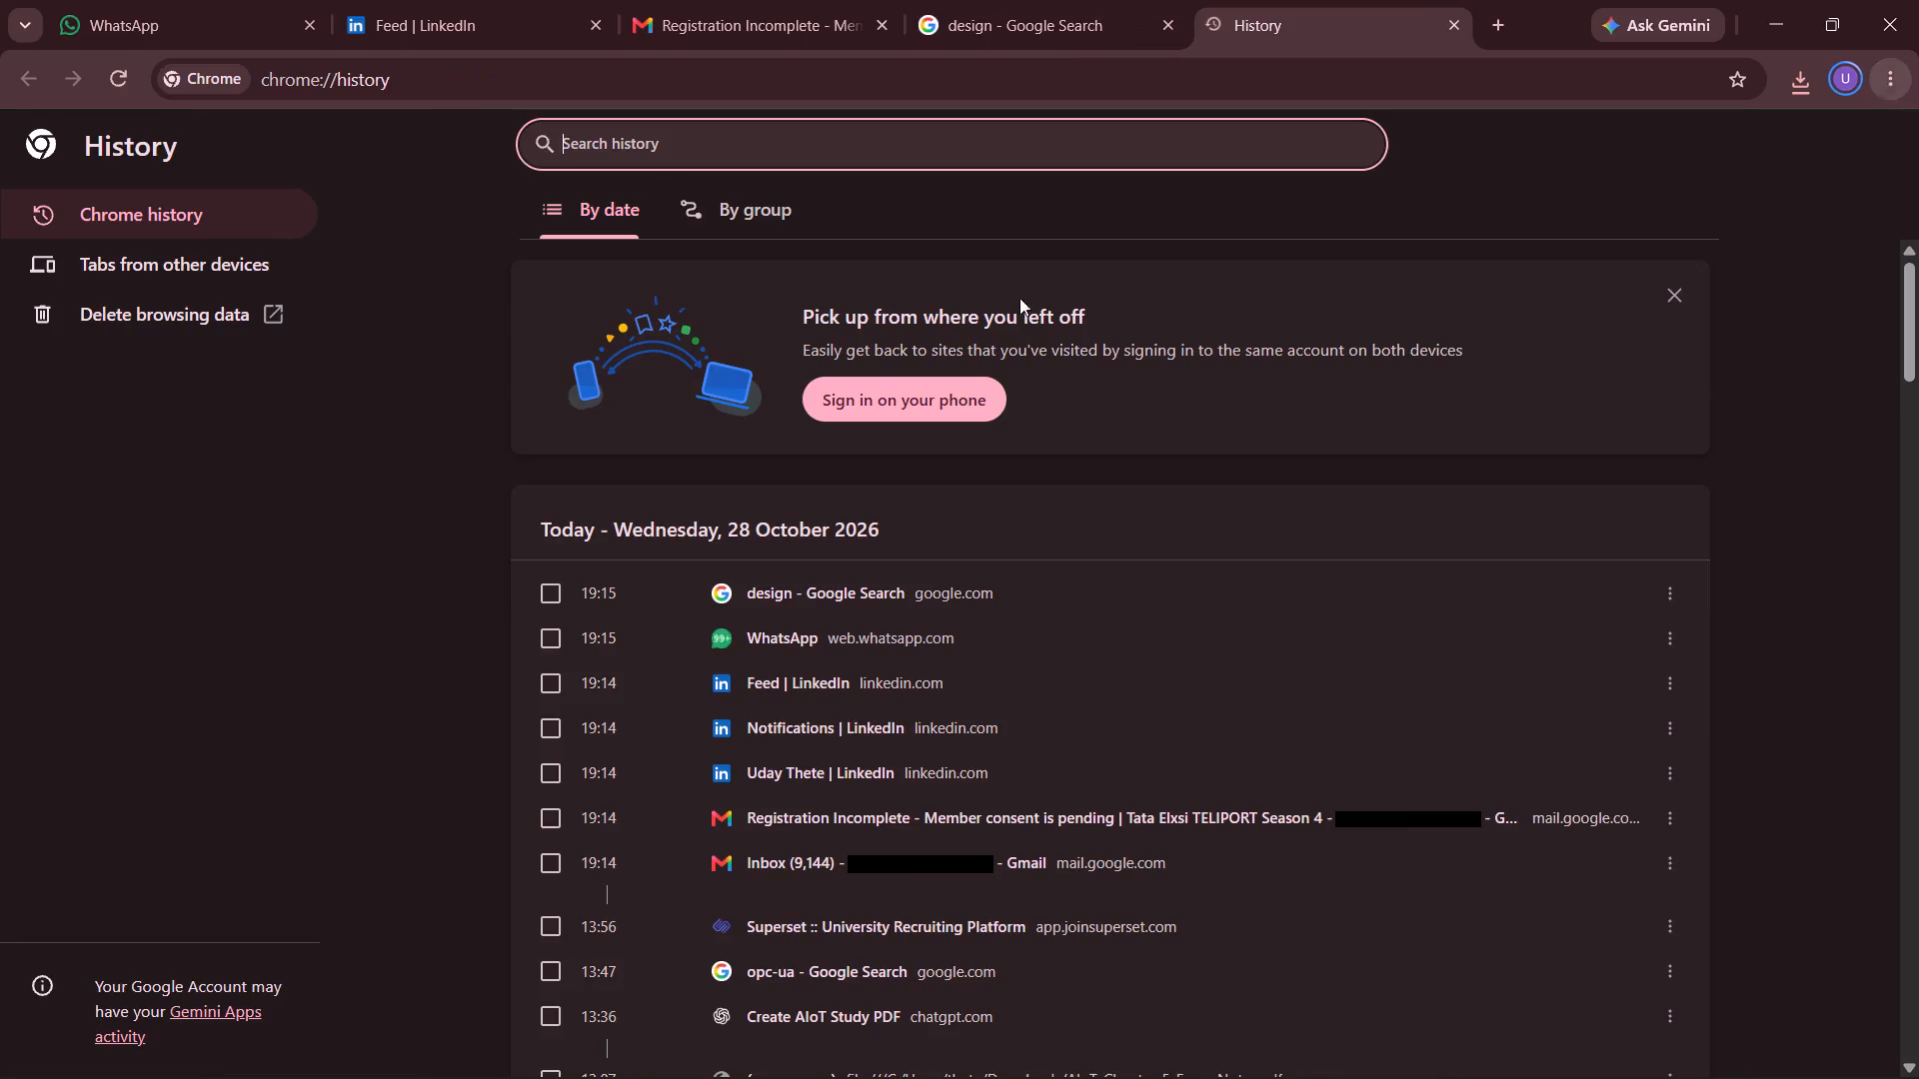
type("desi")
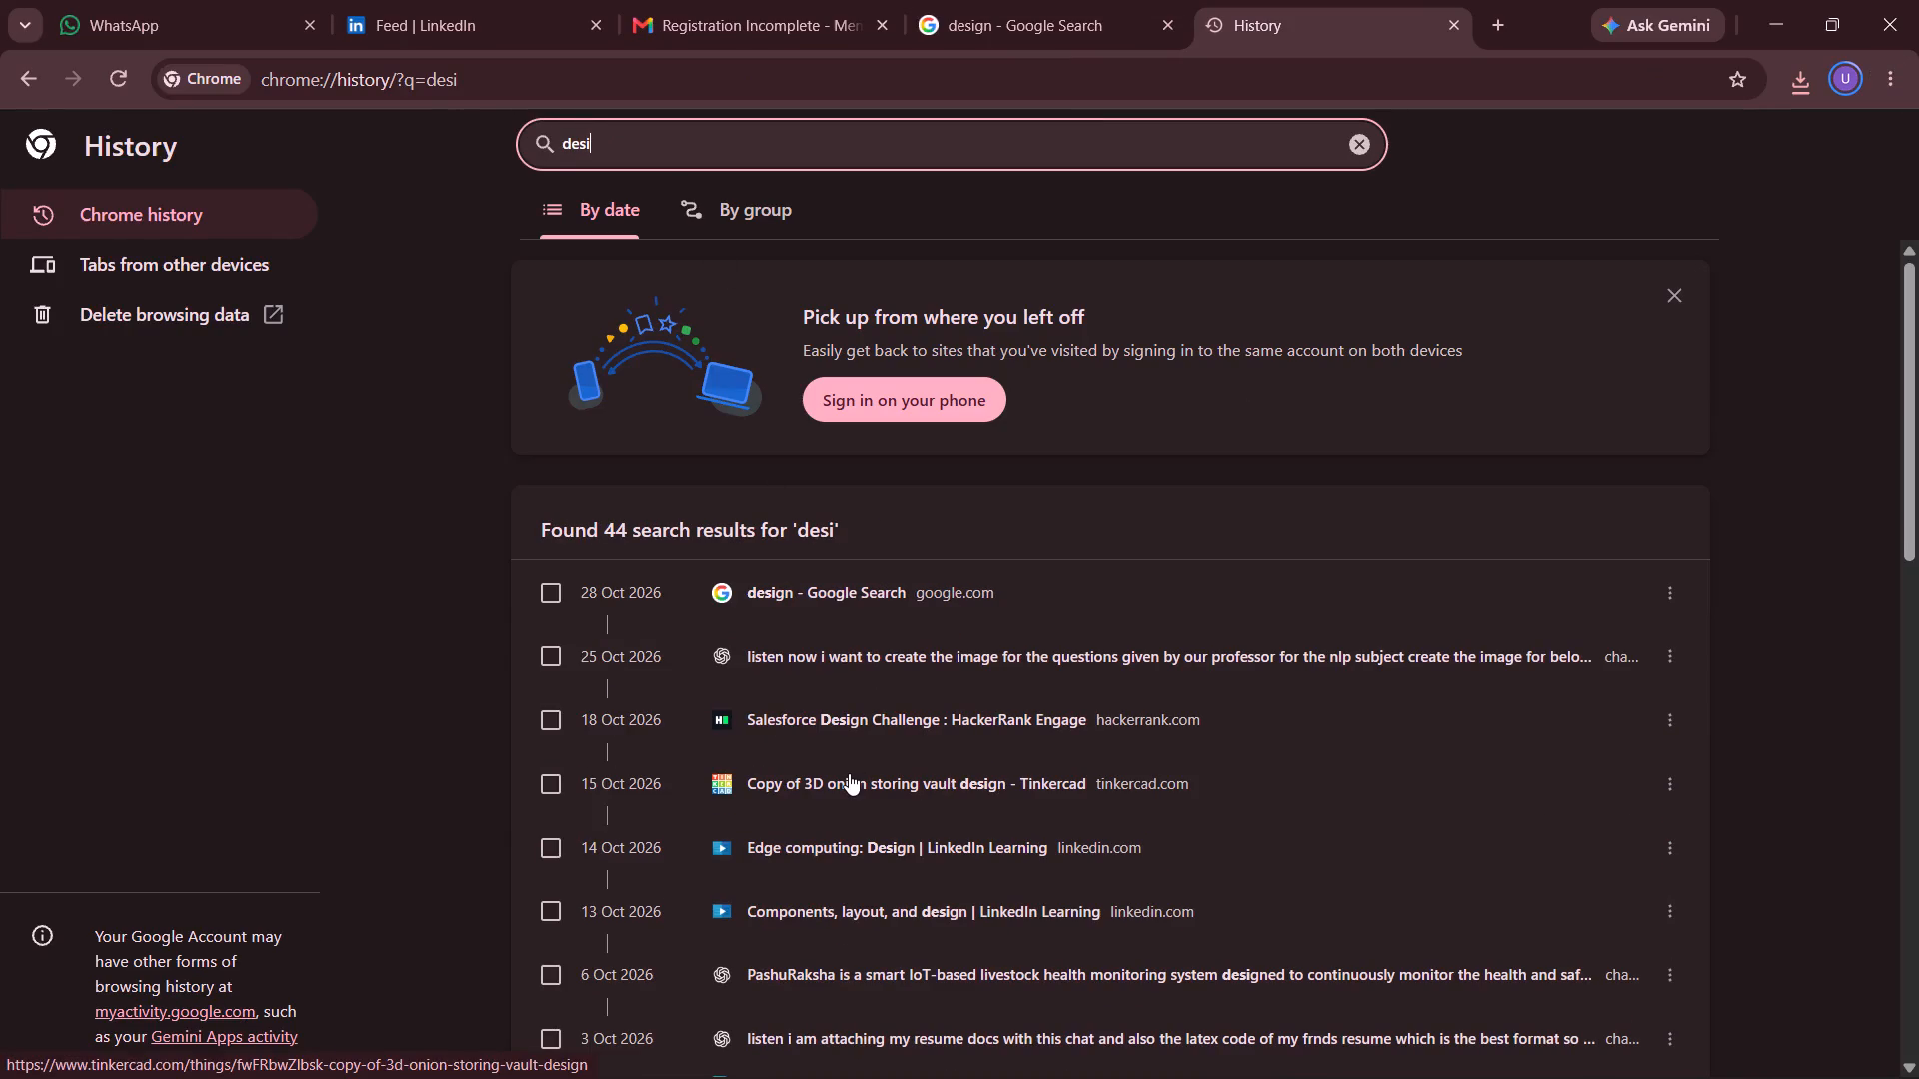
type("gn")
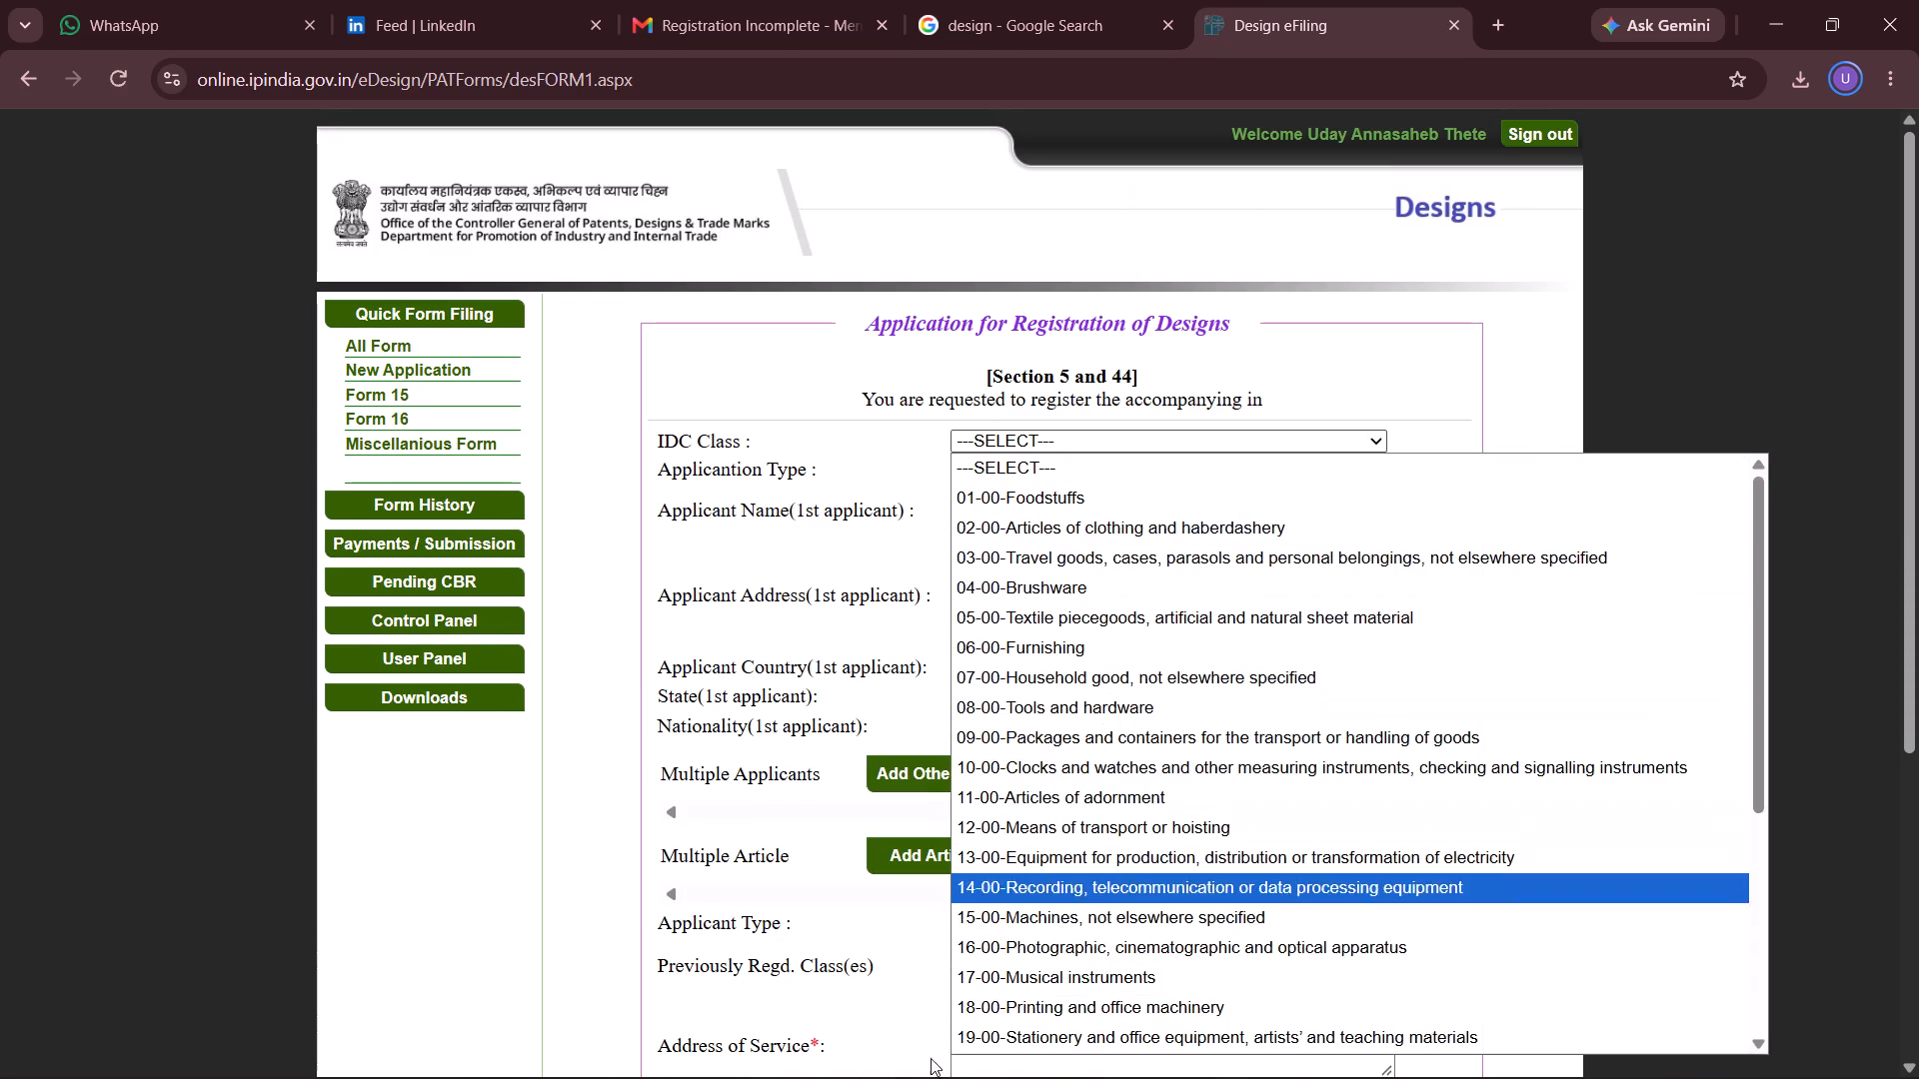
Examine the available IDC Class options in the Application for Registration of Designs form.
scroll(1134, 800, "down", 4)
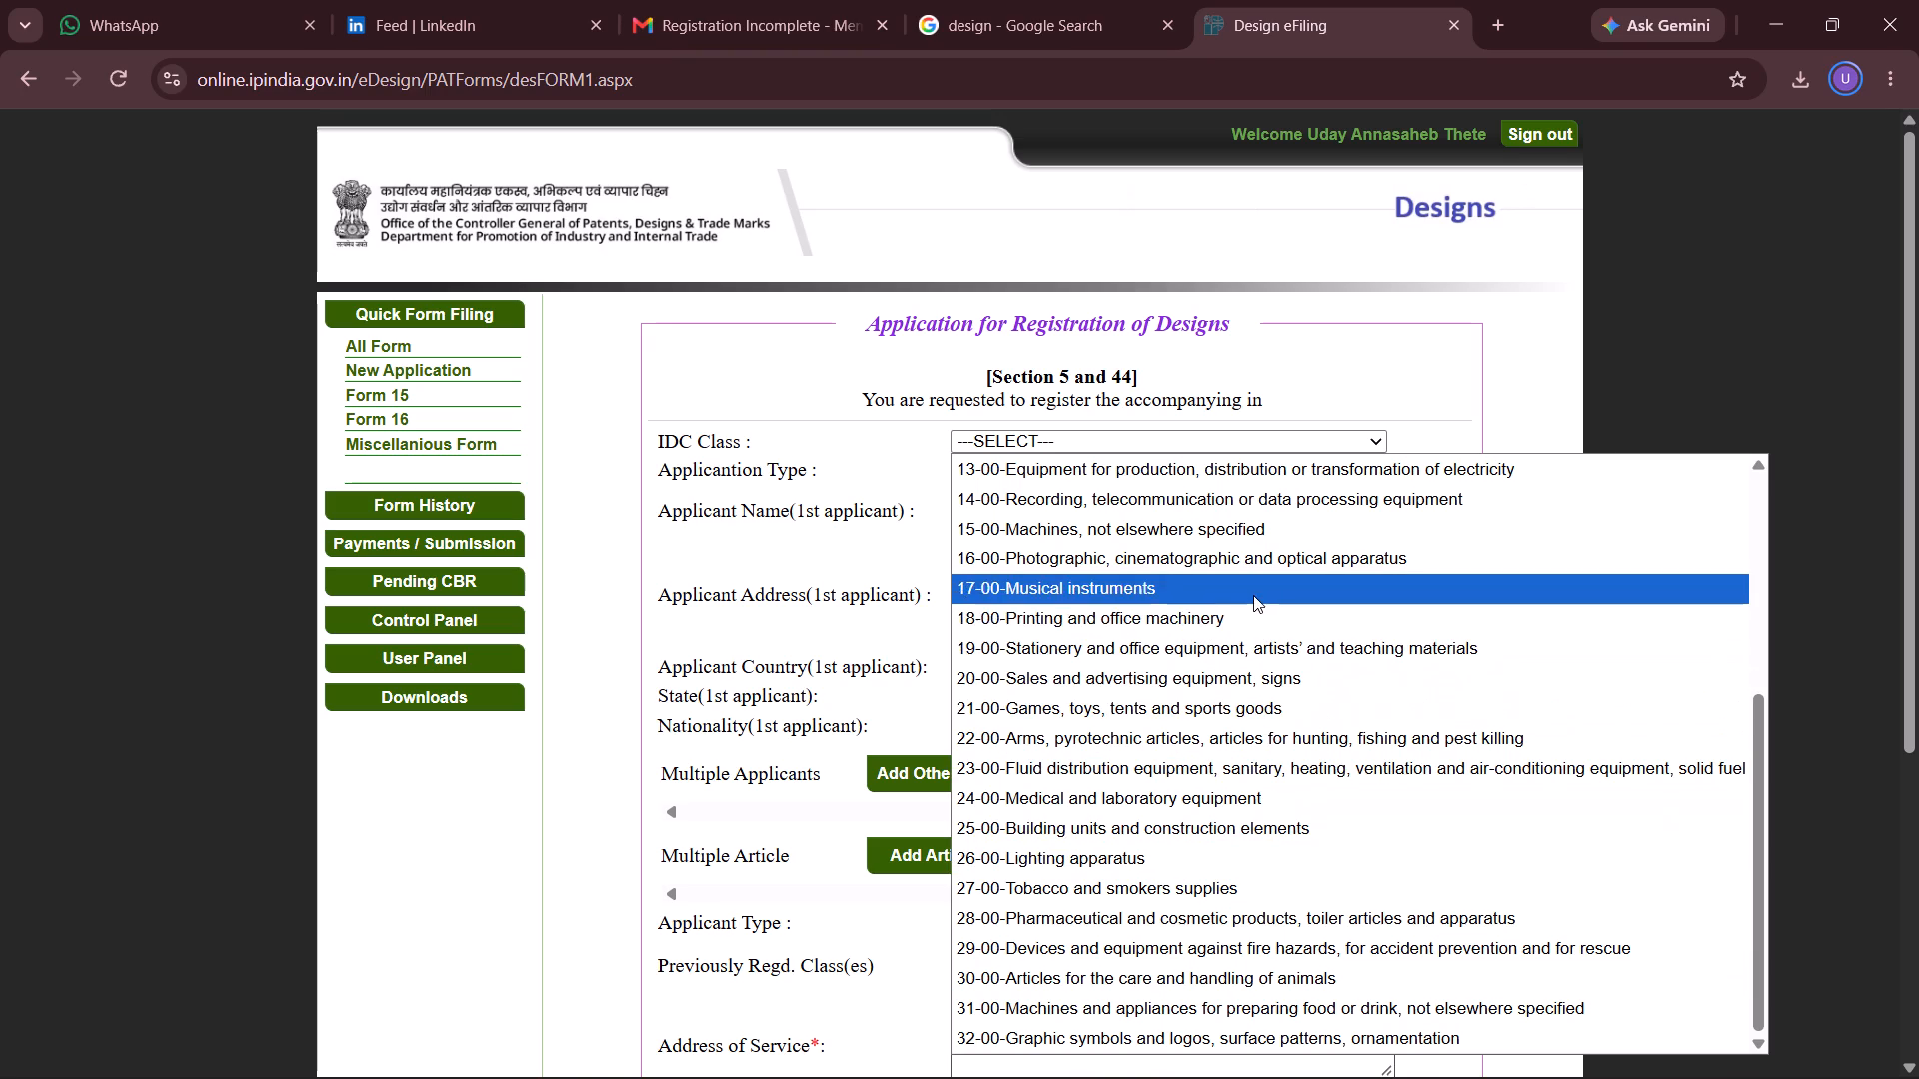
scroll(1253, 595, "up", 6)
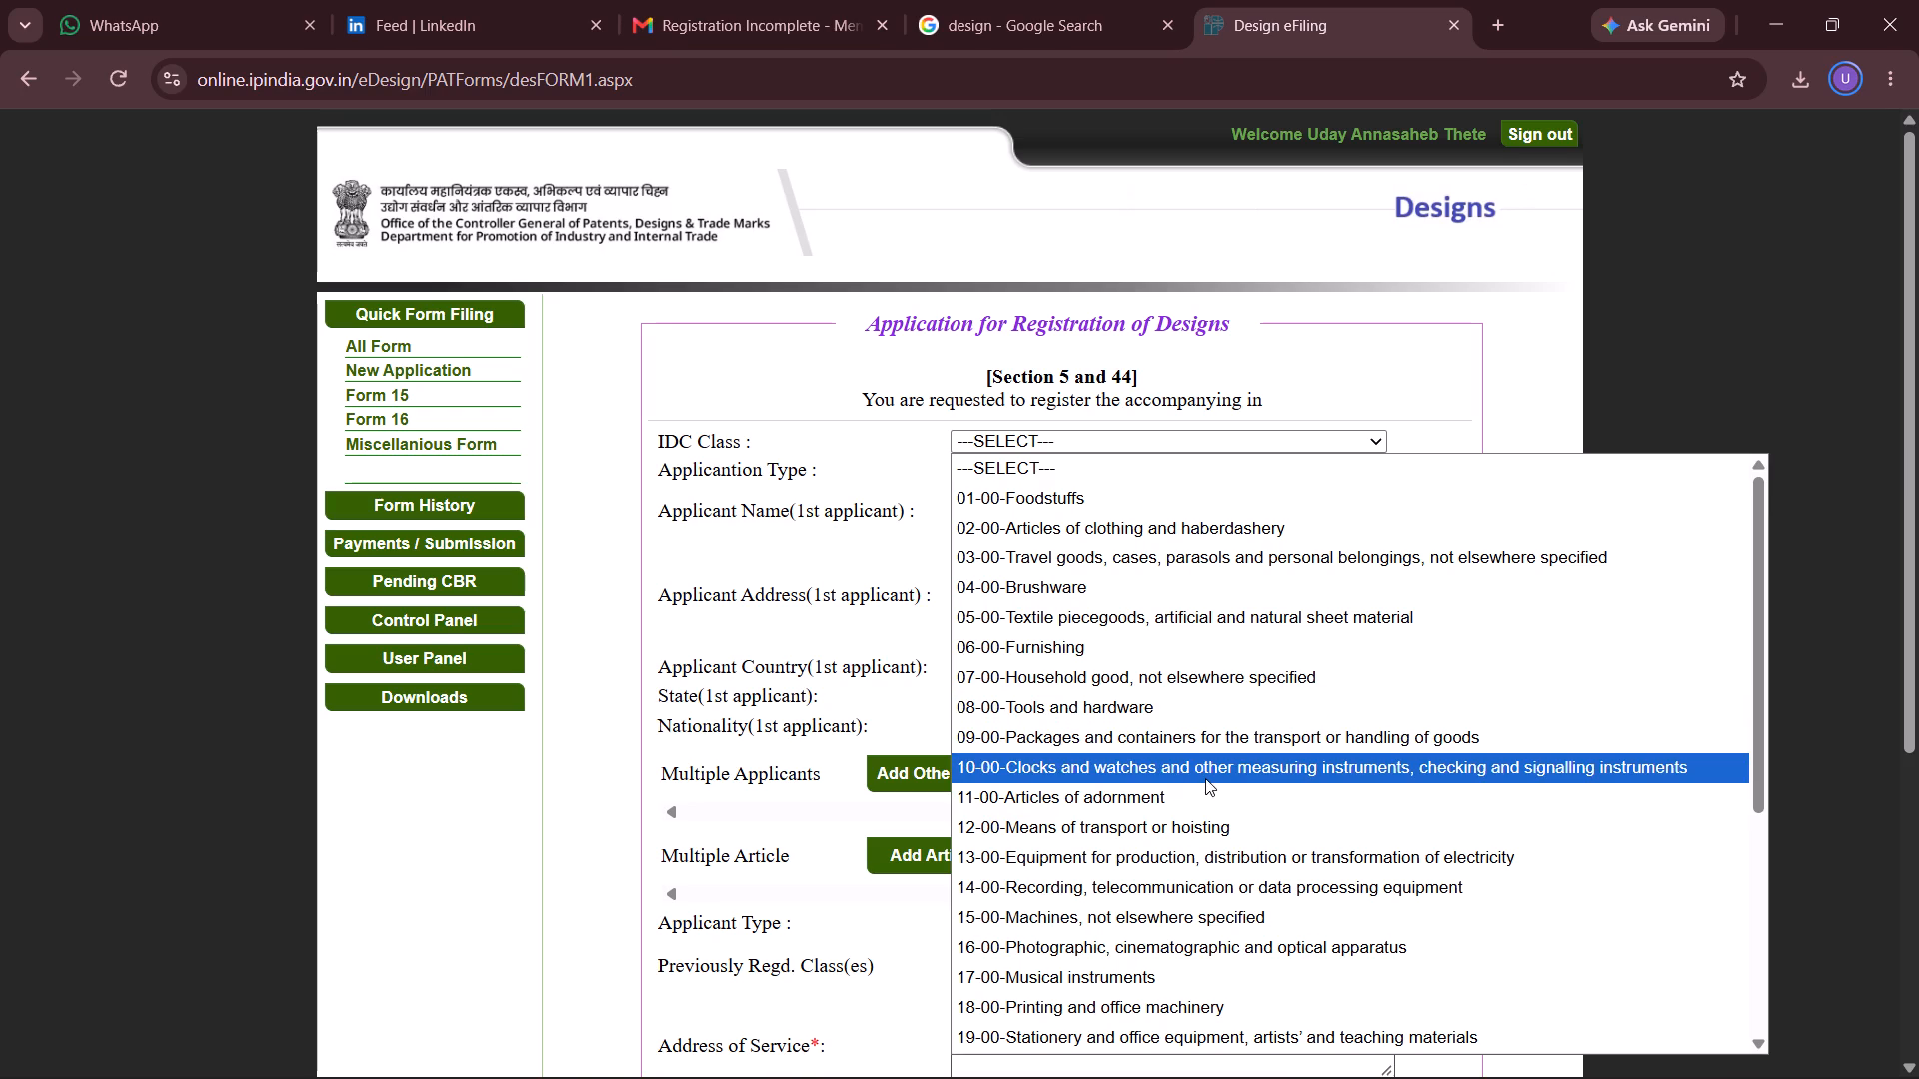
scroll(1077, 802, "down", 1)
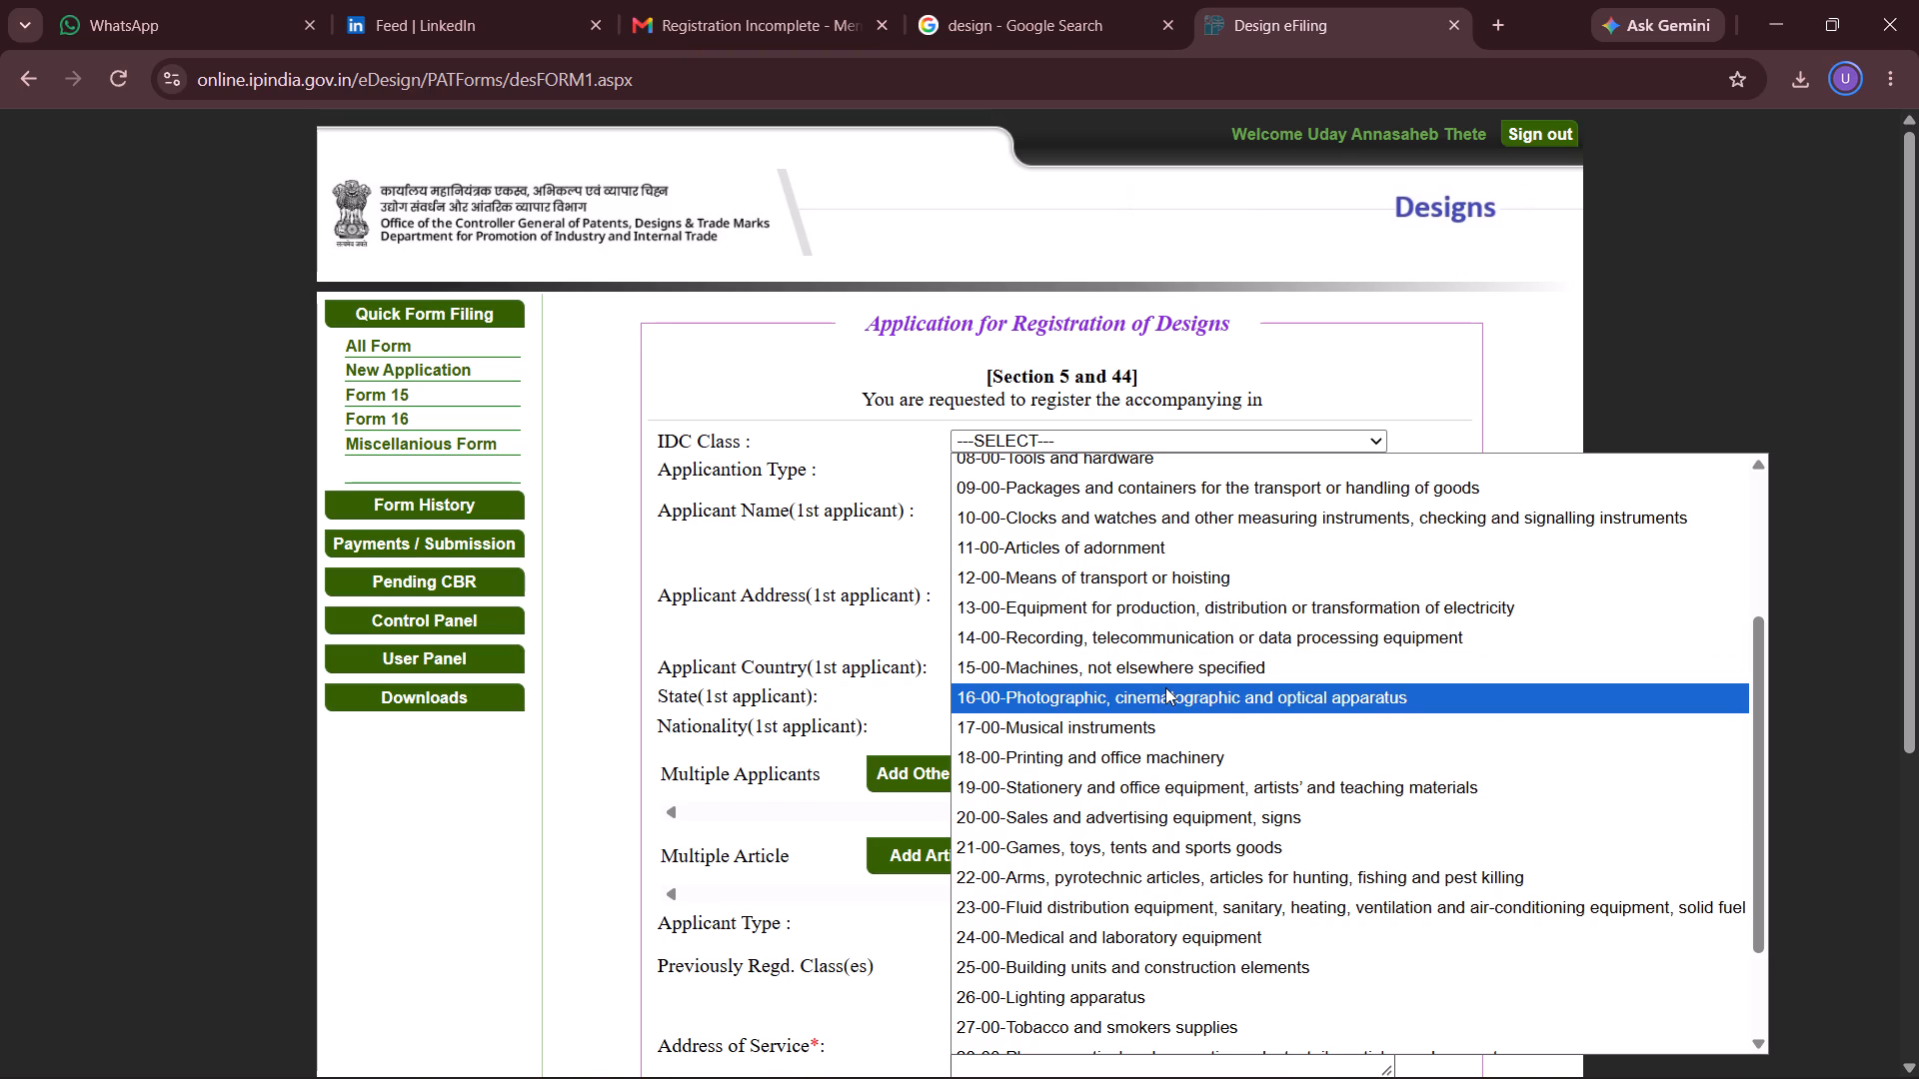
scroll(1158, 753, "down", 2)
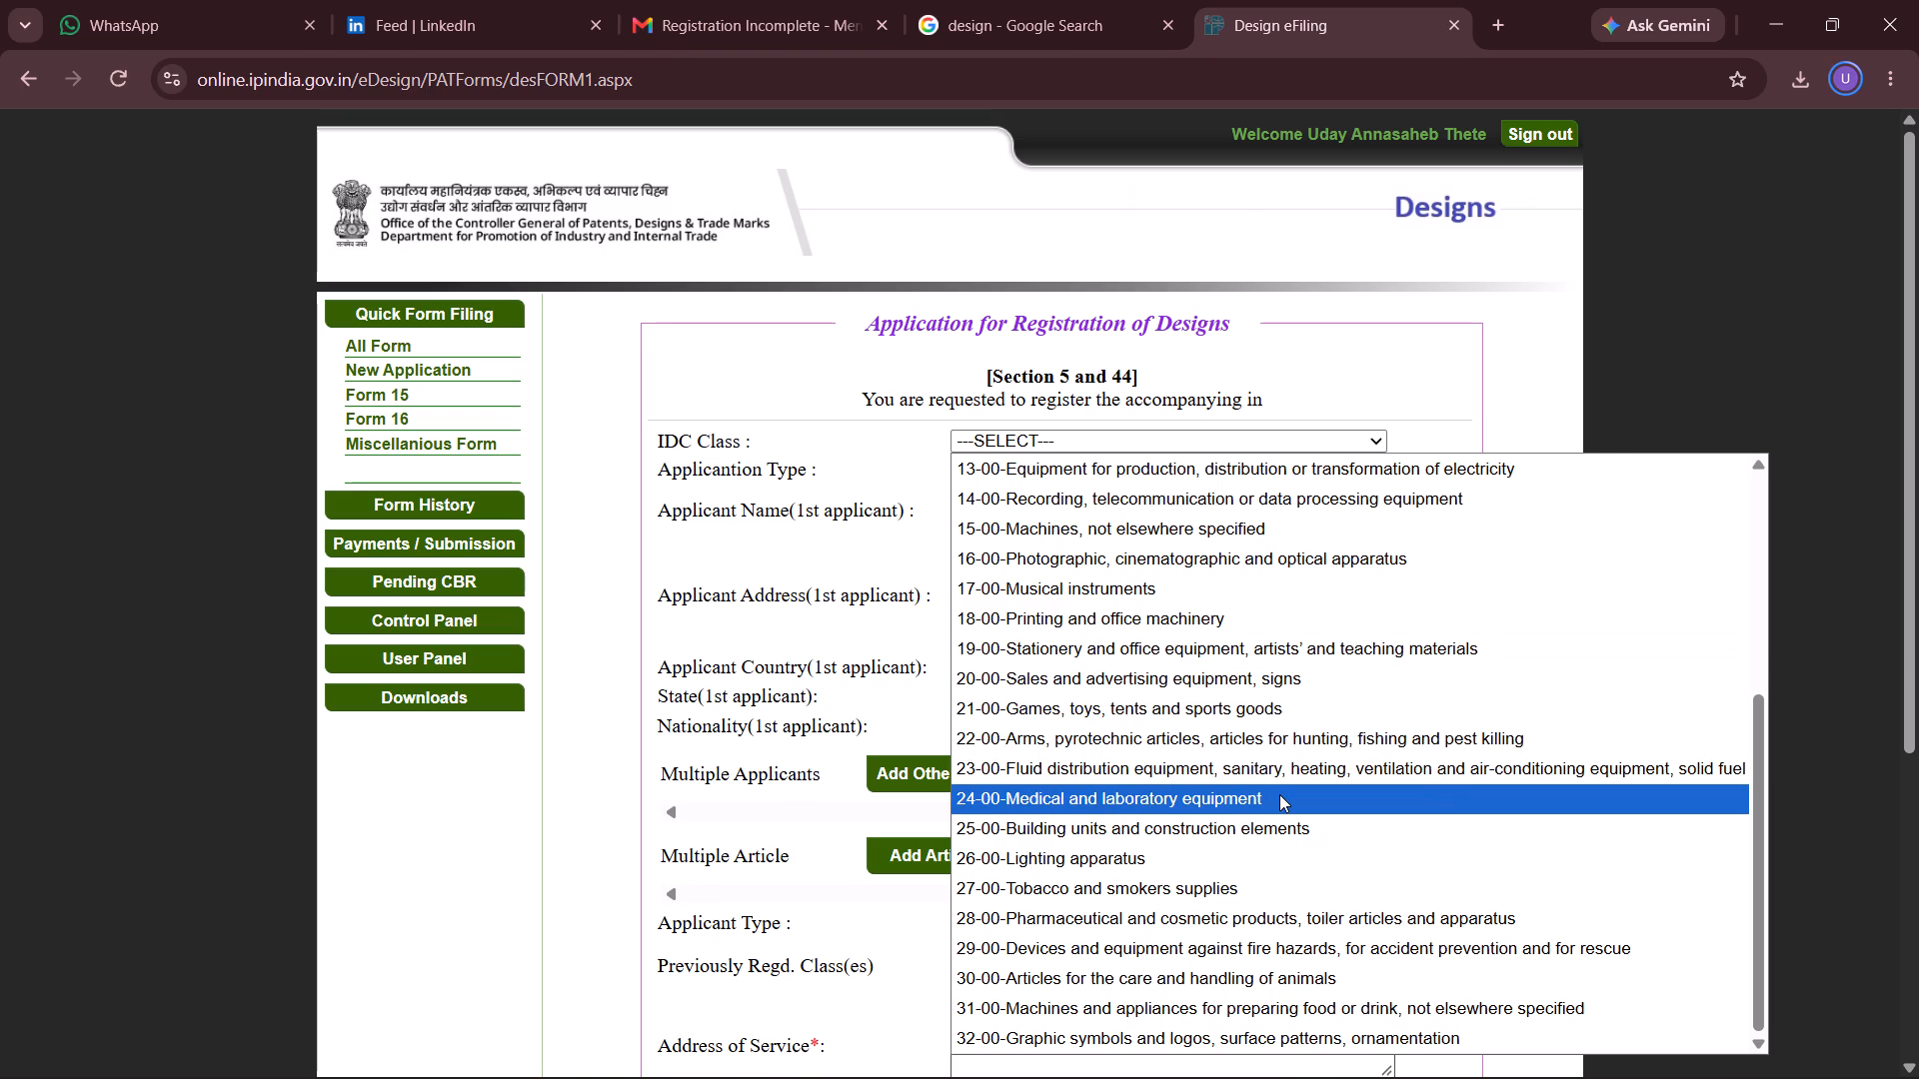
scroll(1279, 794, "down", 1)
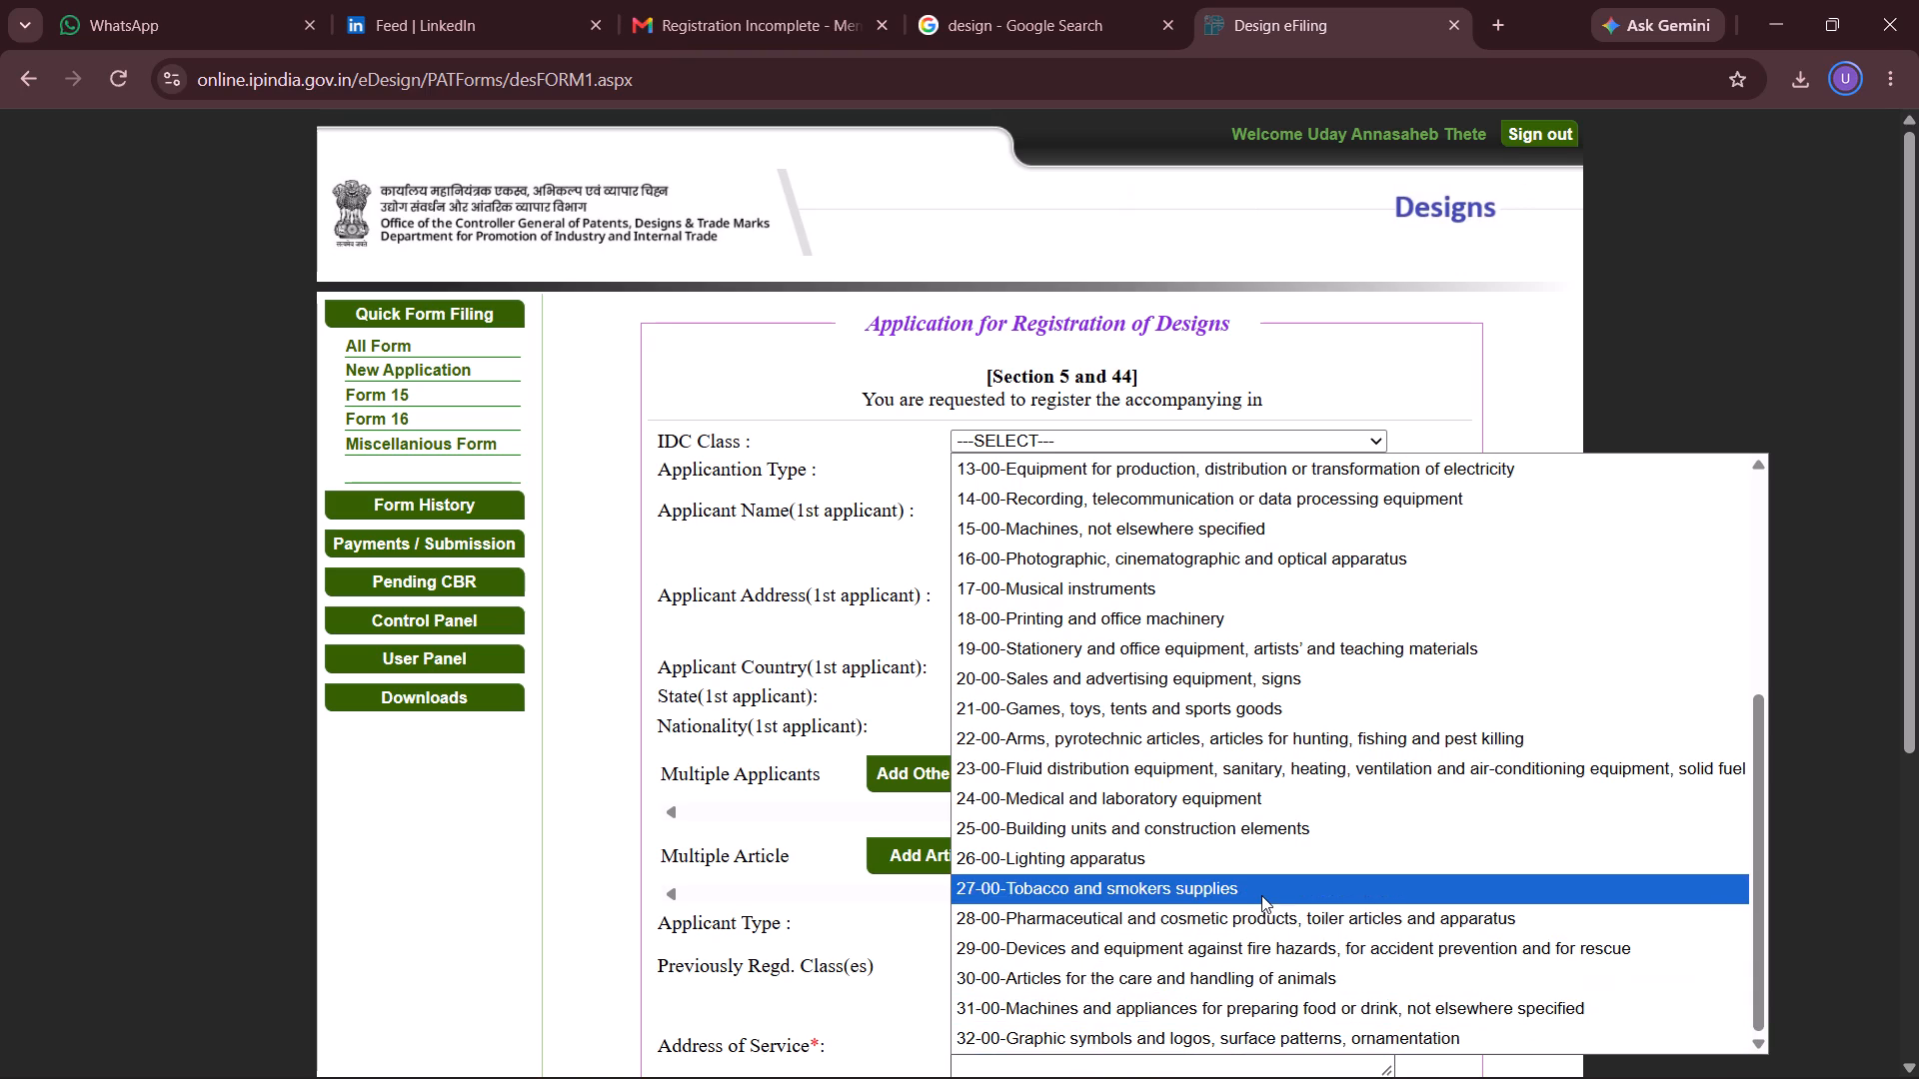
key("Print")
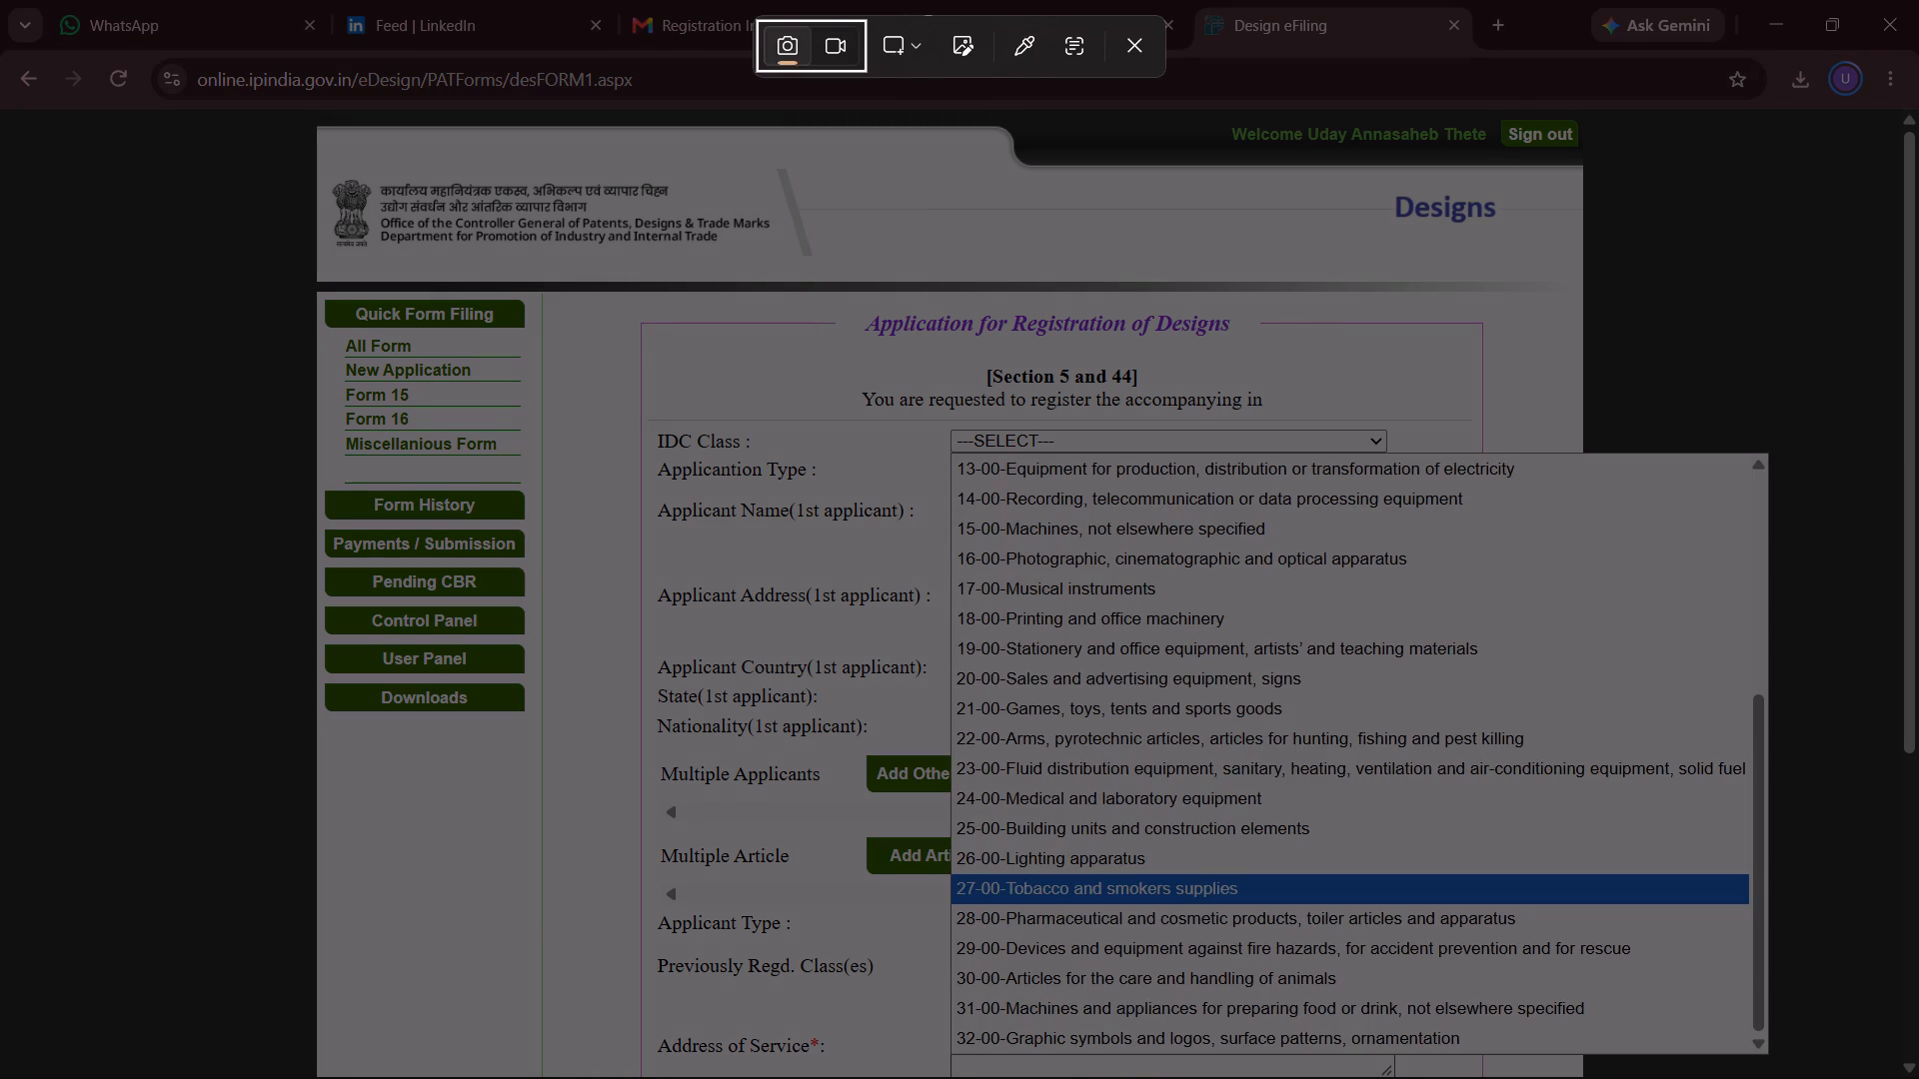
left_click_drag(943, 432, 1796, 1037)
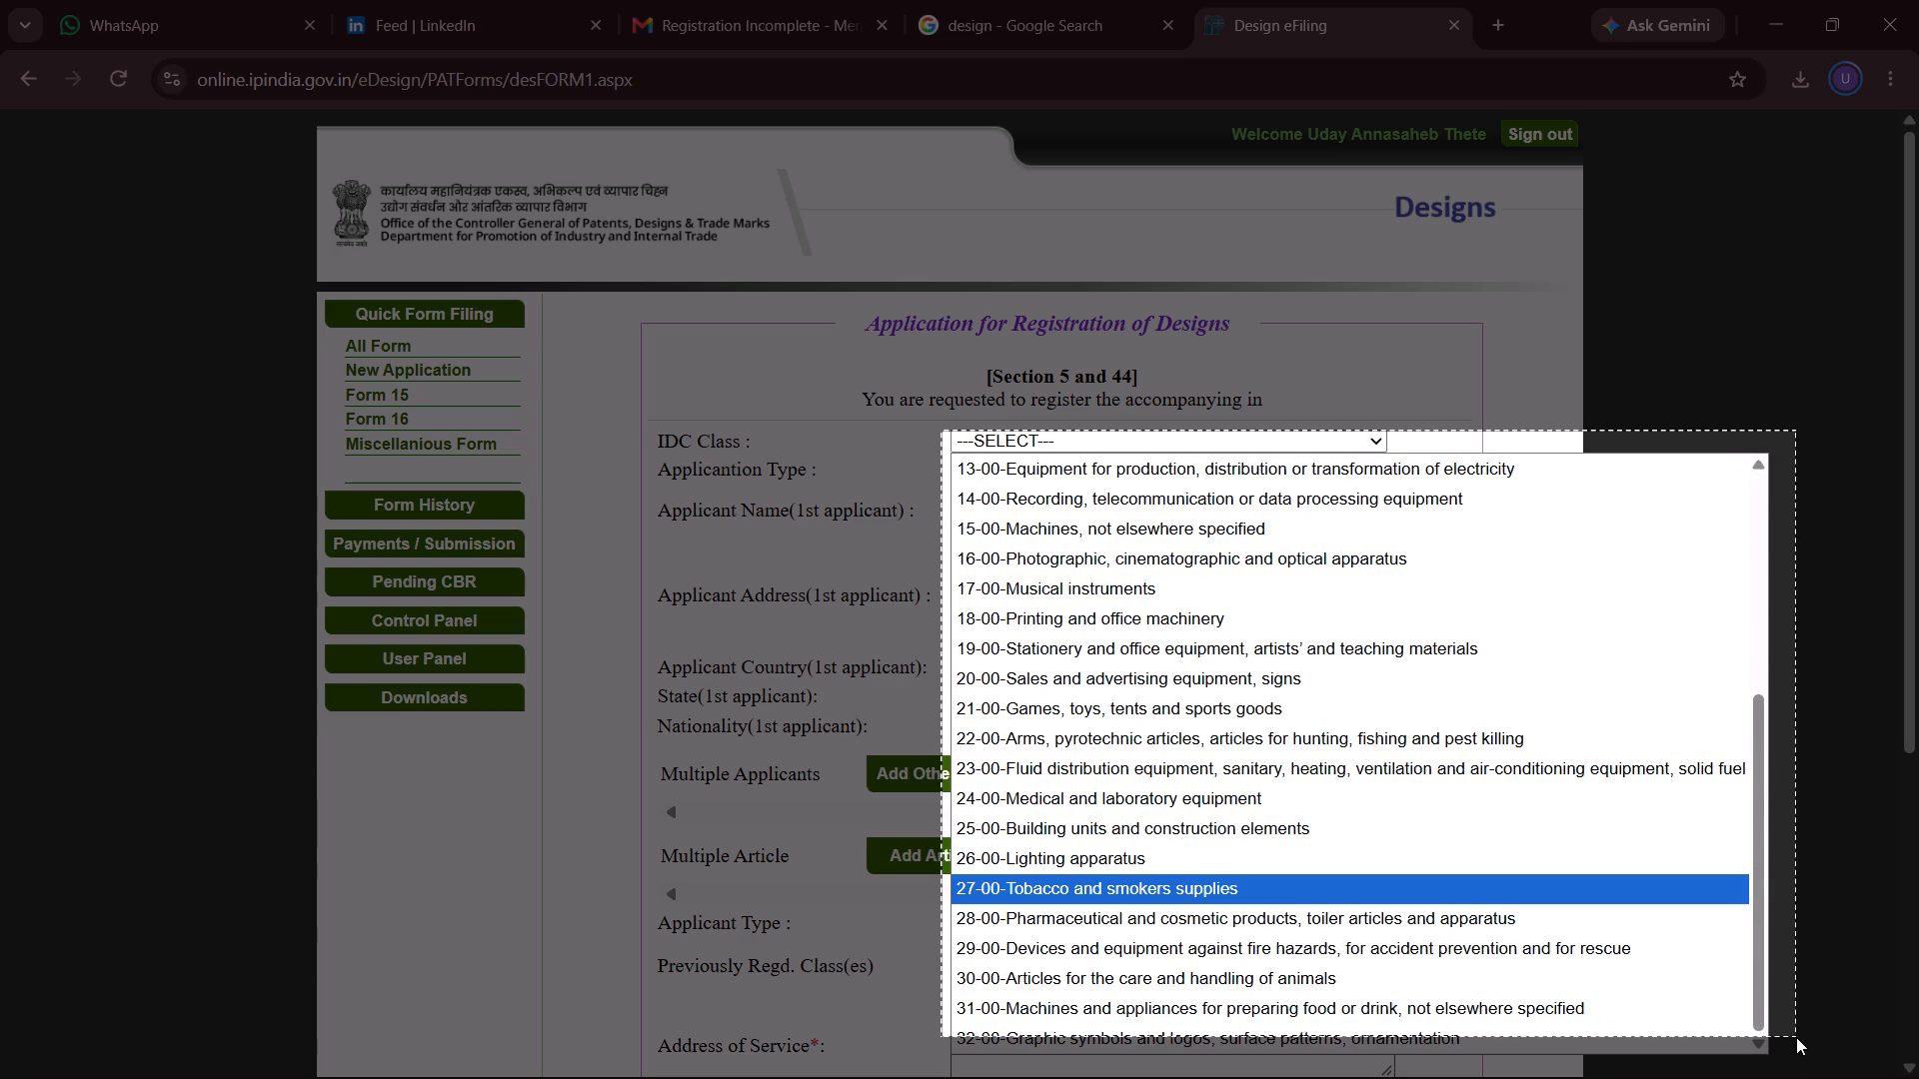
left_click_drag(1796, 1037, 1778, 1051)
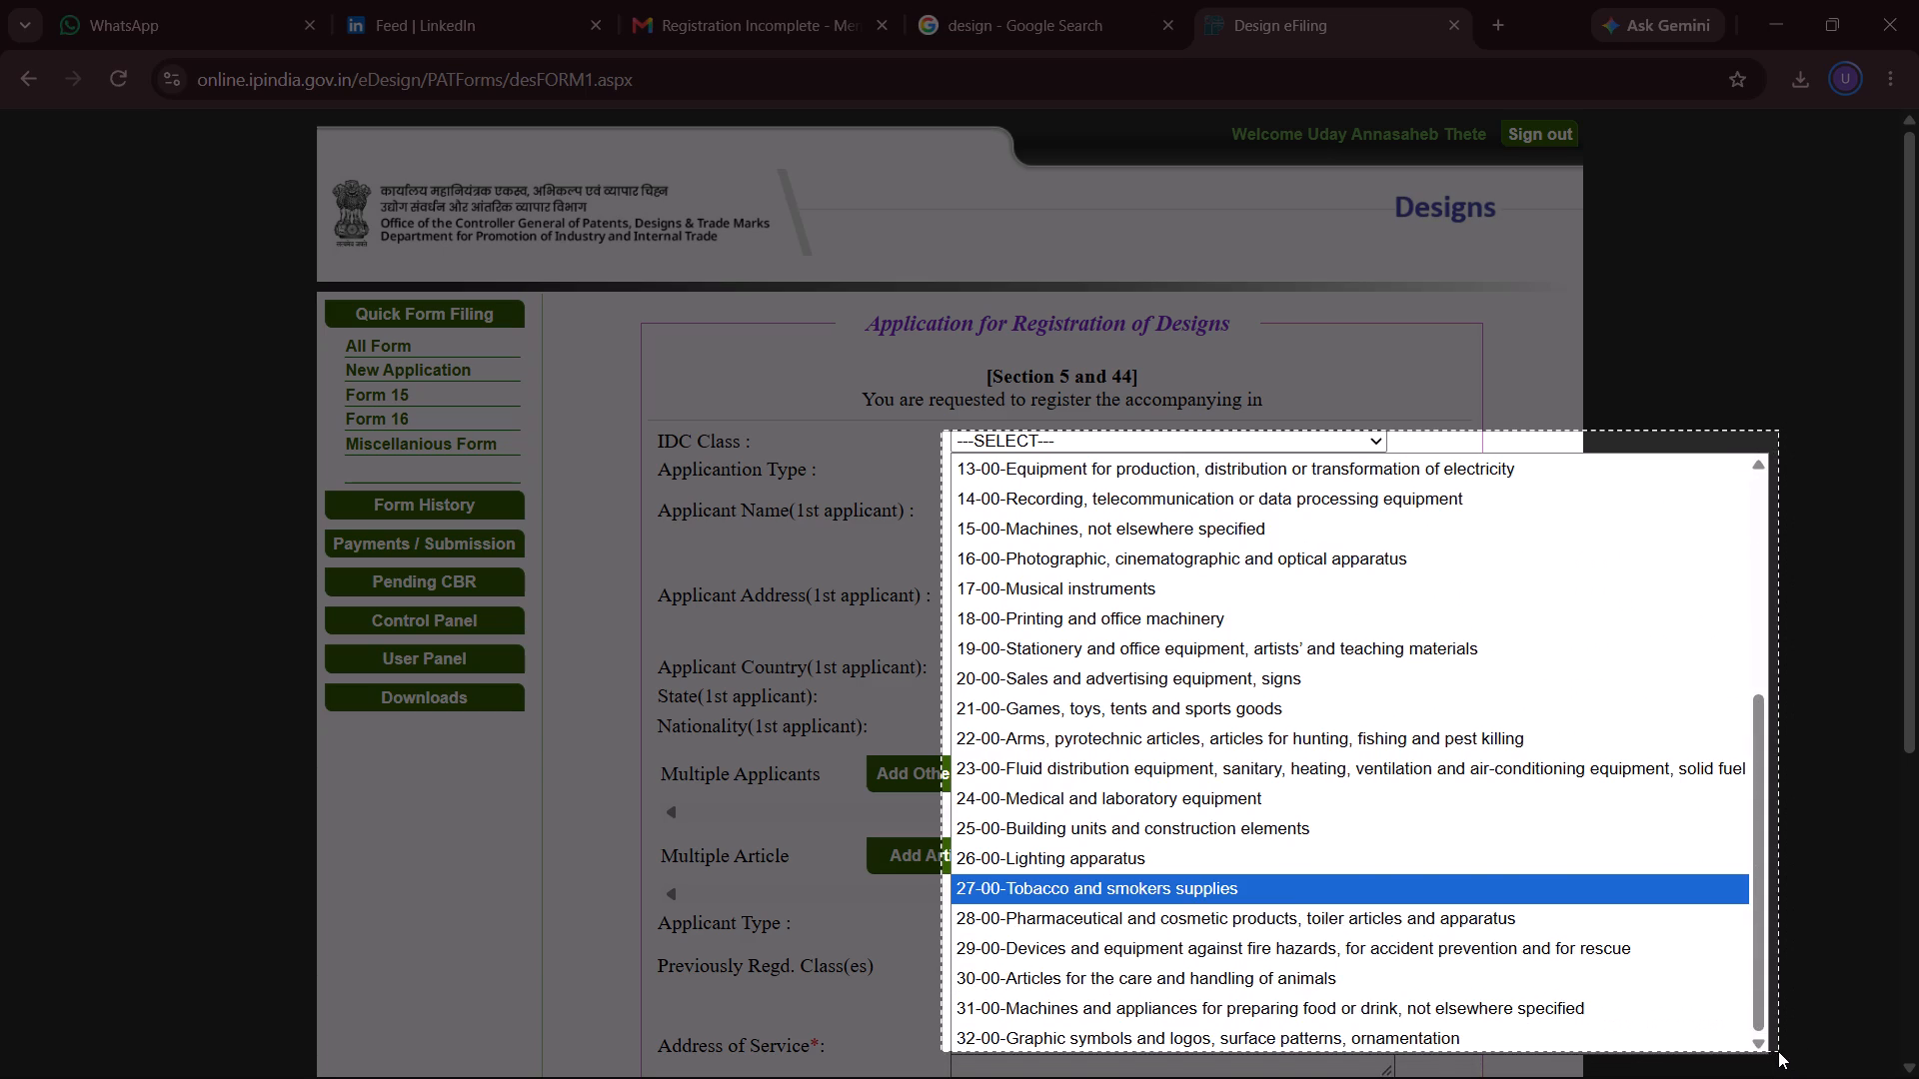
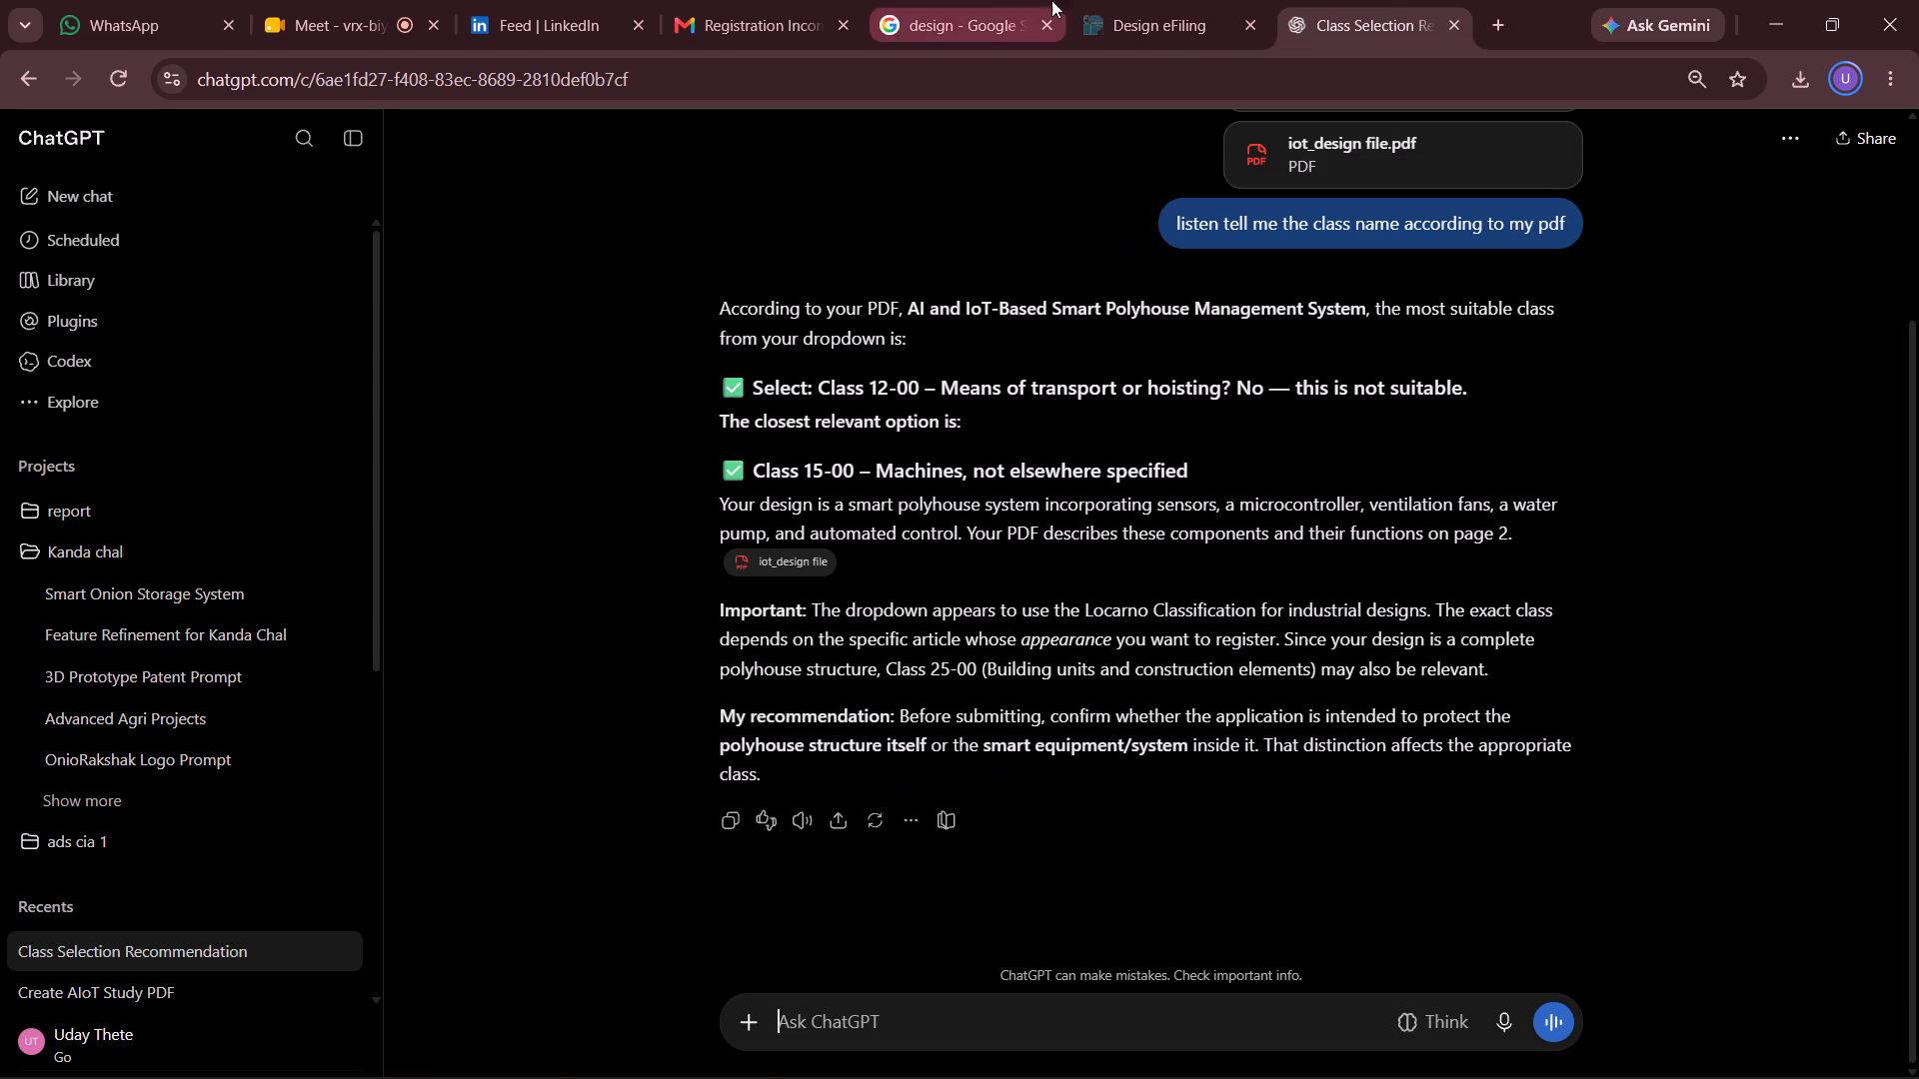
Return to the Application for Registration of Designs and open the first applicant's name for entry.
left_click(1130, 25)
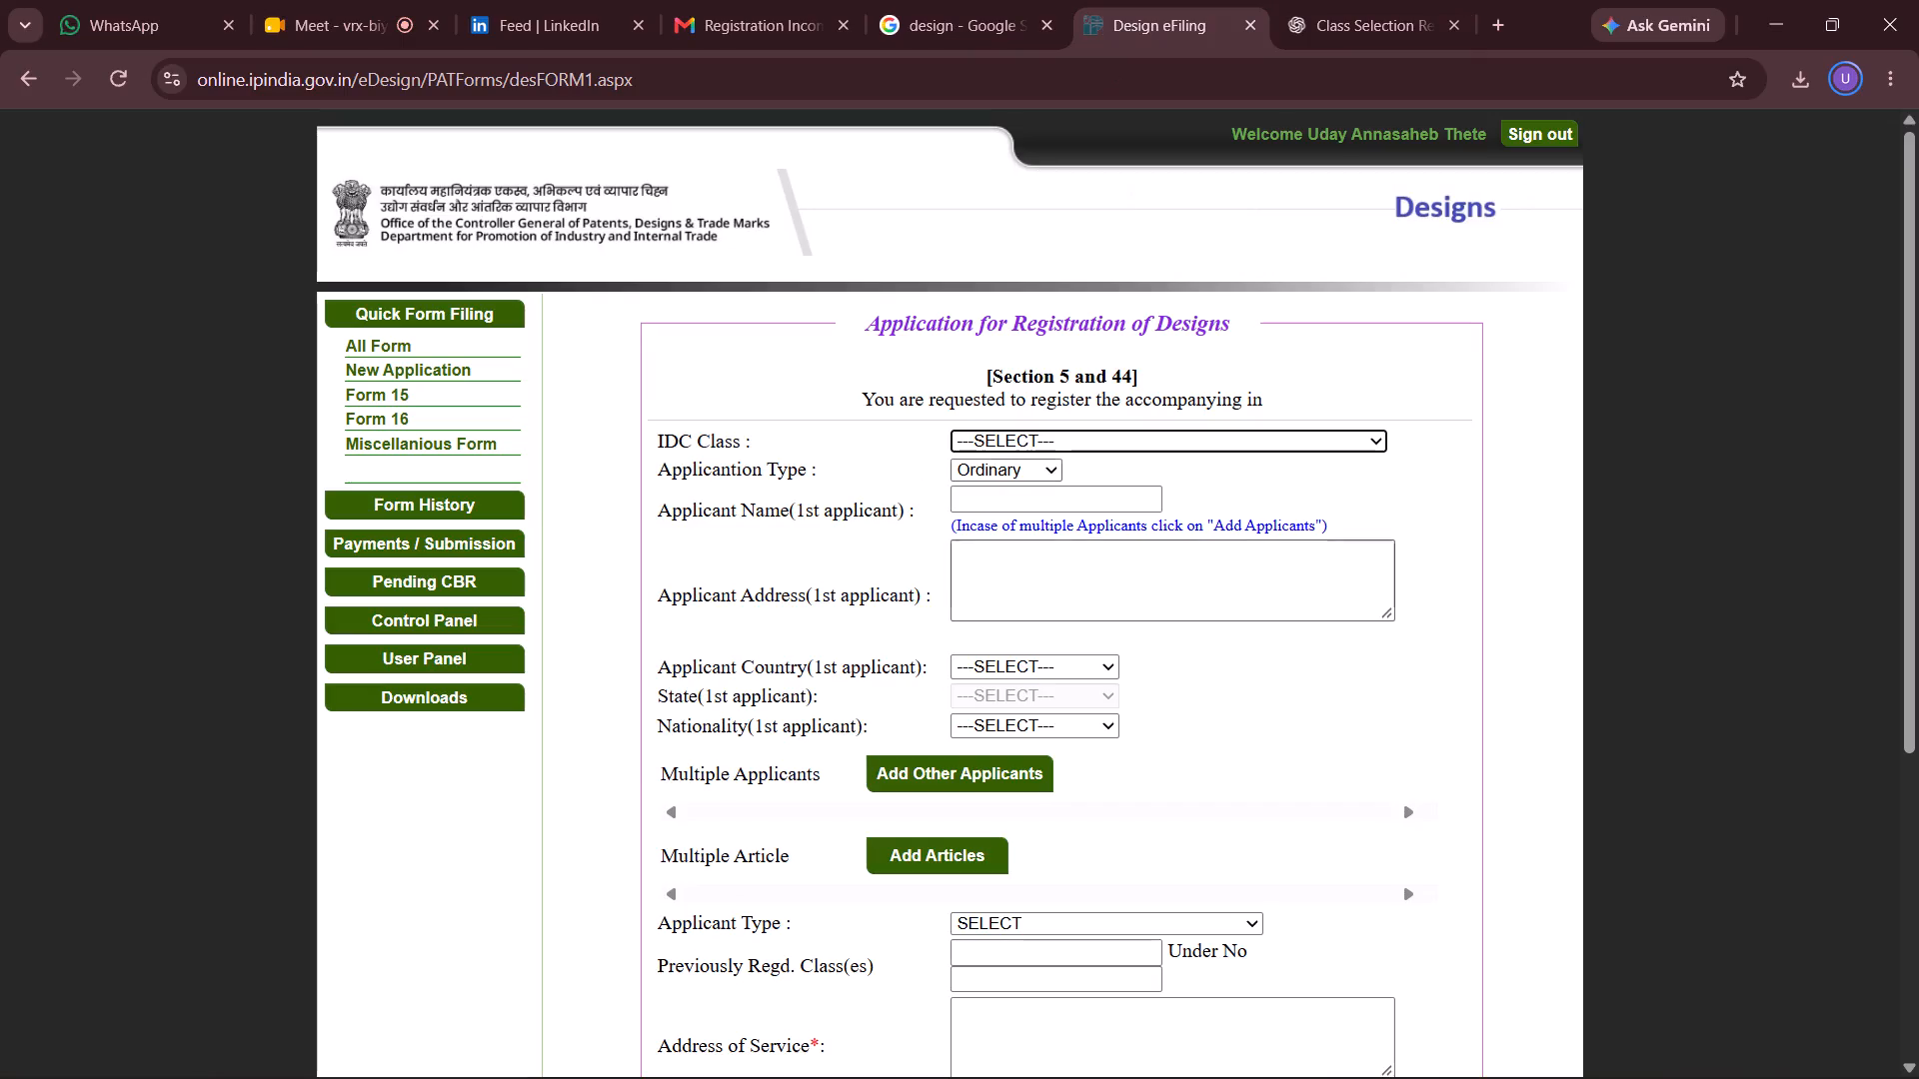
left_click(1050, 487)
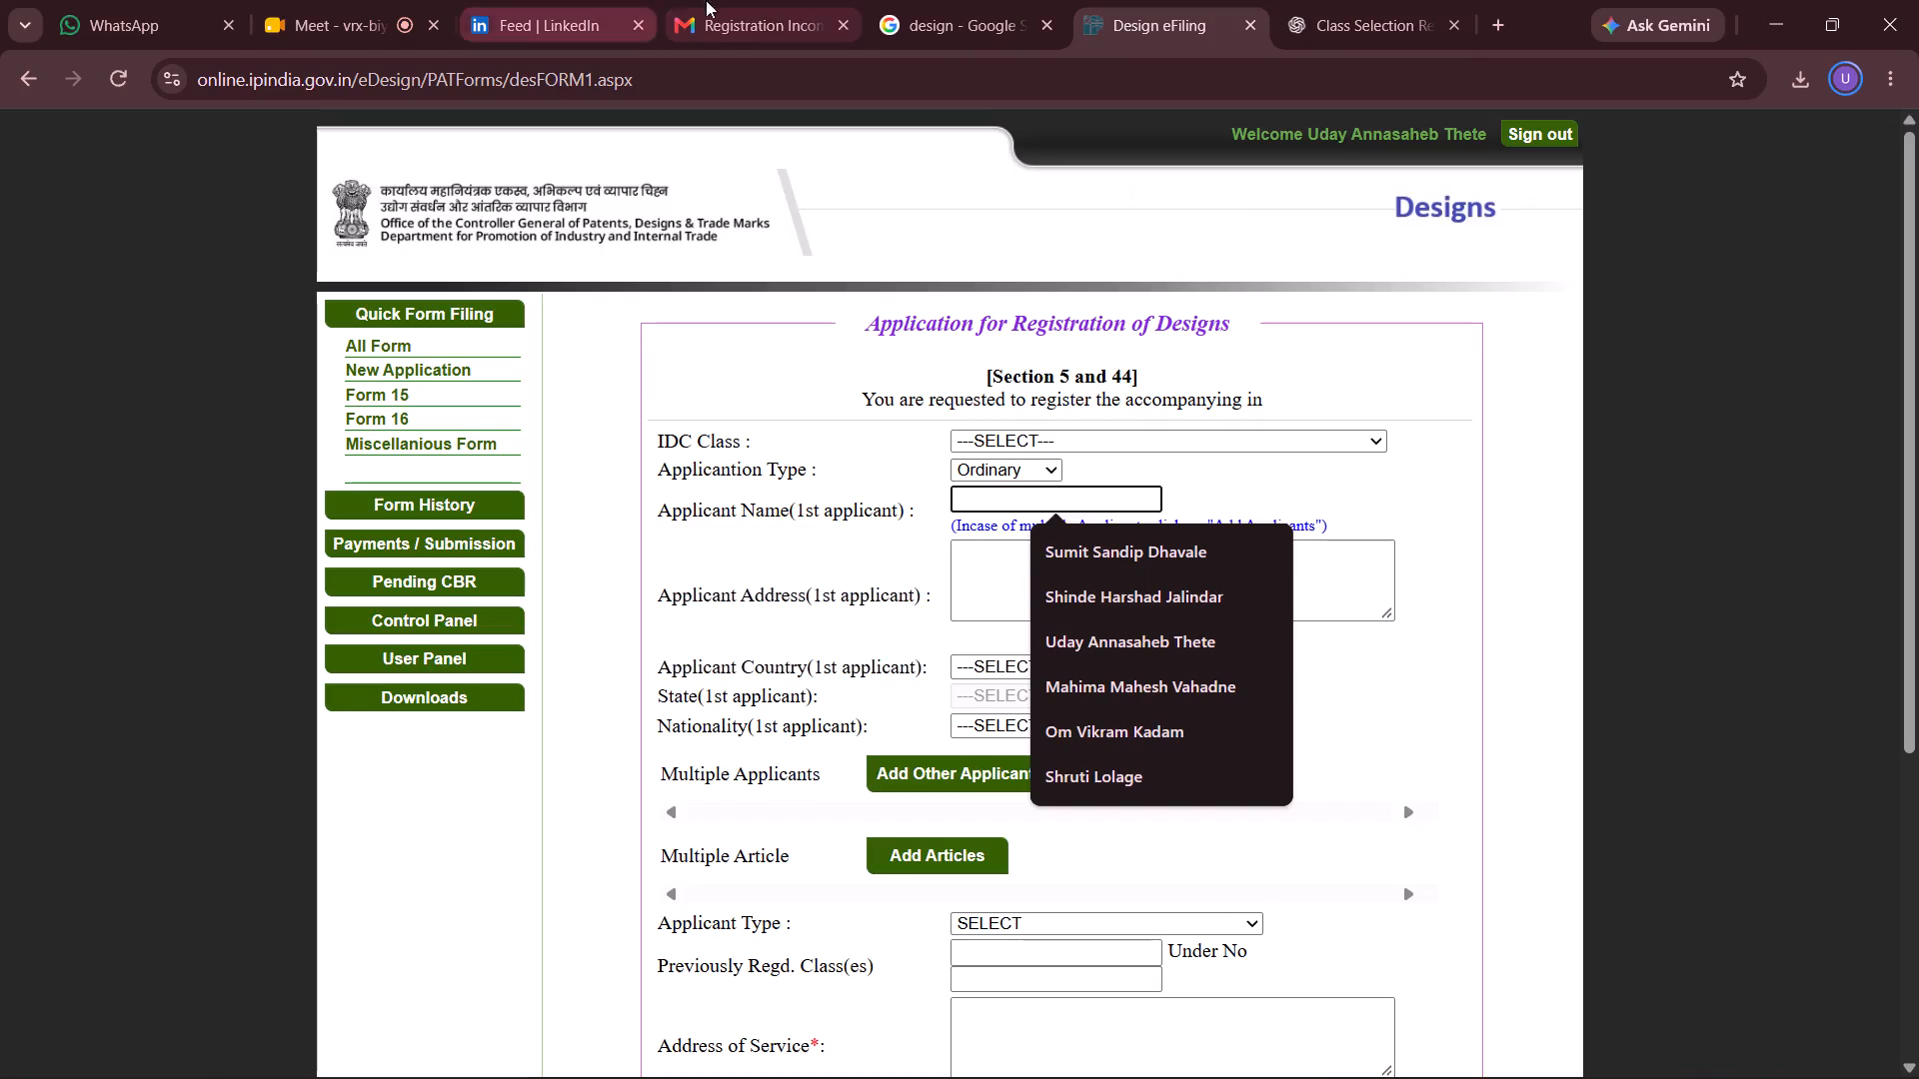
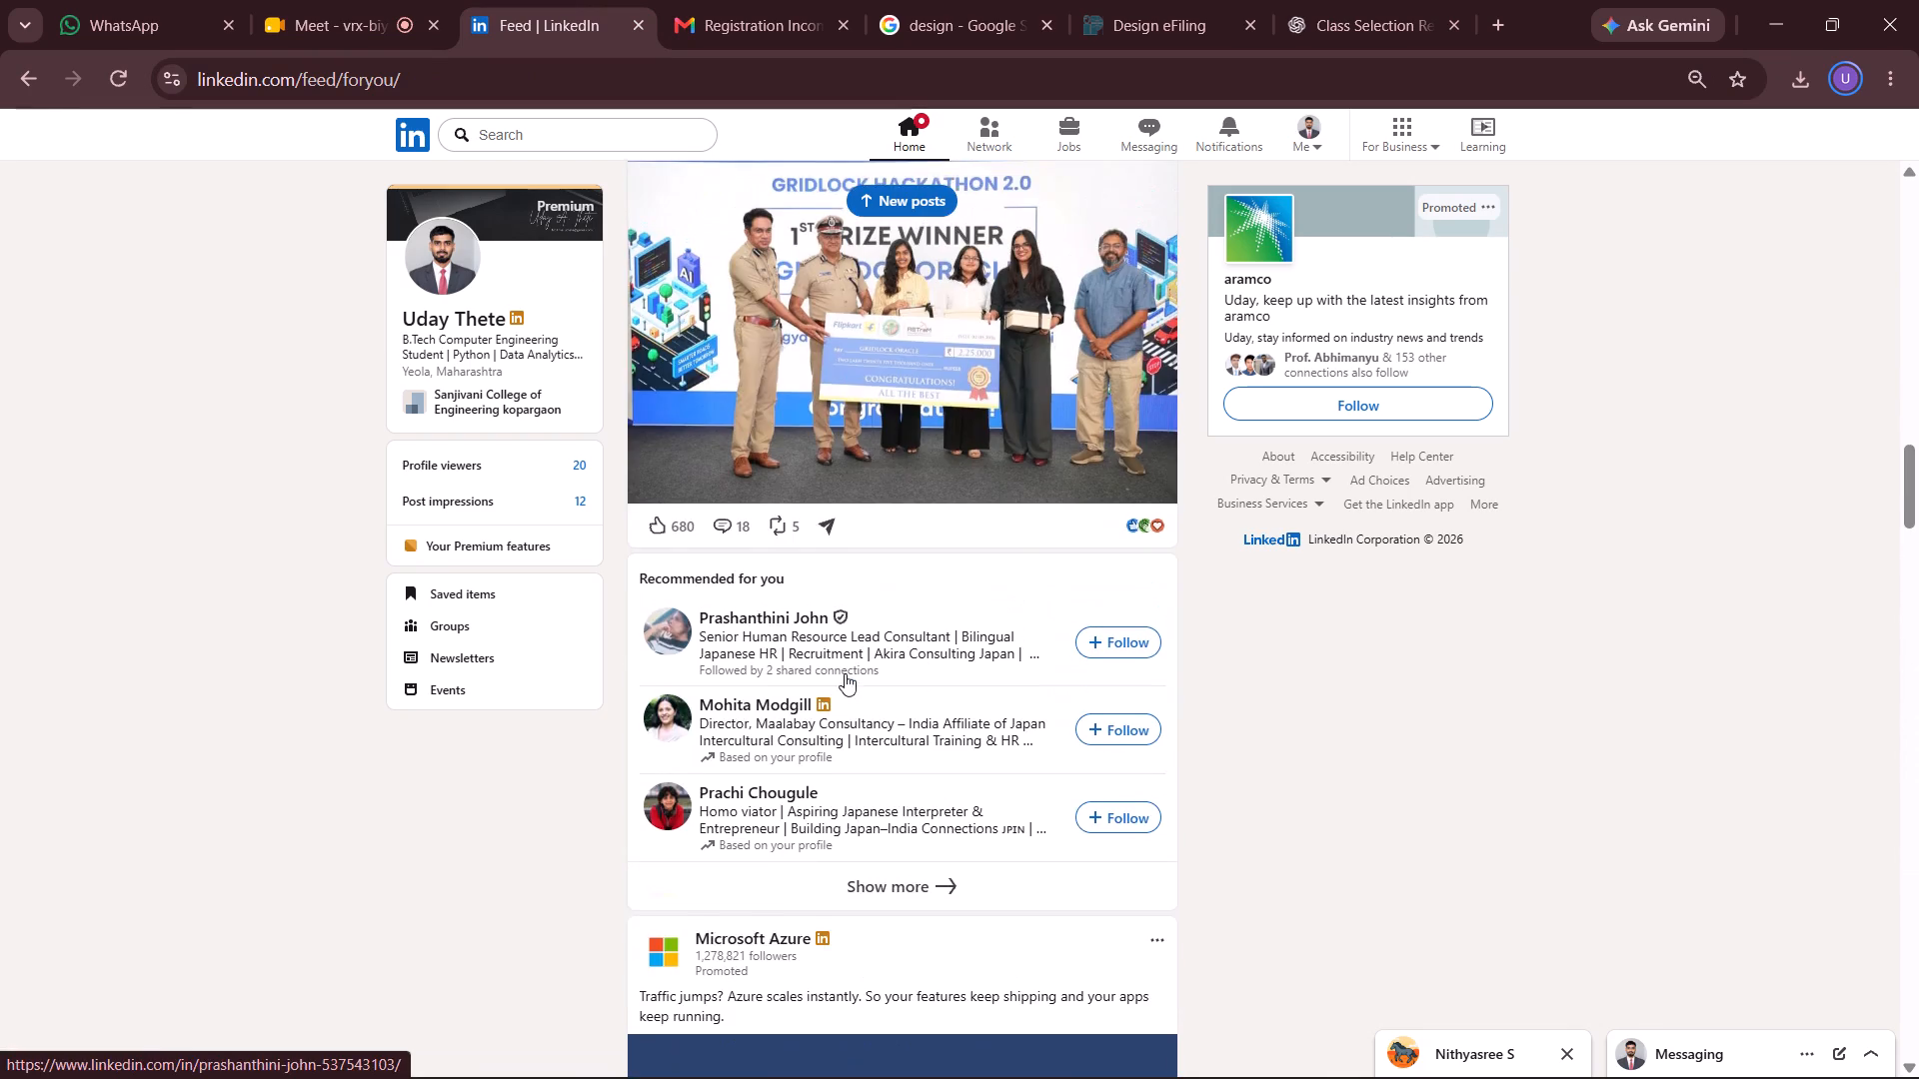
scroll(845, 673, "down", 17)
scroll(845, 673, "up", 4)
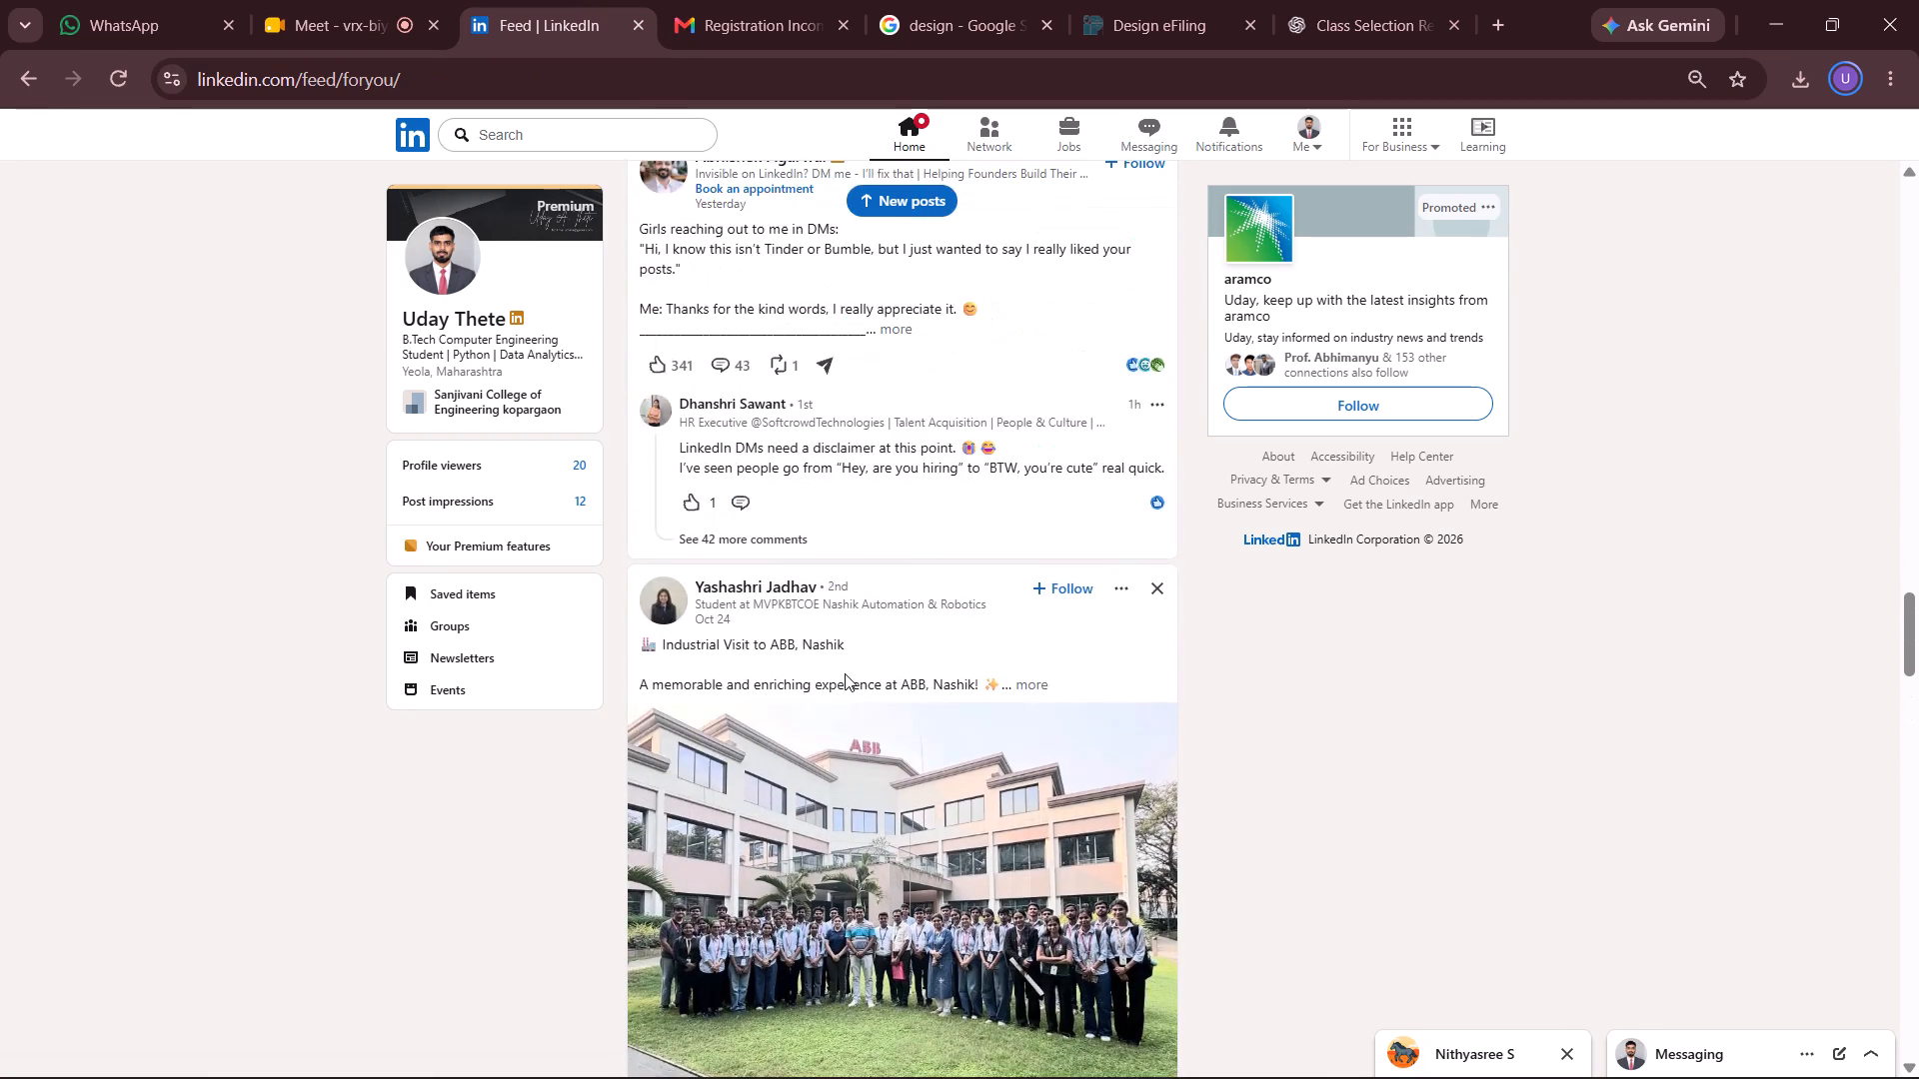
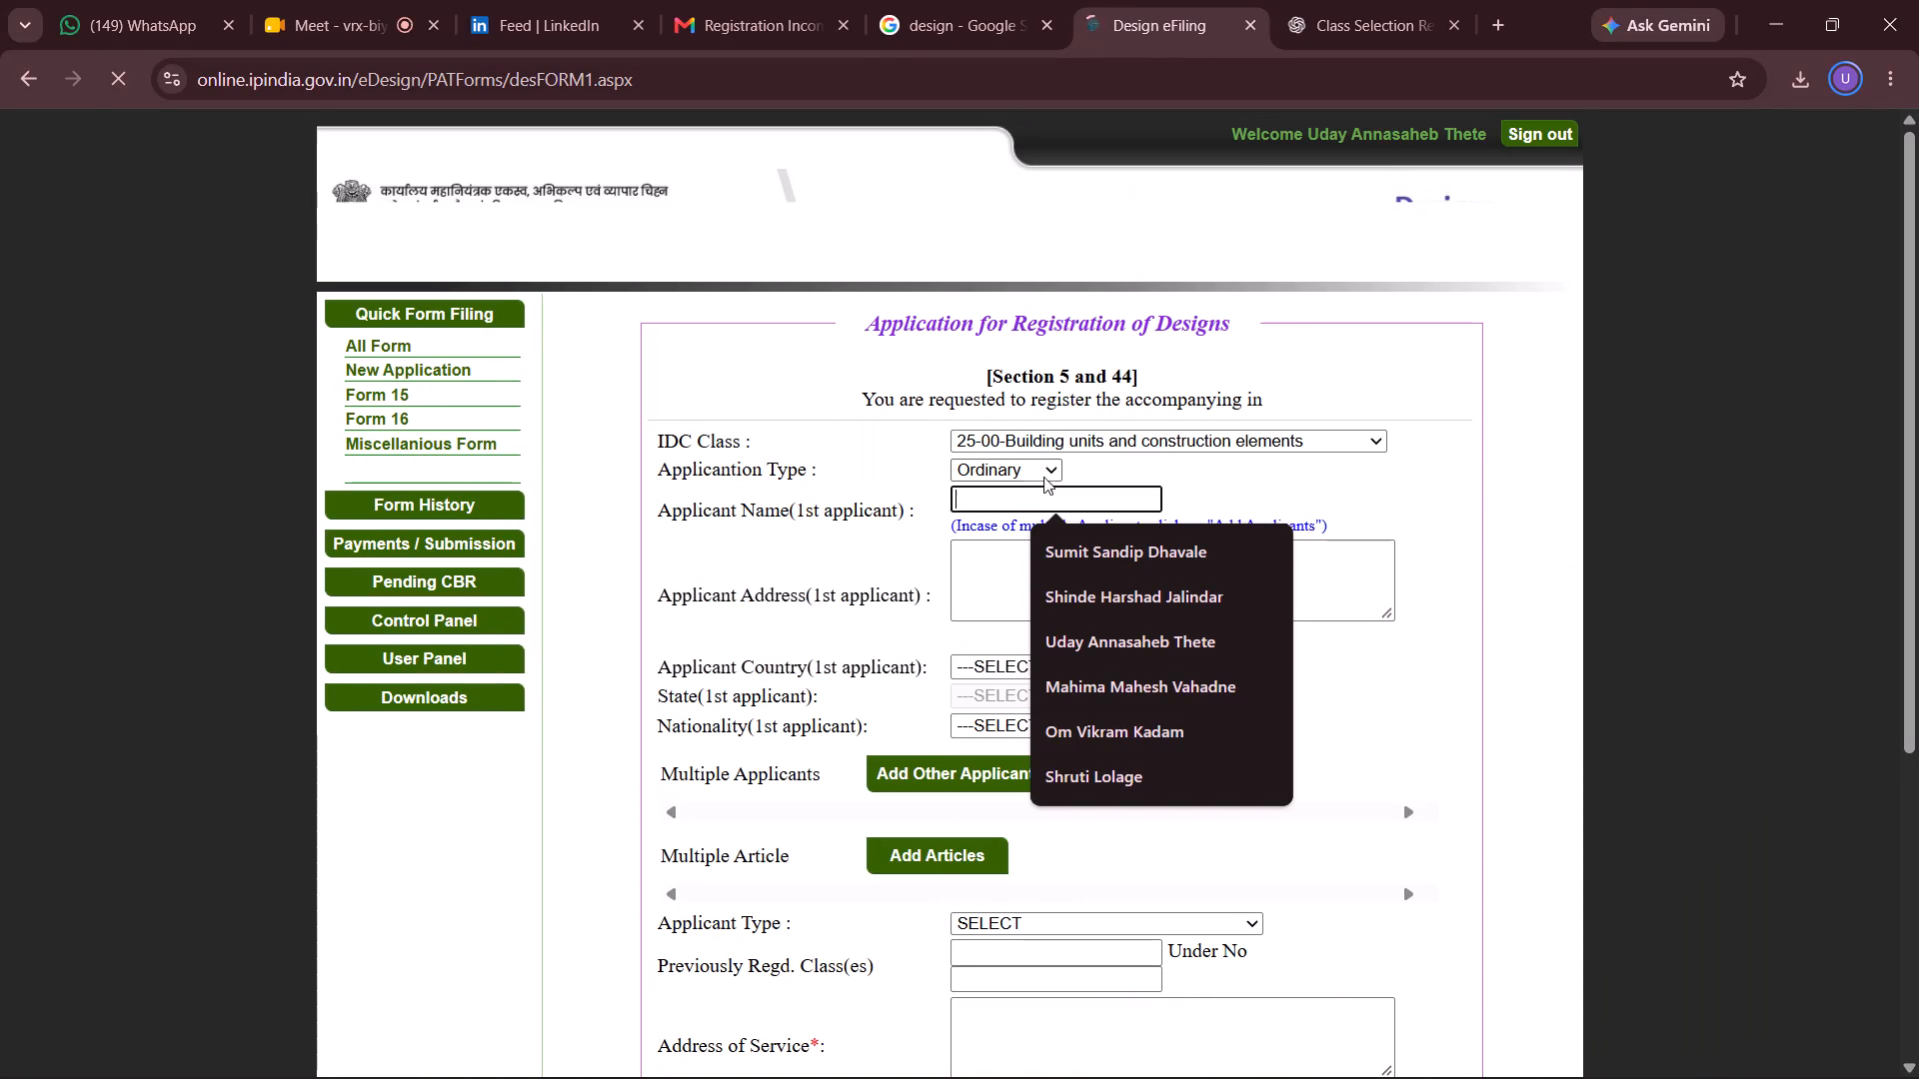
Bring up the browser's recent download history to find the downloaded design PDF files.
left_click(1800, 72)
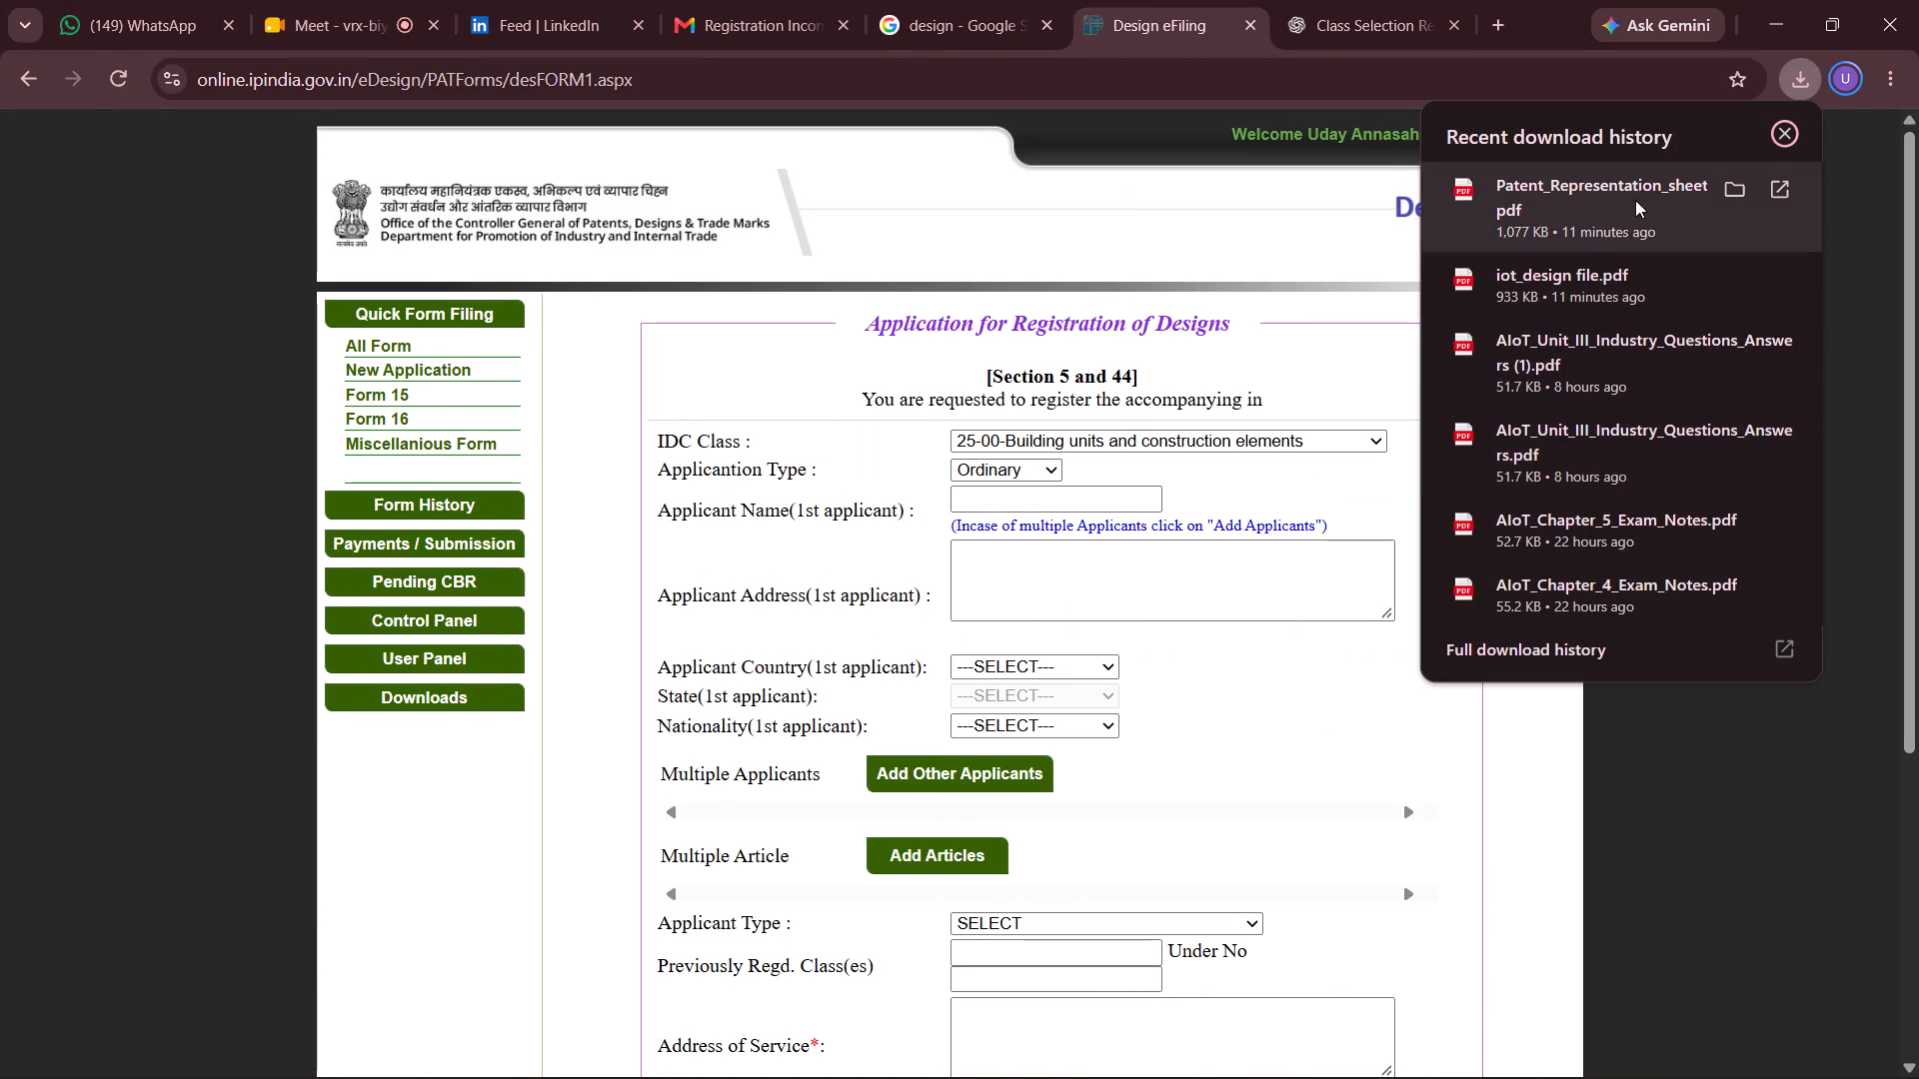
Copy the first-listed applicant's name from iot_design file.pdf into the first applicant's name field of the registration form.
left_click(1597, 285)
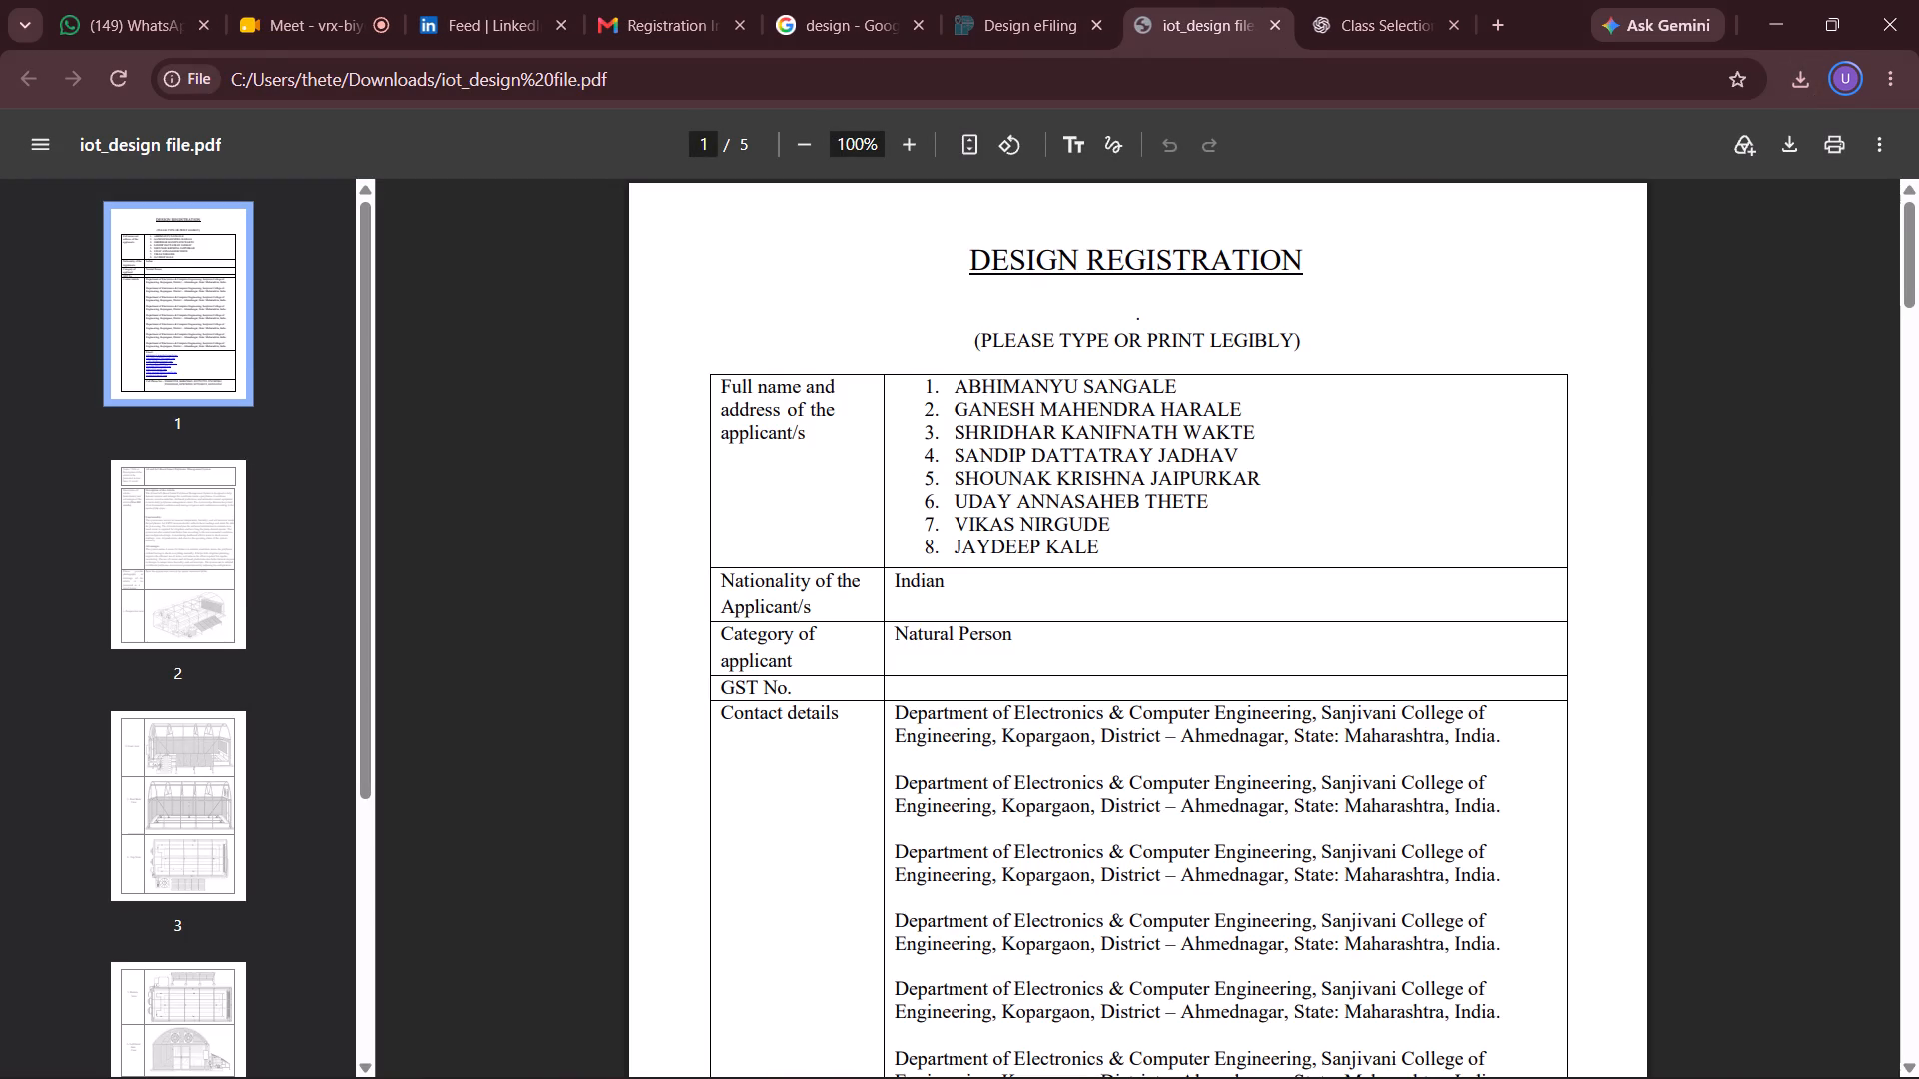
left_click_drag(949, 399, 1091, 397)
left_click(1166, 382)
left_click_drag(1195, 382, 959, 382)
left_click_drag(956, 381, 1172, 383)
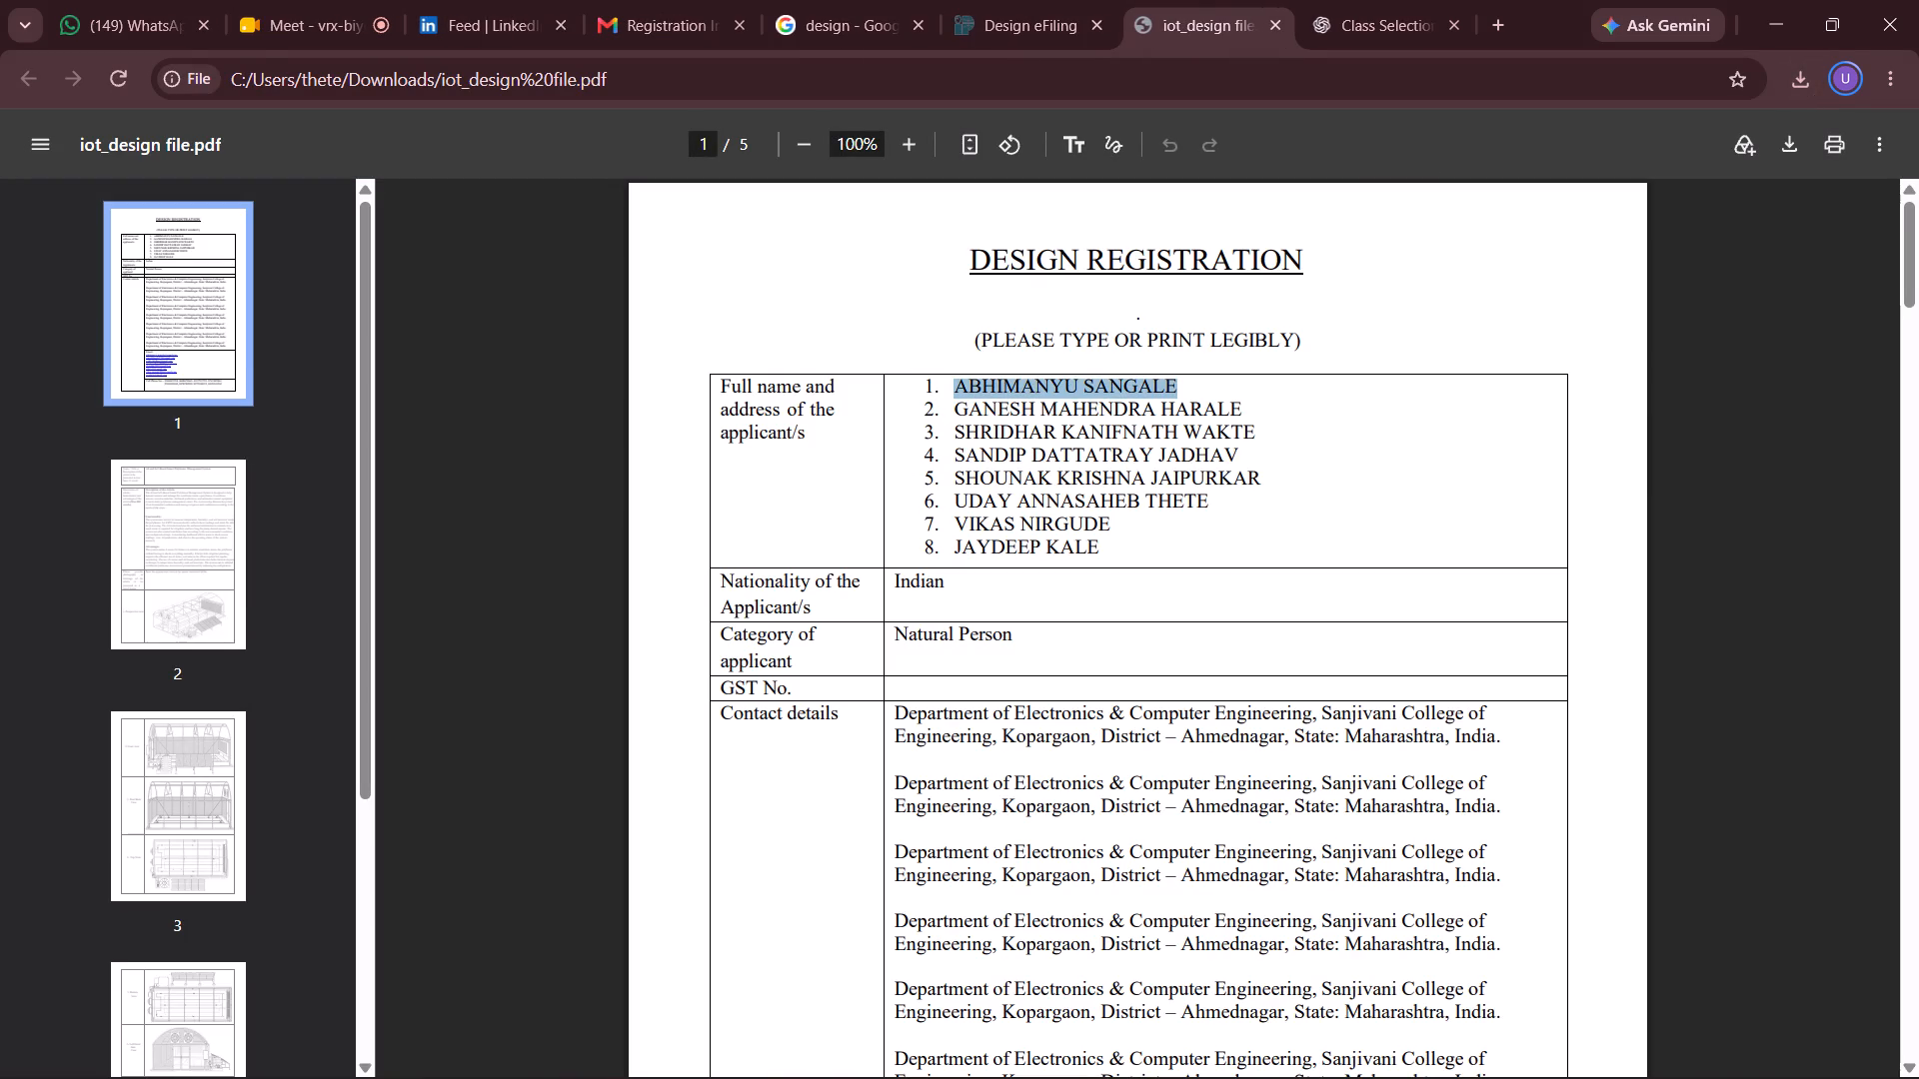
left_click_drag(1172, 383, 1173, 383)
key("ctrl+c")
left_click(1005, 33)
key("ctrl+v")
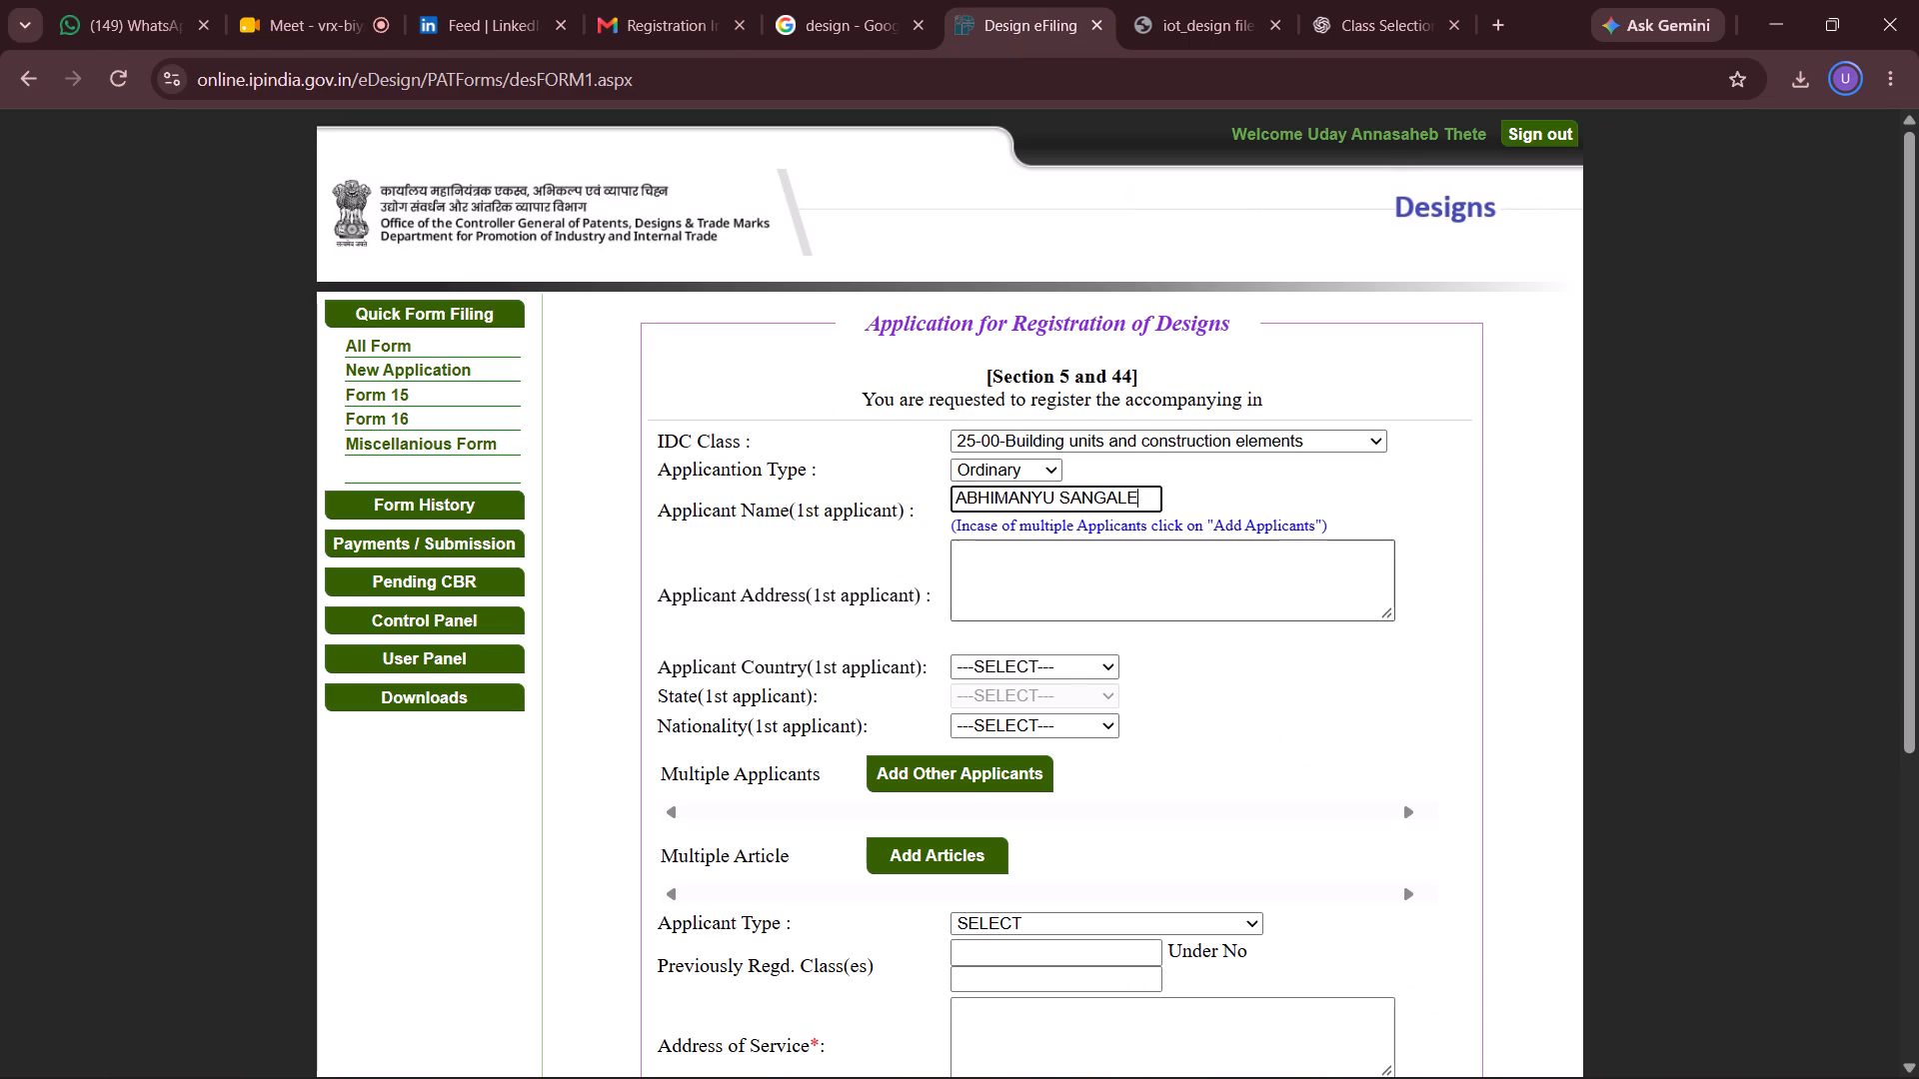
Copy the first contact address from the design PDF into the first applicant's address field.
left_click(1021, 604)
left_click(1338, 15)
left_click(1211, 25)
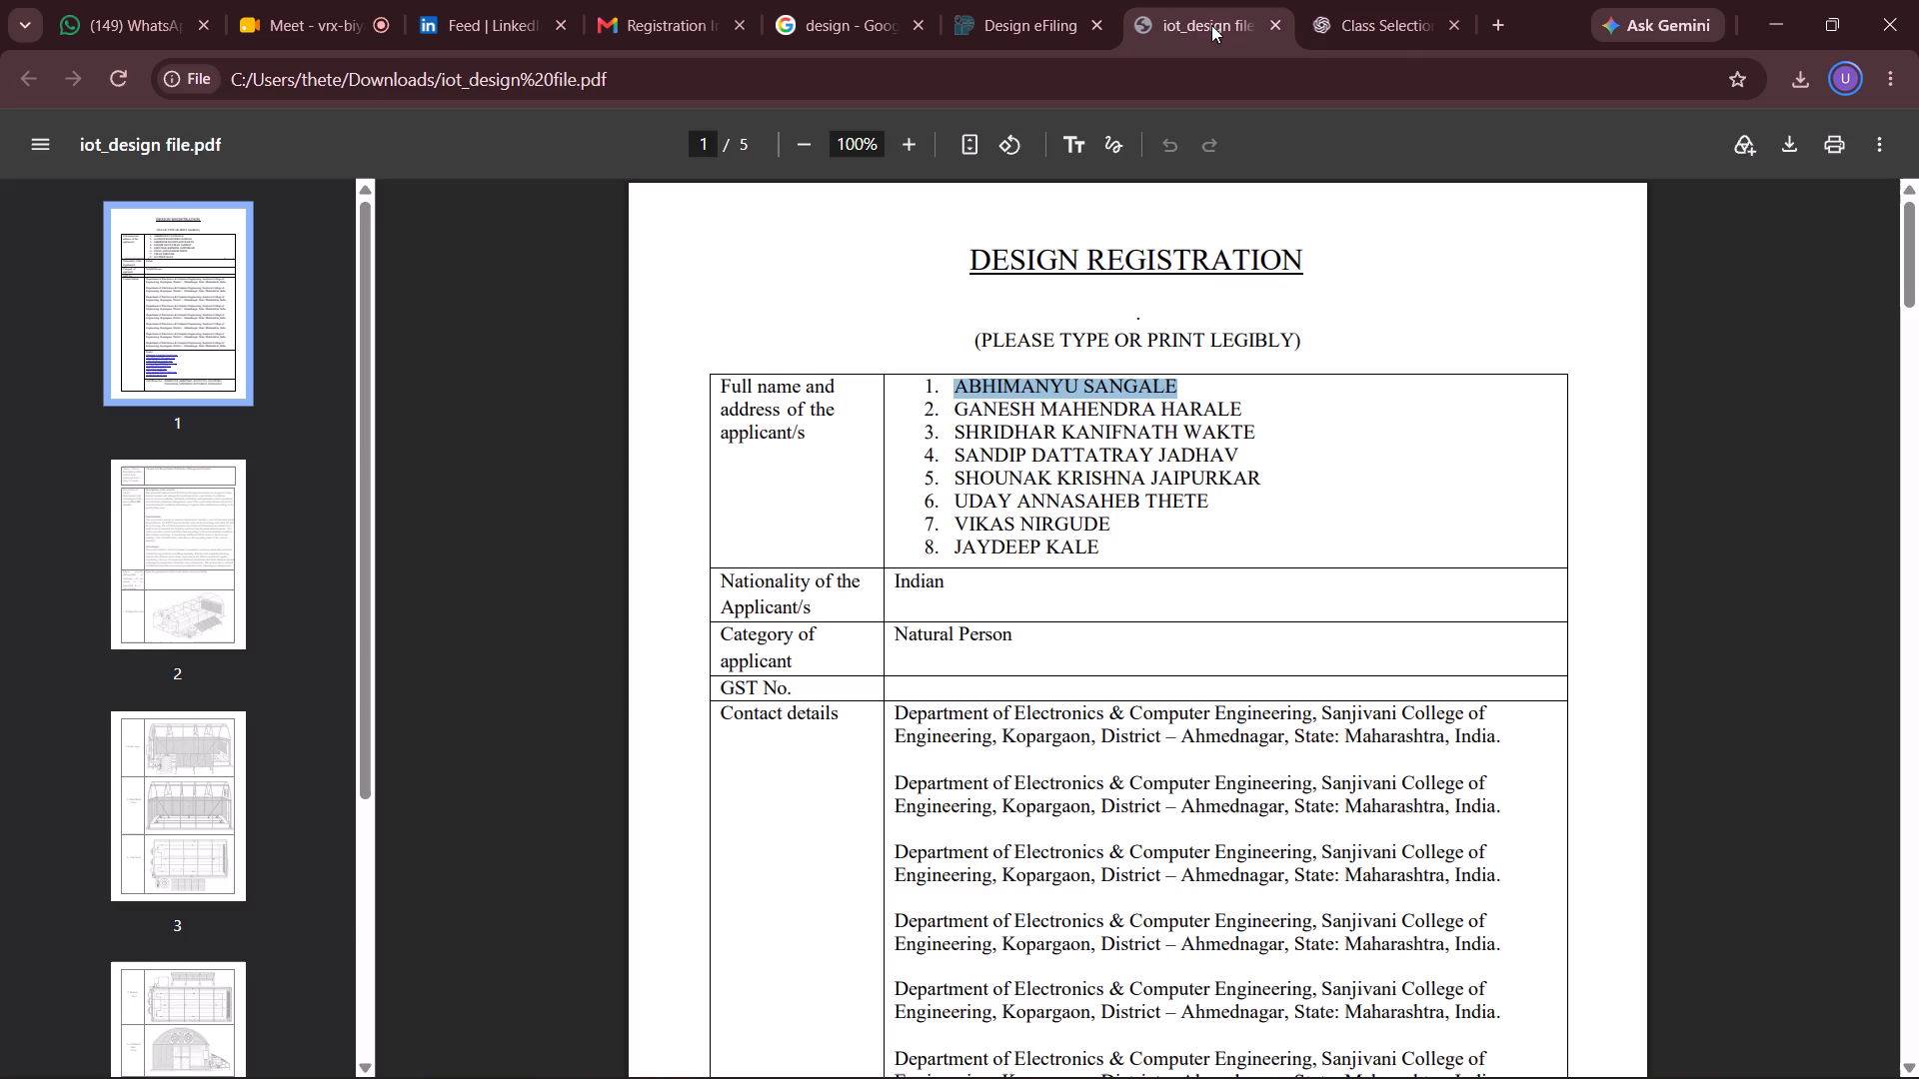
left_click(1111, 617)
scroll(981, 820, "down", 1)
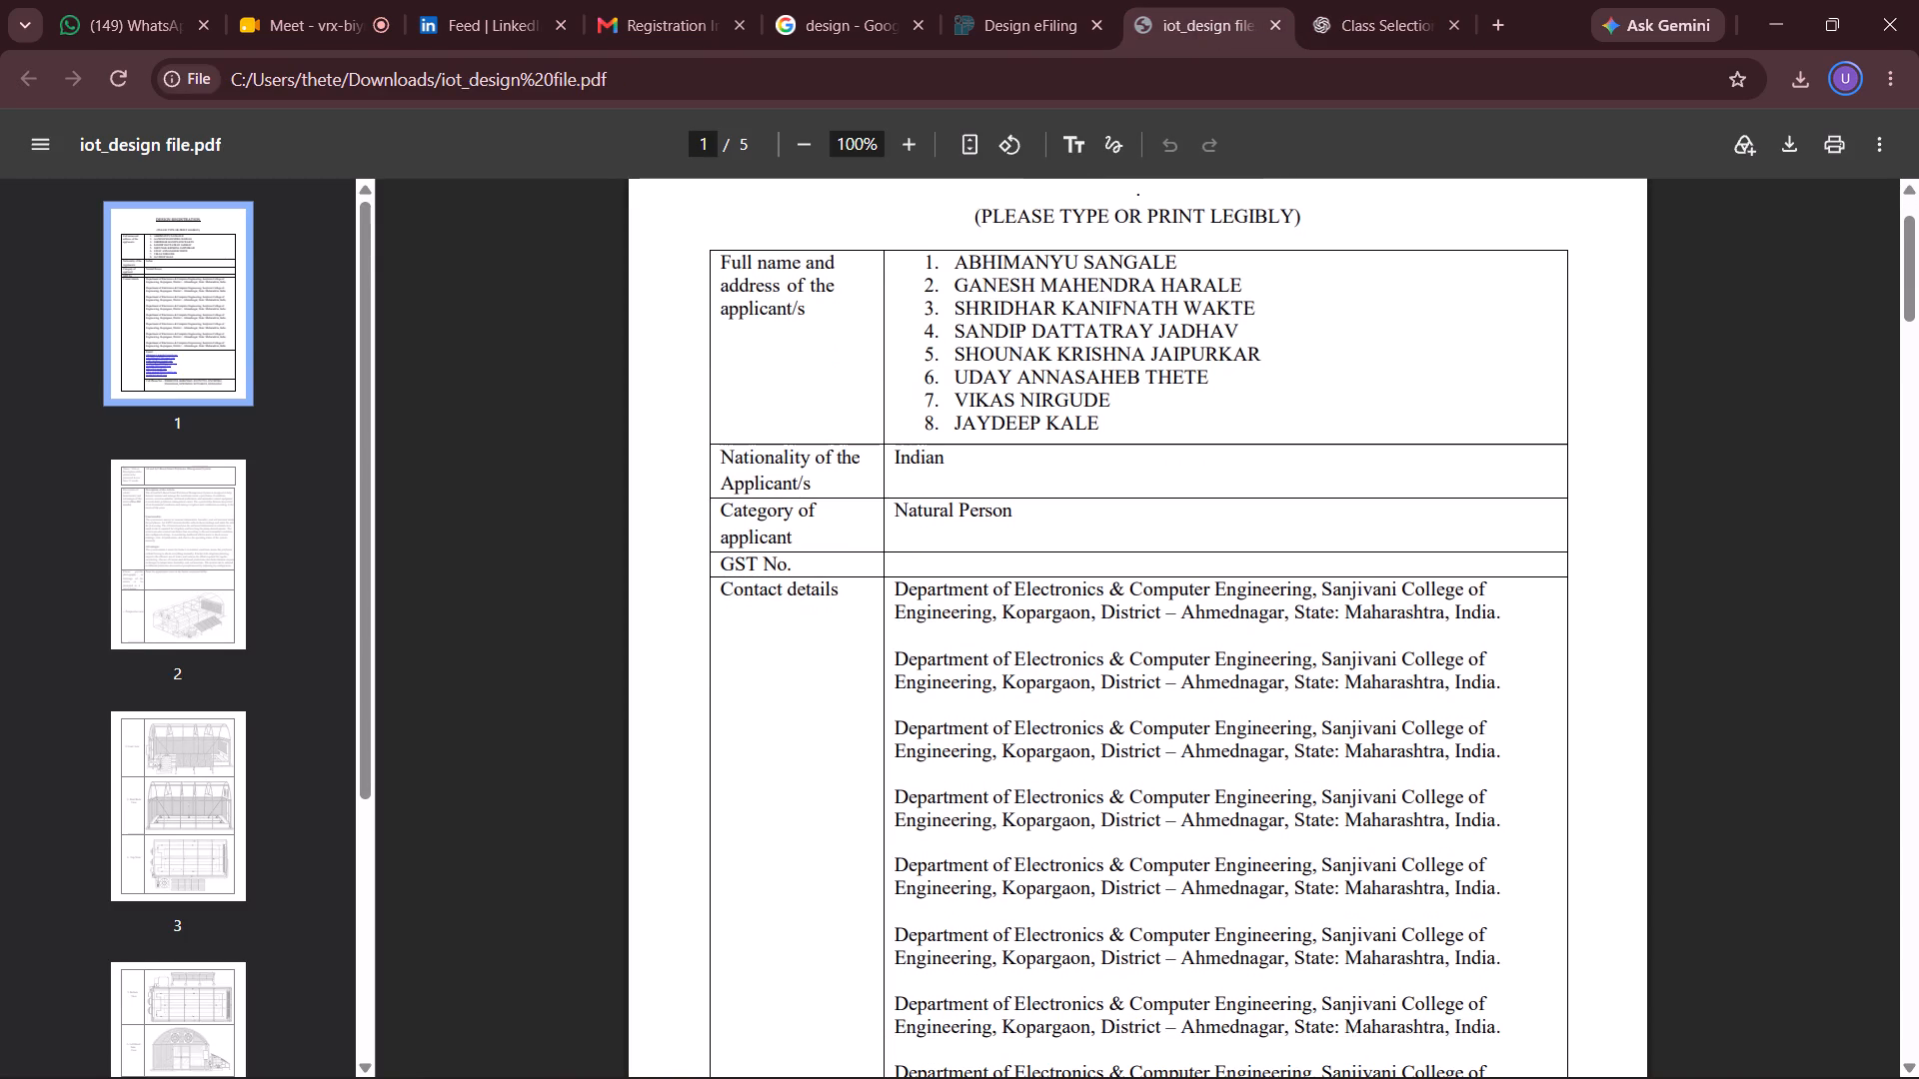
left_click_drag(1510, 613, 900, 592)
key("ctrl+c")
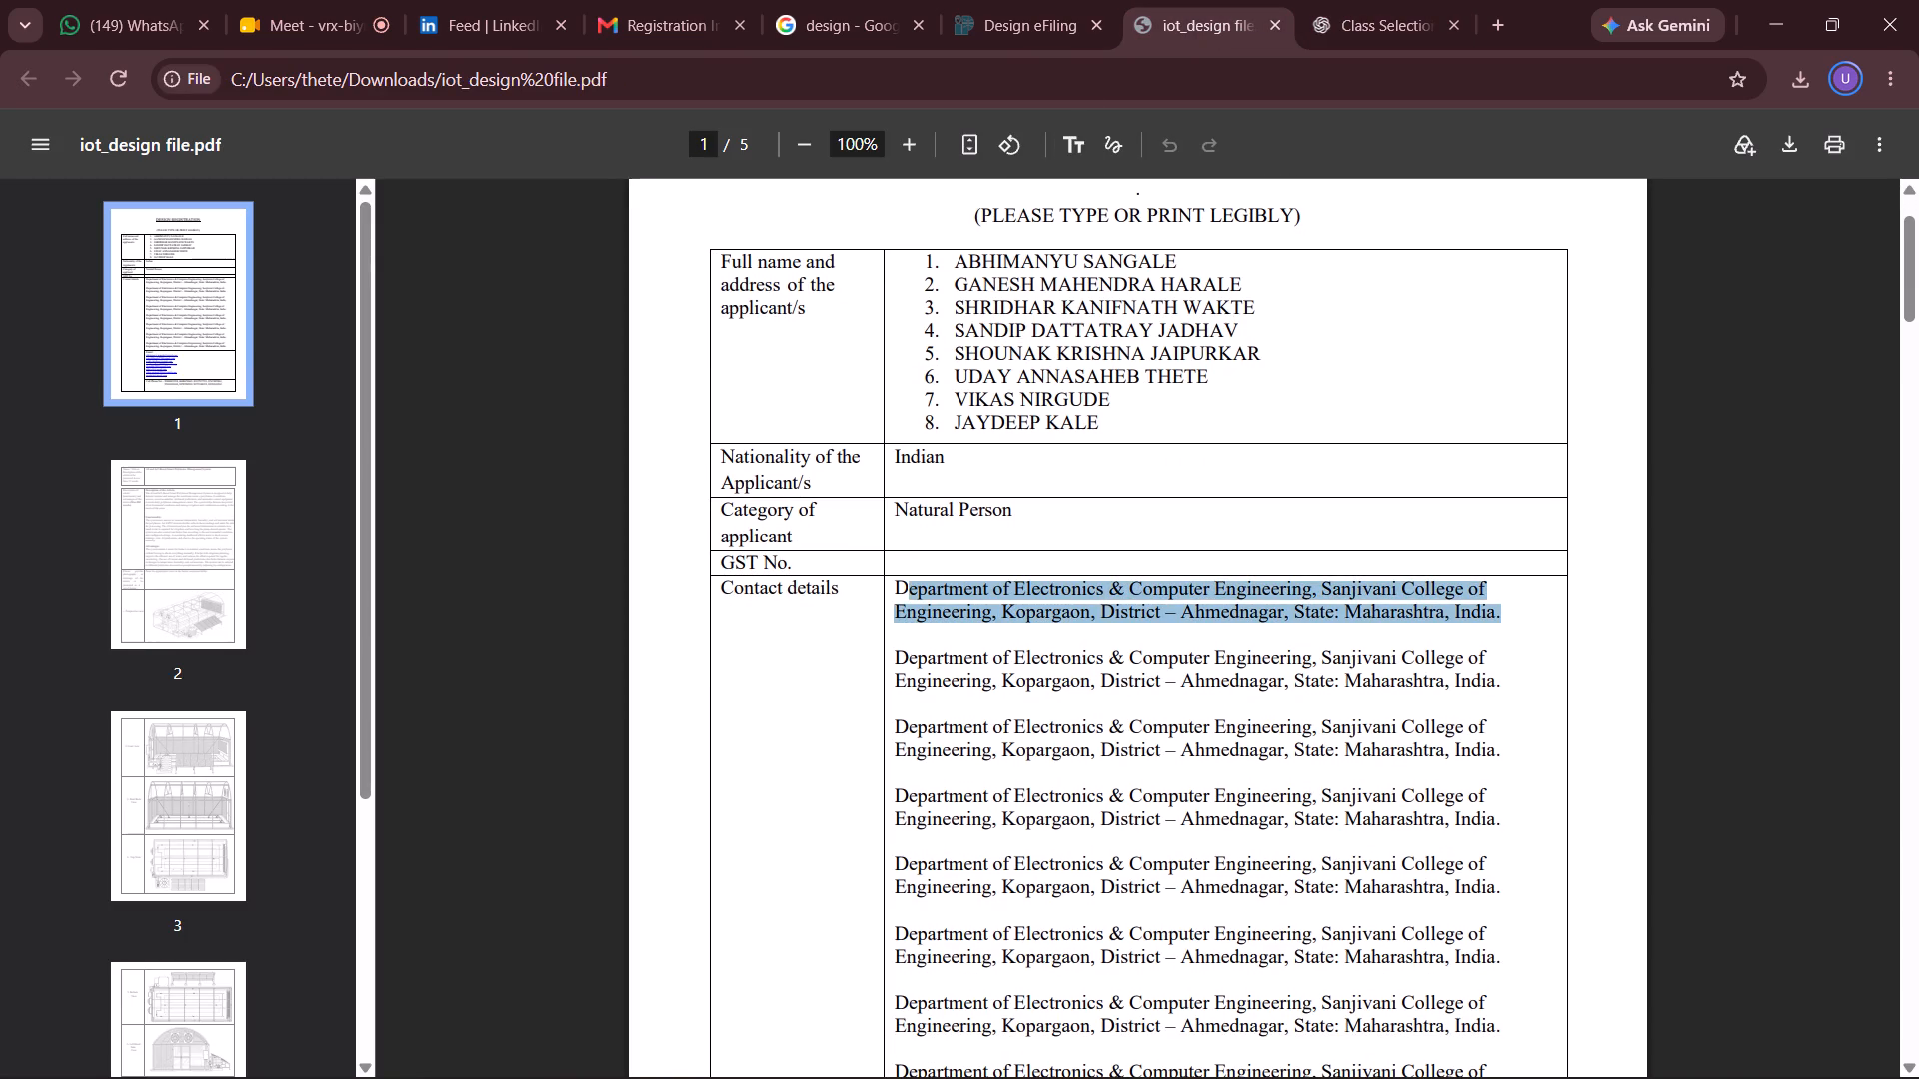
left_click(1031, 31)
key("ctrl+v")
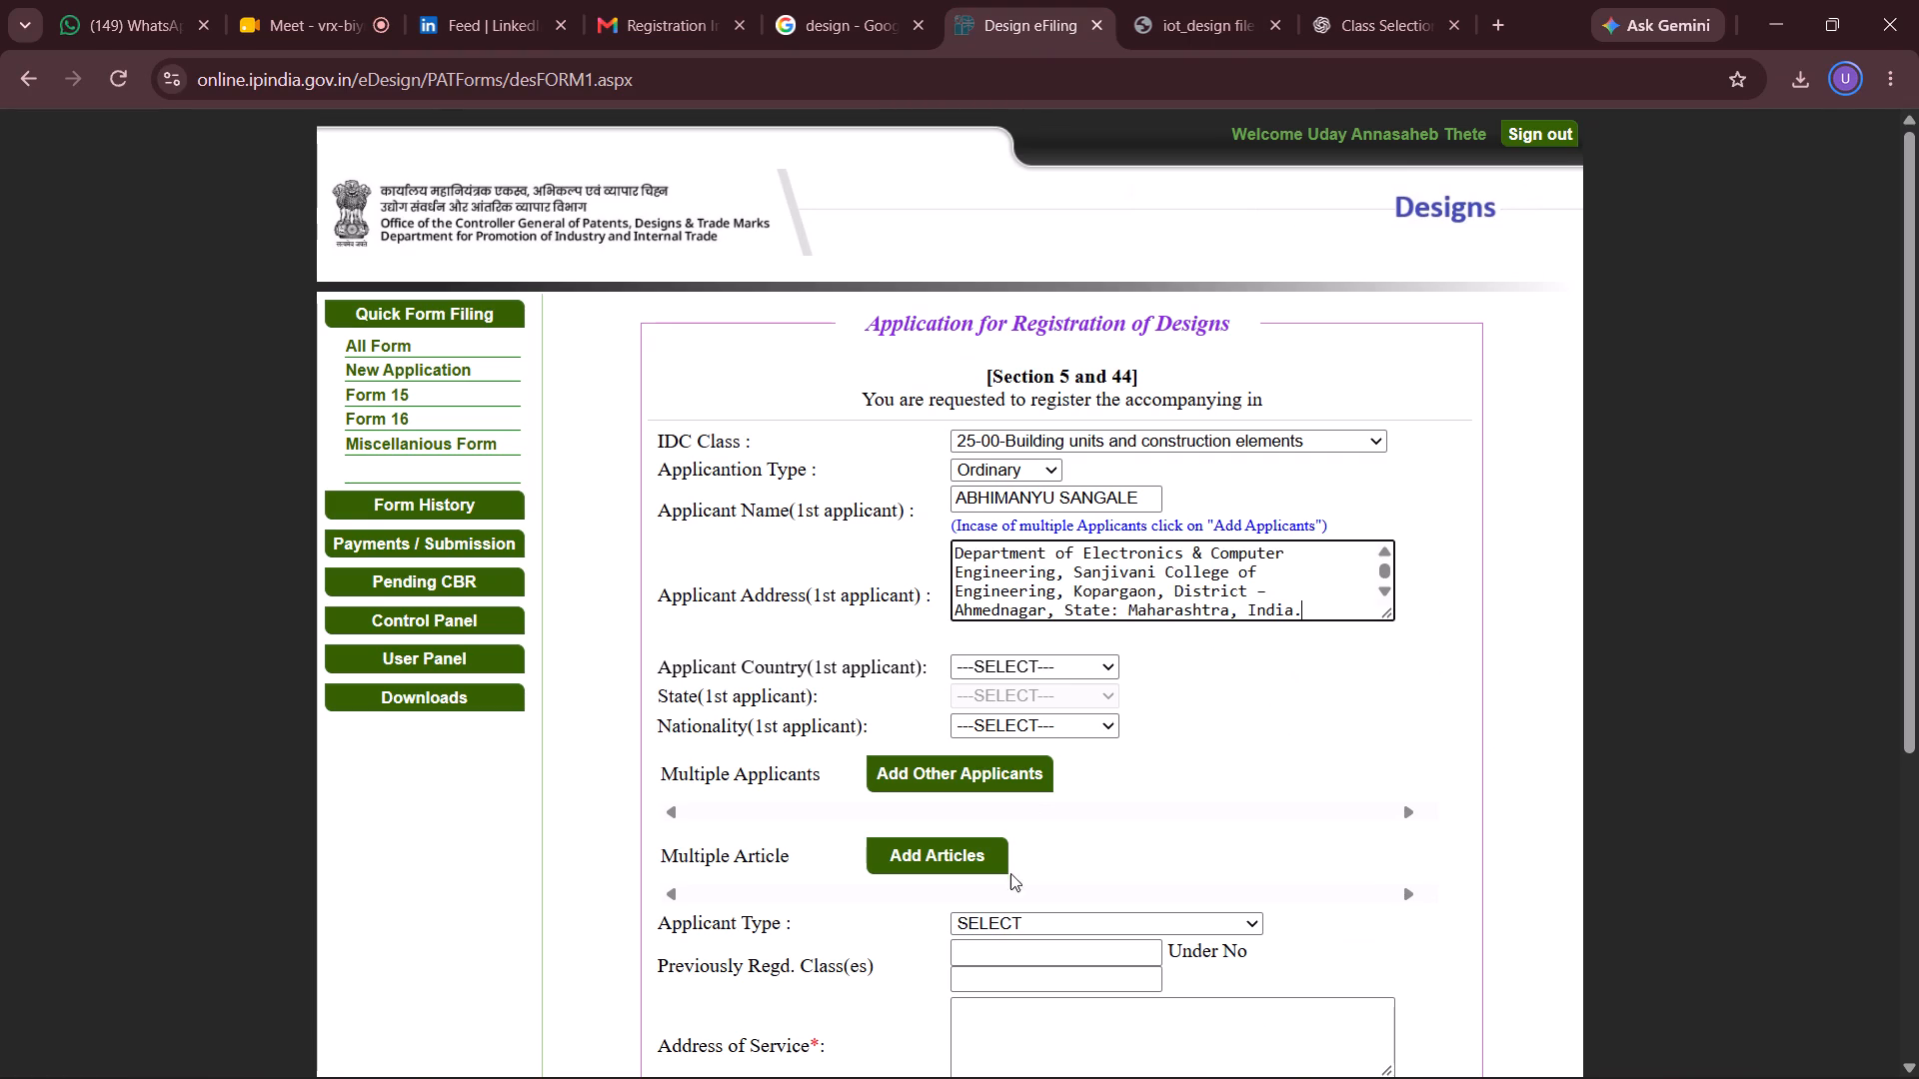
Set the first applicant's country to India, state to Maharashtra and nationality to India.
left_click(1038, 670)
left_click(1066, 143)
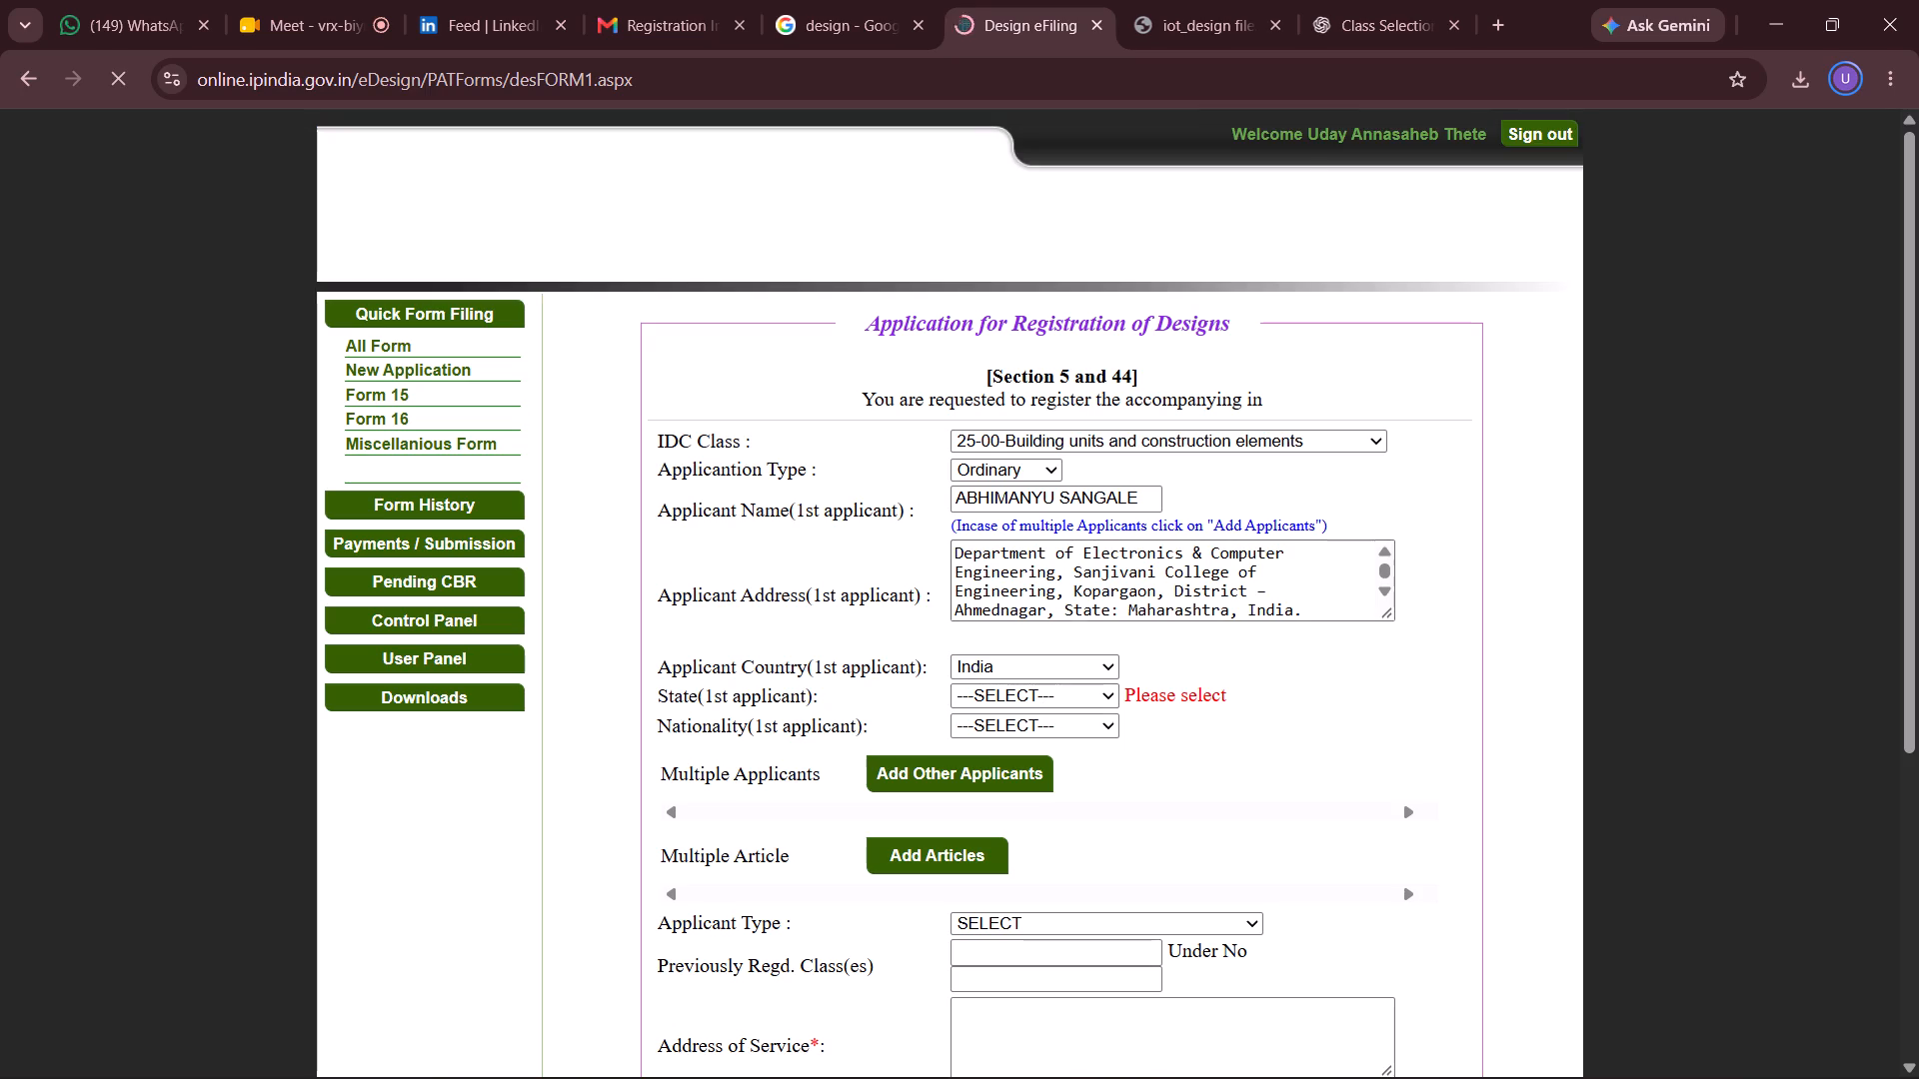
left_click(1068, 687)
scroll(1092, 395, "down", 1)
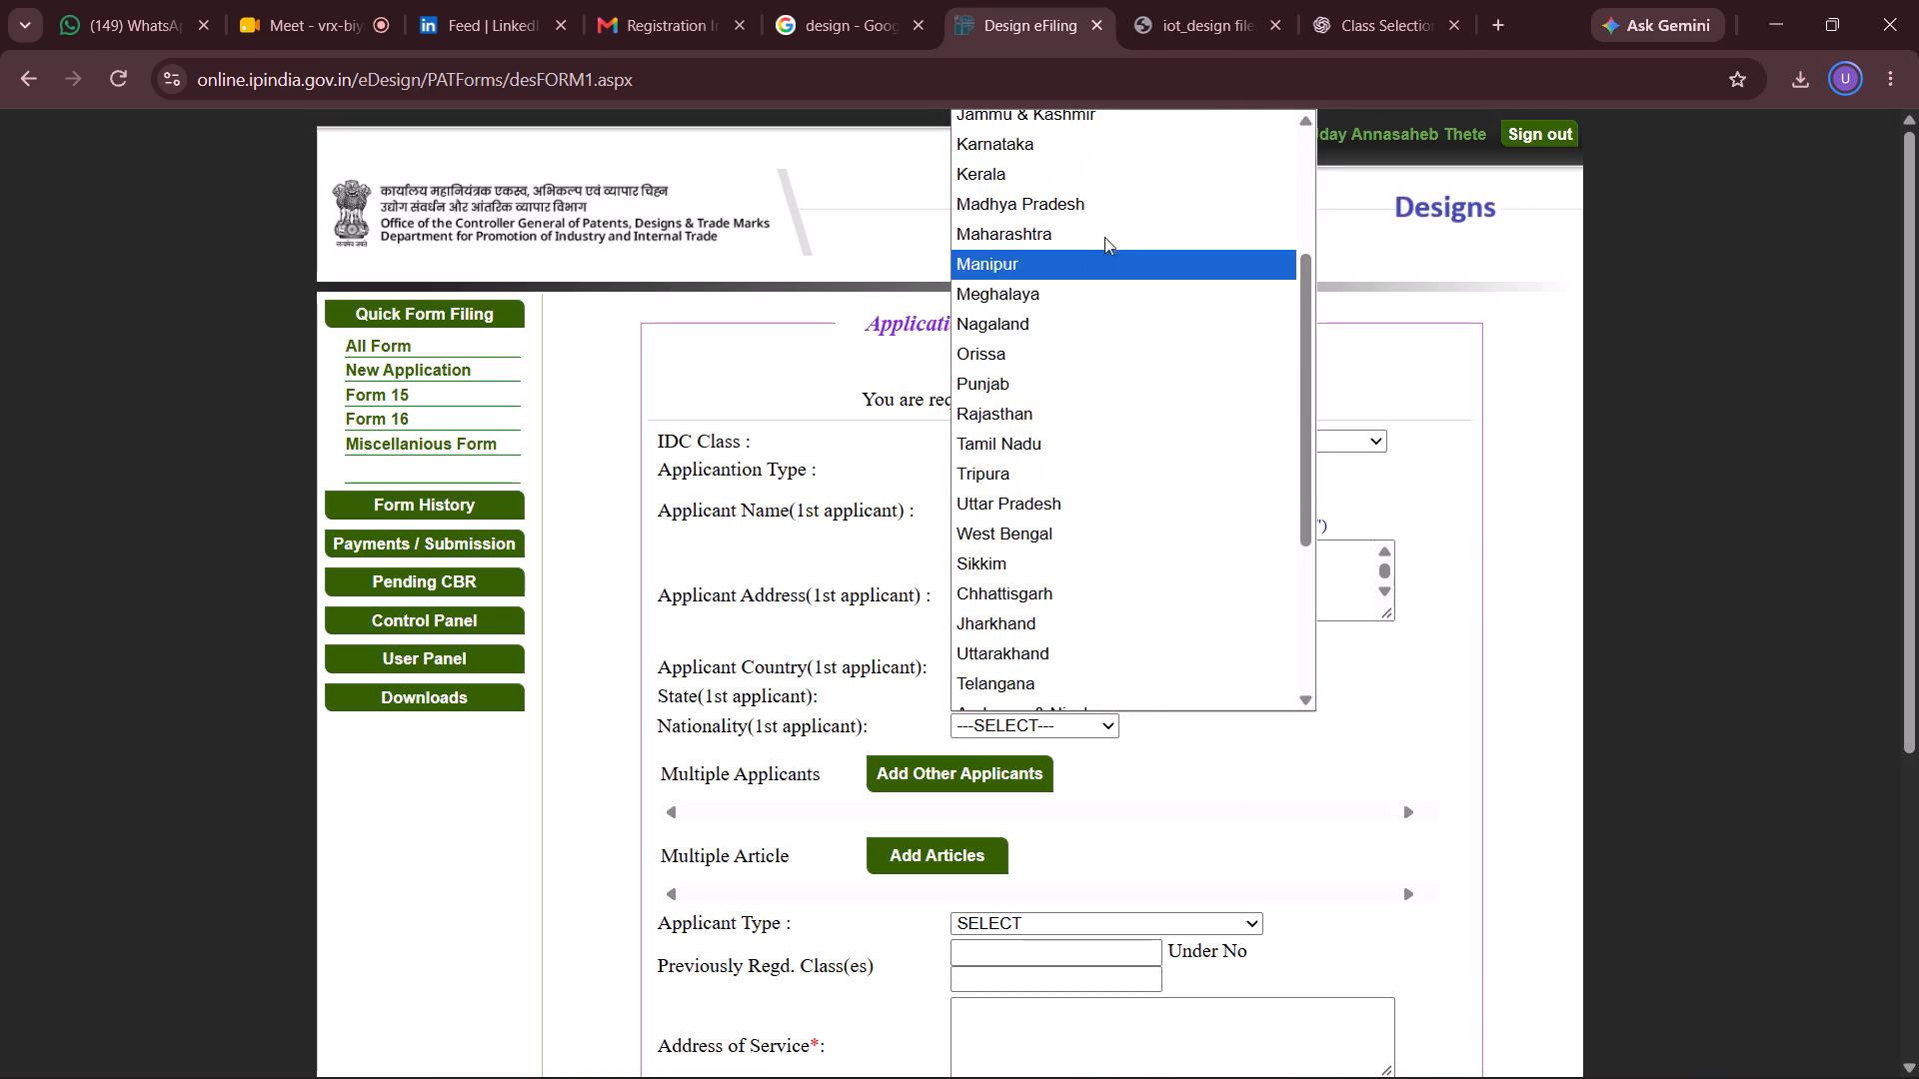
left_click(1105, 233)
left_click(1018, 727)
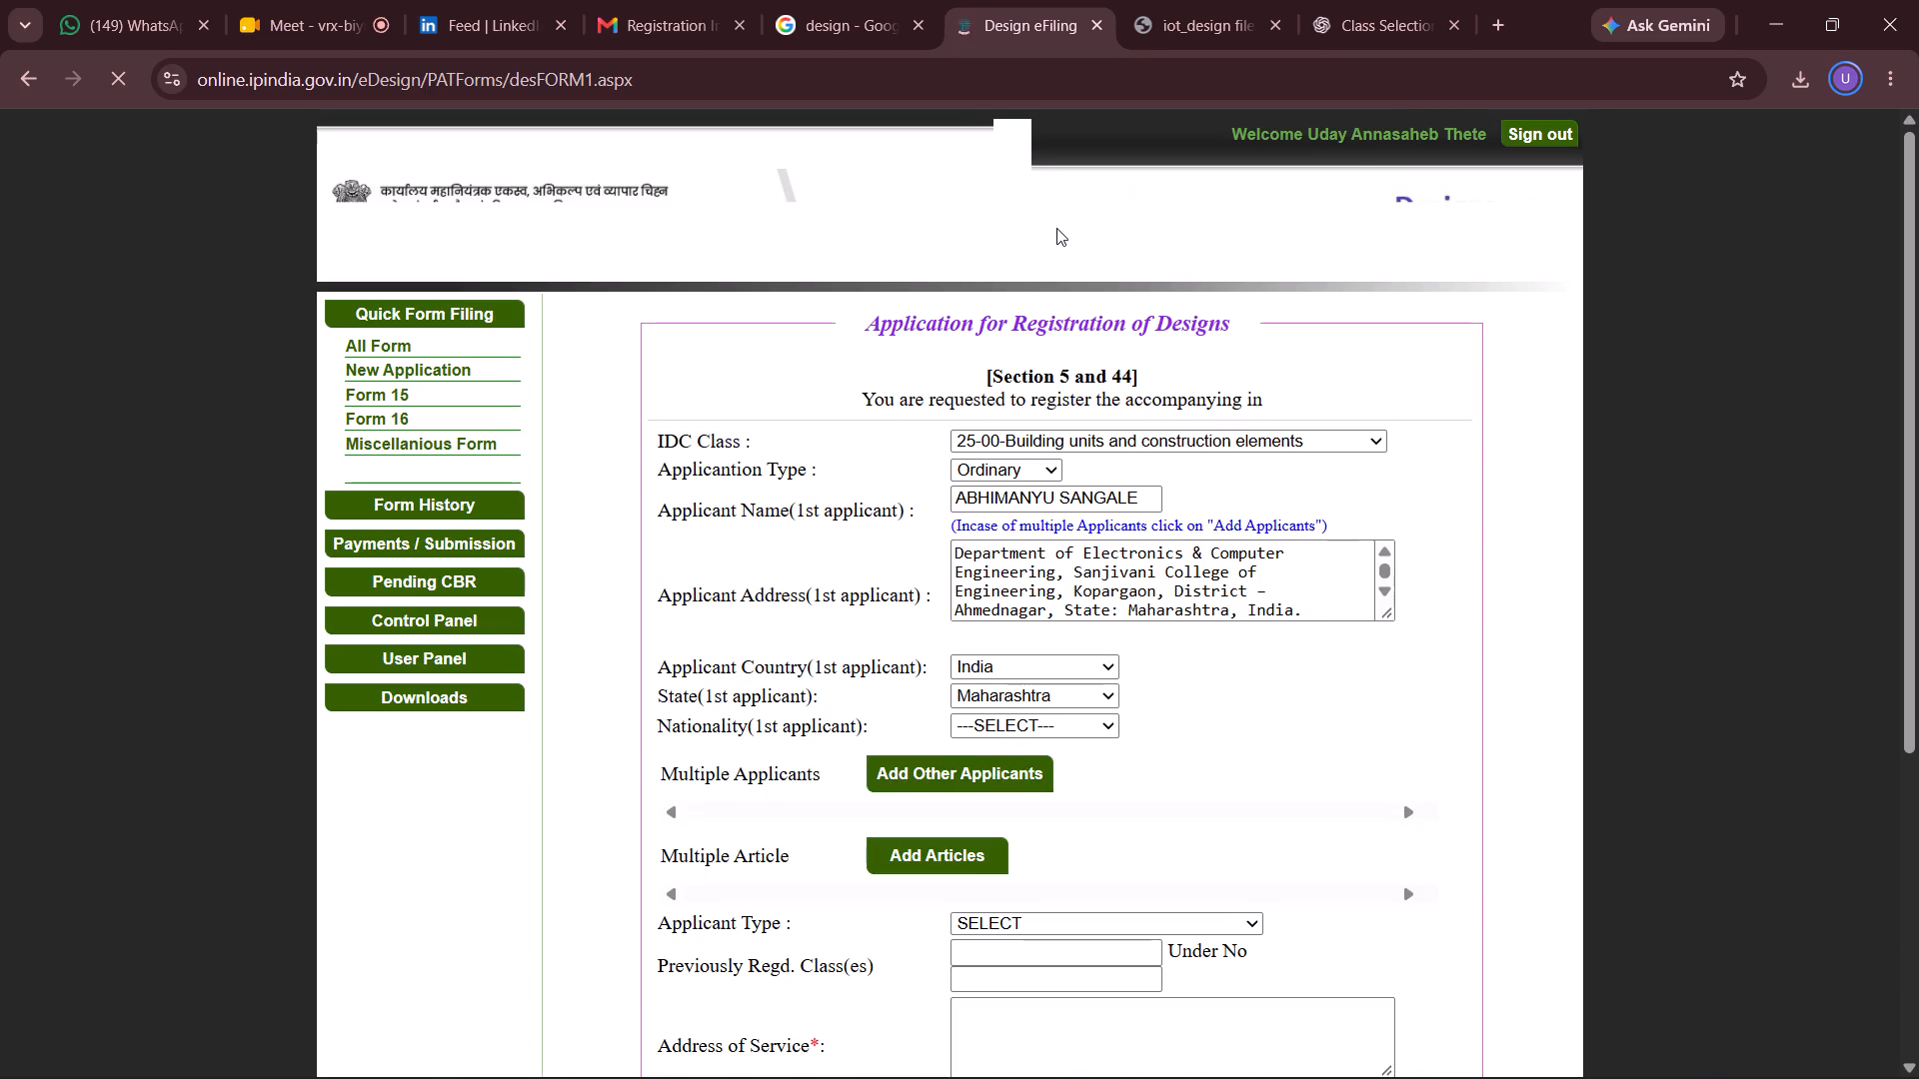
left_click(1072, 718)
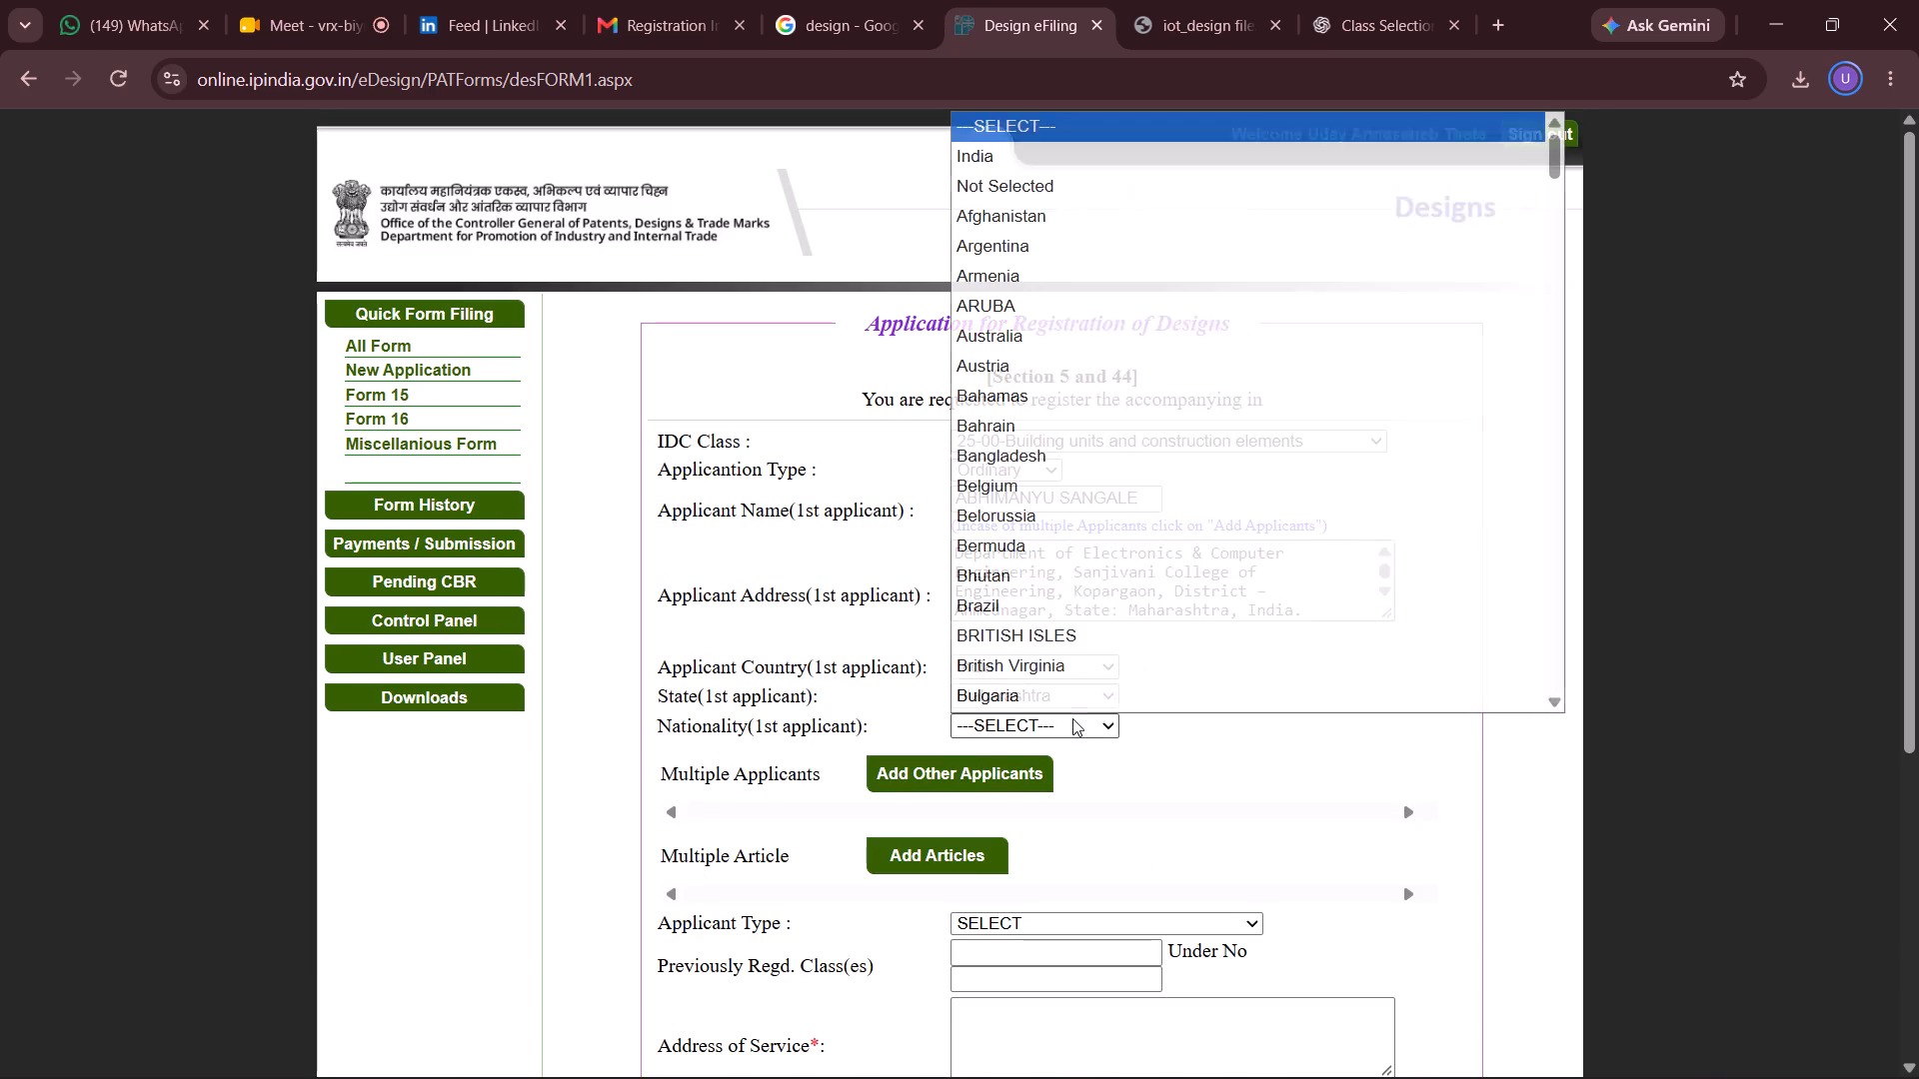
left_click(1107, 160)
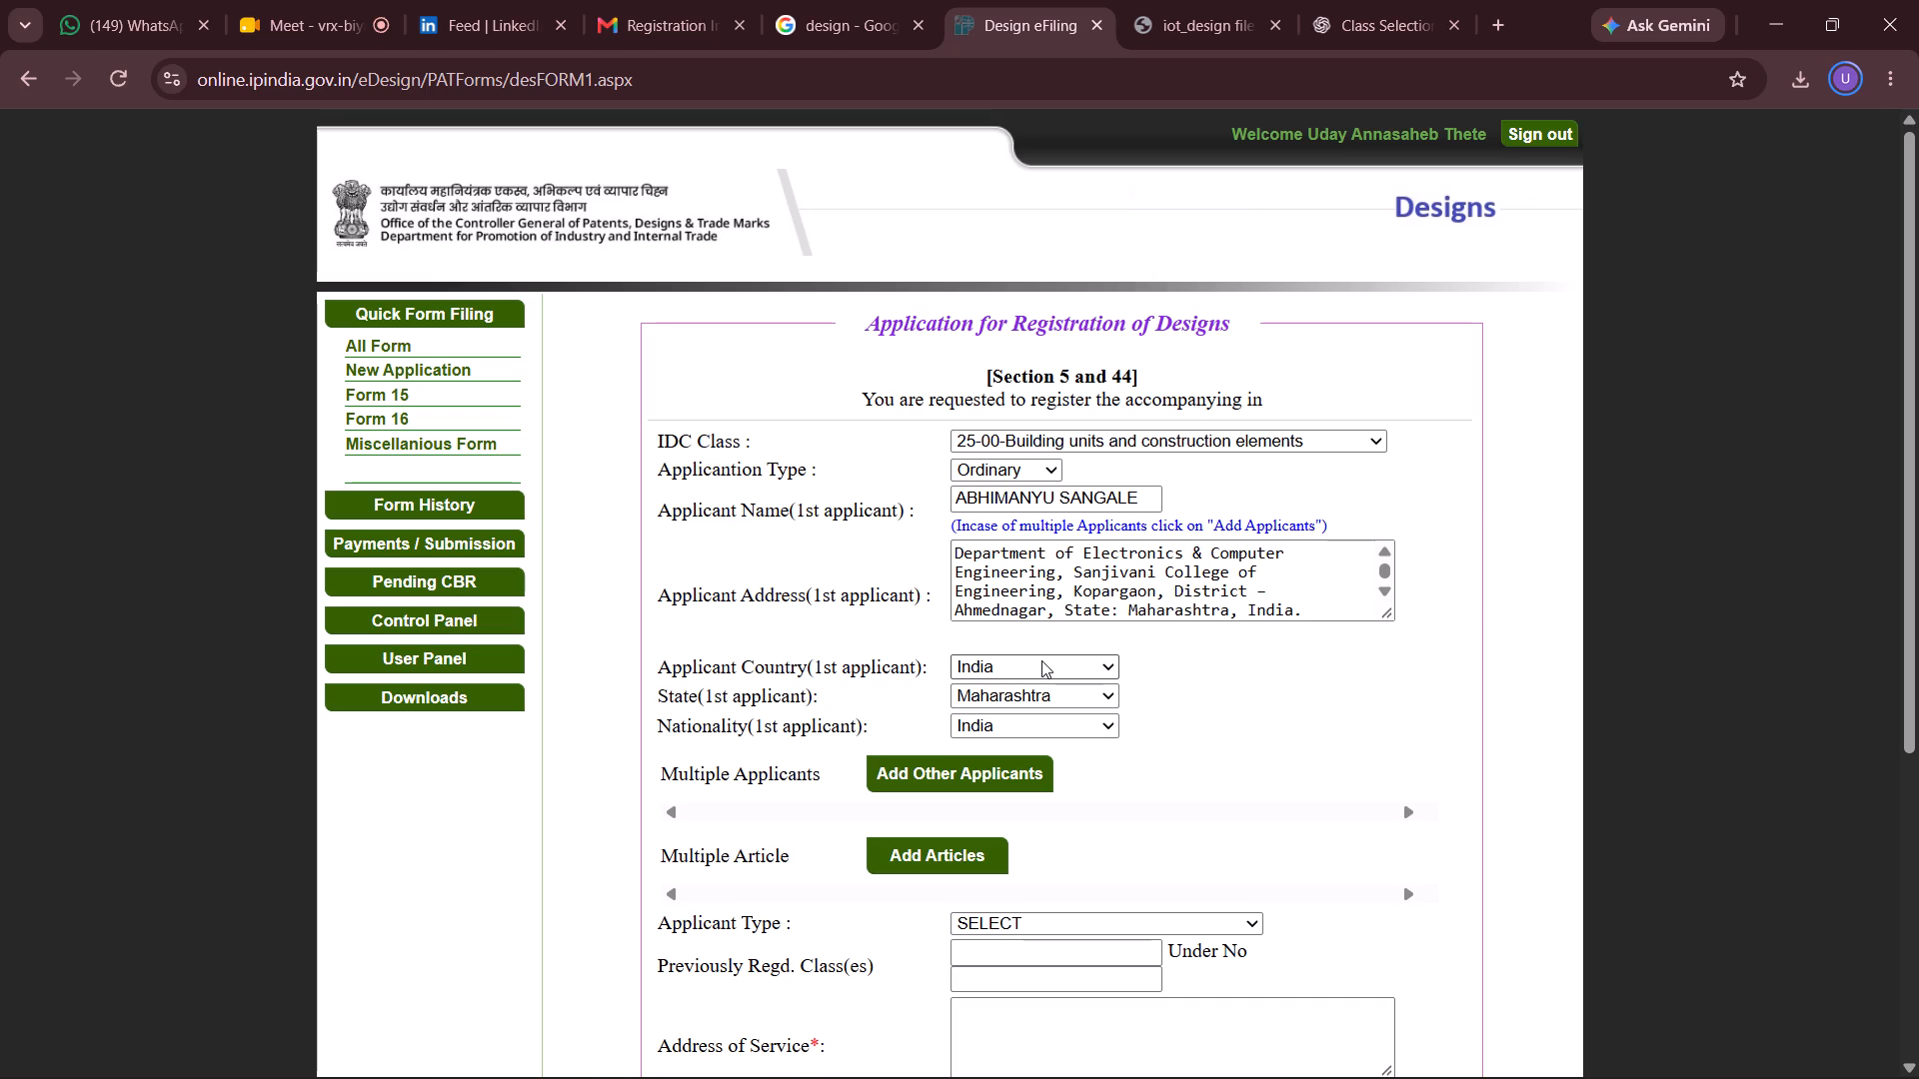
Start an additional applicant entry as Natural Person with the second-listed name from the design PDF and nationality India.
left_click(948, 784)
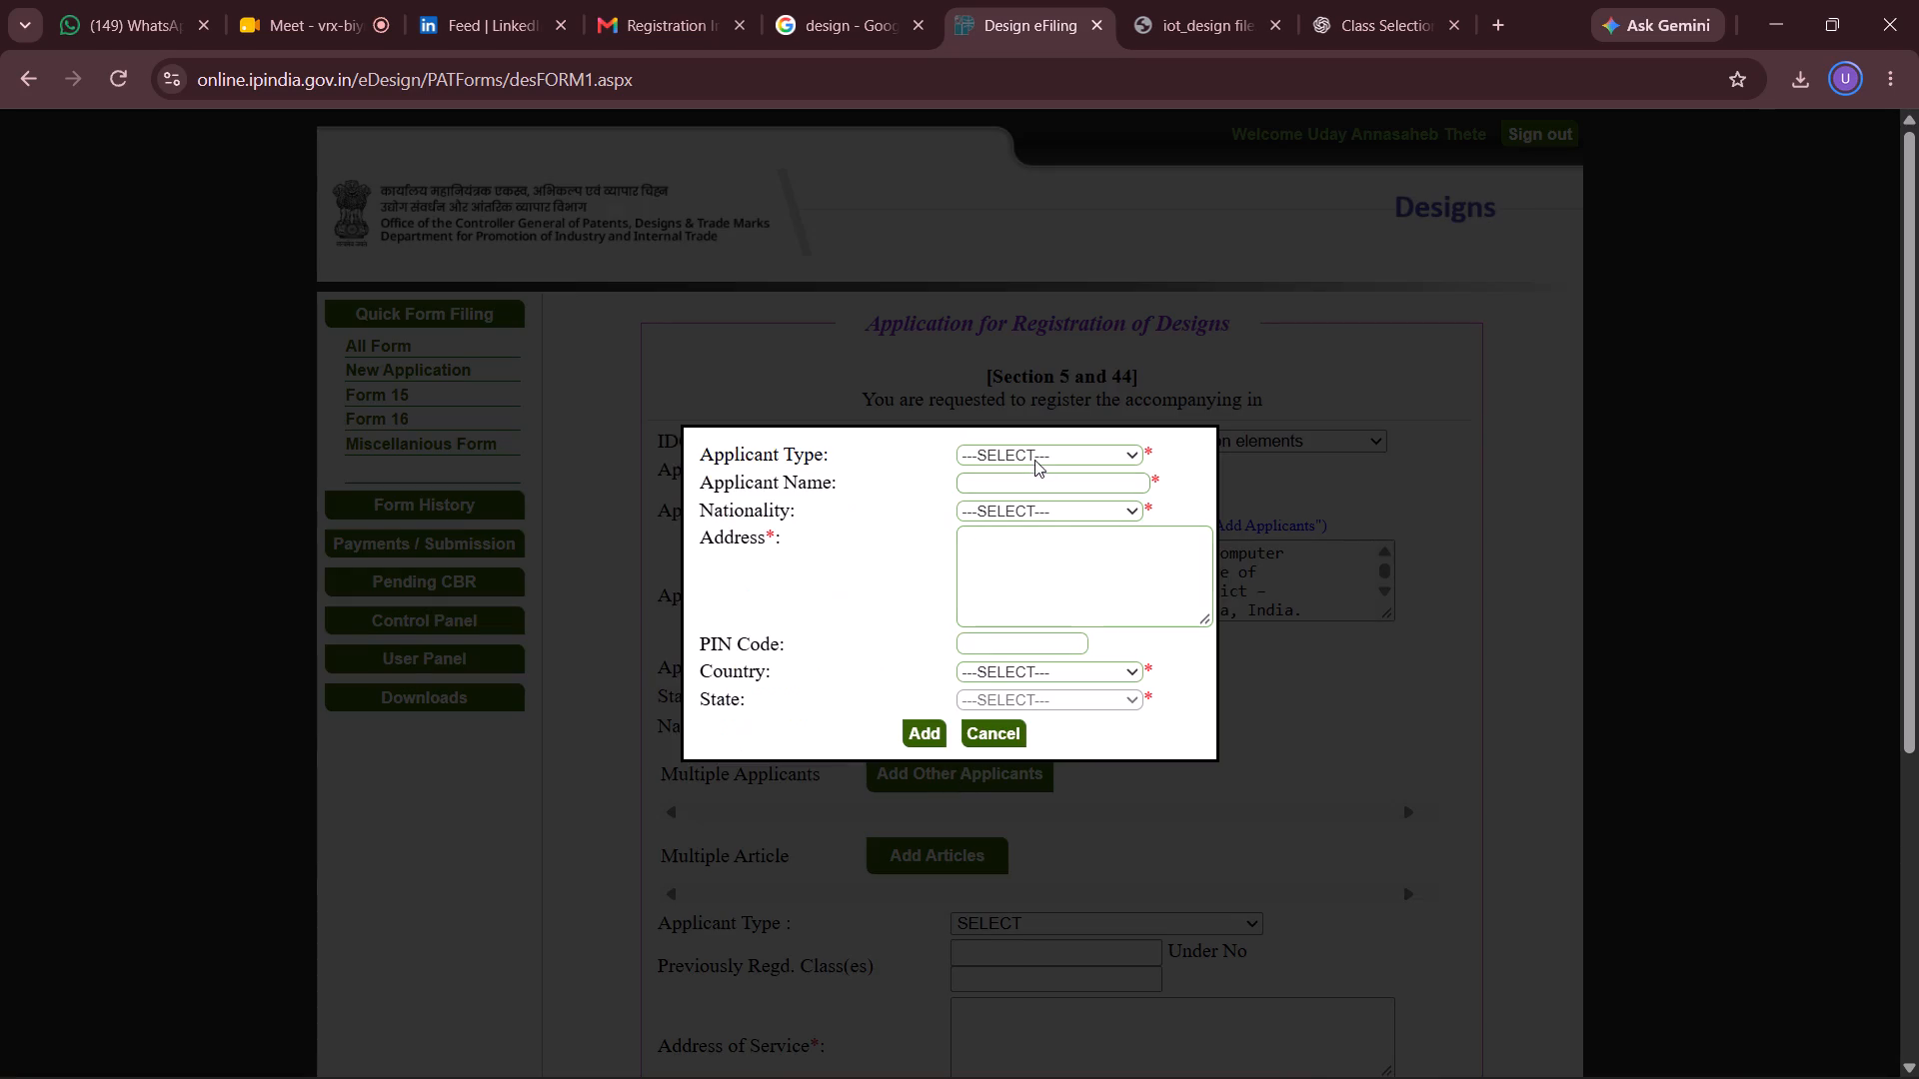
left_click(1036, 456)
left_click(1045, 514)
left_click(1056, 471)
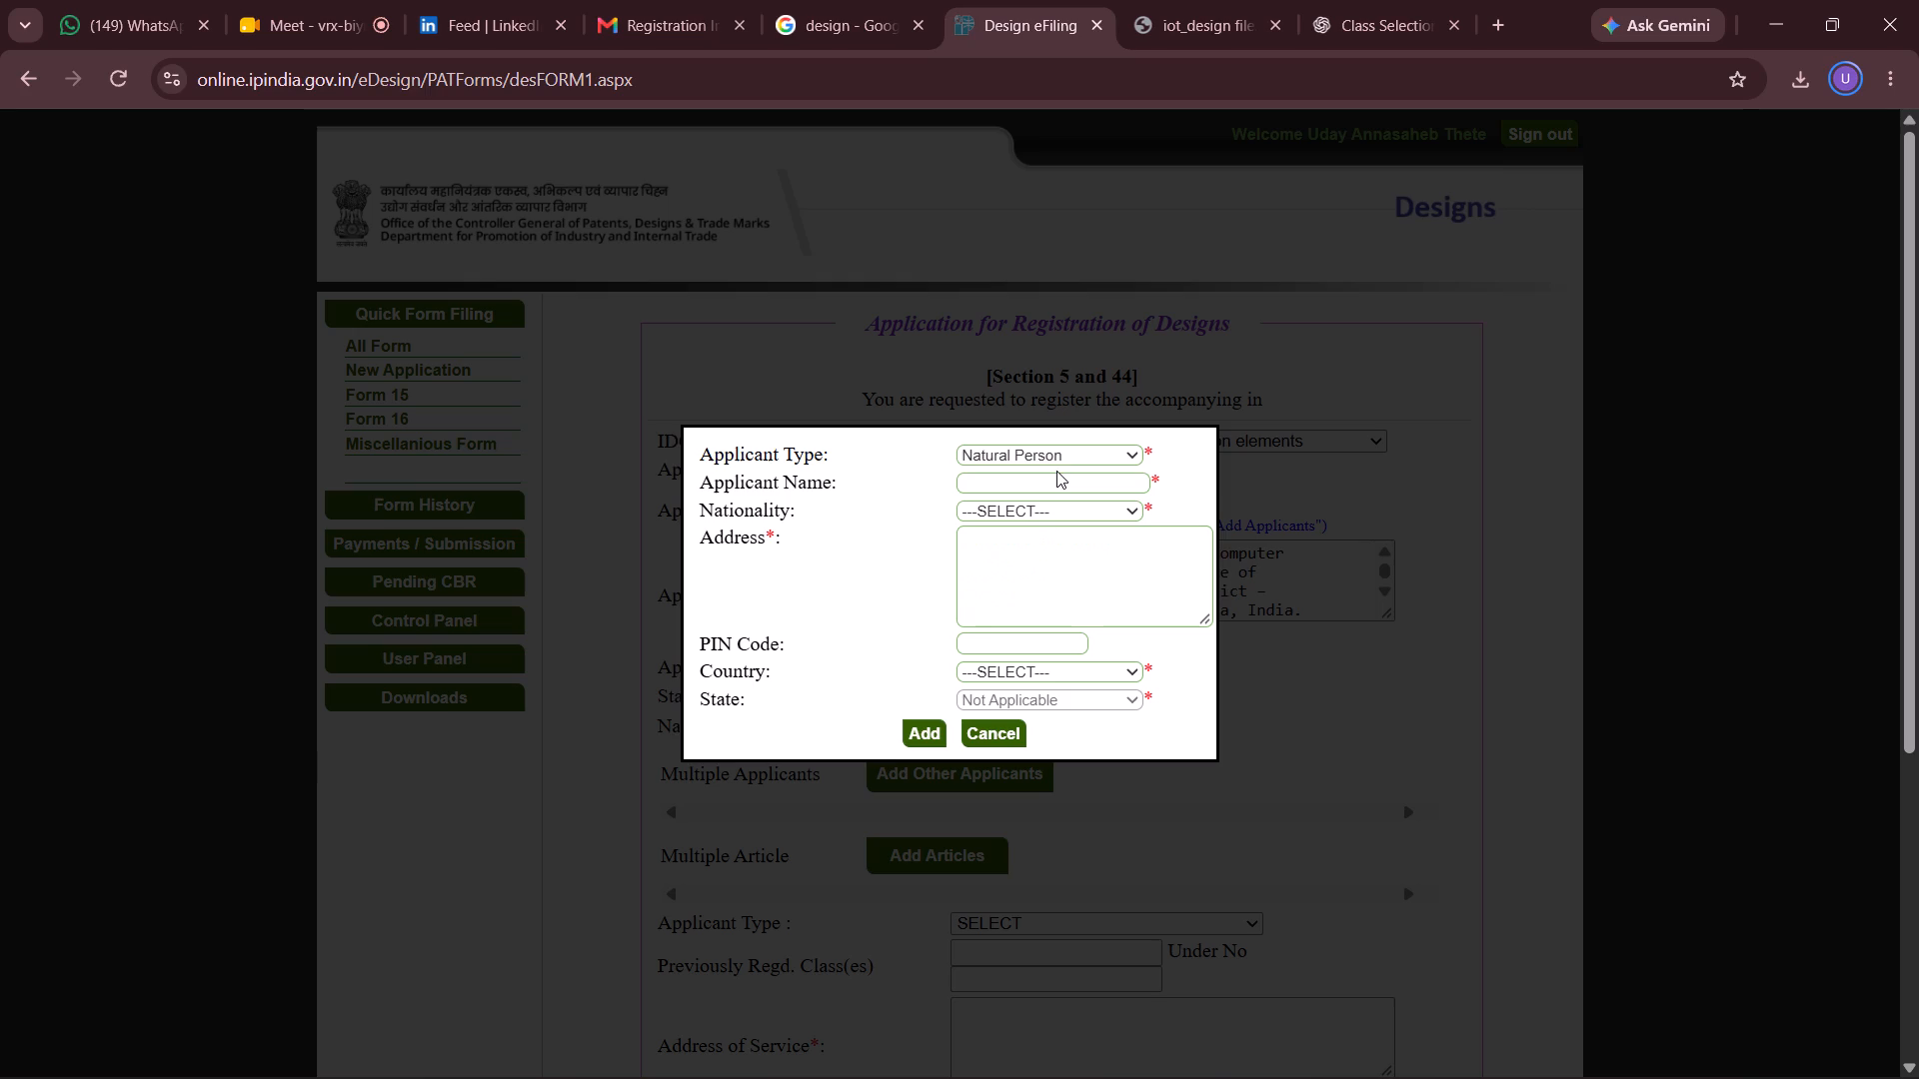
left_click(1049, 483)
left_click(1199, 10)
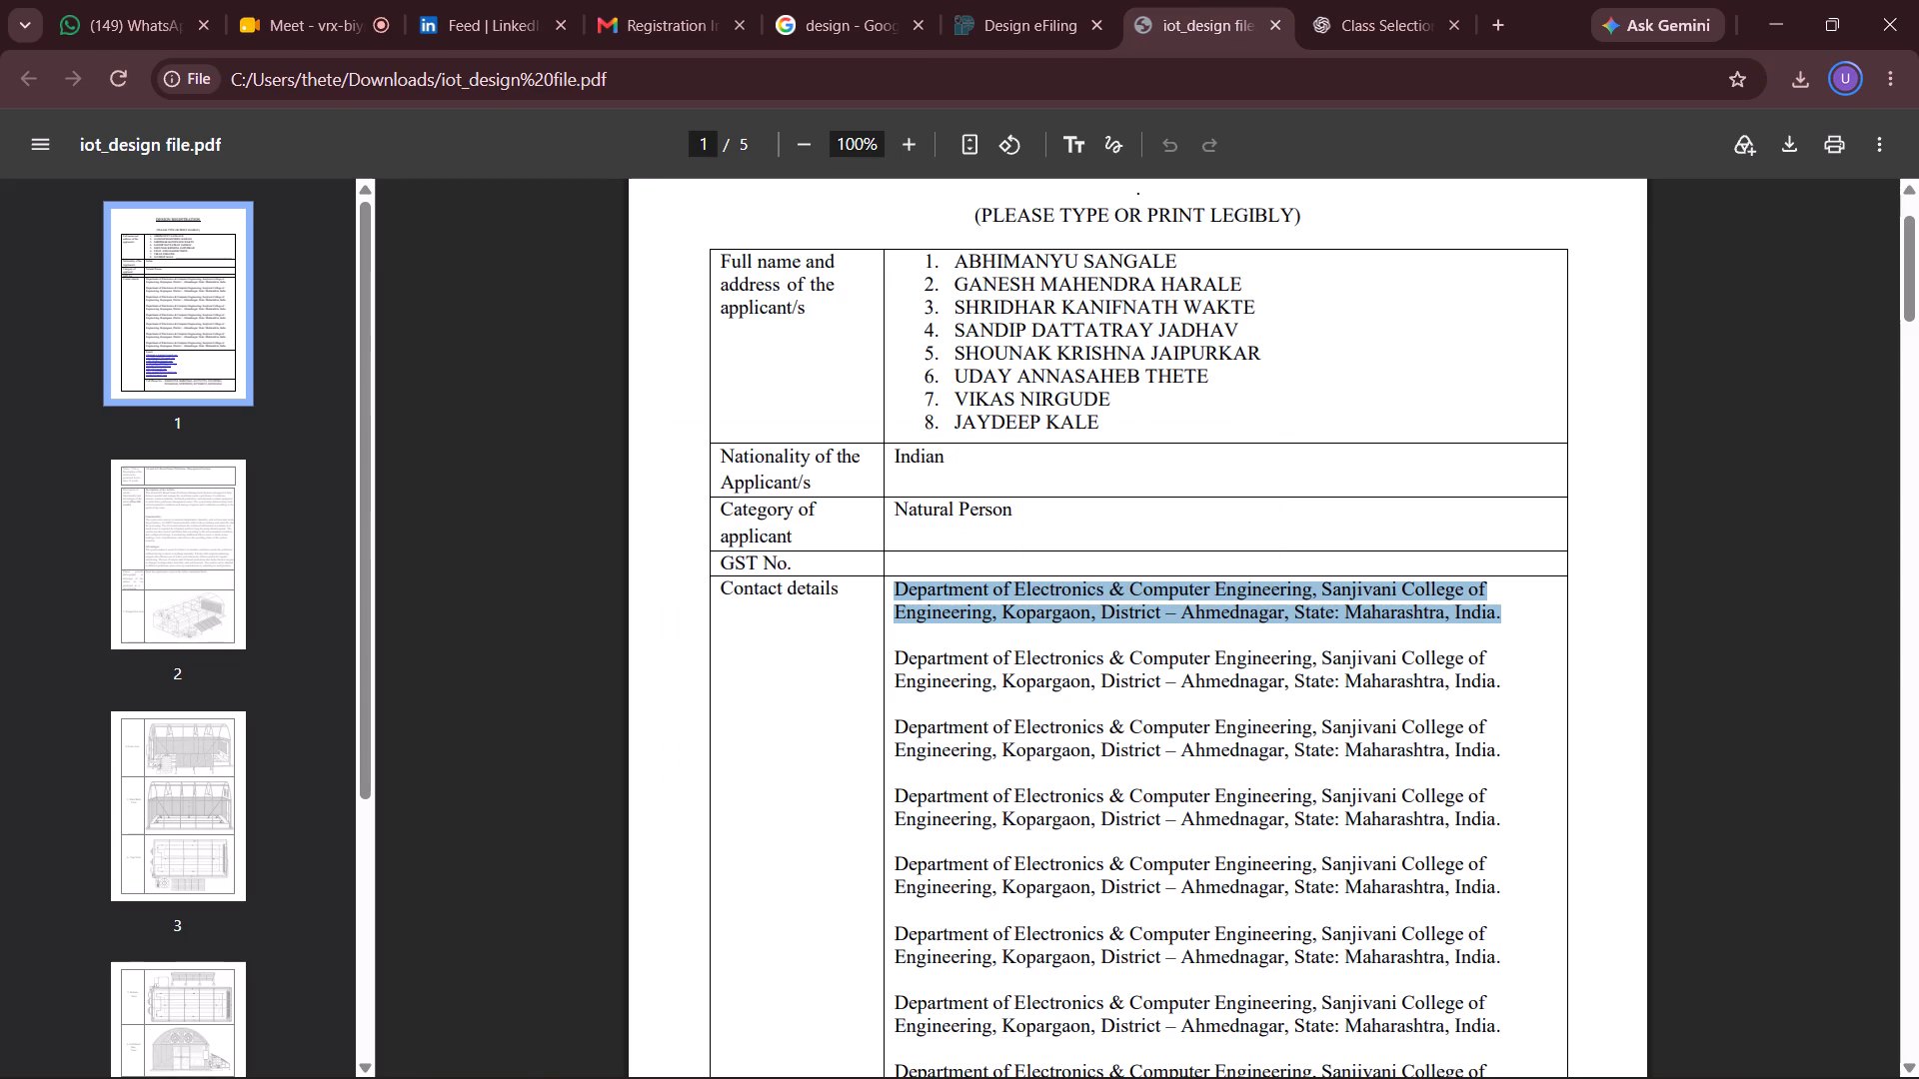
left_click_drag(954, 277, 1251, 291)
key("ctrl+c")
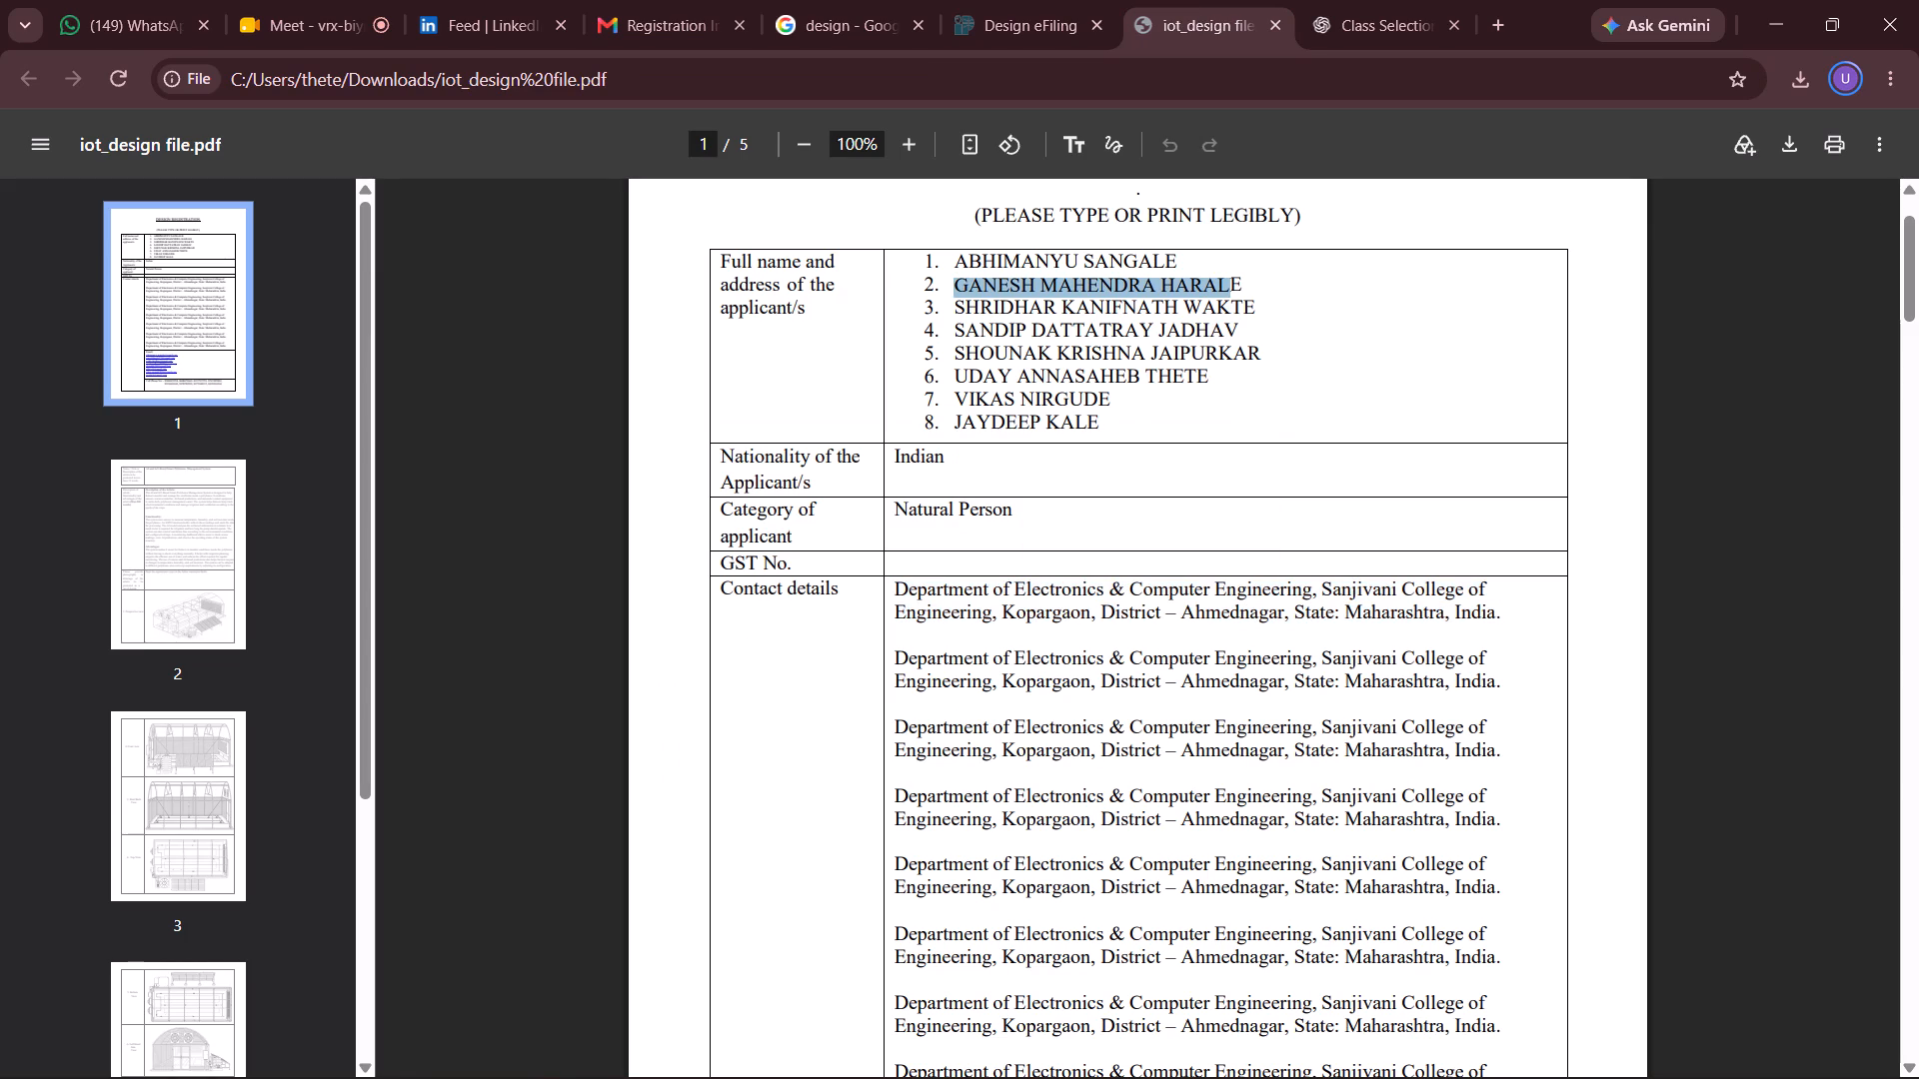
left_click(1076, 22)
key("ctrl+v")
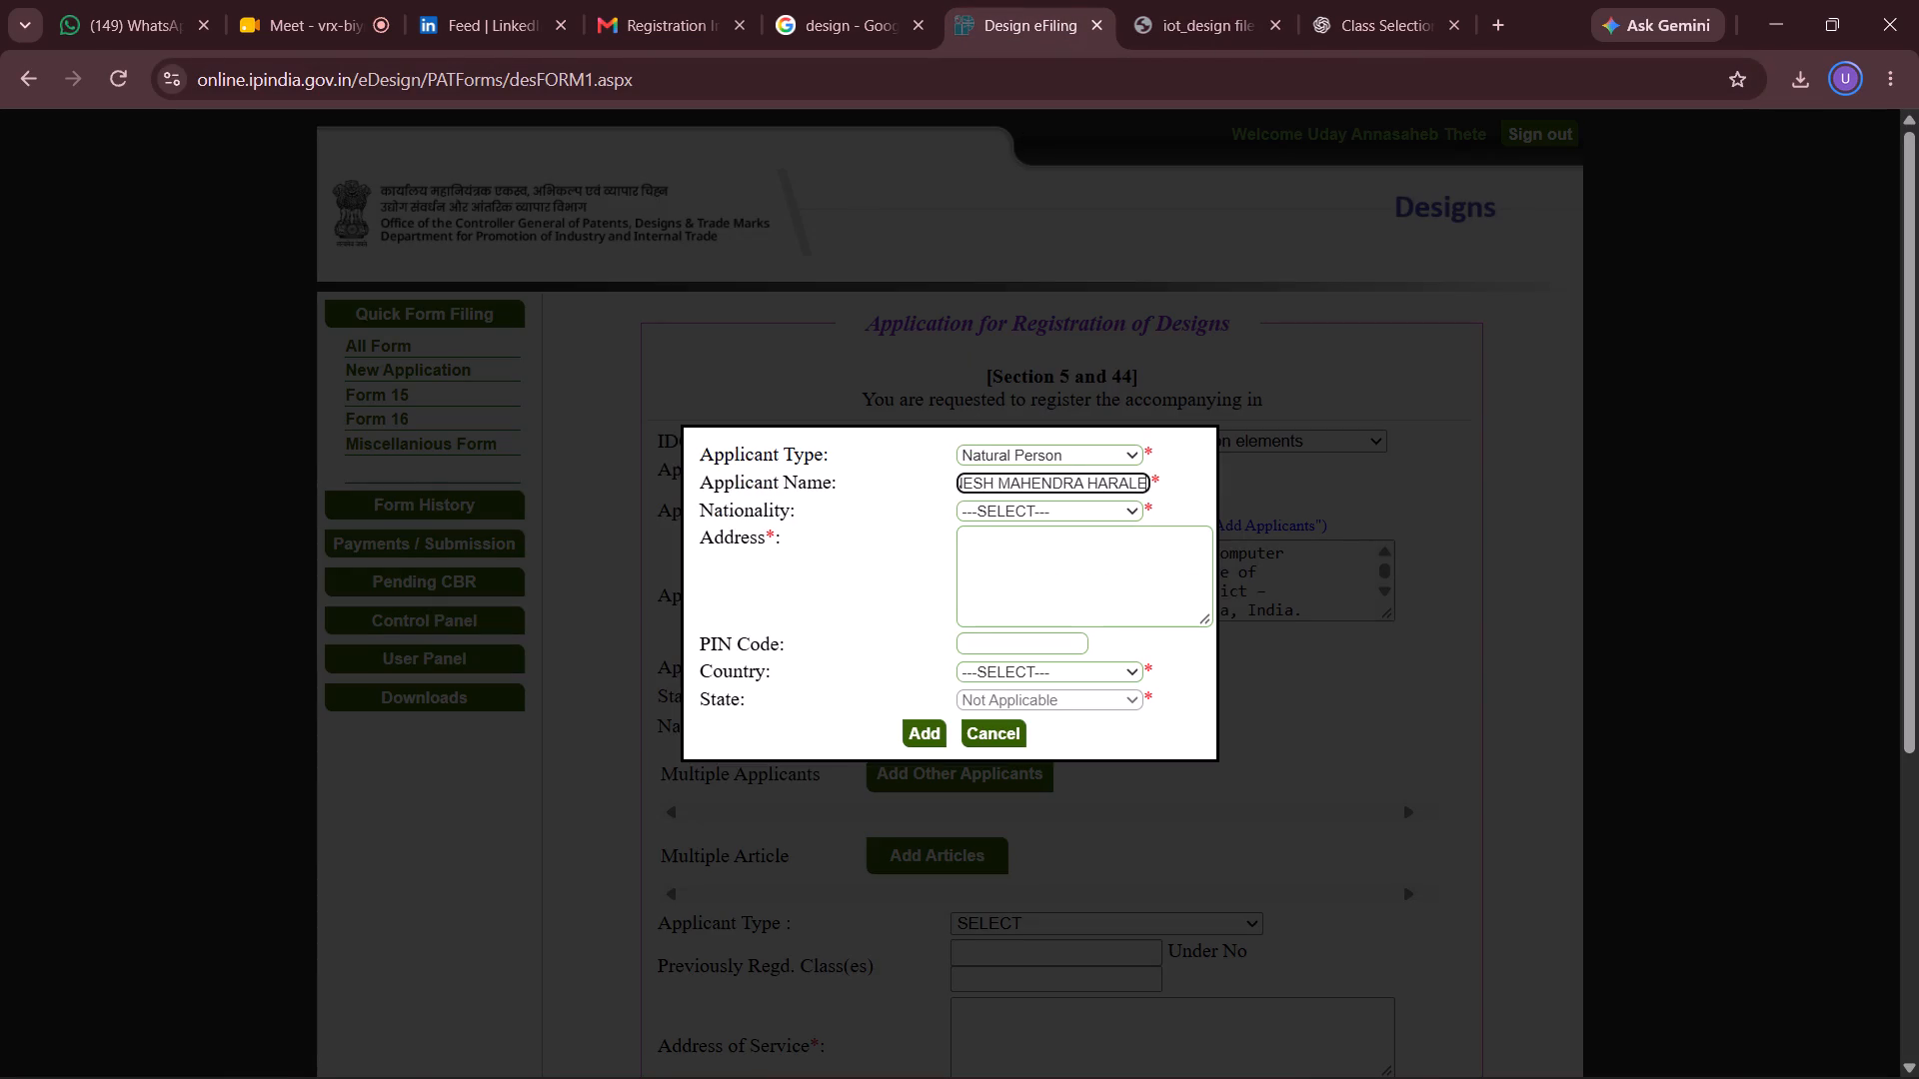
left_click(1024, 505)
left_click(1025, 560)
left_click(1034, 521)
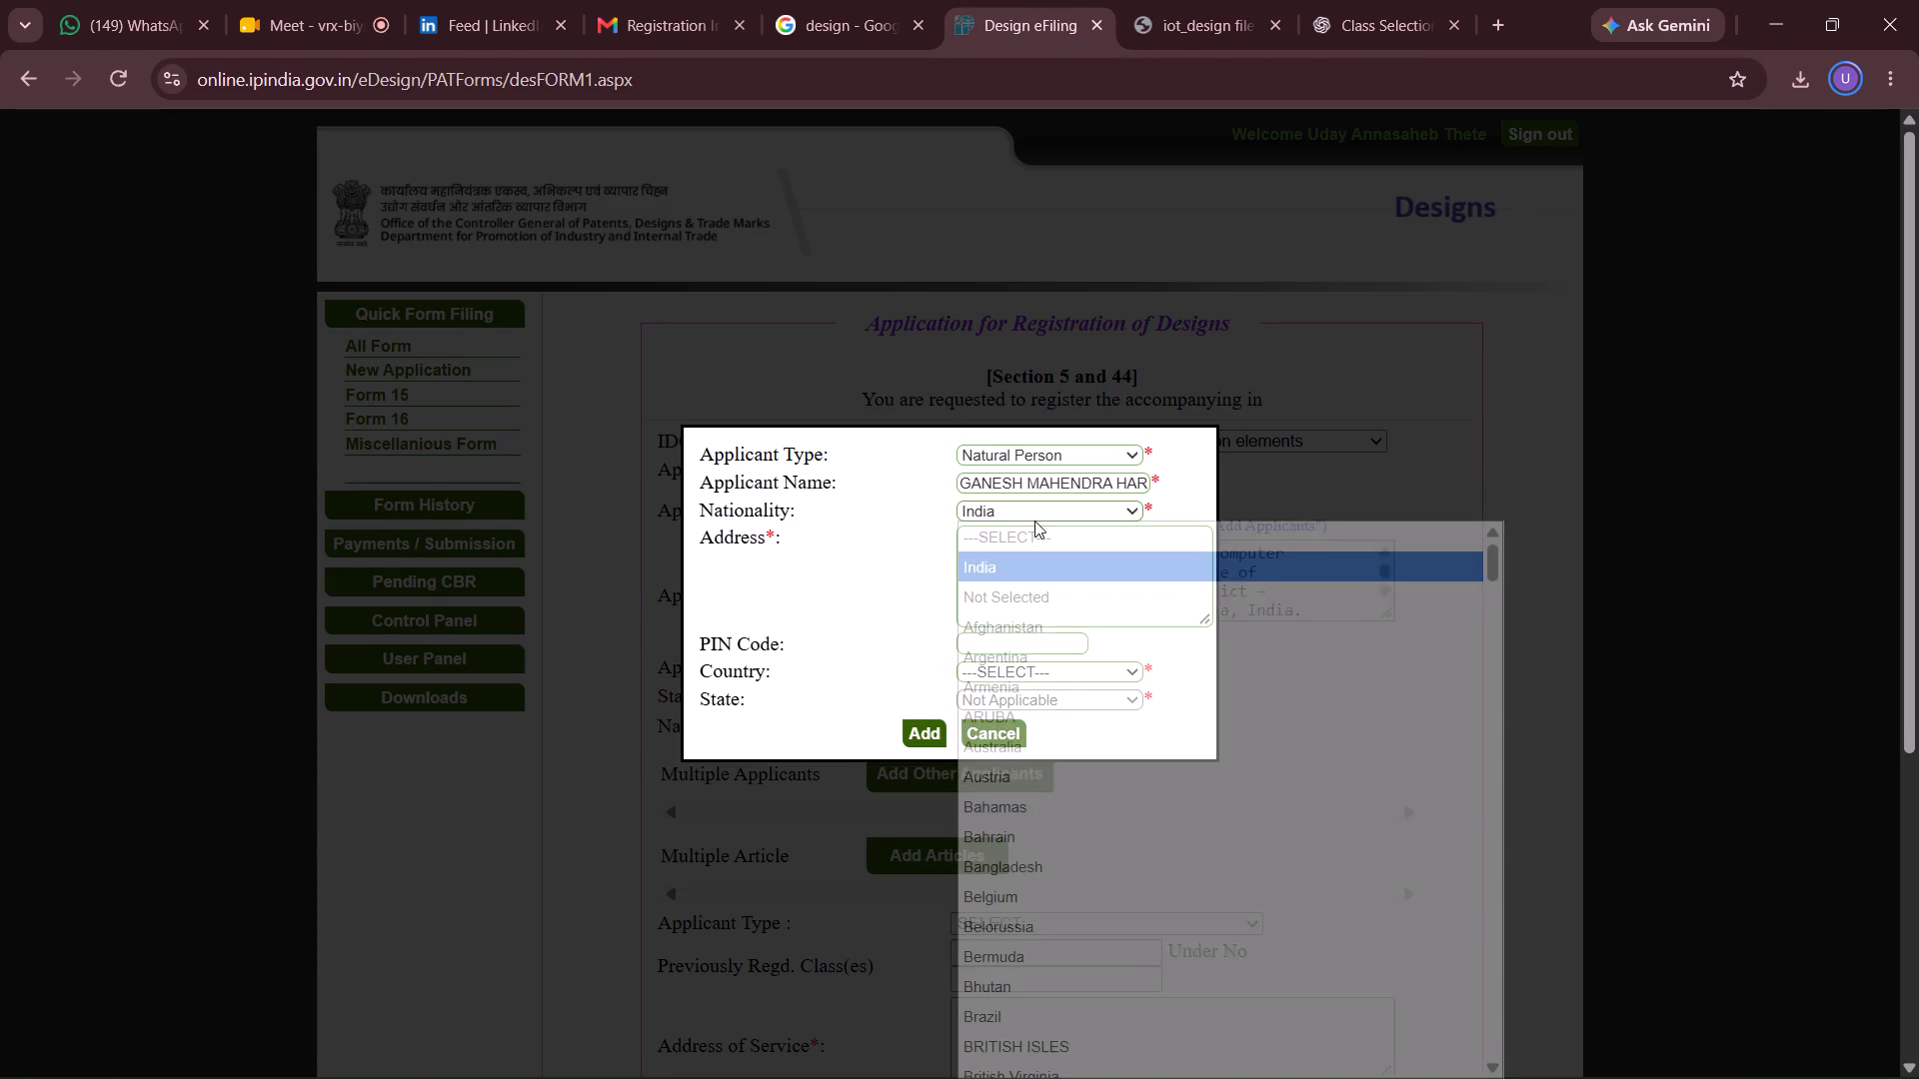
left_click(919, 531)
Copy the contact address from the design PDF into the second applicant's address field.
left_click(1057, 557)
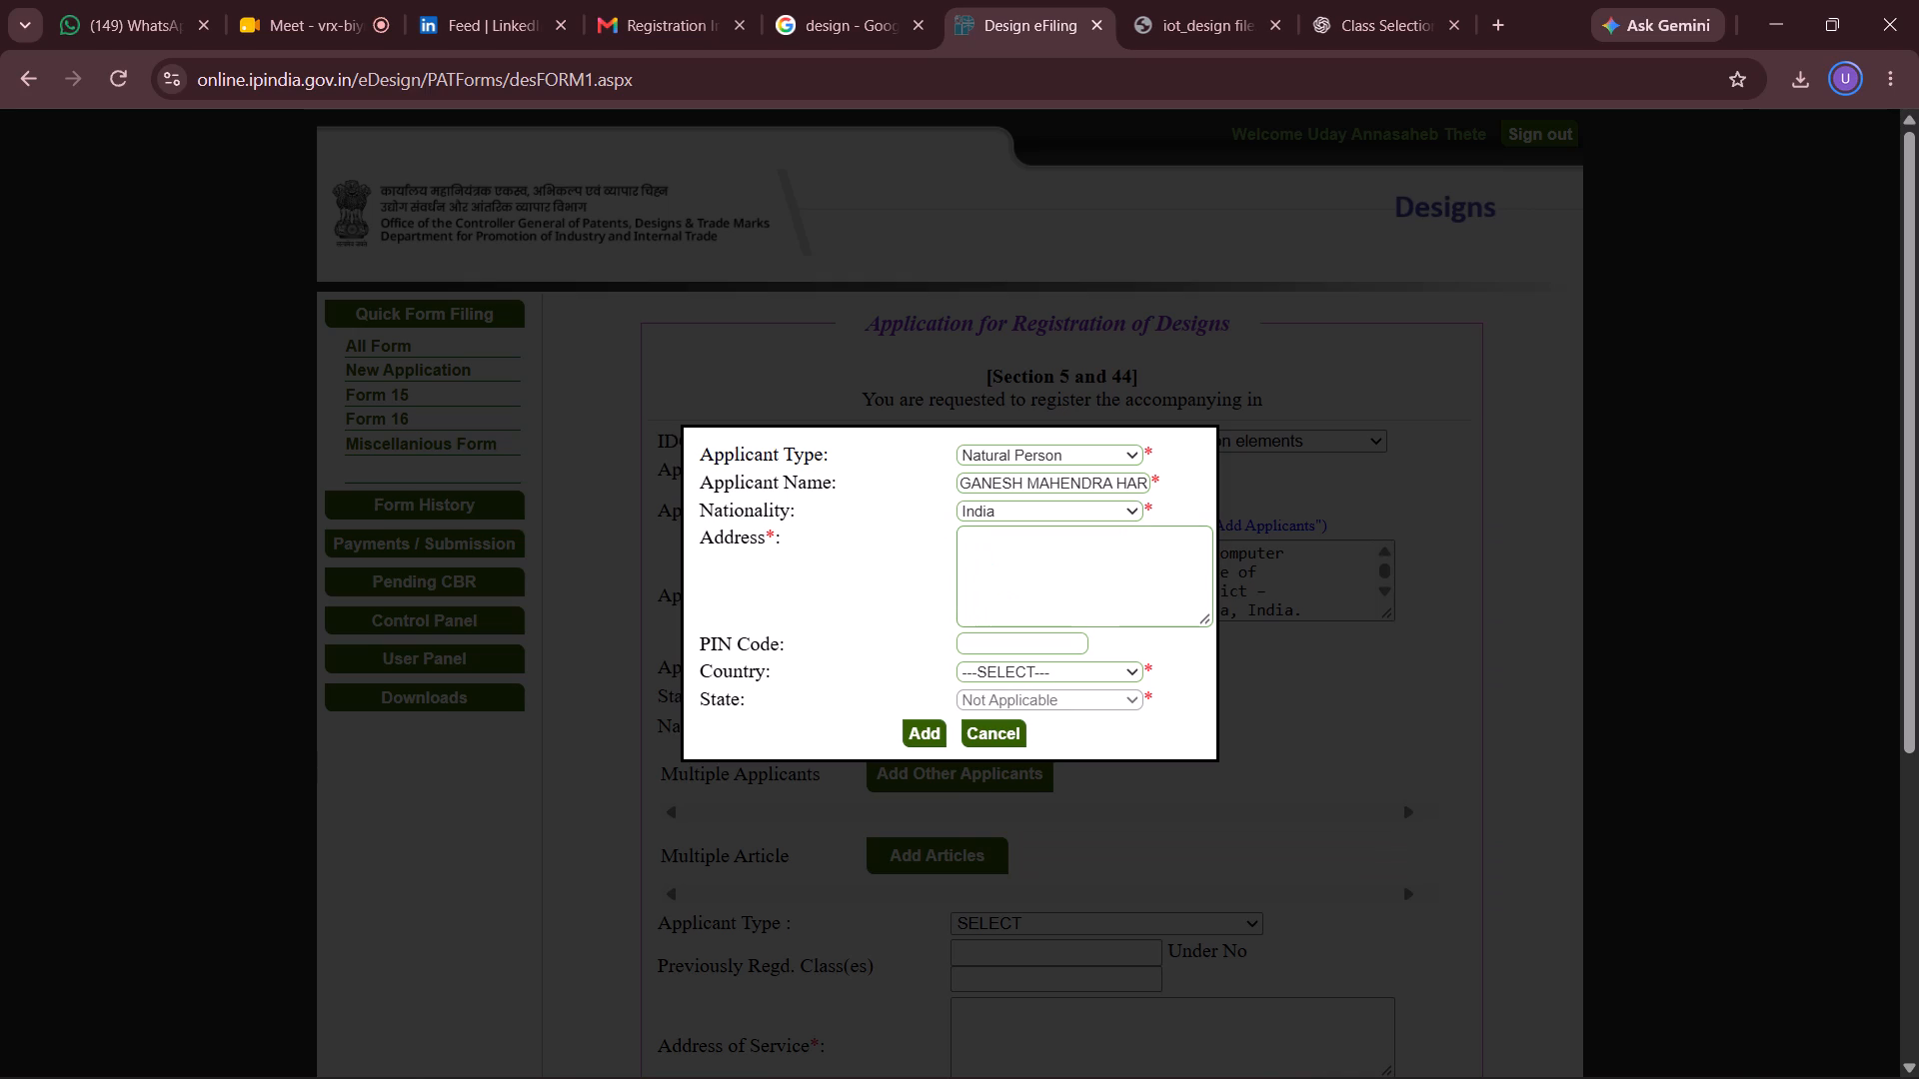
left_click(1158, 8)
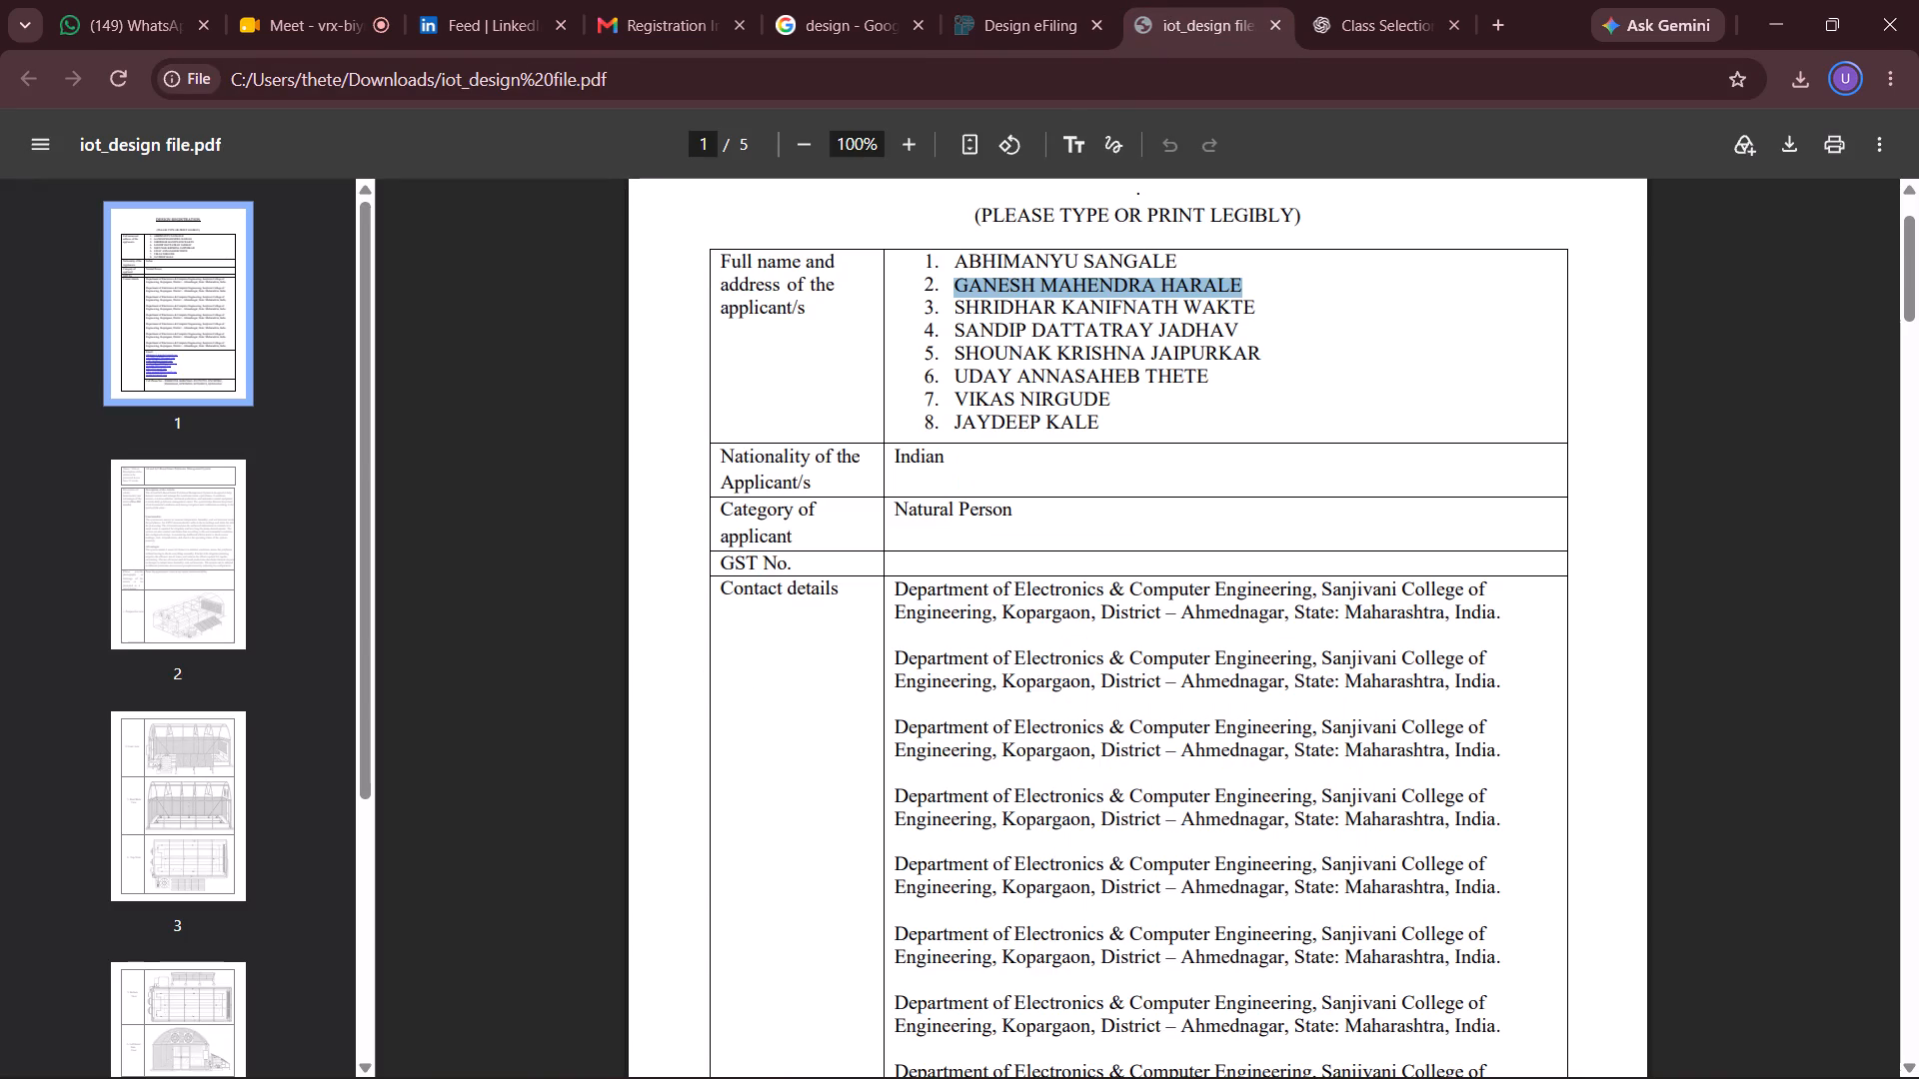
left_click_drag(894, 583, 1514, 610)
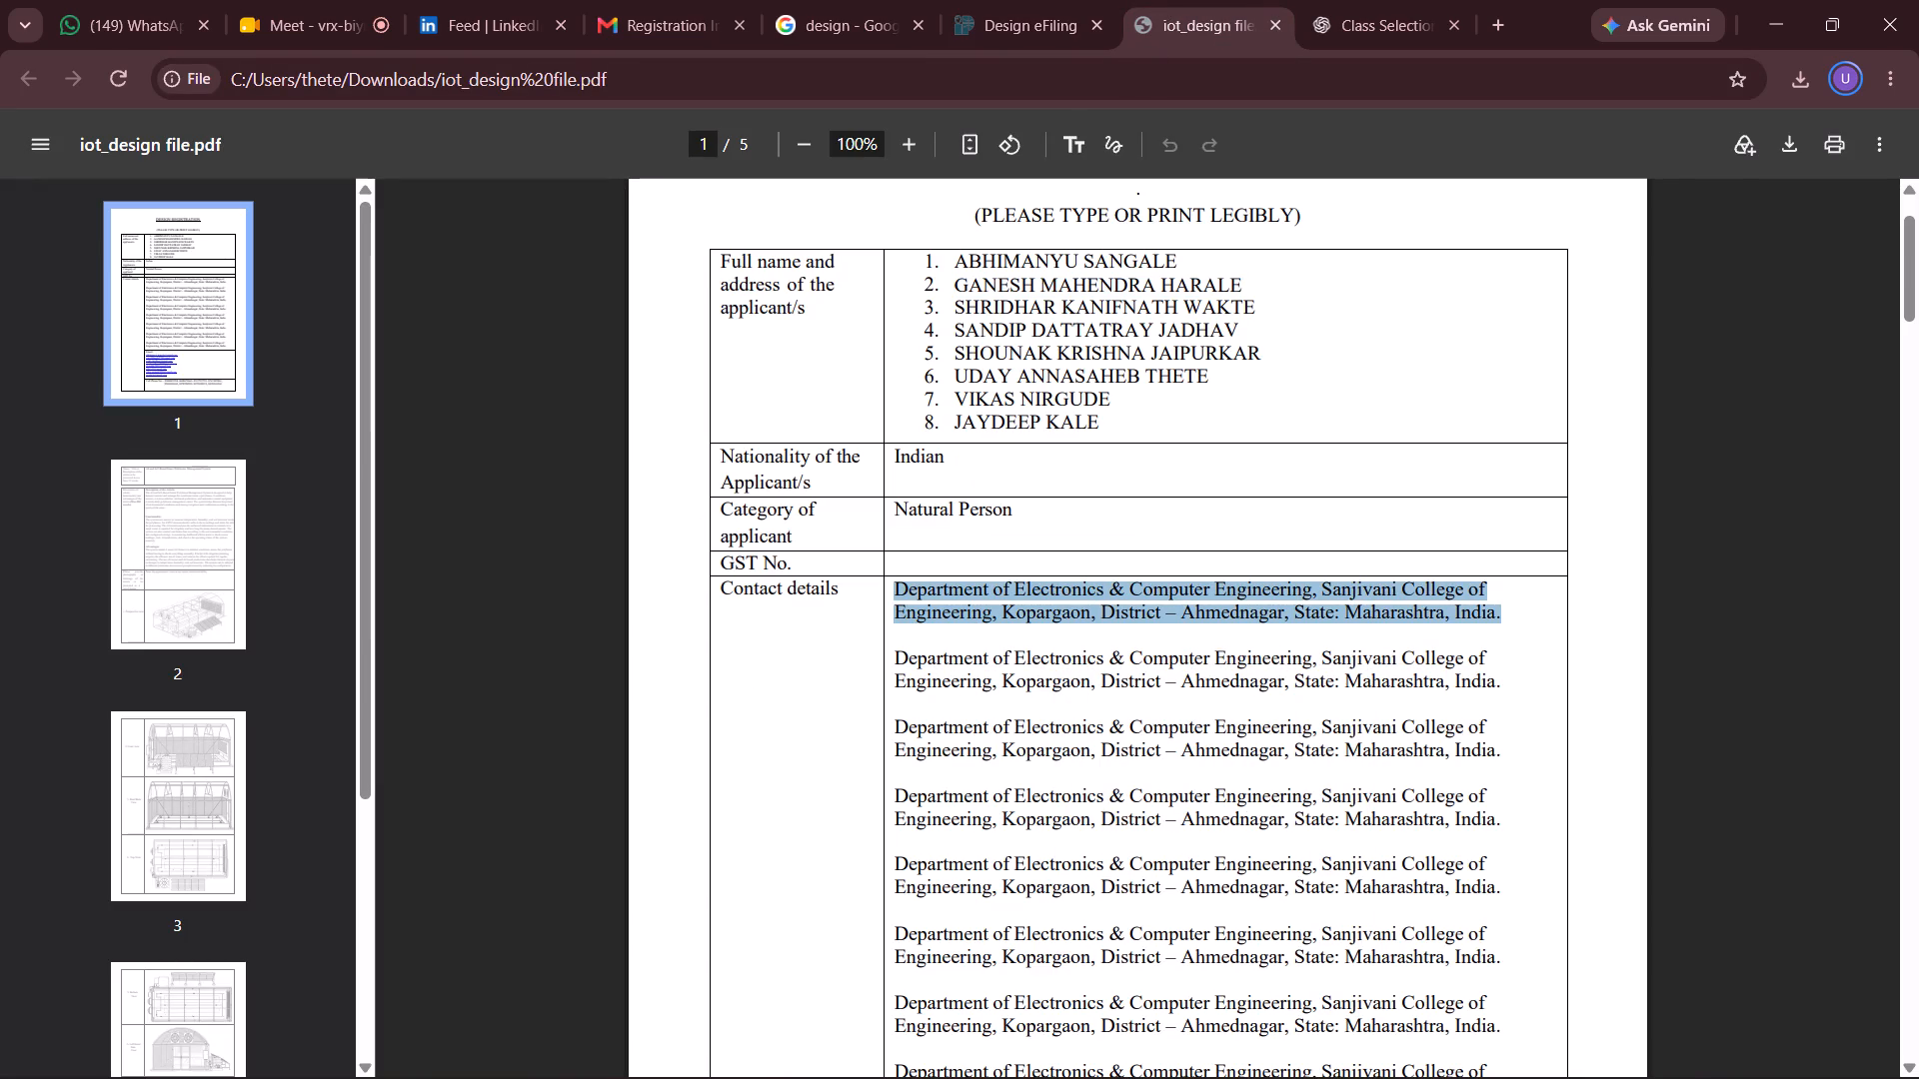
key("ctrl+c")
left_click(1043, 27)
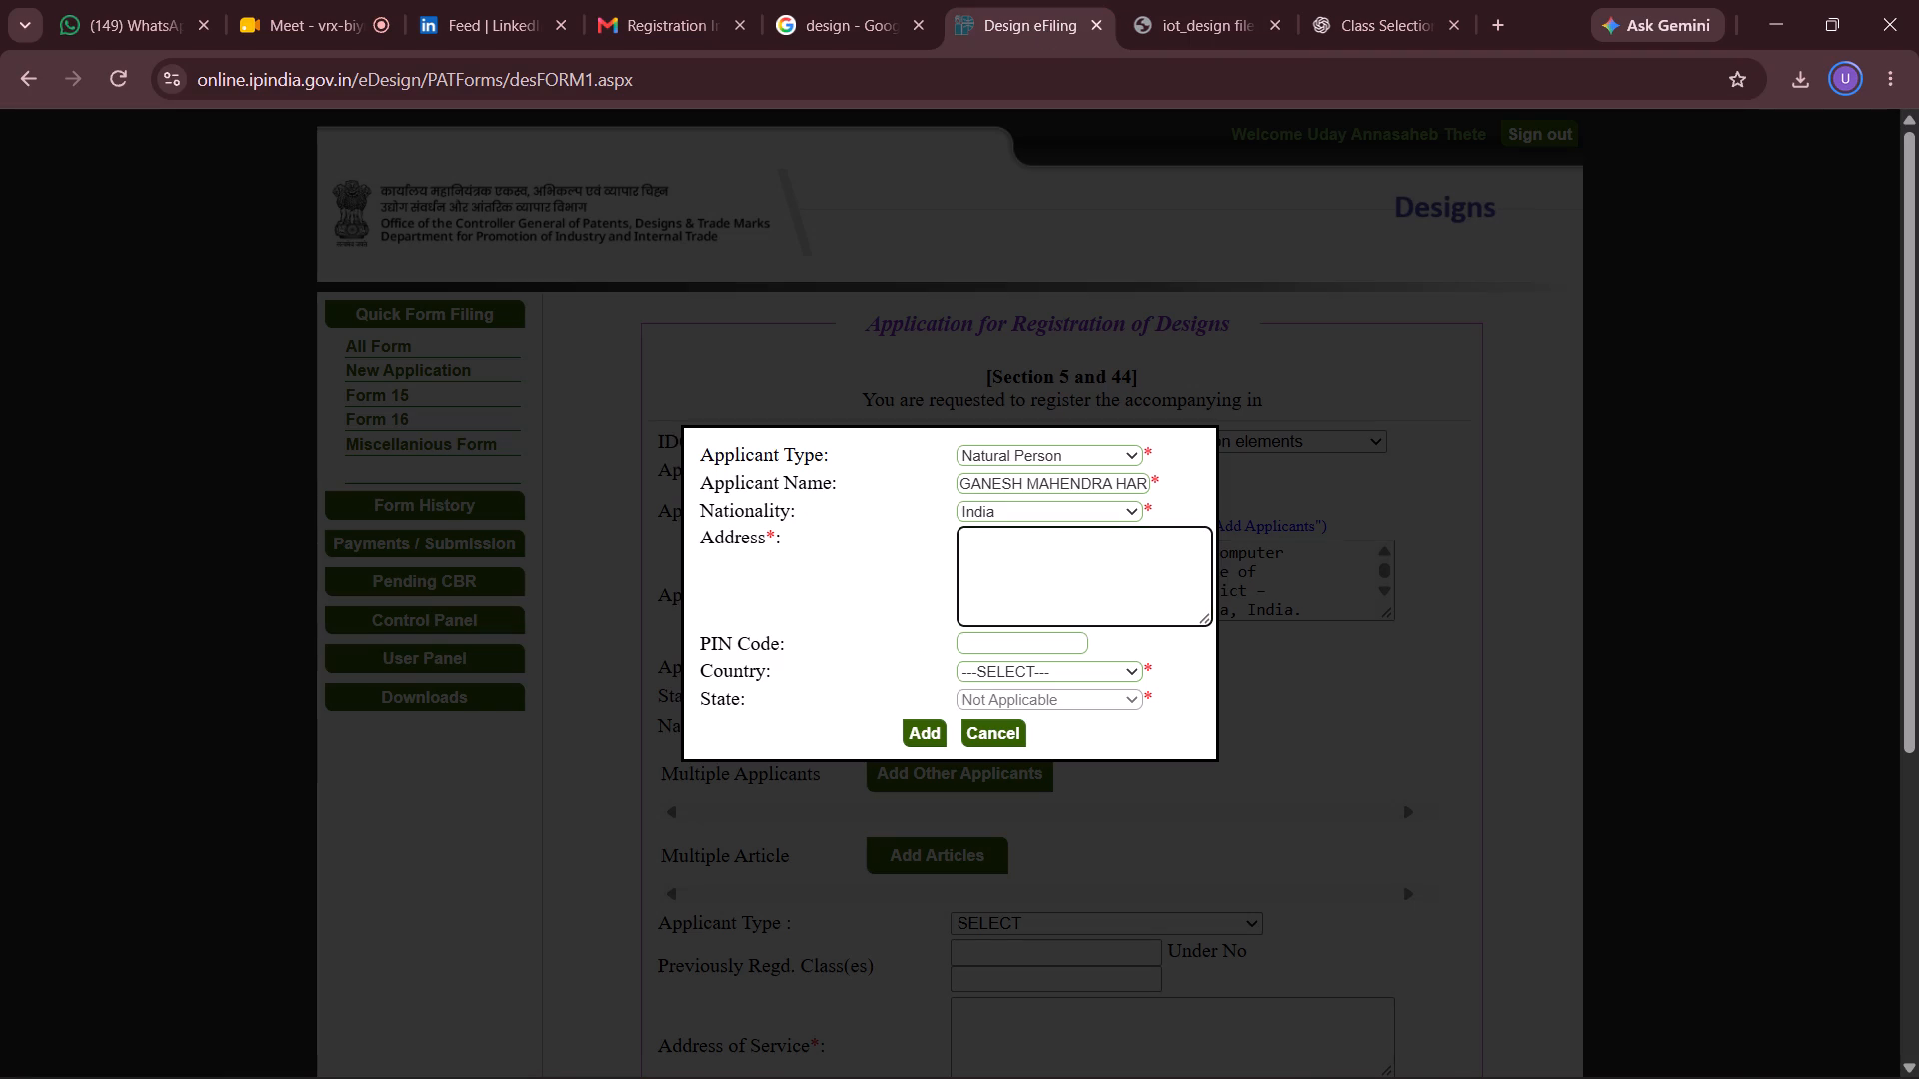
key("ctrl+v")
Enter the second applicant's postal PIN code, set country India and state Maharashtra, and add the applicant to the application.
left_click(1014, 644)
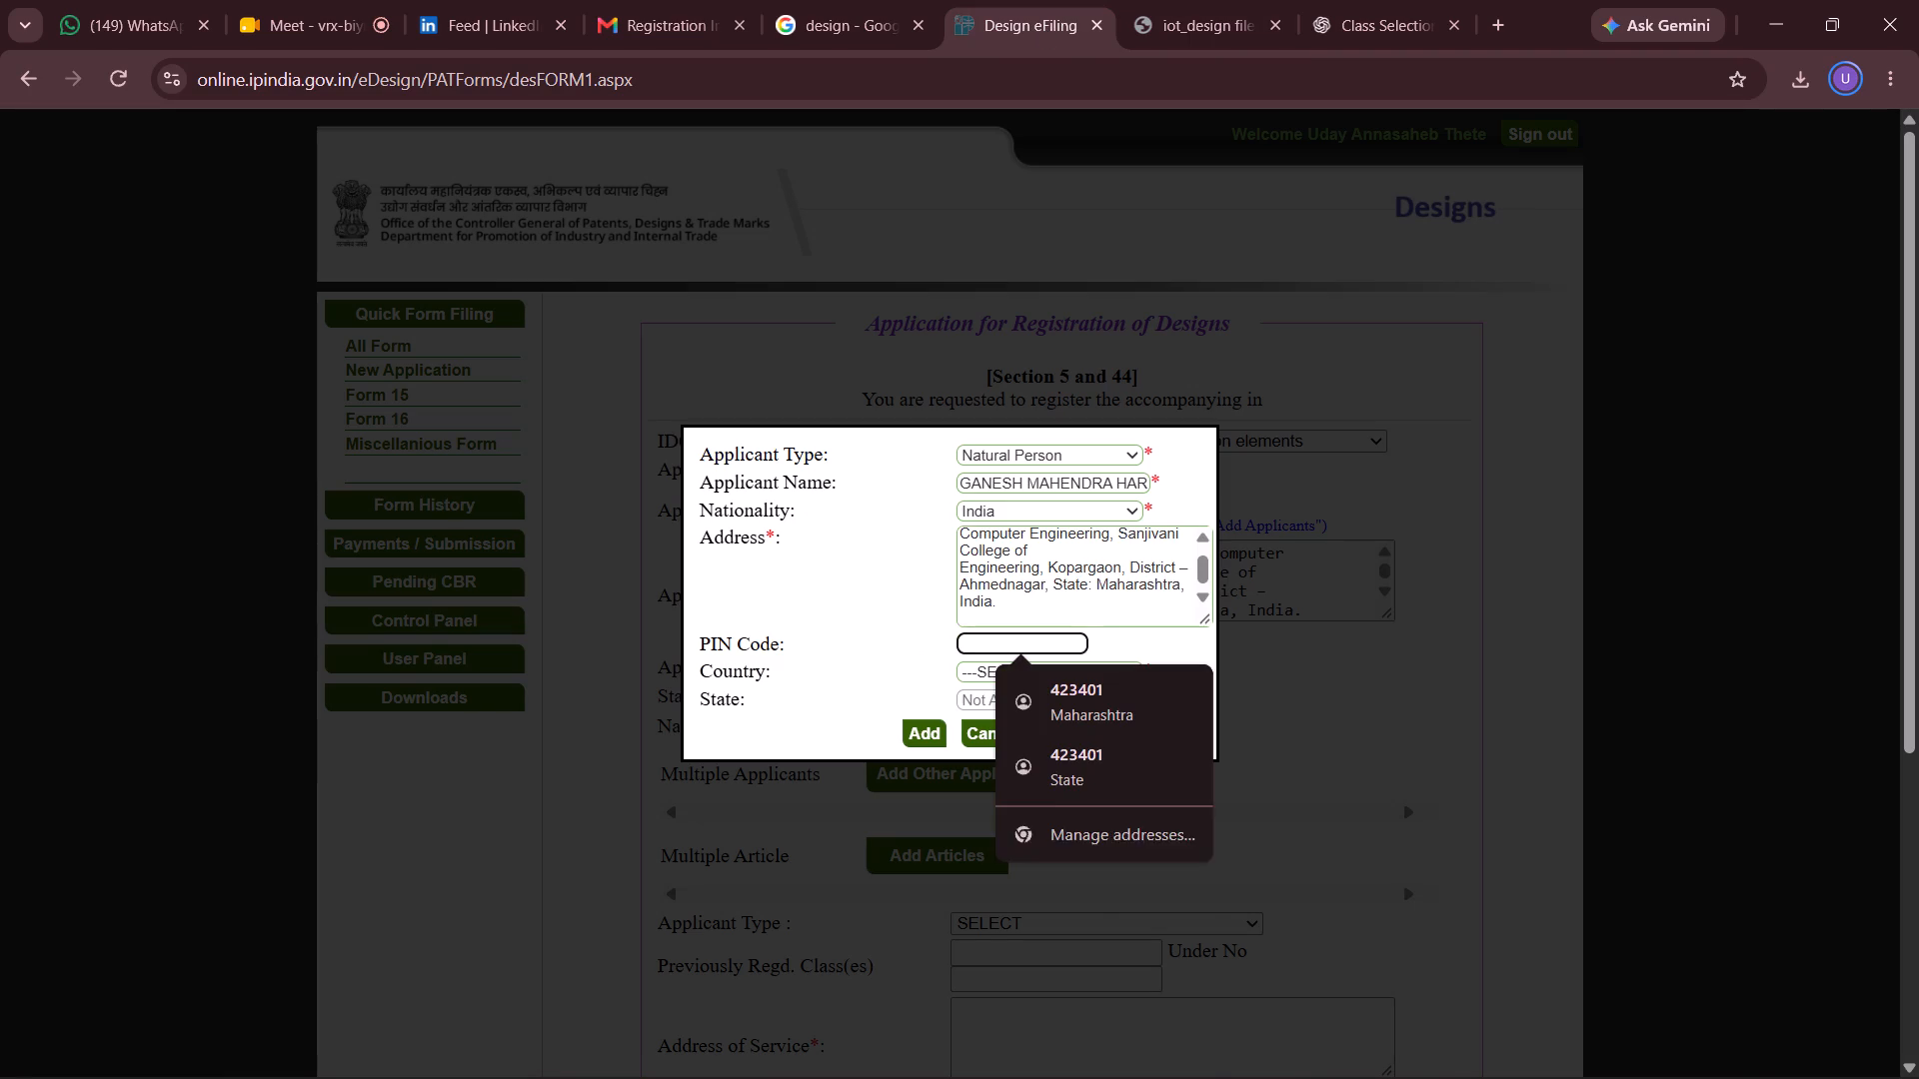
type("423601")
left_click(1025, 662)
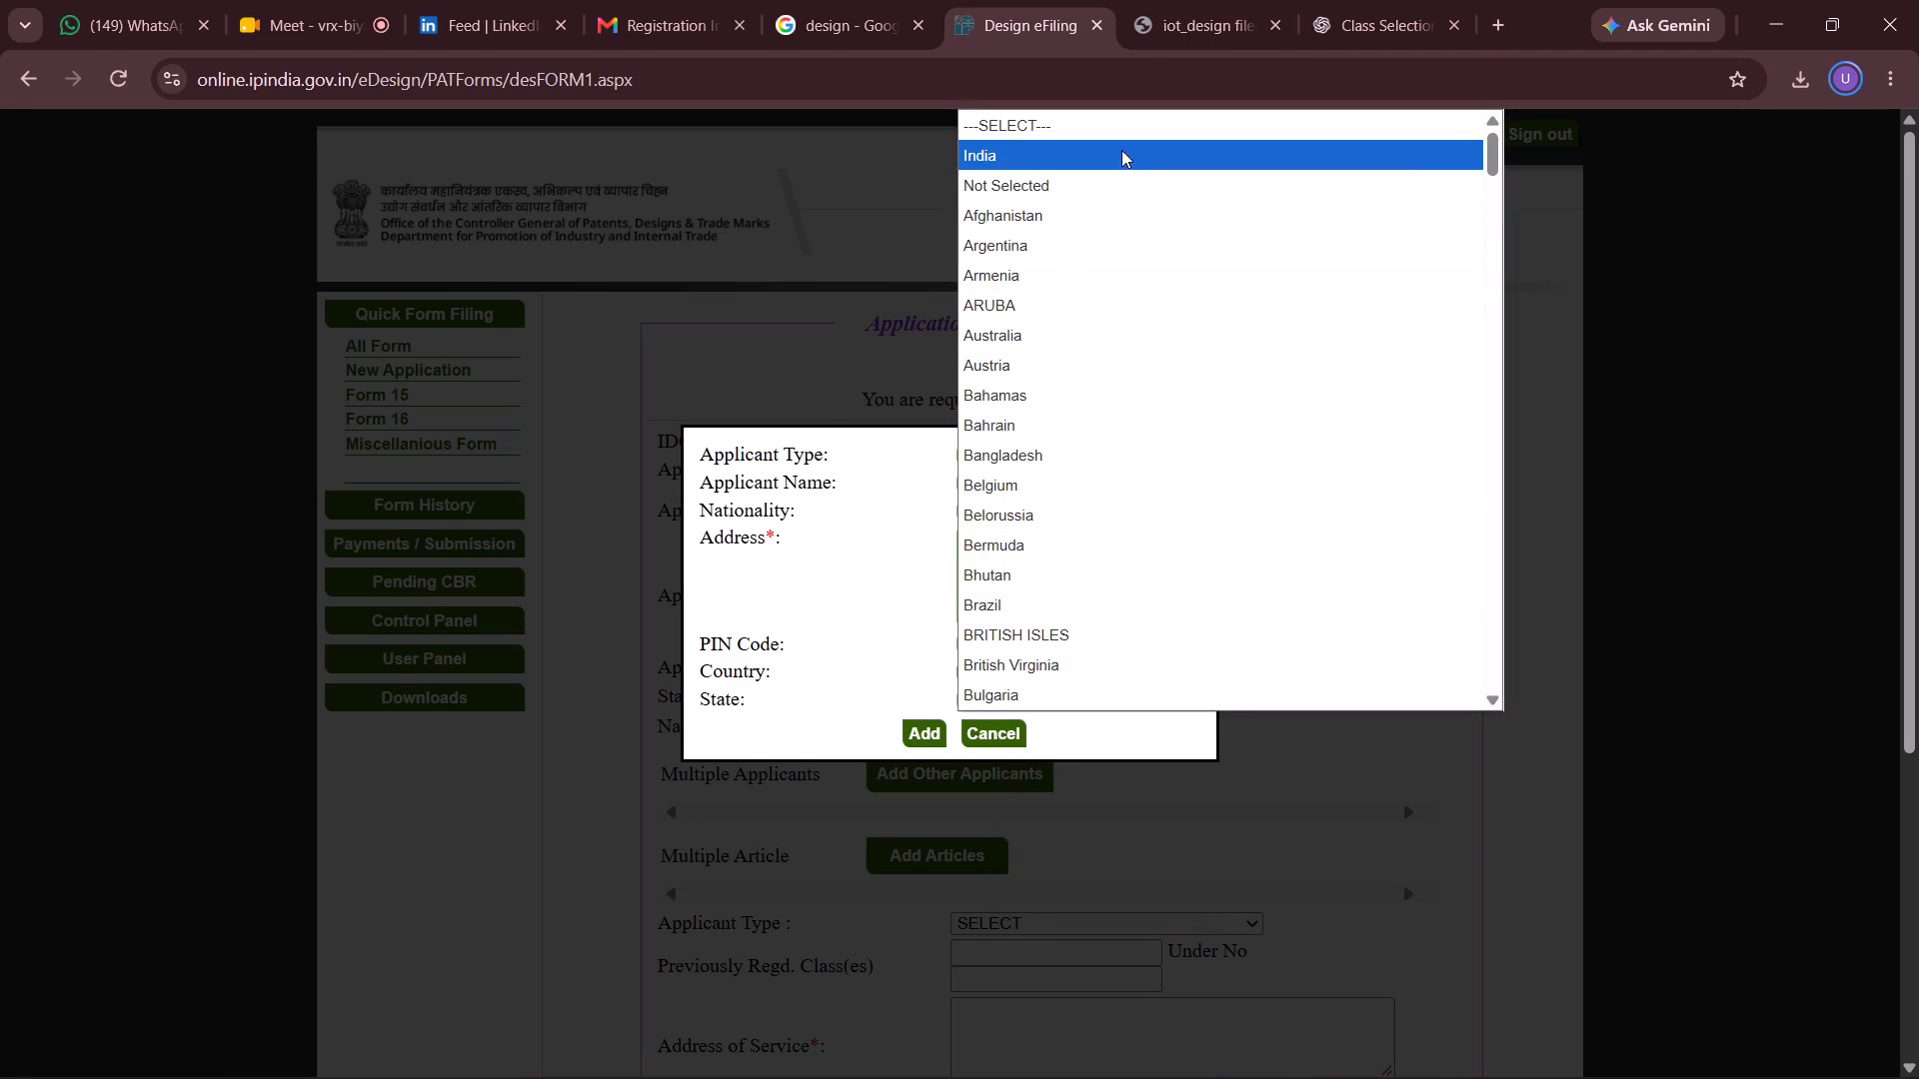
left_click(1114, 164)
left_click(1016, 694)
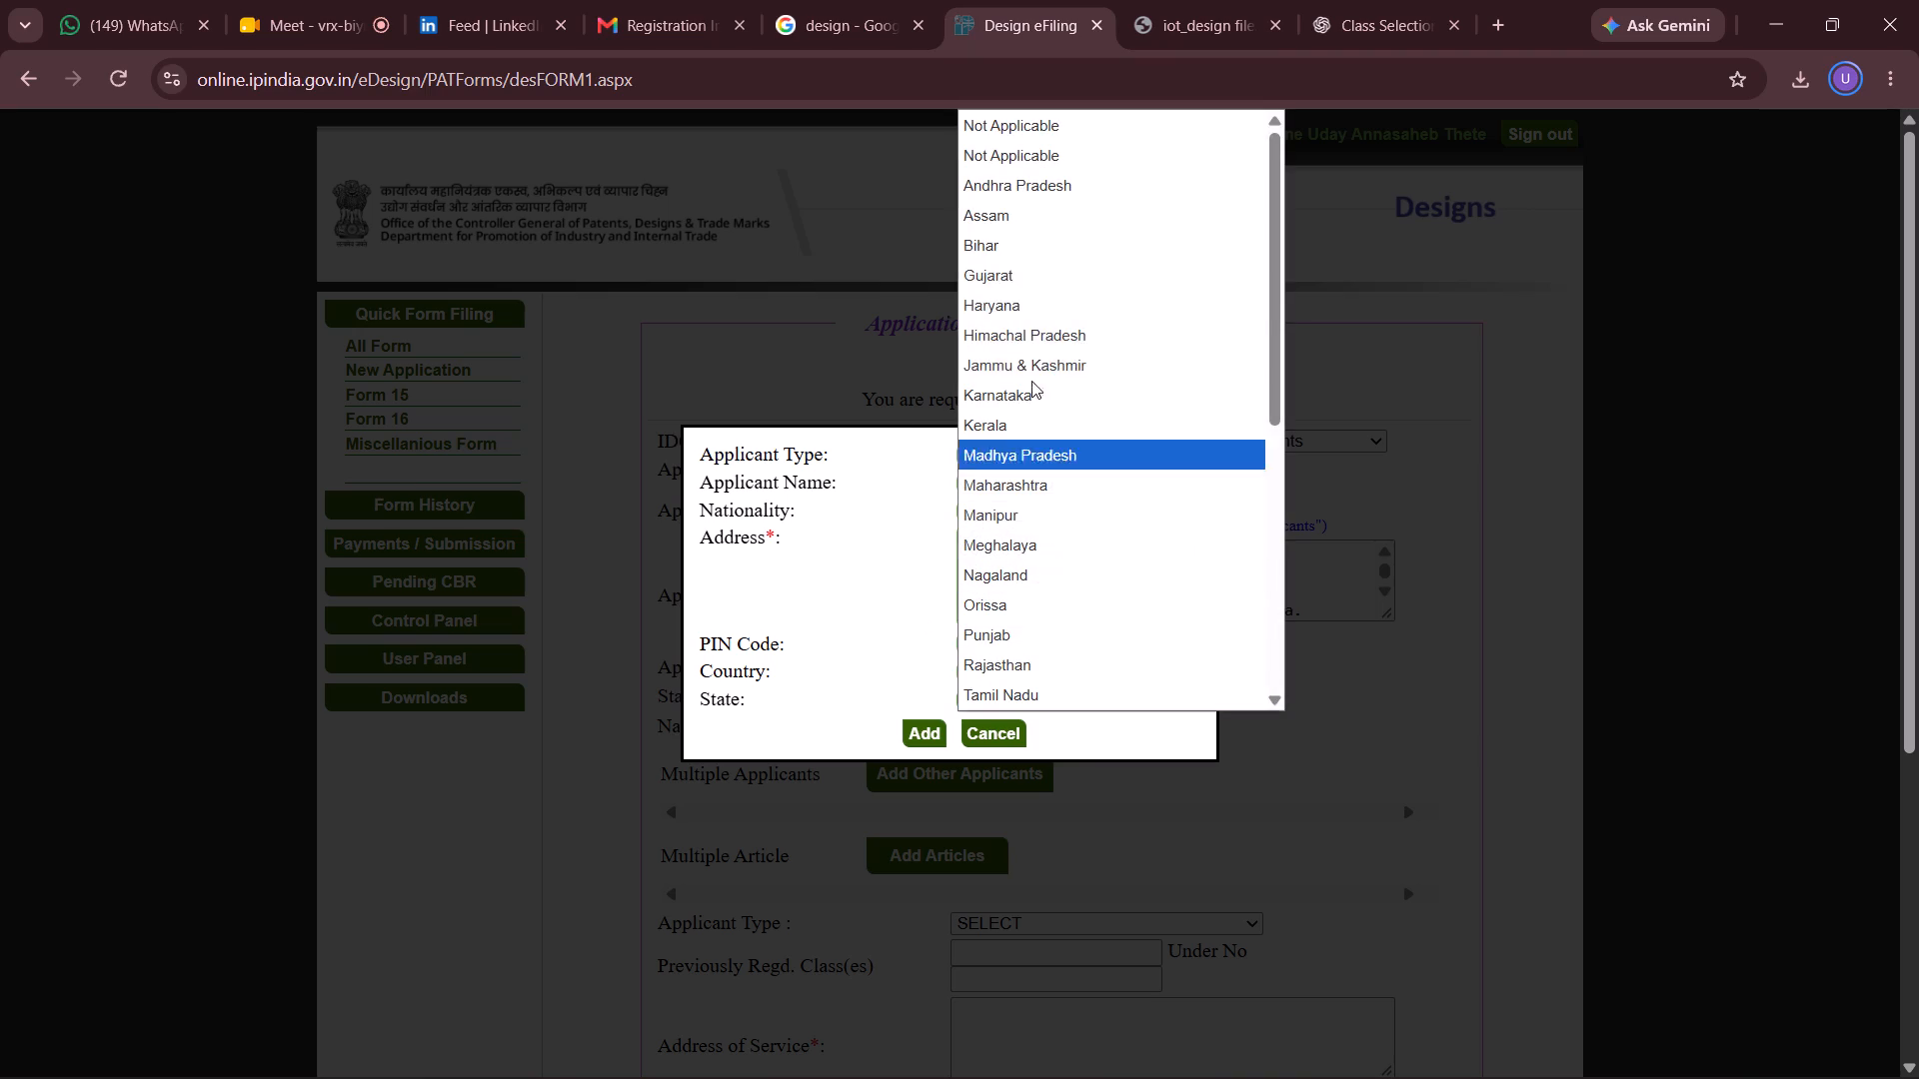
left_click(998, 490)
left_click(919, 740)
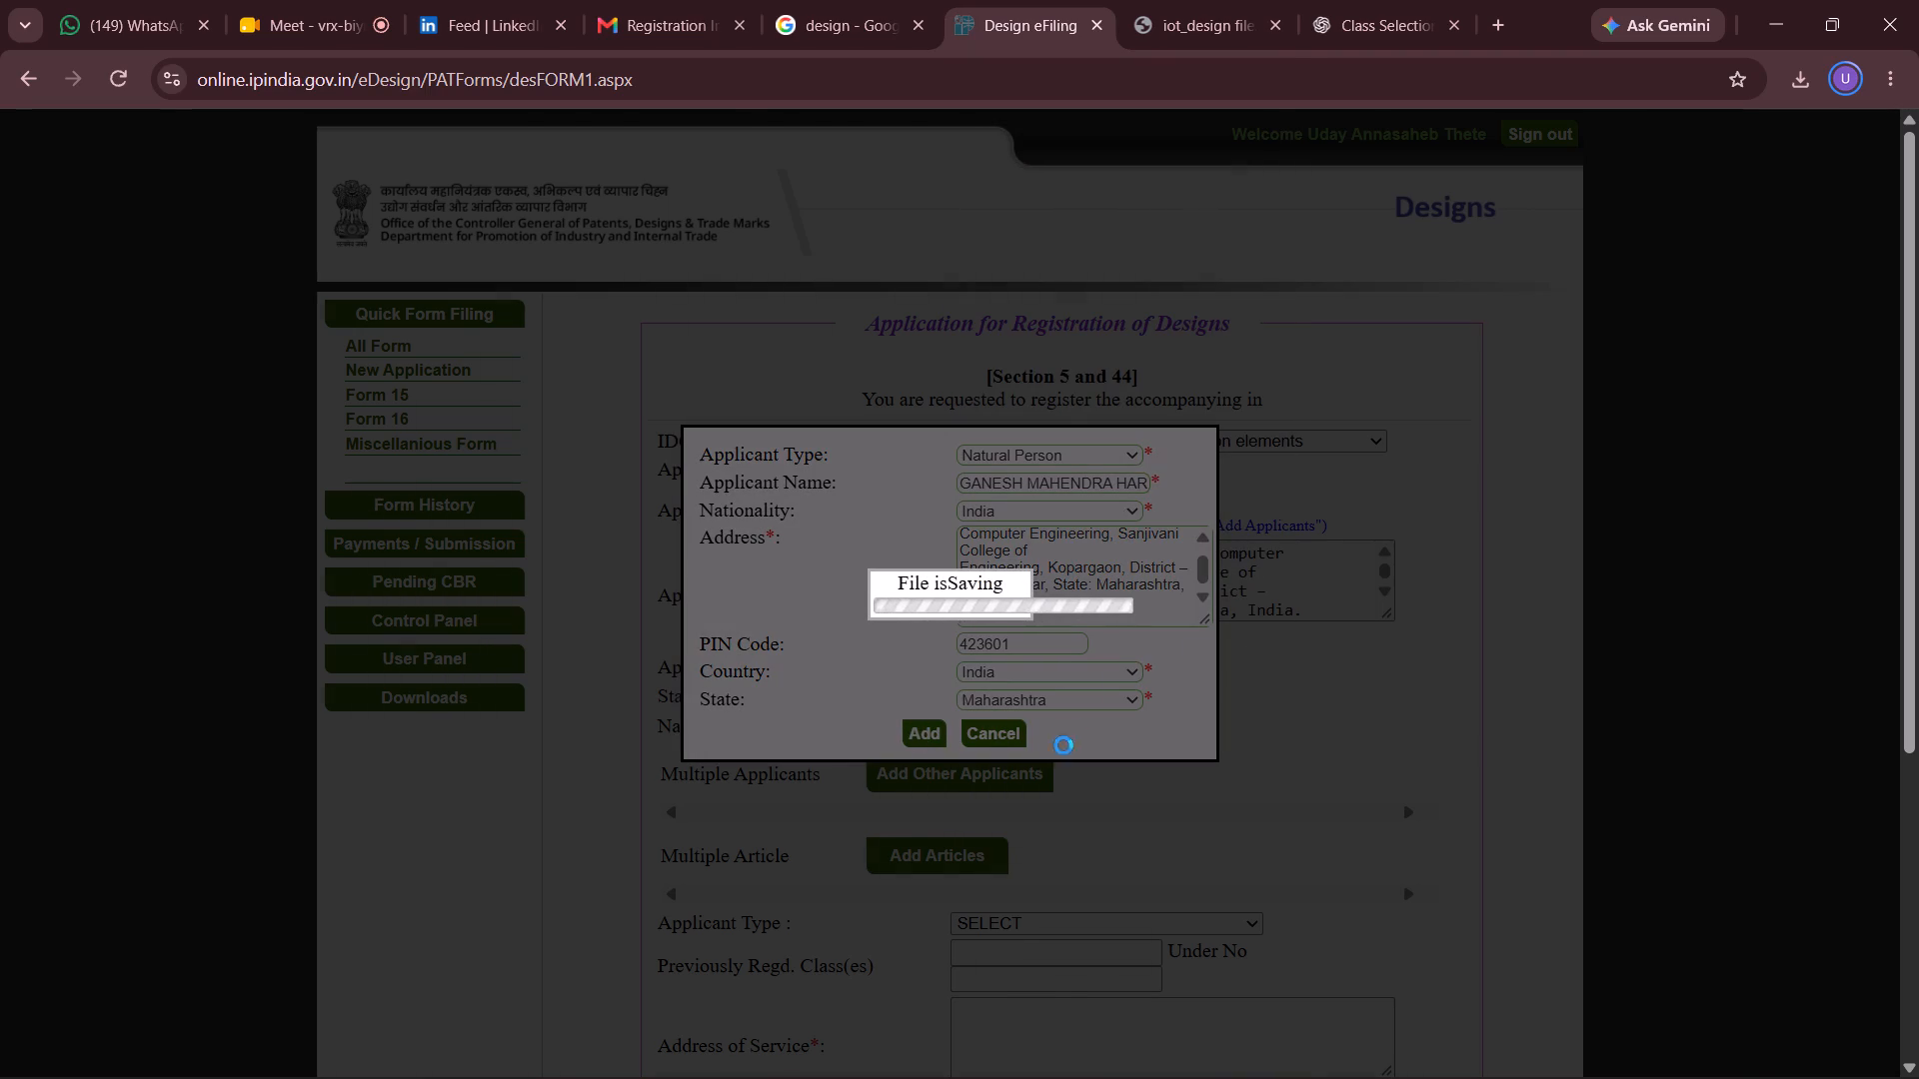
Start another additional applicant entry as Natural Person with the third-listed name copied from the design PDF.
left_click(991, 781)
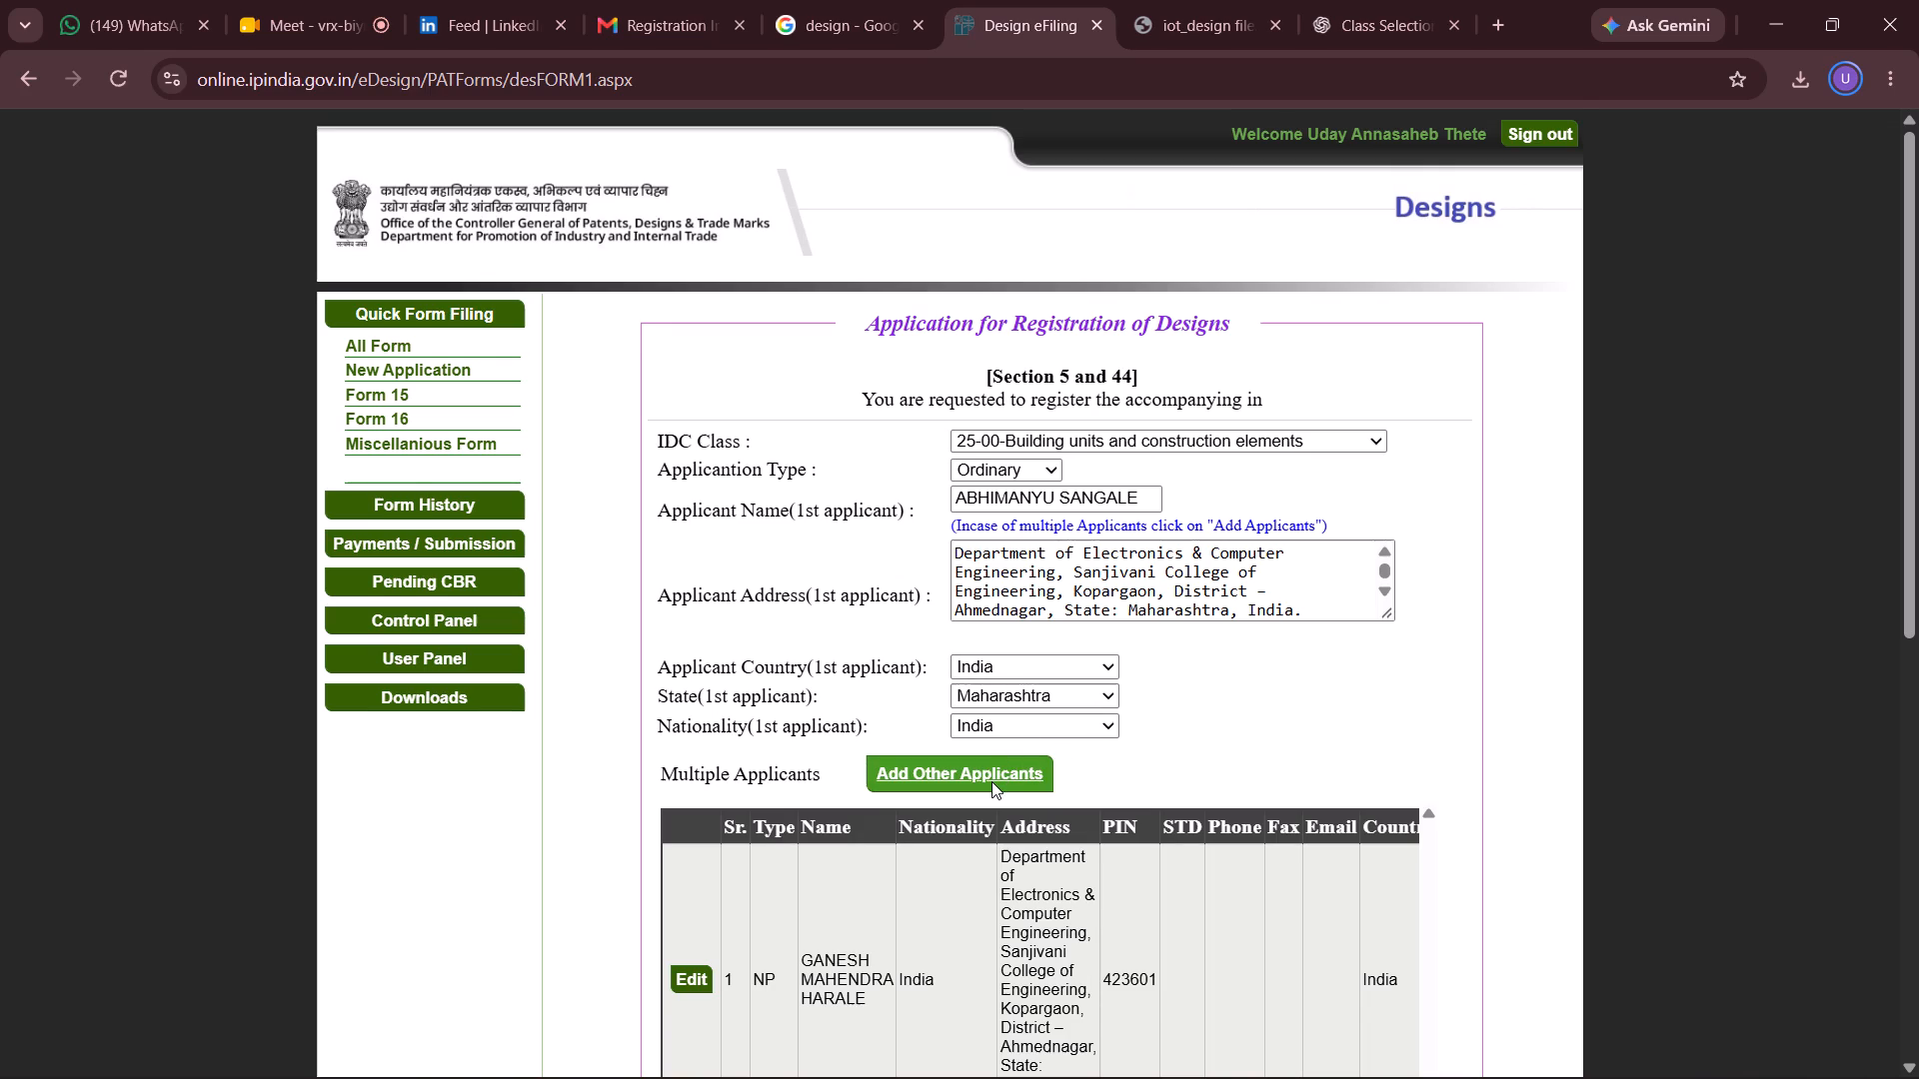
scroll(1049, 725, "down", 3)
scroll(1049, 725, "up", 1)
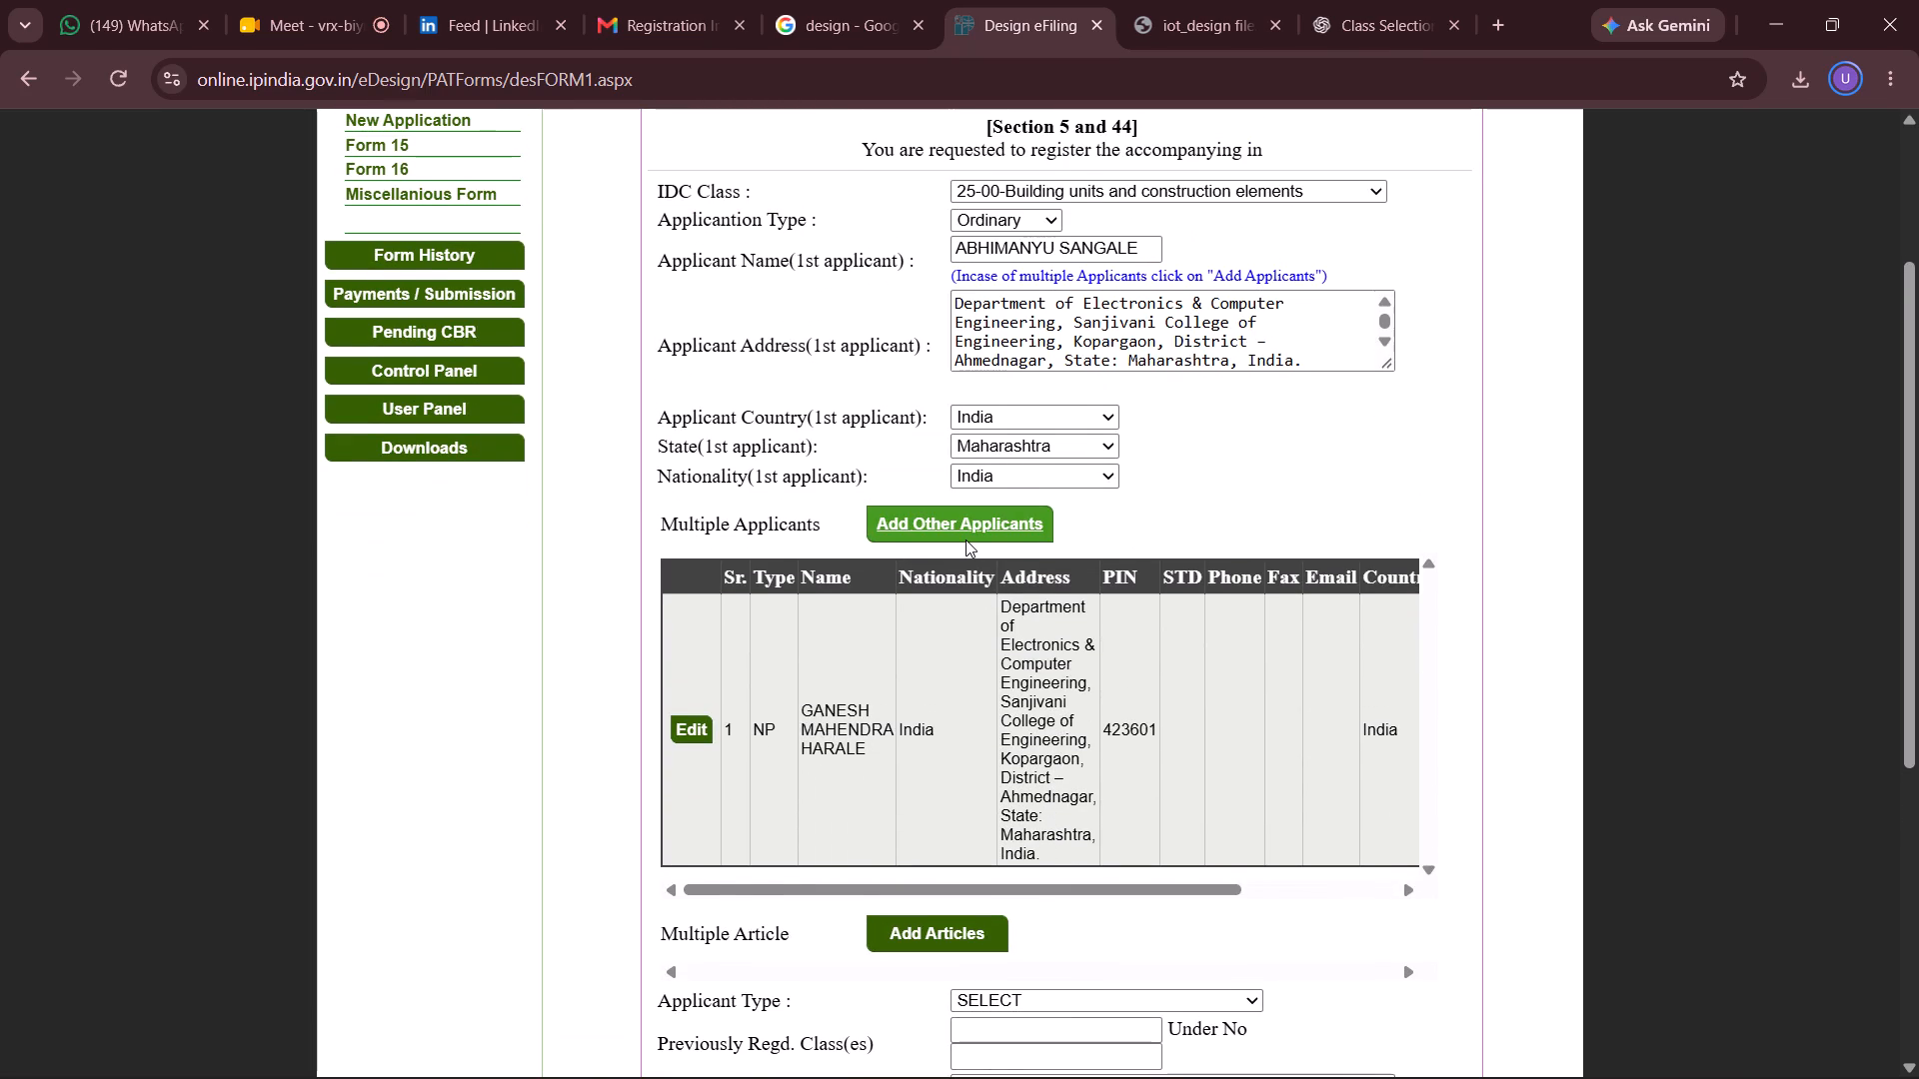
scroll(966, 761, "down", 1)
scroll(966, 761, "up", 2)
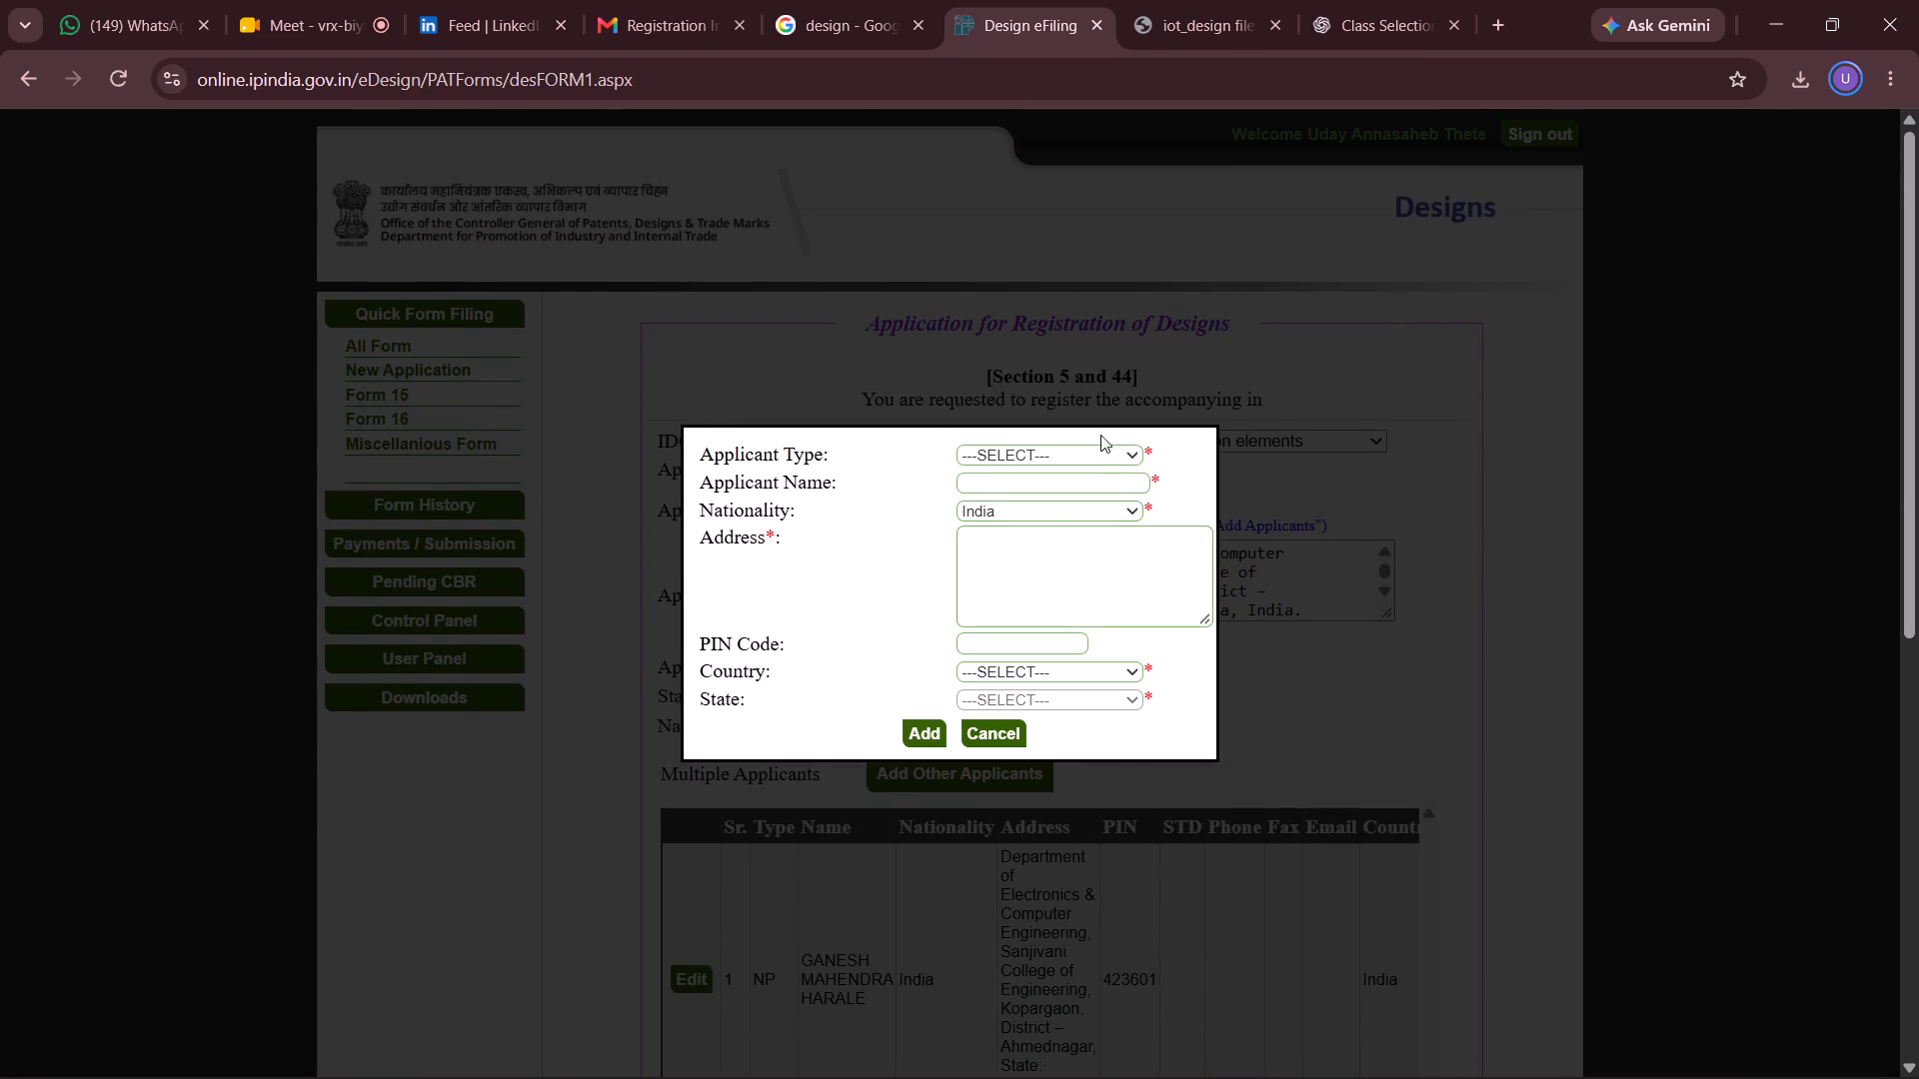
left_click(1088, 457)
left_click(1064, 517)
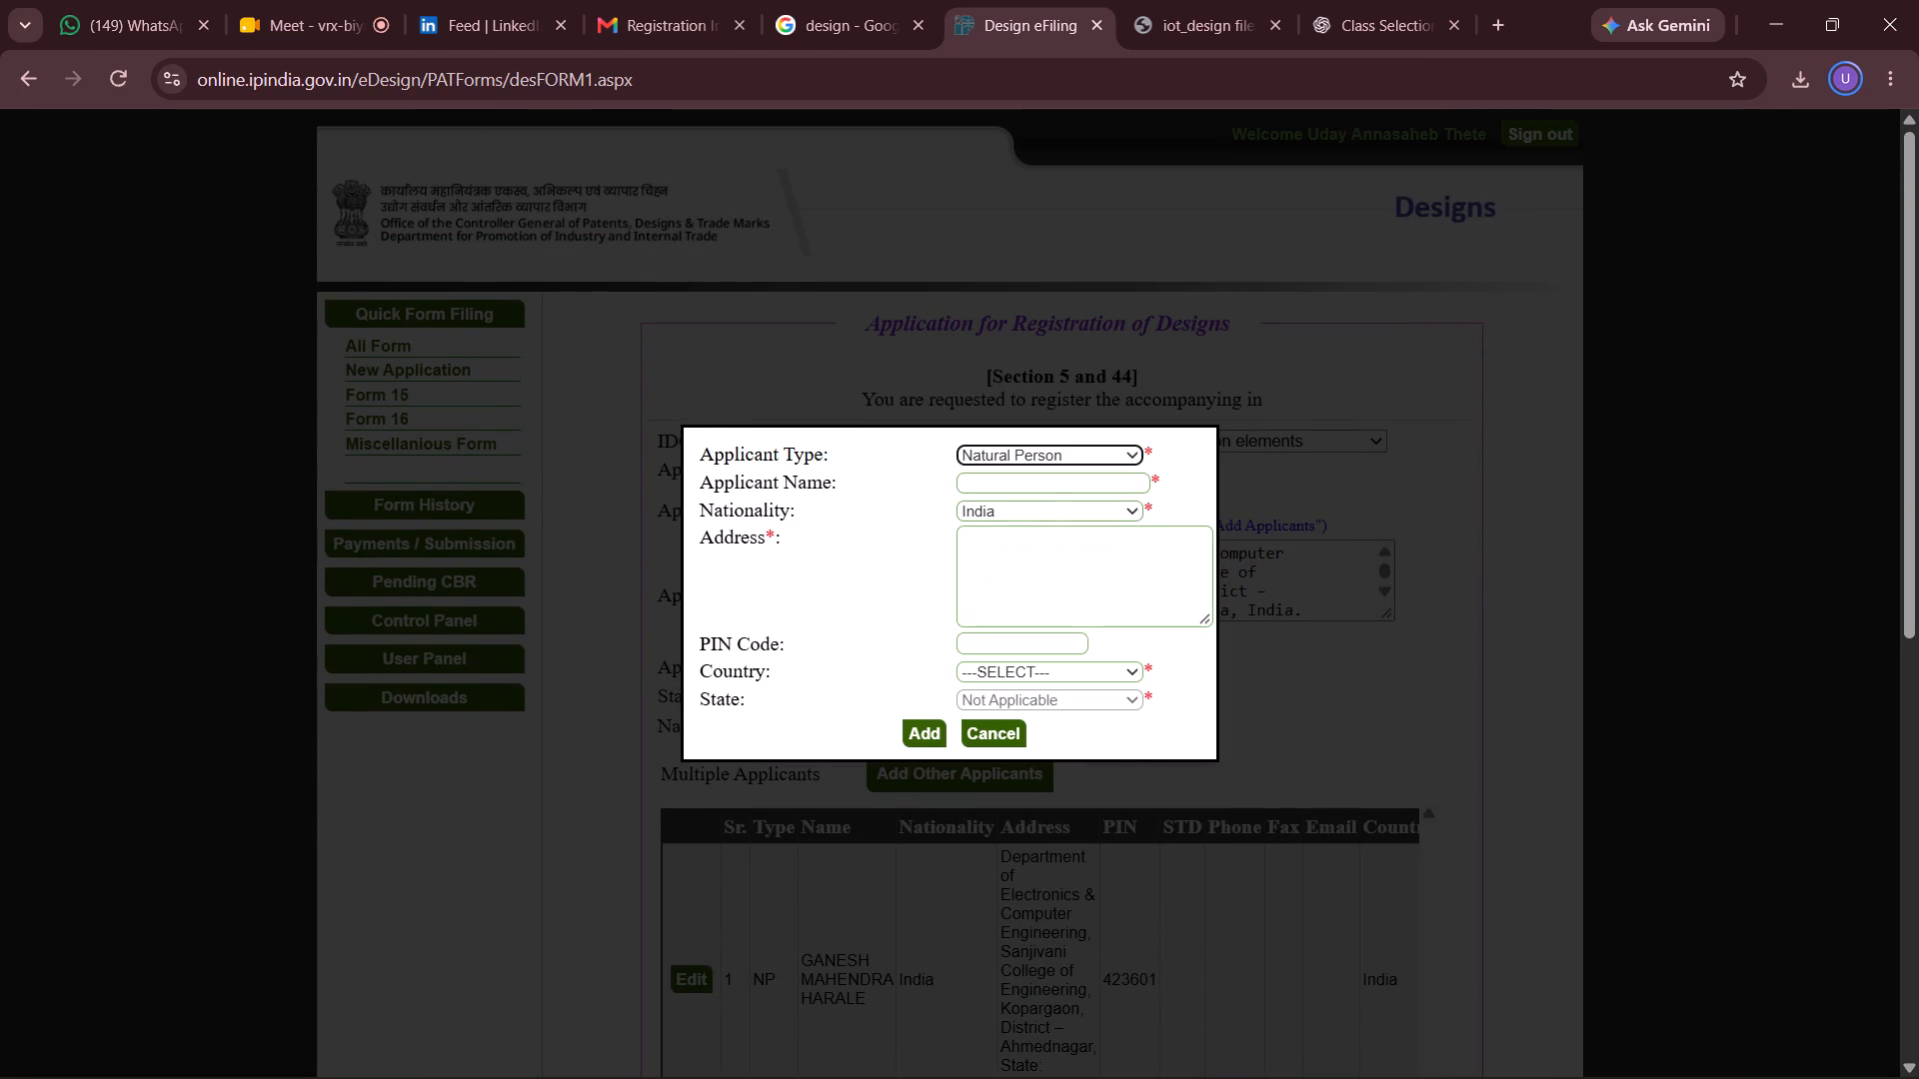
left_click(1055, 480)
left_click(1132, 26)
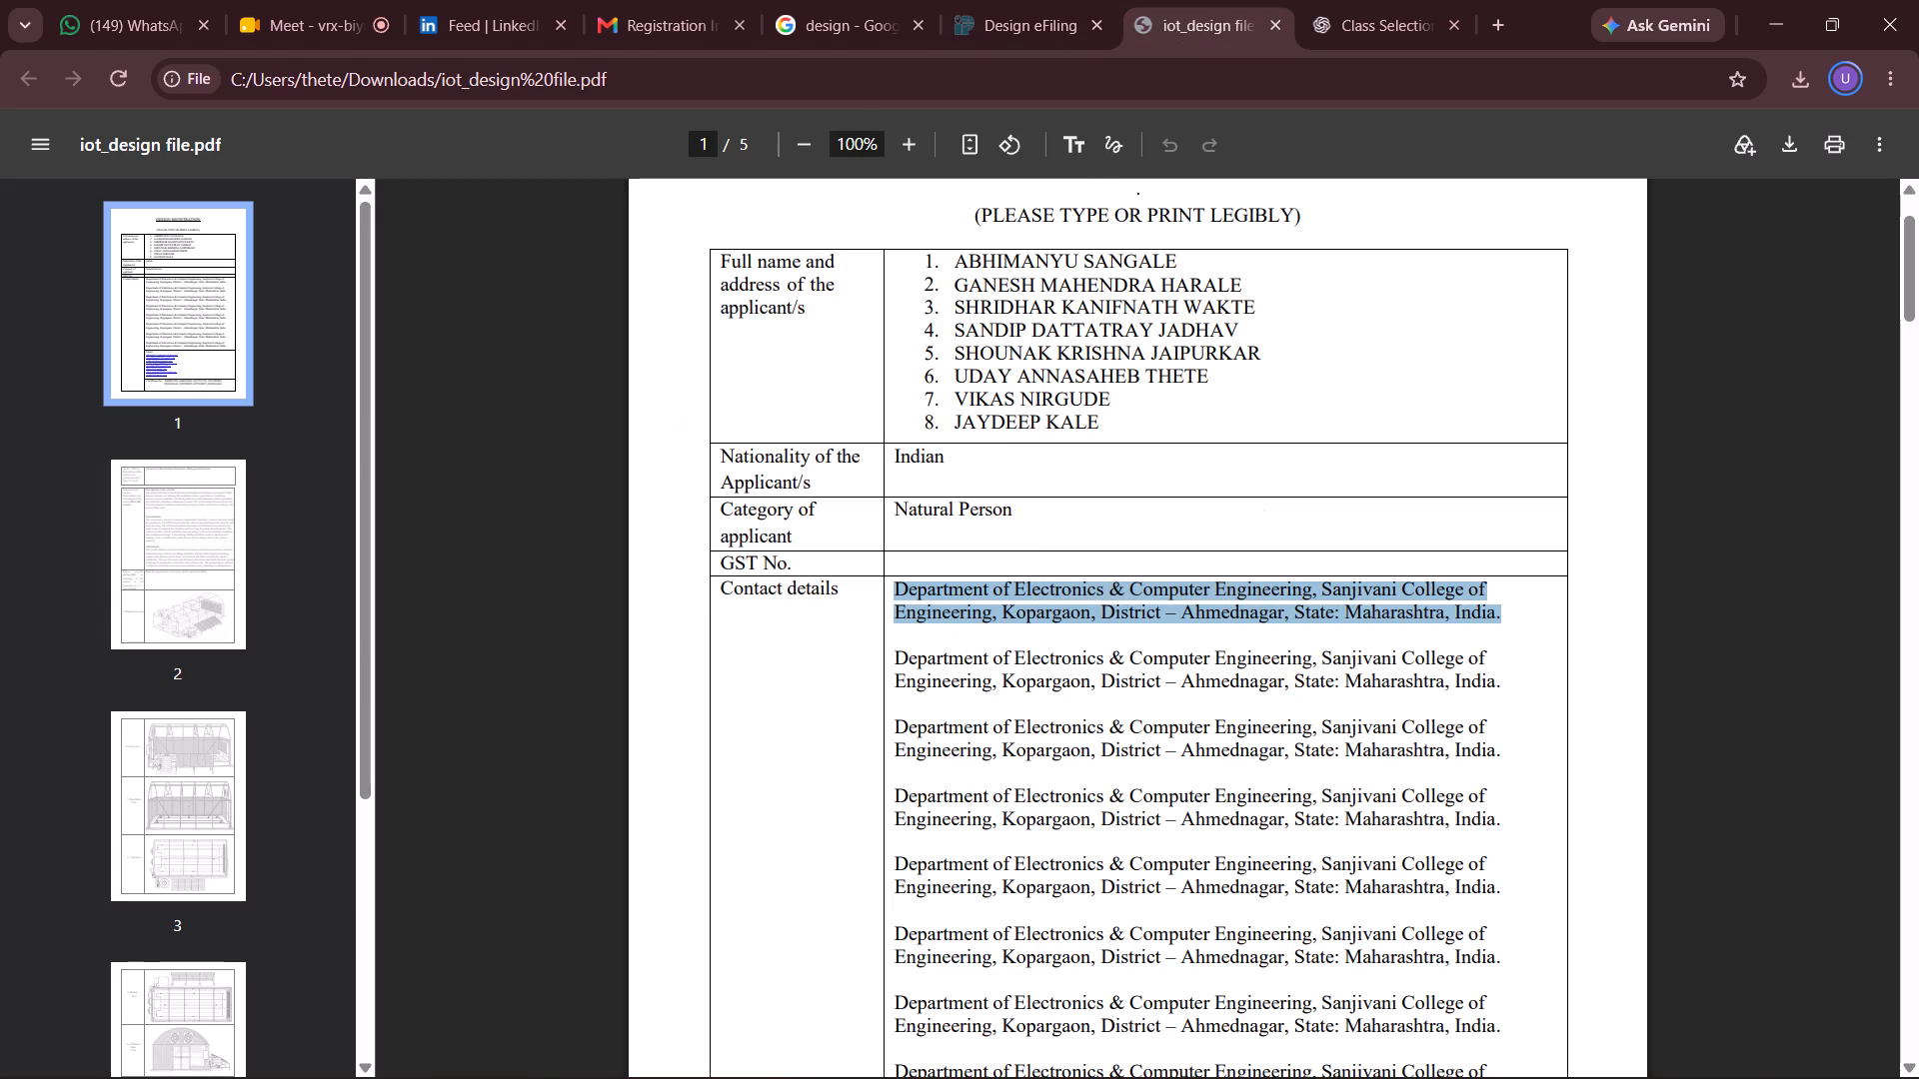
left_click_drag(955, 301, 1255, 321)
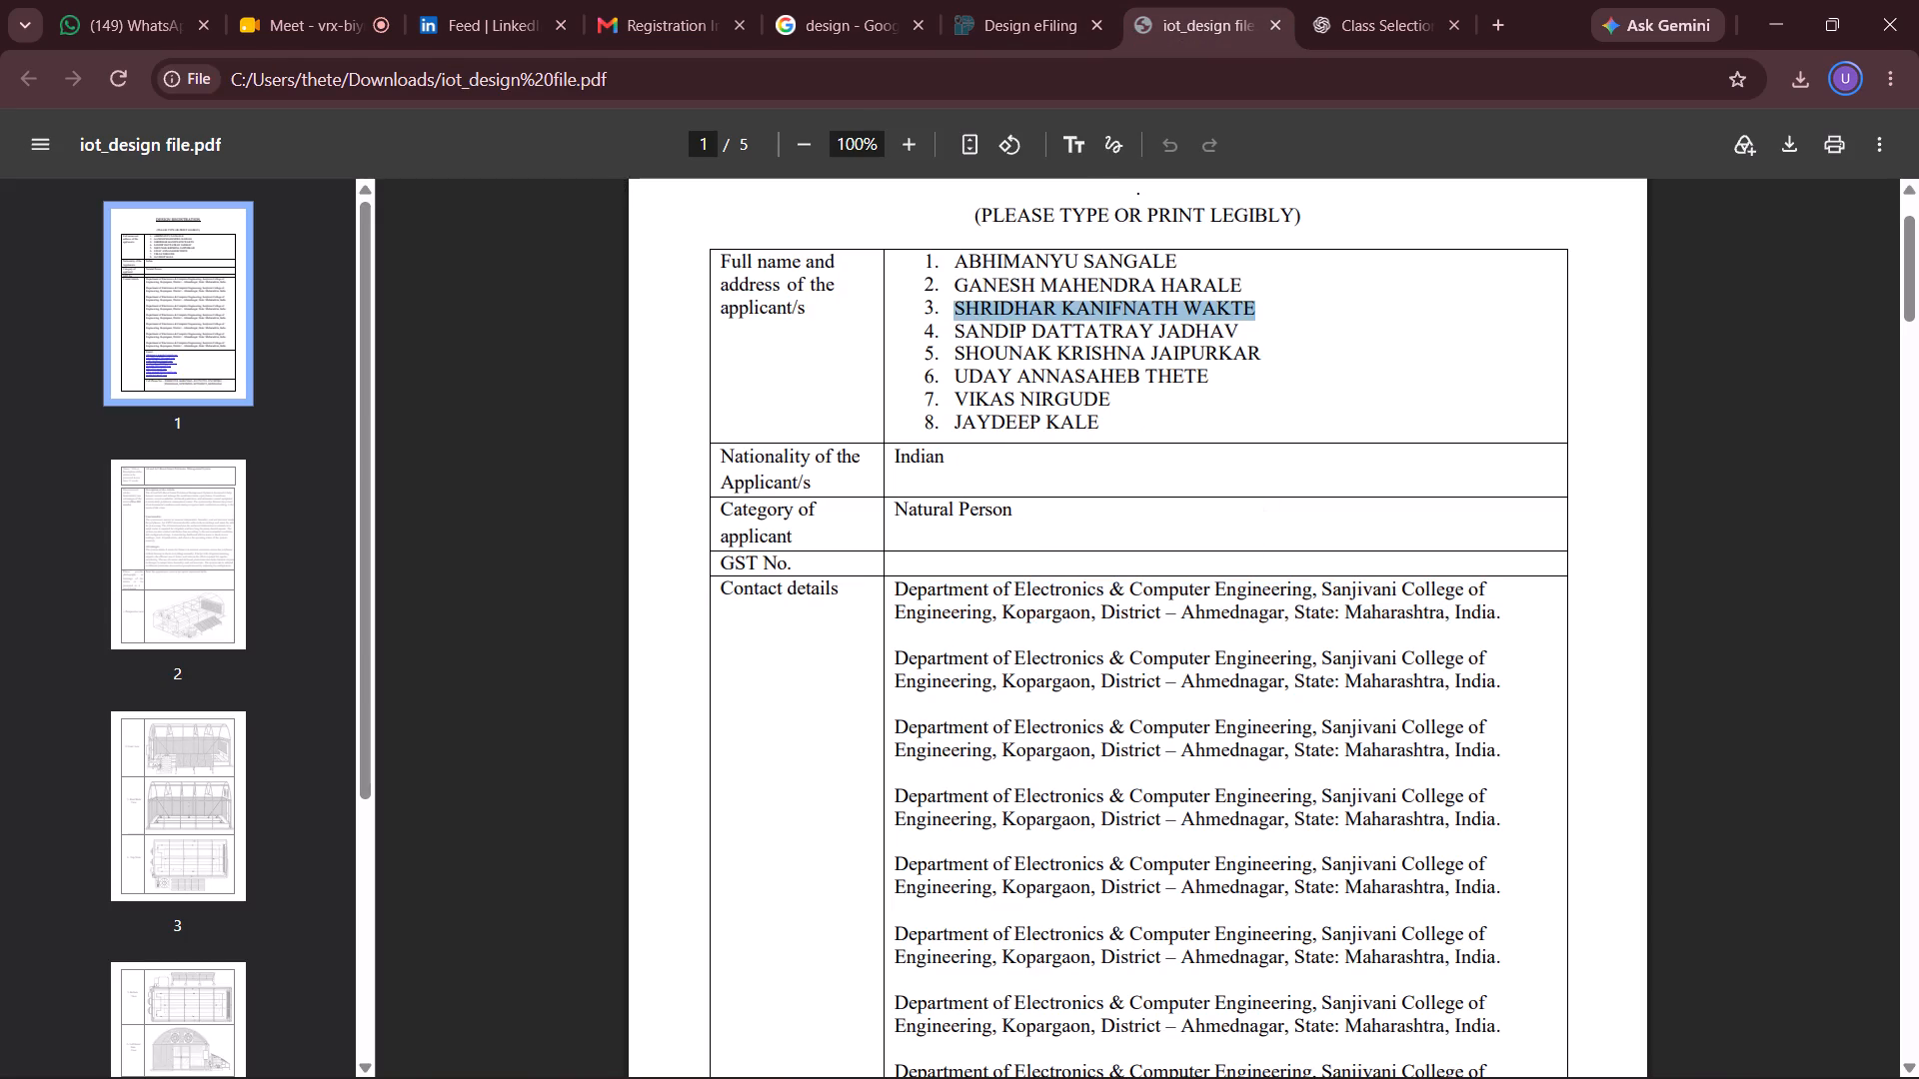
key("ctrl+c")
left_click(983, 35)
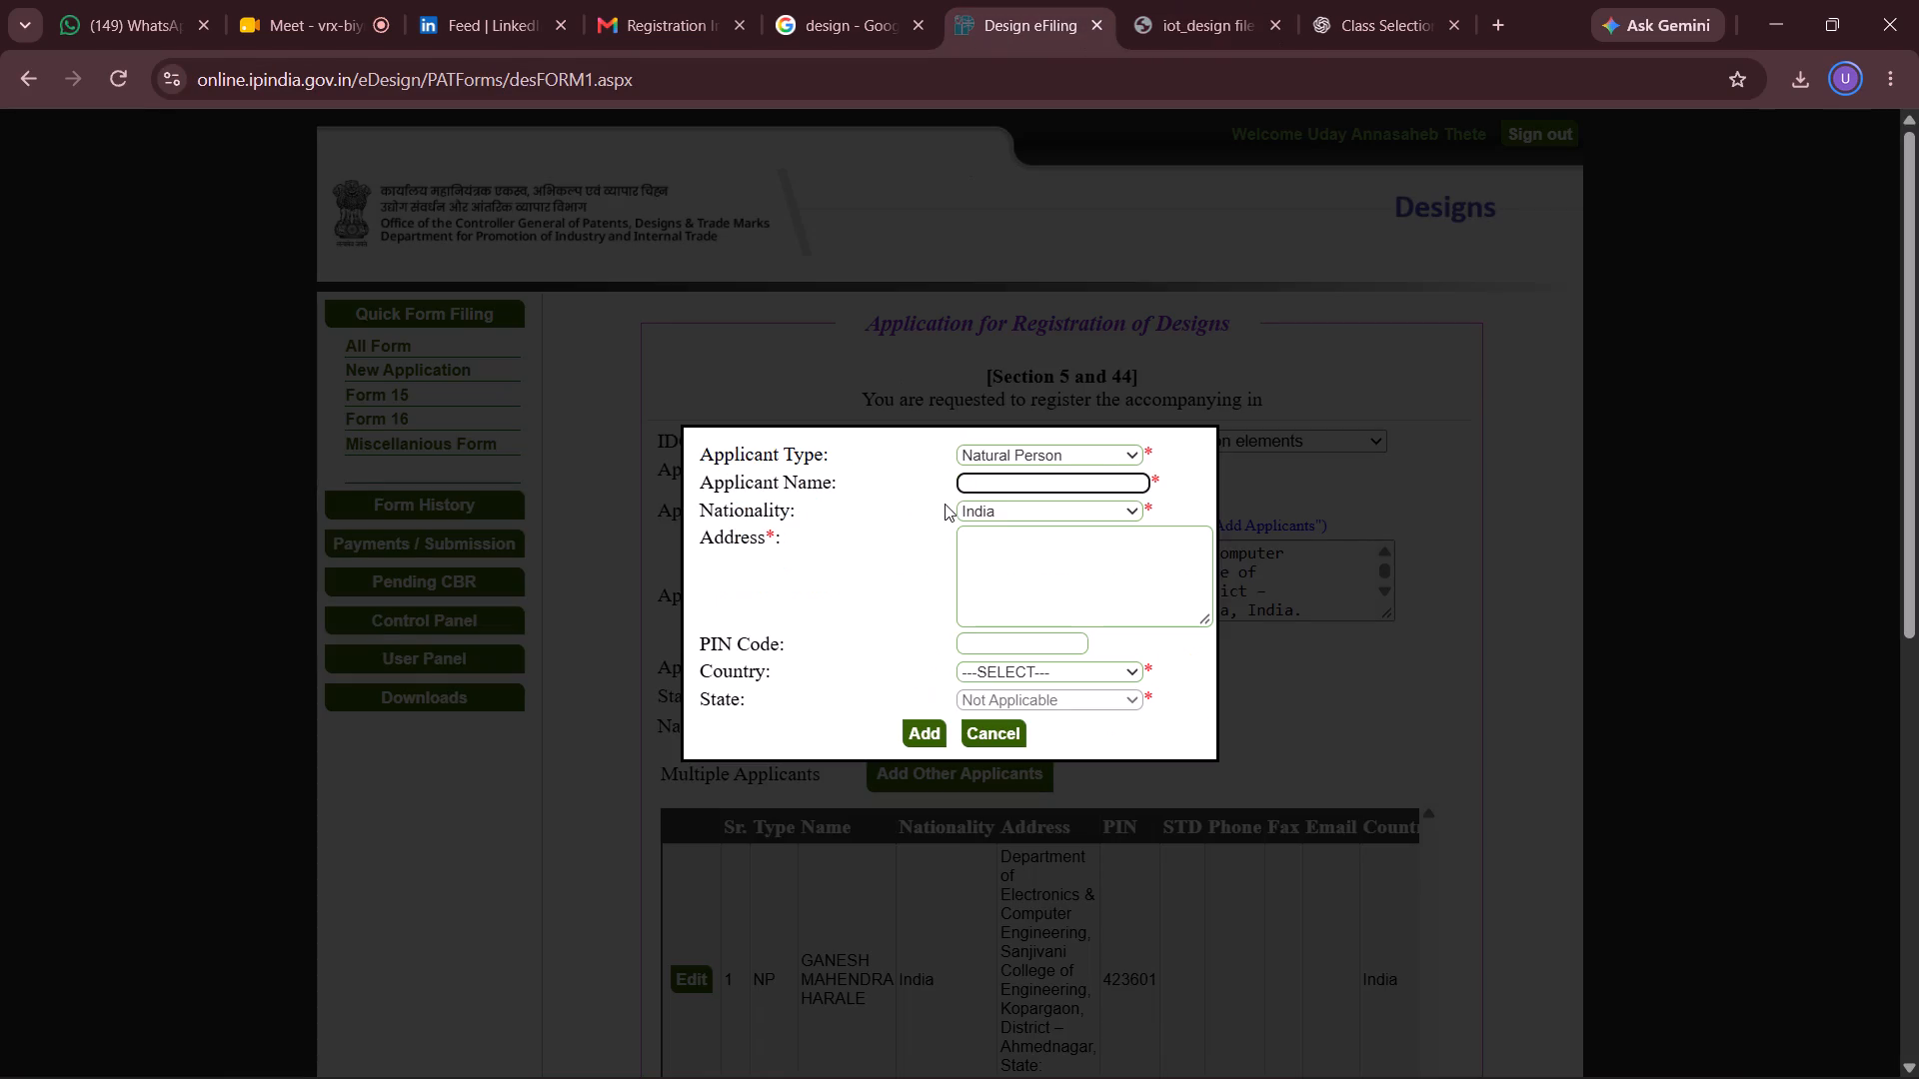
key("ctrl+v")
Copy the contact address from the design PDF into the third applicant's address field, without a trailing line break.
left_click(1037, 552)
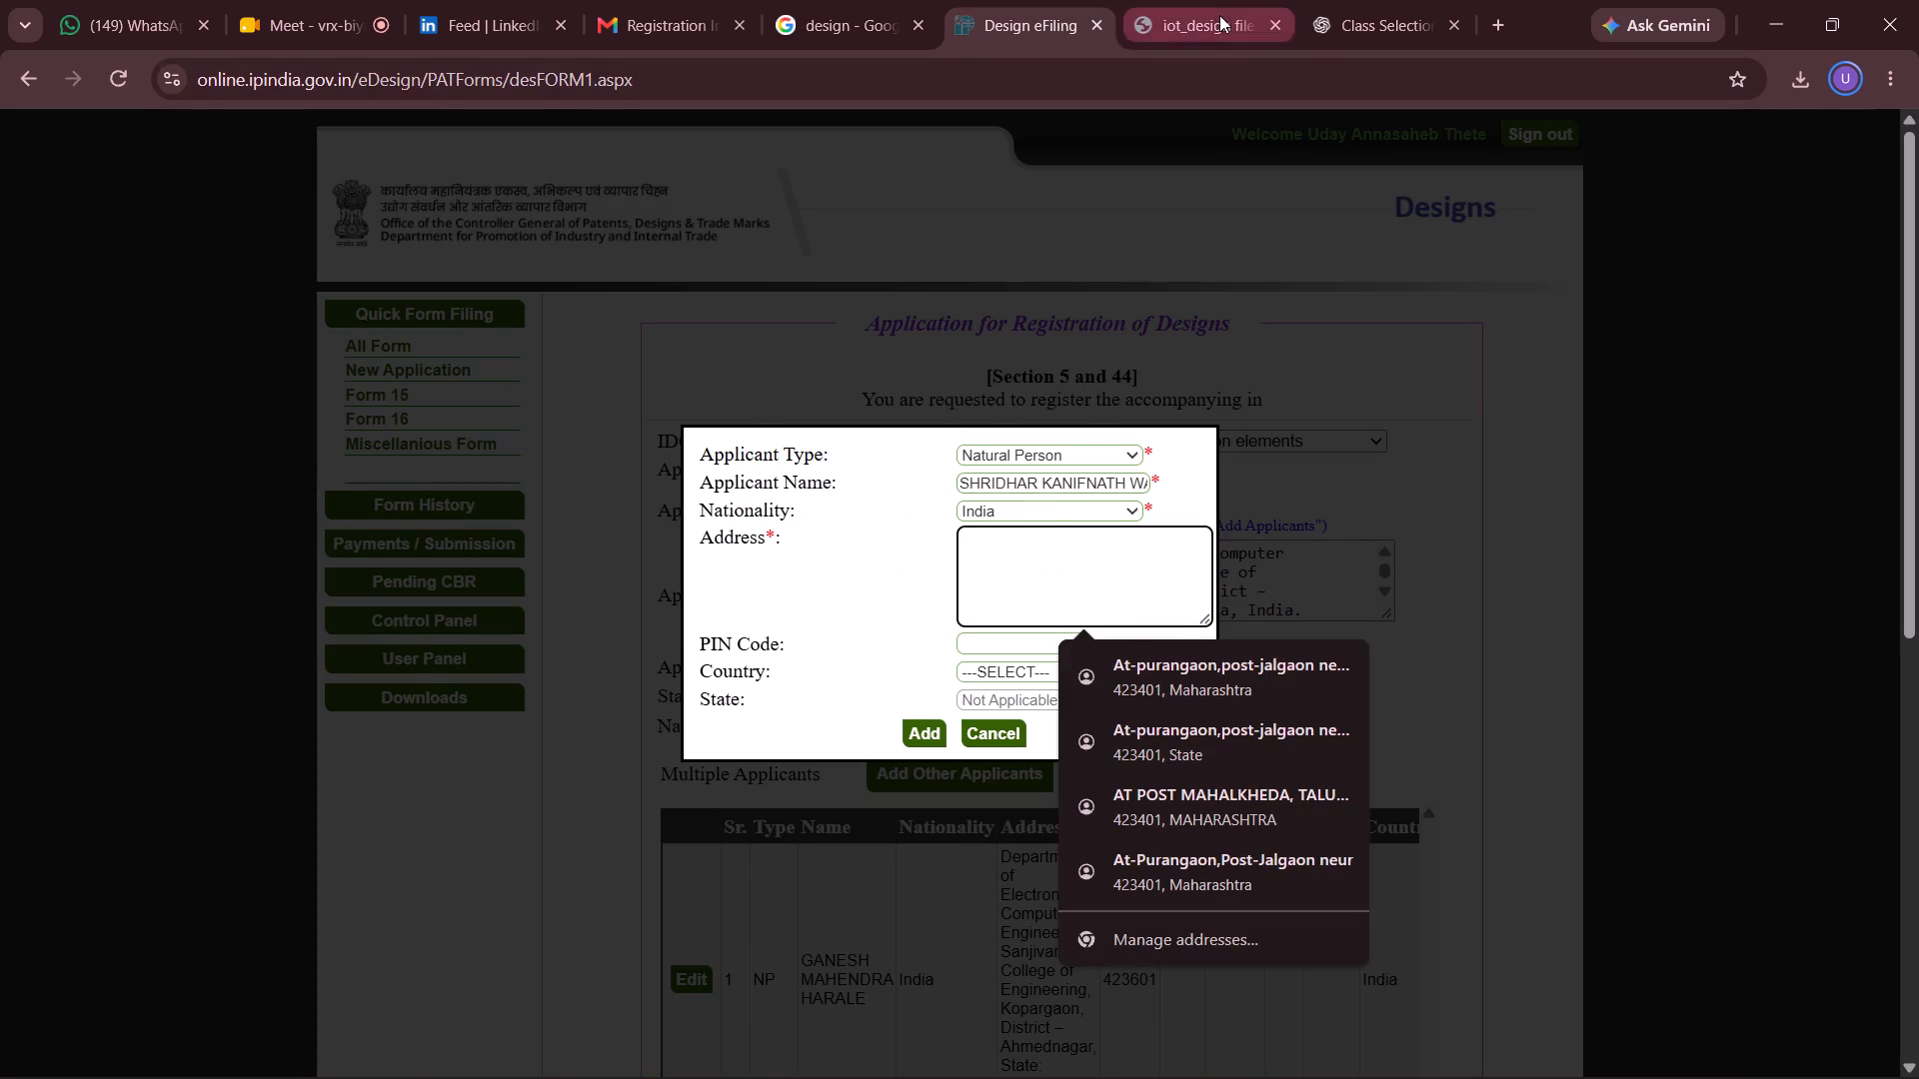
left_click(1219, 15)
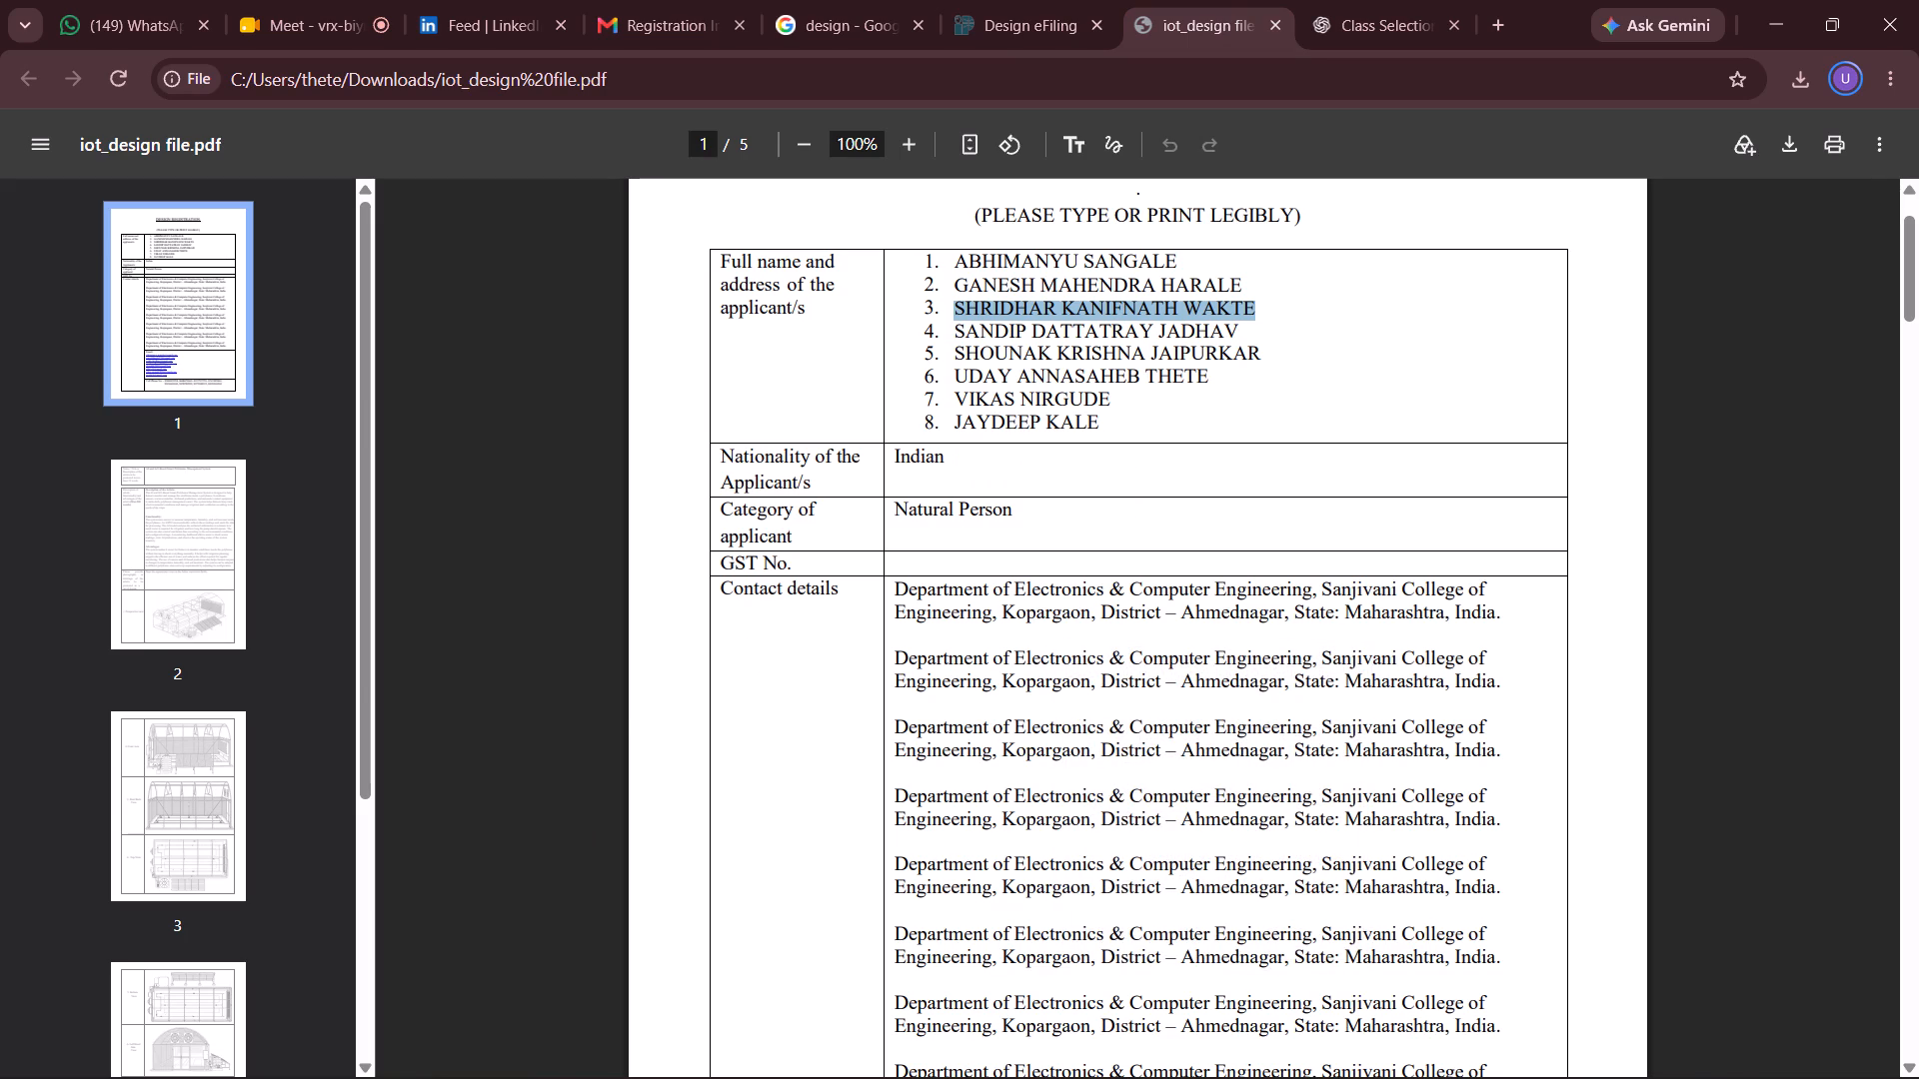
left_click_drag(1521, 694, 1162, 658)
left_click_drag(1515, 618, 873, 564)
key("ctrl+c")
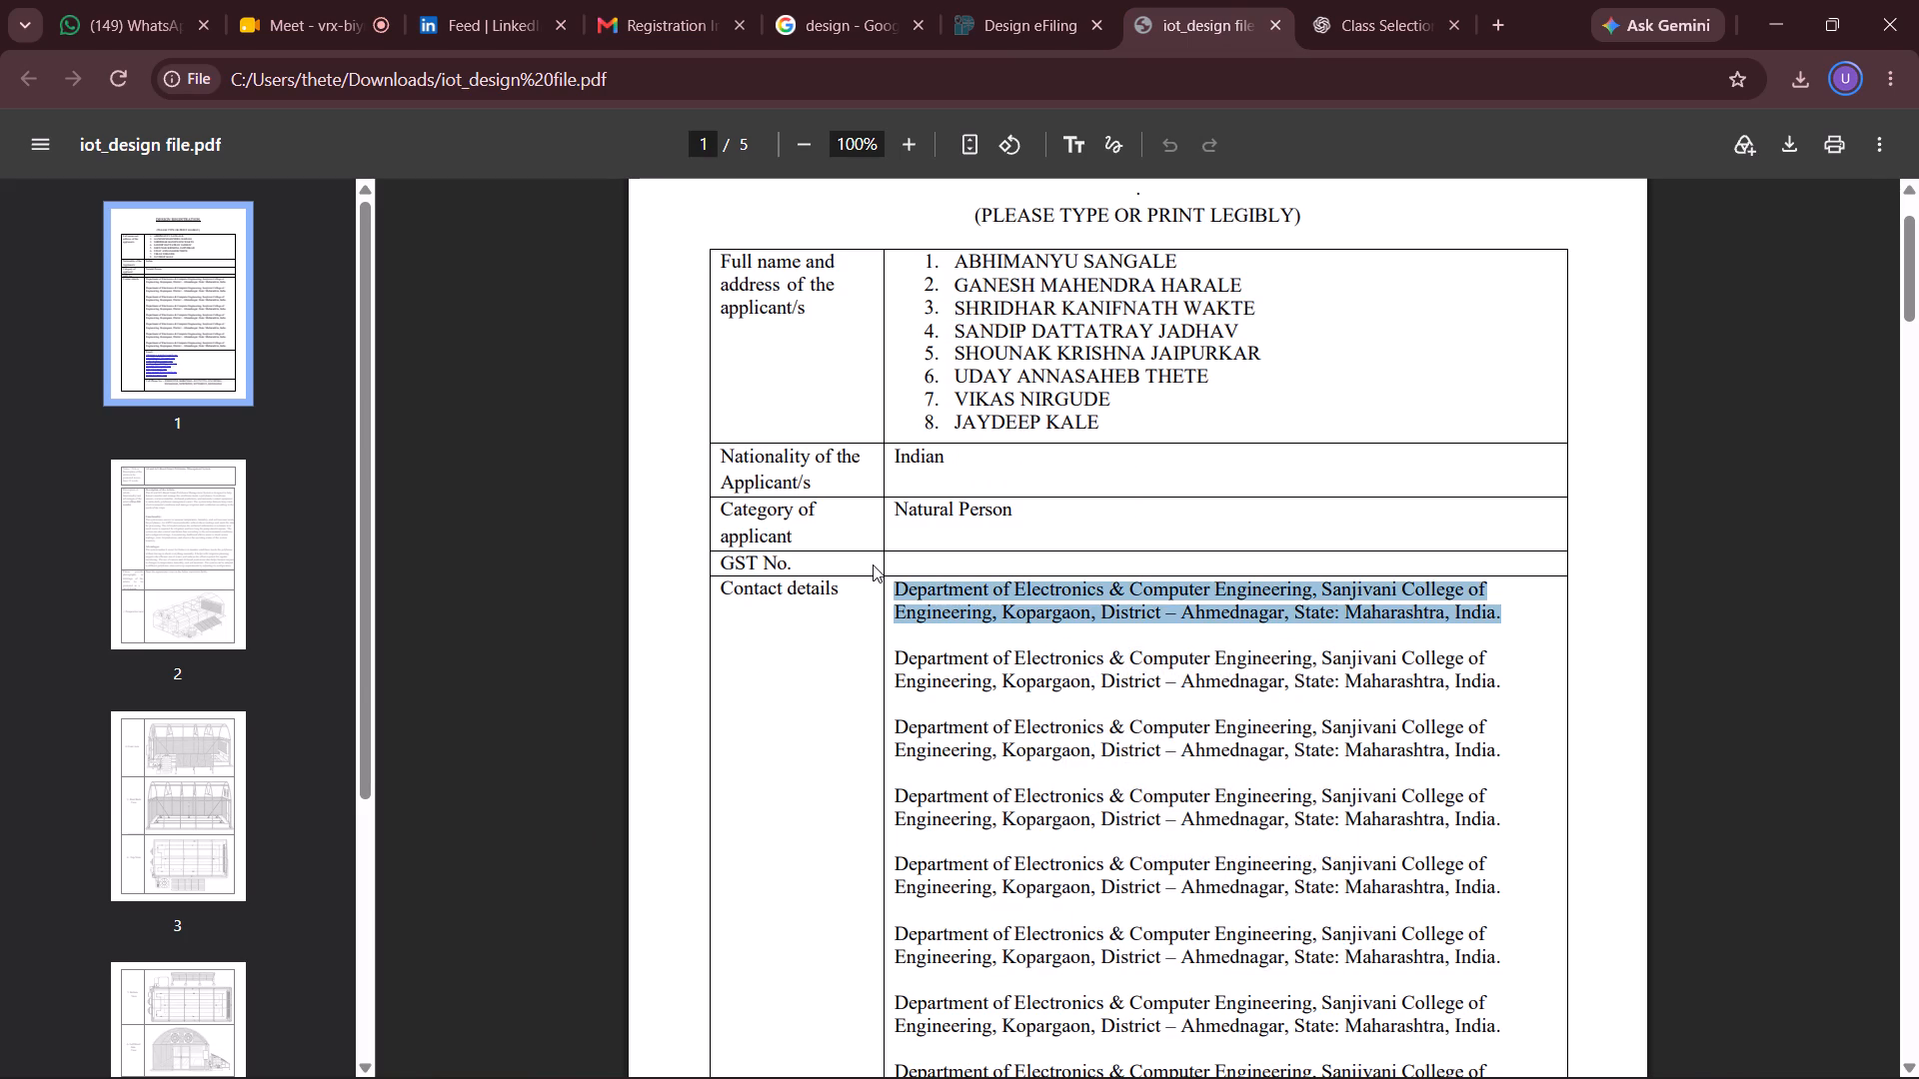
left_click(997, 23)
key("ctrl+v")
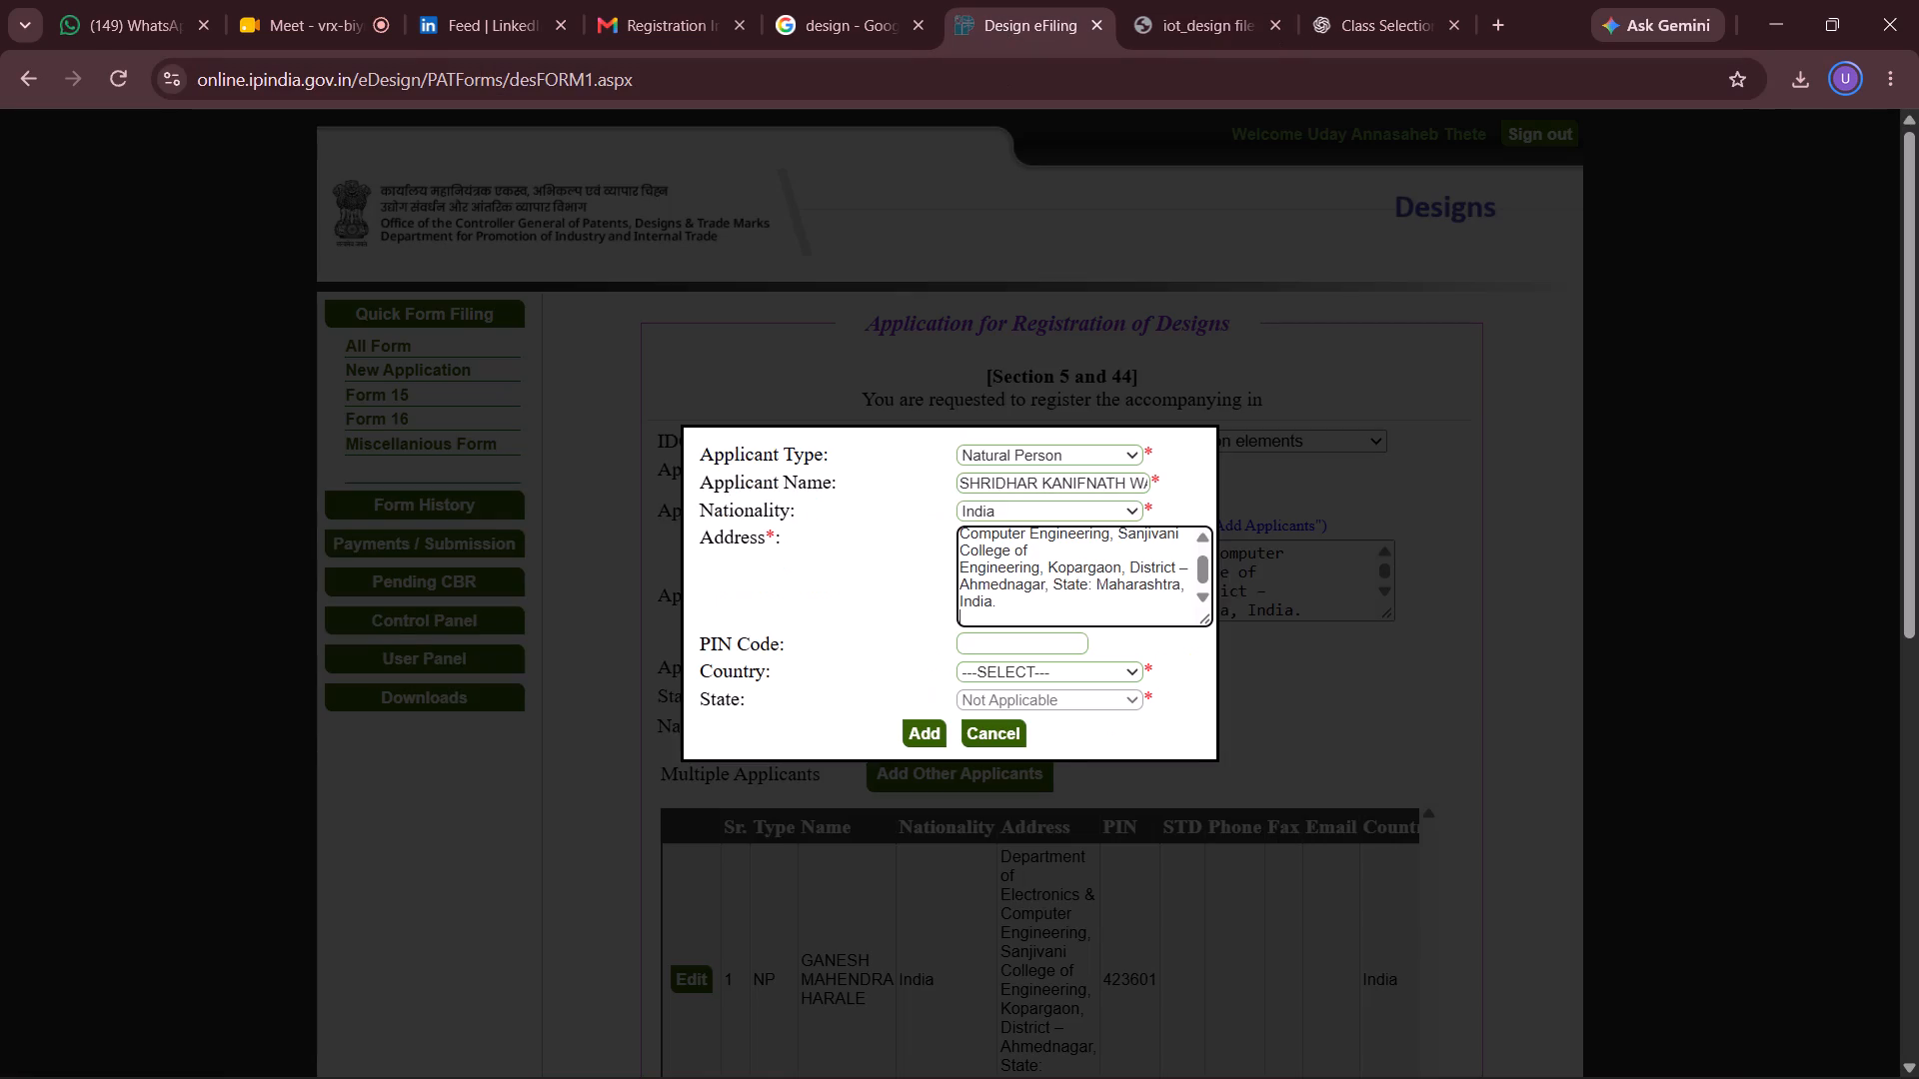
key("BackSpace")
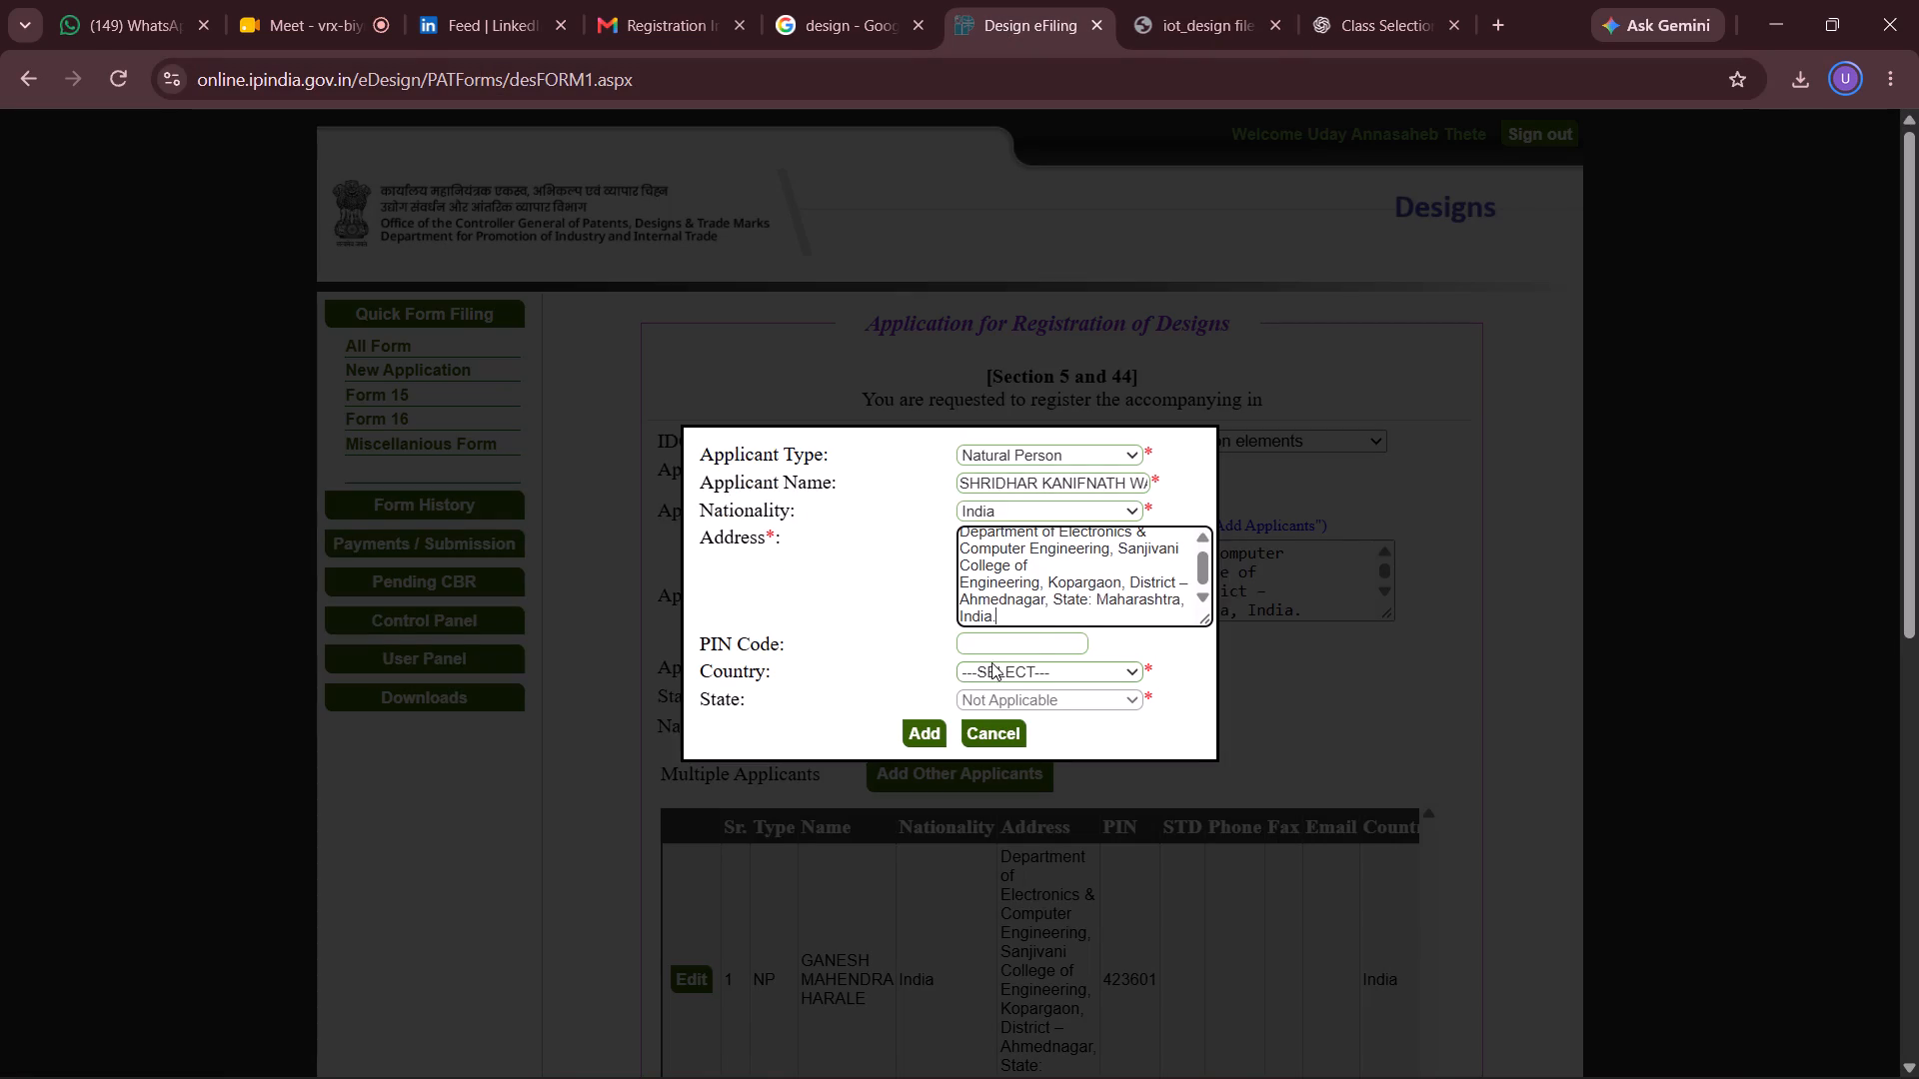
Enter the third applicant's postal PIN code, set country India and state Maharashtra, and add the applicant to the application.
left_click(1028, 629)
left_click(1024, 643)
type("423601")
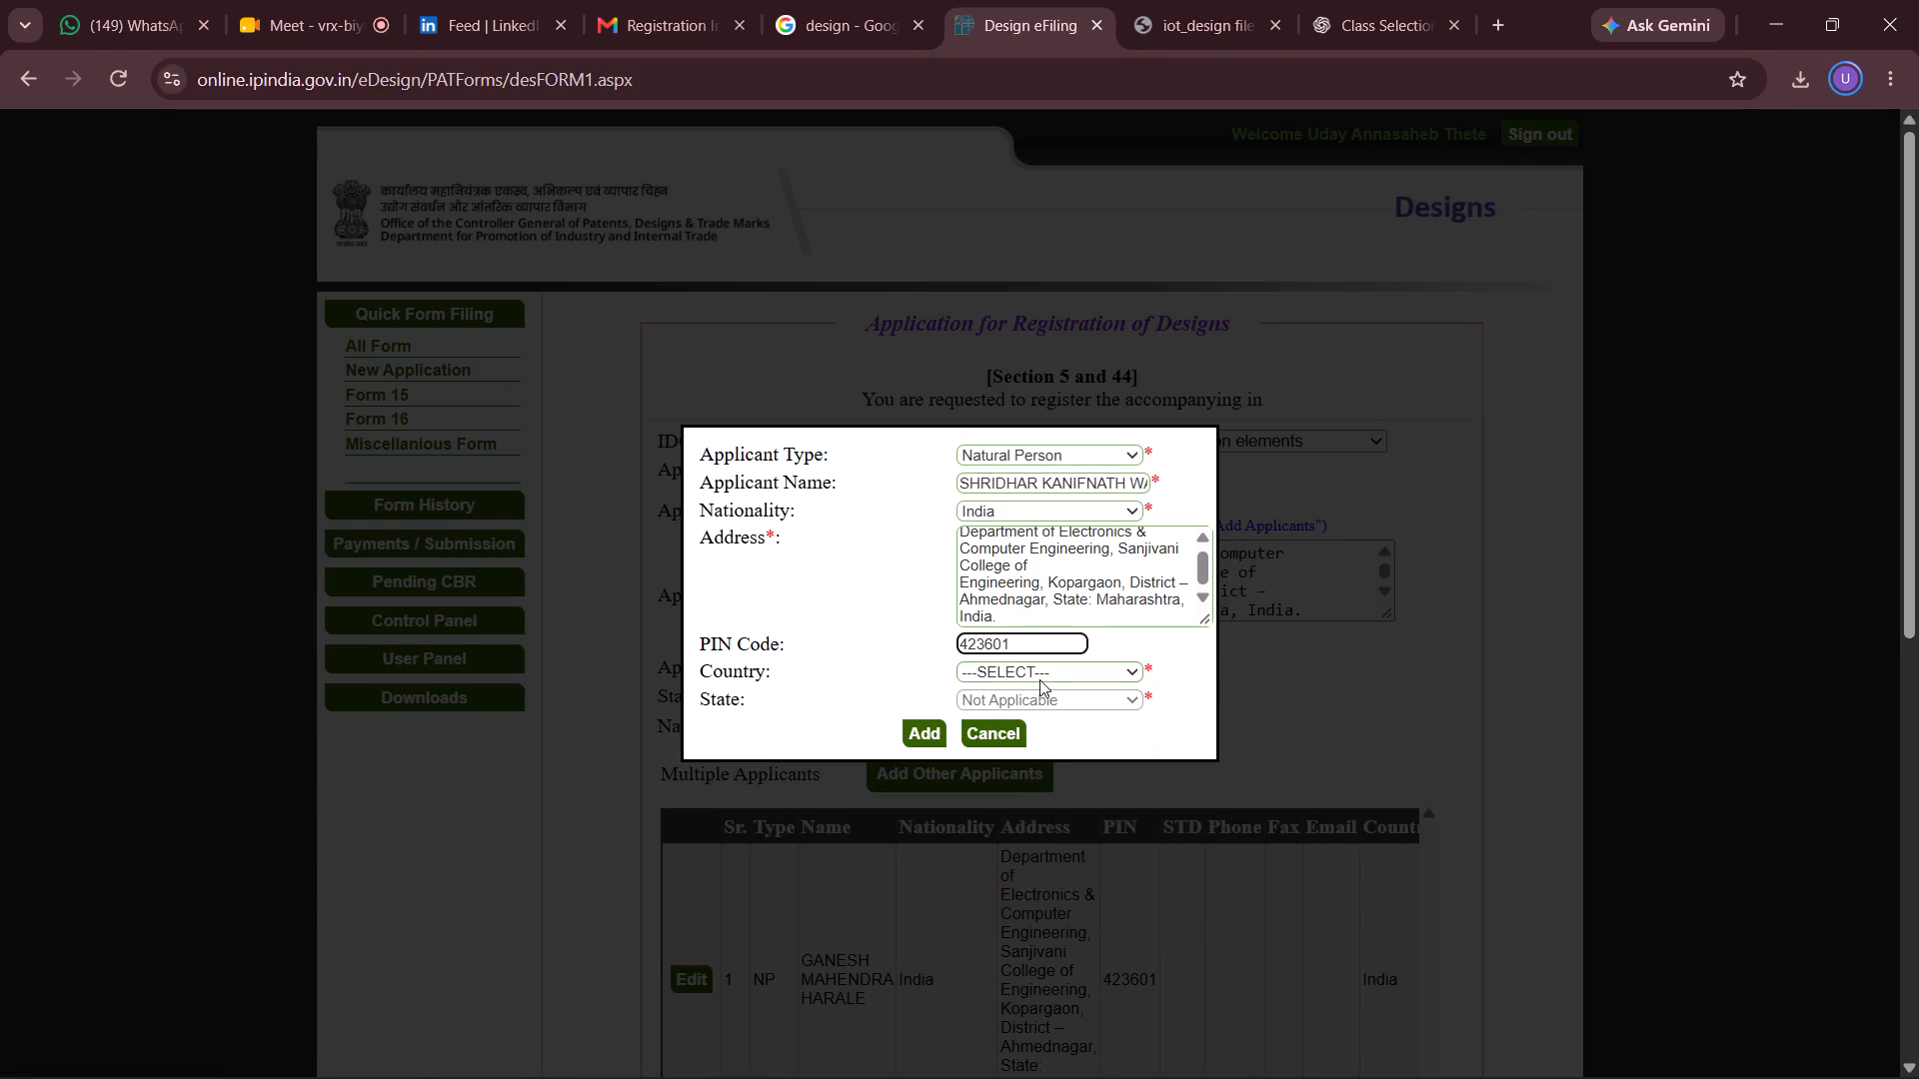
left_click(1044, 673)
left_click(1089, 148)
left_click(1023, 694)
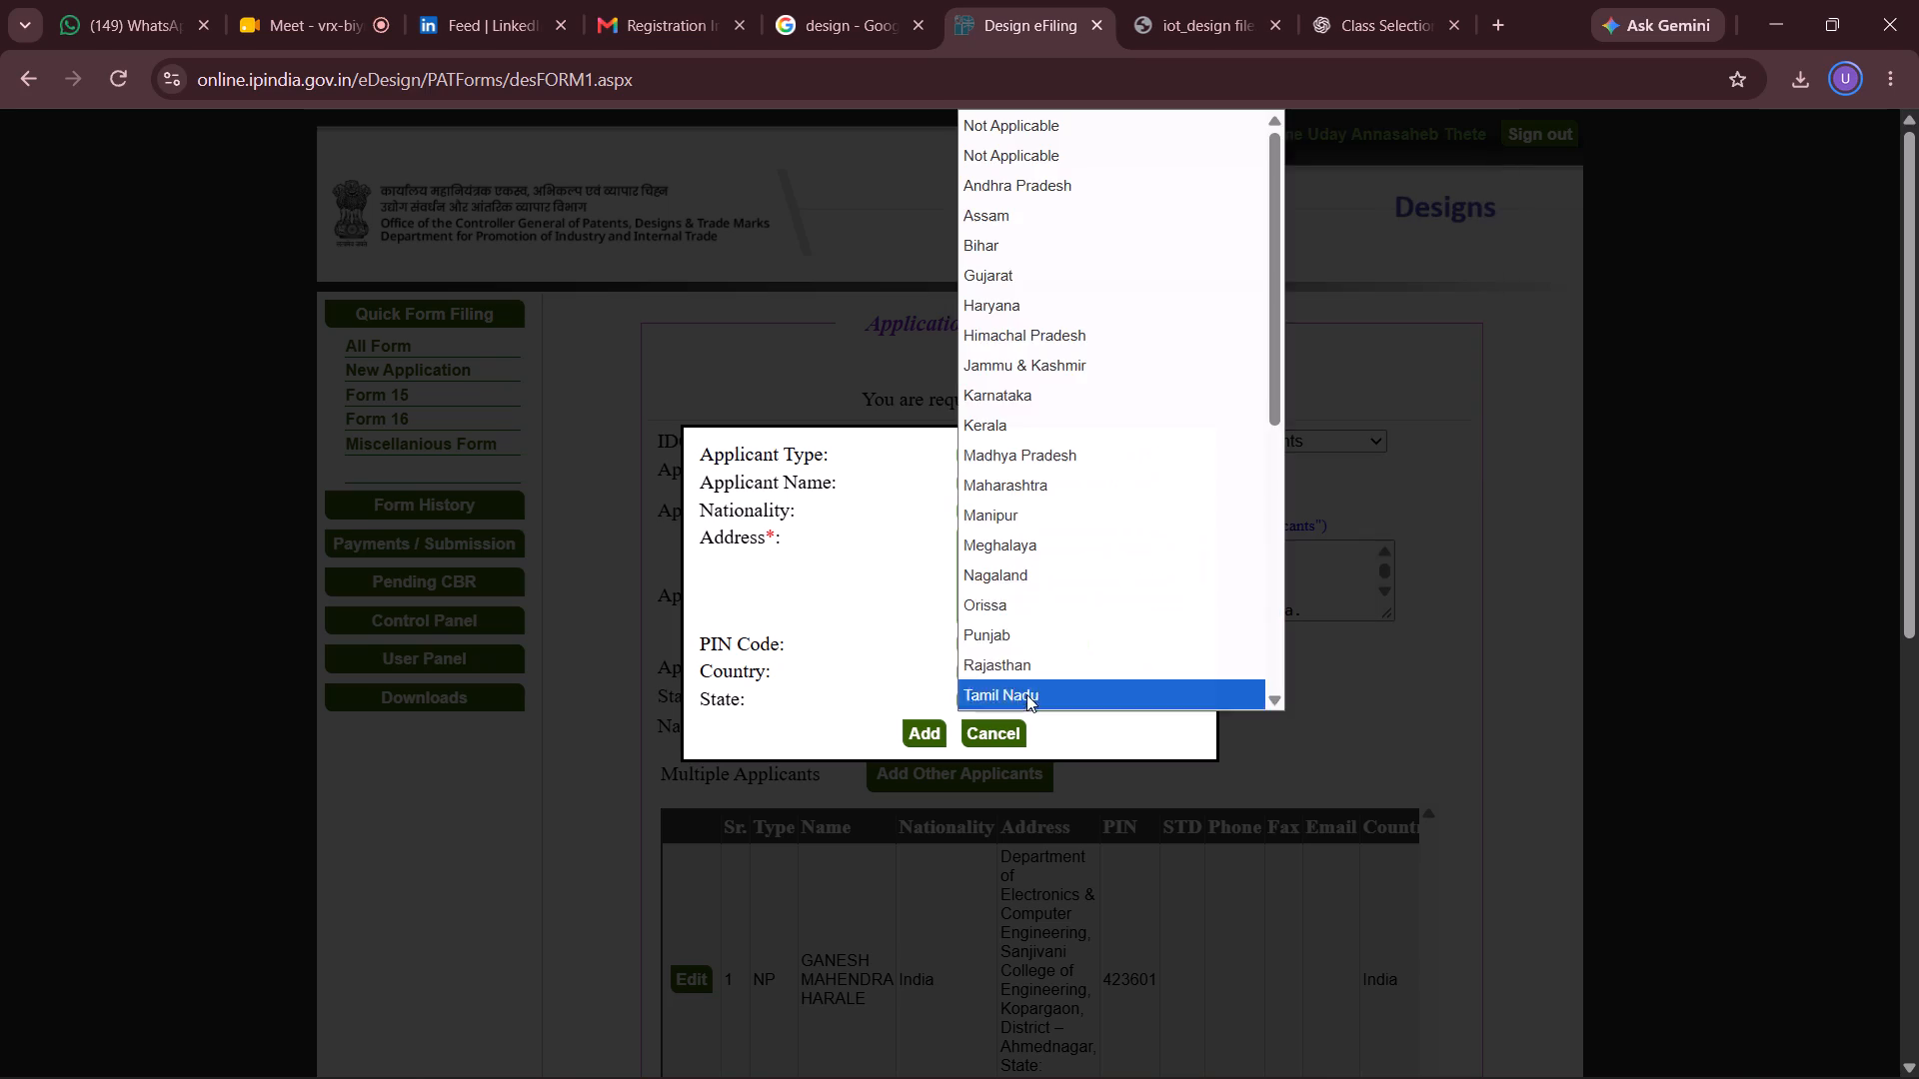
left_click(1030, 494)
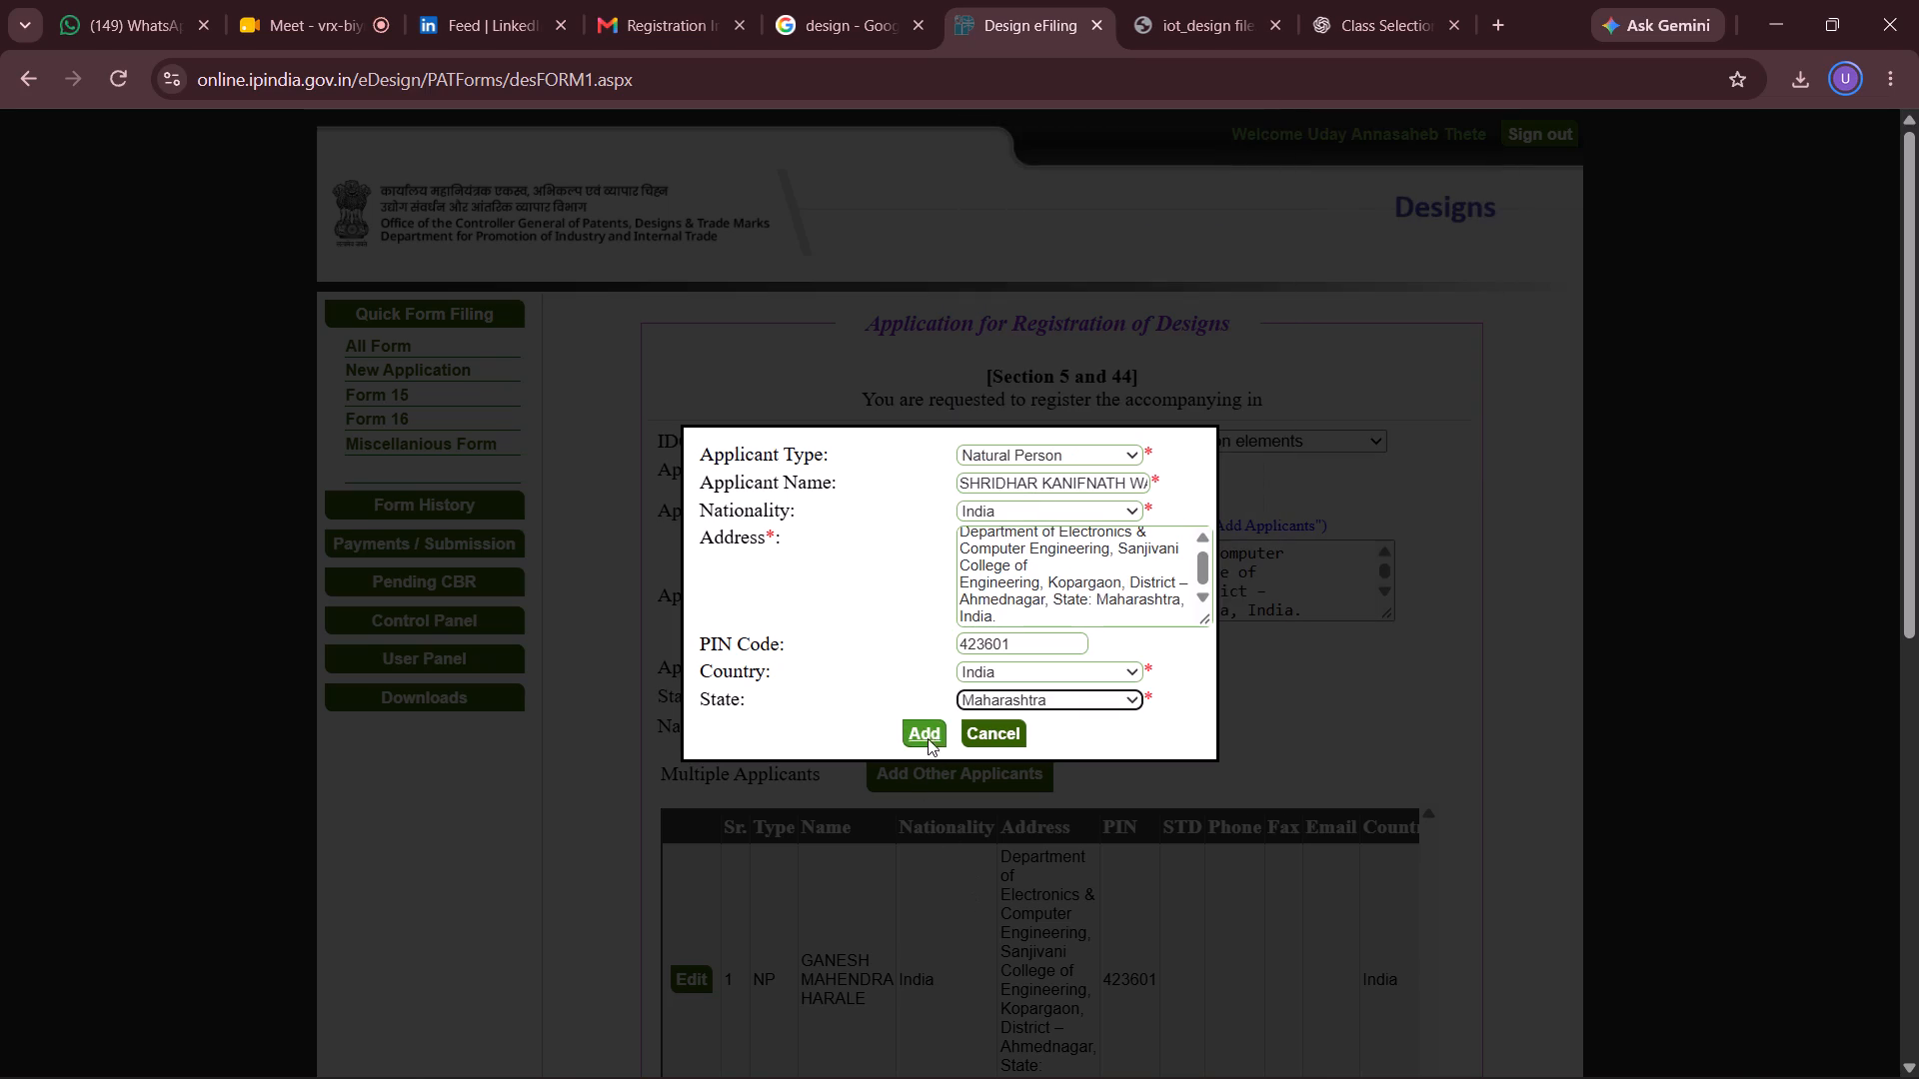
left_click(928, 735)
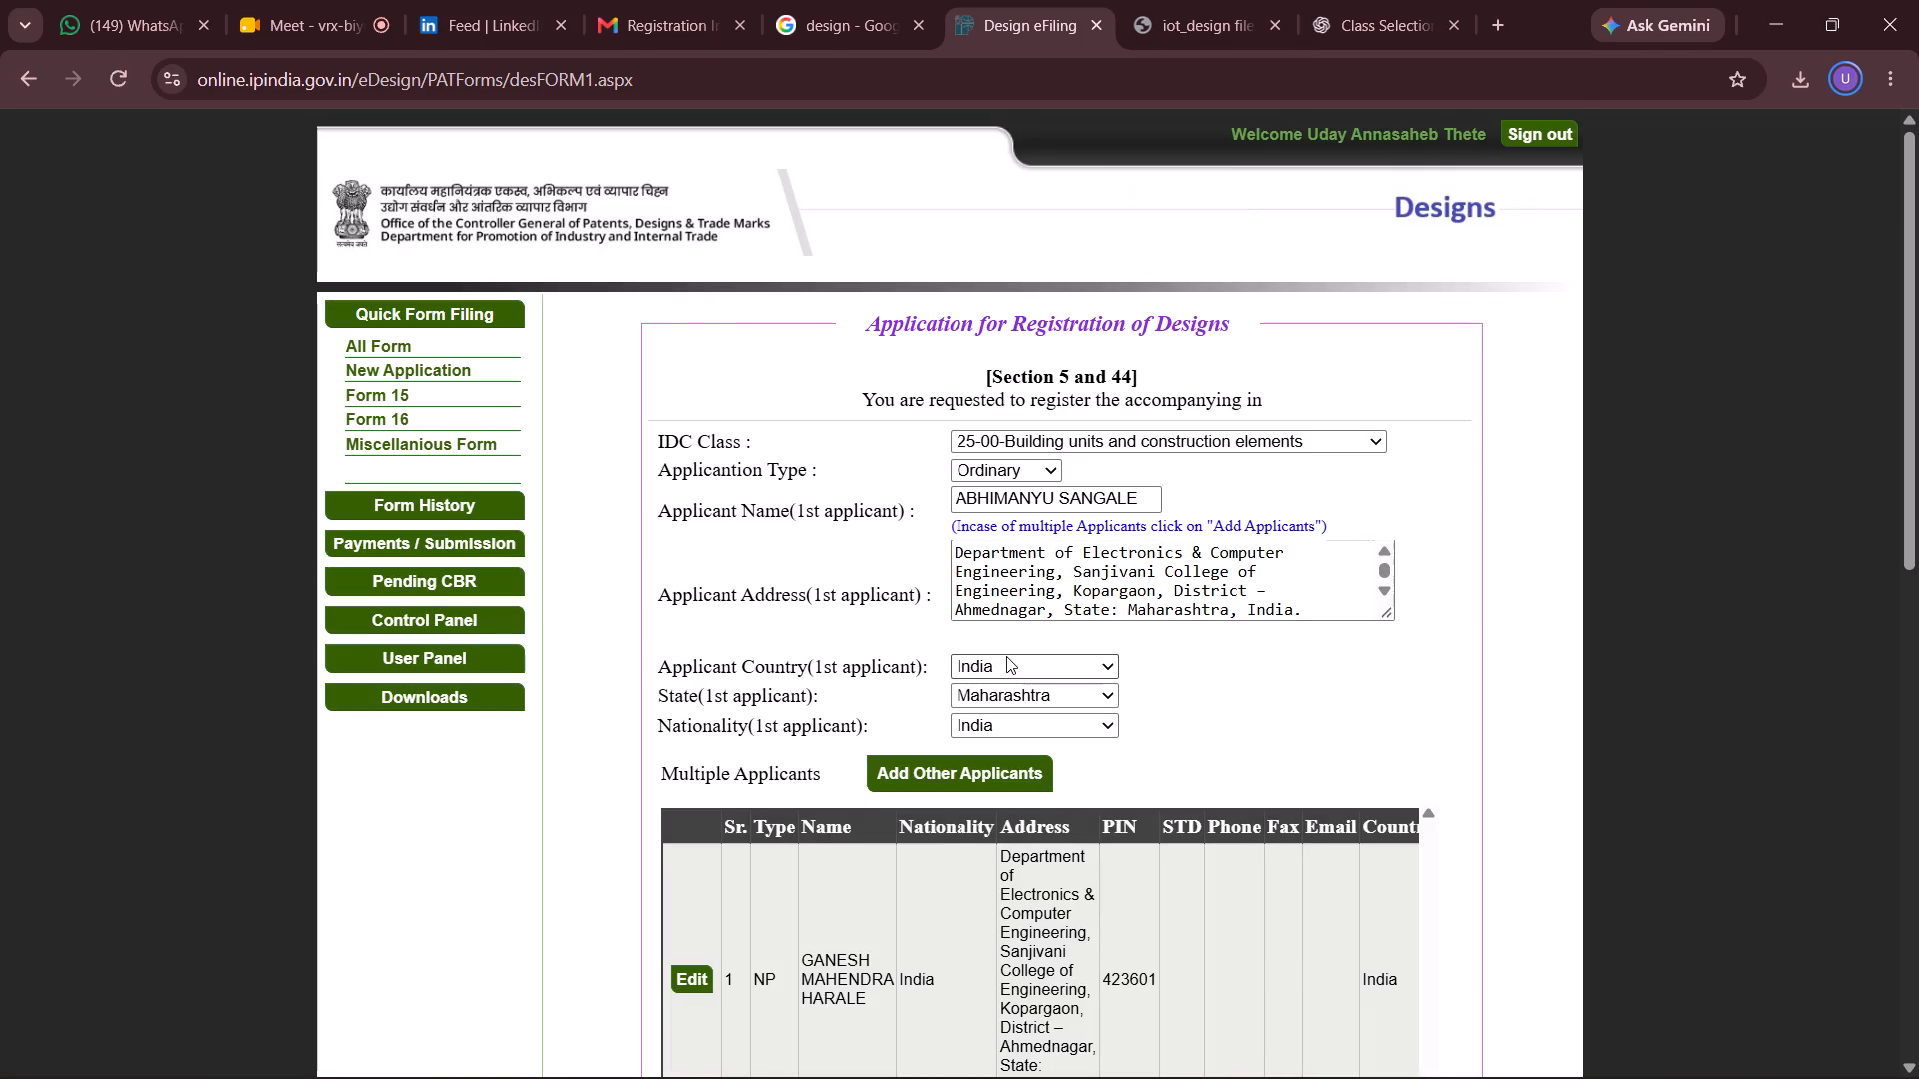
Start another additional applicant entry as Natural Person with the fourth-listed name copied from the design PDF.
scroll(983, 765, "down", 4)
scroll(985, 760, "up", 1)
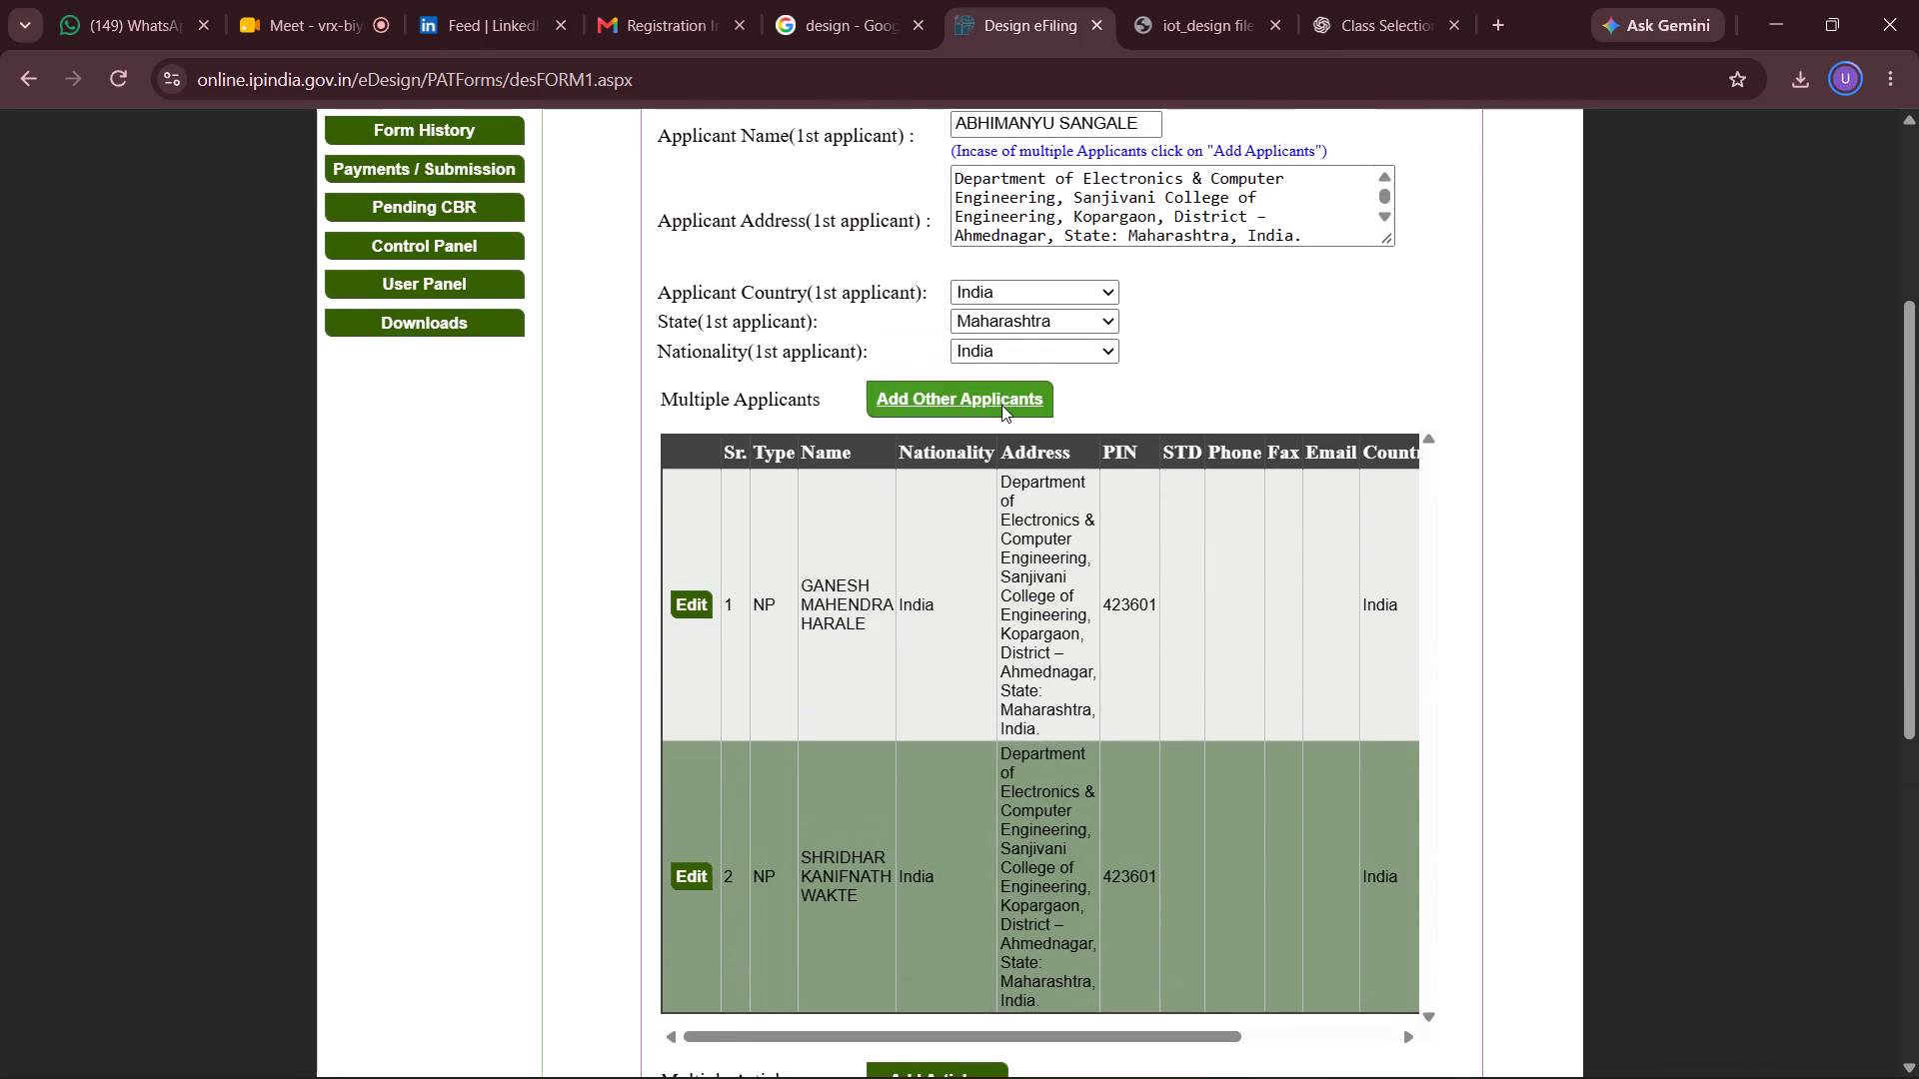
left_click(1001, 405)
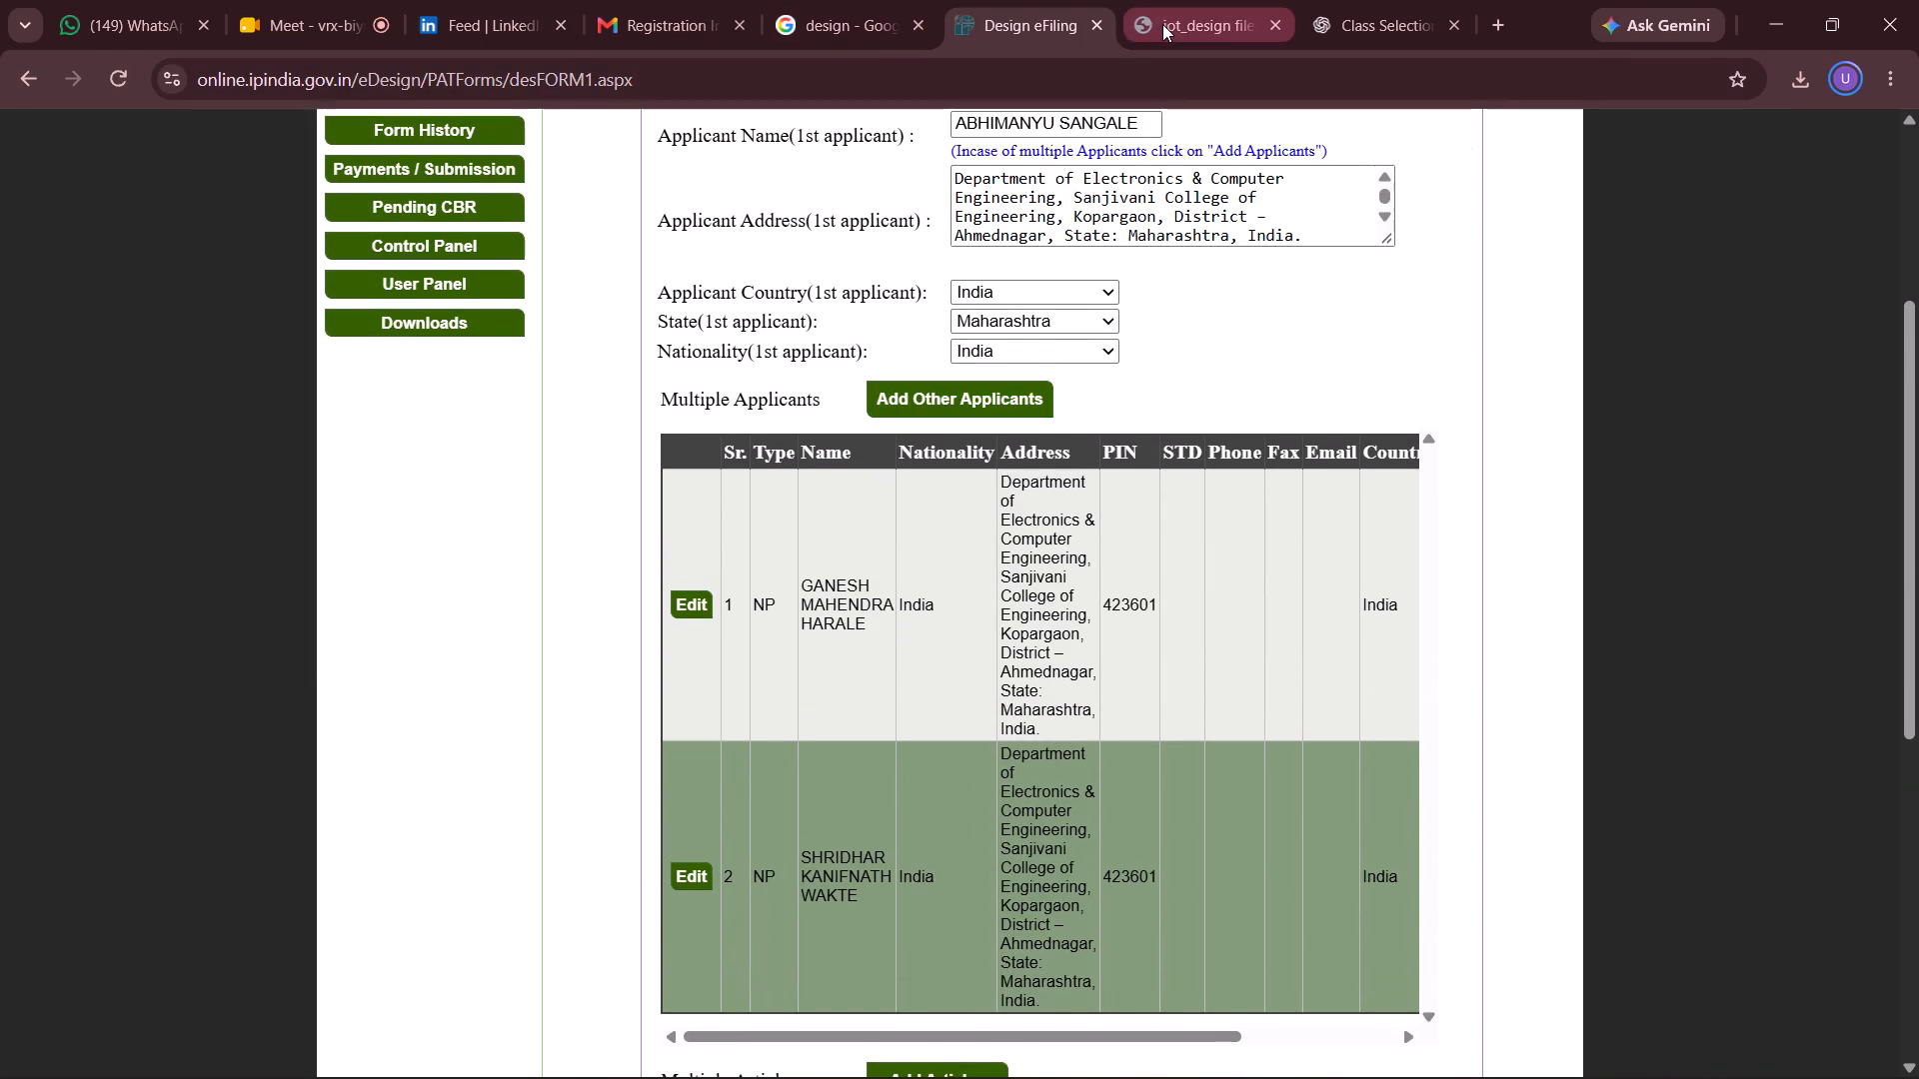
left_click(1162, 24)
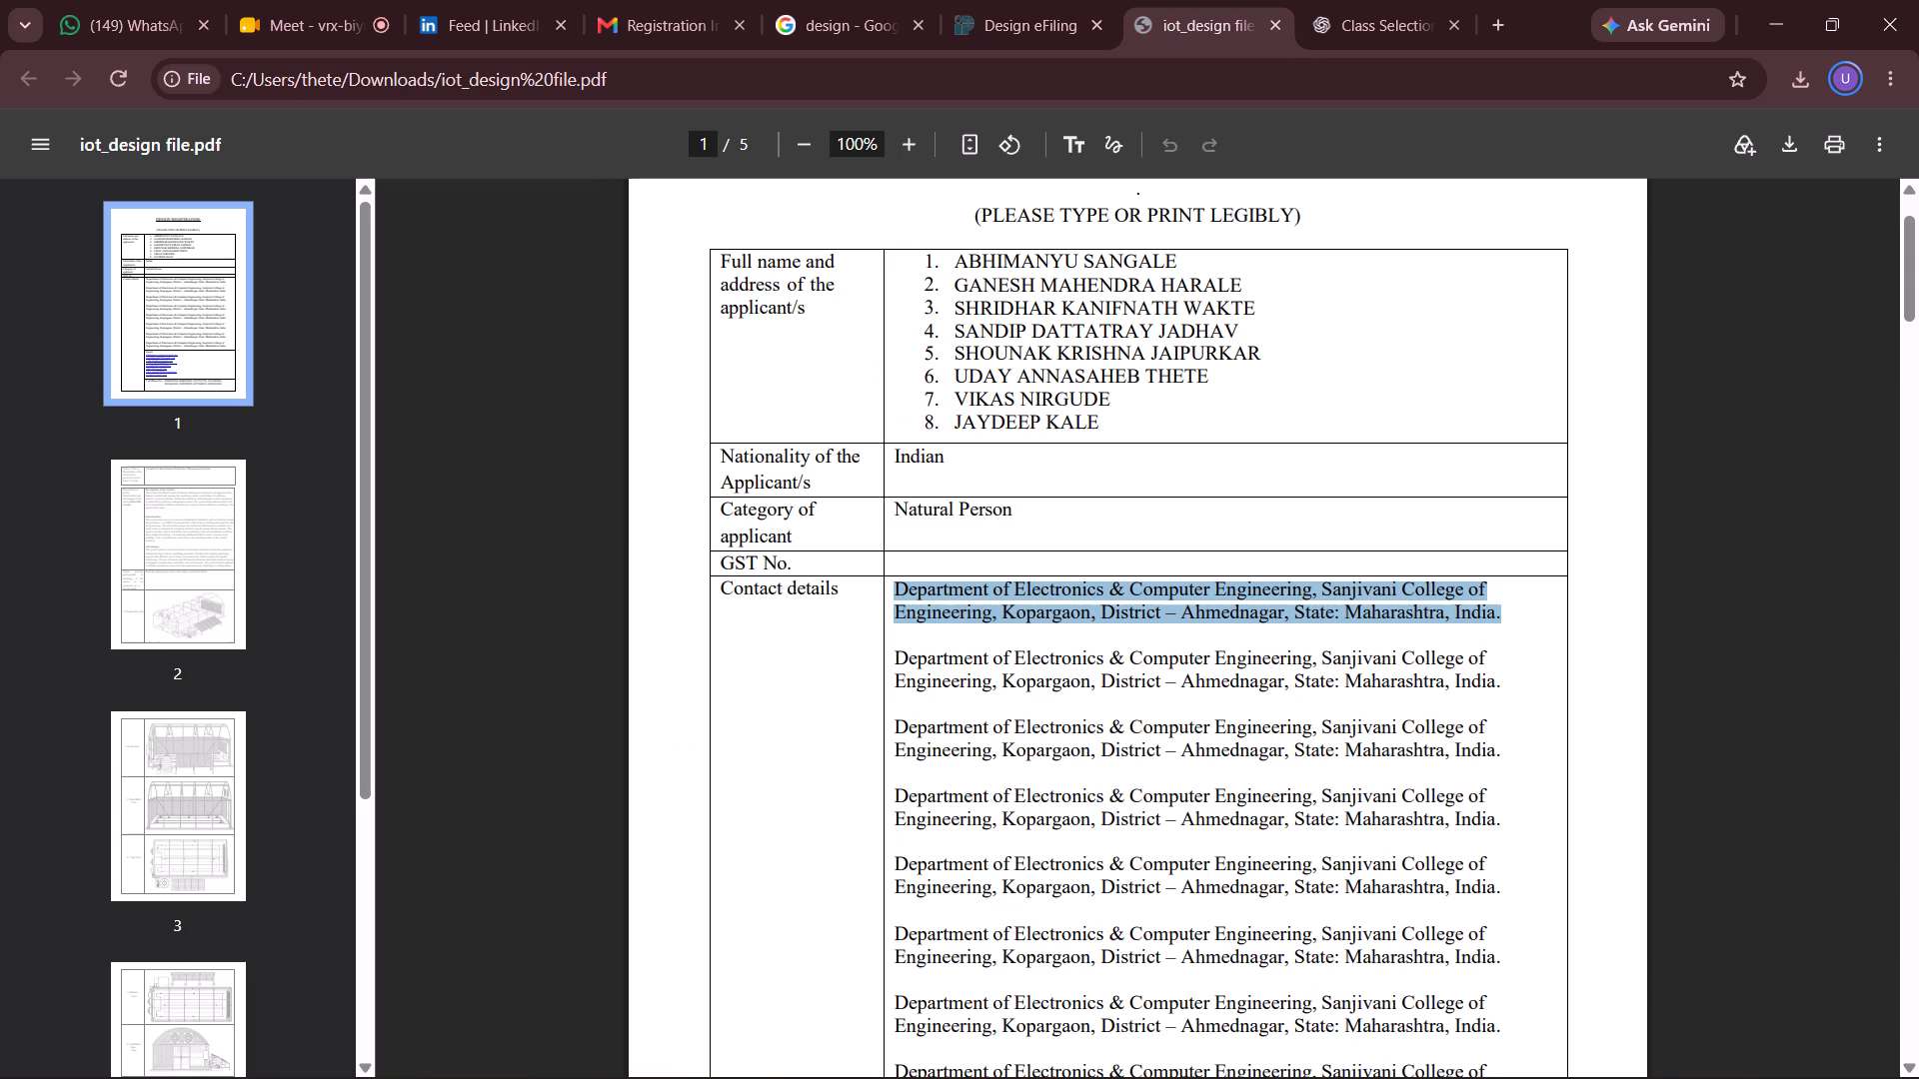
left_click_drag(956, 334, 1196, 352)
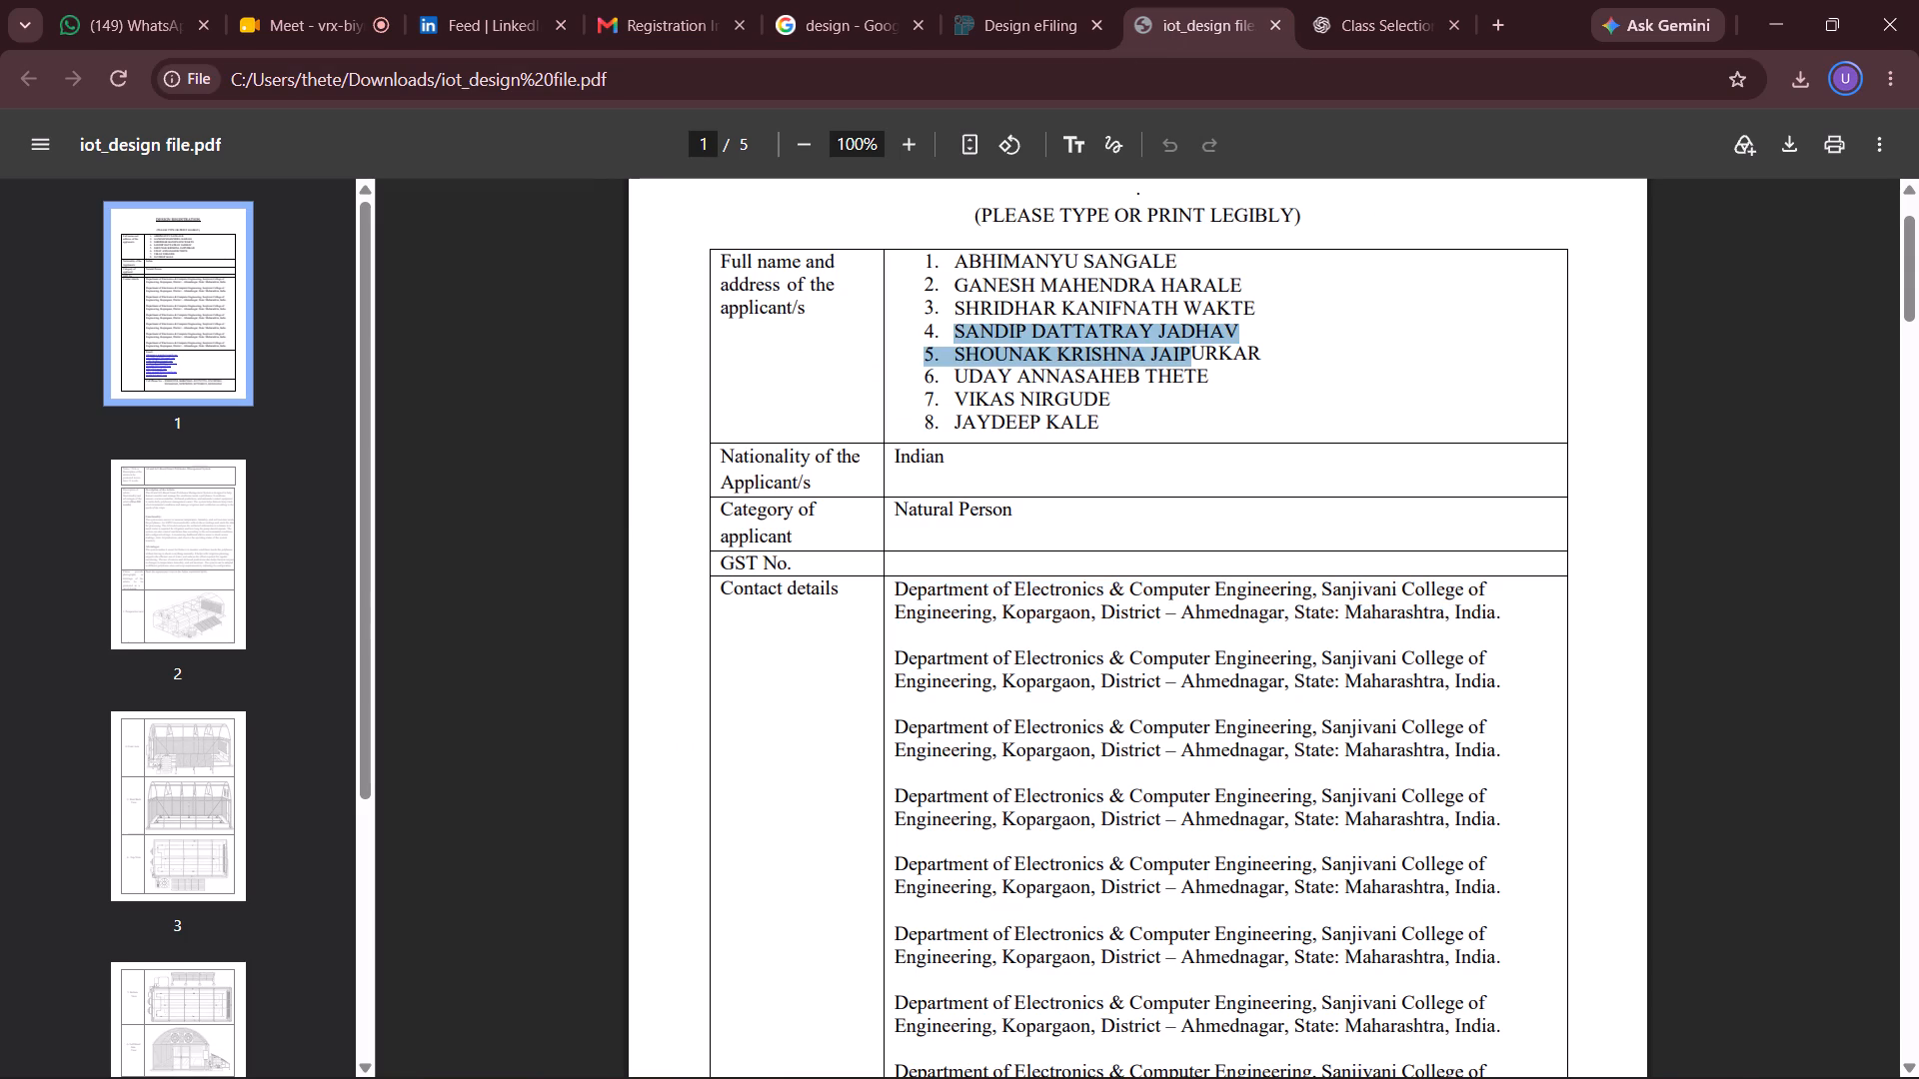
left_click_drag(1196, 352, 1236, 333)
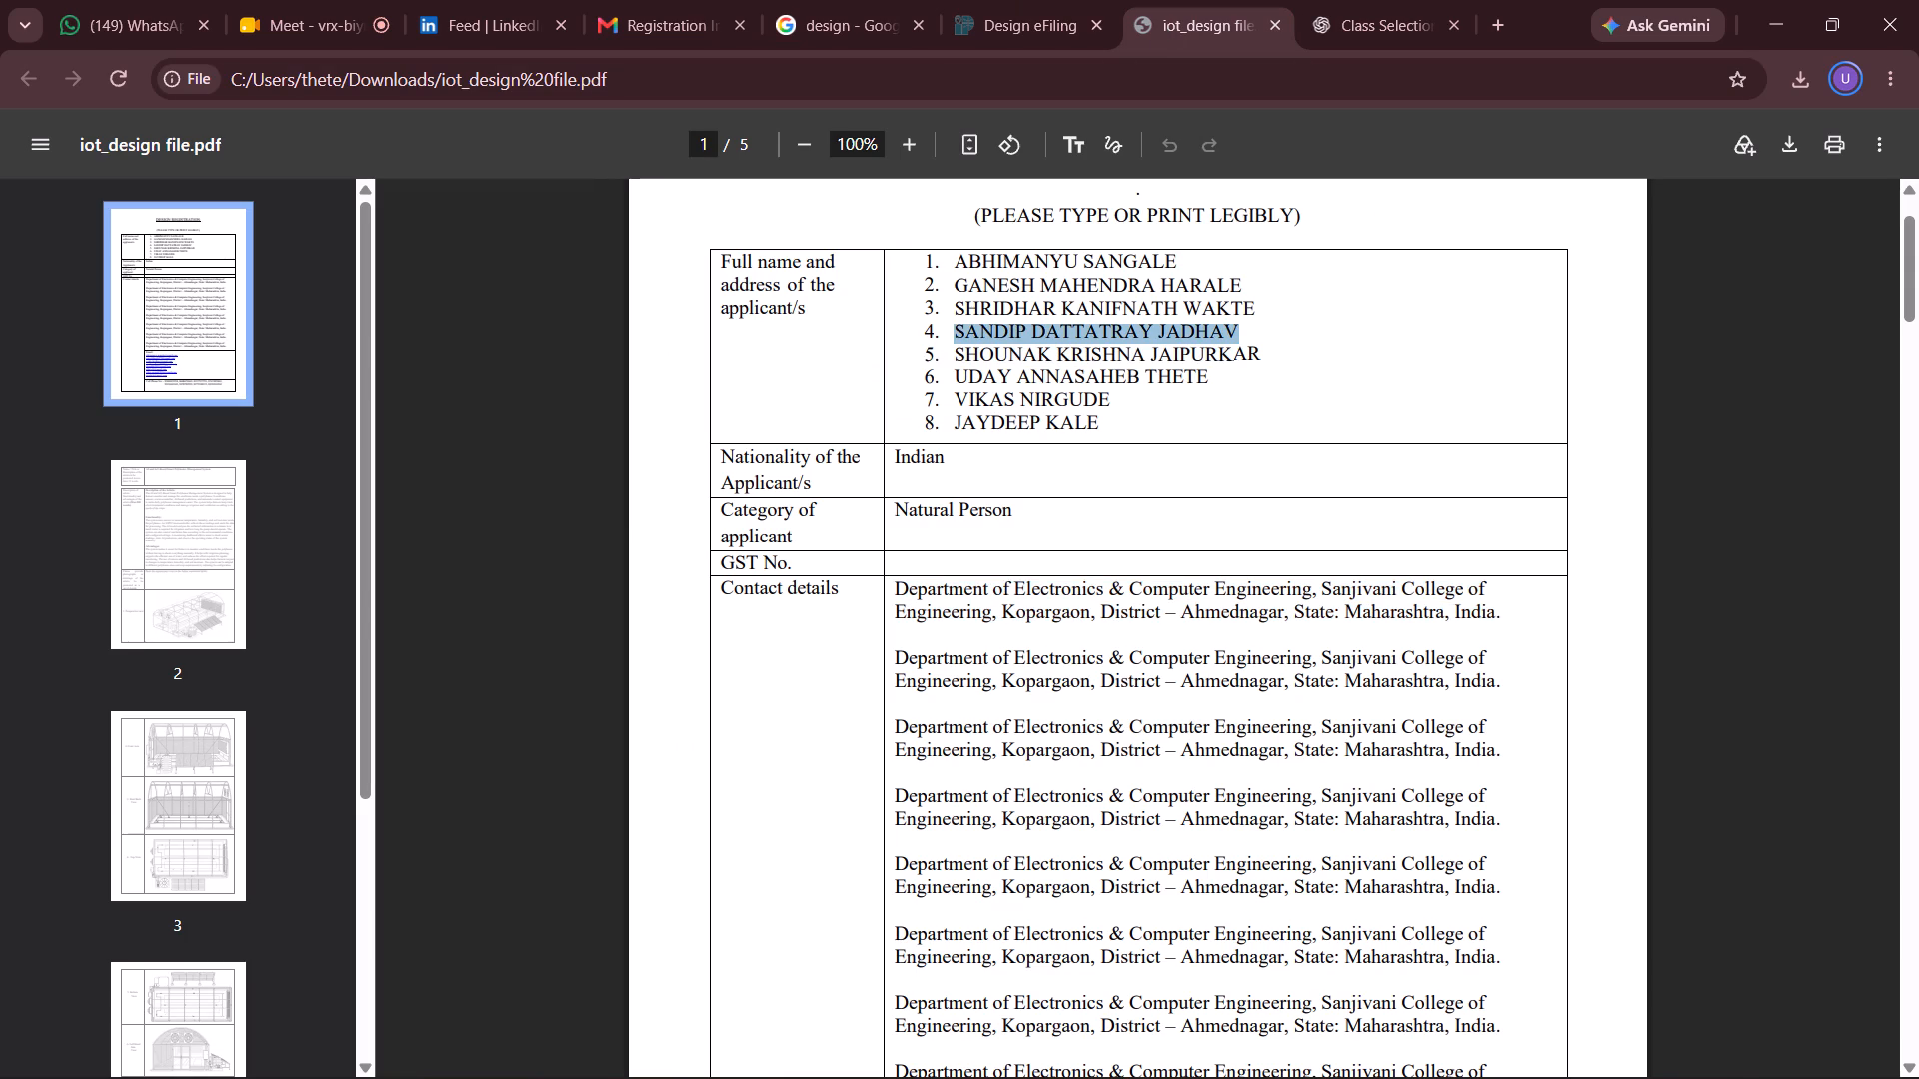
key("ctrl+c")
left_click(1070, 25)
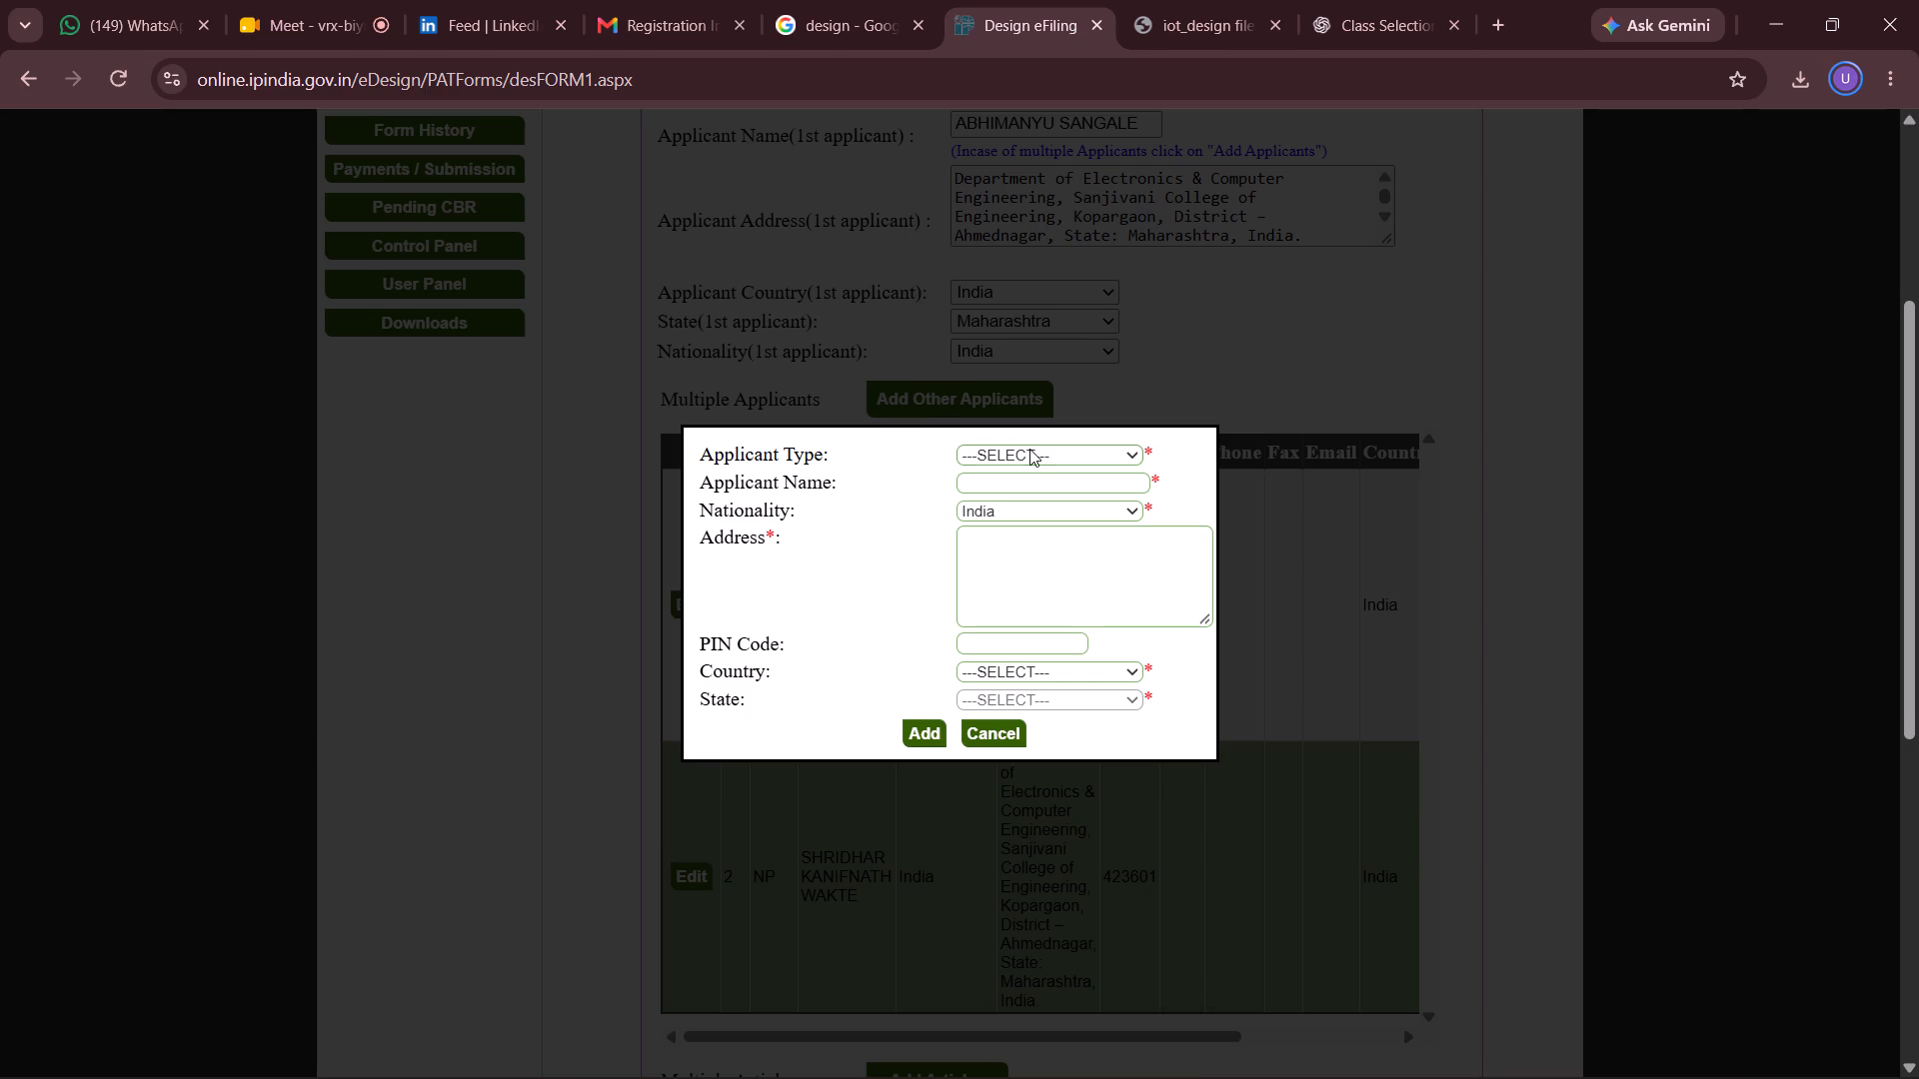
left_click(1029, 450)
left_click(1024, 505)
left_click(1022, 474)
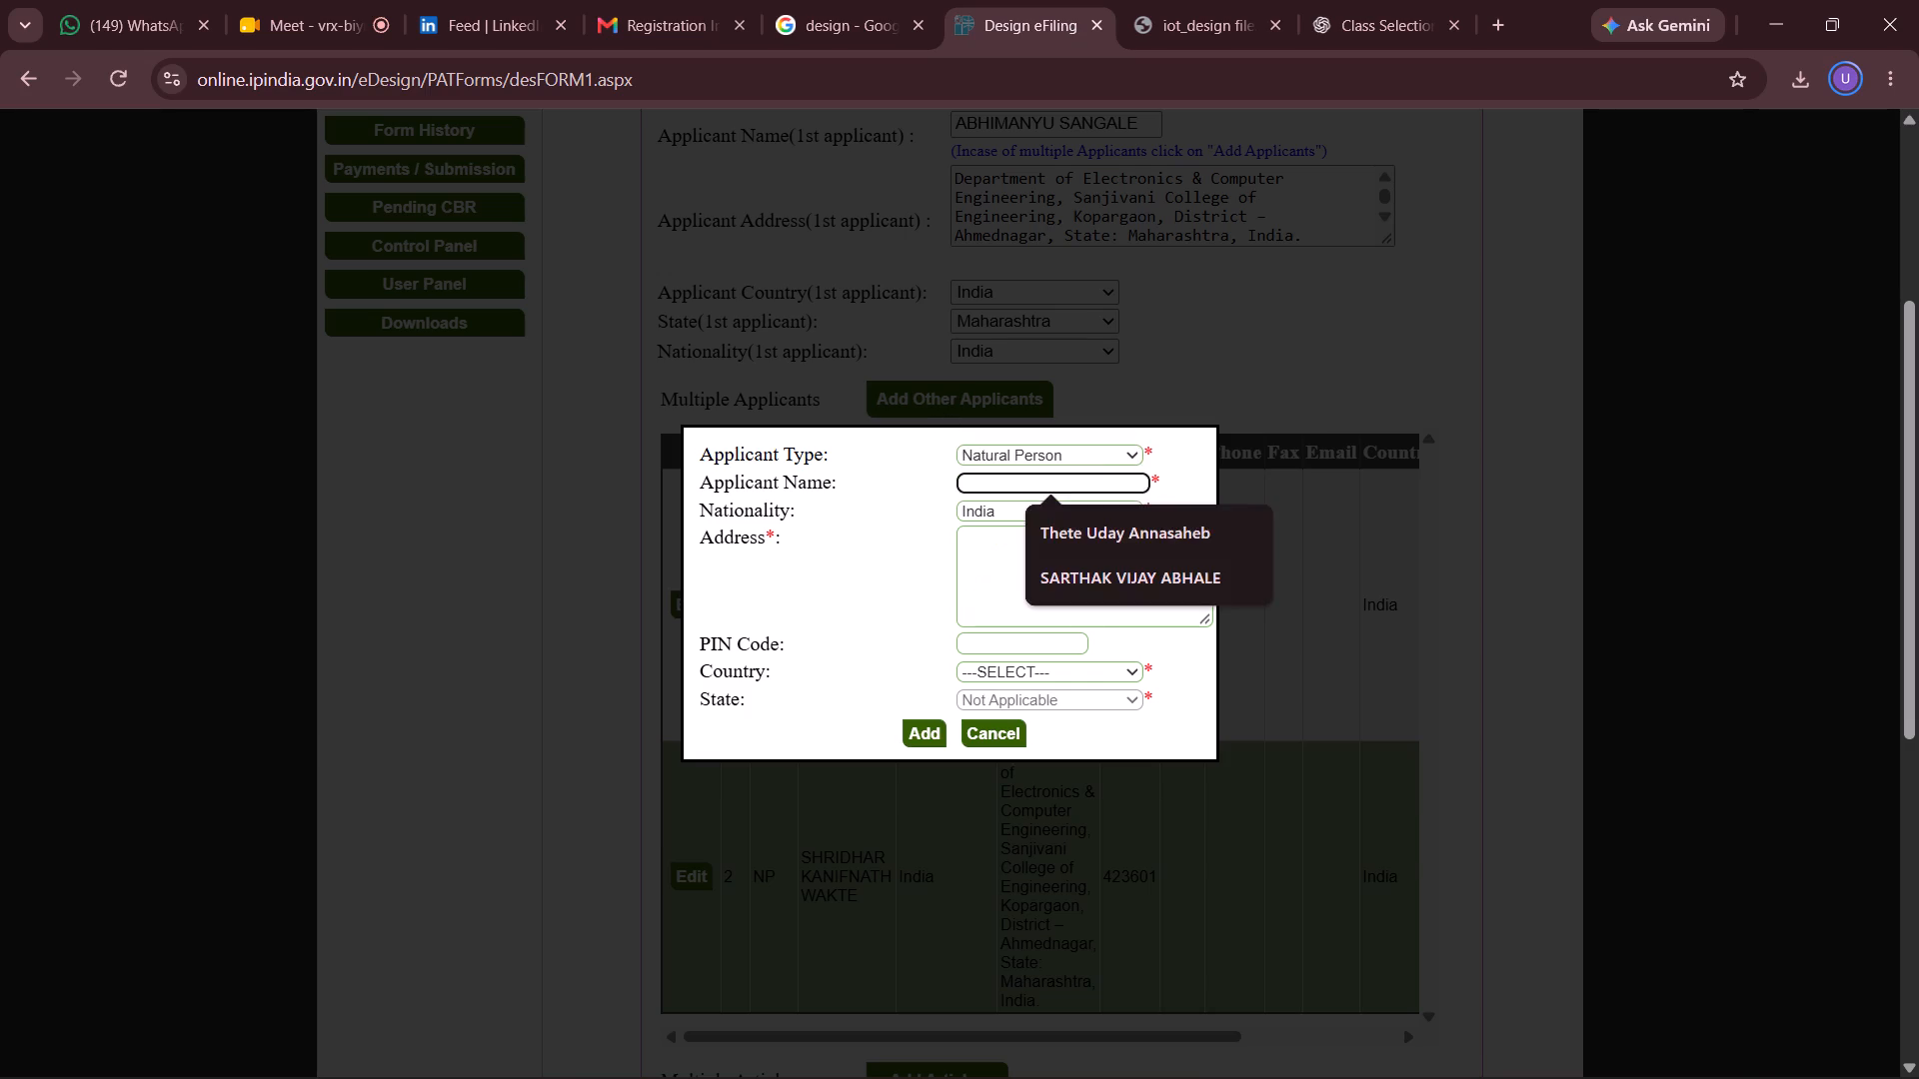
key("ctrl+v")
Copy the contact address from the design PDF into the fourth applicant's address field.
left_click(1017, 550)
left_click(1186, 2)
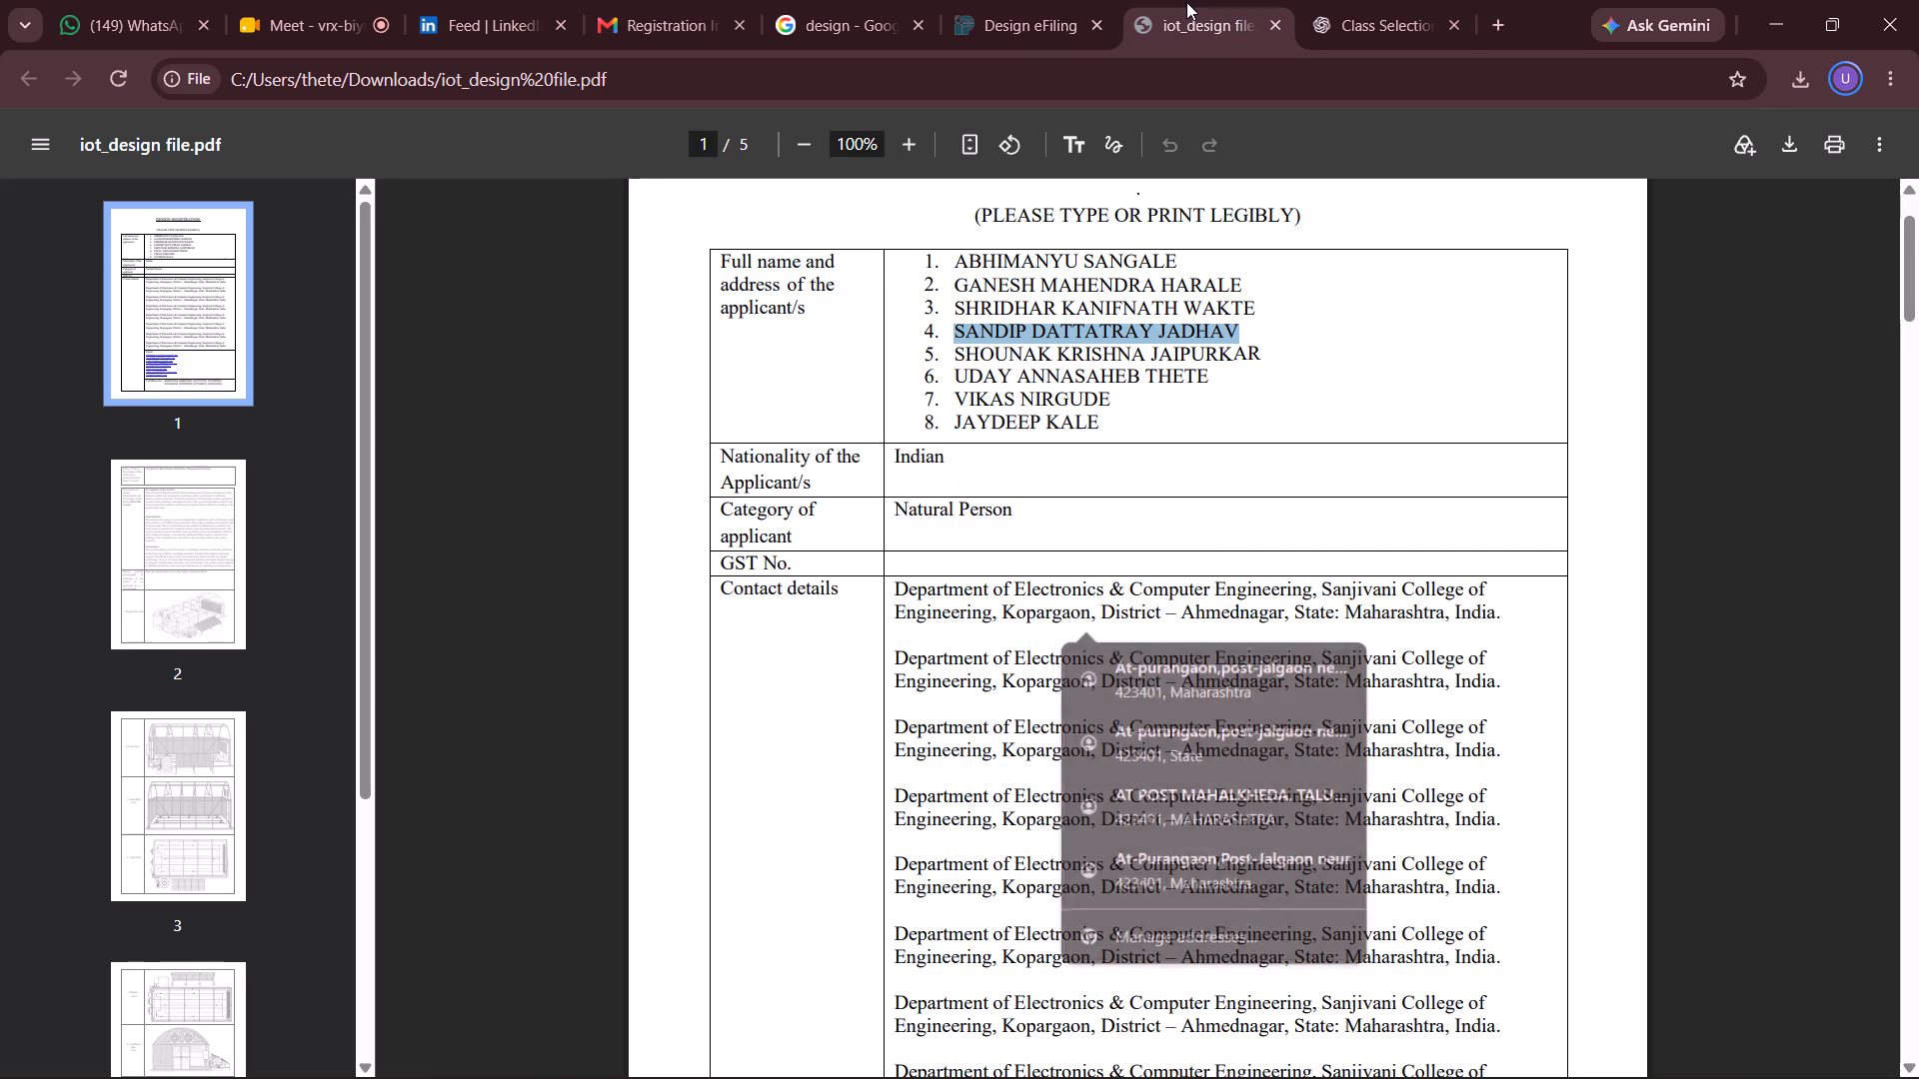
left_click_drag(903, 579, 939, 590)
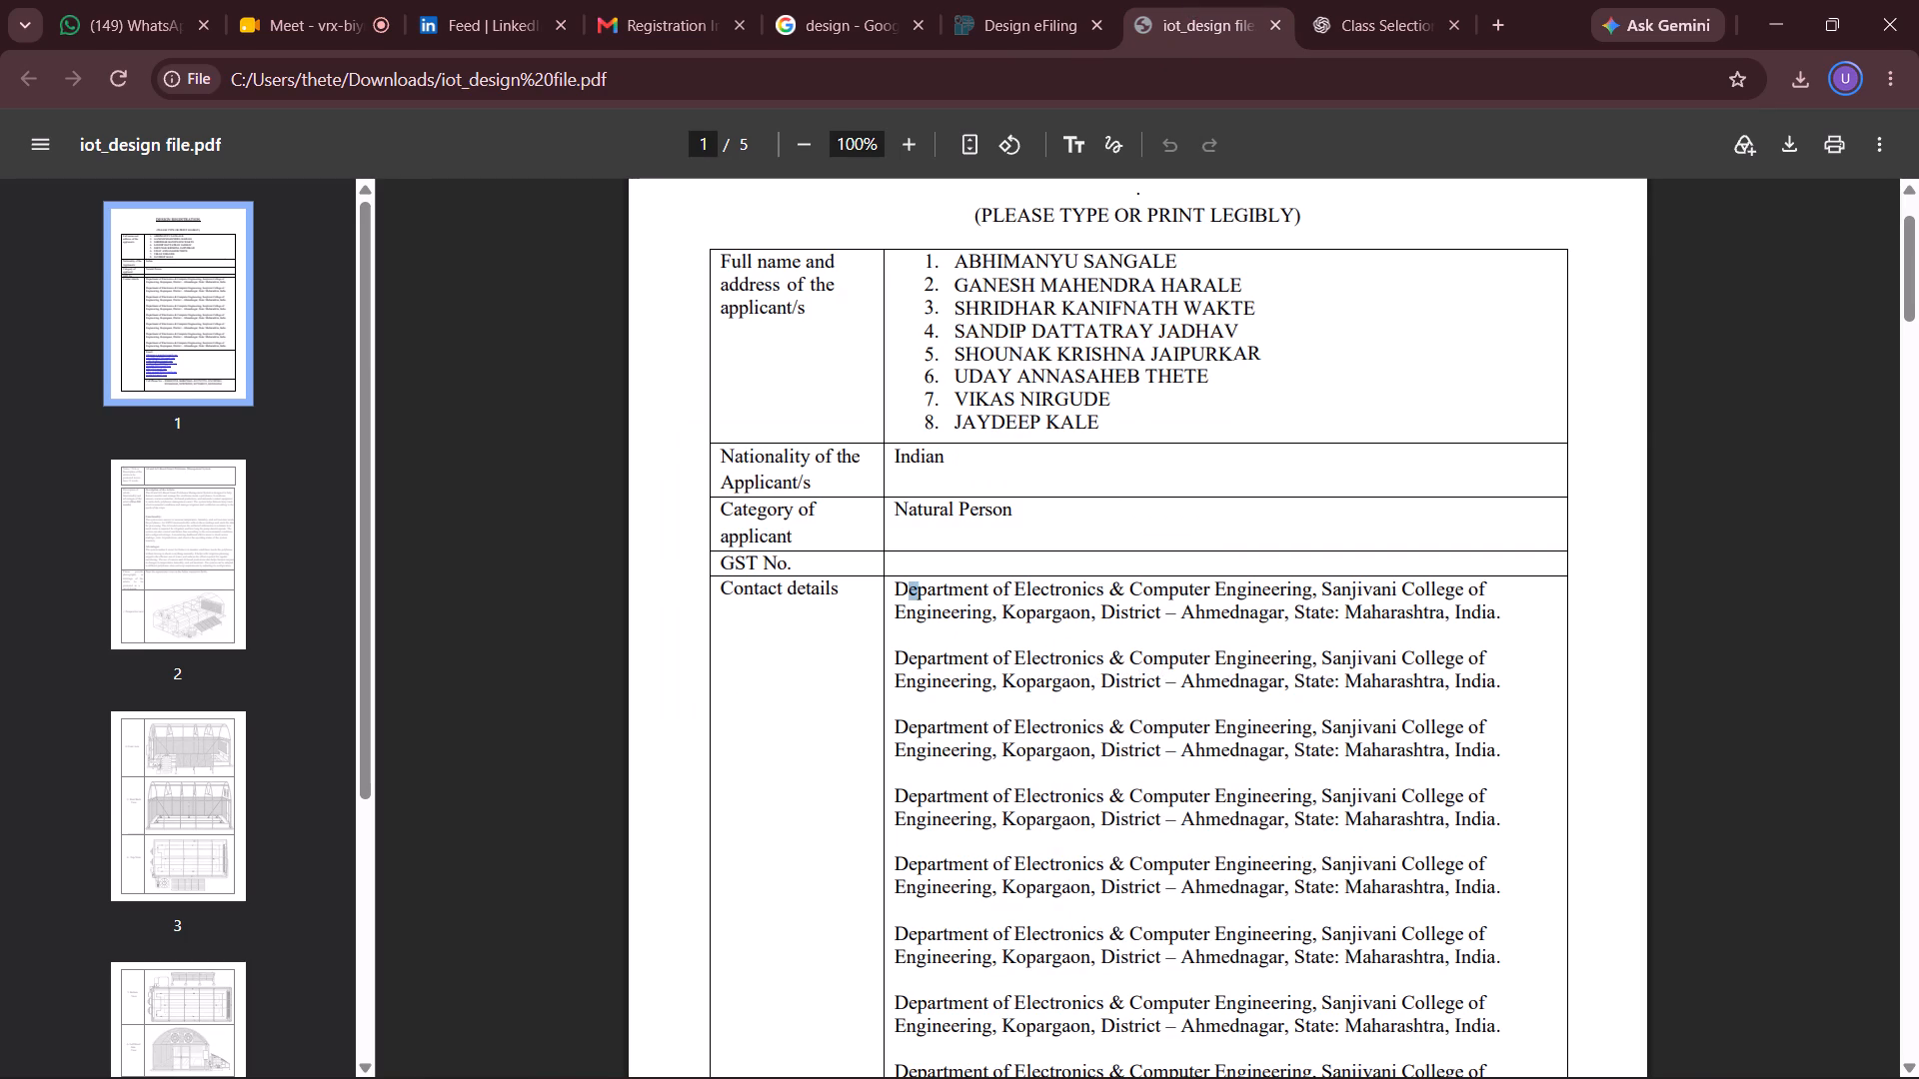
left_click_drag(939, 590, 994, 604)
left_click_drag(895, 587, 1505, 602)
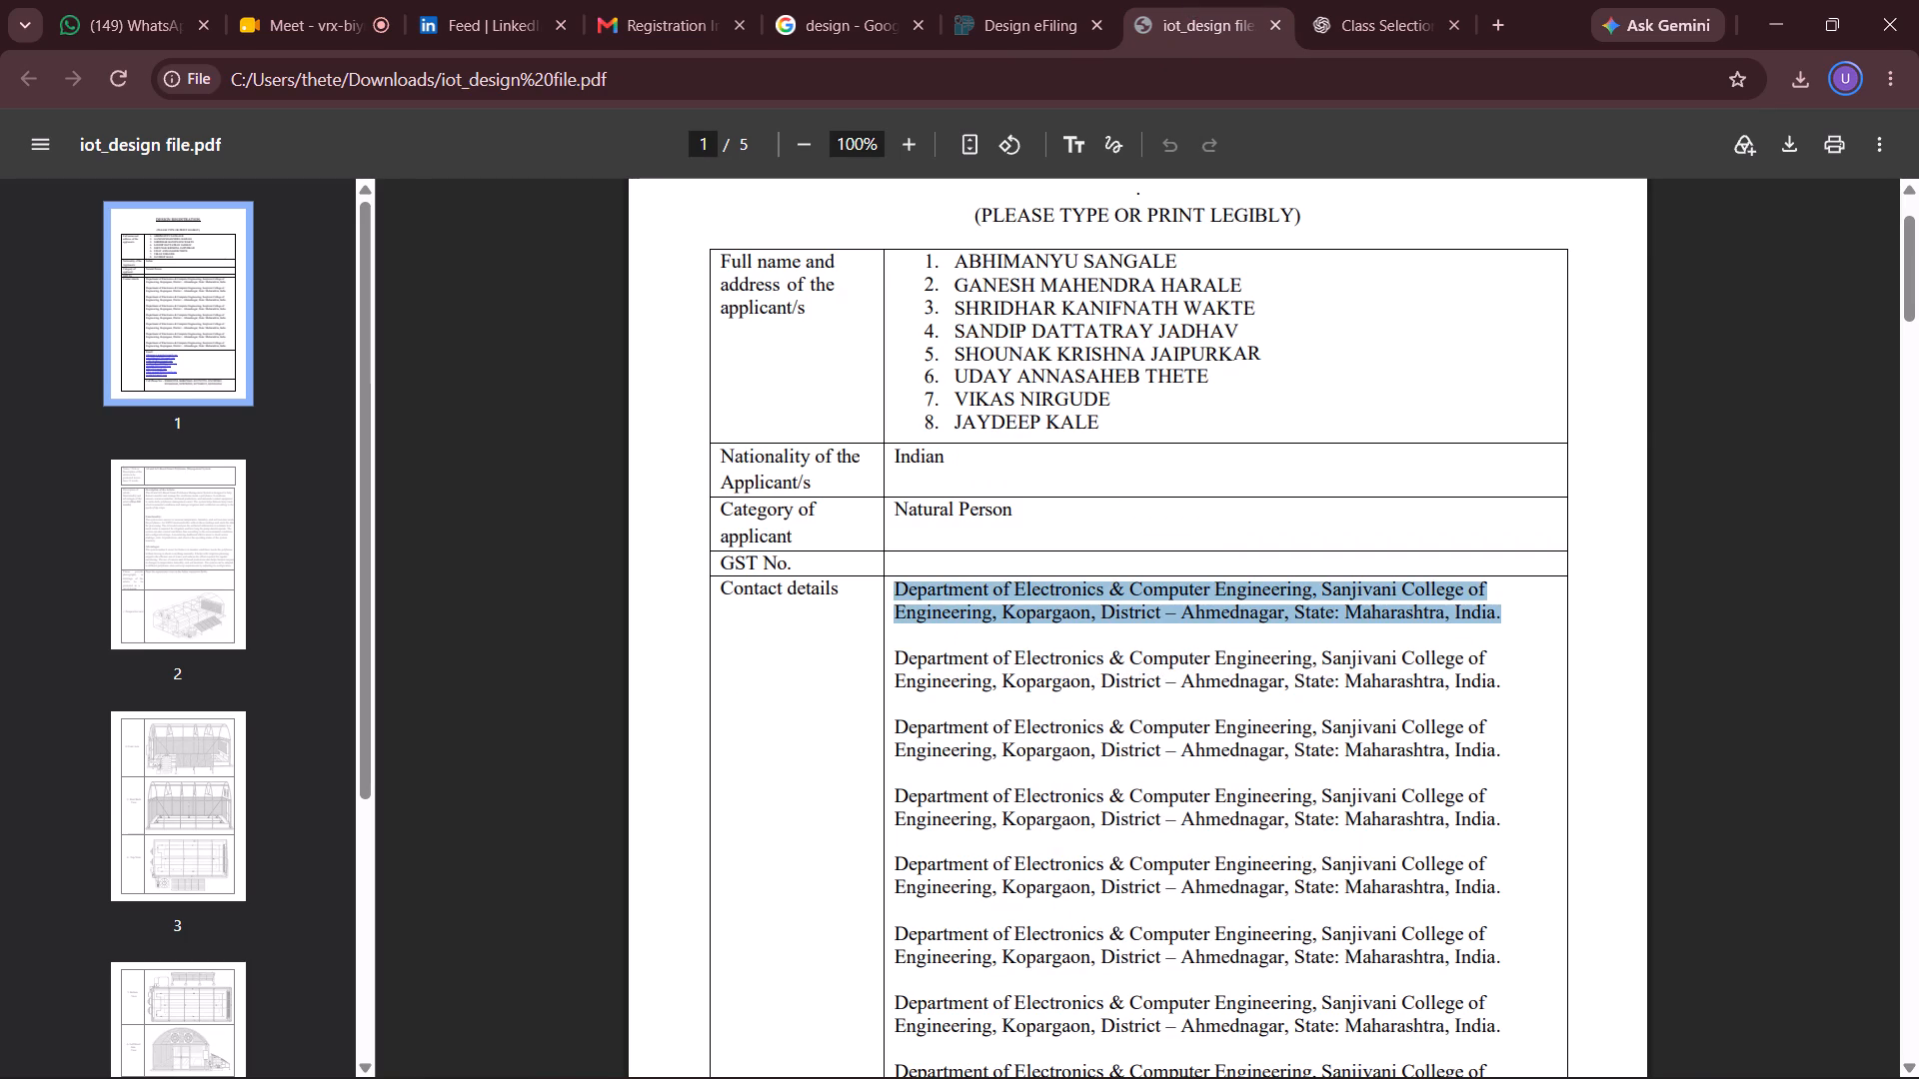
left_click_drag(1505, 602, 1531, 601)
key("ctrl+c")
left_click(1010, 0)
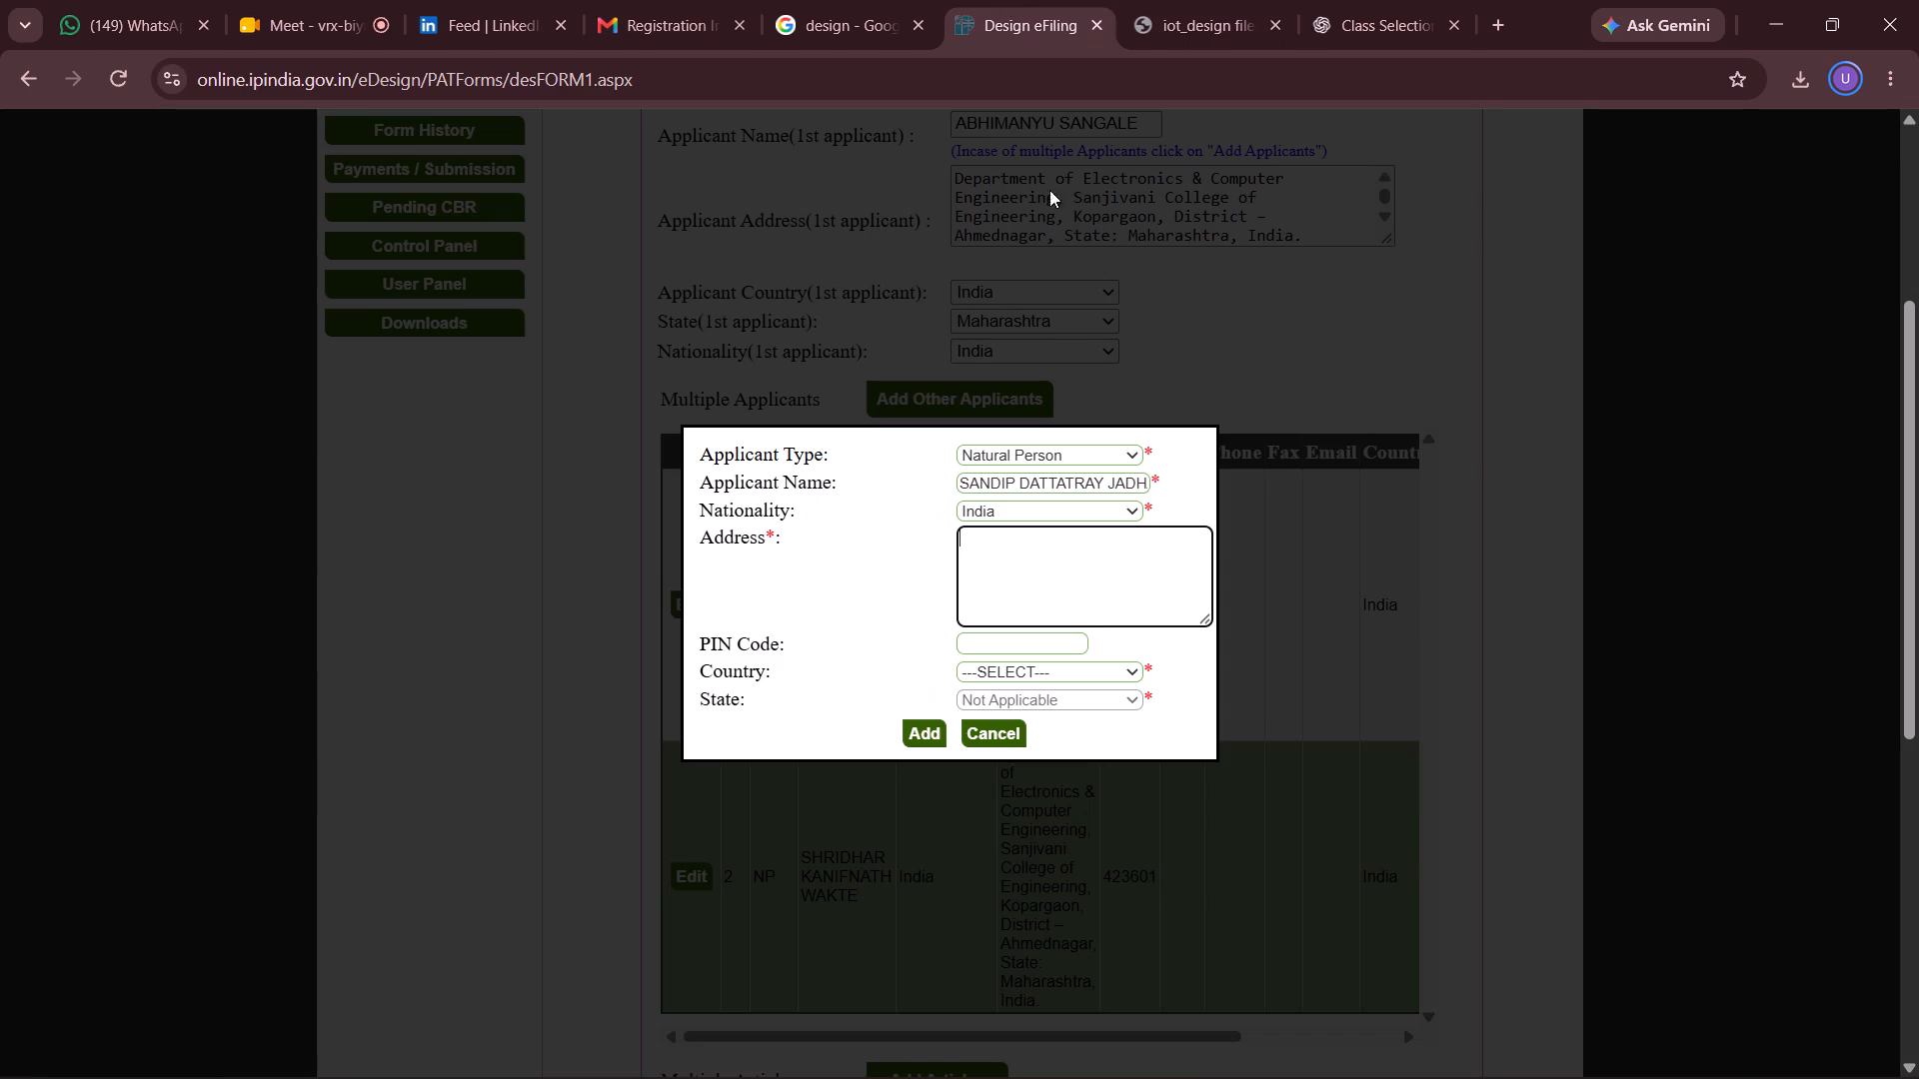
key("ctrl+v")
Enter the fourth applicant's postal PIN code, set country India and state Maharashtra, and add the applicant to the application.
left_click(1020, 641)
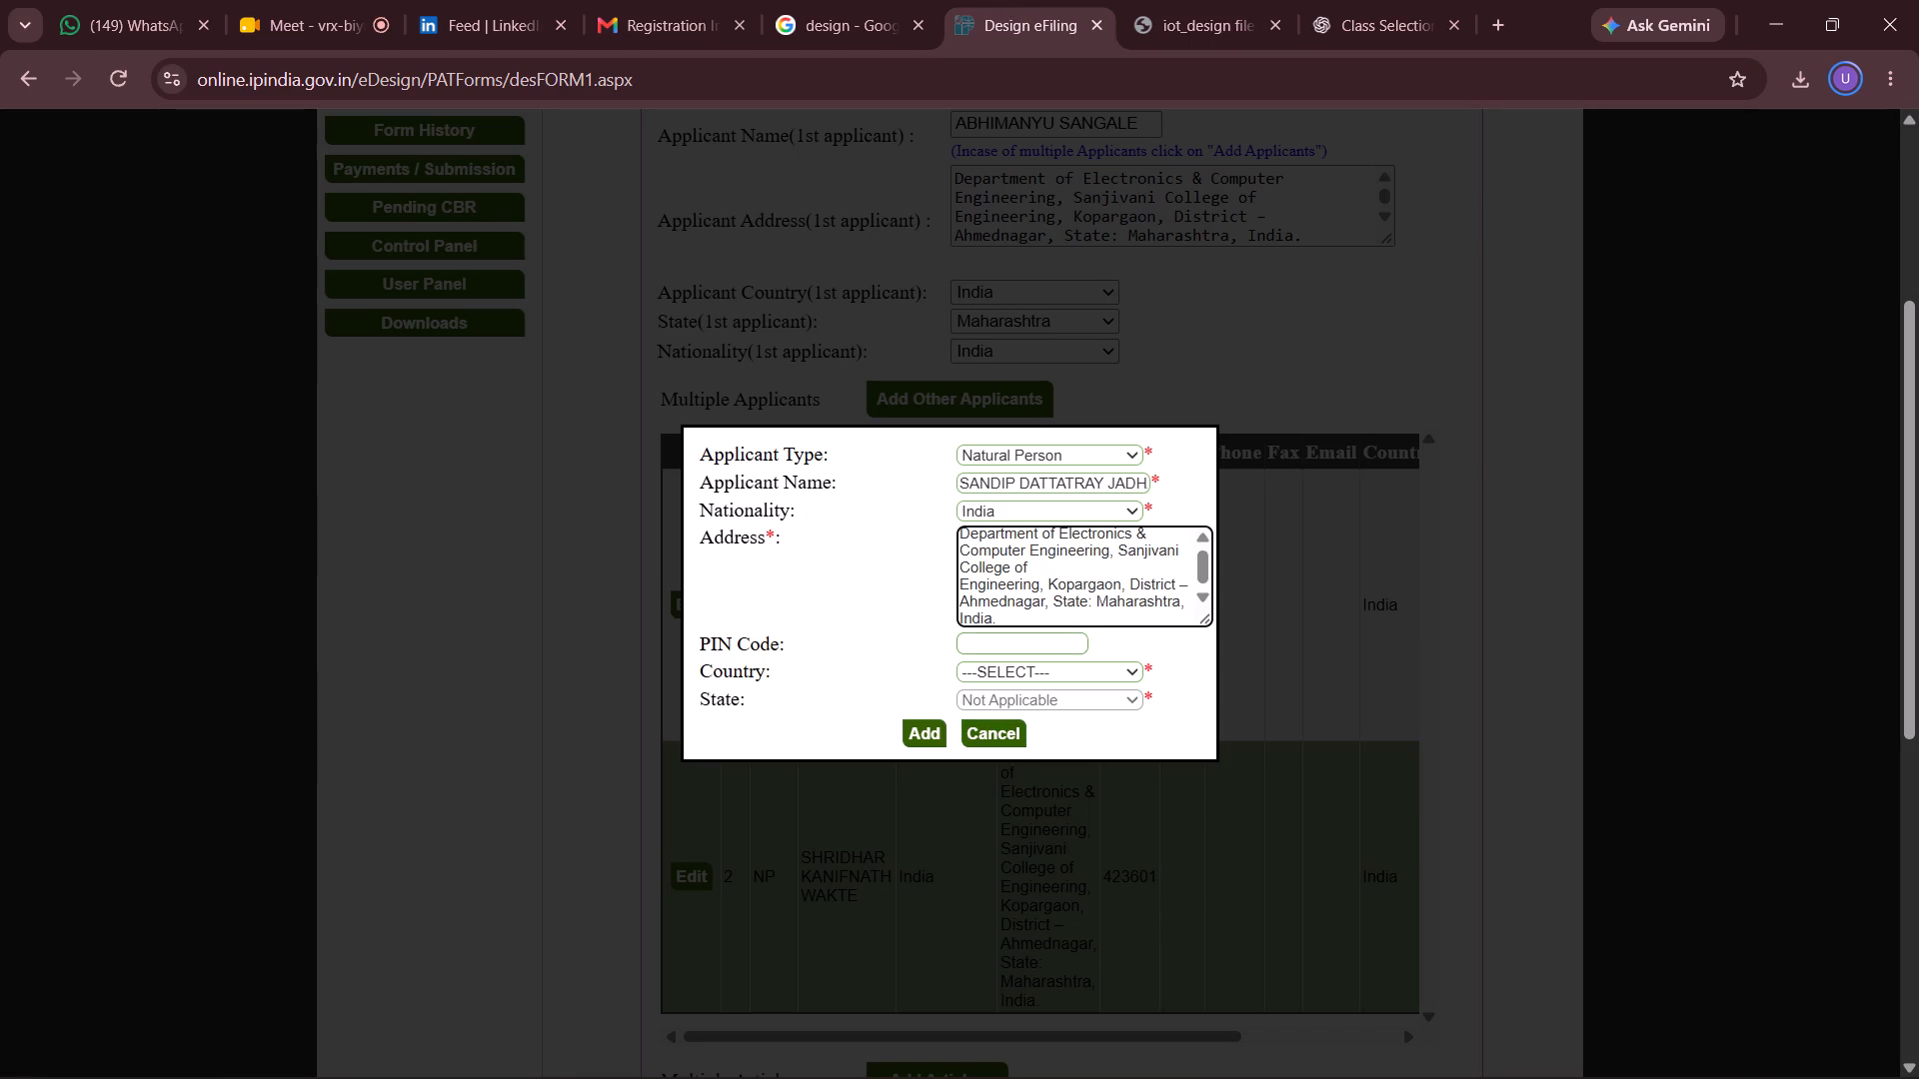
key("4")
key("2")
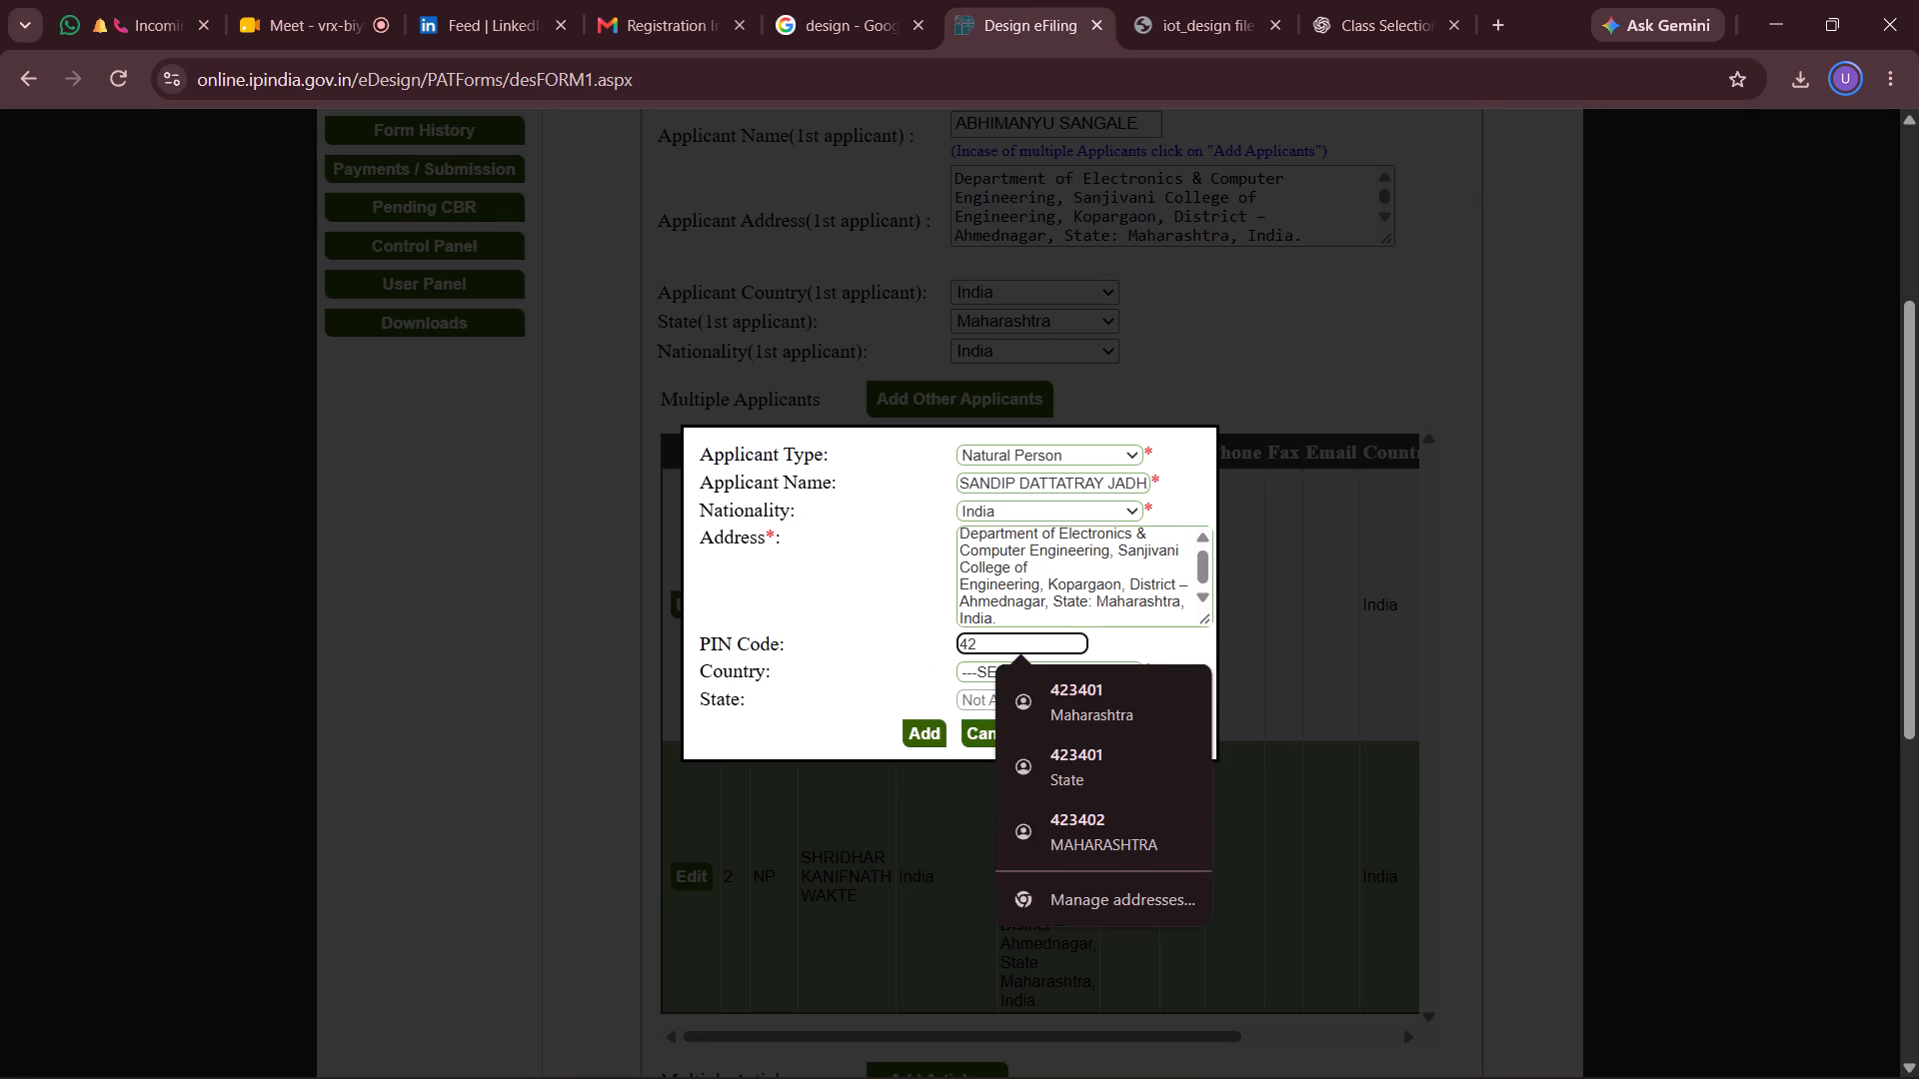
key("2")
key("BackSpace")
type("3601")
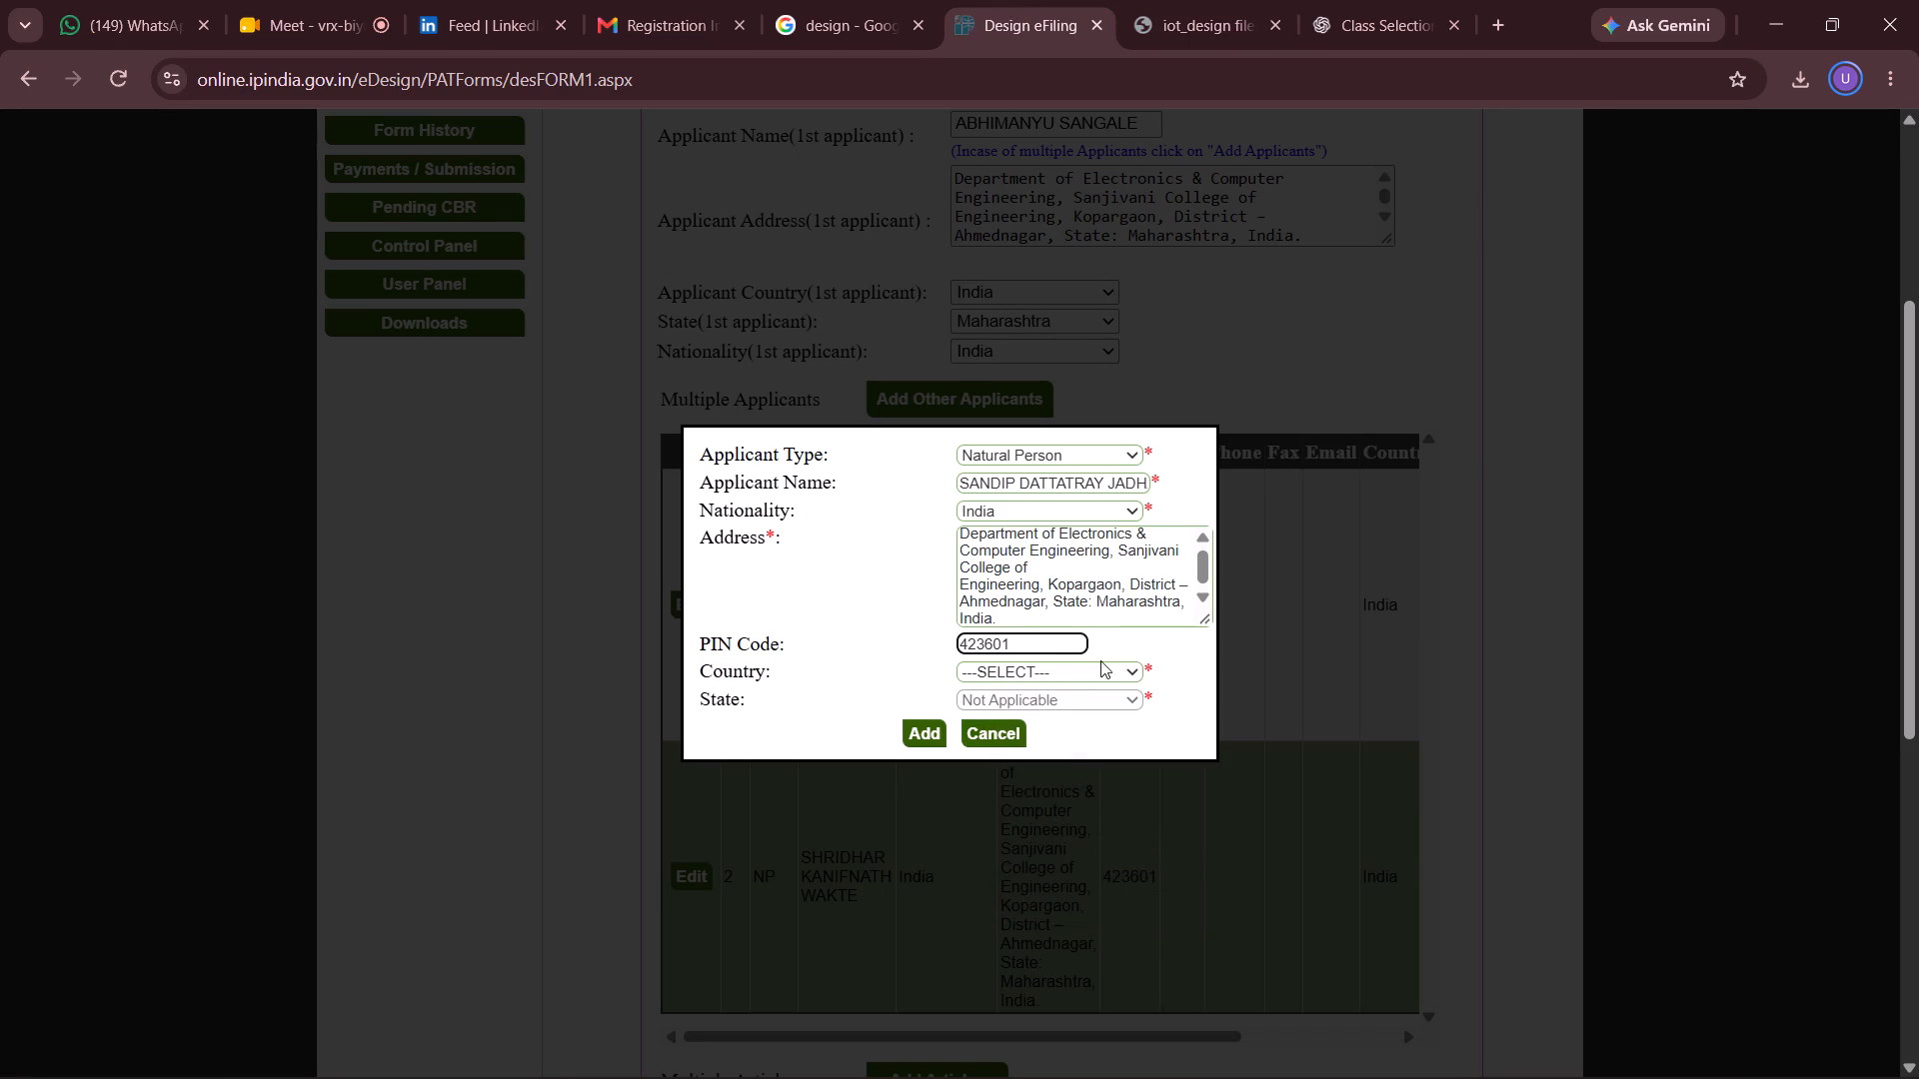
left_click(1061, 674)
left_click(1061, 148)
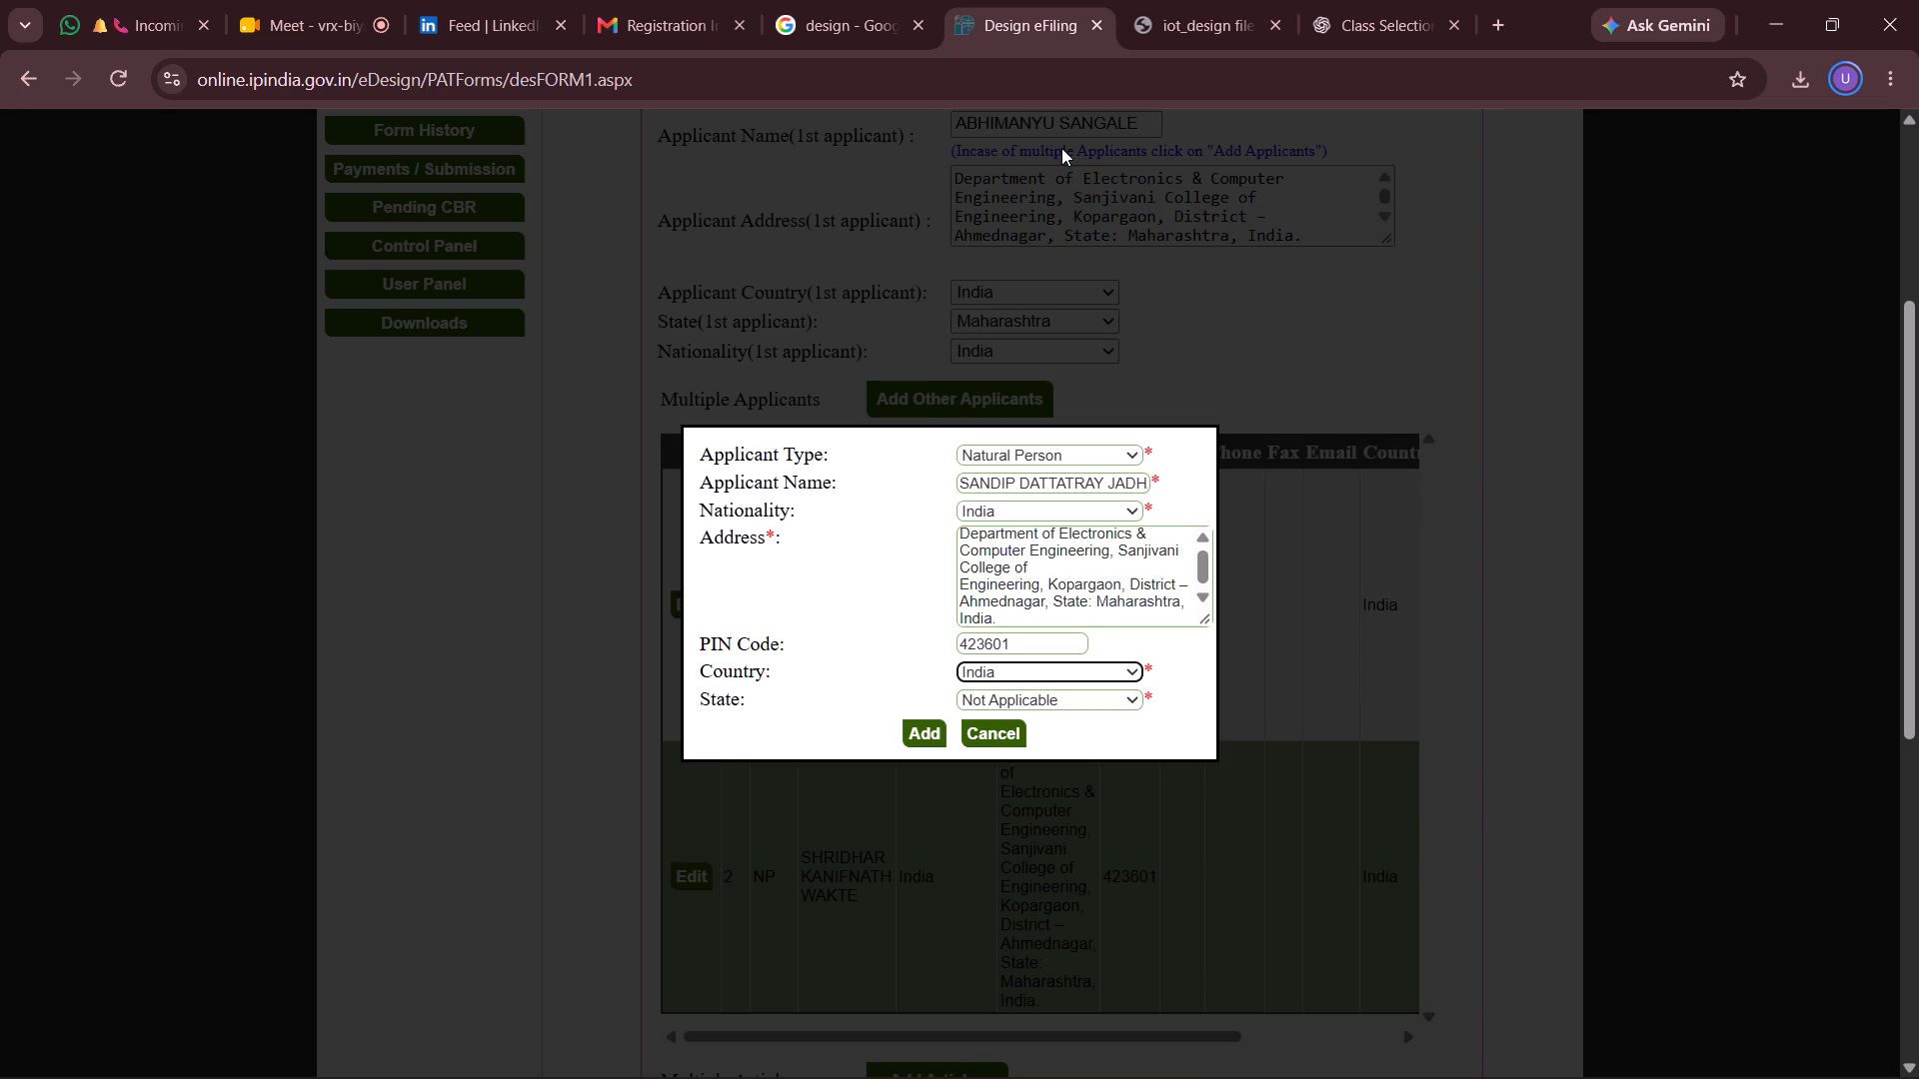
left_click(1077, 703)
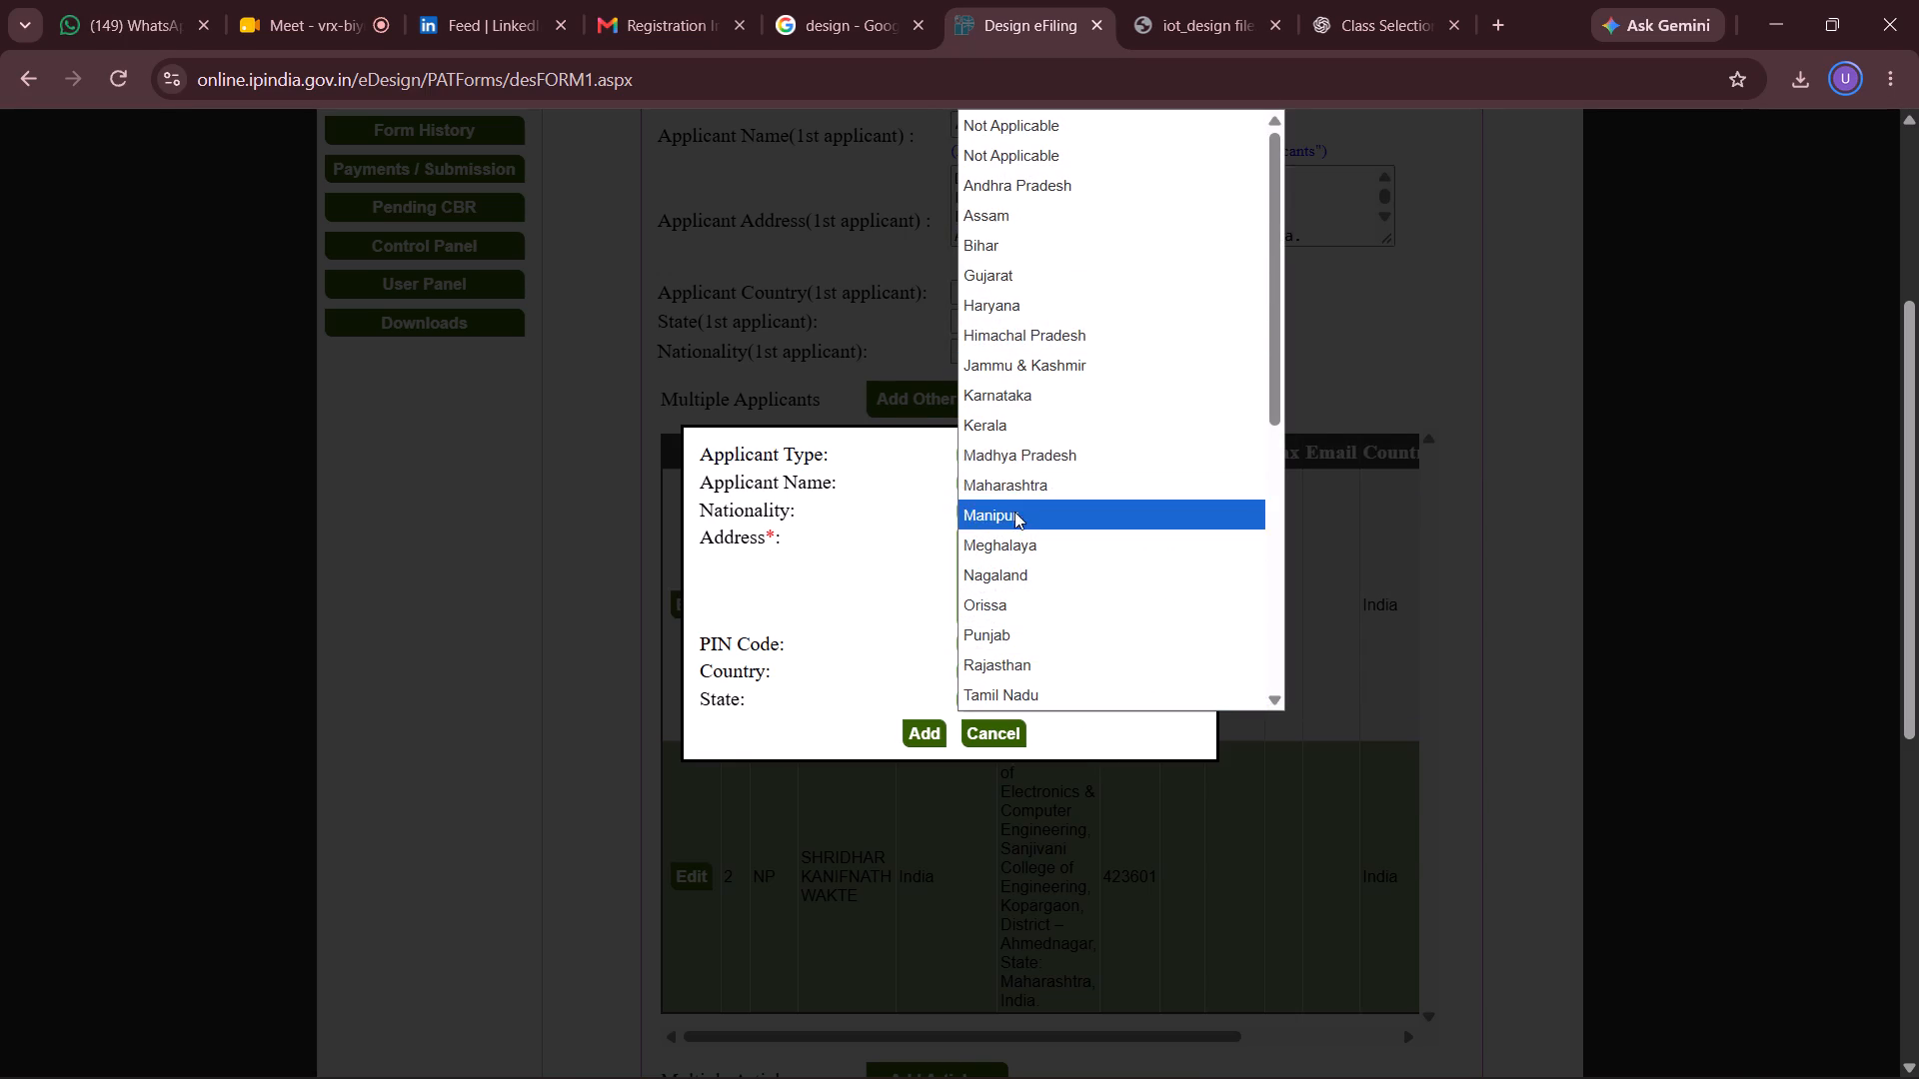
left_click(1021, 480)
left_click(938, 732)
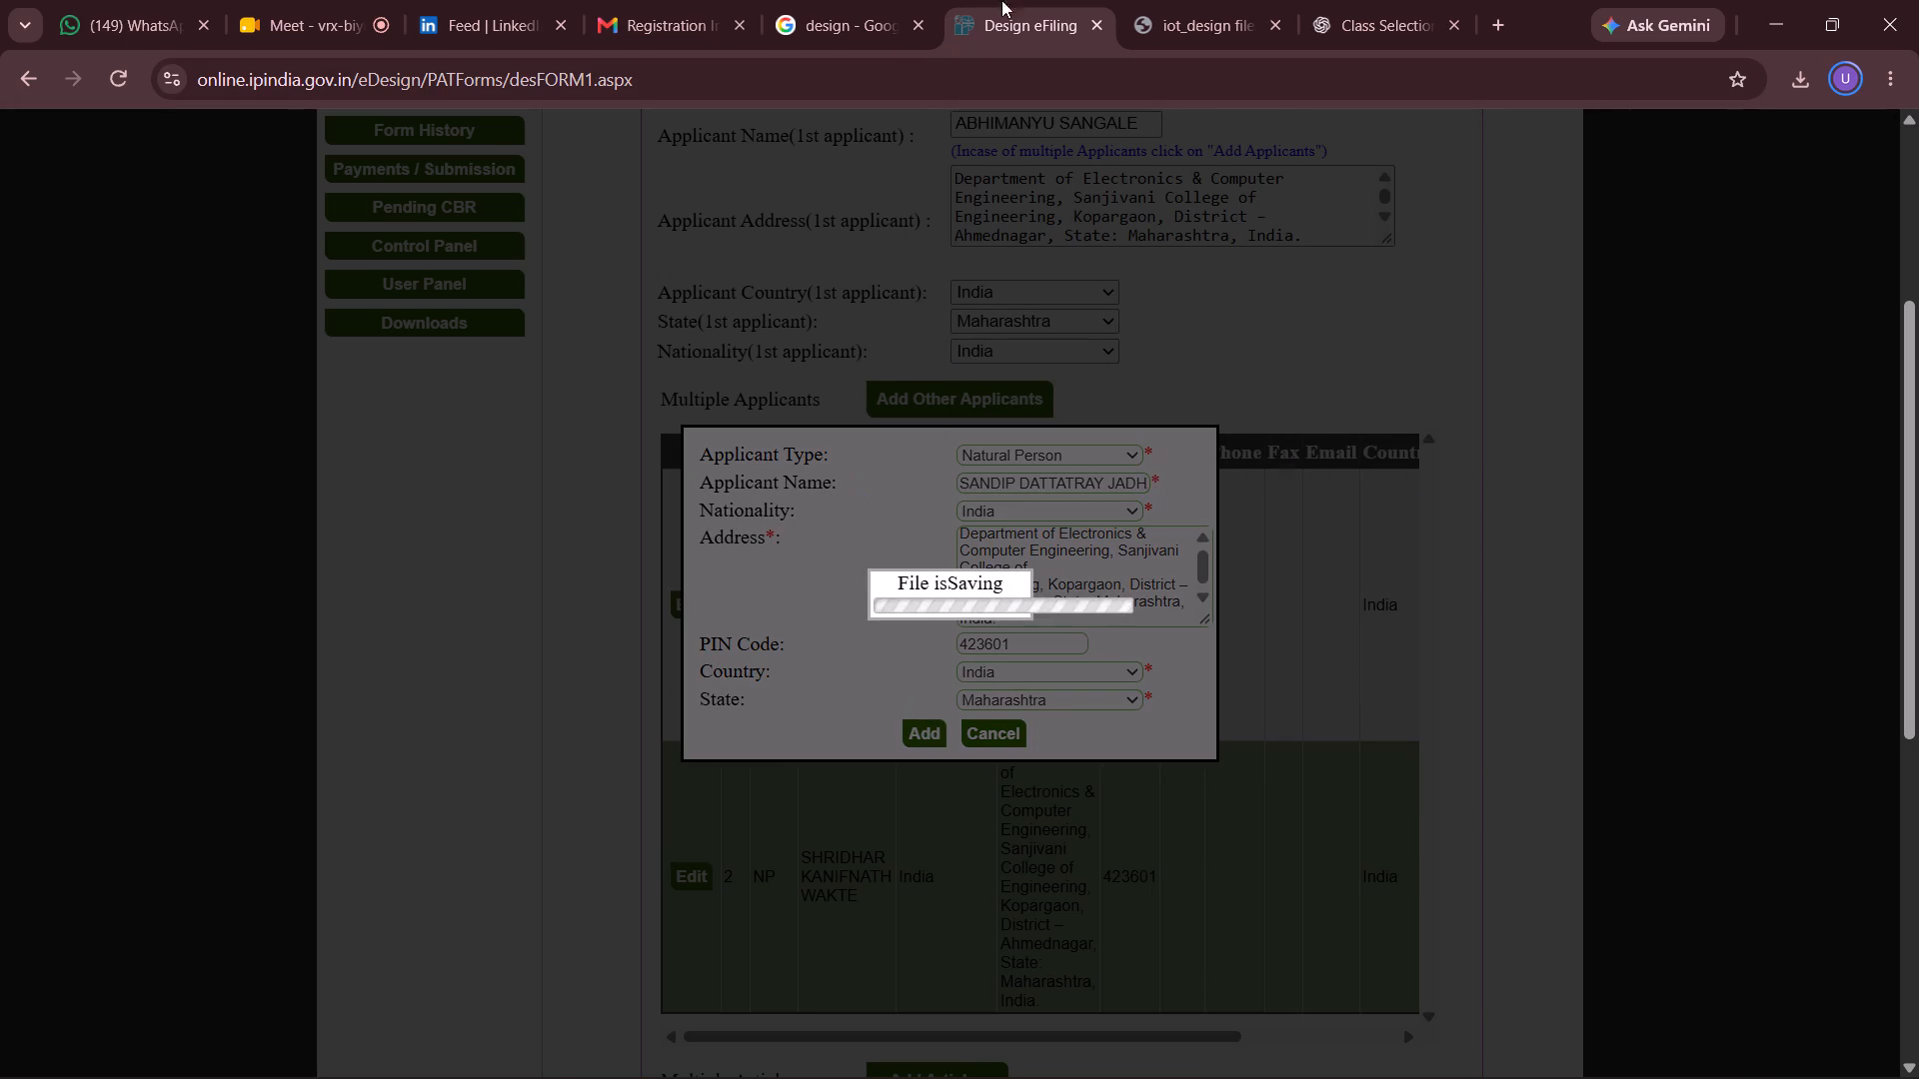
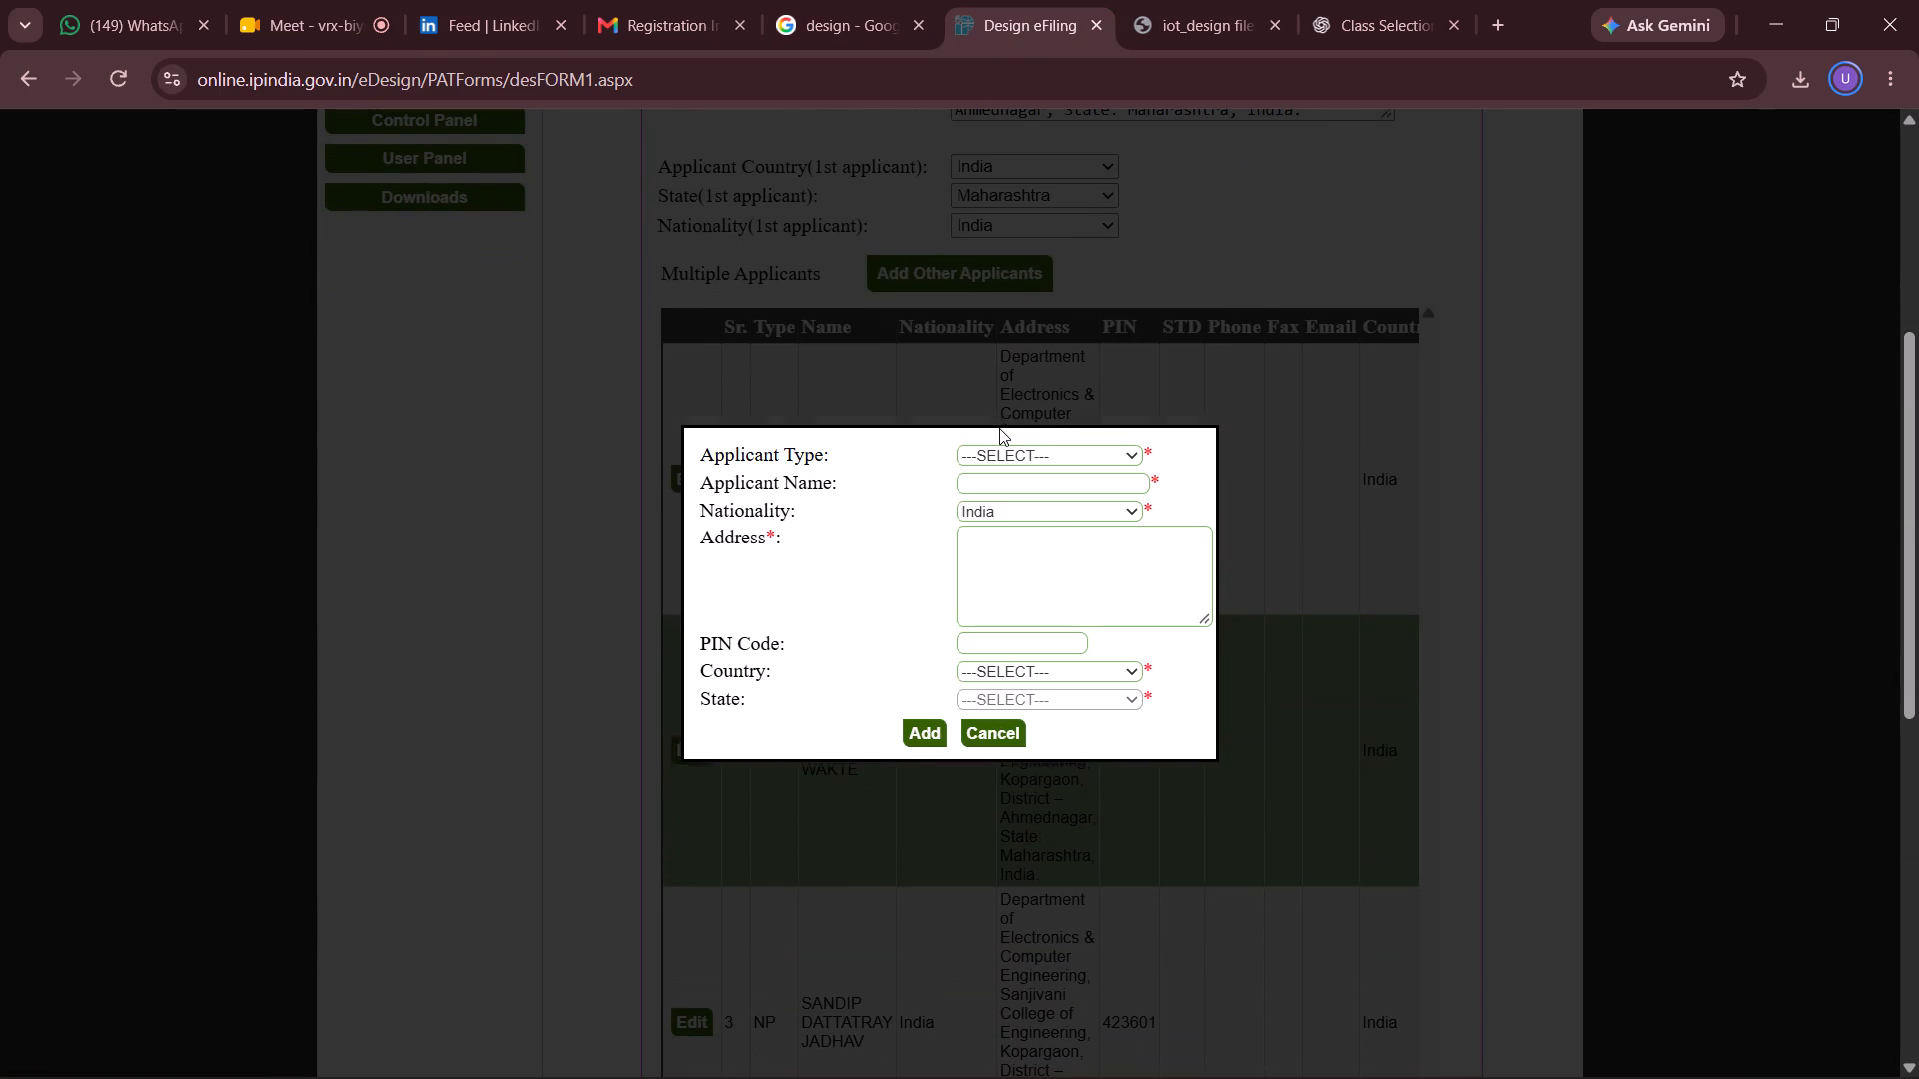
Set the new applicant entry to Natural Person and fill in the fifth-listed name copied from the design PDF.
left_click(1005, 447)
left_click(1030, 495)
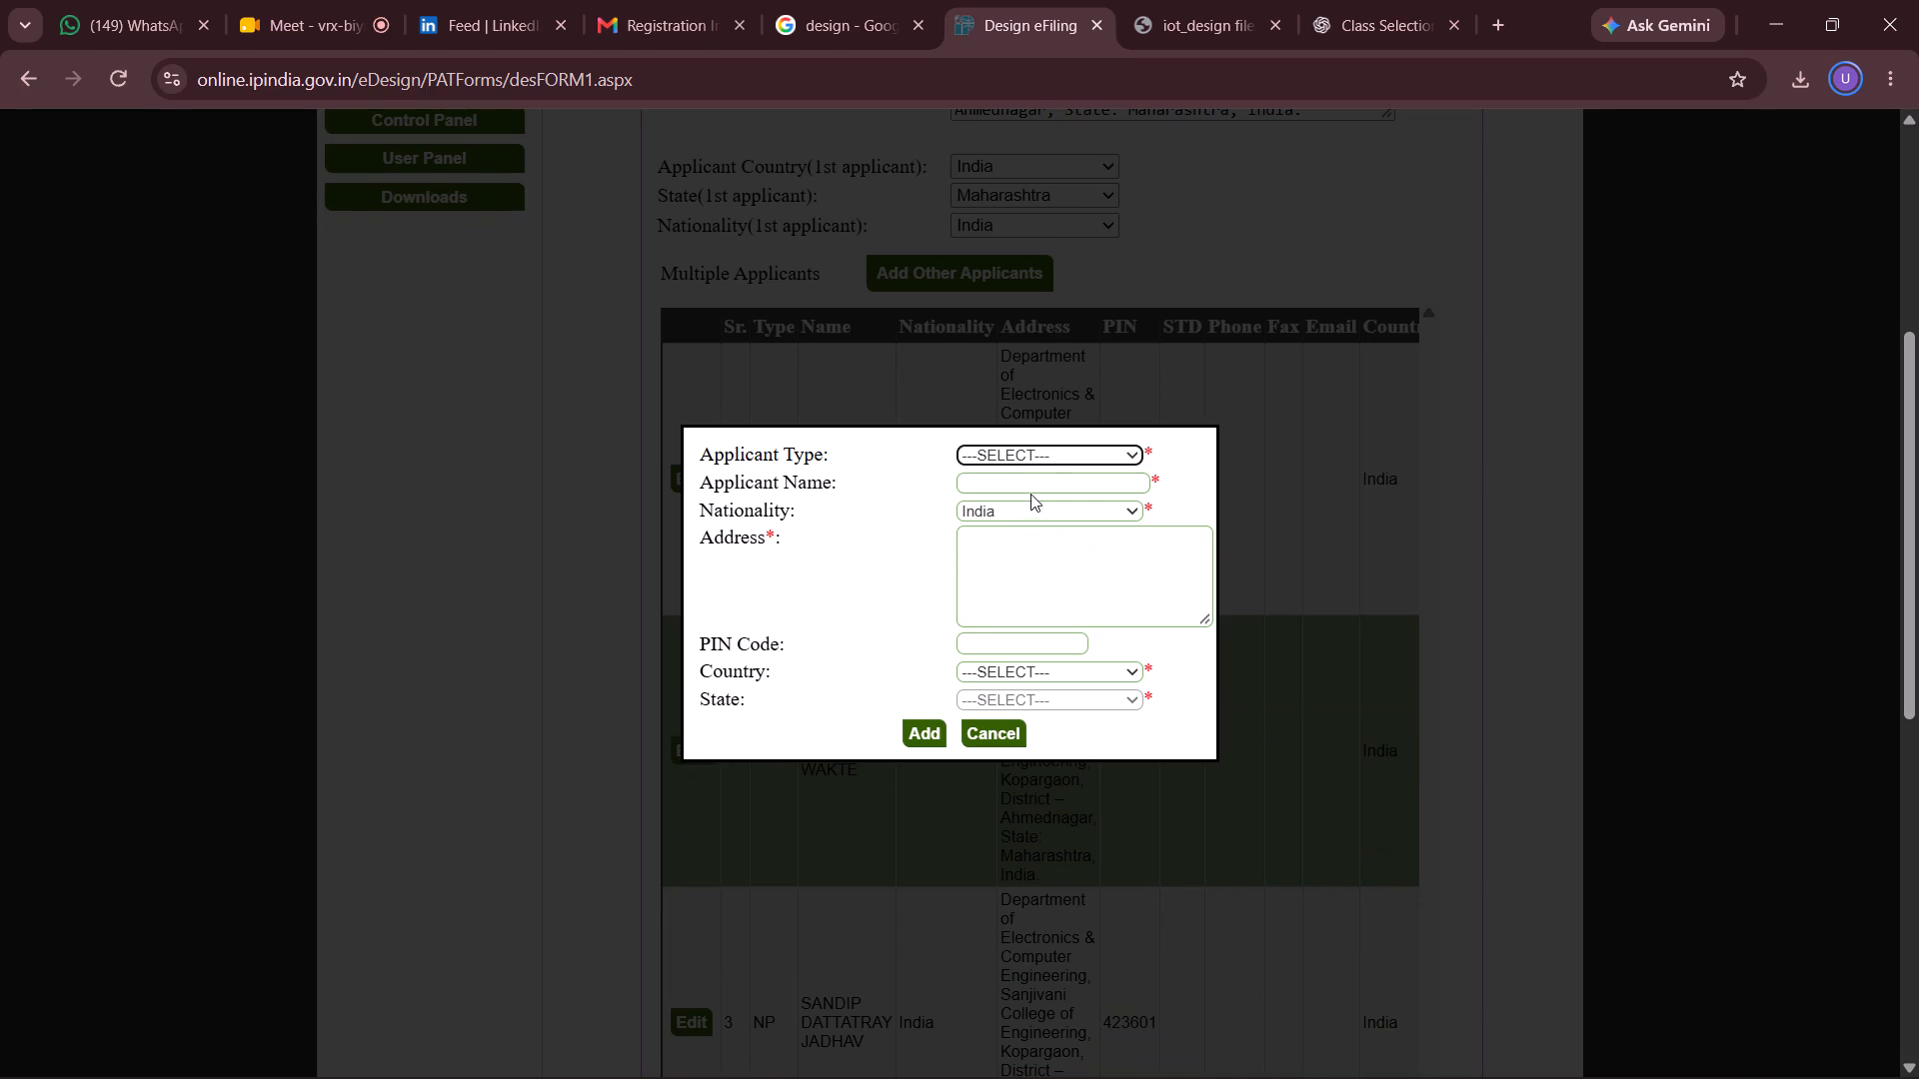
left_click(1030, 455)
left_click(1037, 504)
left_click(1032, 482)
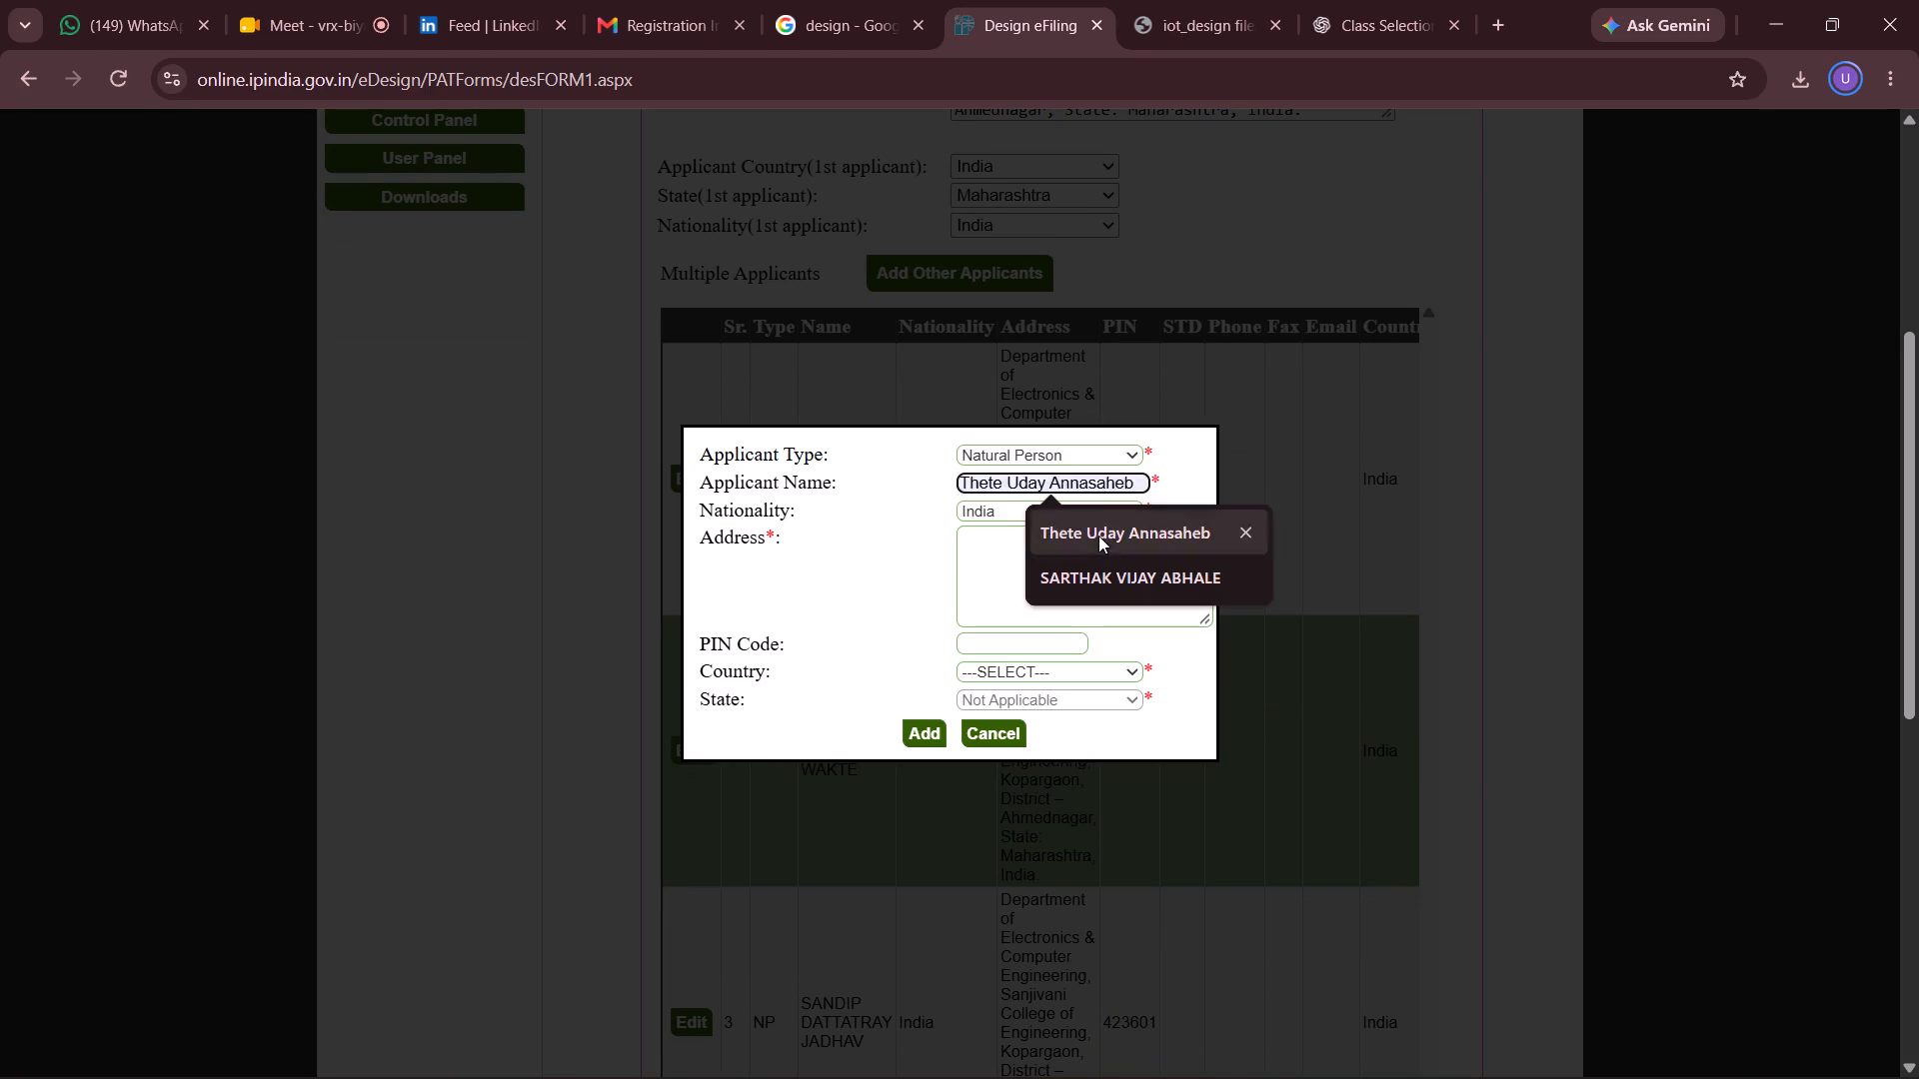
left_click(1152, 20)
left_click(973, 484)
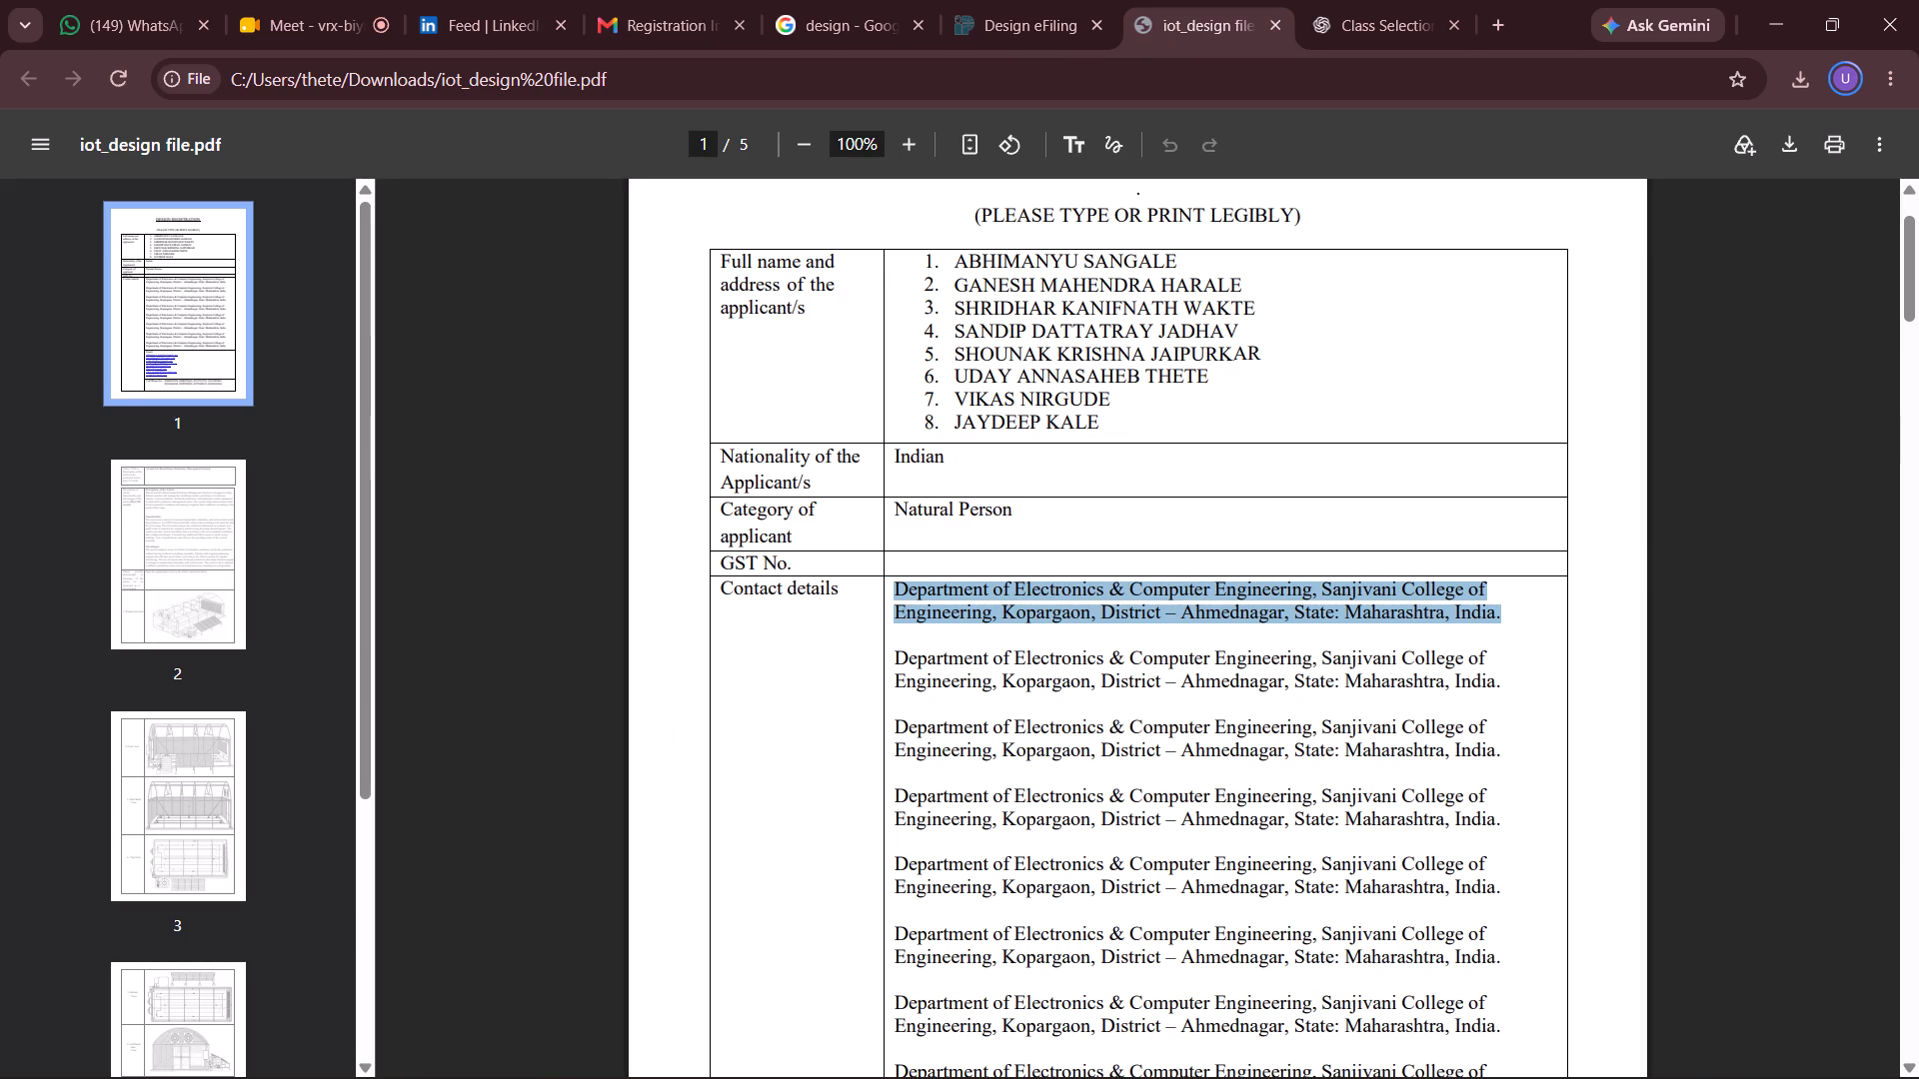
left_click_drag(954, 356, 1291, 360)
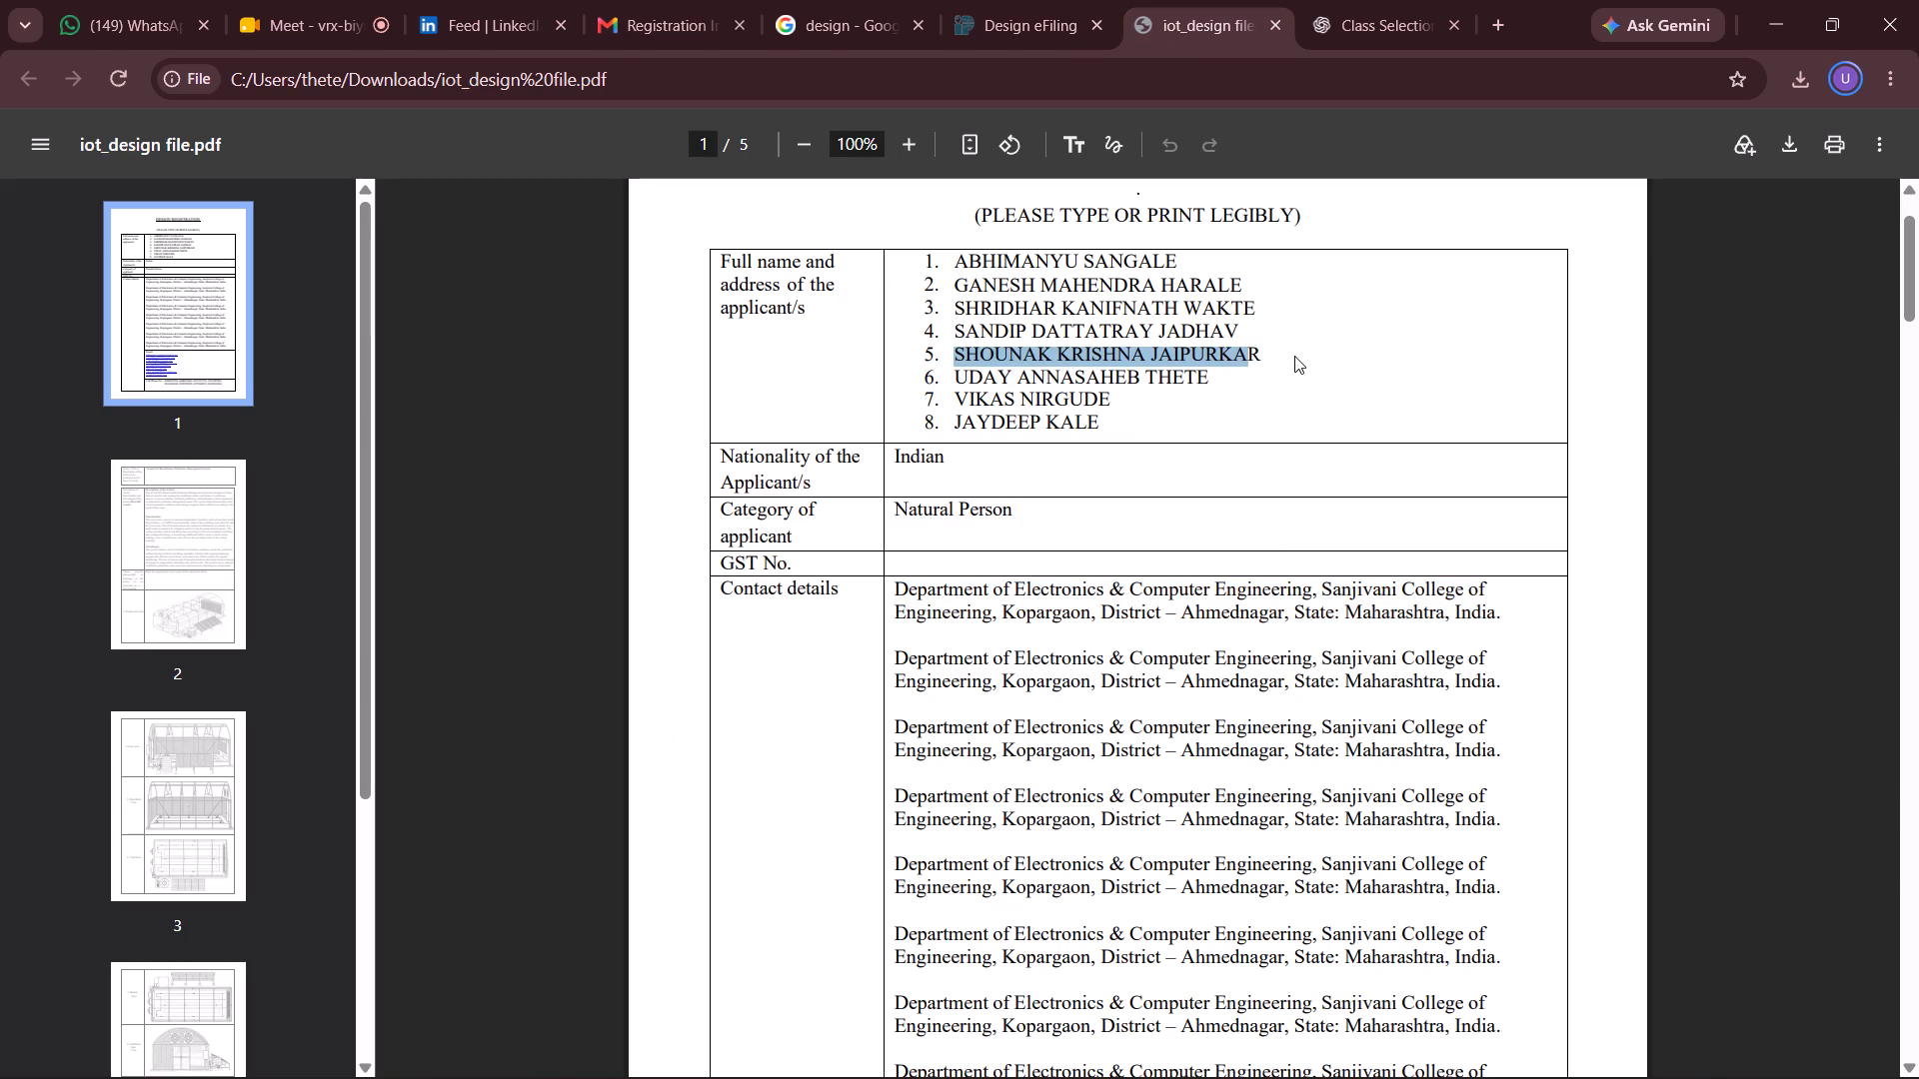
key("ctrl+c")
left_click(1046, 38)
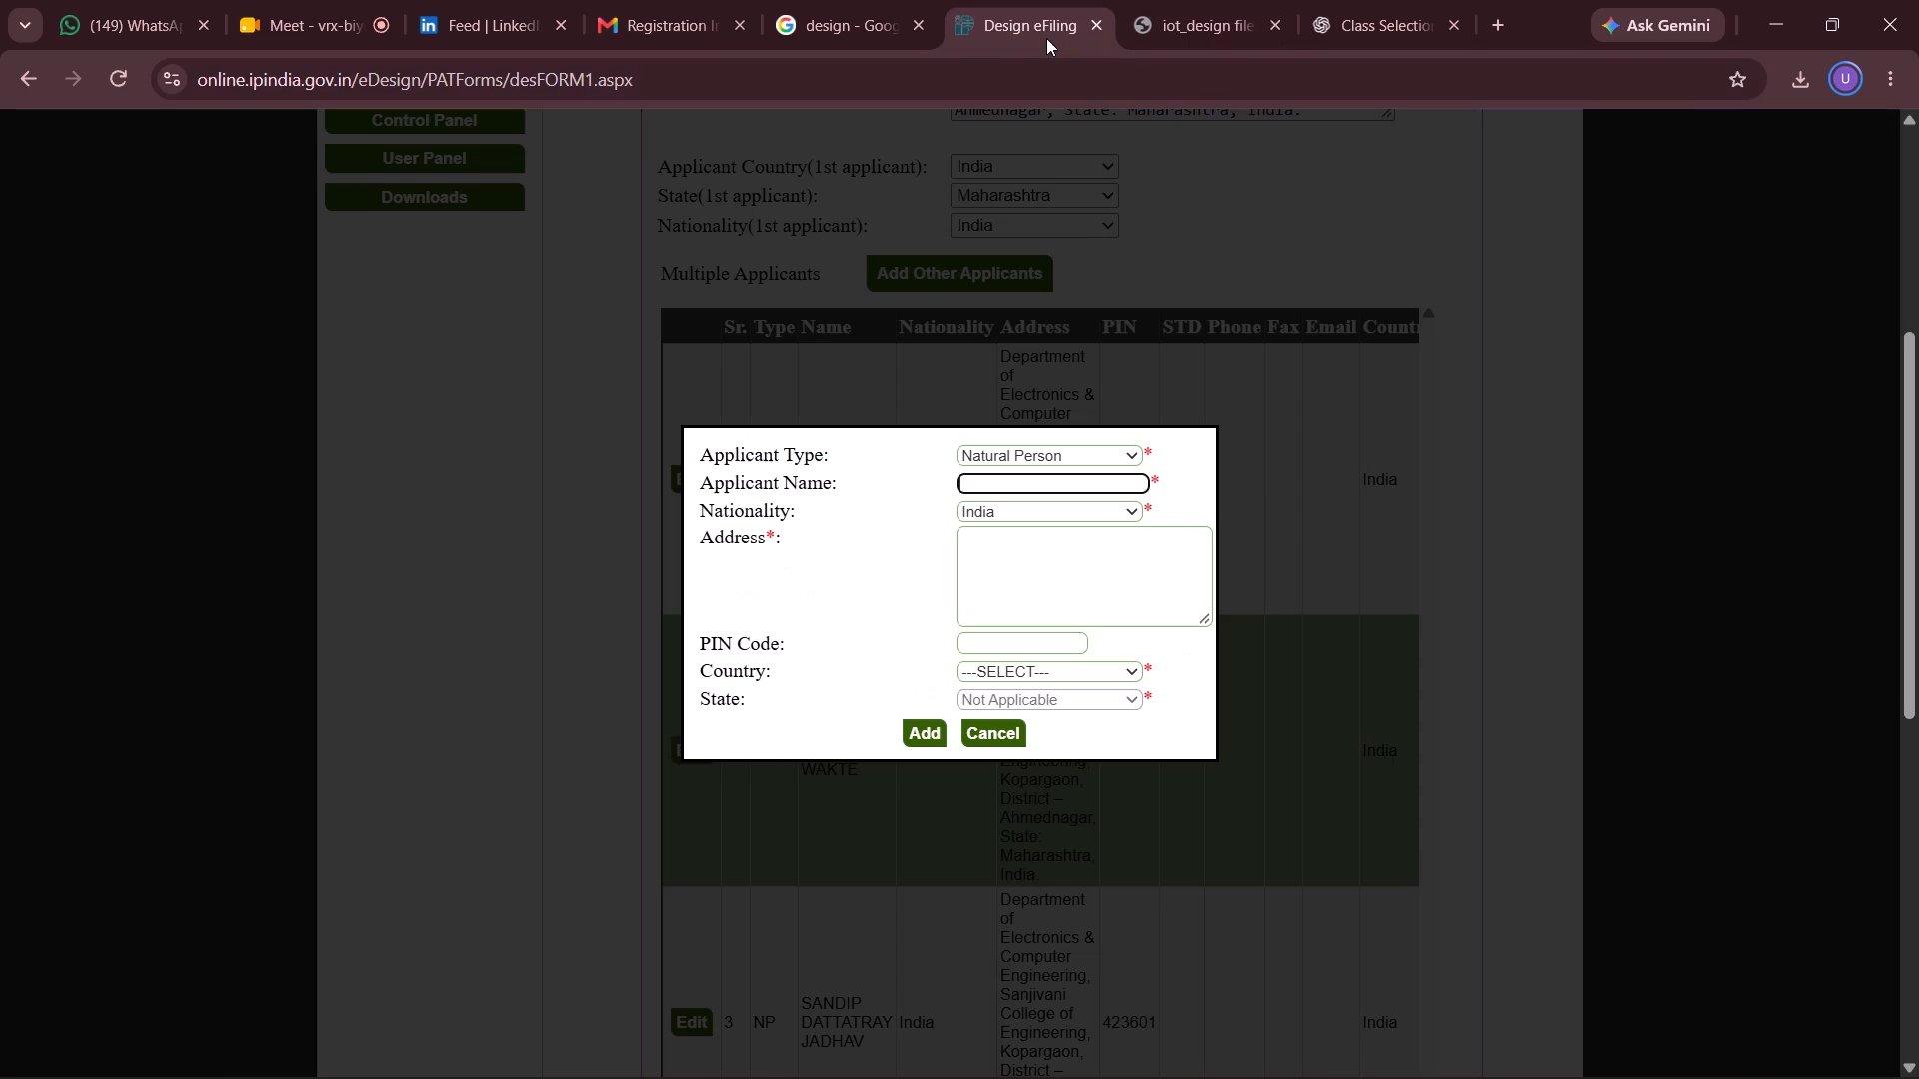
key("ctrl+v")
Copy the contact address from the design PDF into the fifth applicant's address field.
left_click(1026, 561)
left_click(1141, 0)
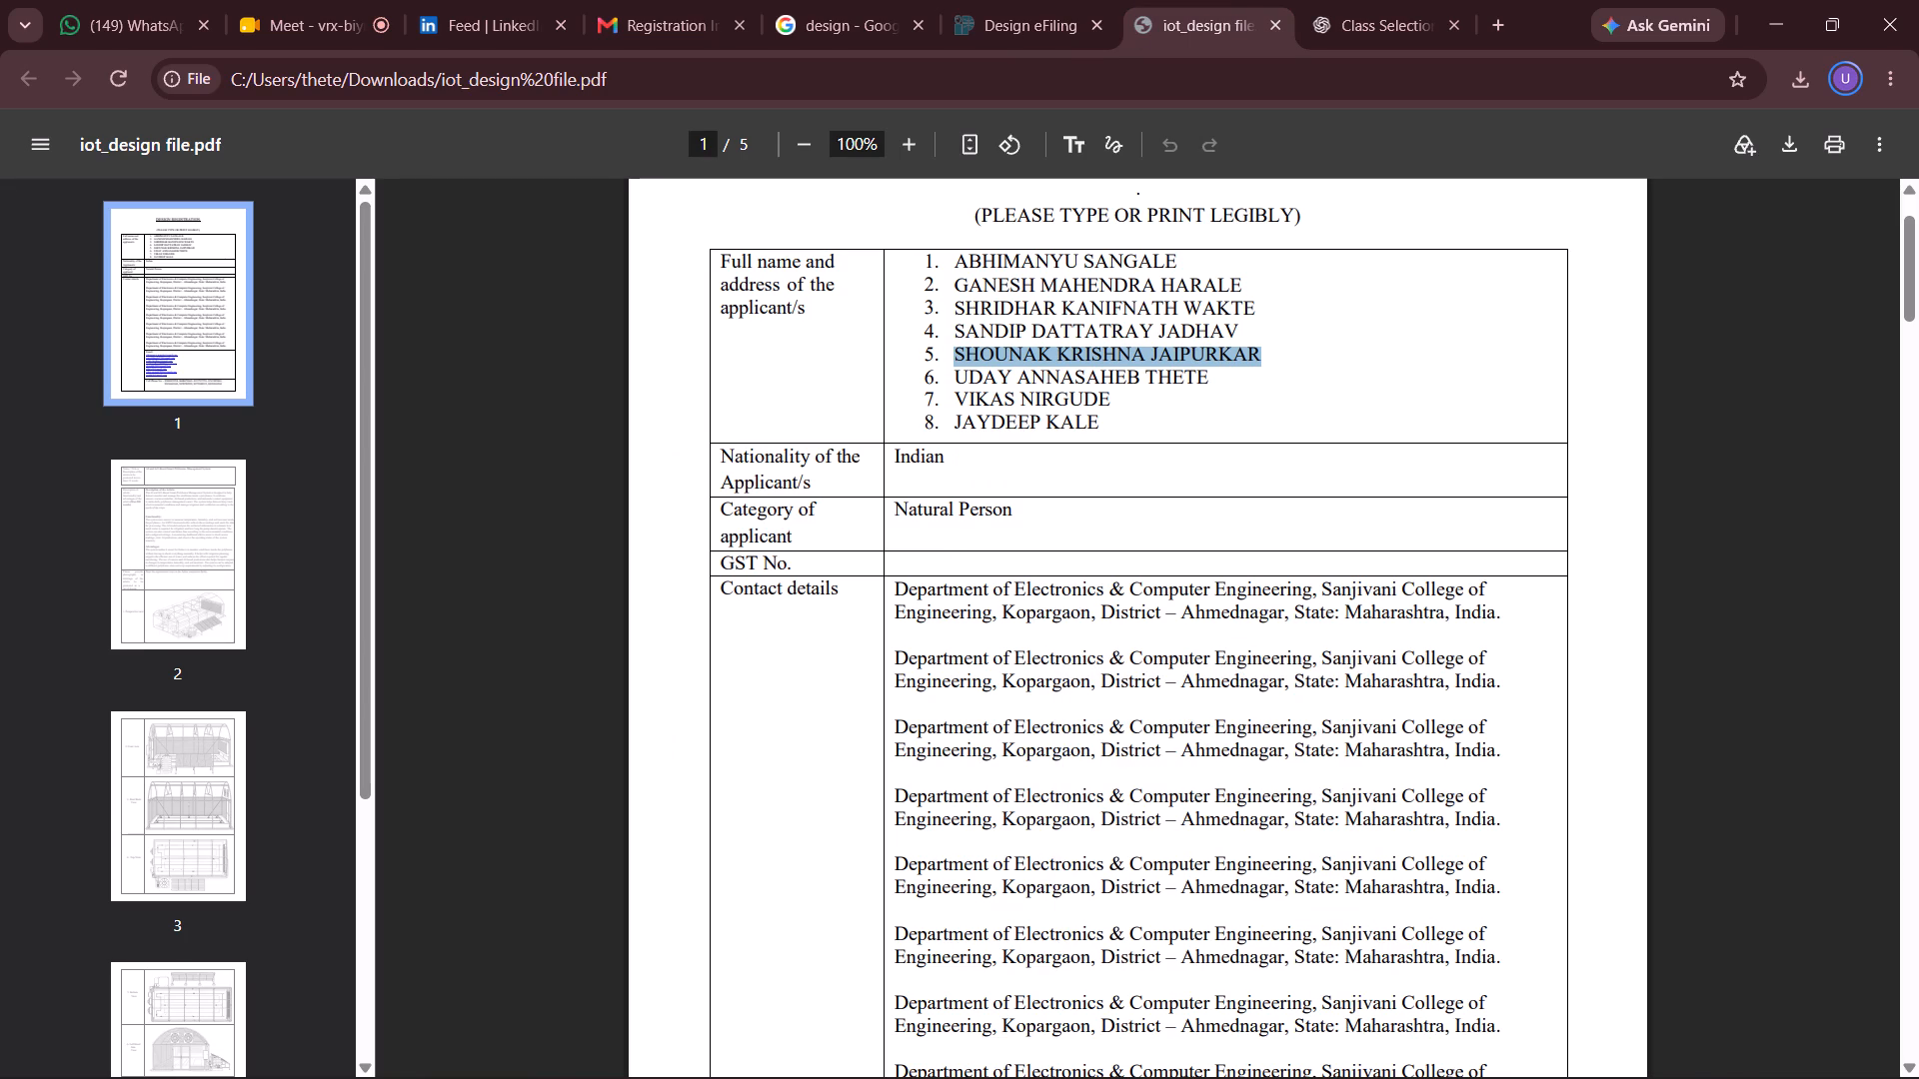
left_click_drag(893, 596, 1533, 644)
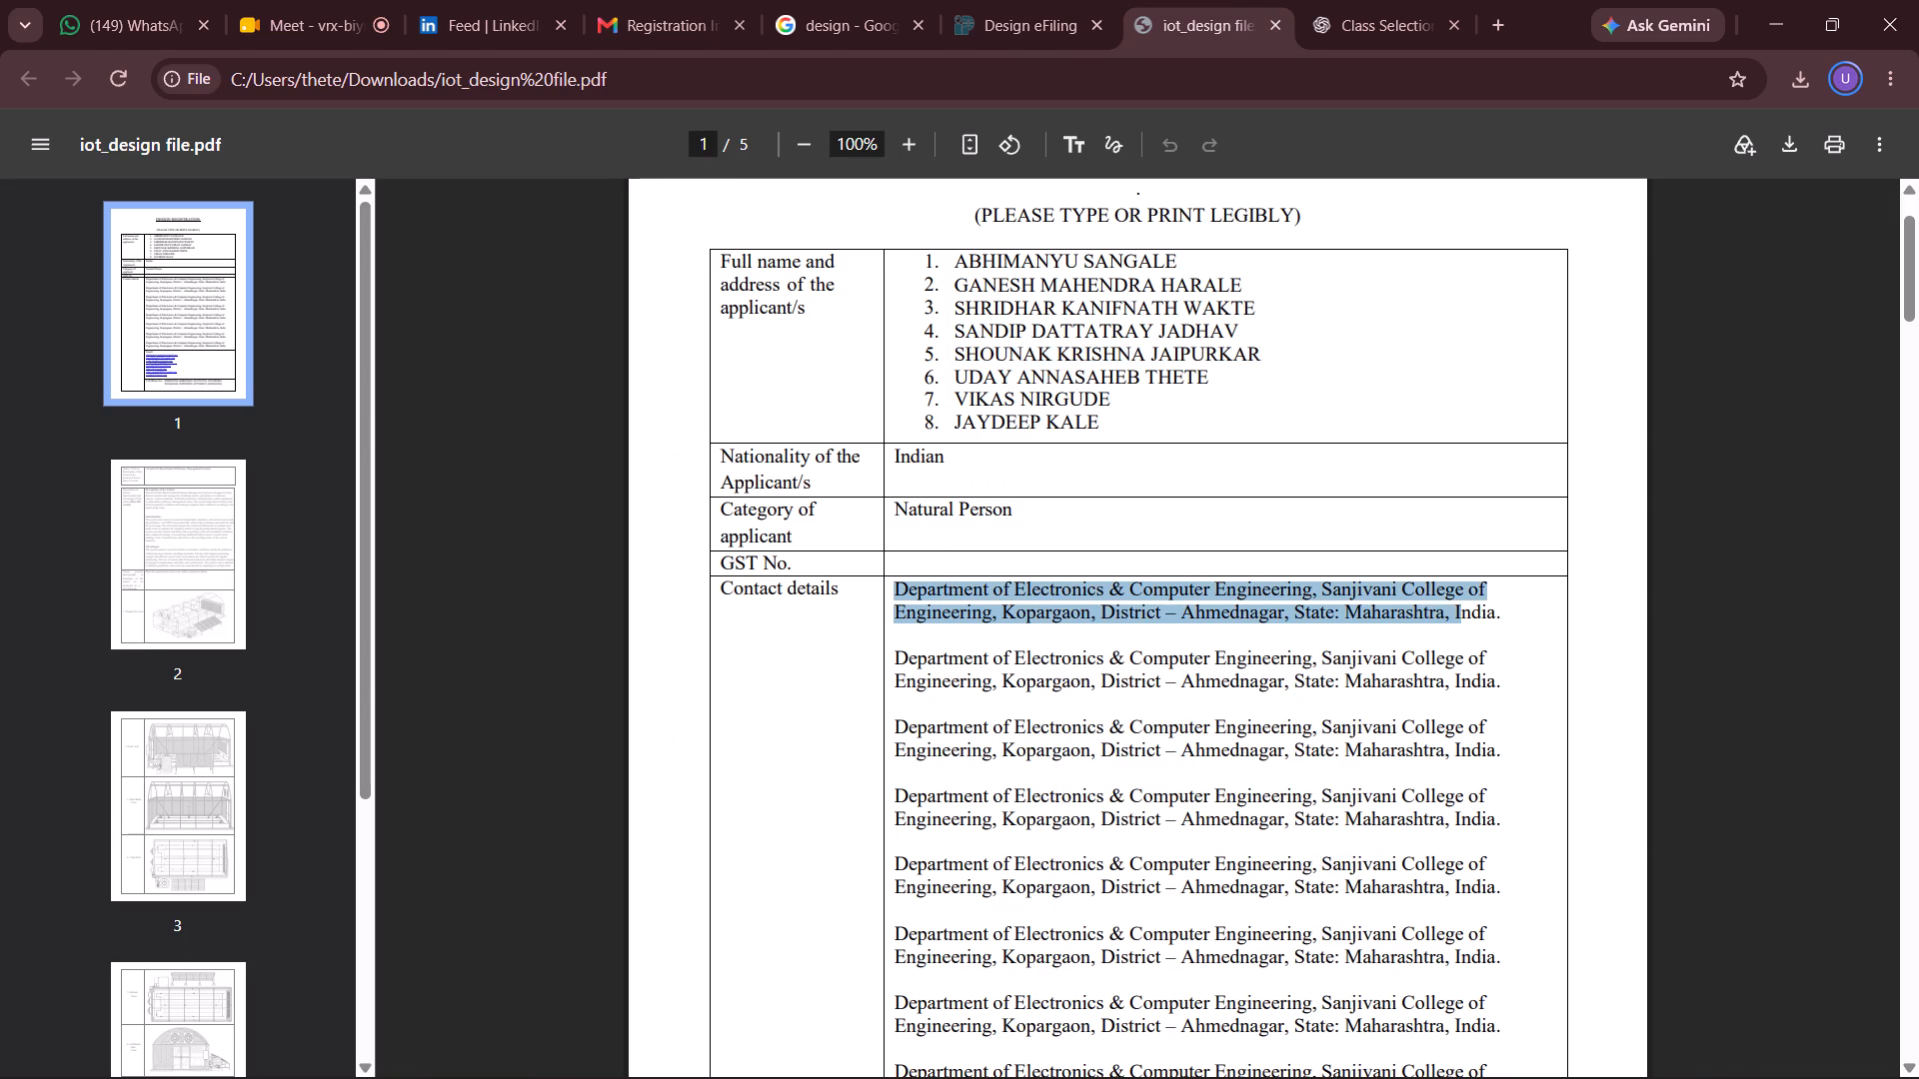
left_click_drag(1533, 644, 1529, 612)
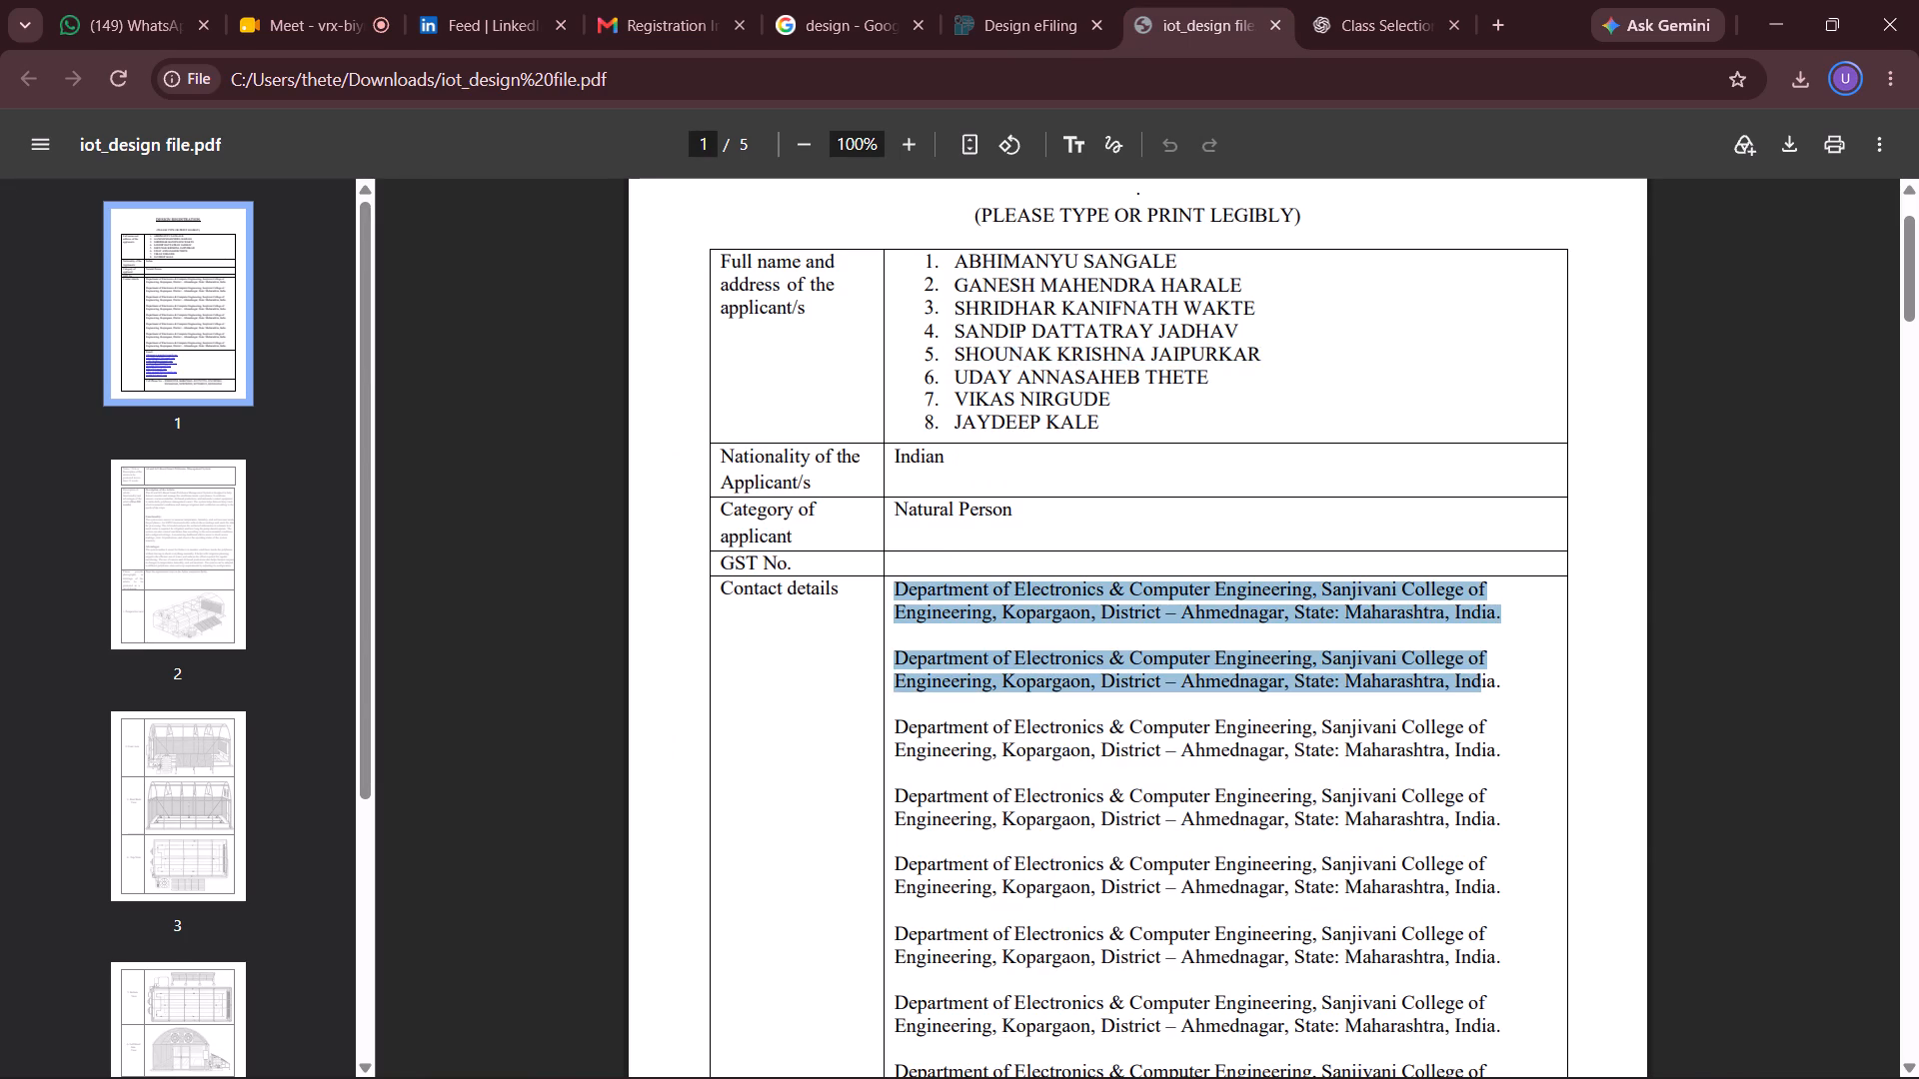
left_click_drag(1529, 612, 1515, 607)
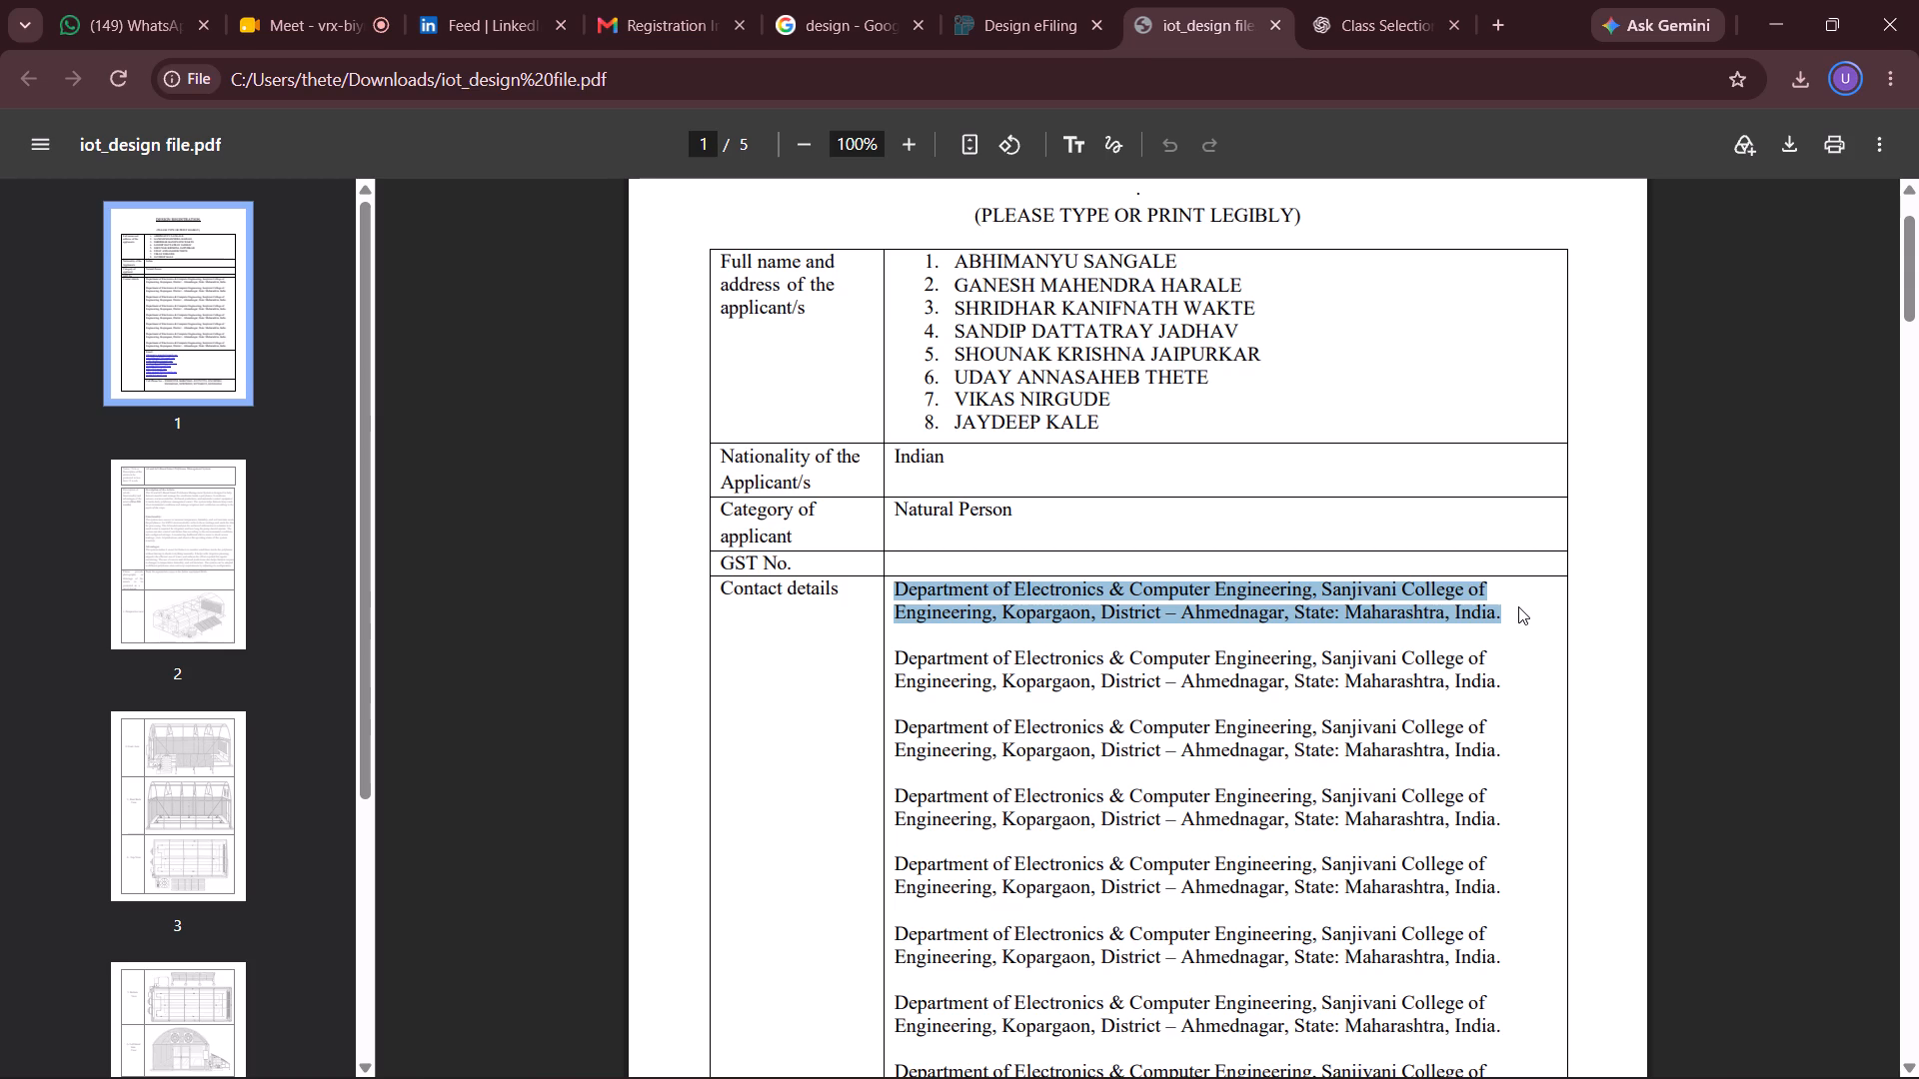
key("ctrl+c")
left_click(1024, 0)
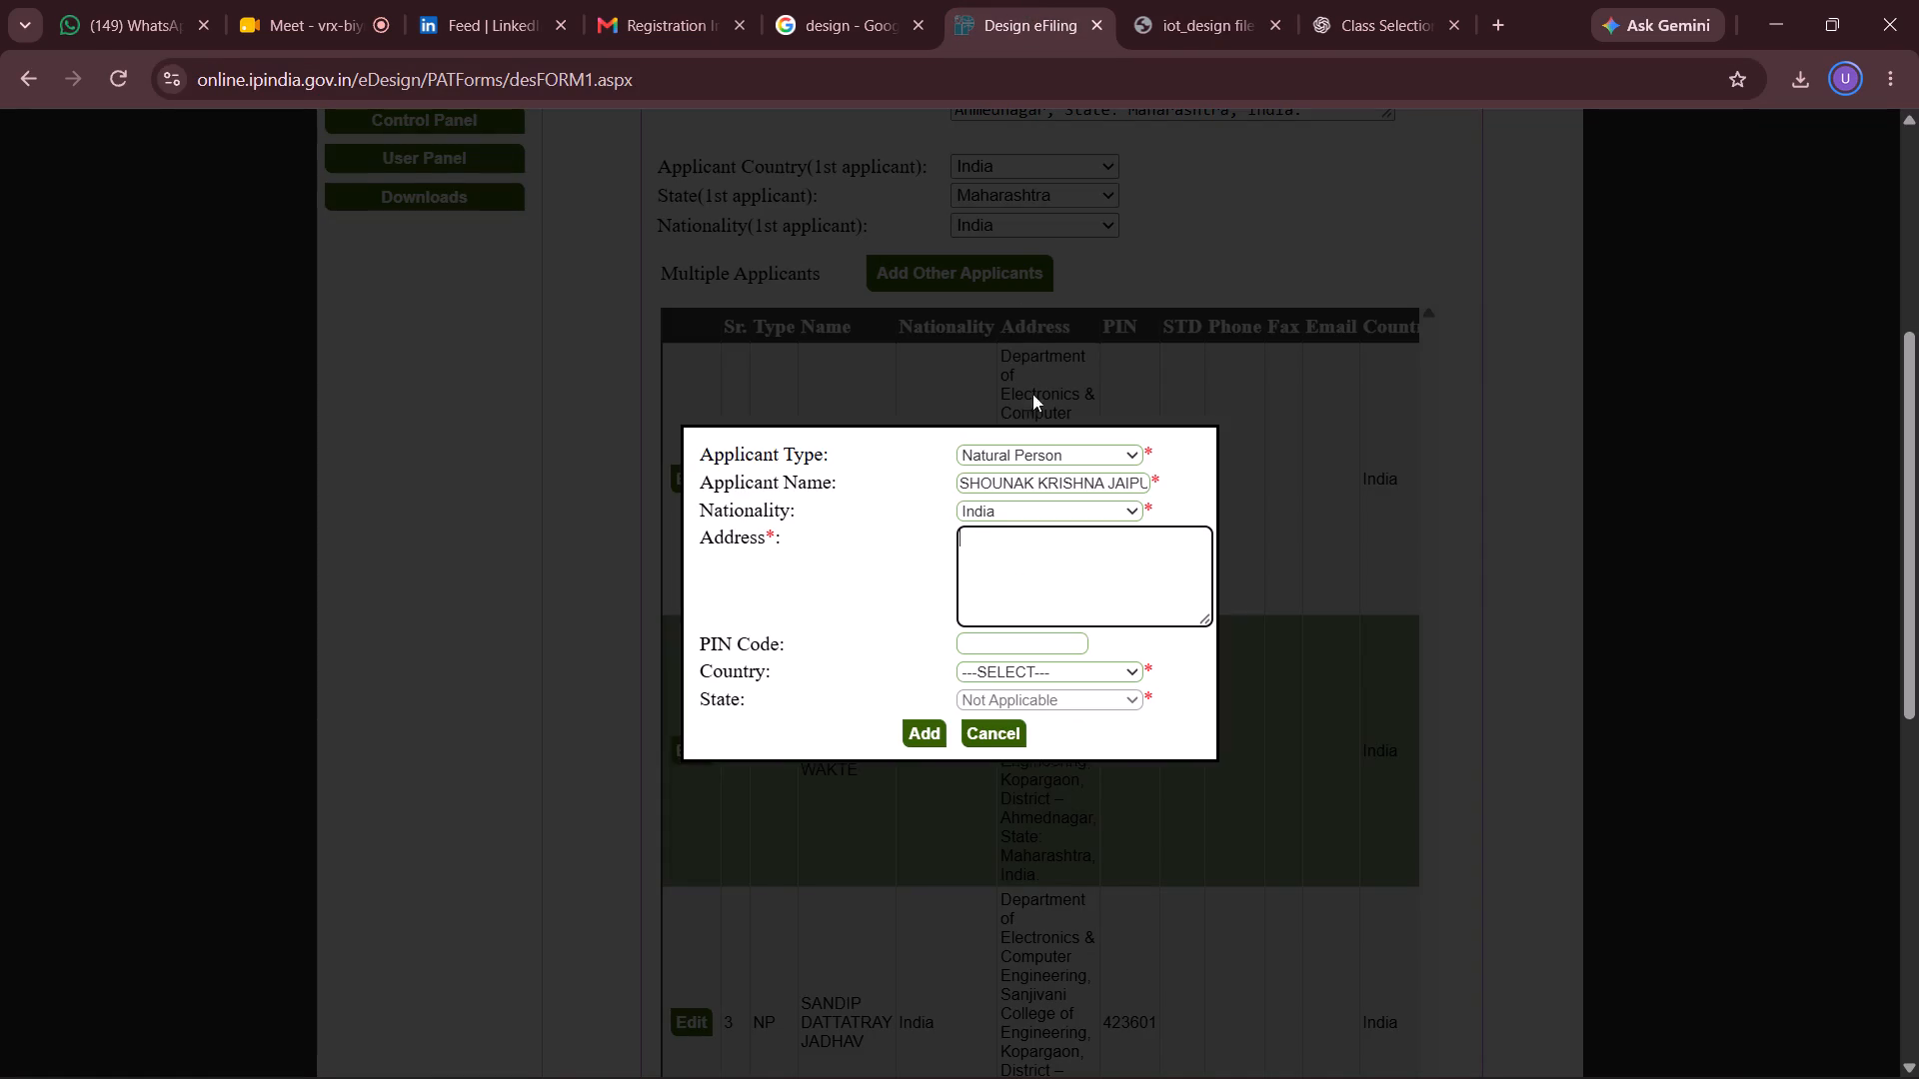
key("ctrl+v")
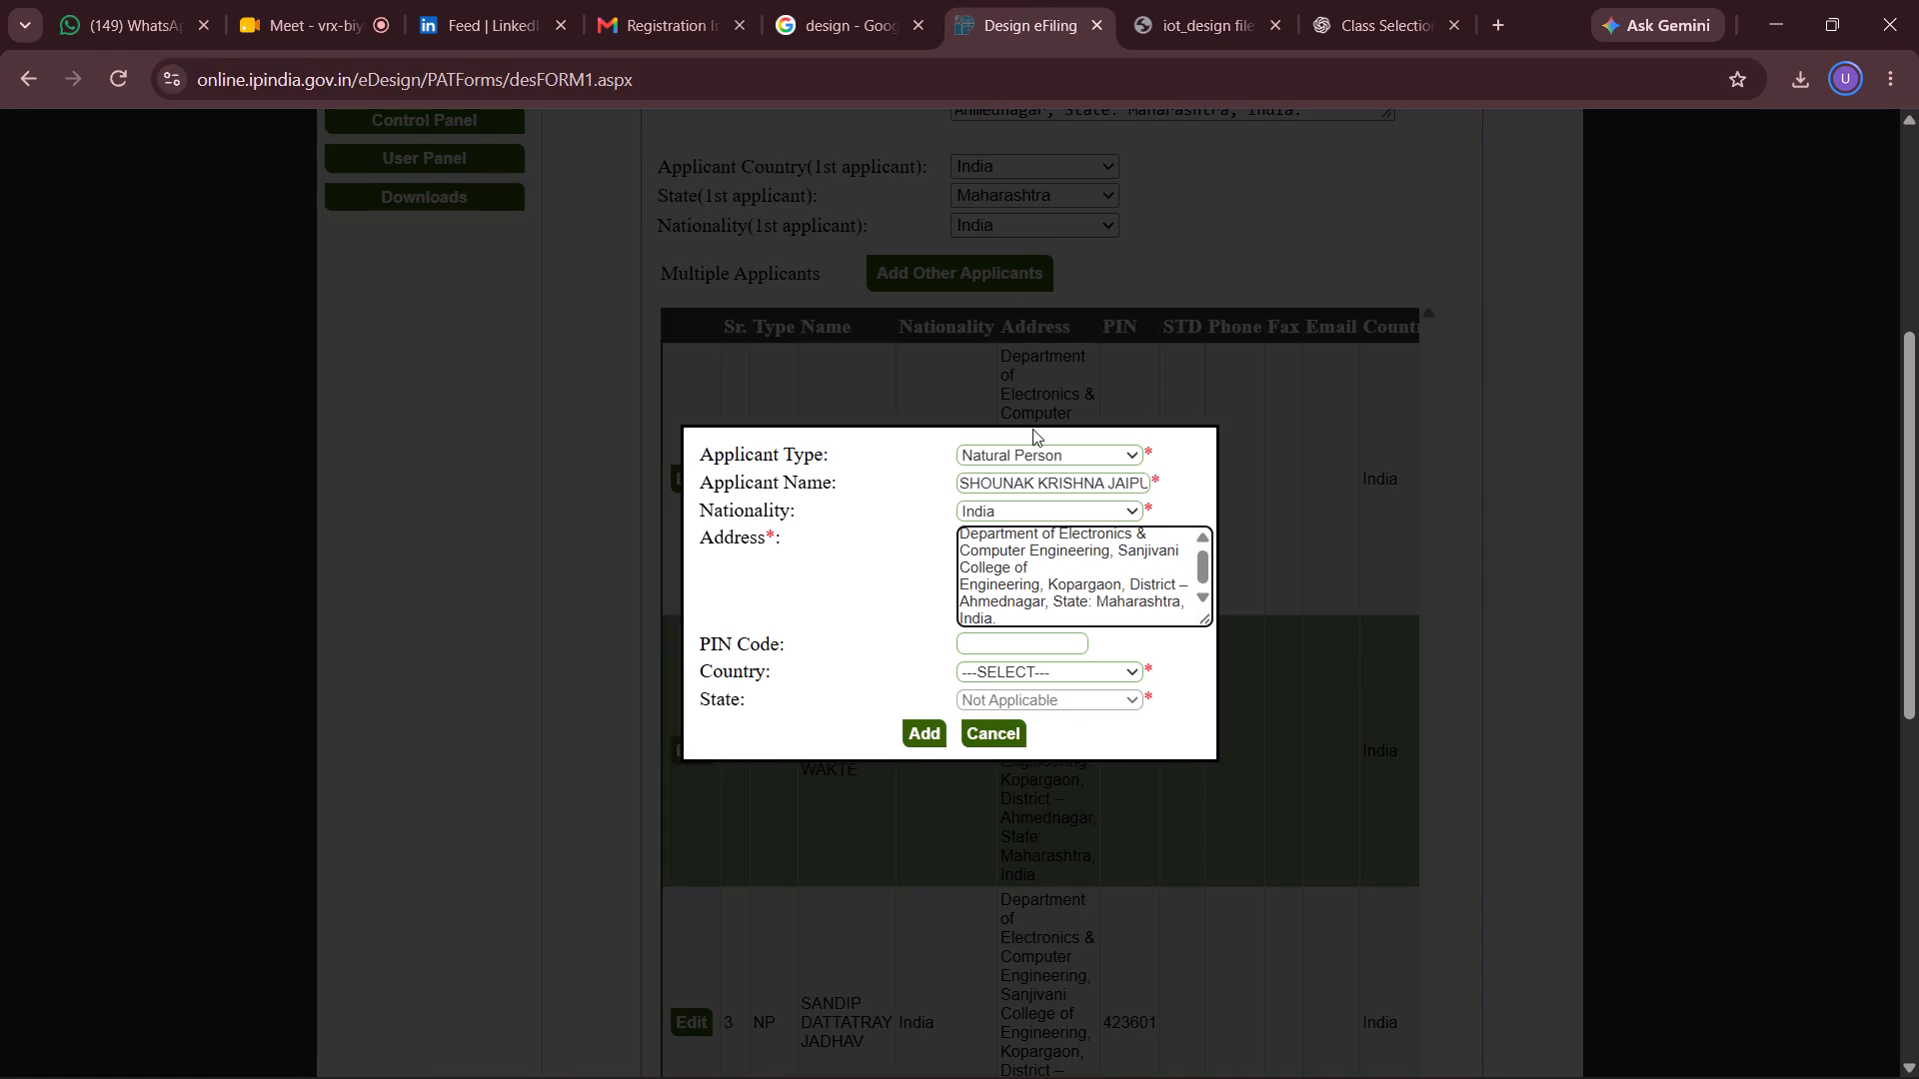
Enter the fifth applicant's postal PIN code, set country India and state Maharashtra, and add the applicant to the application.
left_click(1044, 647)
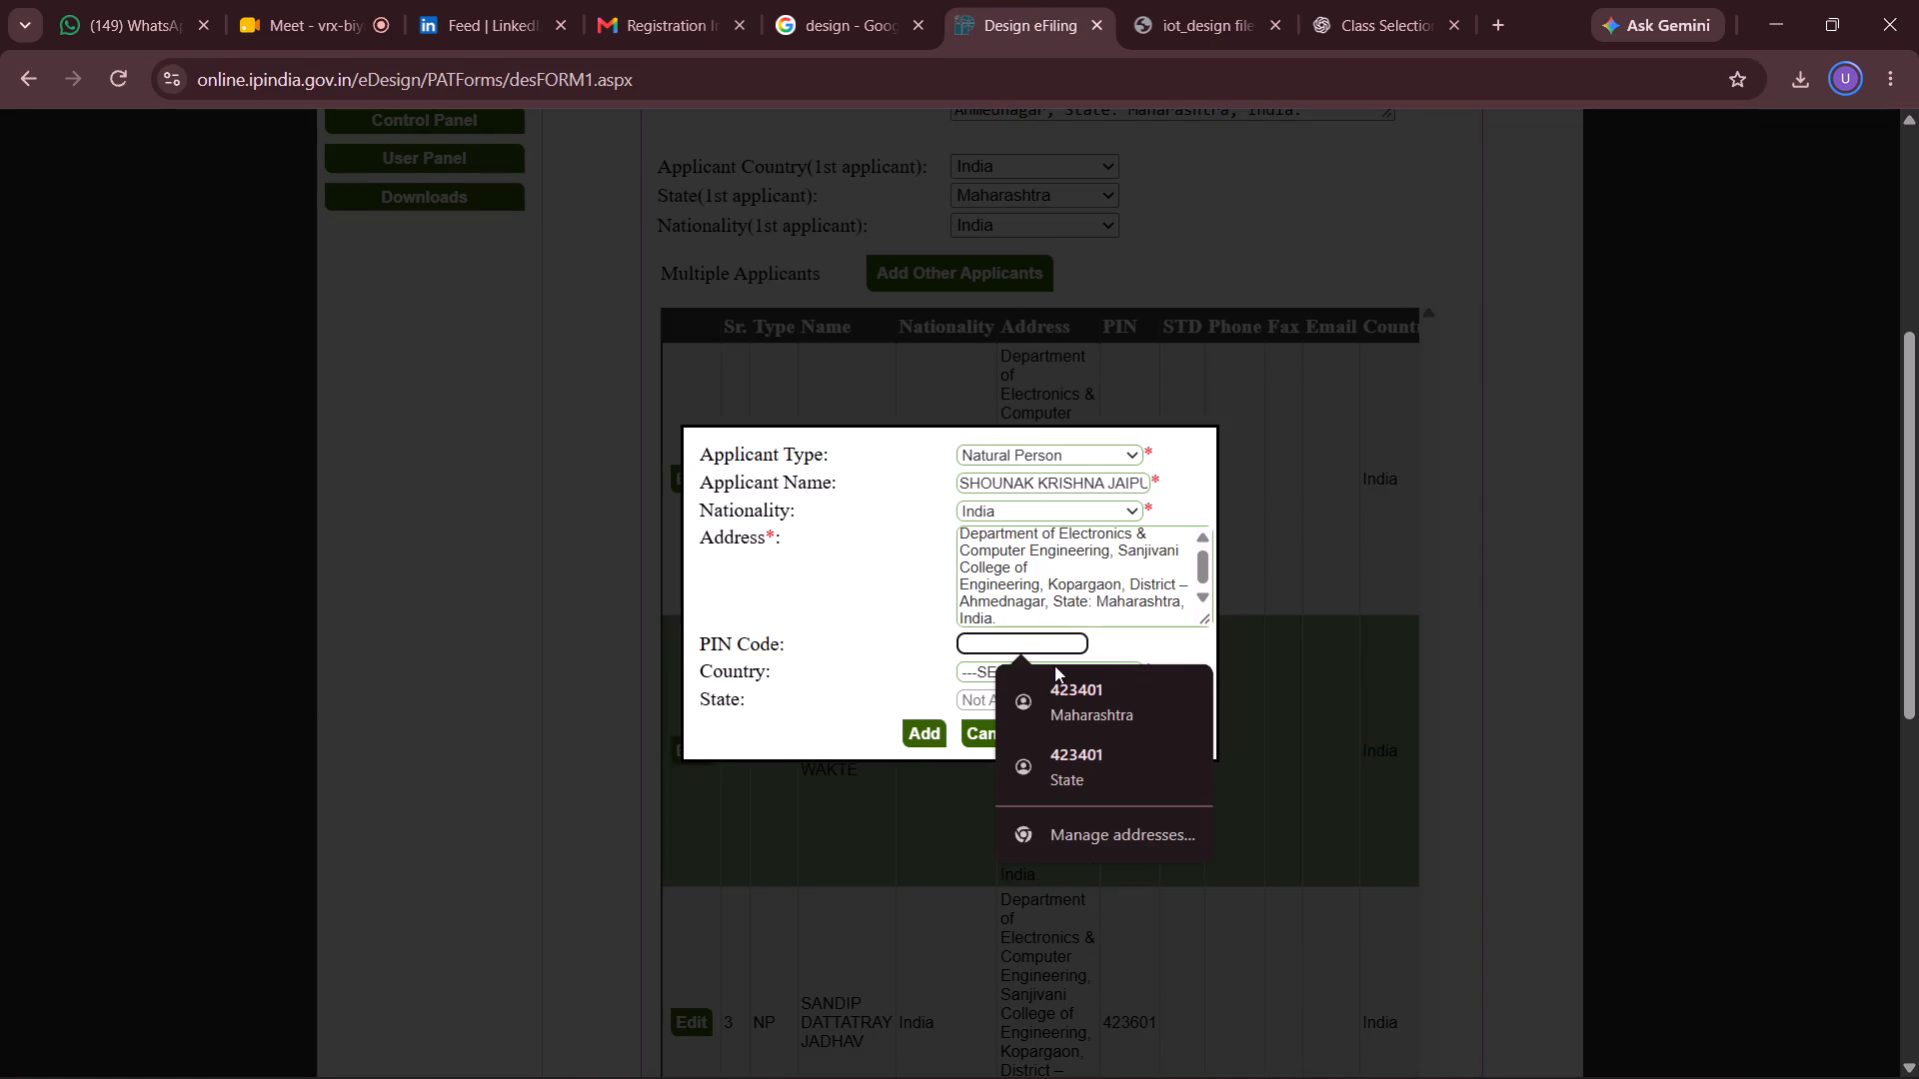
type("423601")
left_click(1081, 665)
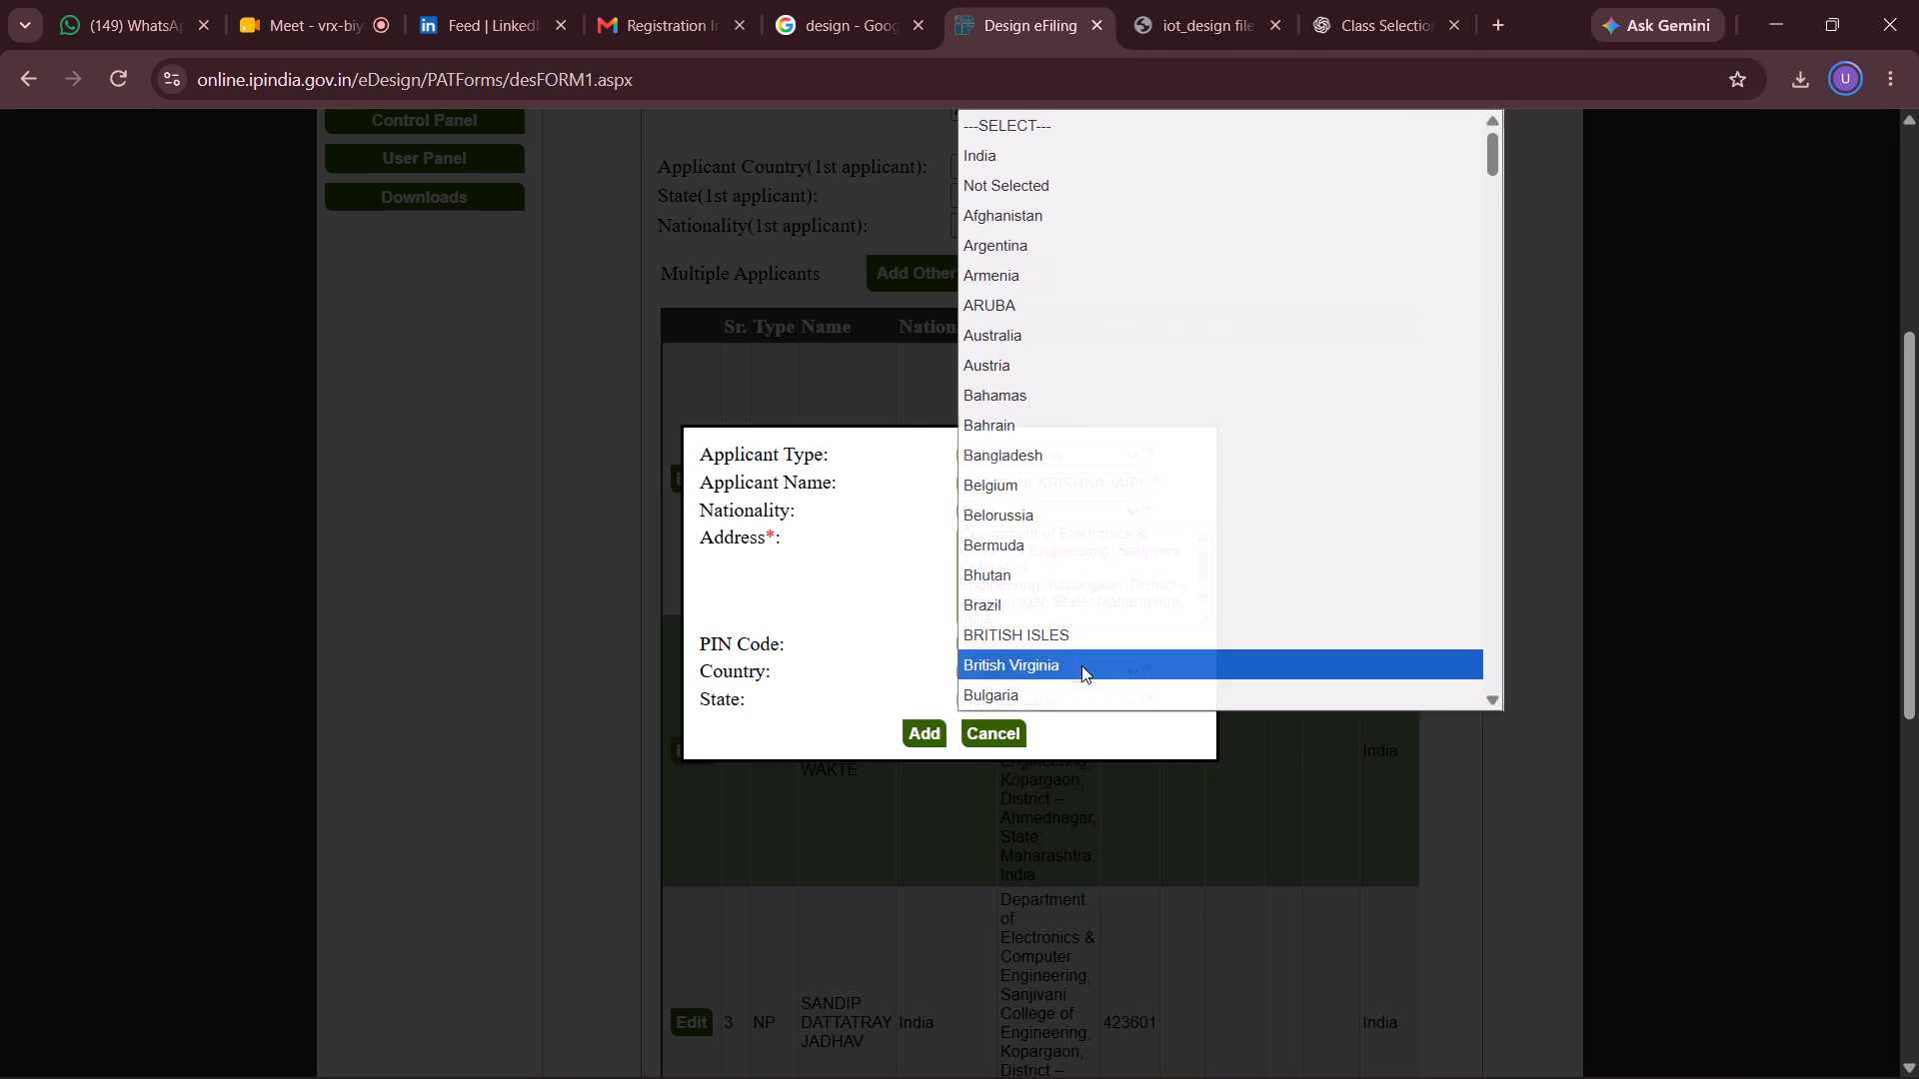
left_click(1221, 152)
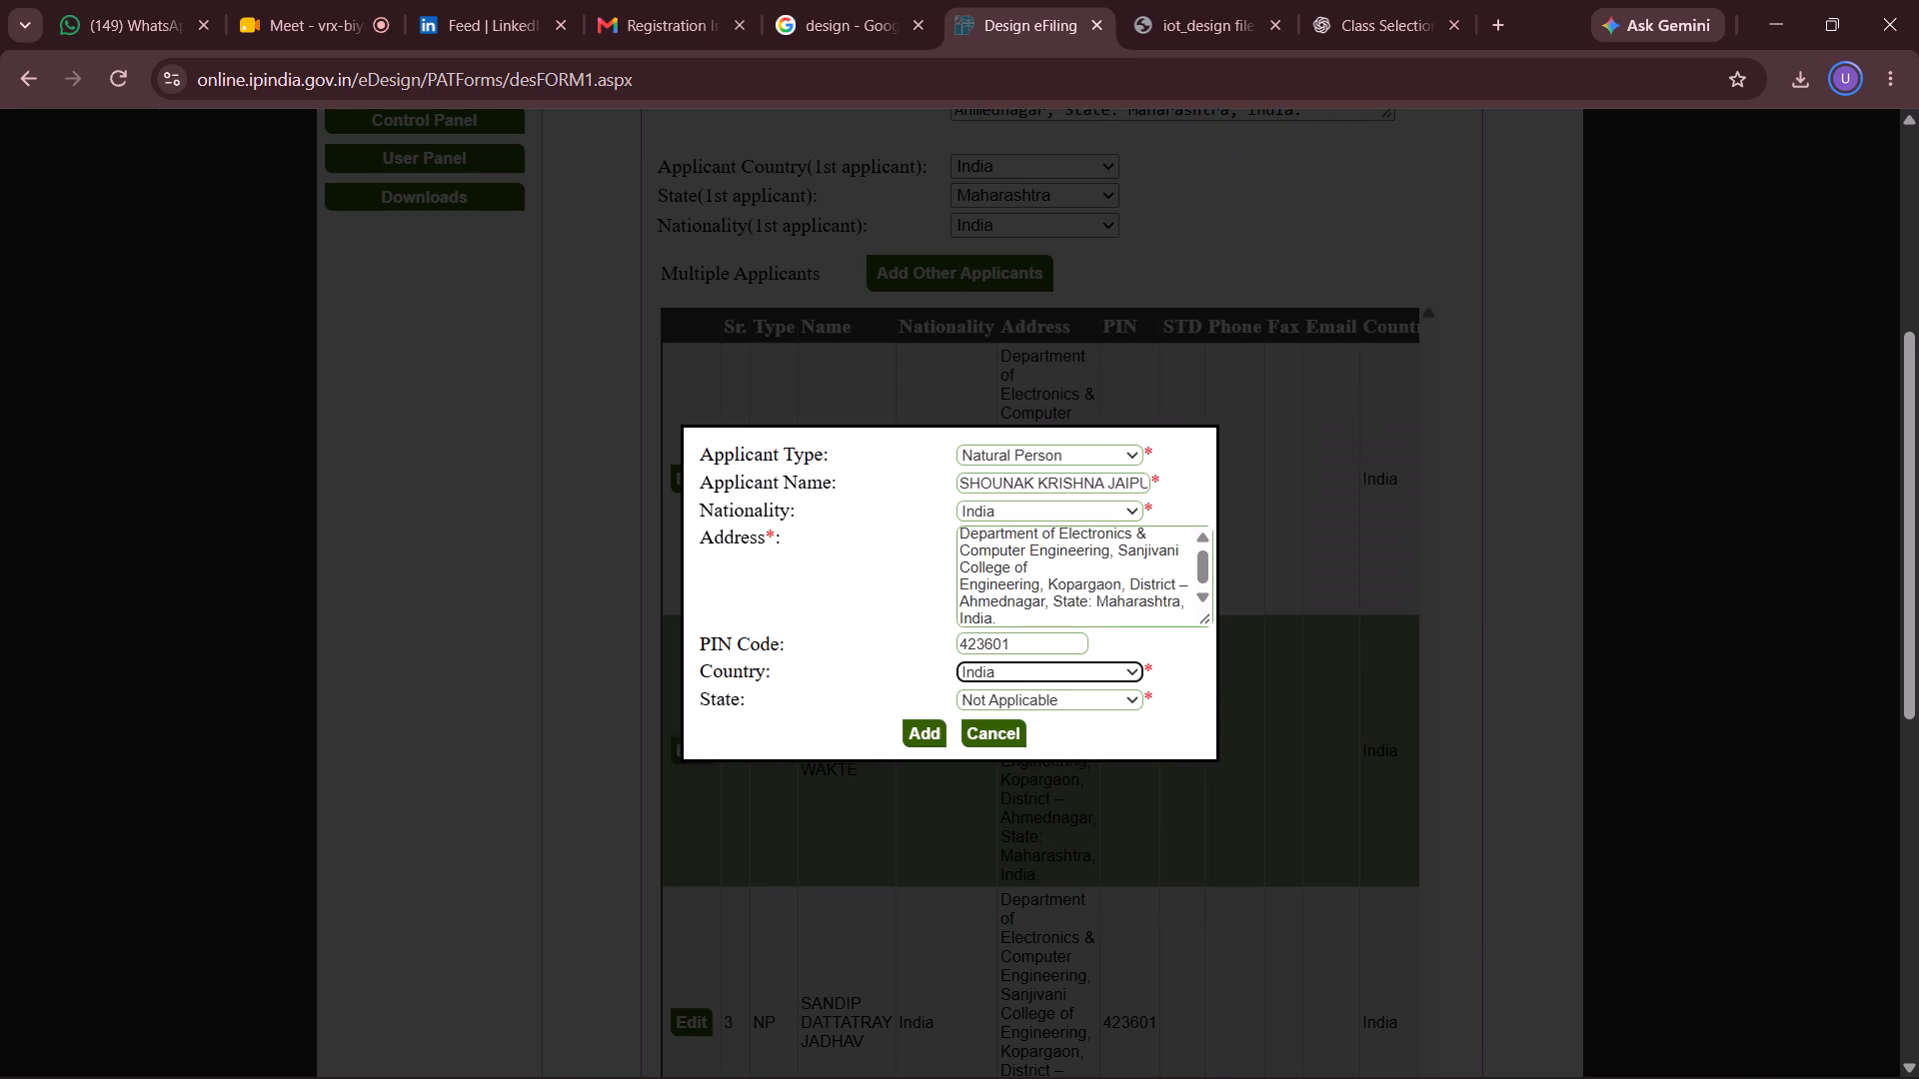
left_click(1035, 704)
left_click(1096, 477)
left_click(929, 736)
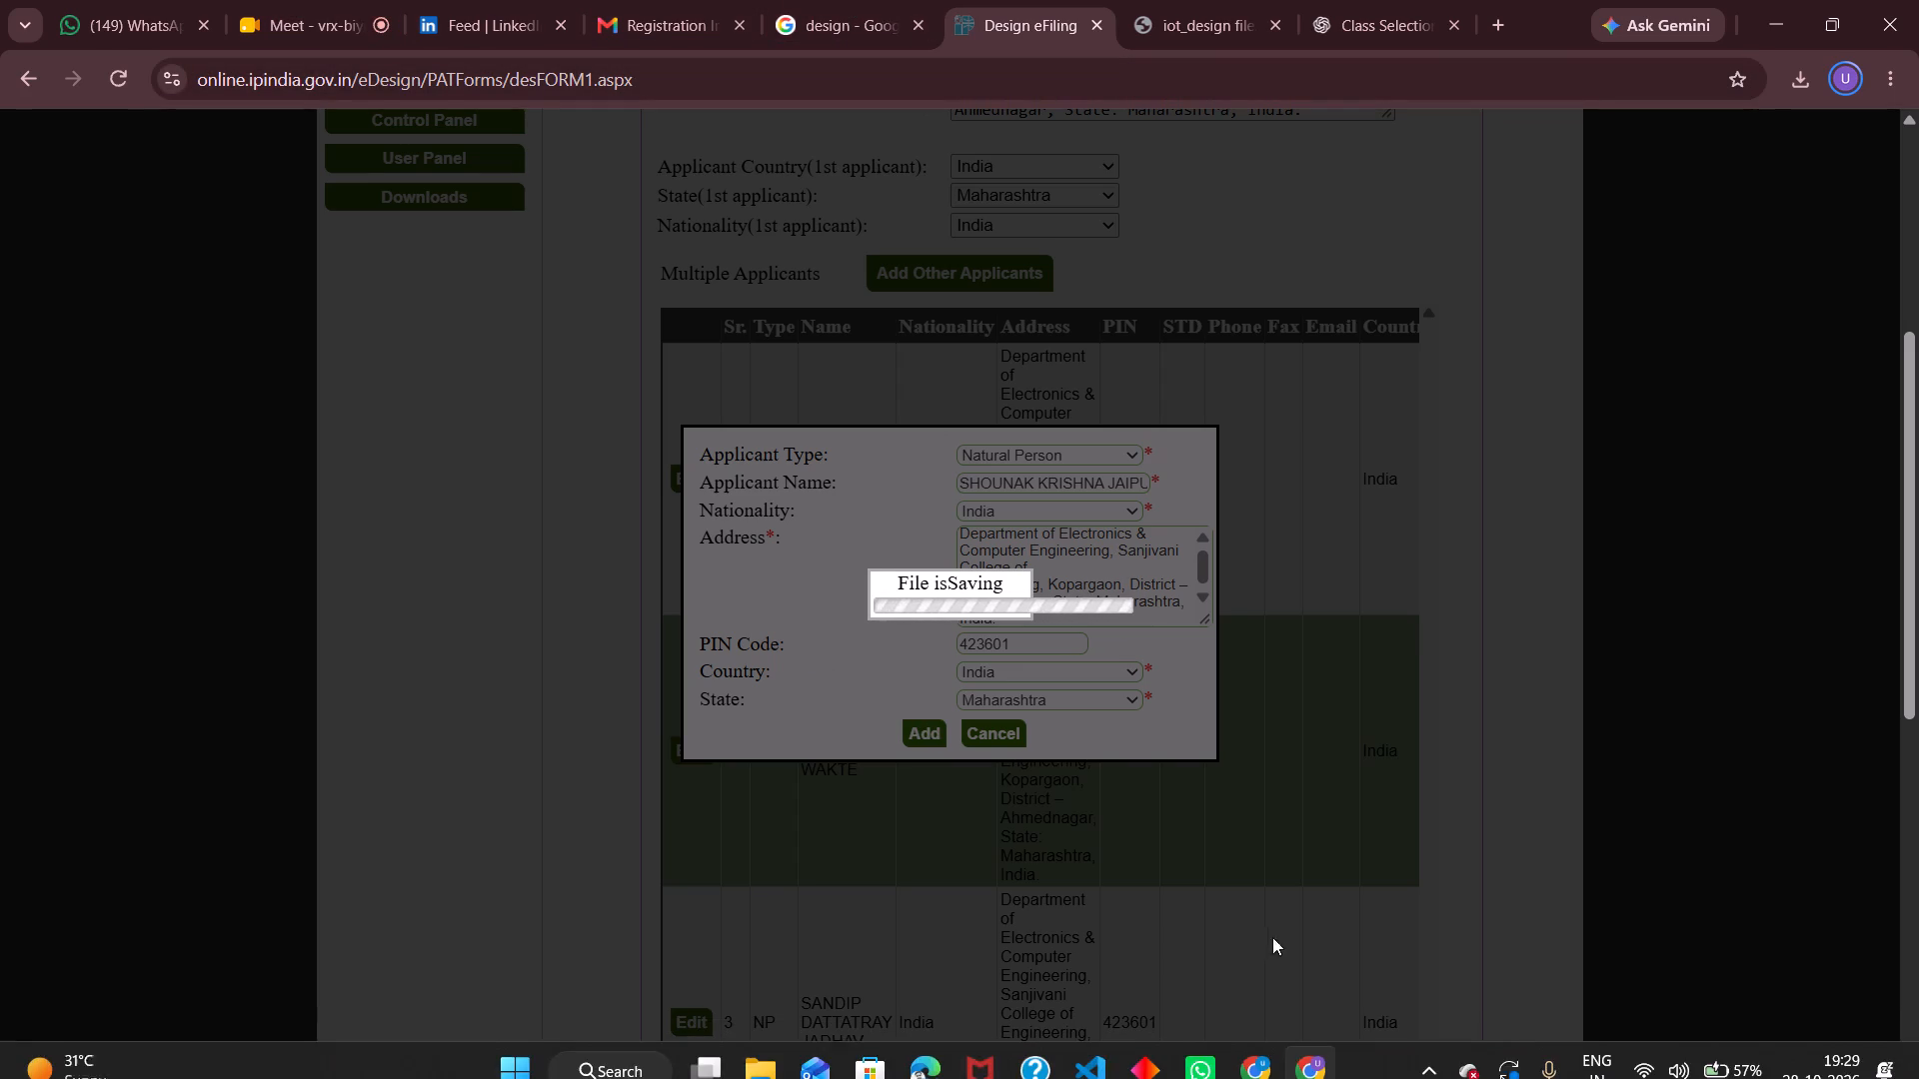
Copy the sixth-listed applicant's name from the design PDF.
scroll(1108, 263, "down", 4)
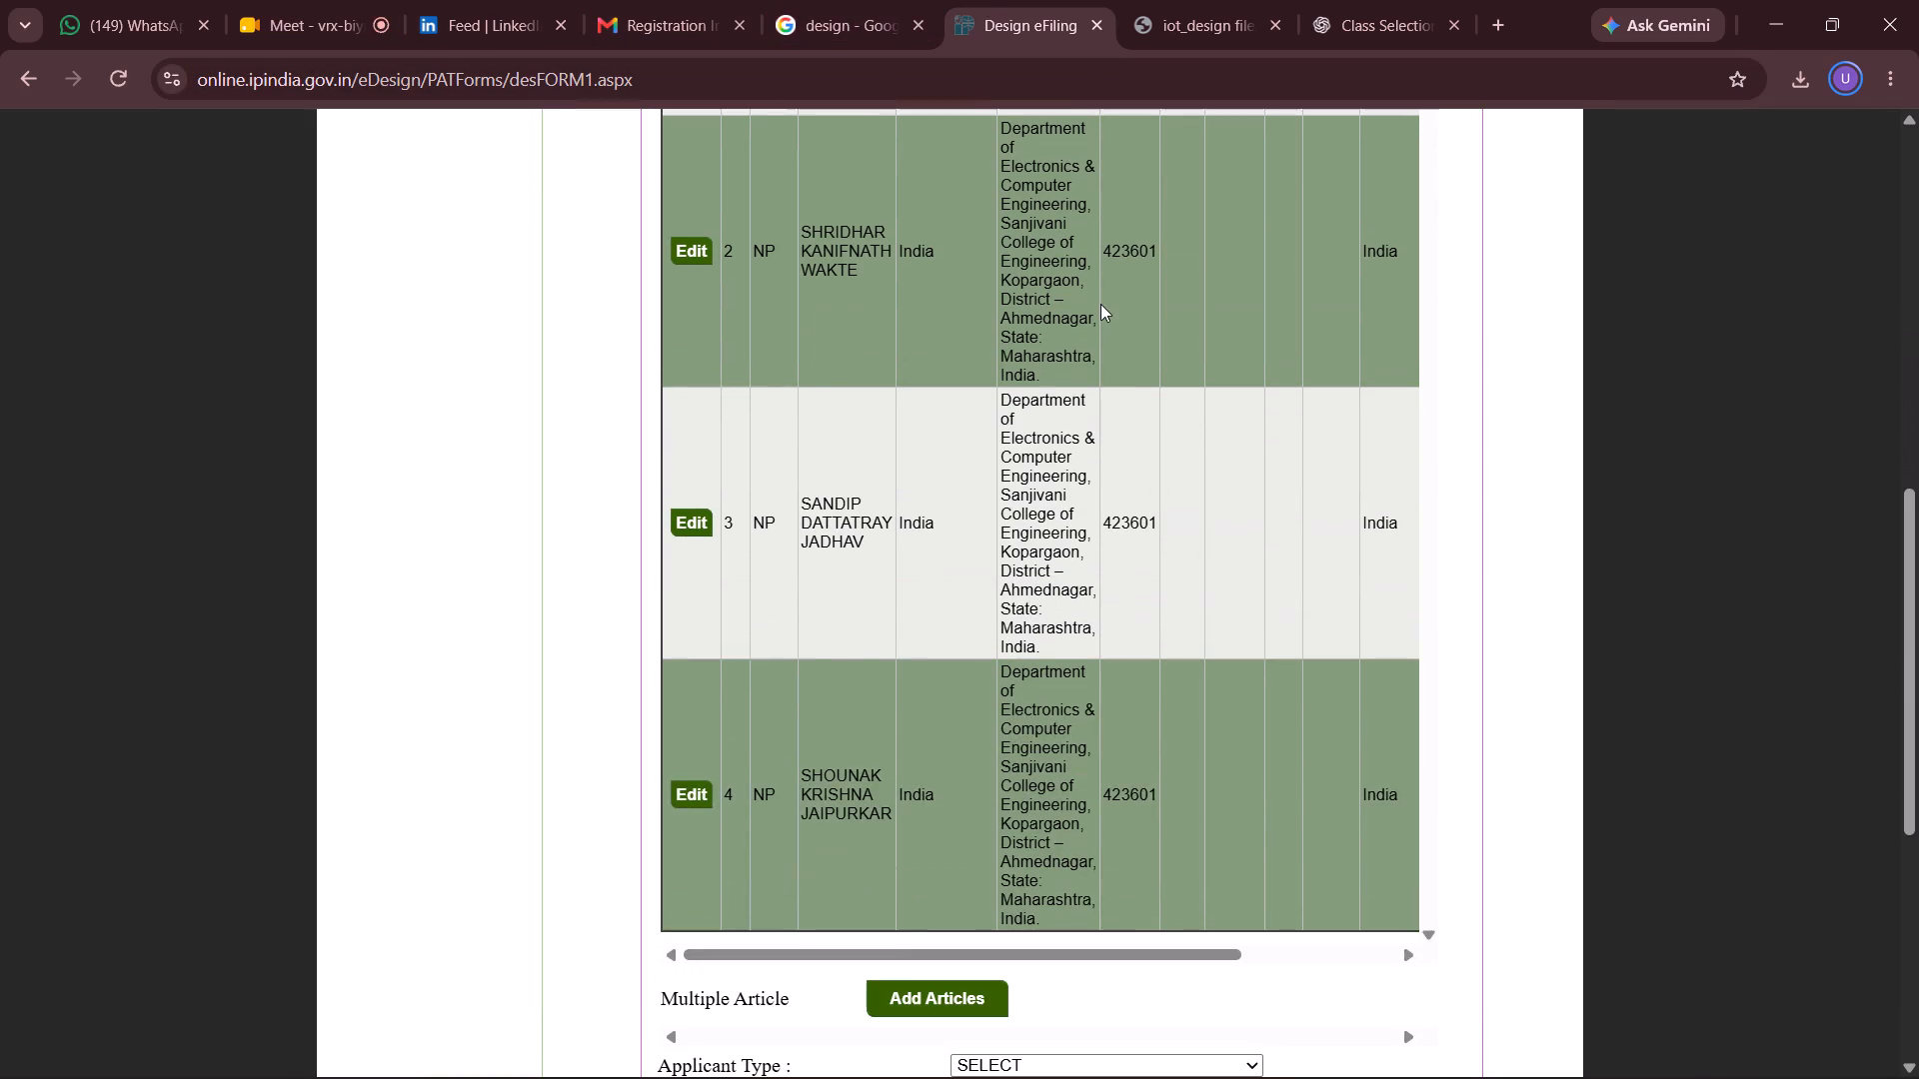
scroll(1100, 304, "up", 2)
left_click(1157, 26)
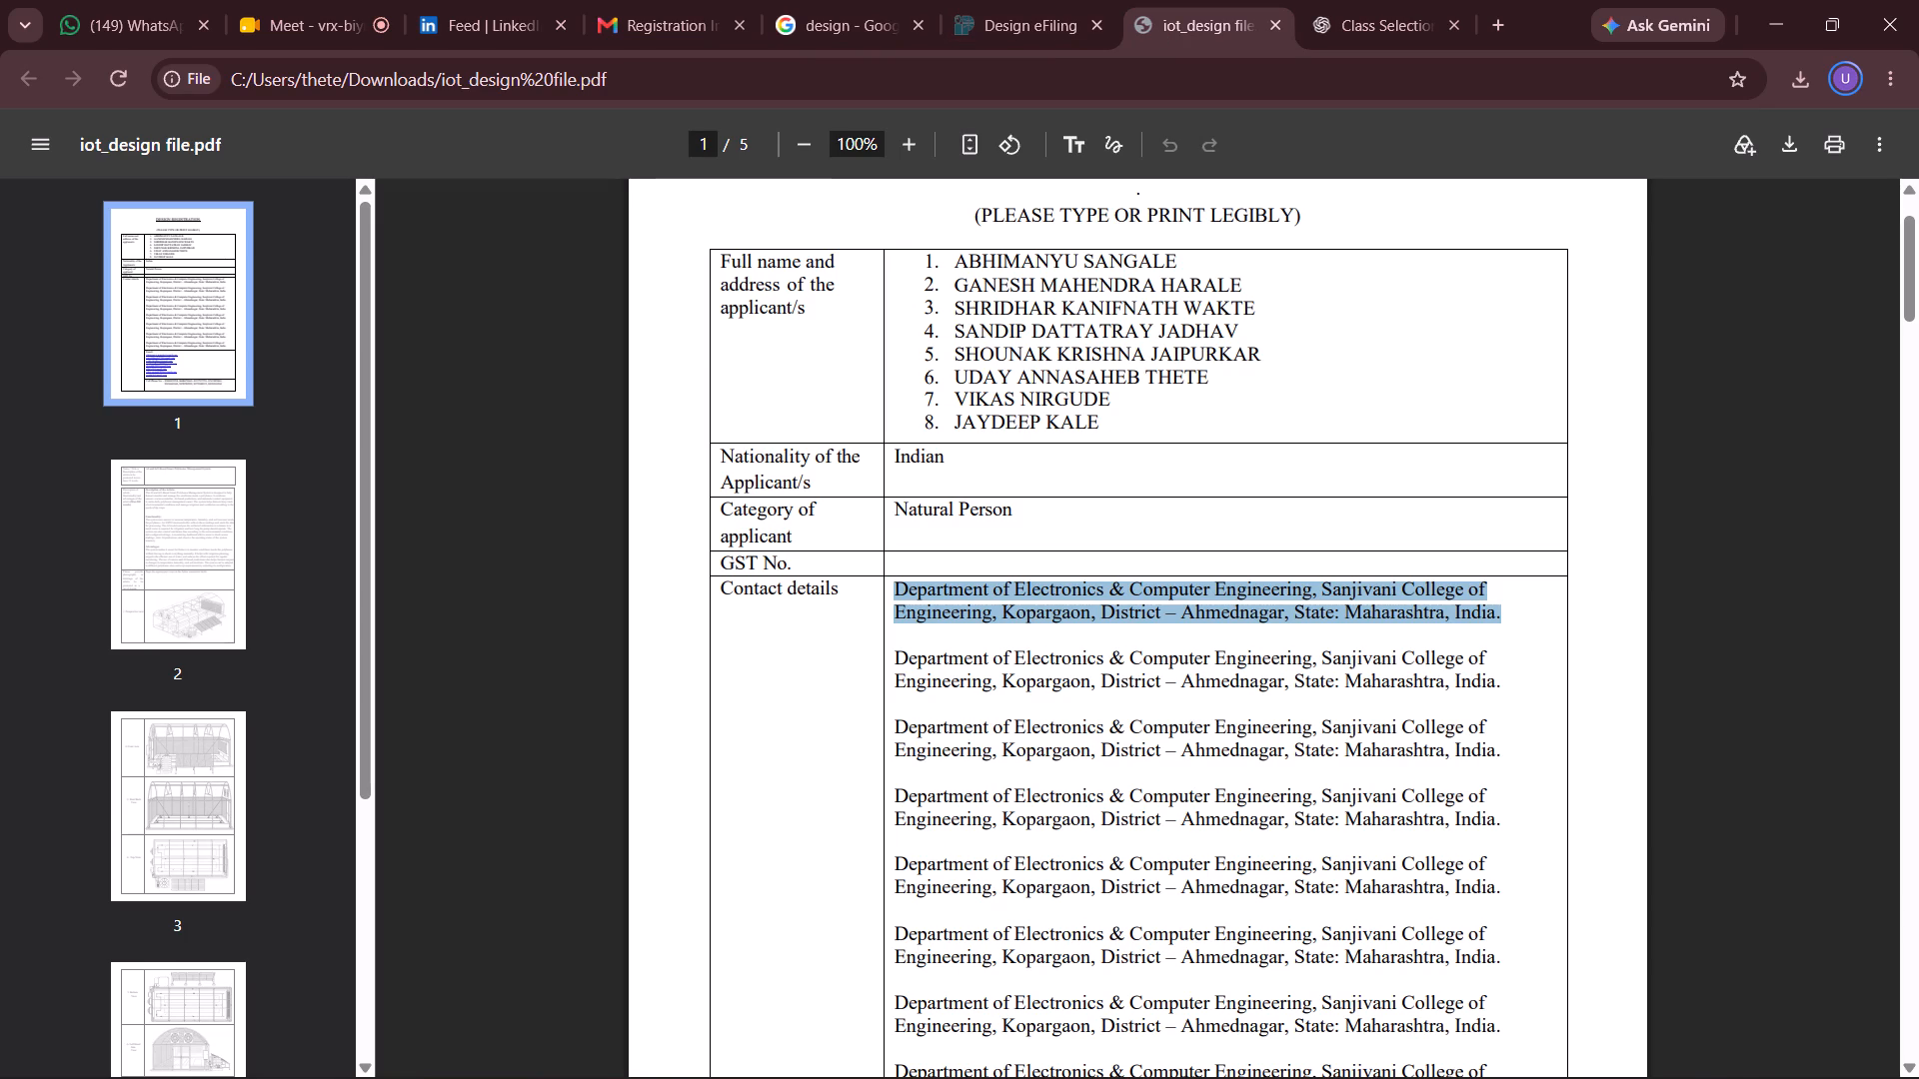
left_click(1001, 389)
left_click_drag(958, 365, 1197, 342)
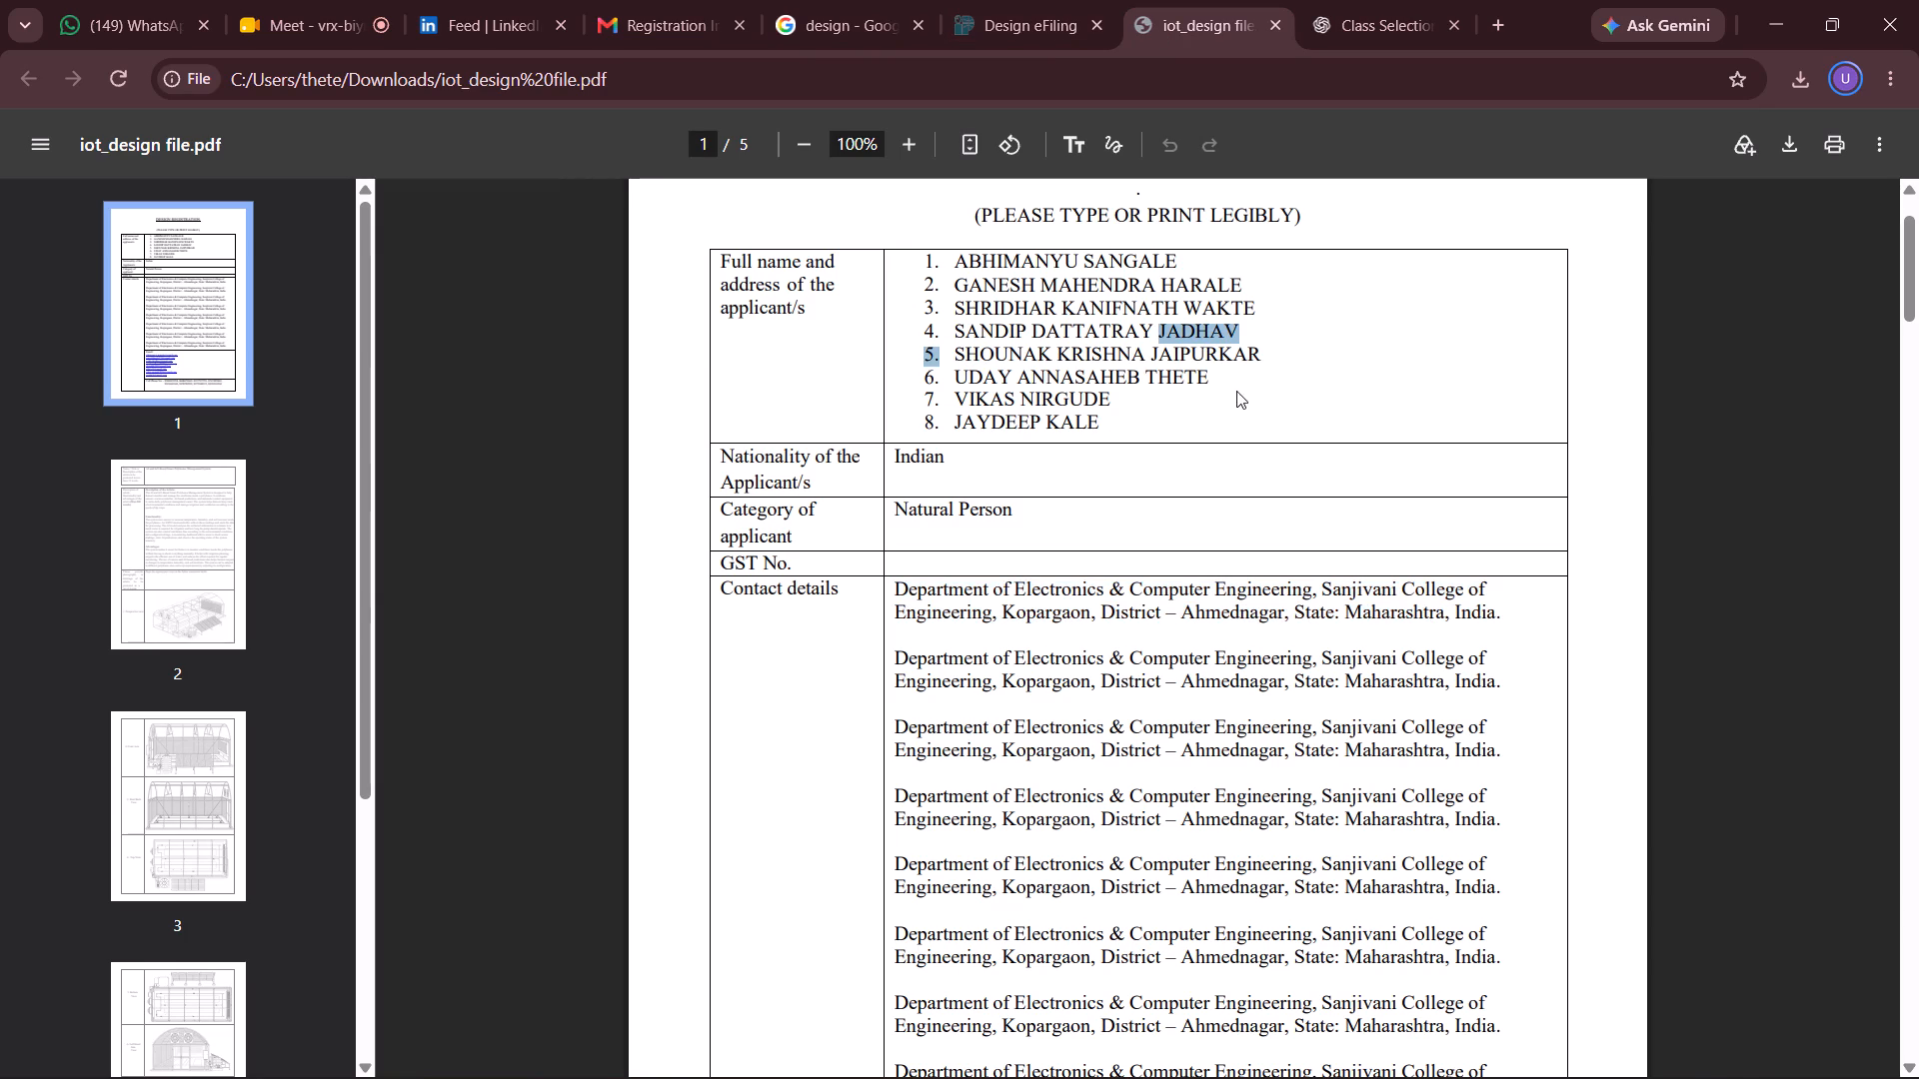
left_click(1239, 393)
left_click_drag(1223, 365, 1025, 371)
left_click(1210, 381)
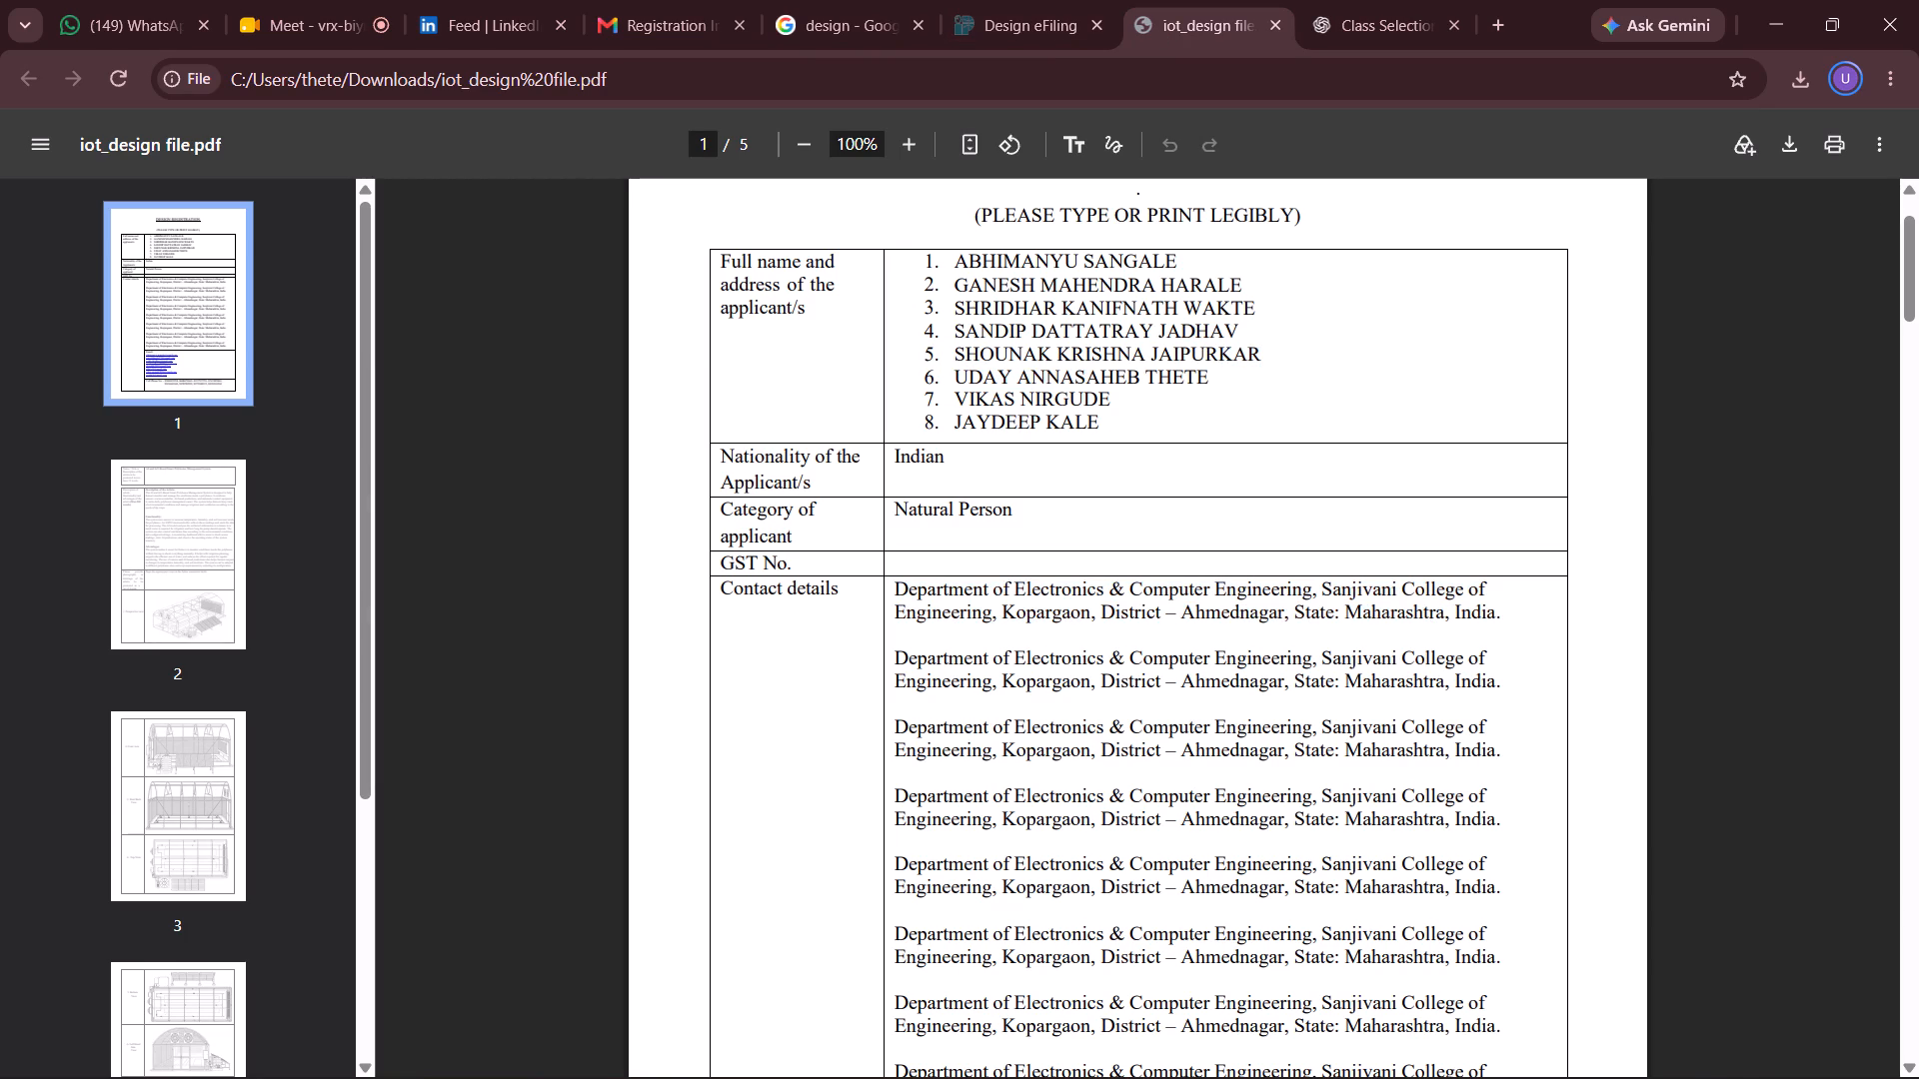
left_click_drag(1210, 381, 1127, 376)
left_click(1230, 382)
left_click_drag(1225, 374, 1022, 390)
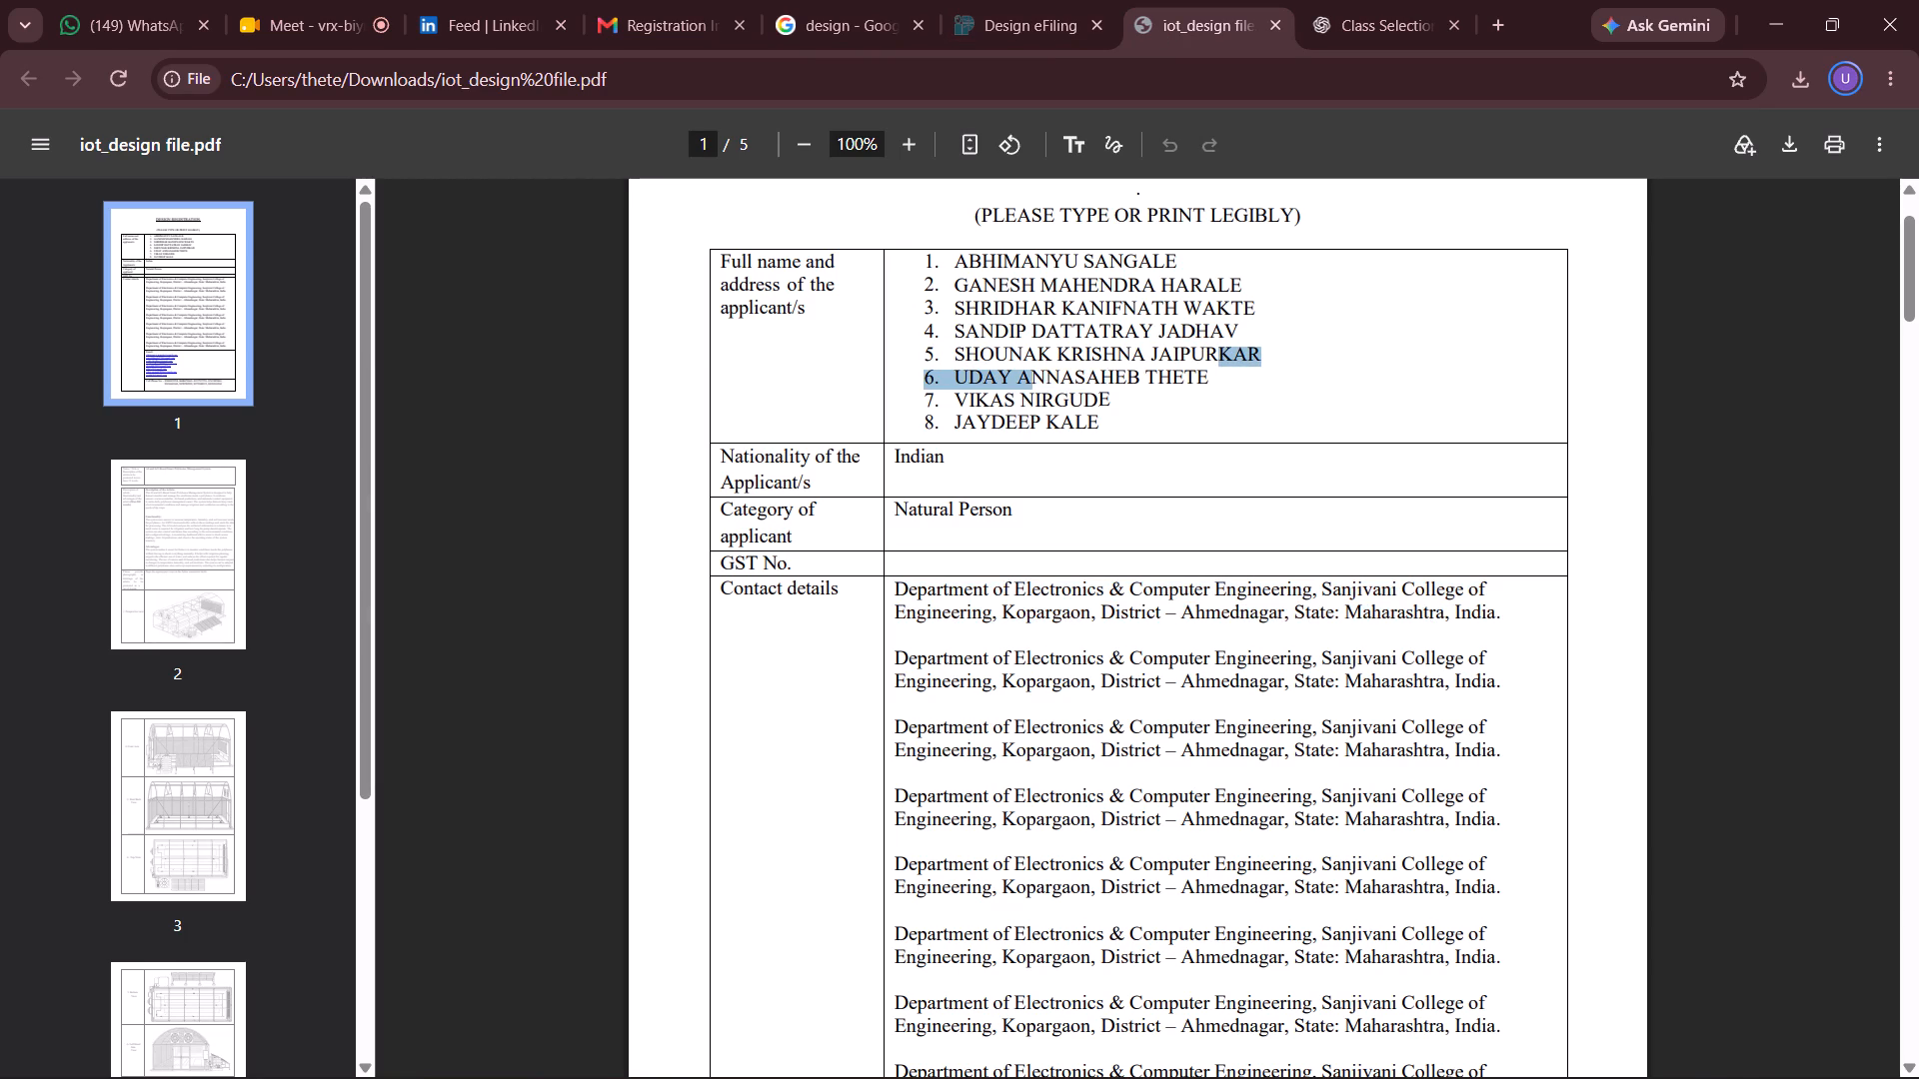
left_click_drag(1022, 390, 1021, 390)
triple_click(1065, 382)
left_click(1062, 377)
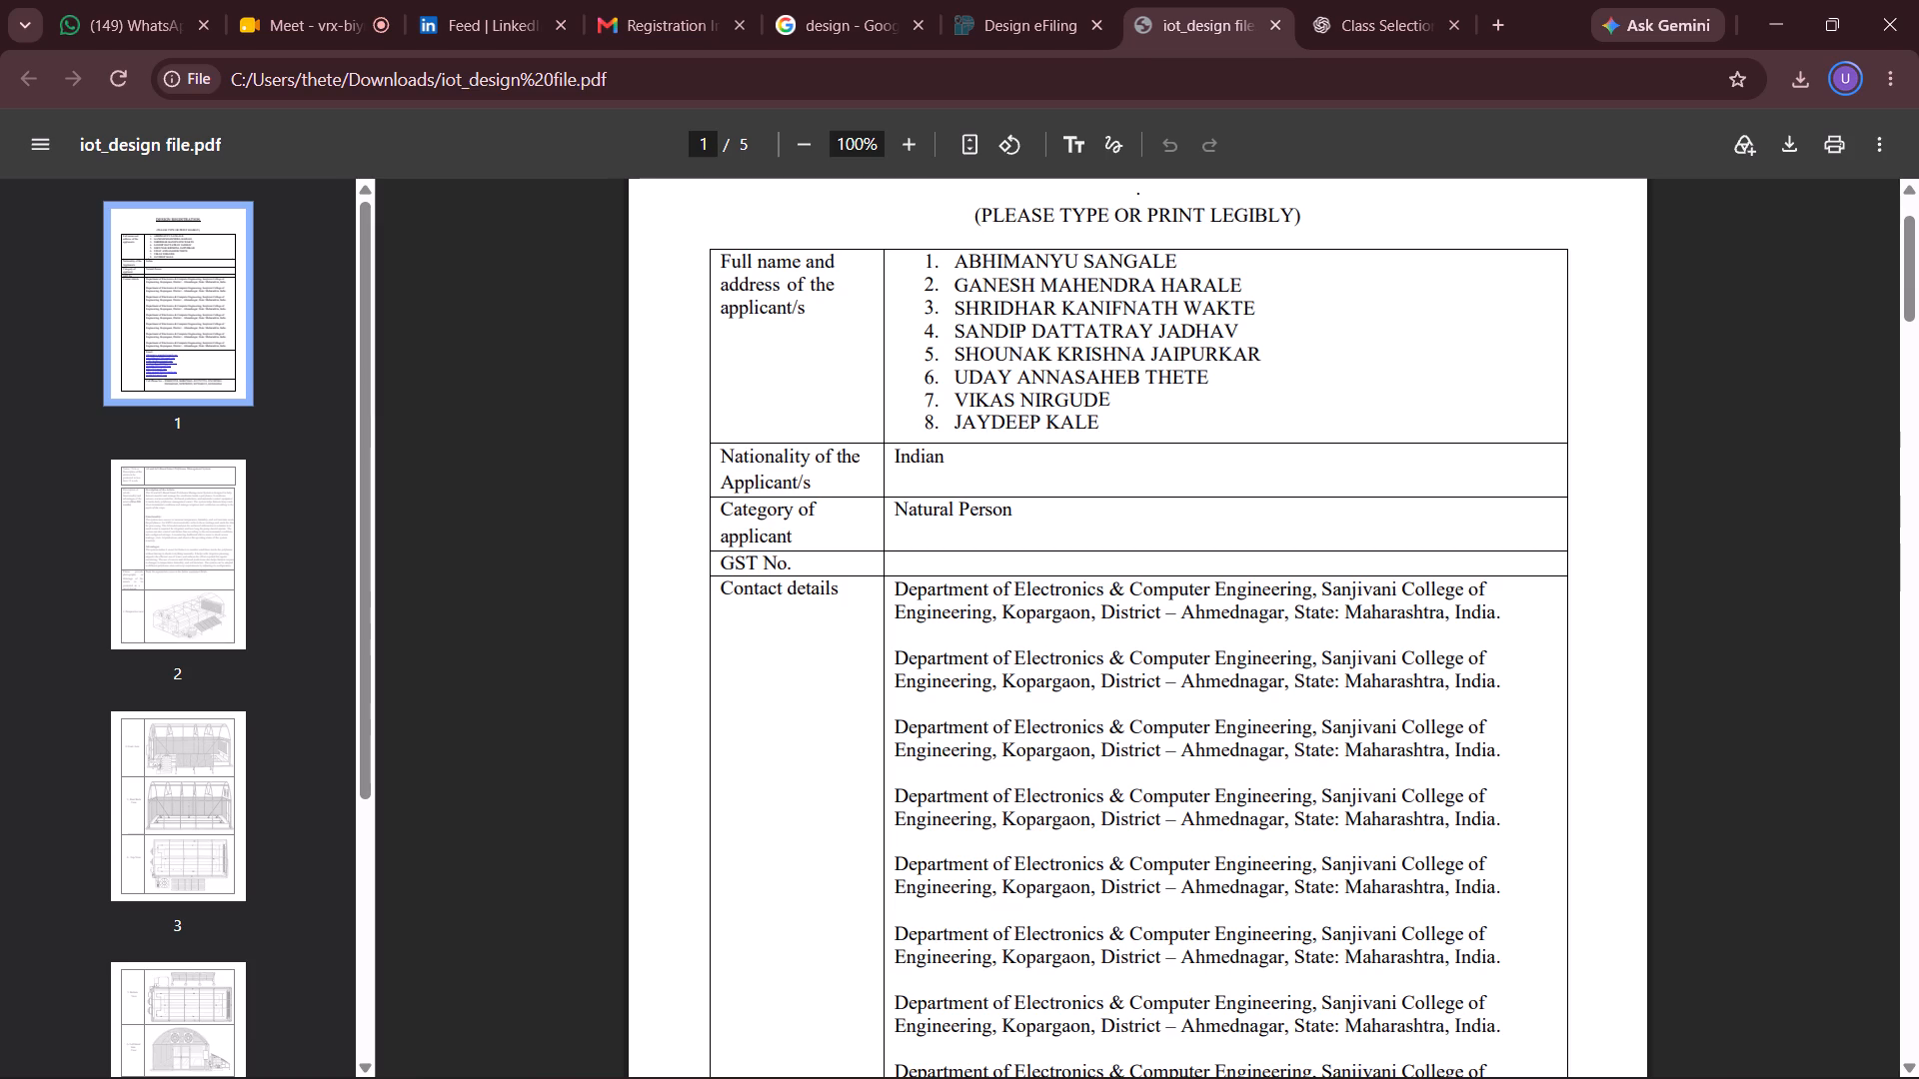
left_click_drag(957, 378, 1206, 389)
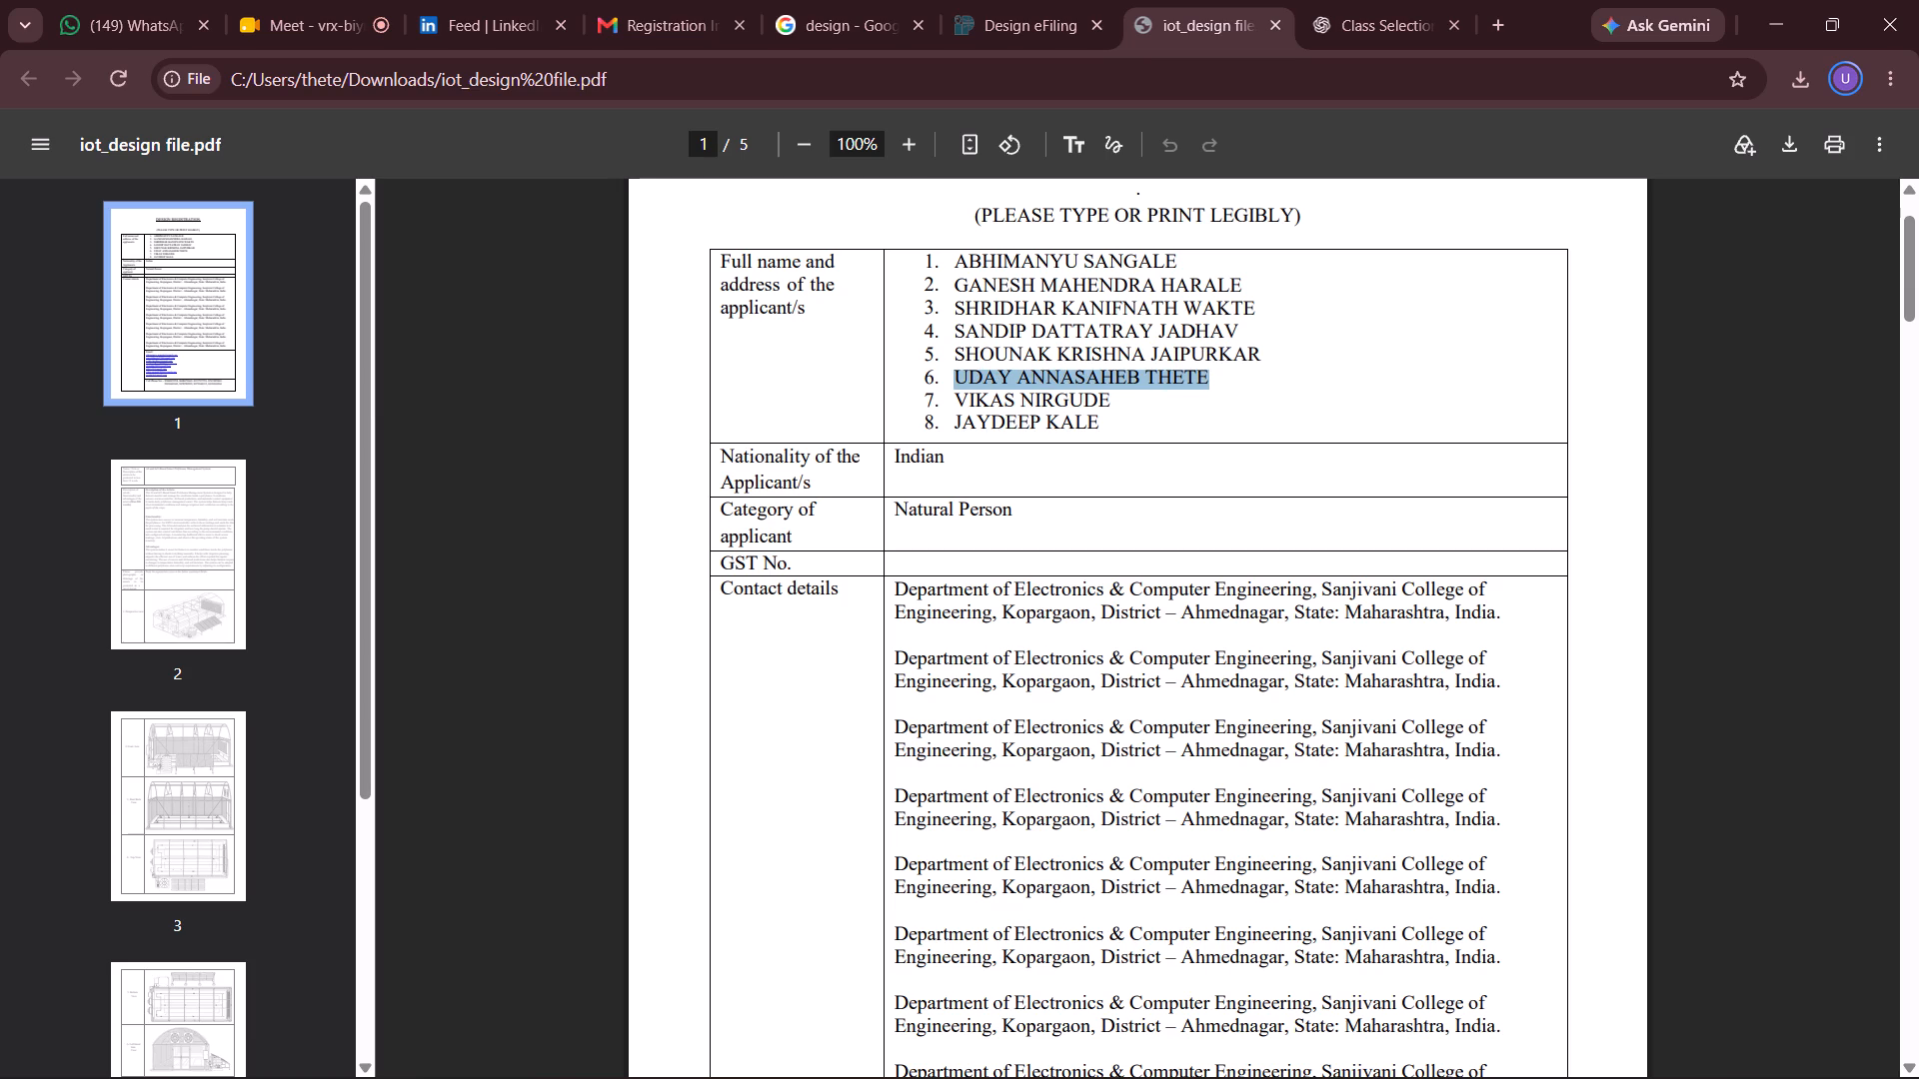
key("ctrl+c")
Start another additional applicant entry as Natural Person with the copied sixth-listed name and nationality India.
left_click(985, 0)
scroll(972, 569, "down", 5)
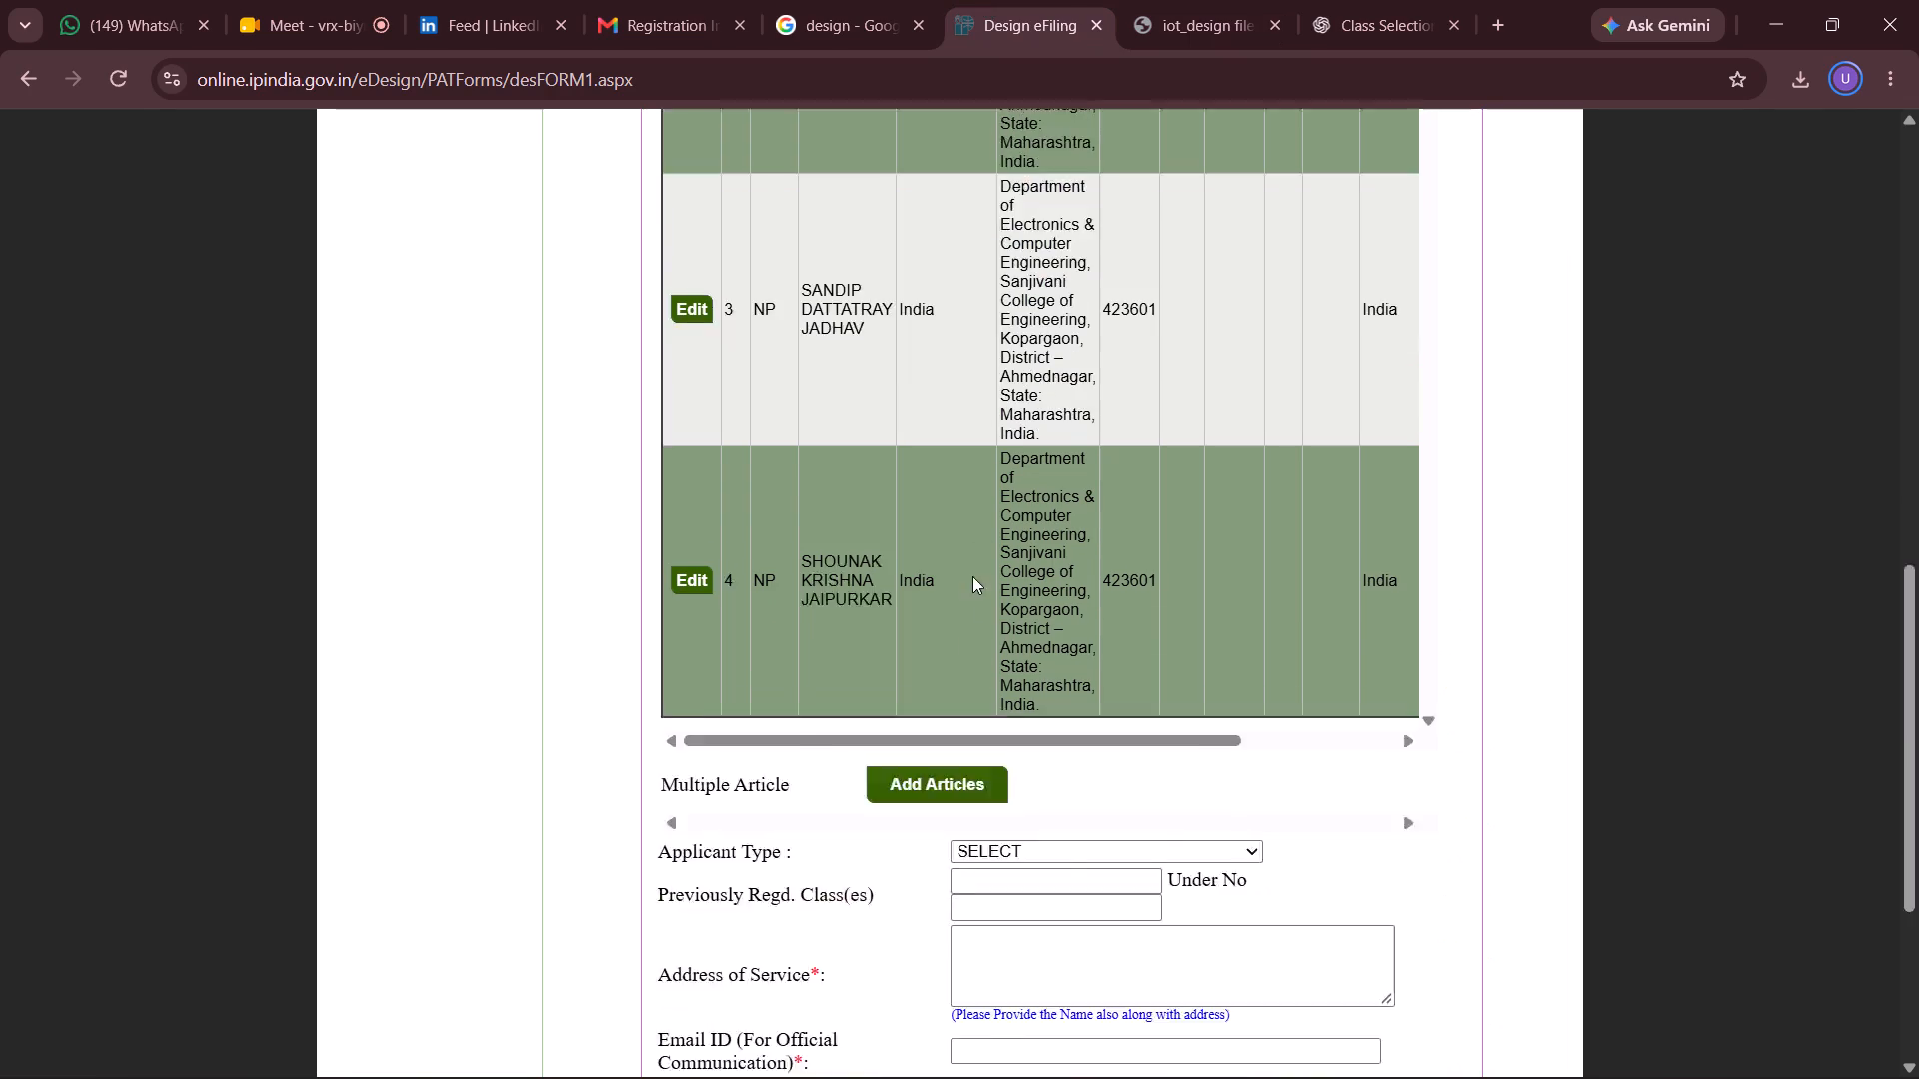
scroll(972, 576, "up", 8)
left_click(974, 394)
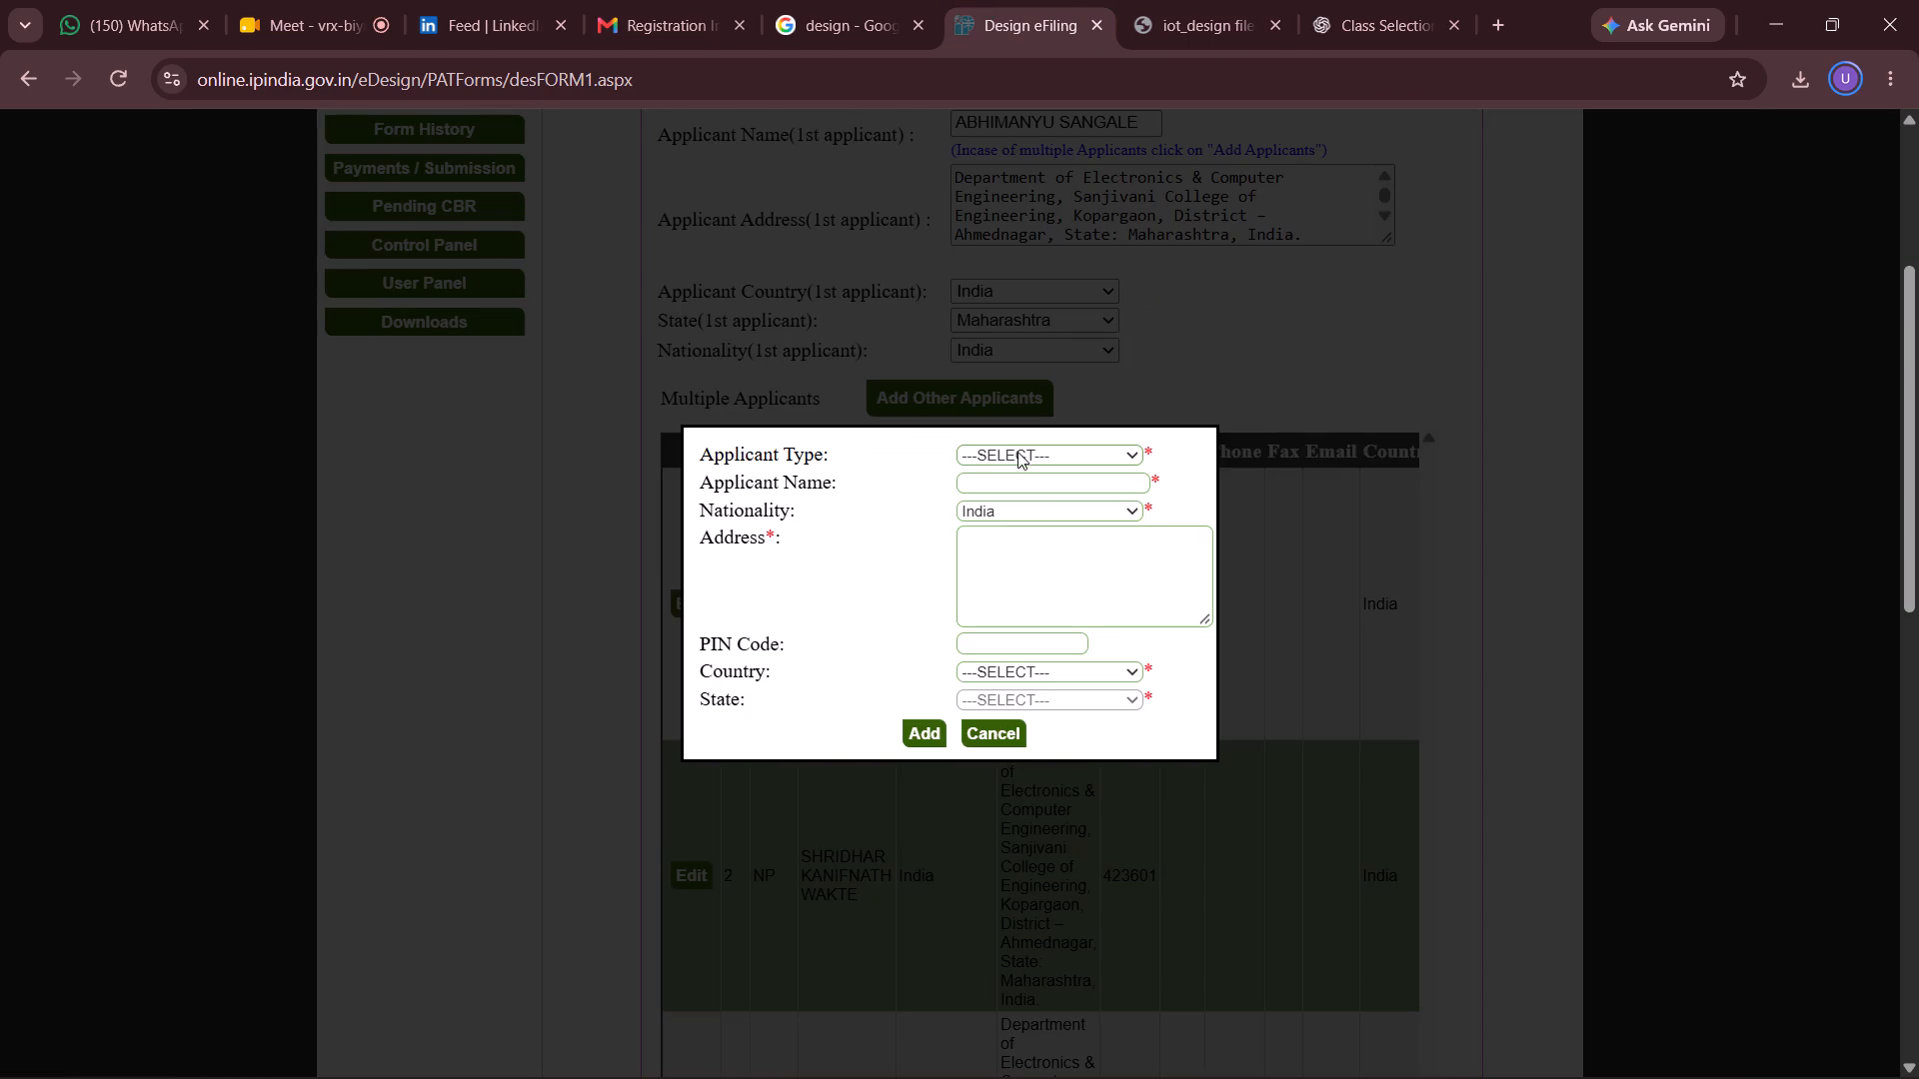
left_click(1018, 453)
left_click(1018, 507)
left_click(1021, 479)
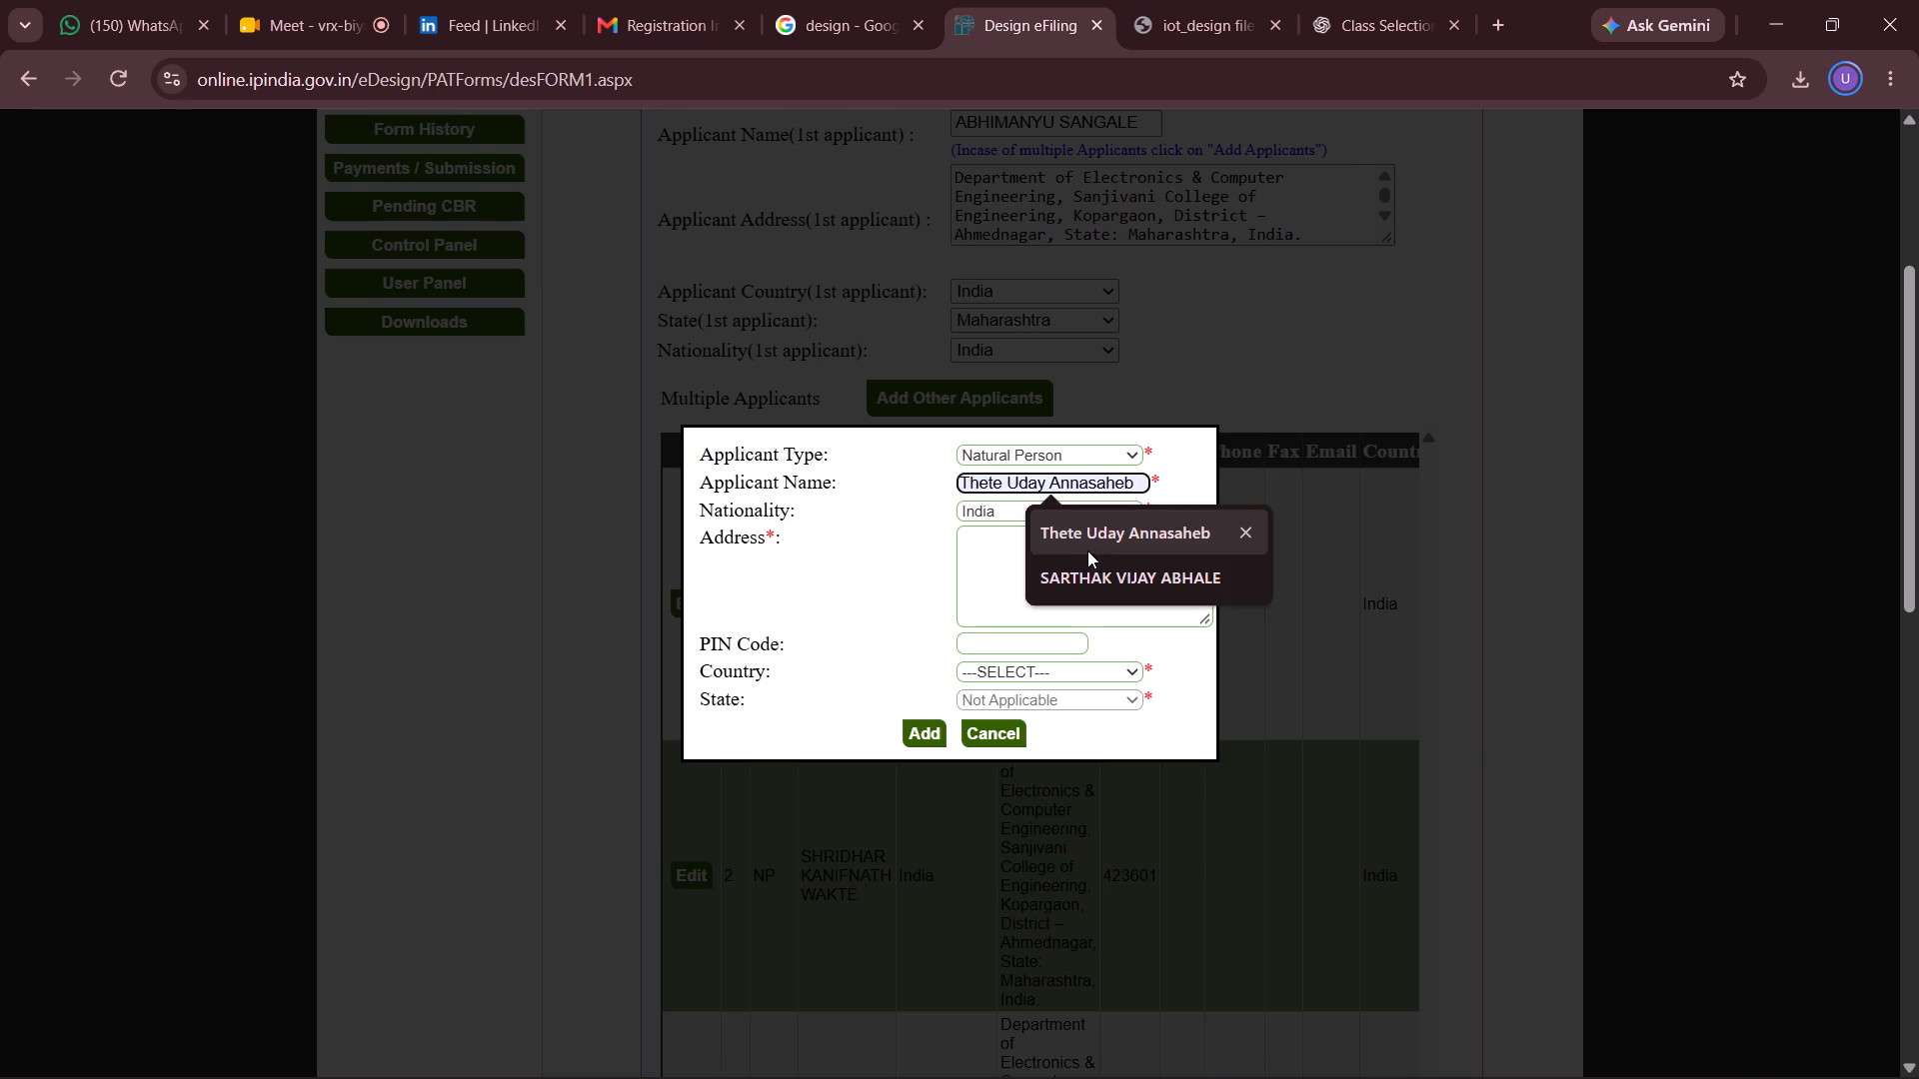
key("ctrl+v")
left_click(1055, 506)
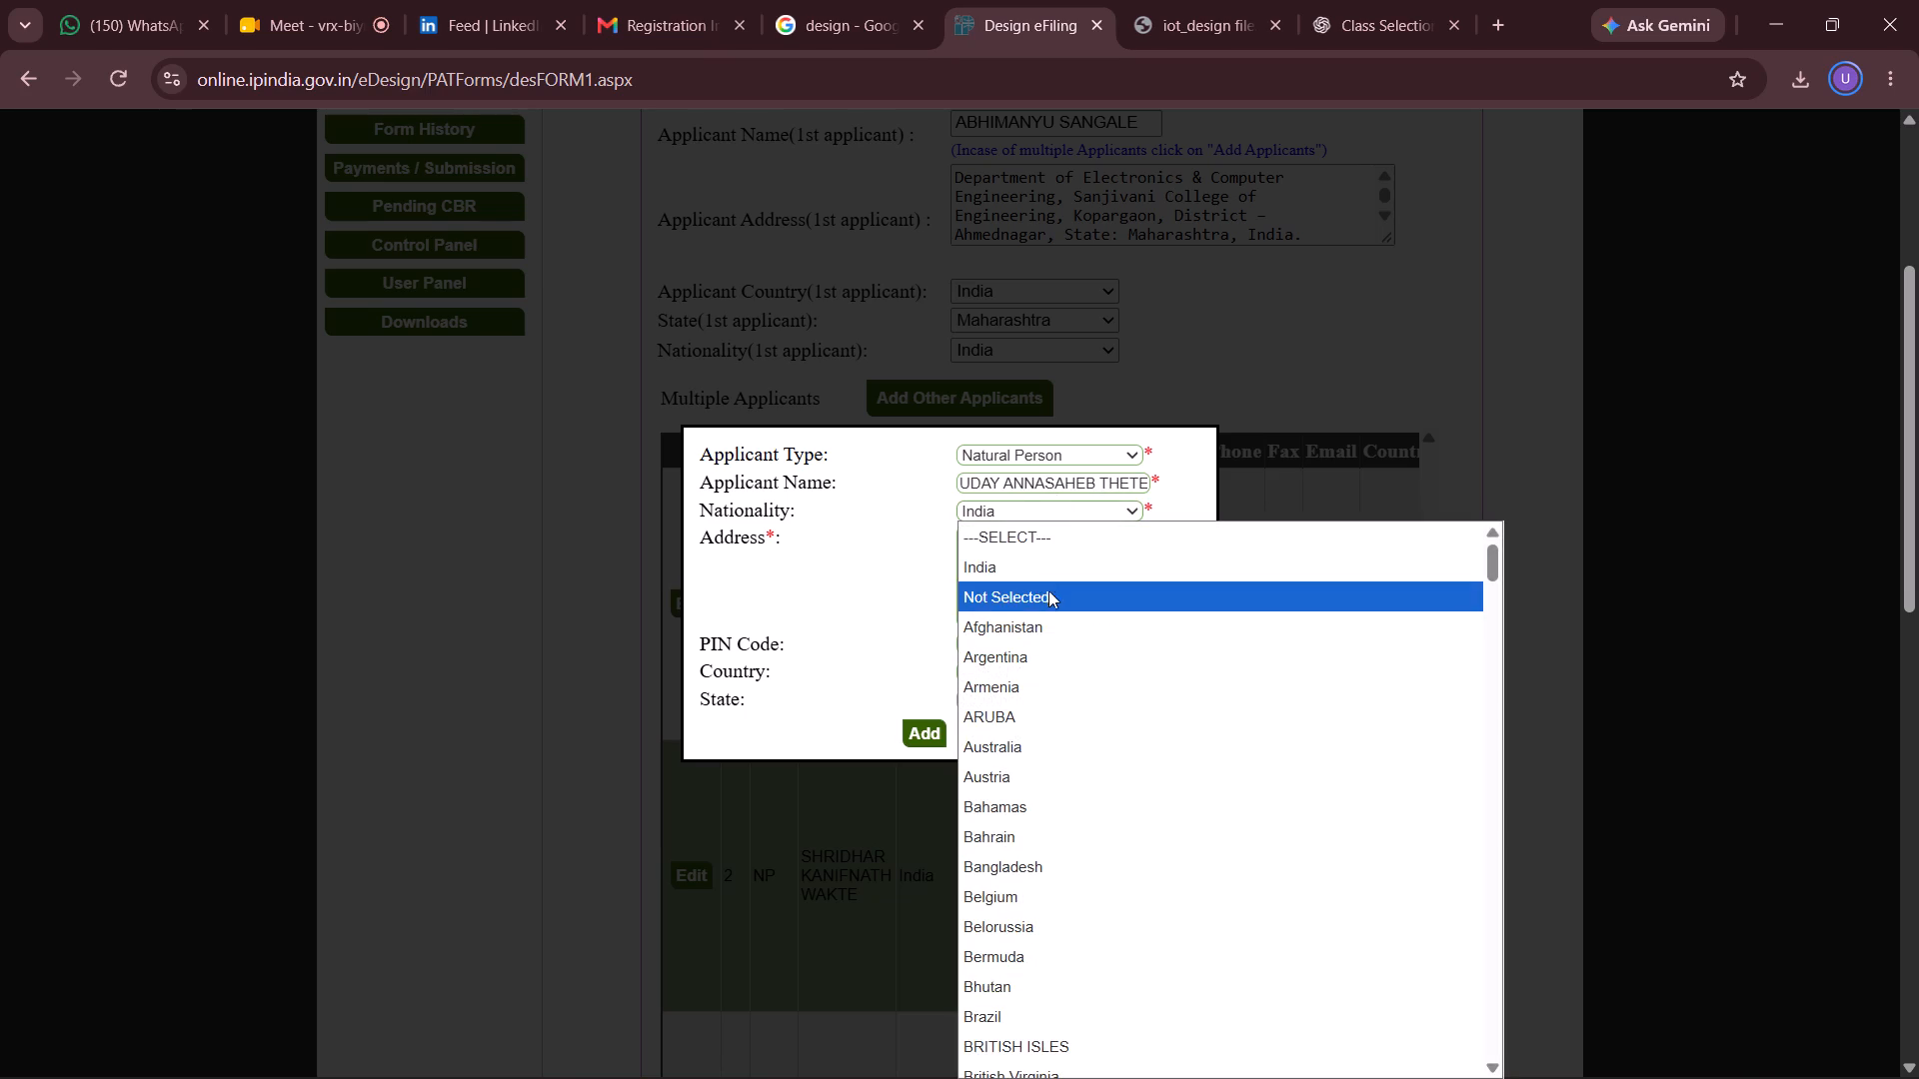
left_click(1058, 556)
Copy the sixth contact address from the design PDF into the sixth applicant's address field.
left_click(1058, 556)
left_click(1181, 7)
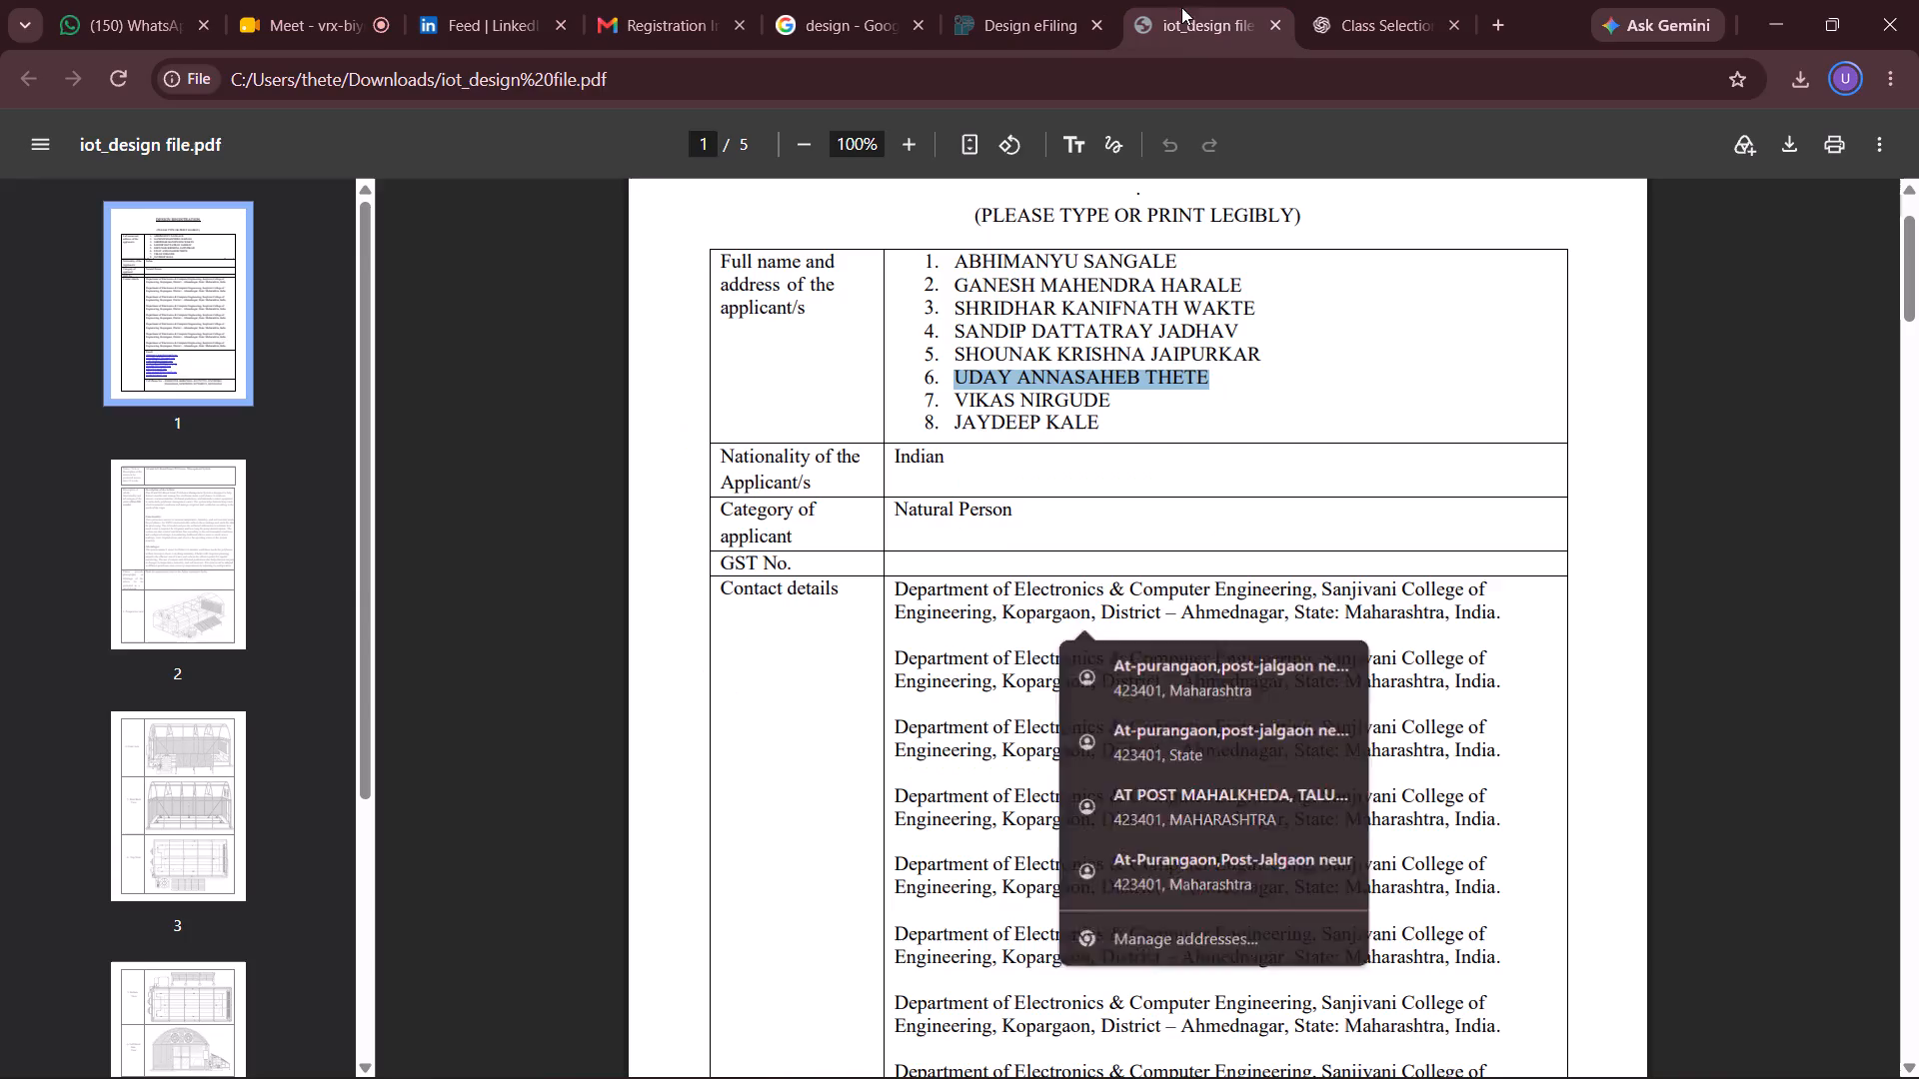
left_click_drag(893, 594, 1568, 663)
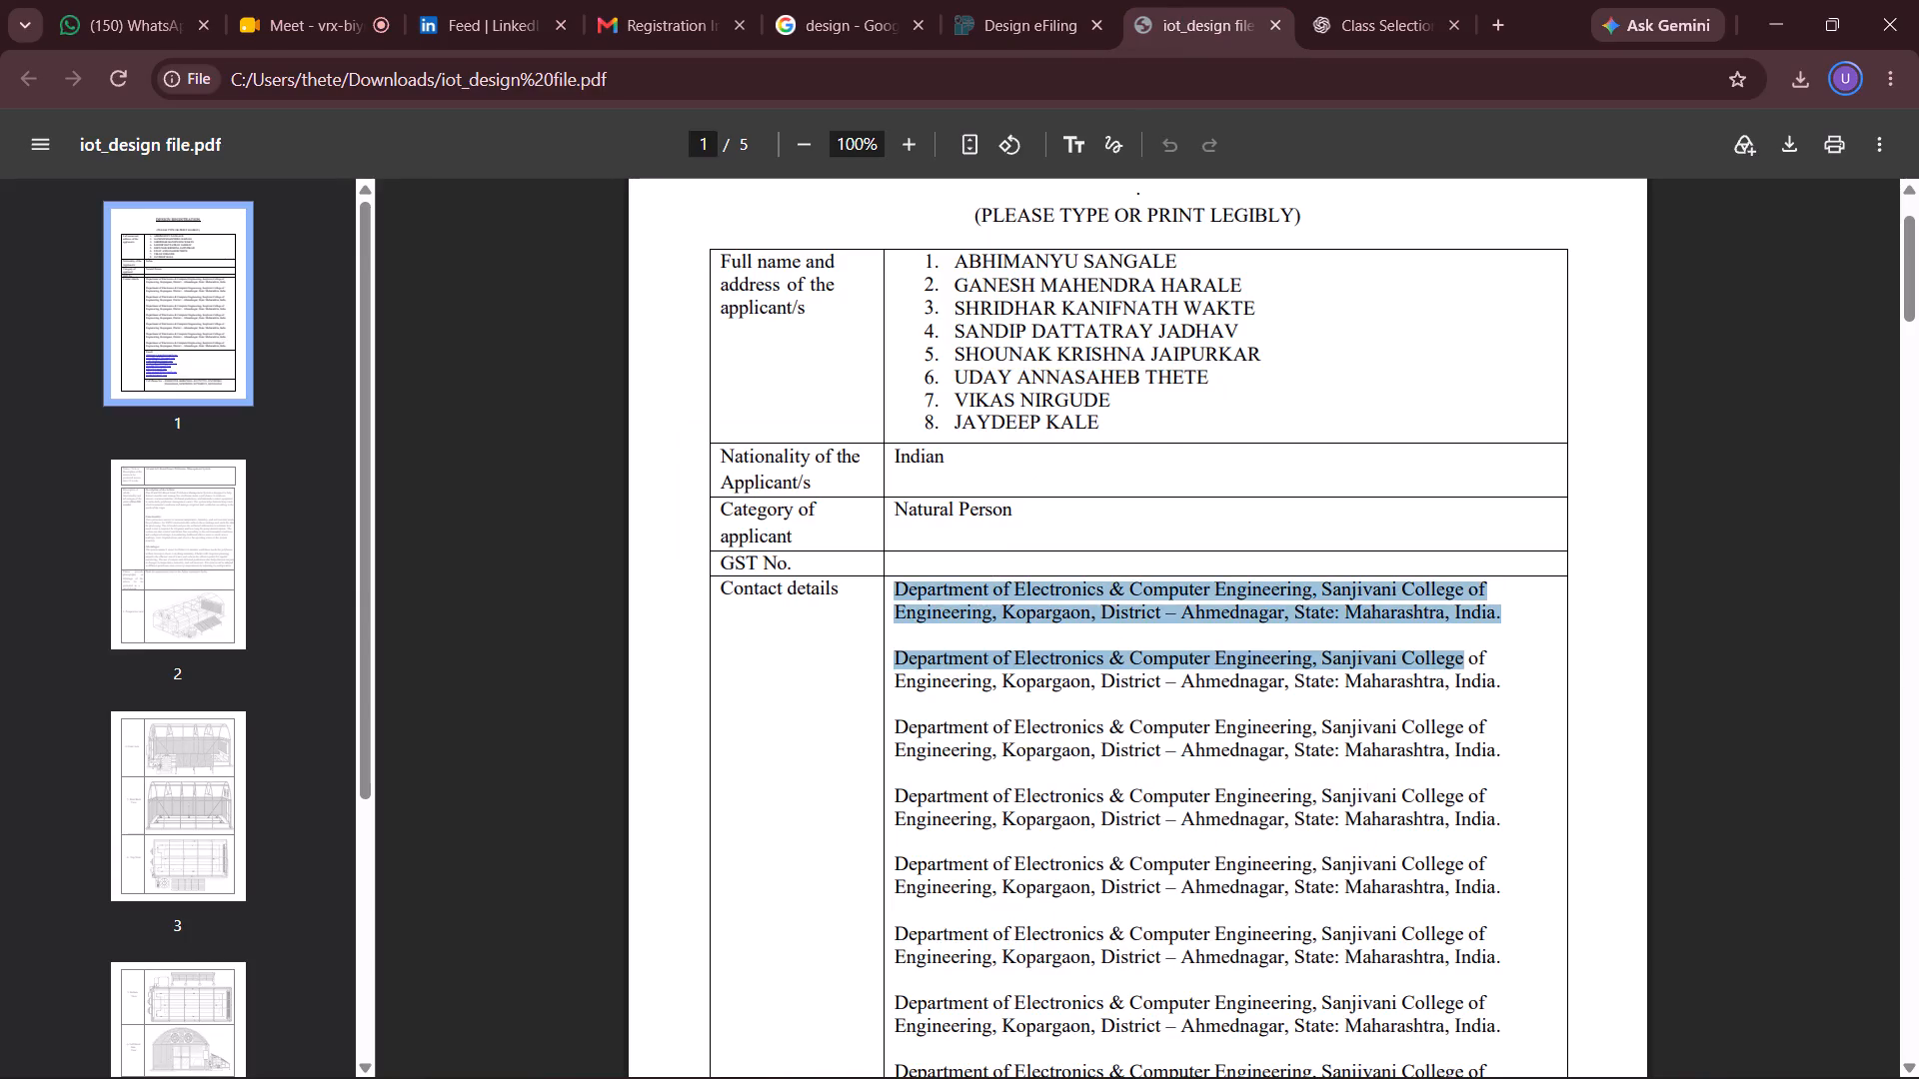
left_click_drag(1568, 663, 1530, 624)
scroll(1333, 746, "down", 1)
left_click(1333, 746)
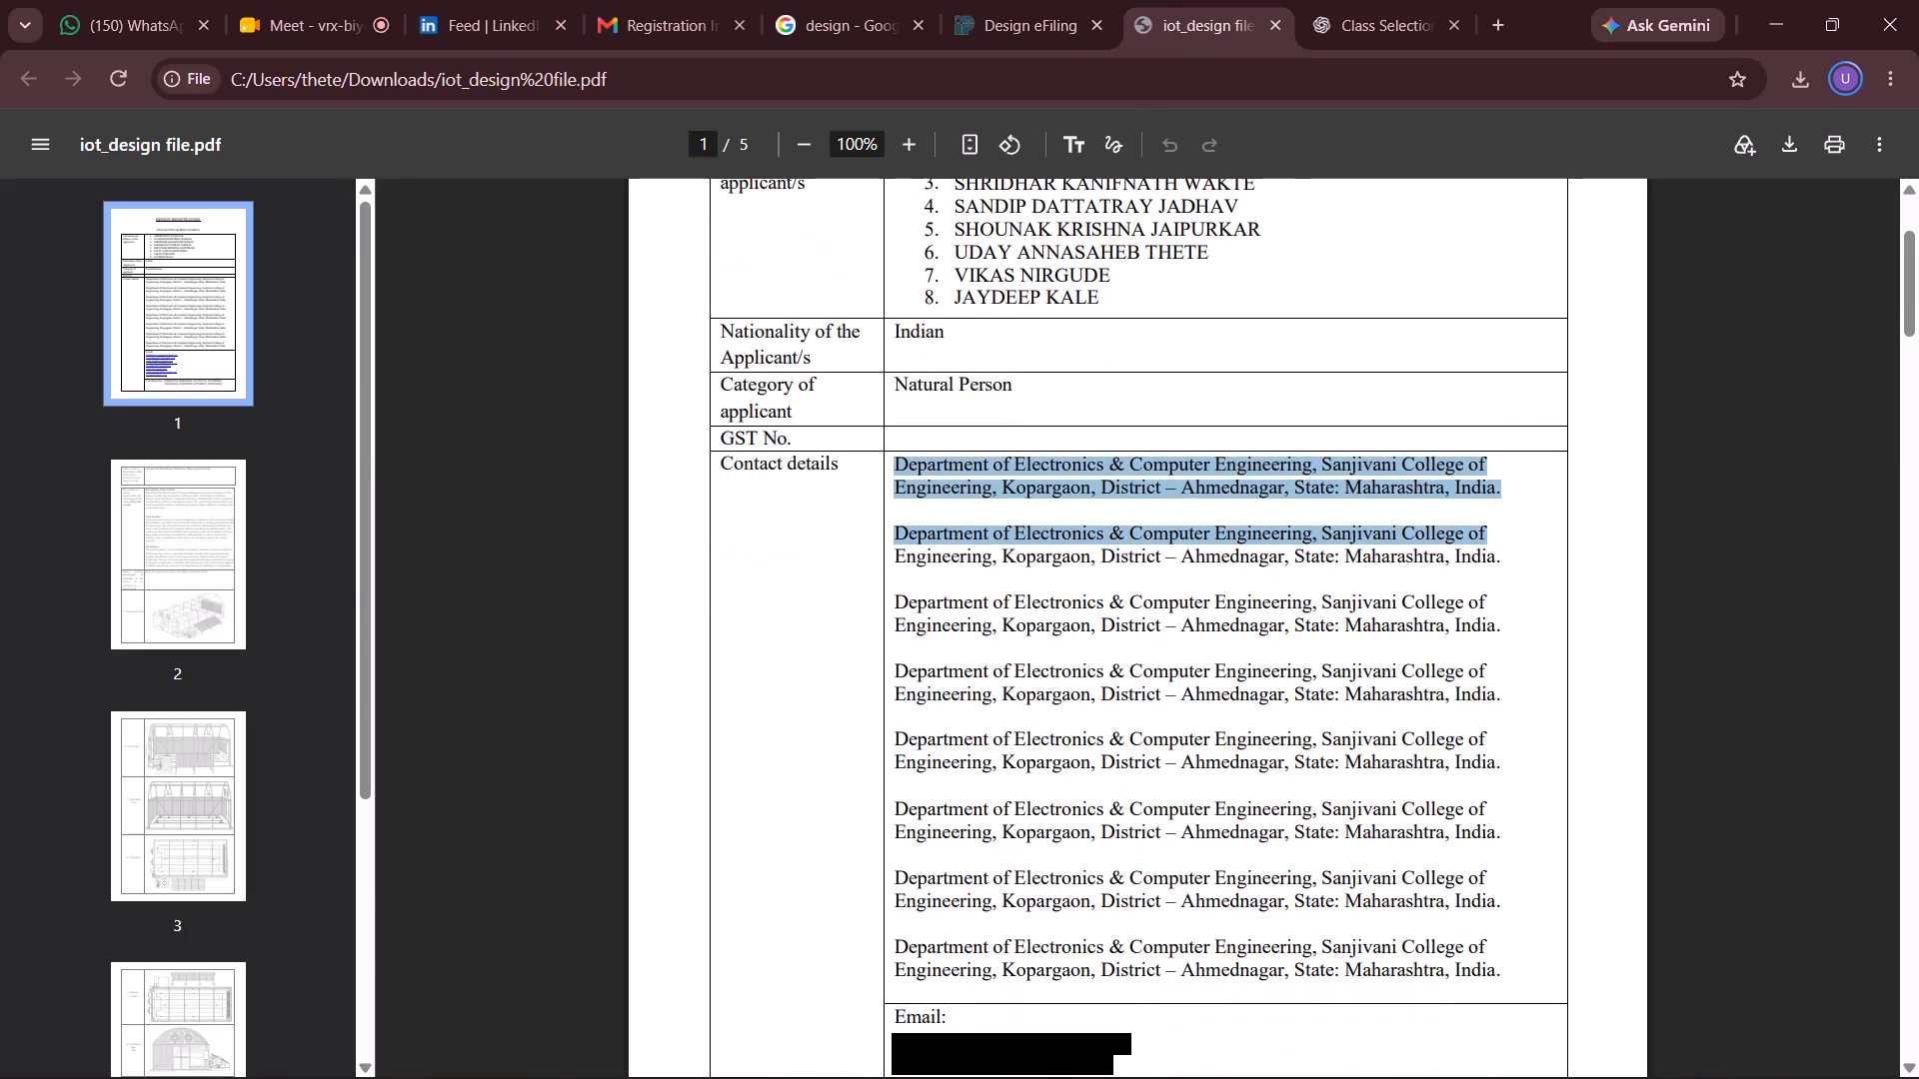
left_click_drag(1521, 894, 1299, 860)
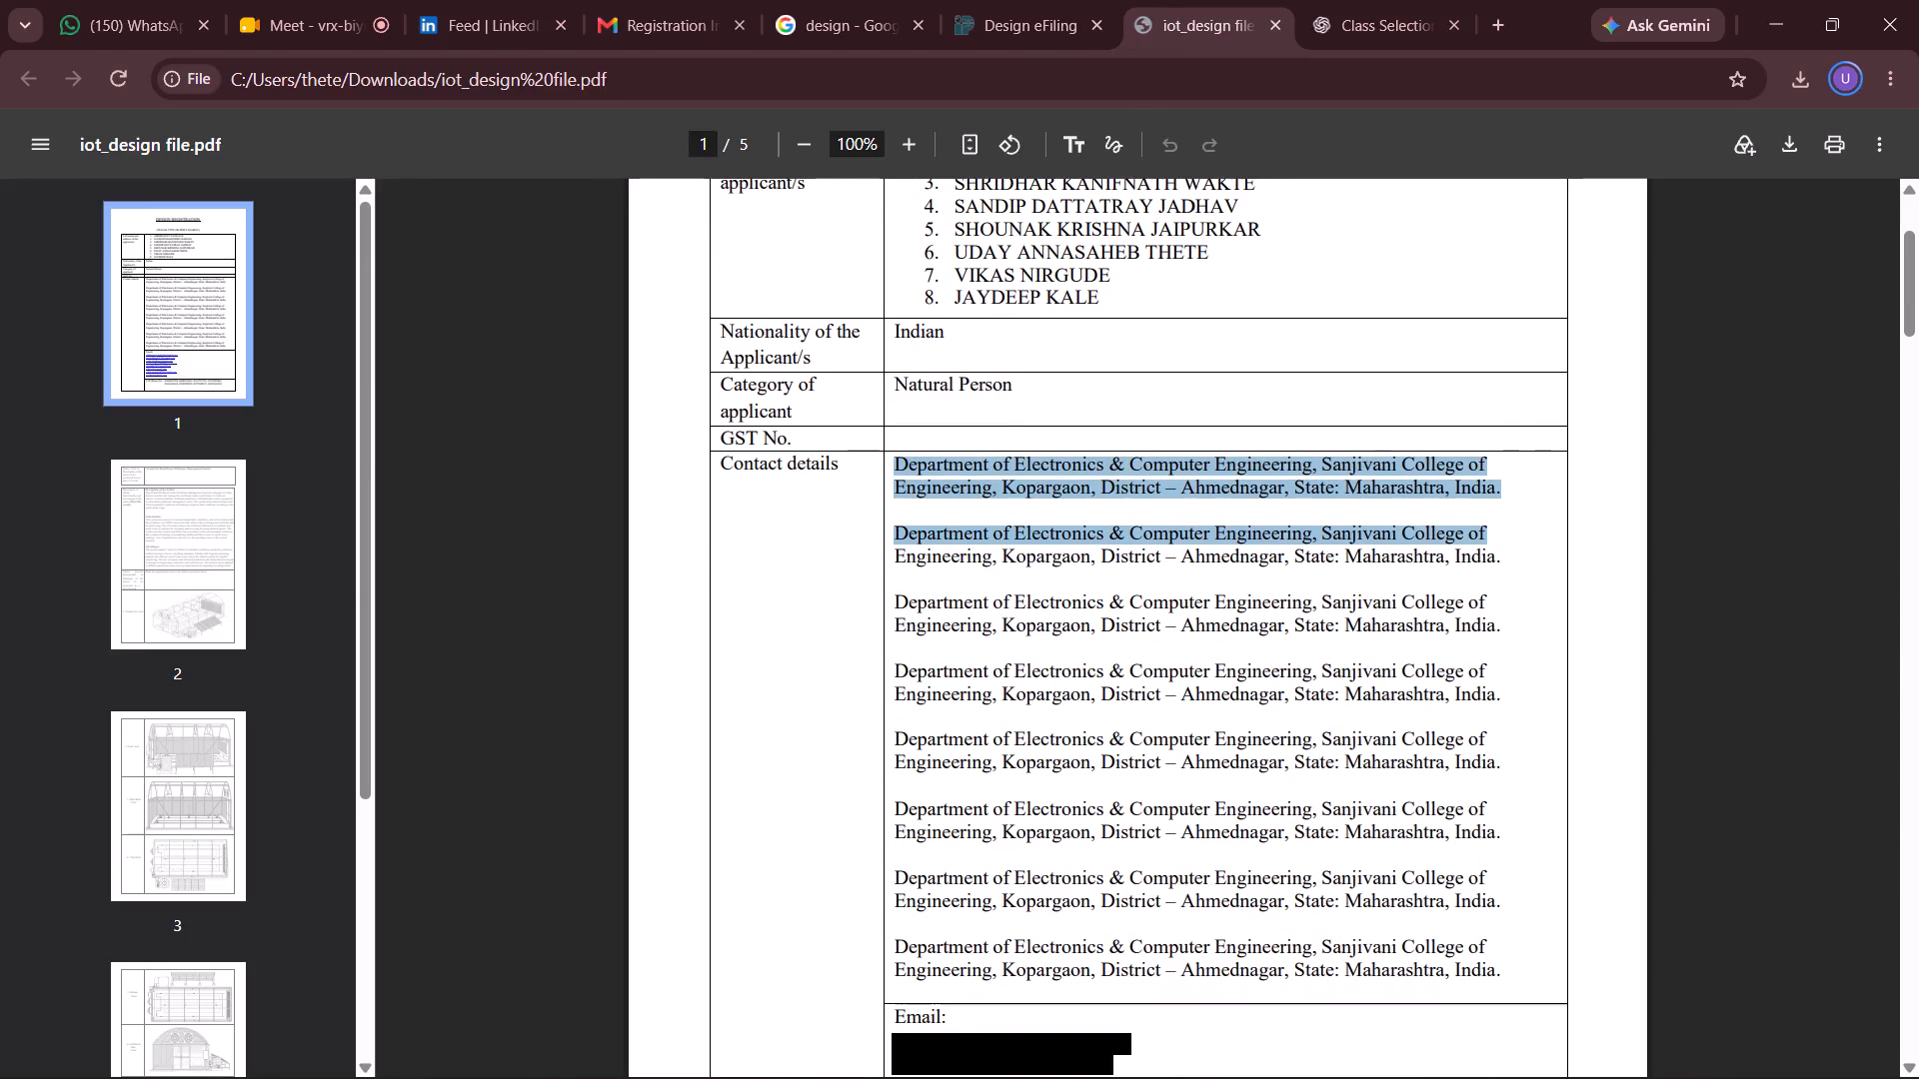
left_click_drag(1299, 860, 1204, 834)
left_click(1211, 838)
left_click_drag(900, 801, 1538, 842)
key("ctrl+c")
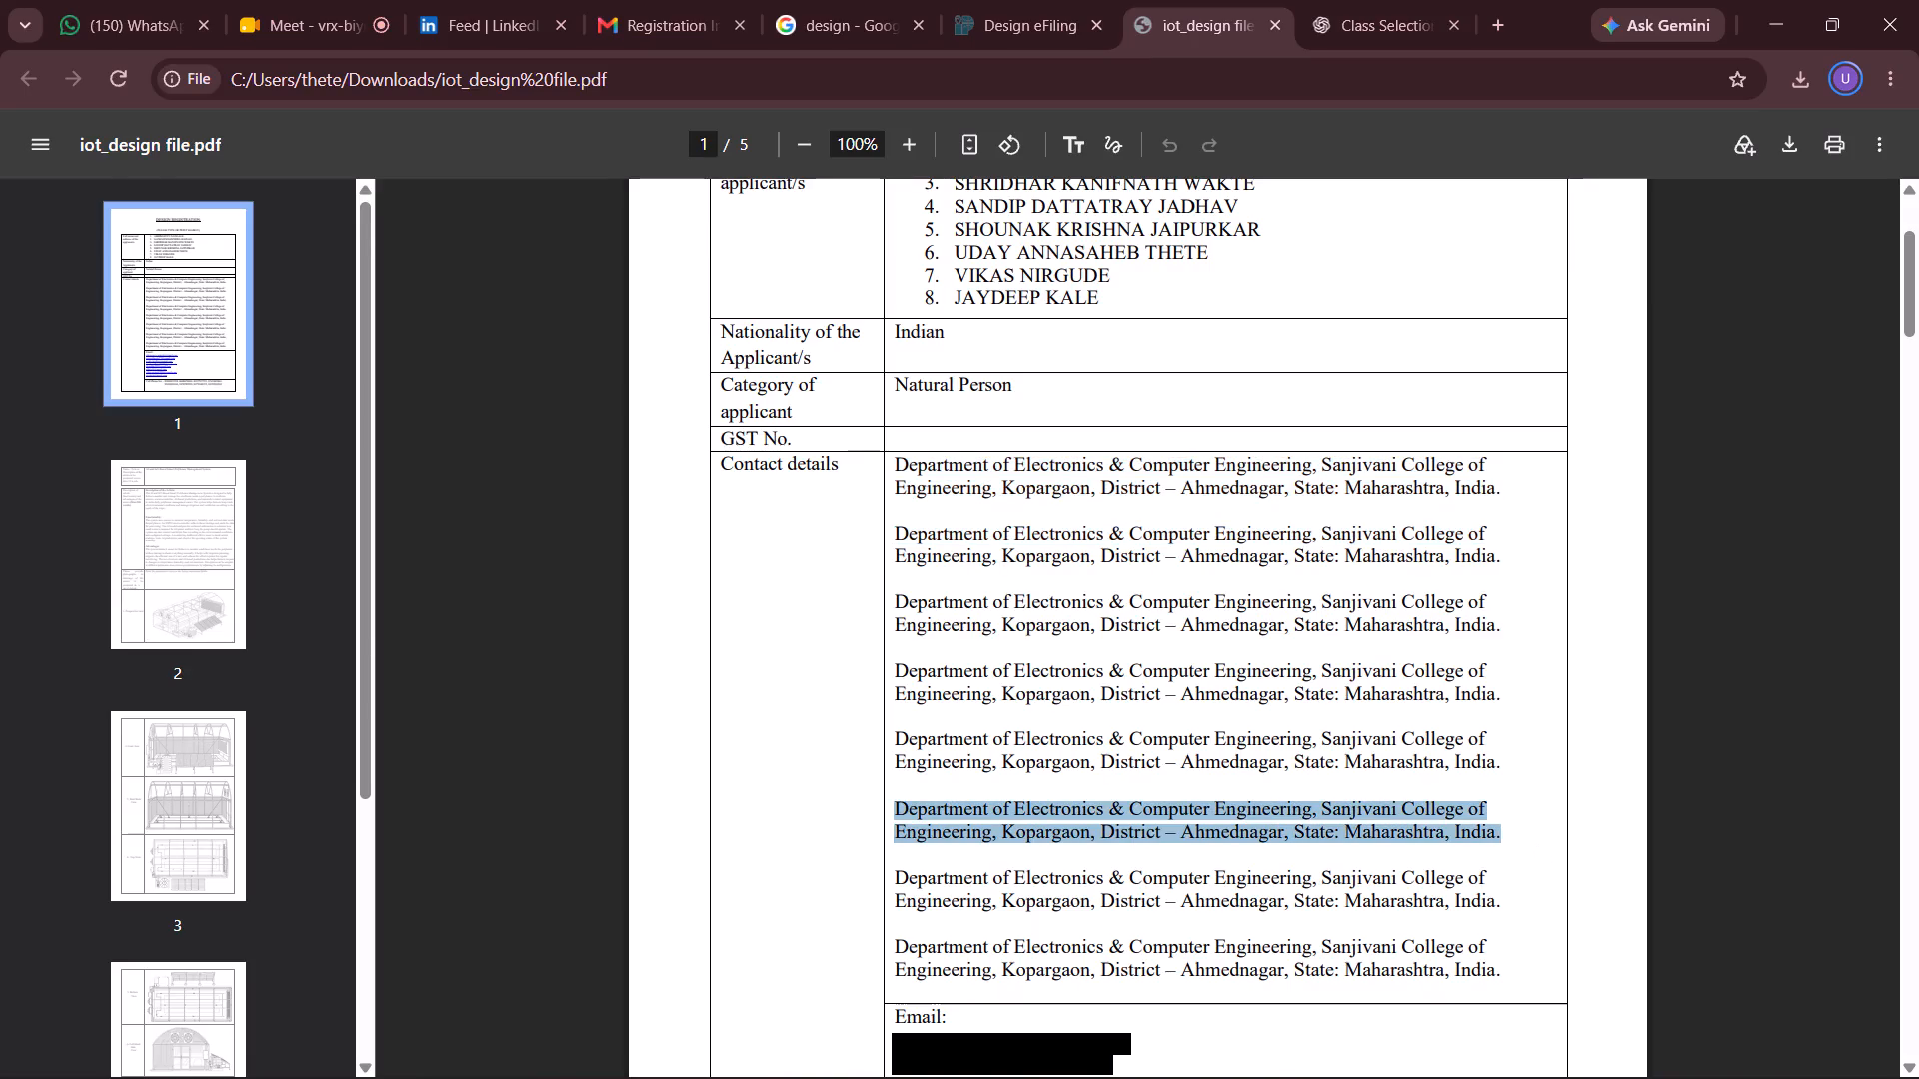
left_click(1063, 15)
key("ctrl+v")
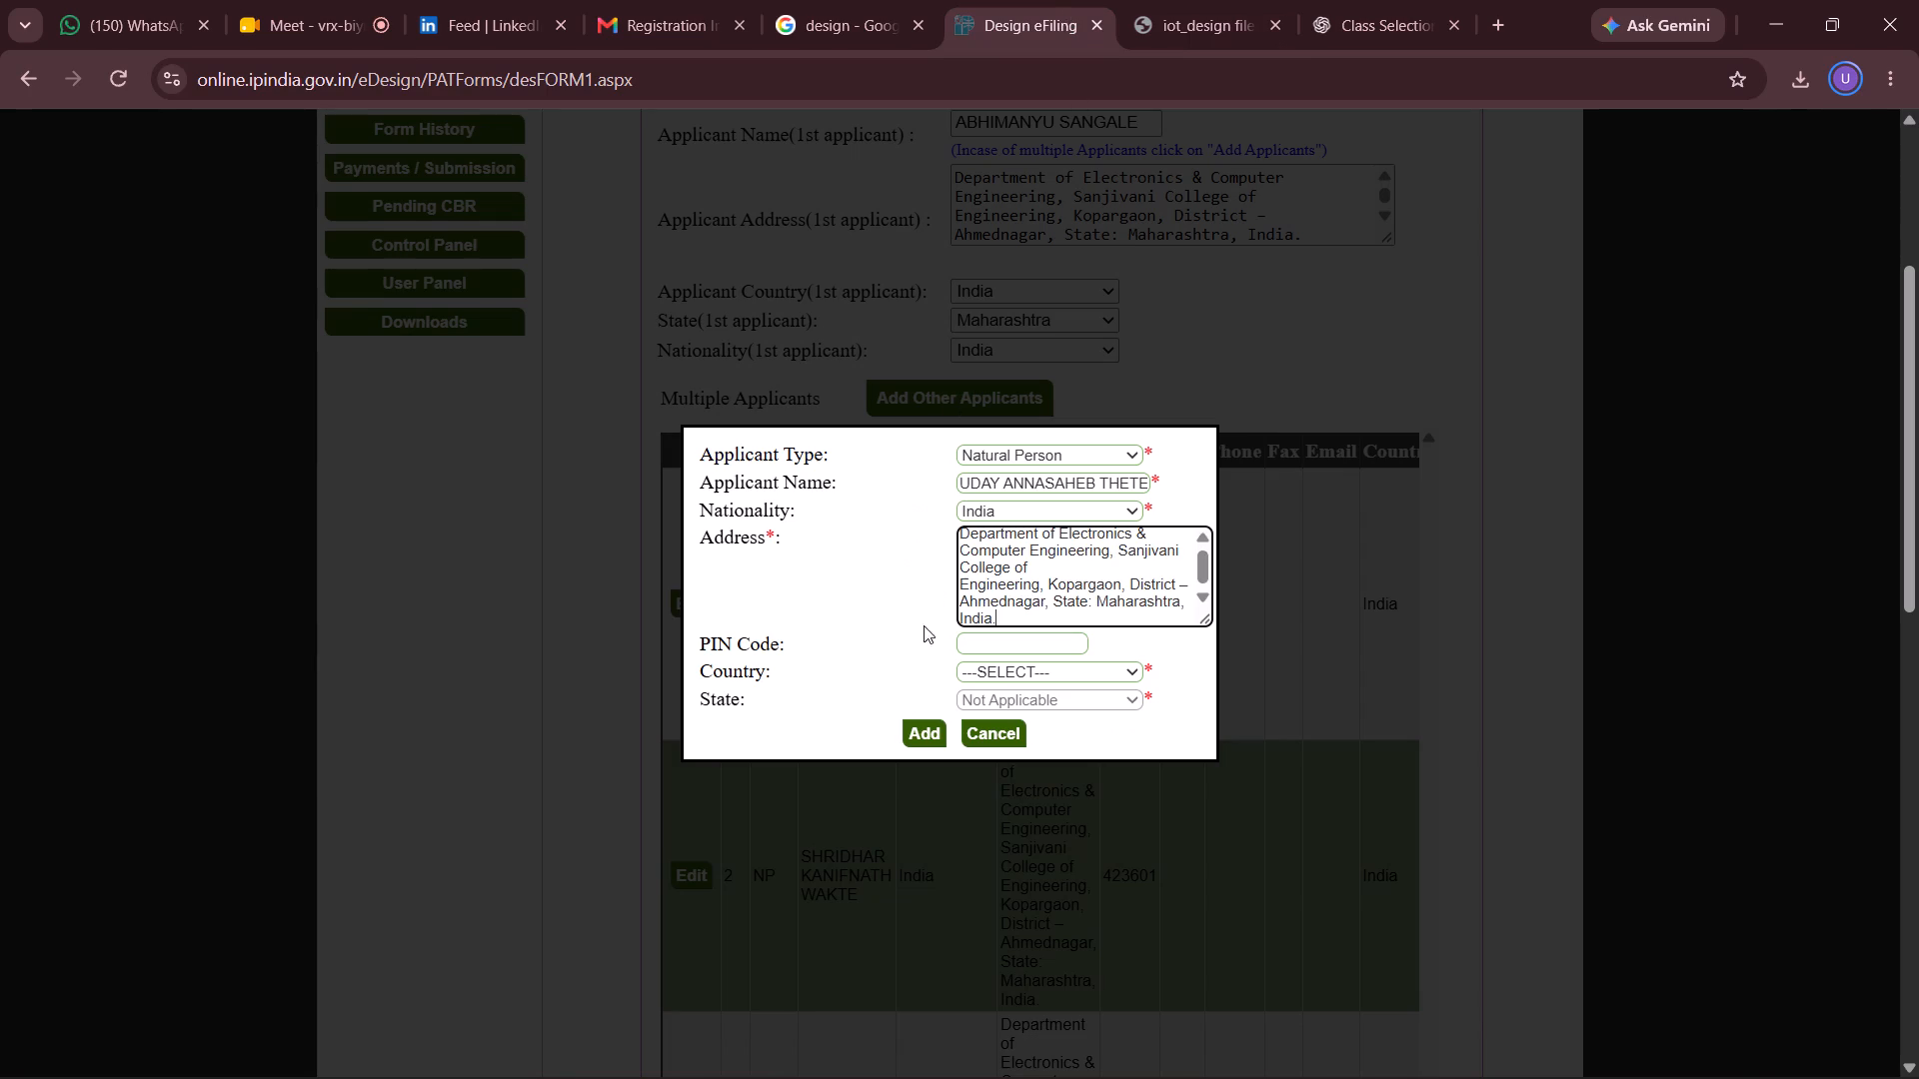
Enter the sixth applicant's postal PIN code, set country India and state Maharashtra, and add the applicant to the application.
left_click(1073, 650)
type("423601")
left_click(1029, 674)
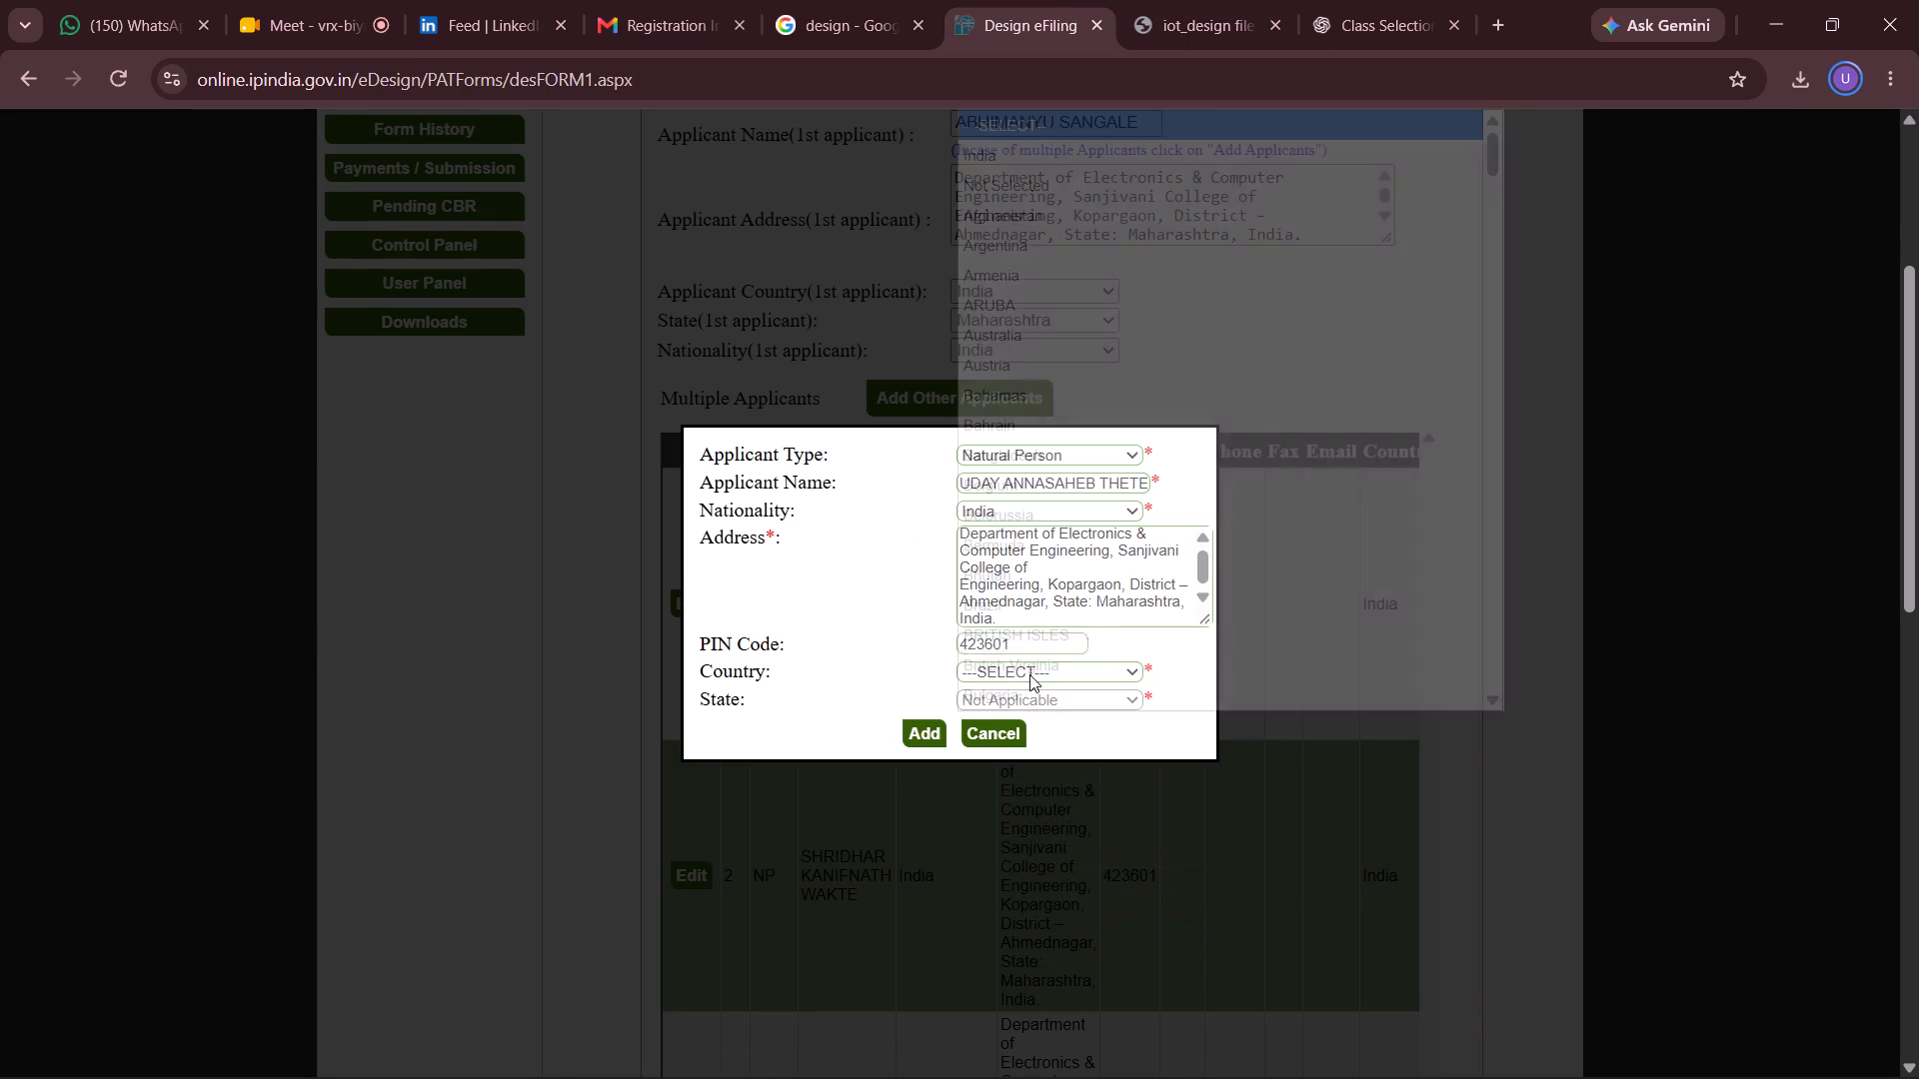
left_click(1114, 161)
left_click(1042, 688)
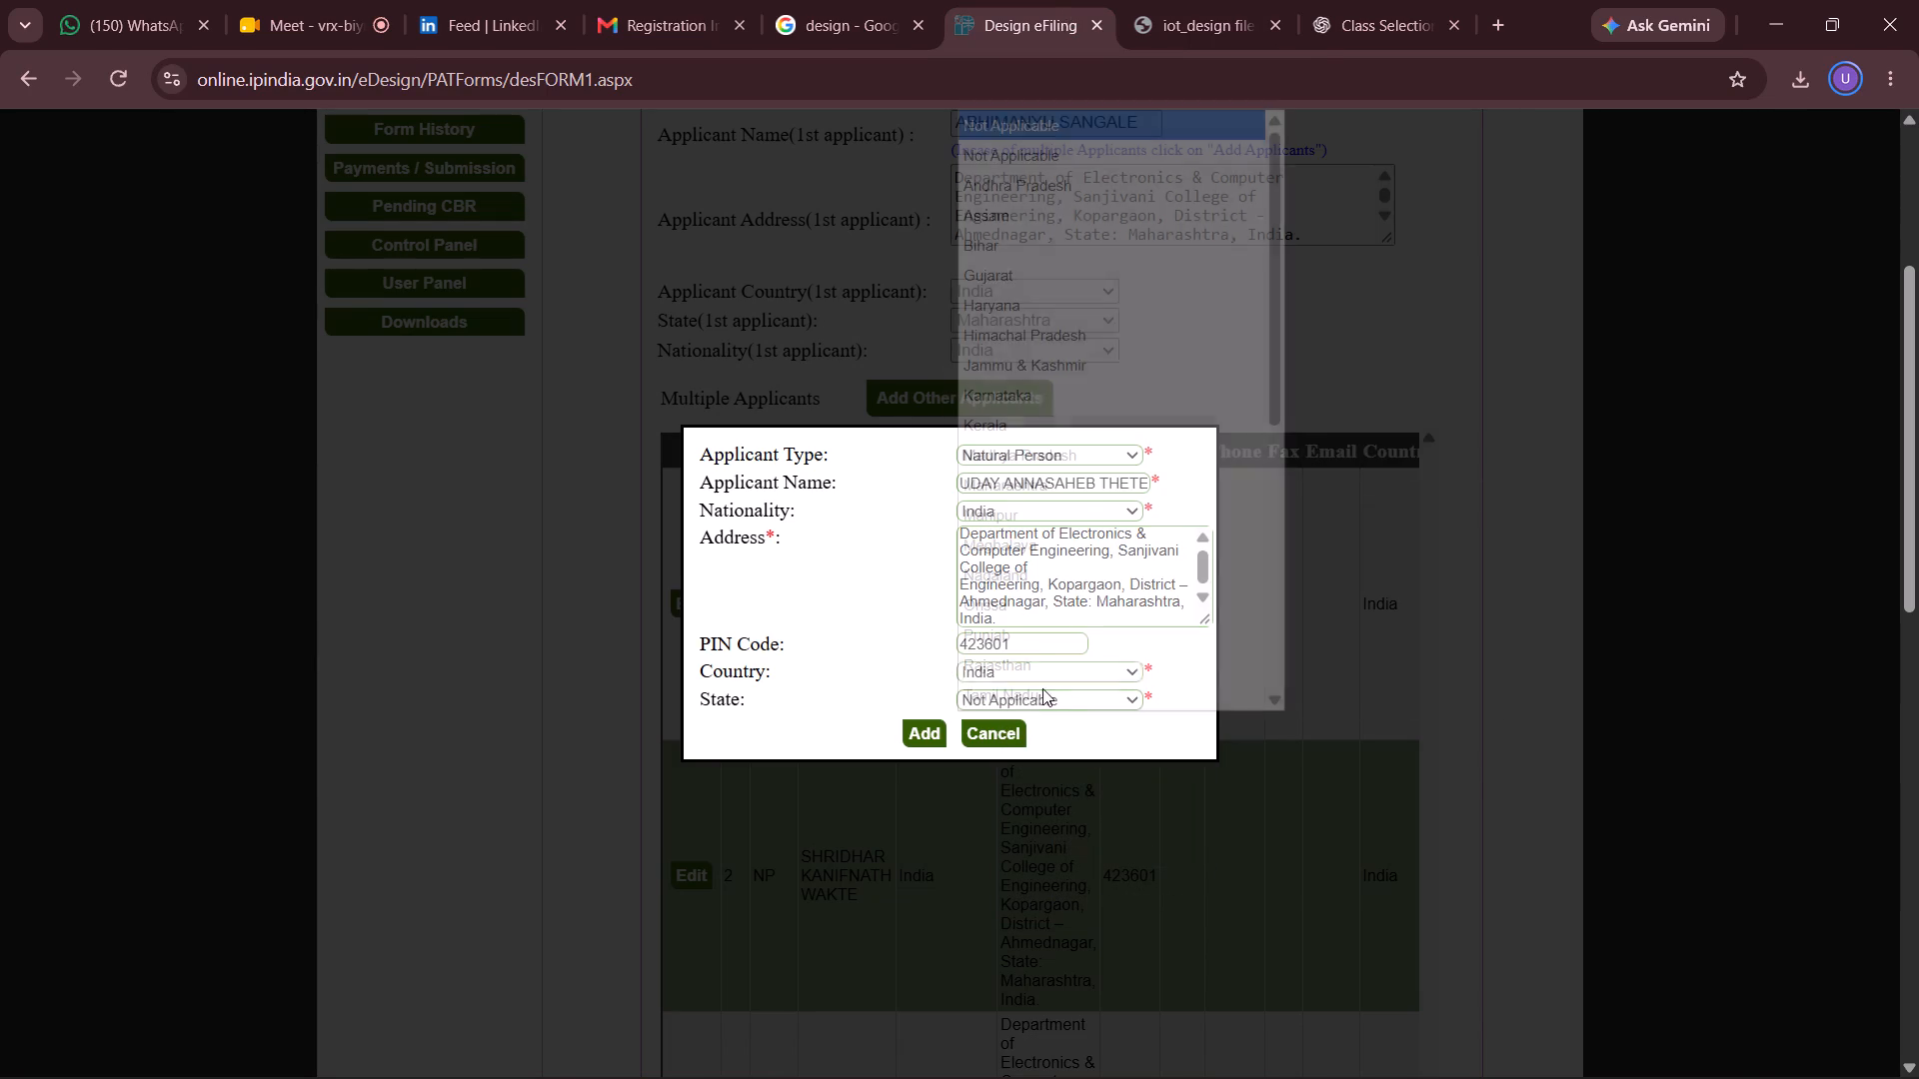
left_click(1044, 484)
left_click(939, 733)
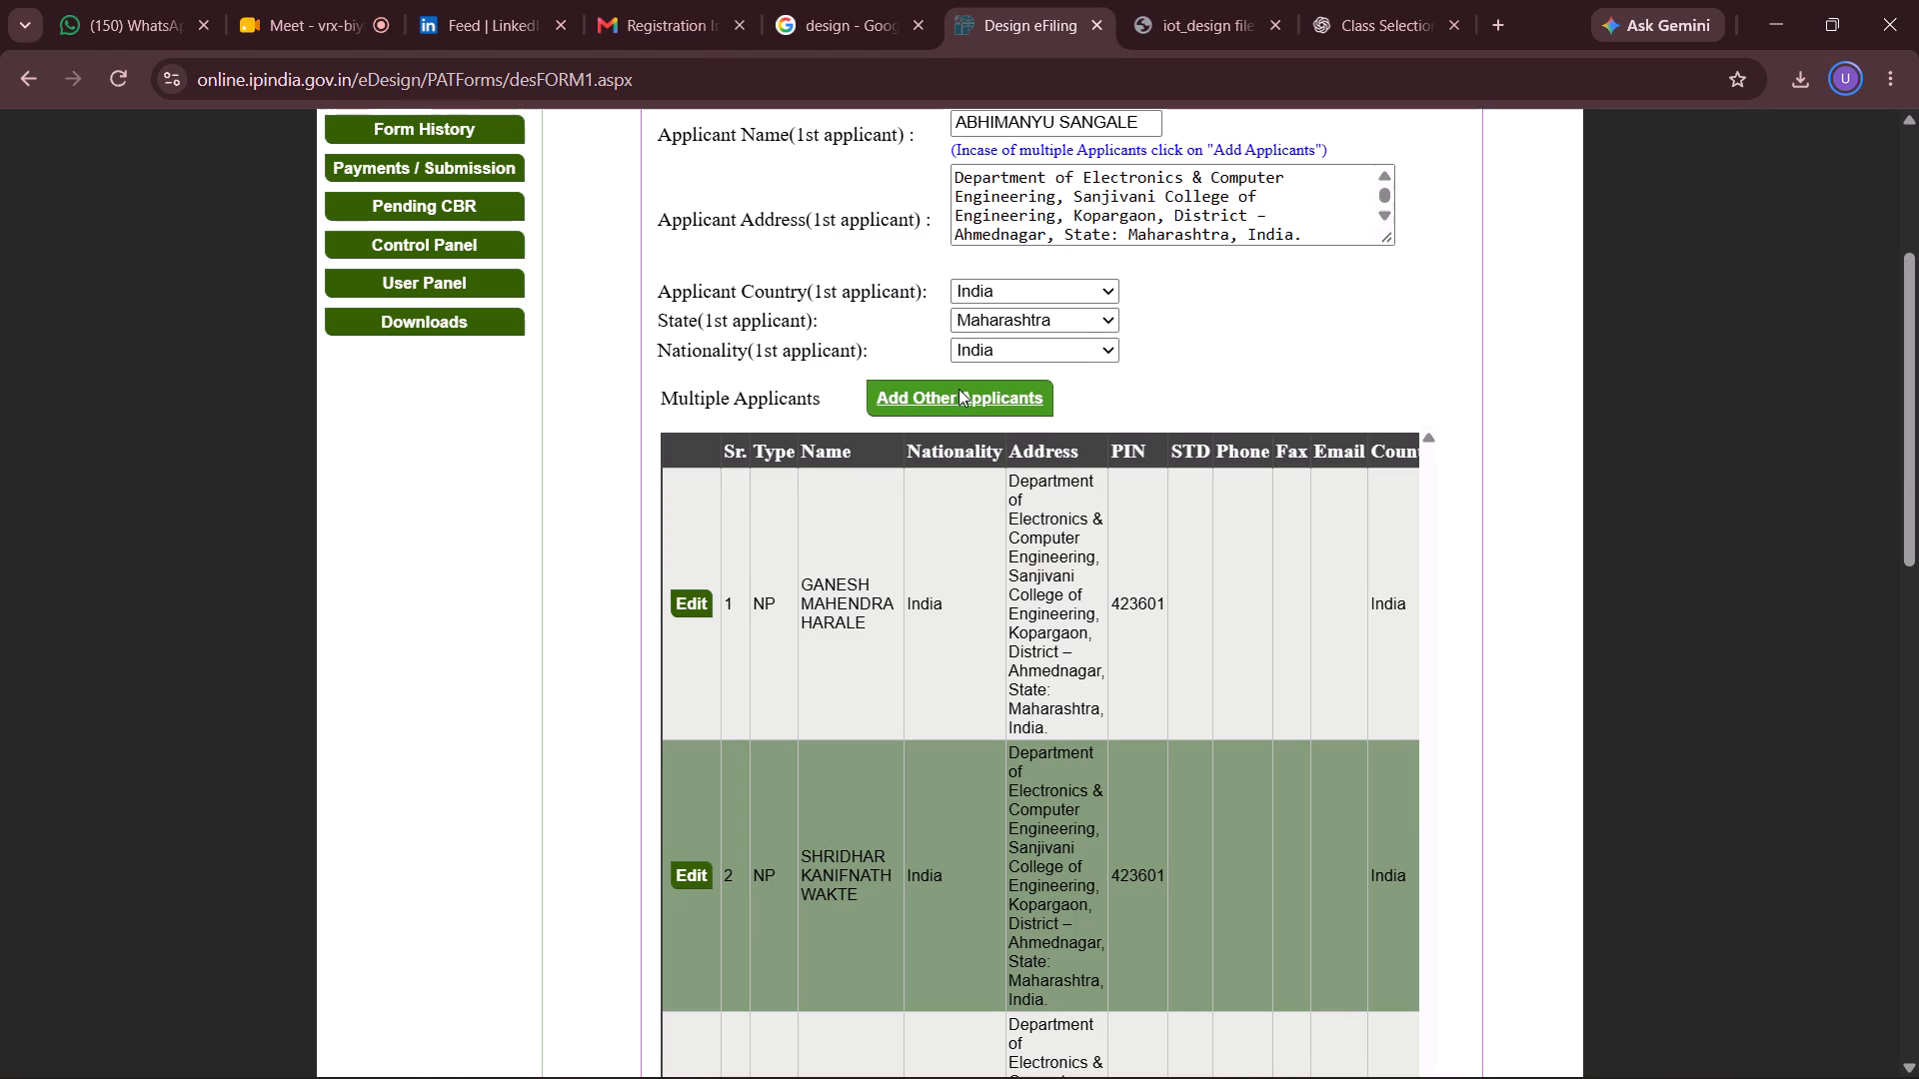
Start another additional applicant entry as Natural Person, filling in the seventh-listed name copied from the design PDF.
left_click(959, 389)
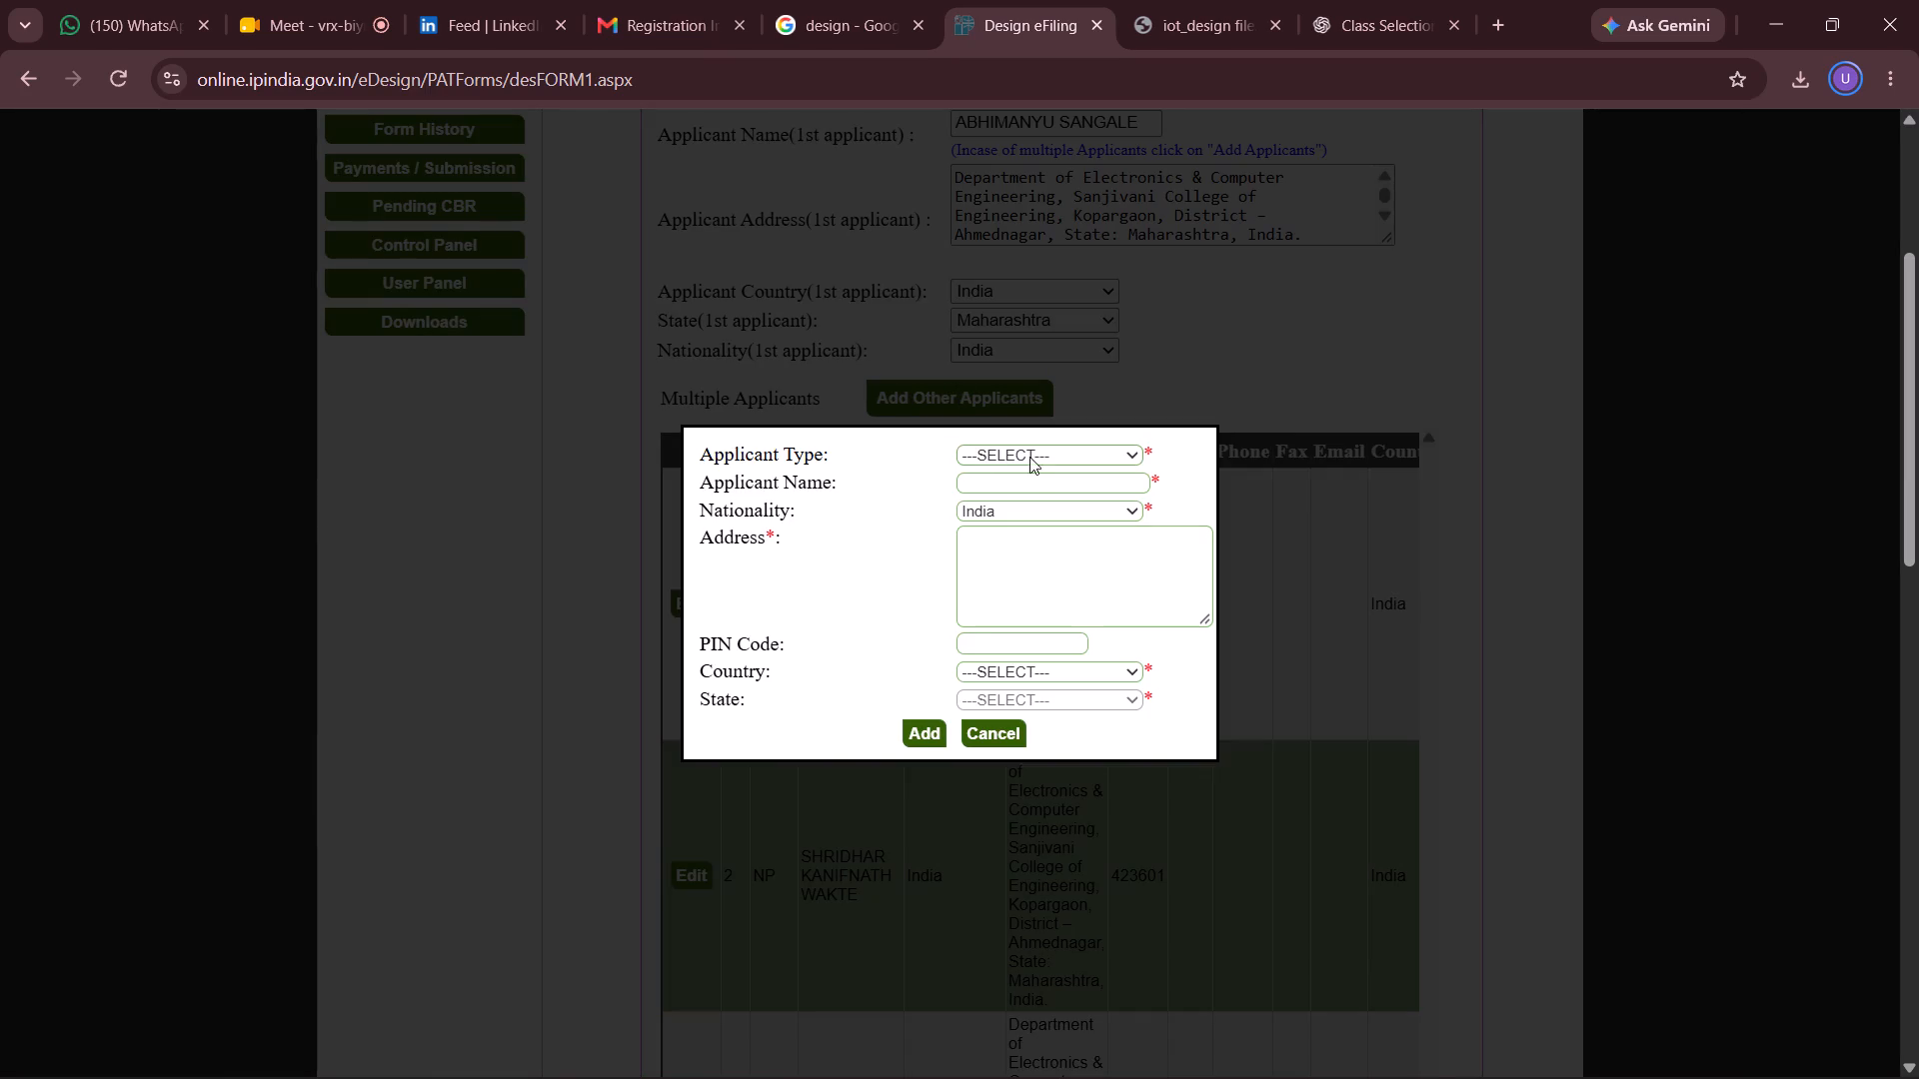
left_click(1035, 453)
left_click(1028, 511)
left_click(1173, 31)
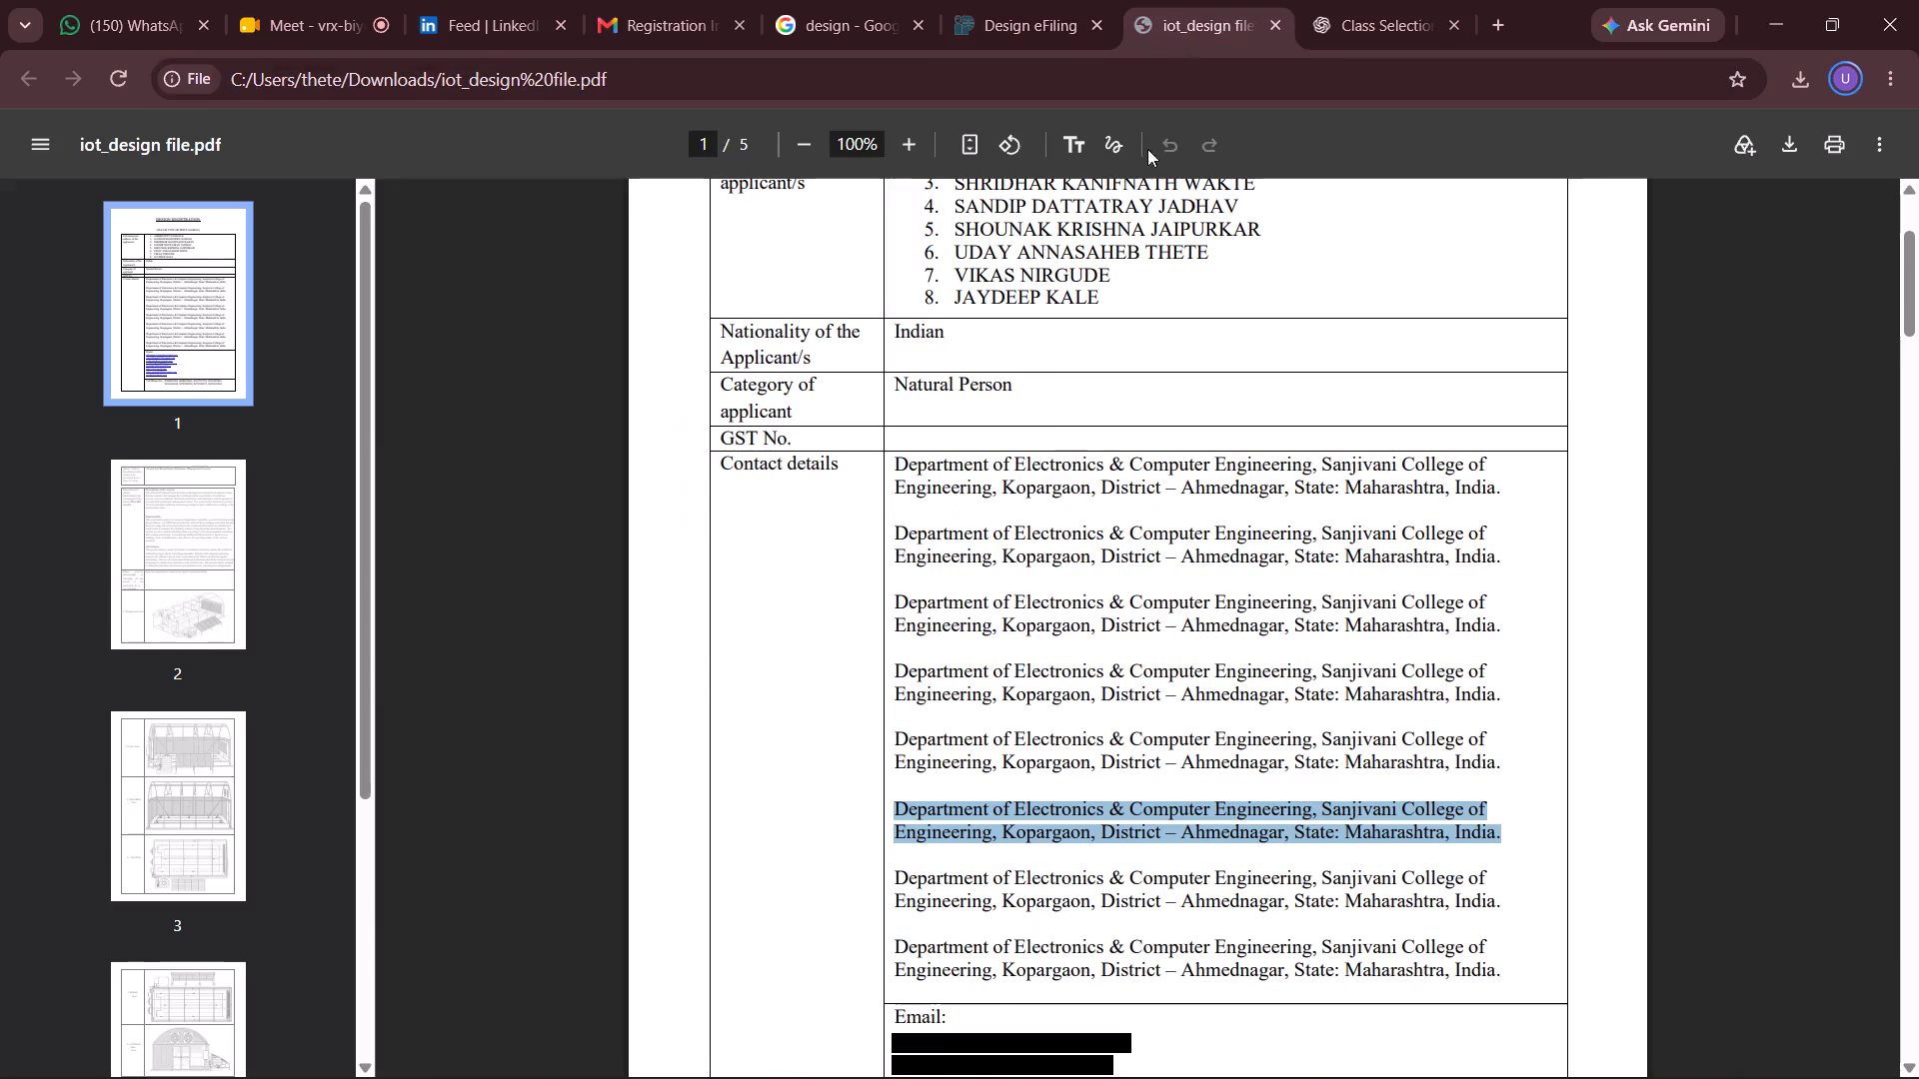
left_click_drag(1122, 264, 1104, 263)
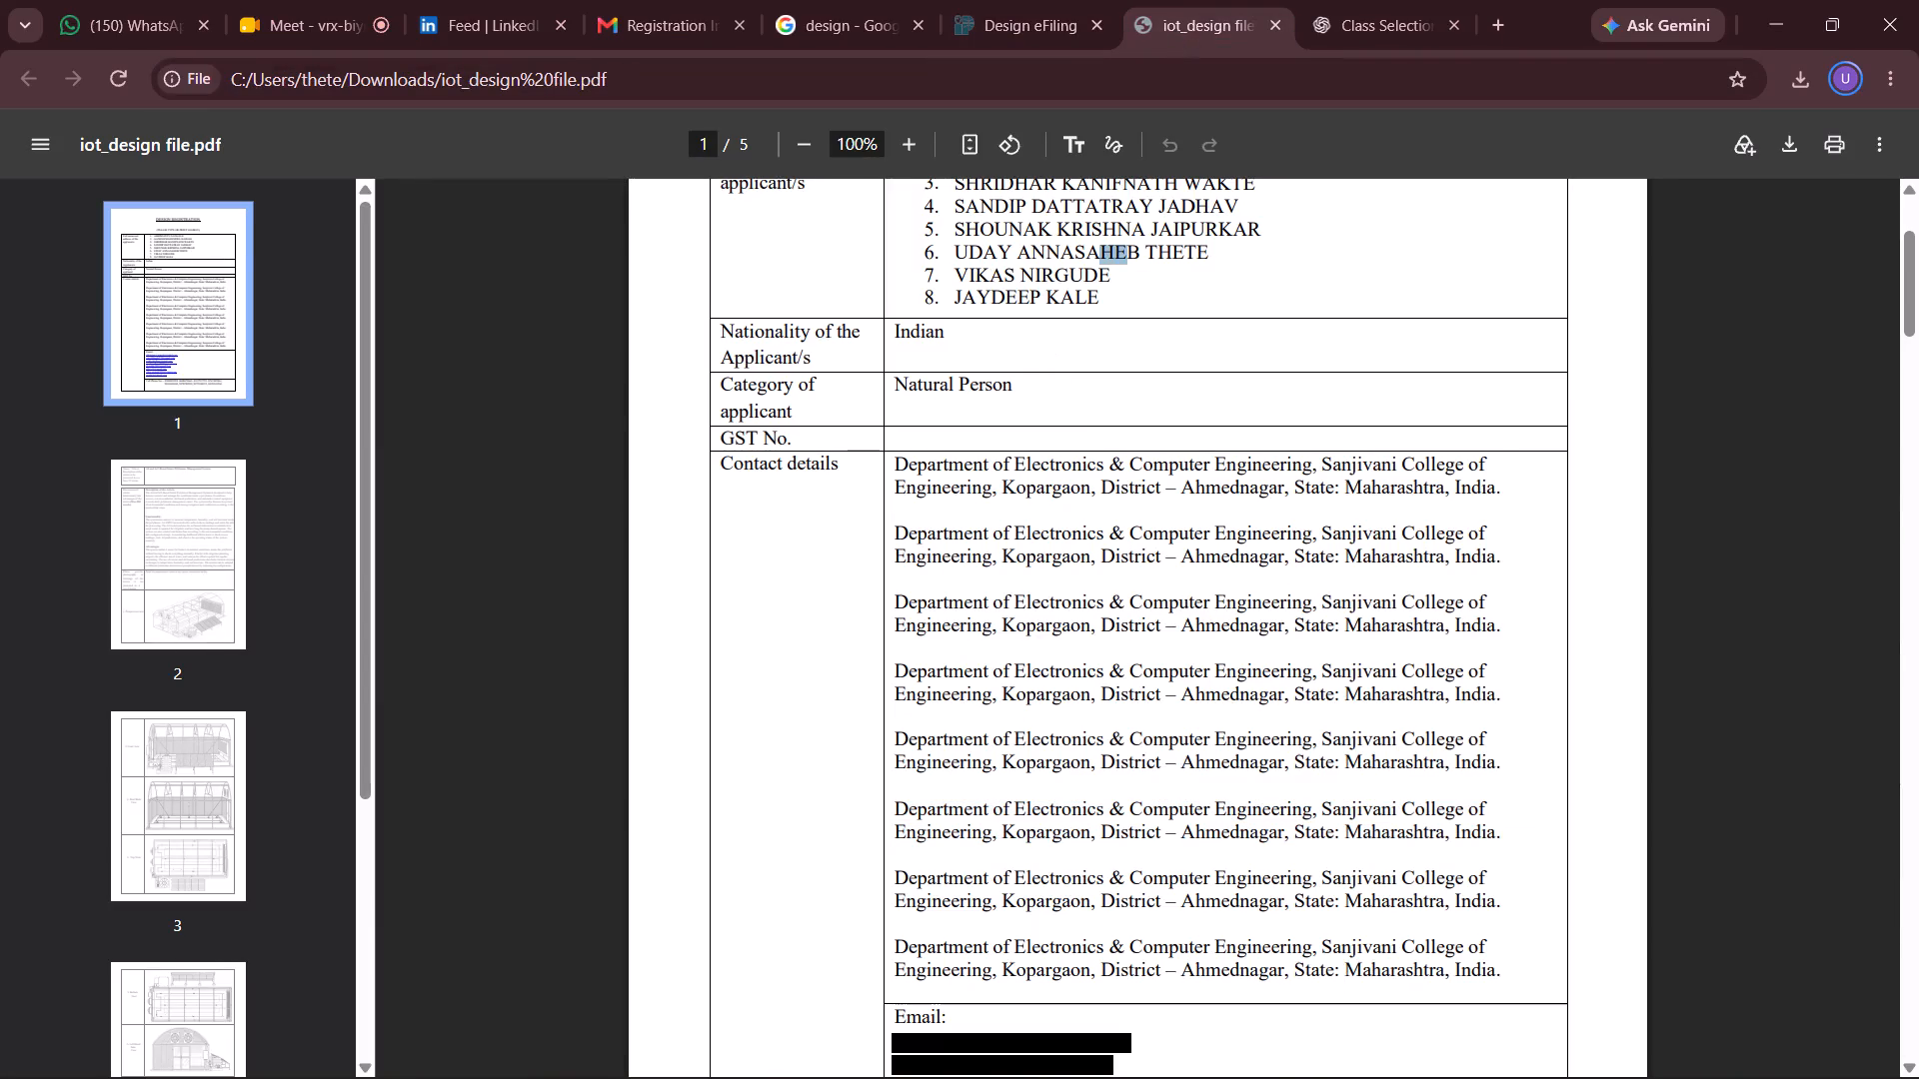
left_click(1105, 298)
left_click(1117, 299)
left_click_drag(1116, 268, 960, 272)
key("ctrl+c")
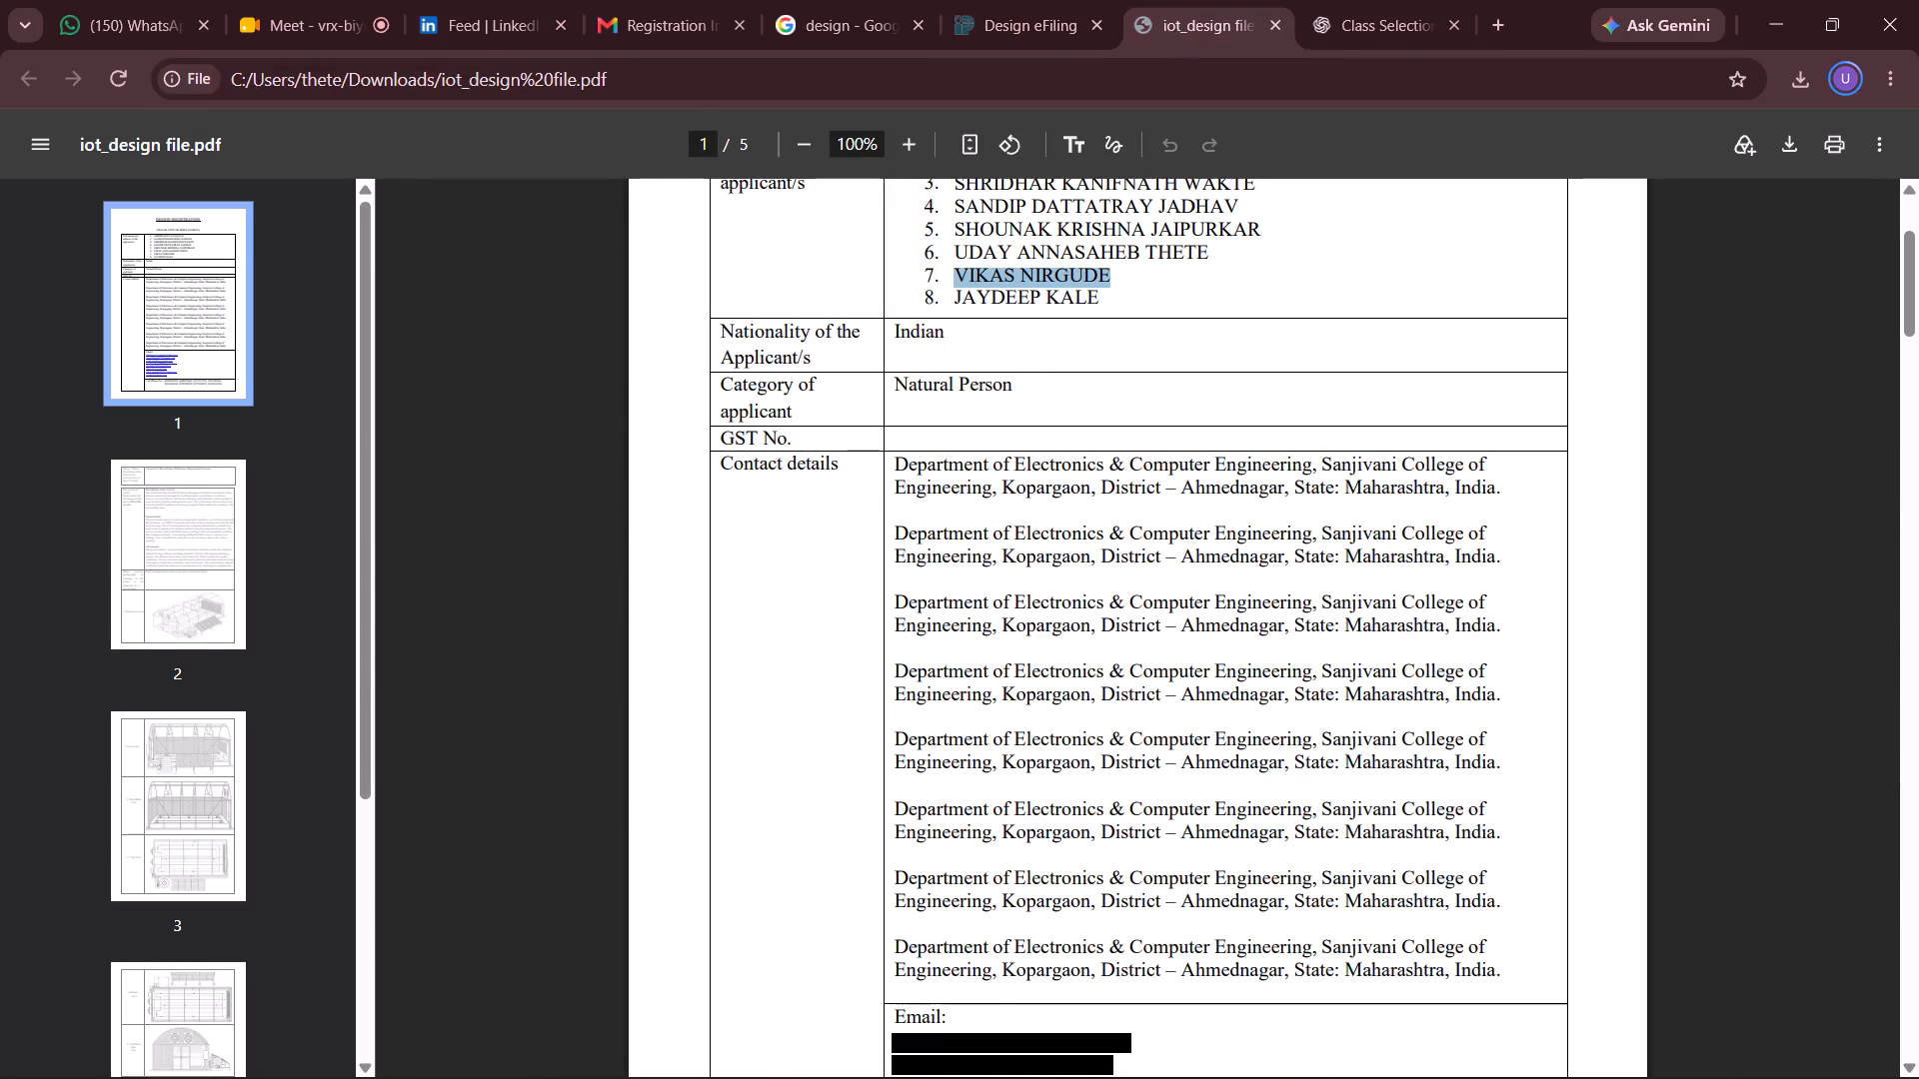
left_click(1013, 0)
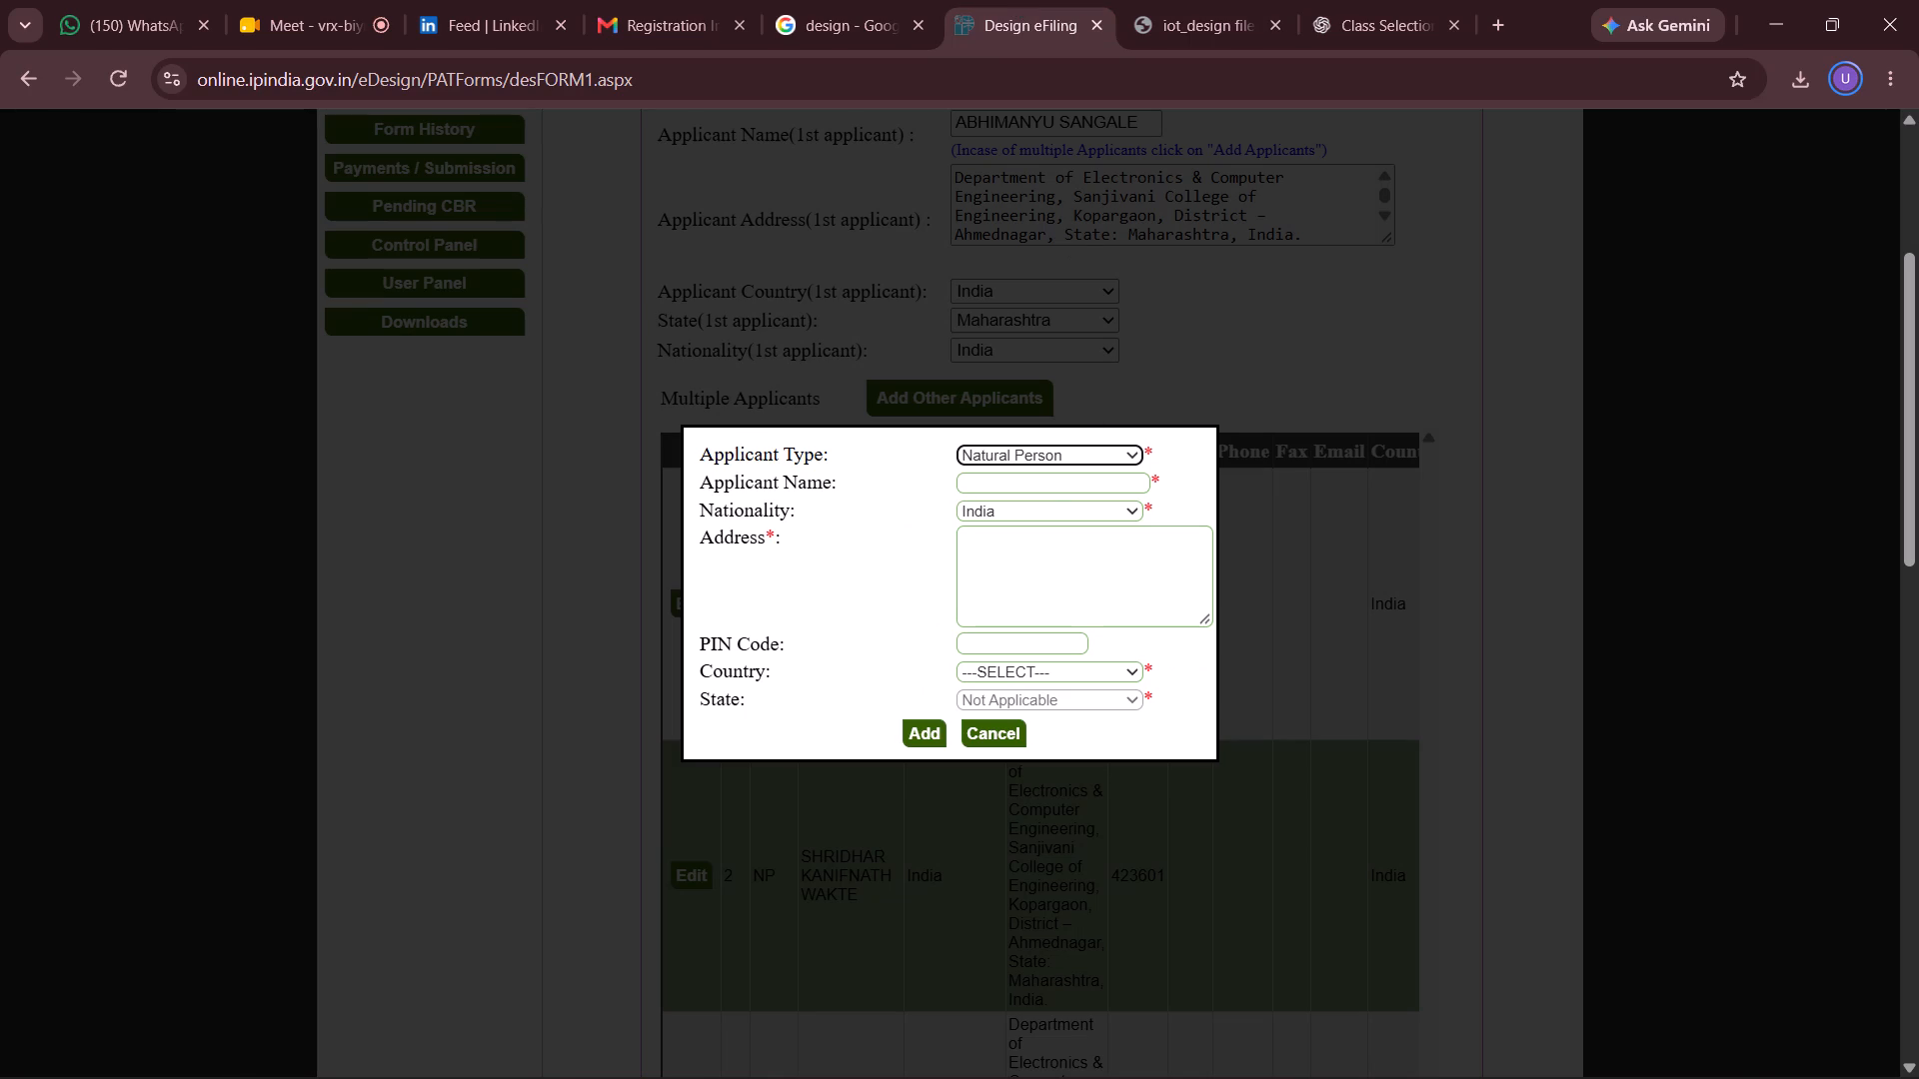
left_click(1052, 486)
key("ctrl+v")
left_click(1050, 519)
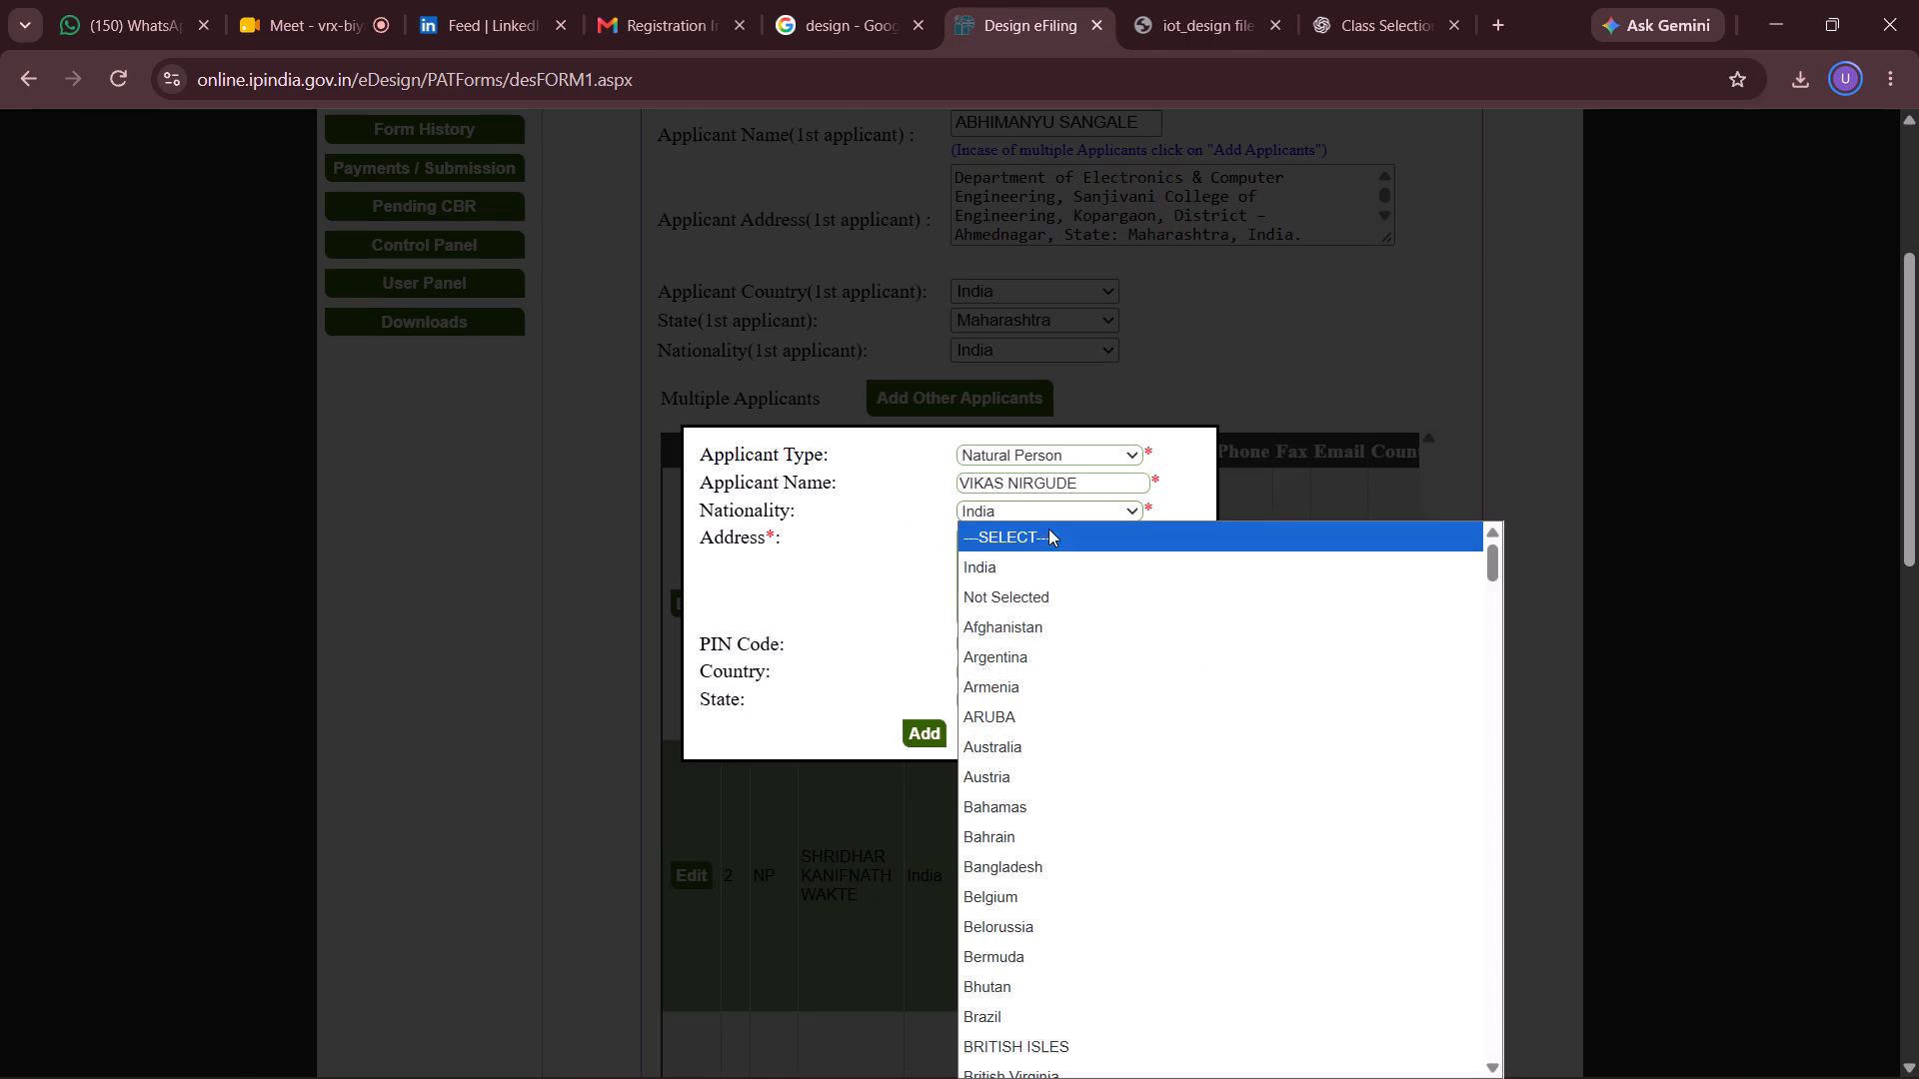
left_click(861, 579)
Copy the first contact address from the design PDF into the seventh applicant's address field.
left_click(1014, 565)
left_click(1214, 20)
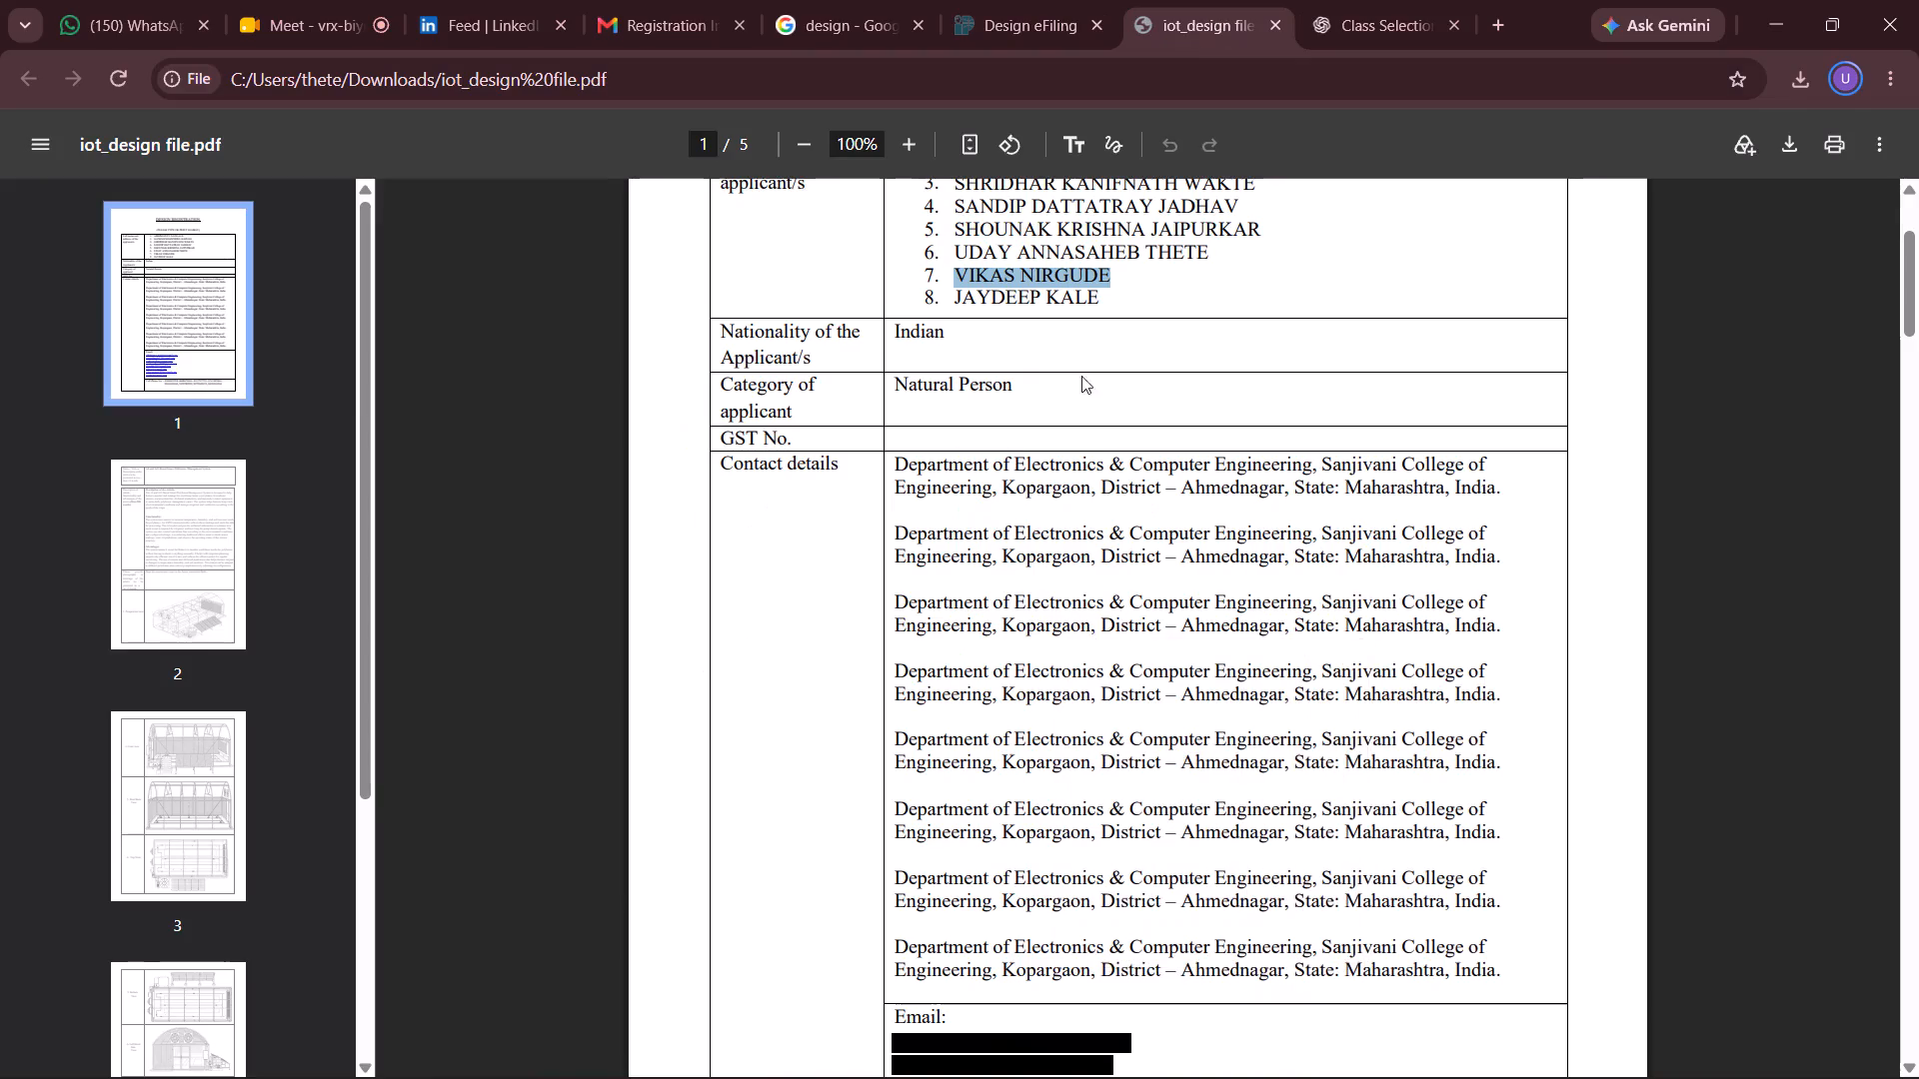
left_click_drag(891, 461, 1381, 464)
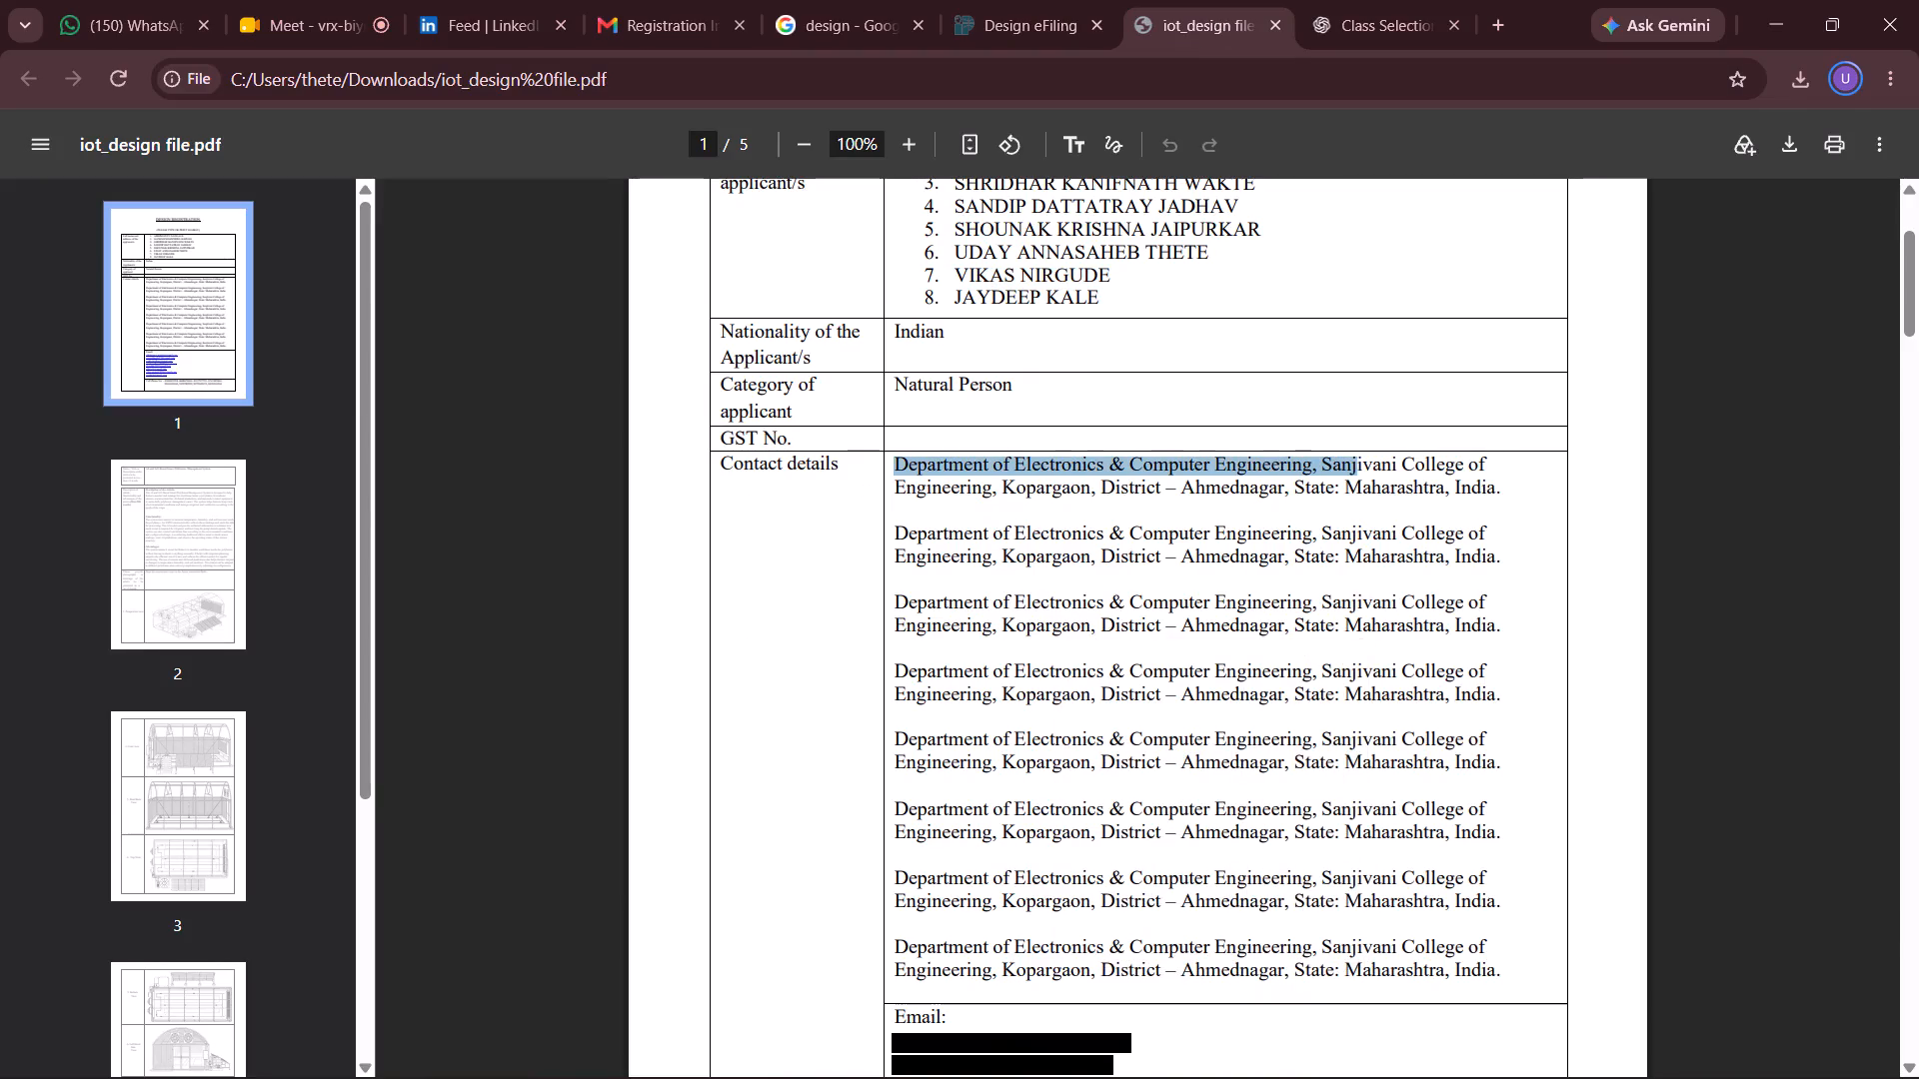
left_click_drag(1381, 464, 1500, 491)
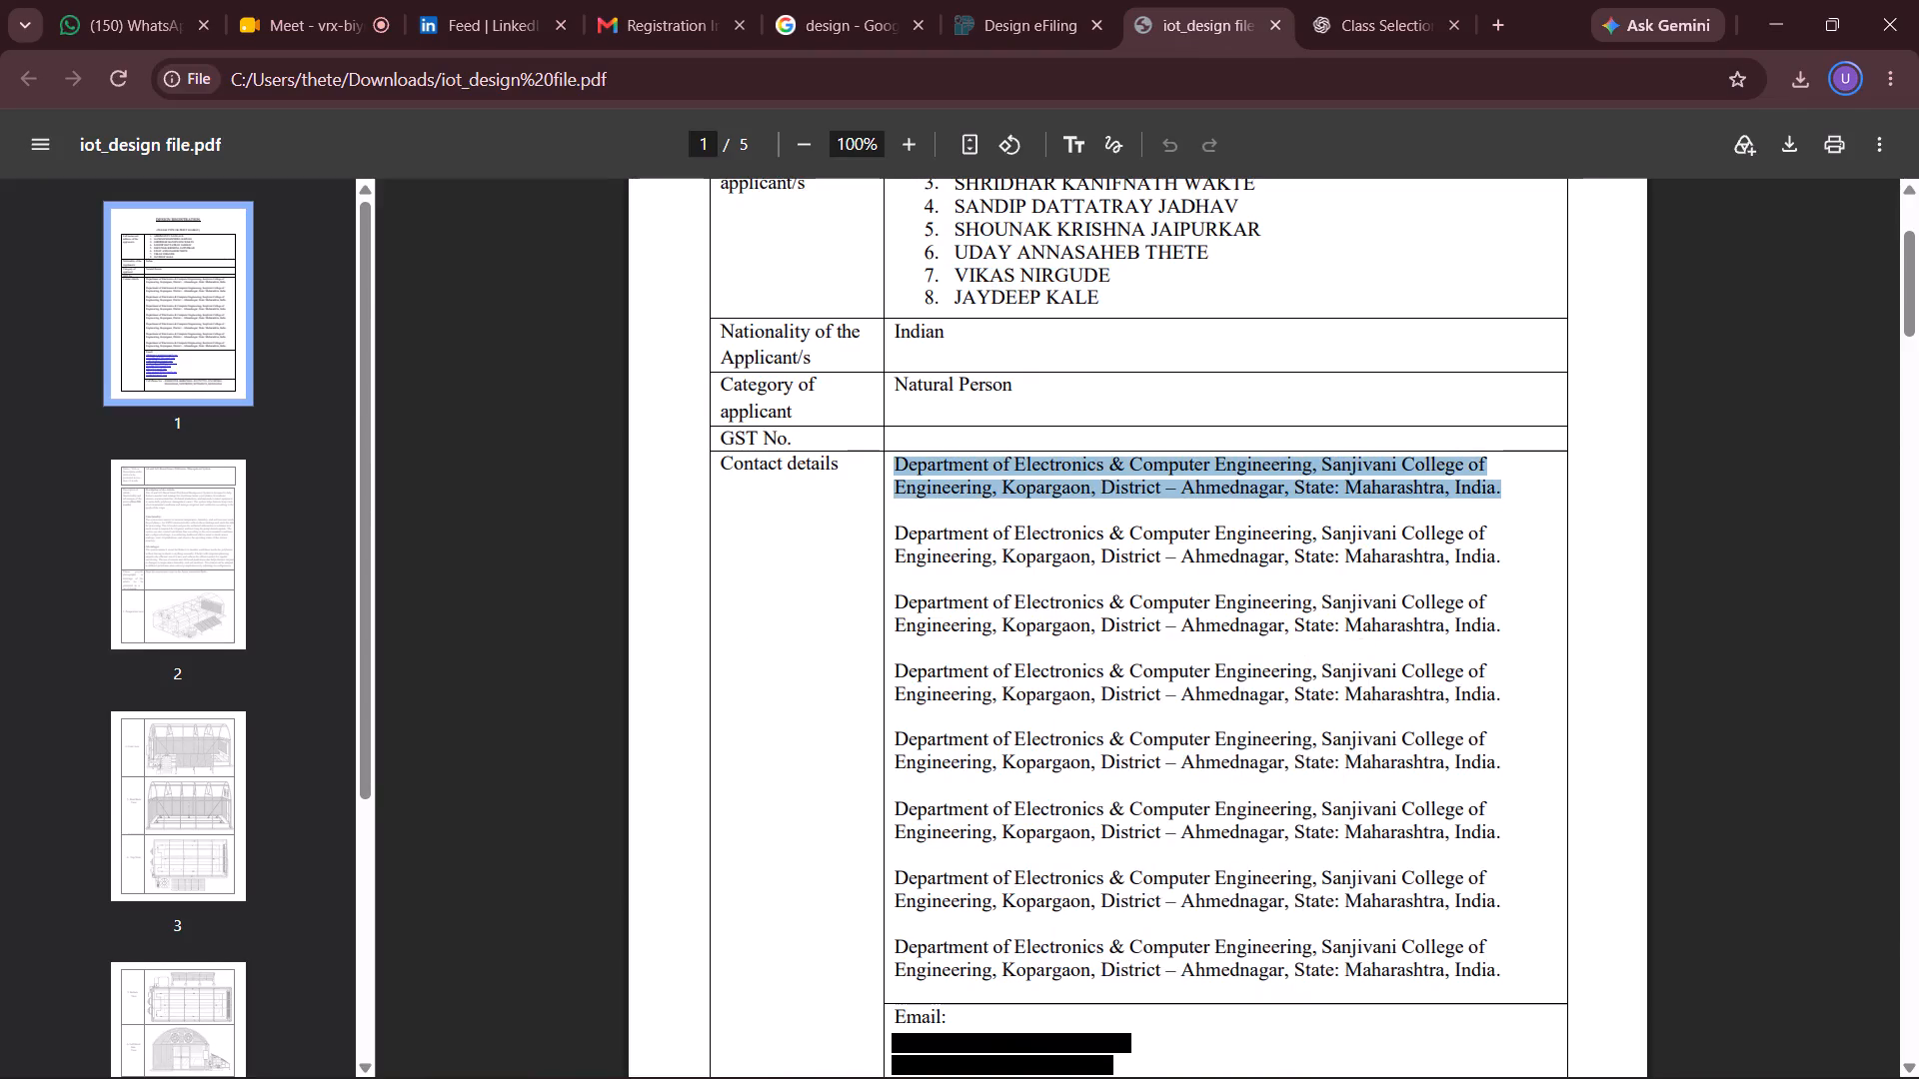
left_click_drag(1500, 491, 1523, 507)
key("ctrl+c")
left_click(1033, 26)
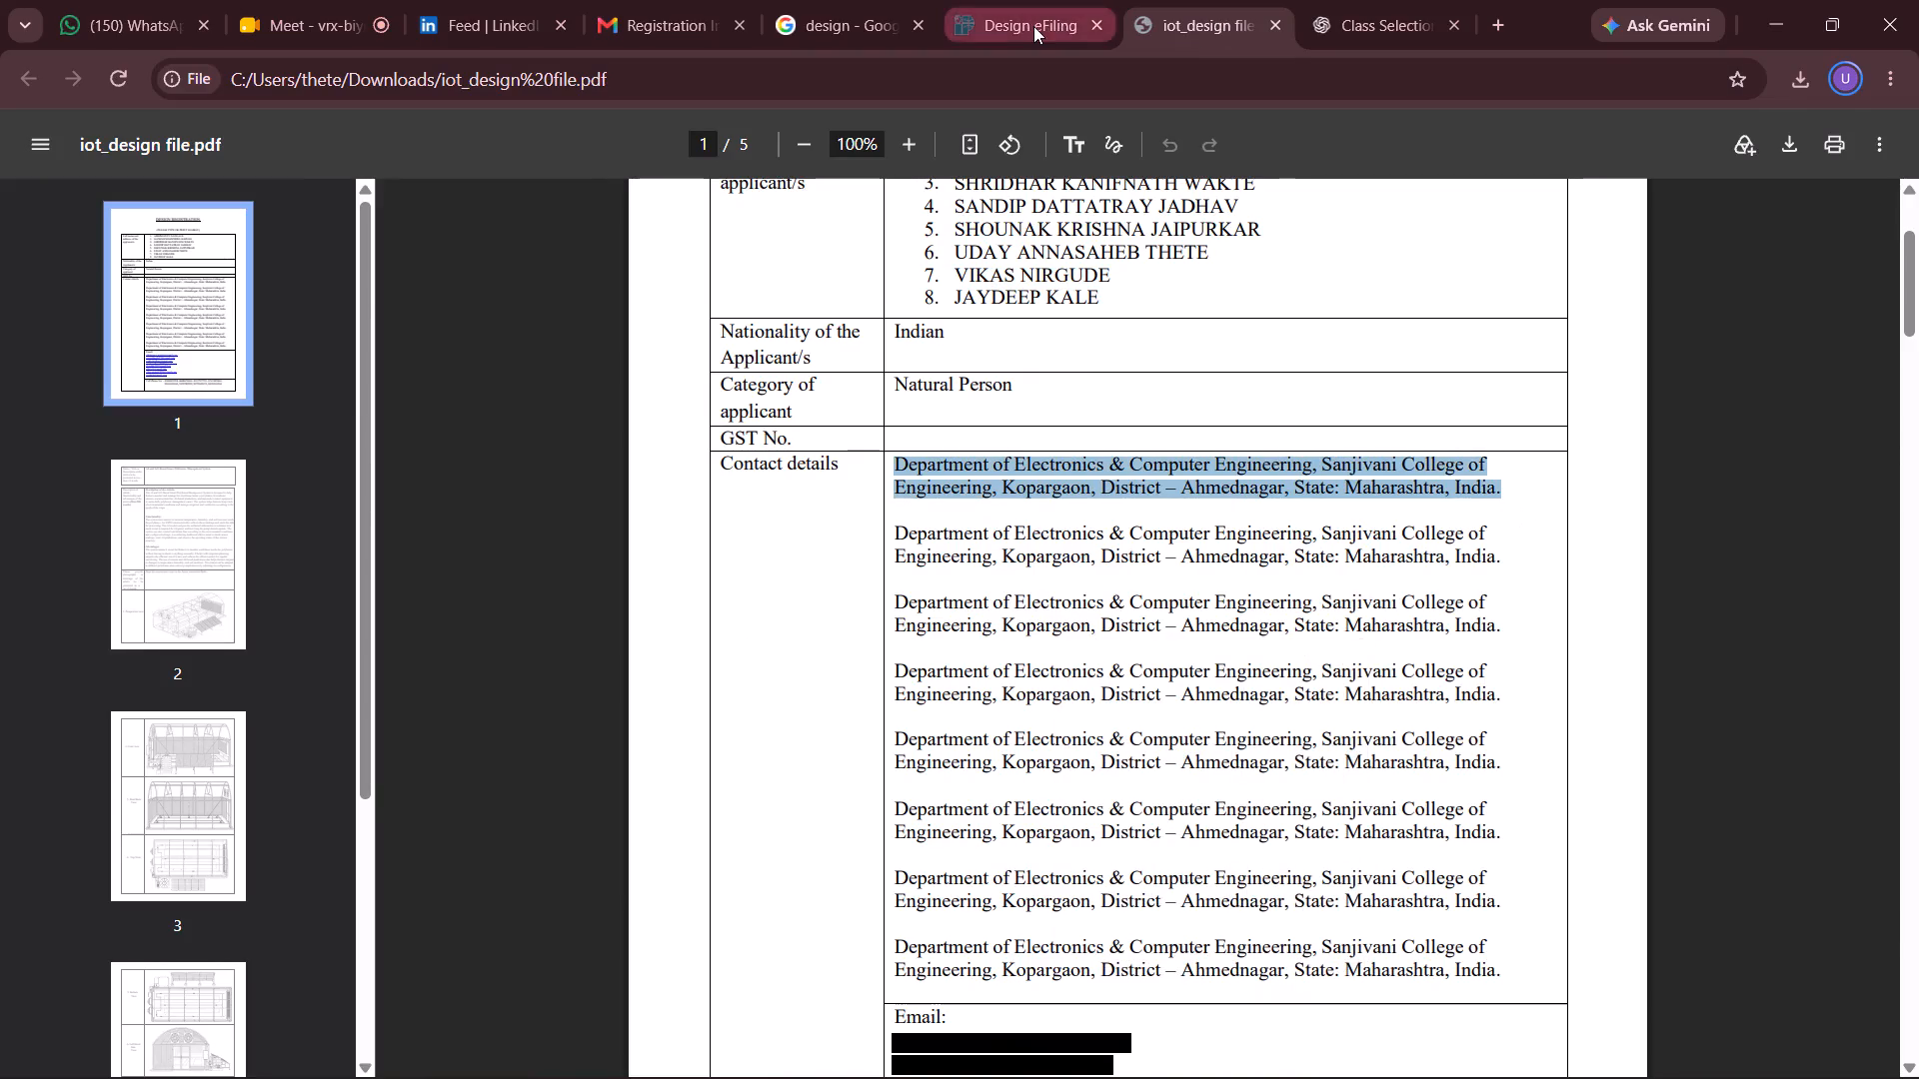
key("ctrl+v")
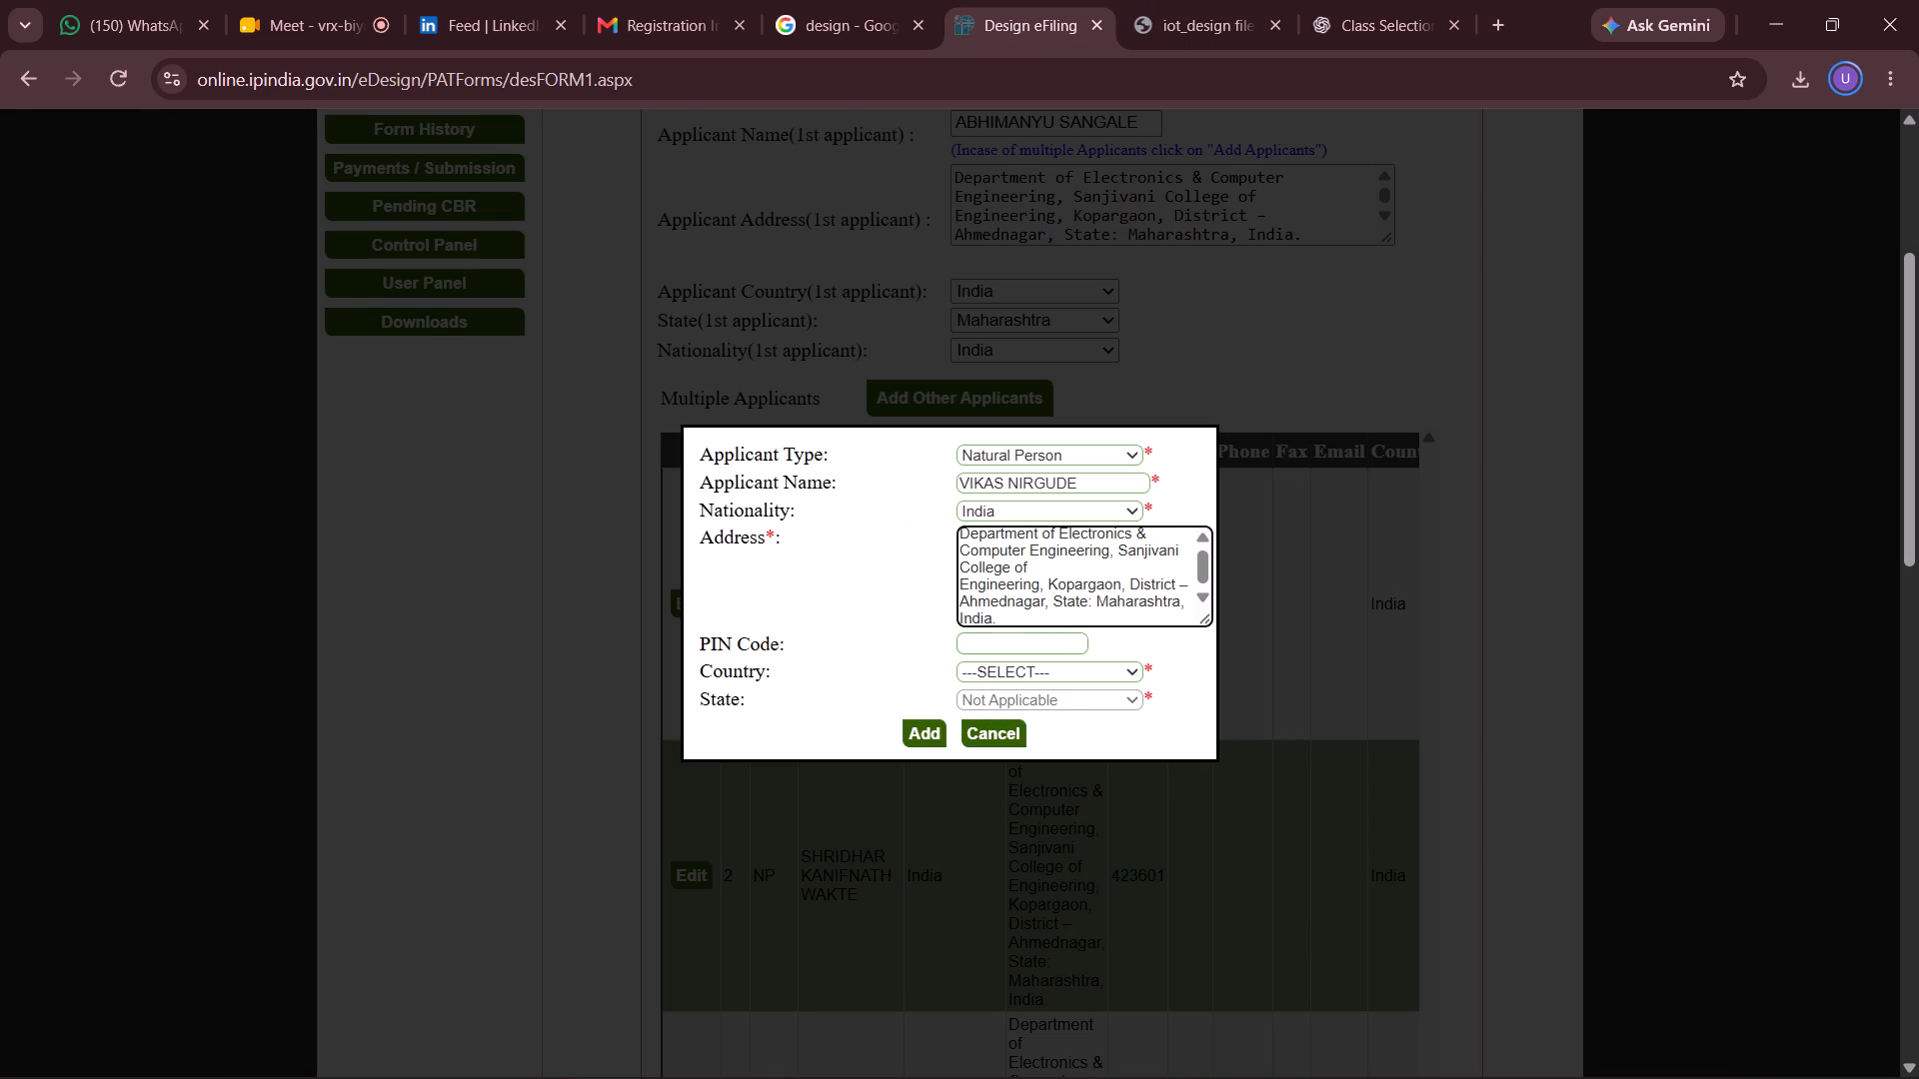
Enter the seventh applicant's postal PIN code, set country India and state Maharashtra, and add the applicant to the application.
left_click(998, 646)
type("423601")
left_click(1014, 674)
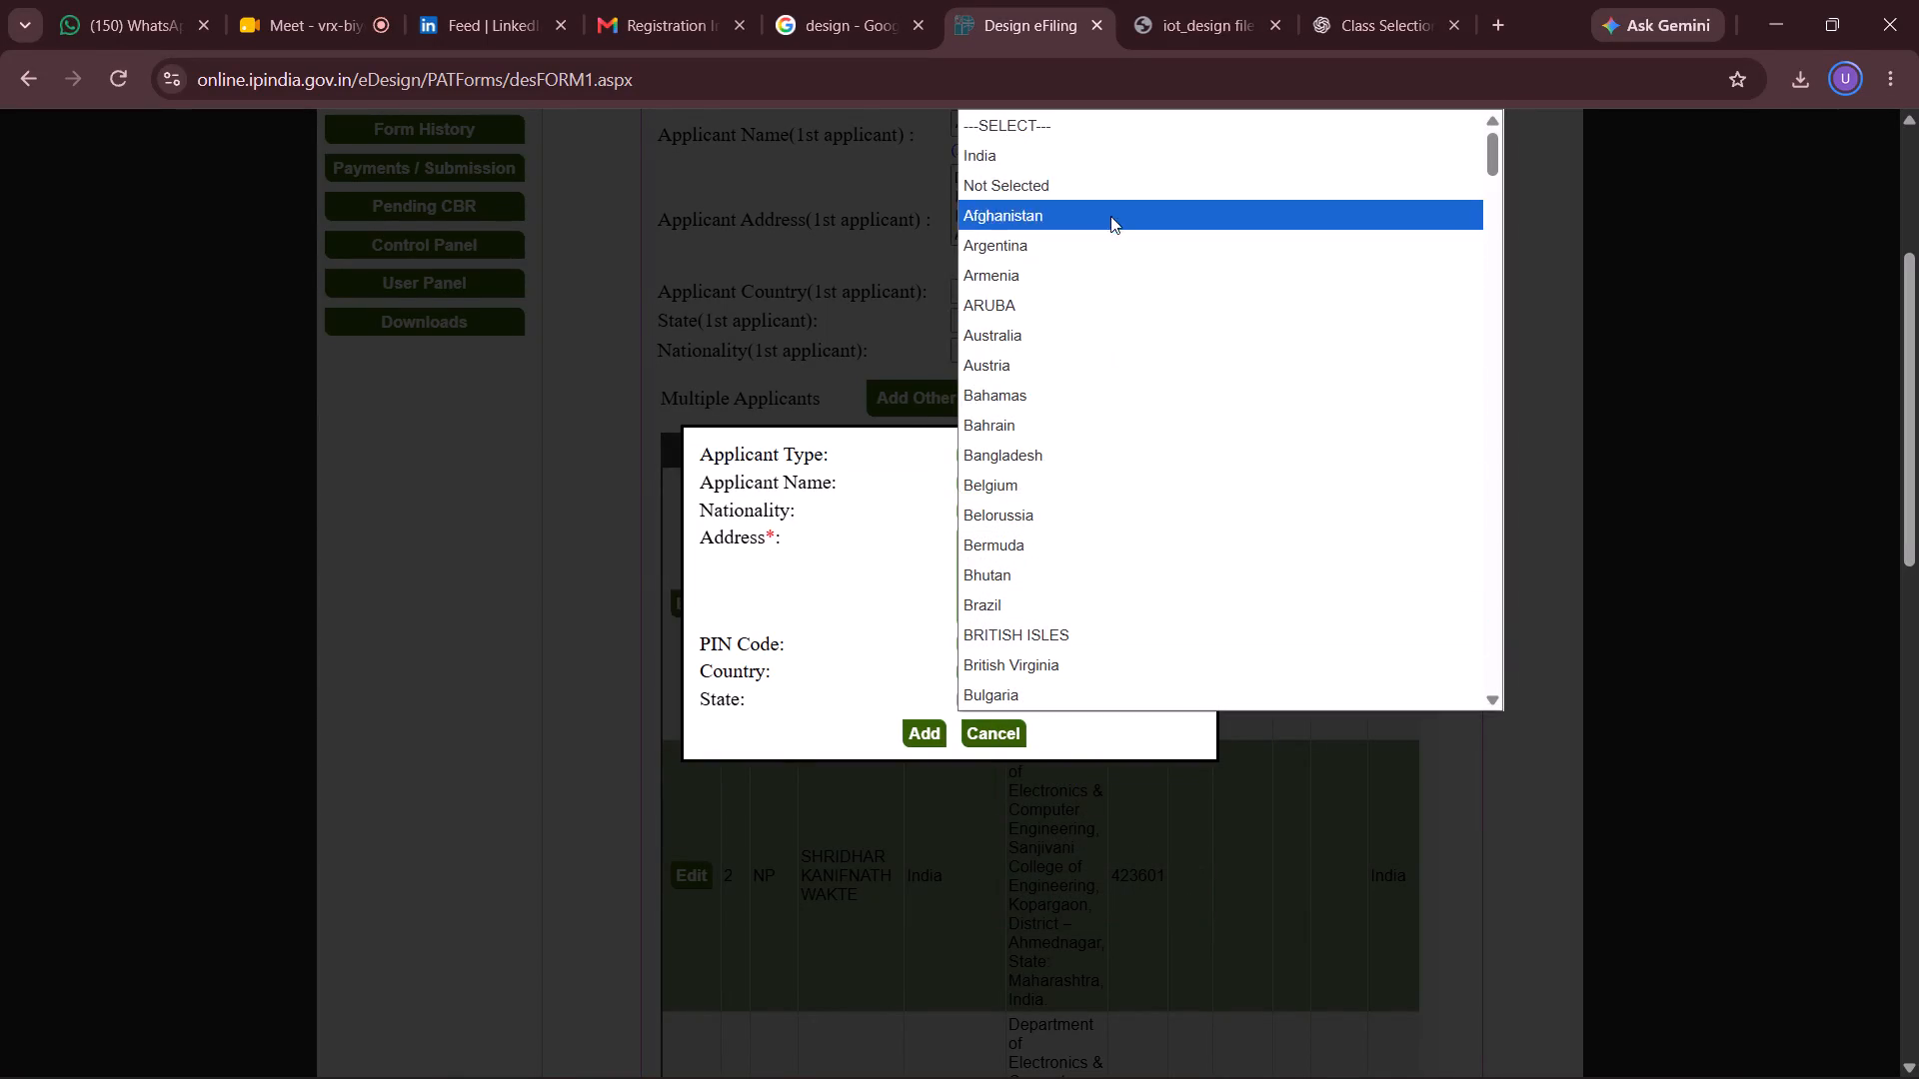
left_click(1123, 164)
left_click(1101, 695)
left_click(1089, 478)
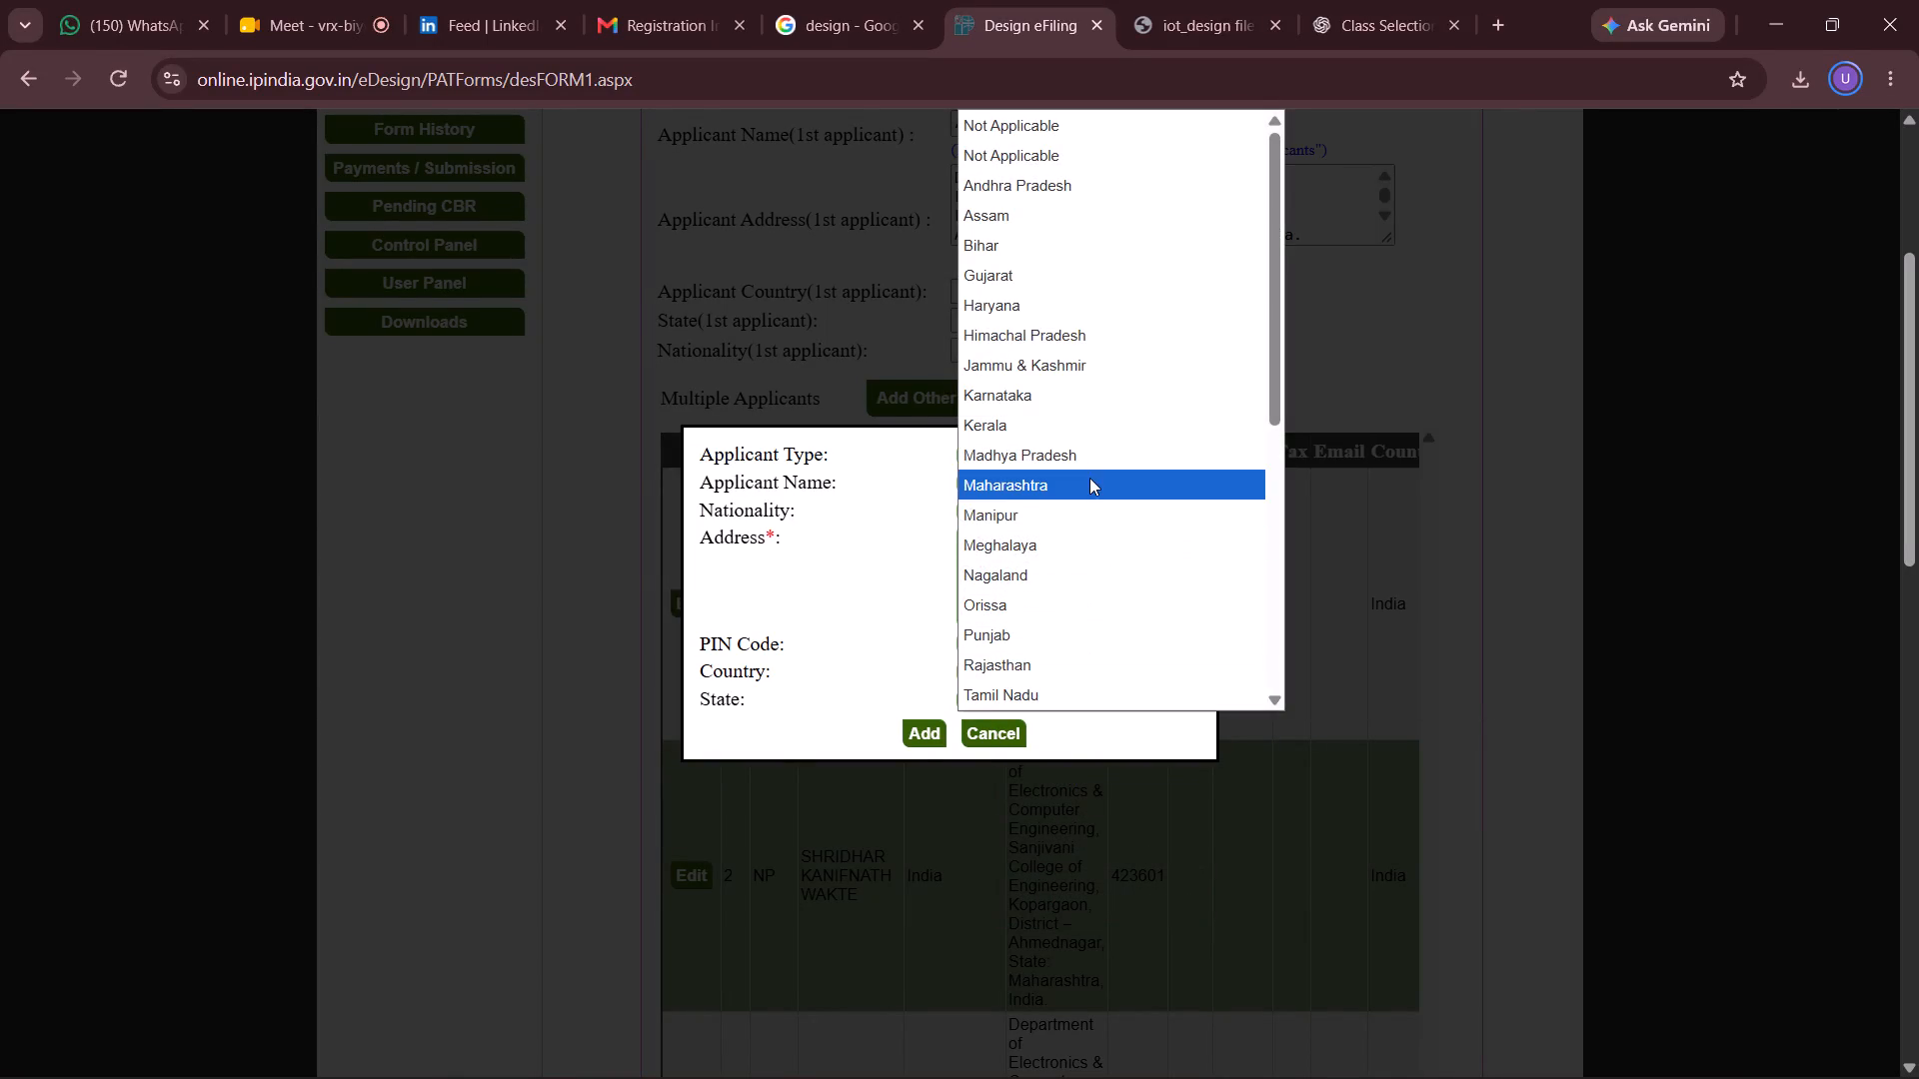
left_click(919, 736)
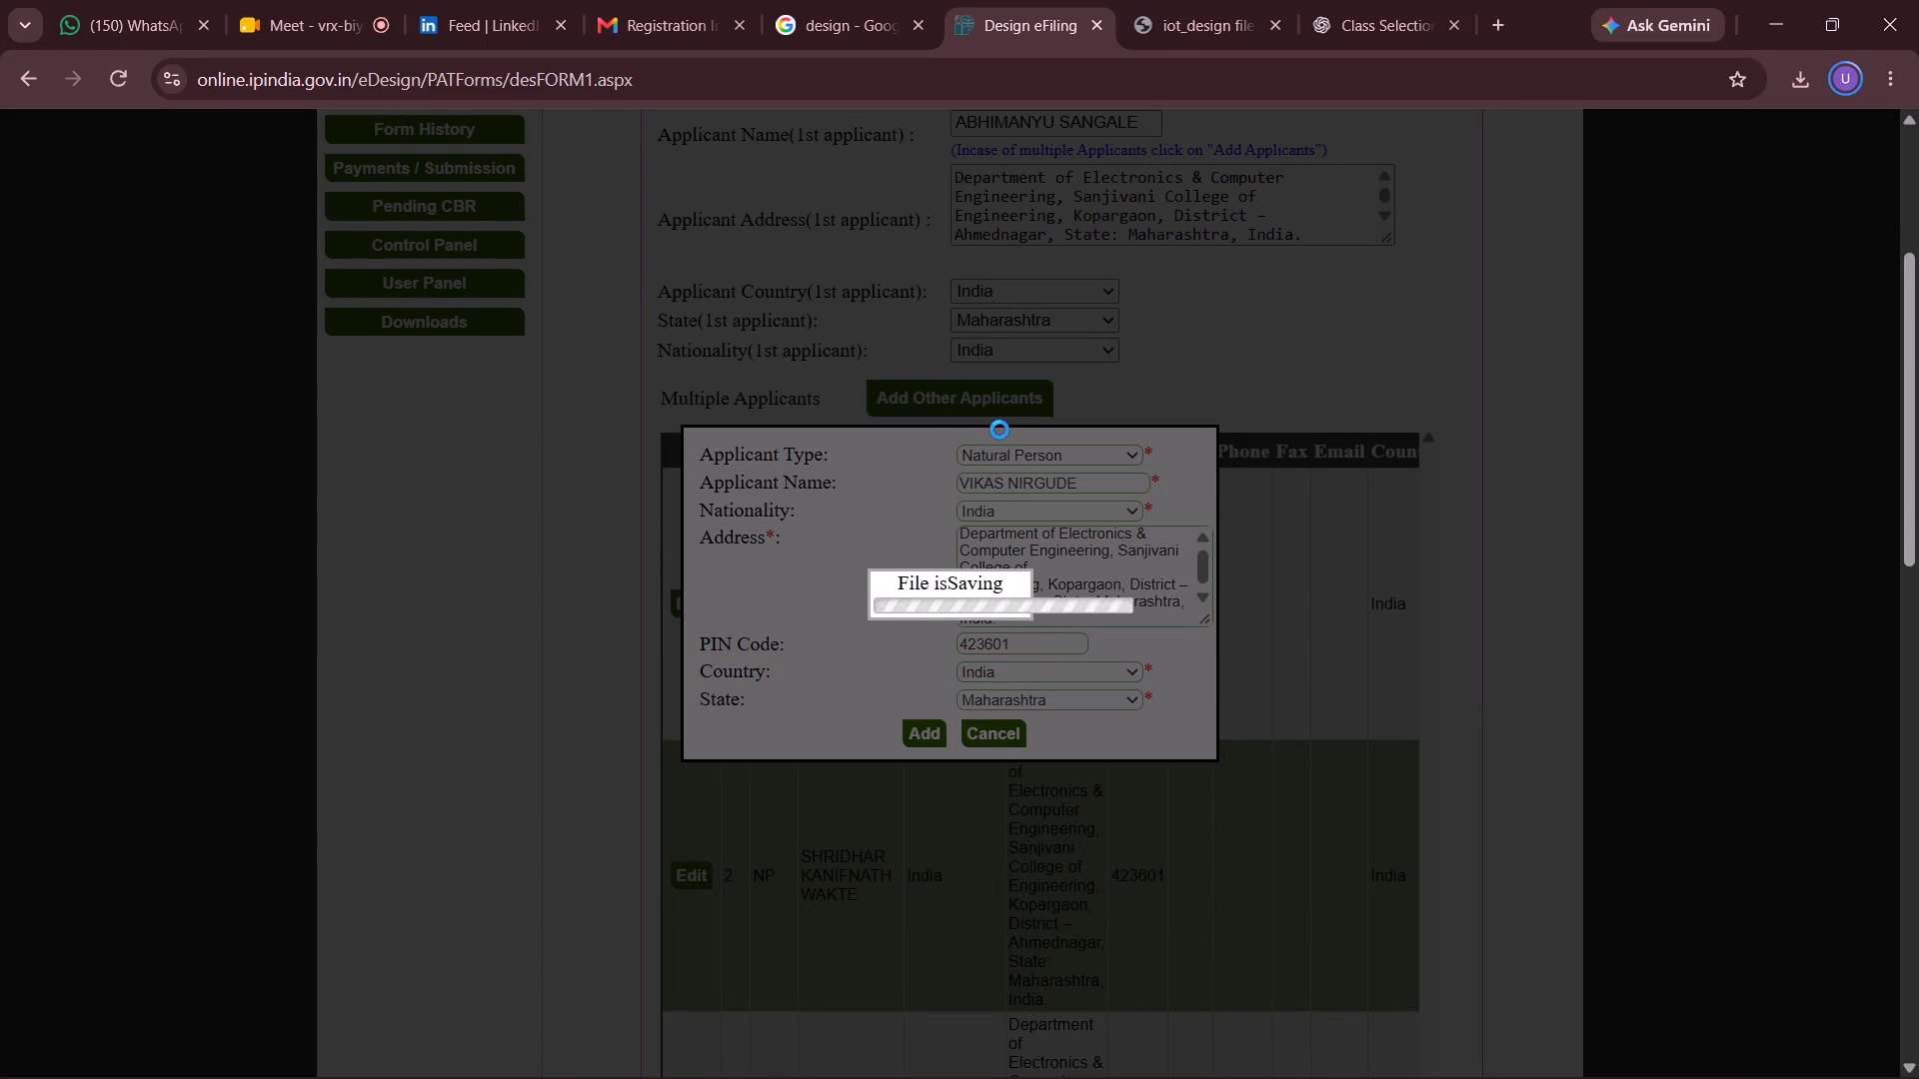
Start another additional applicant entry as Natural Person, filling in the eighth-listed name copied from the design PDF.
left_click(1006, 404)
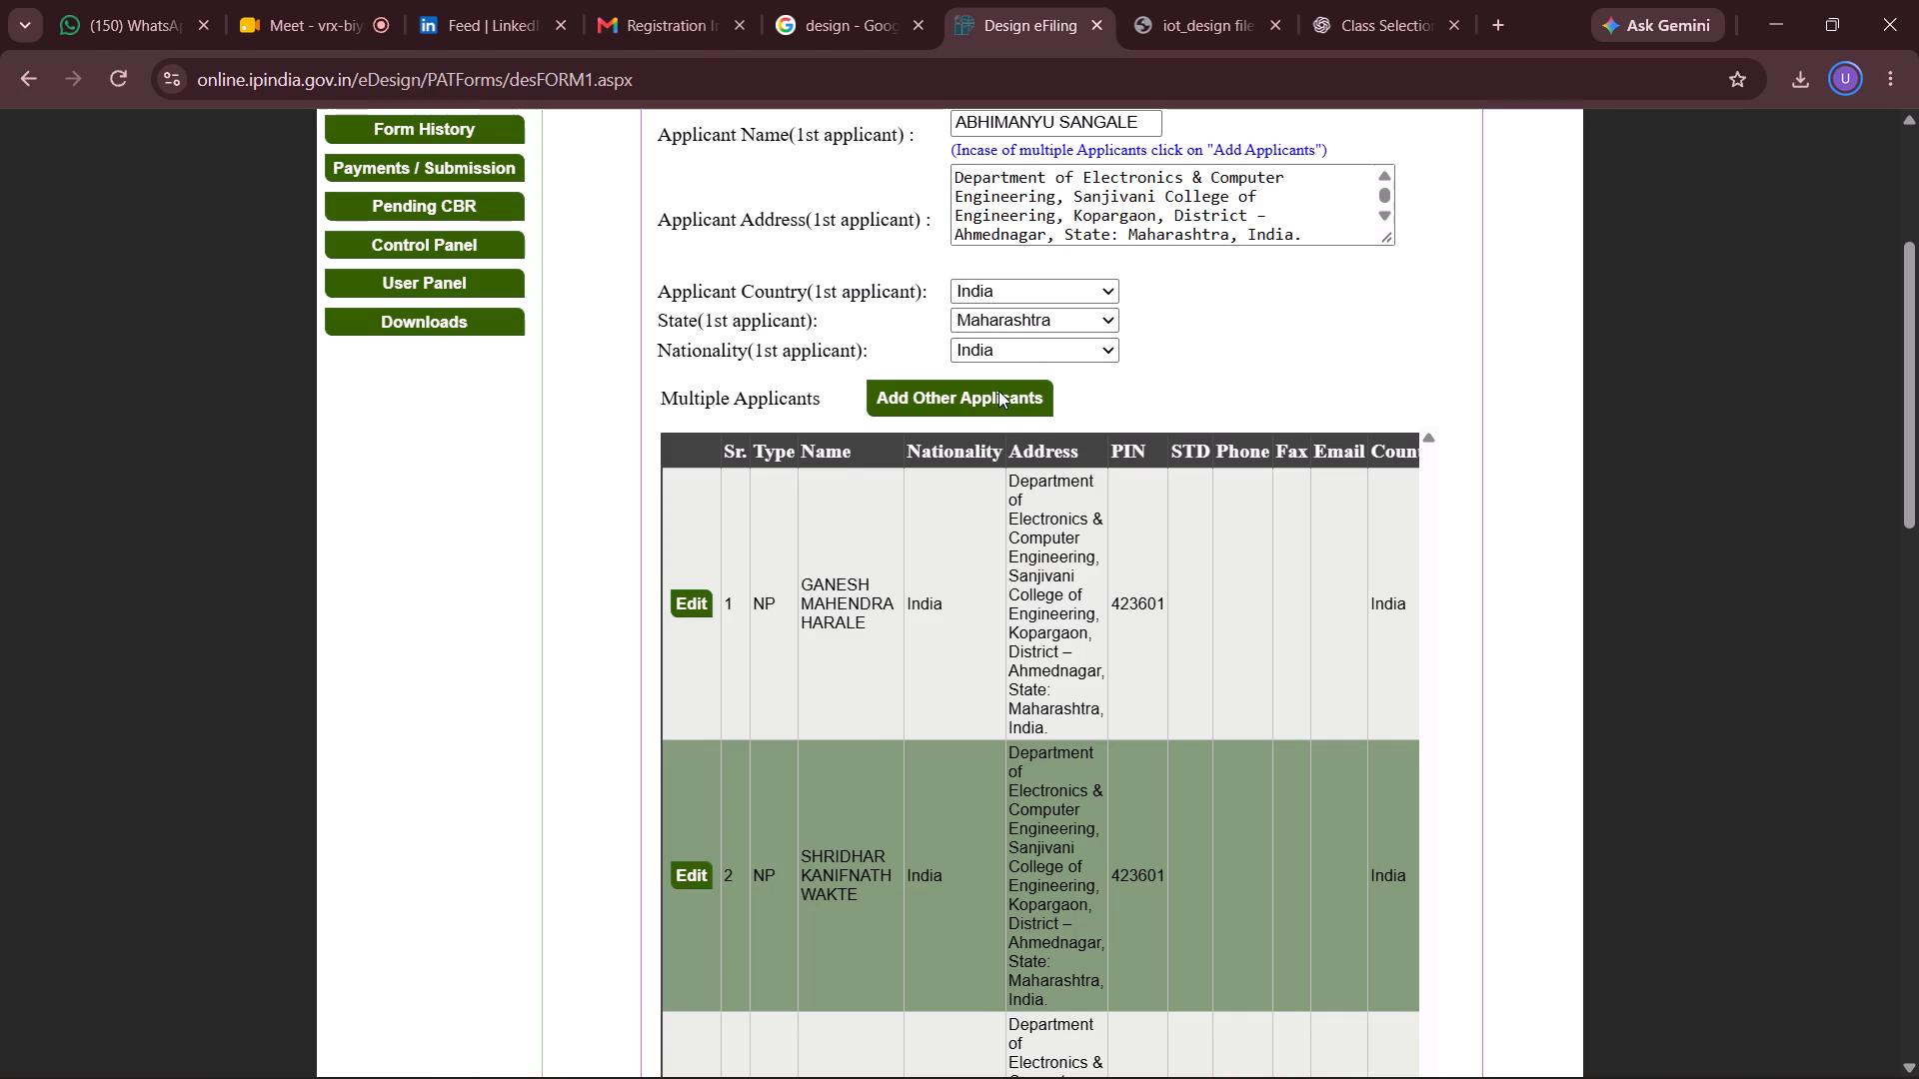
left_click(1041, 454)
left_click(1040, 515)
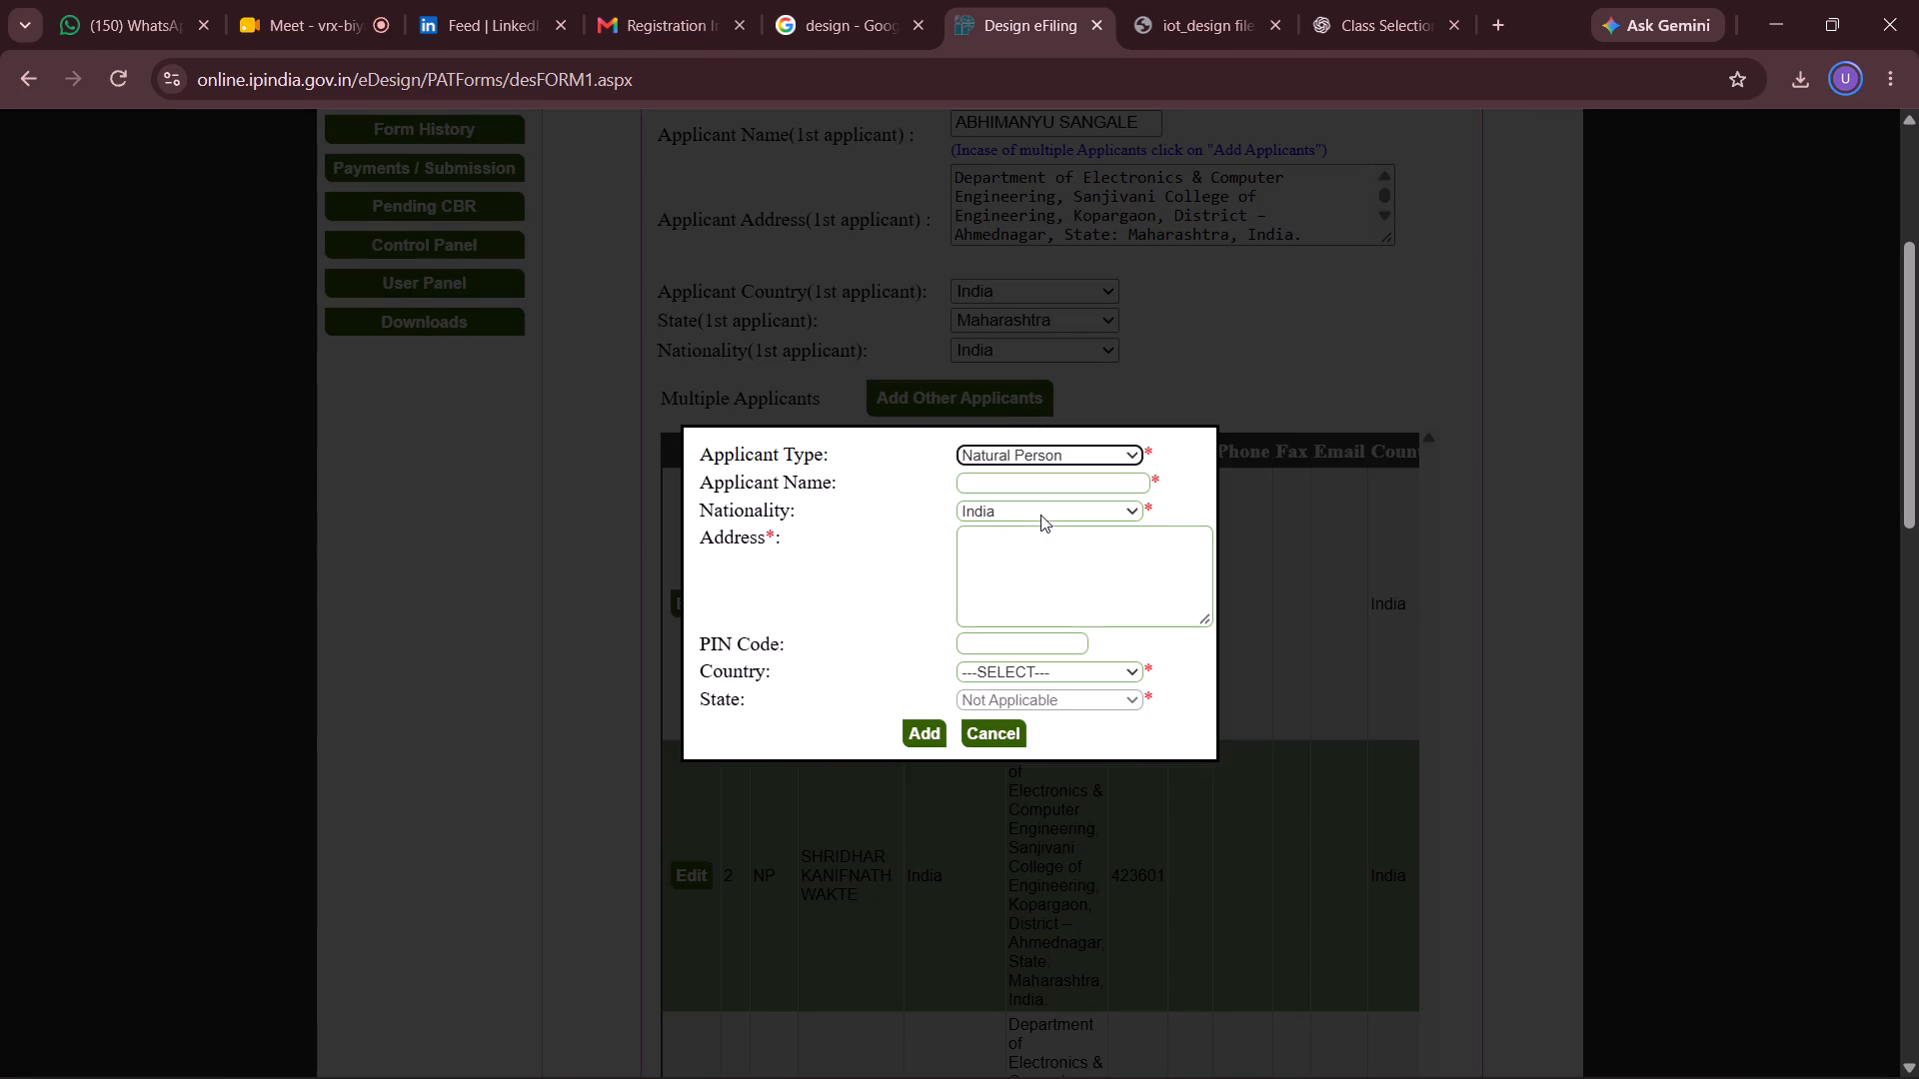
left_click(1026, 482)
left_click(1173, 16)
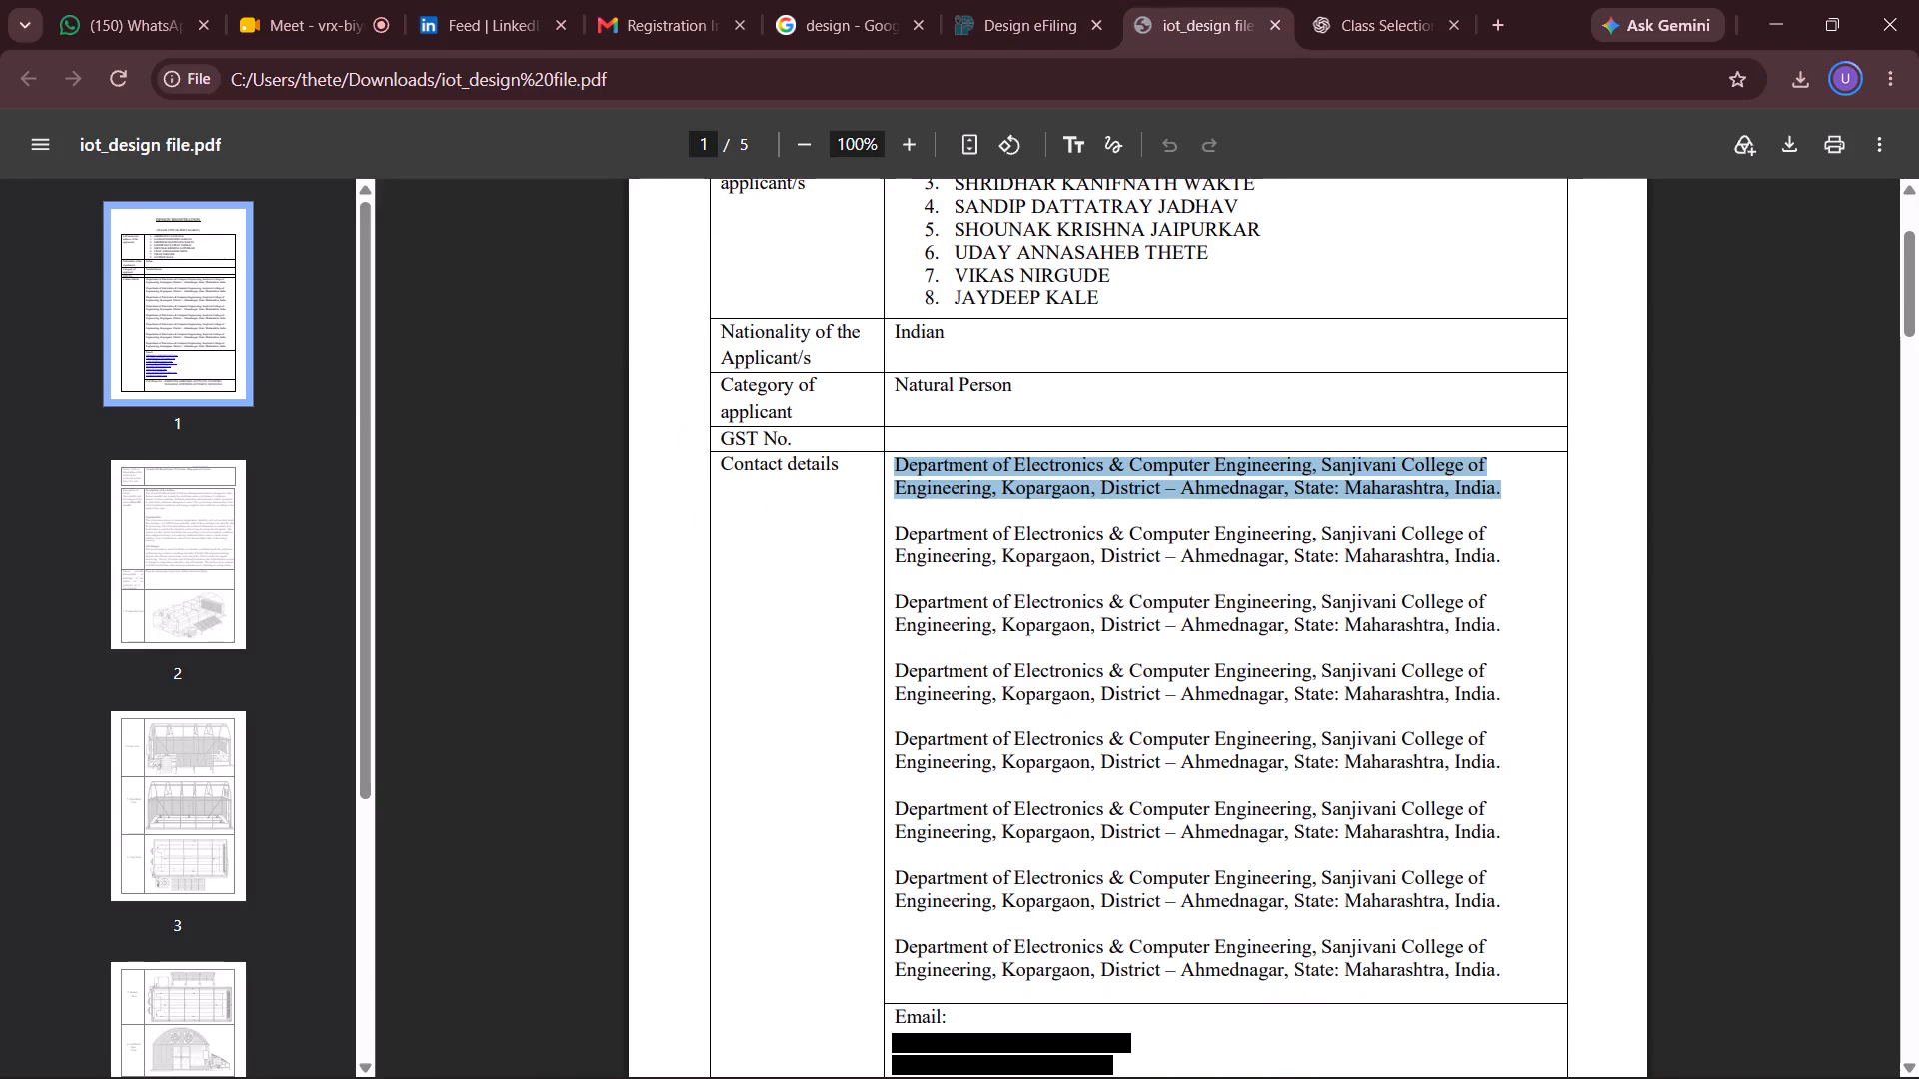
left_click_drag(1094, 301, 963, 316)
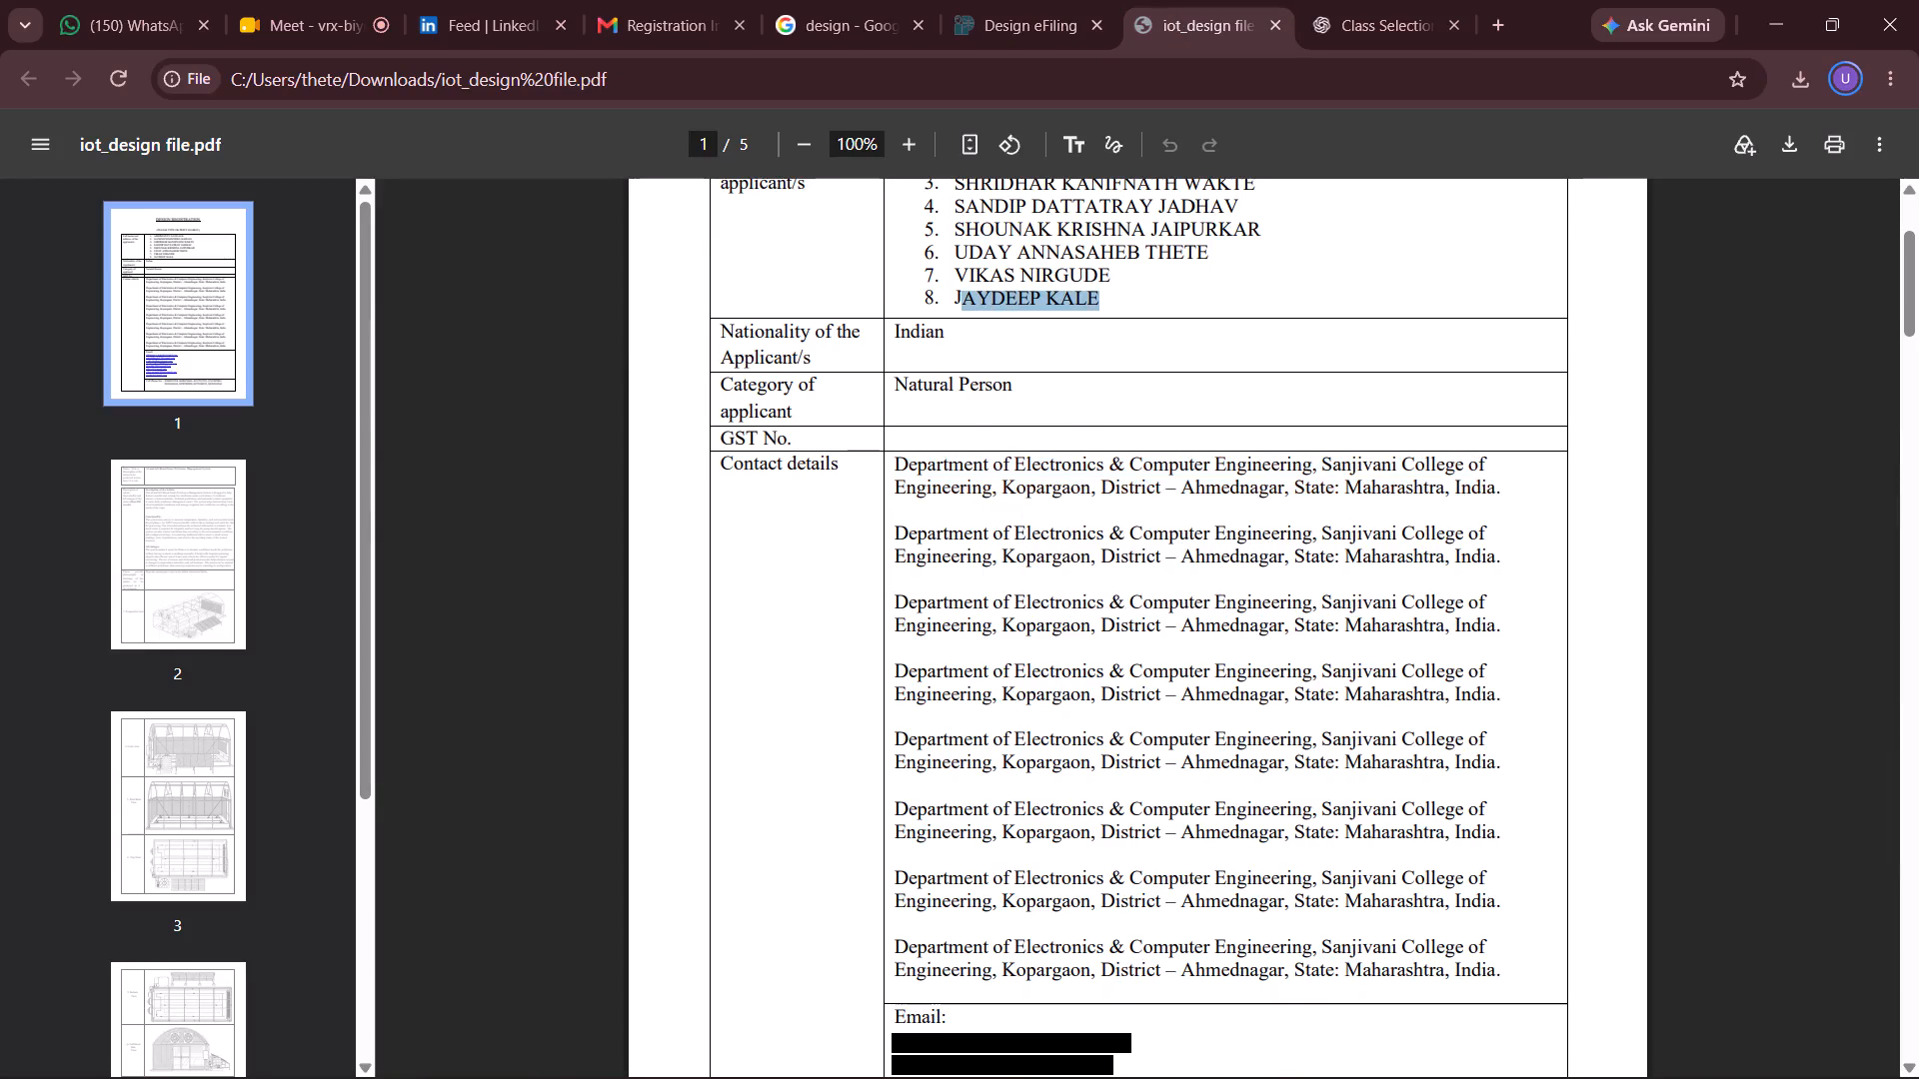
left_click_drag(963, 316, 955, 314)
key("ctrl+c")
left_click(1009, 23)
key("ctrl+v")
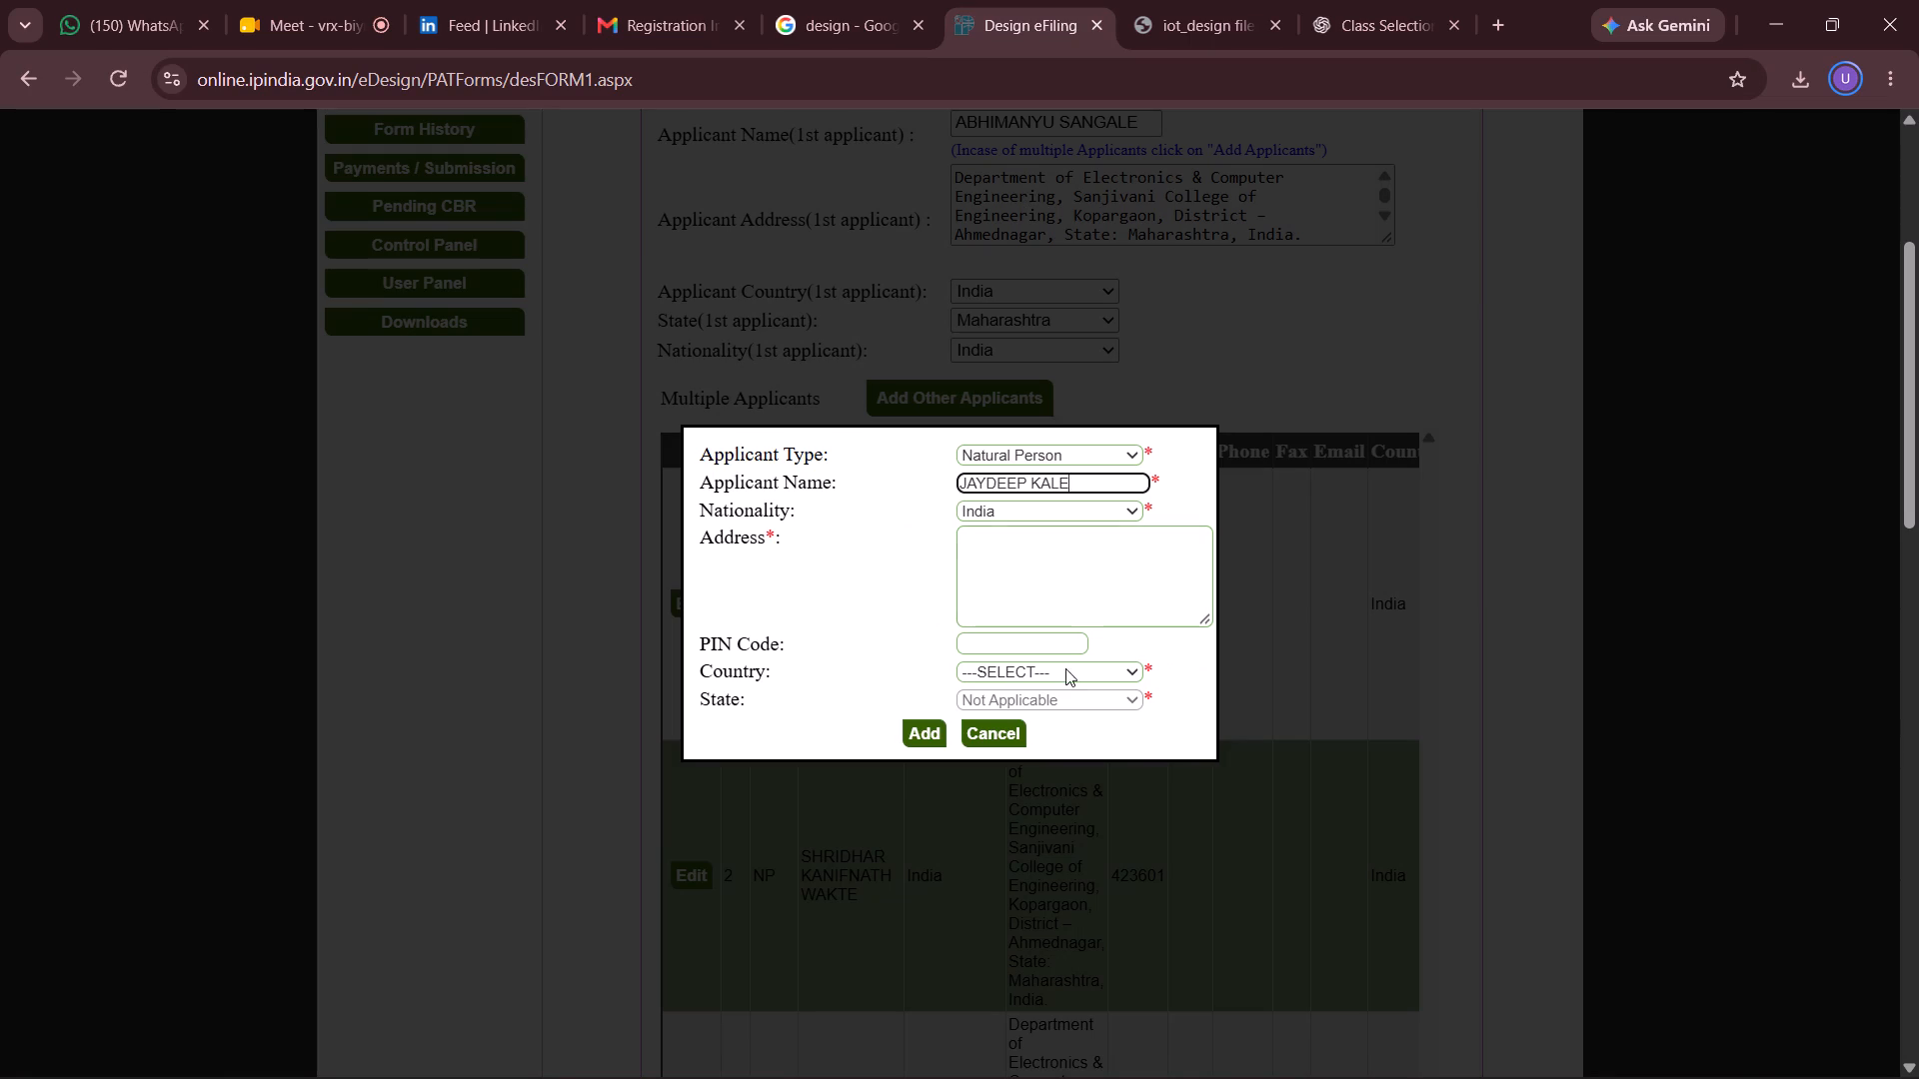
Copy the first contact address from the design PDF into the eighth applicant's address field.
left_click(1064, 568)
left_click(1199, 15)
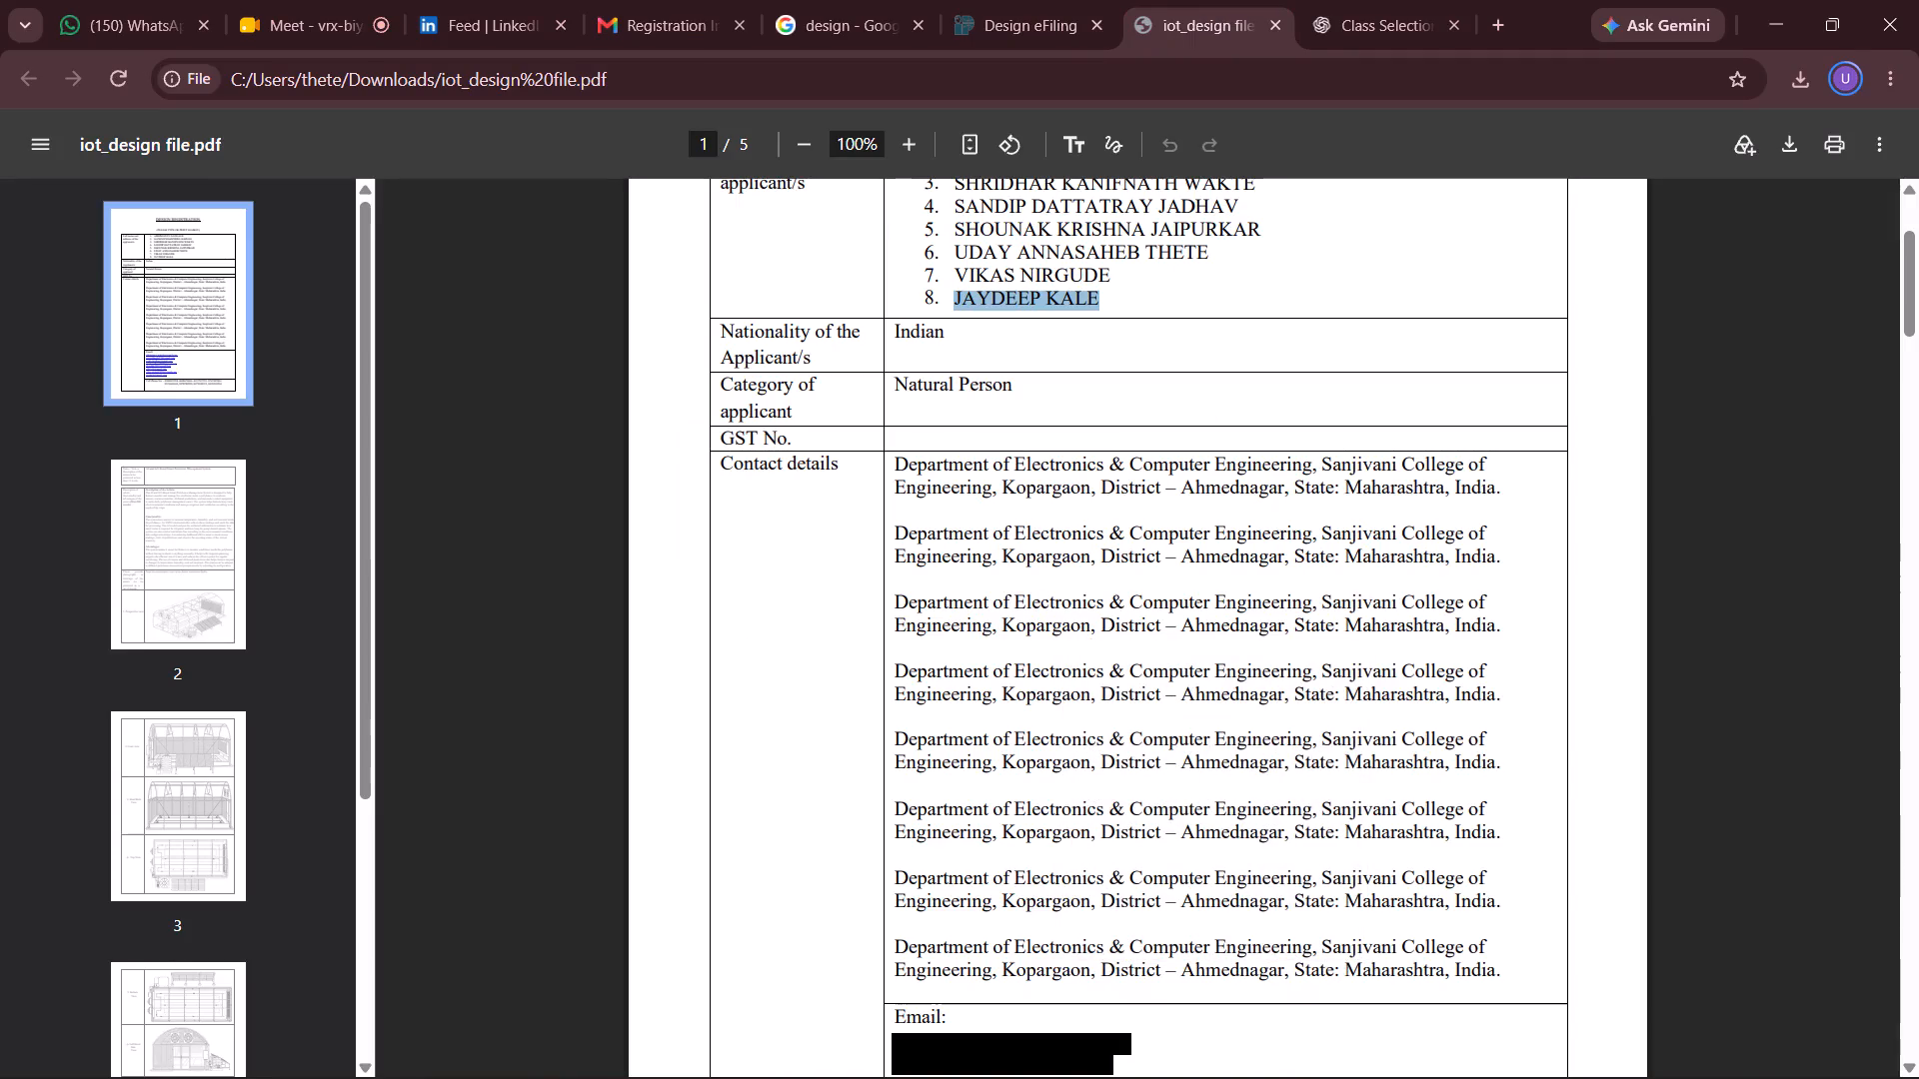
left_click_drag(892, 464, 1569, 478)
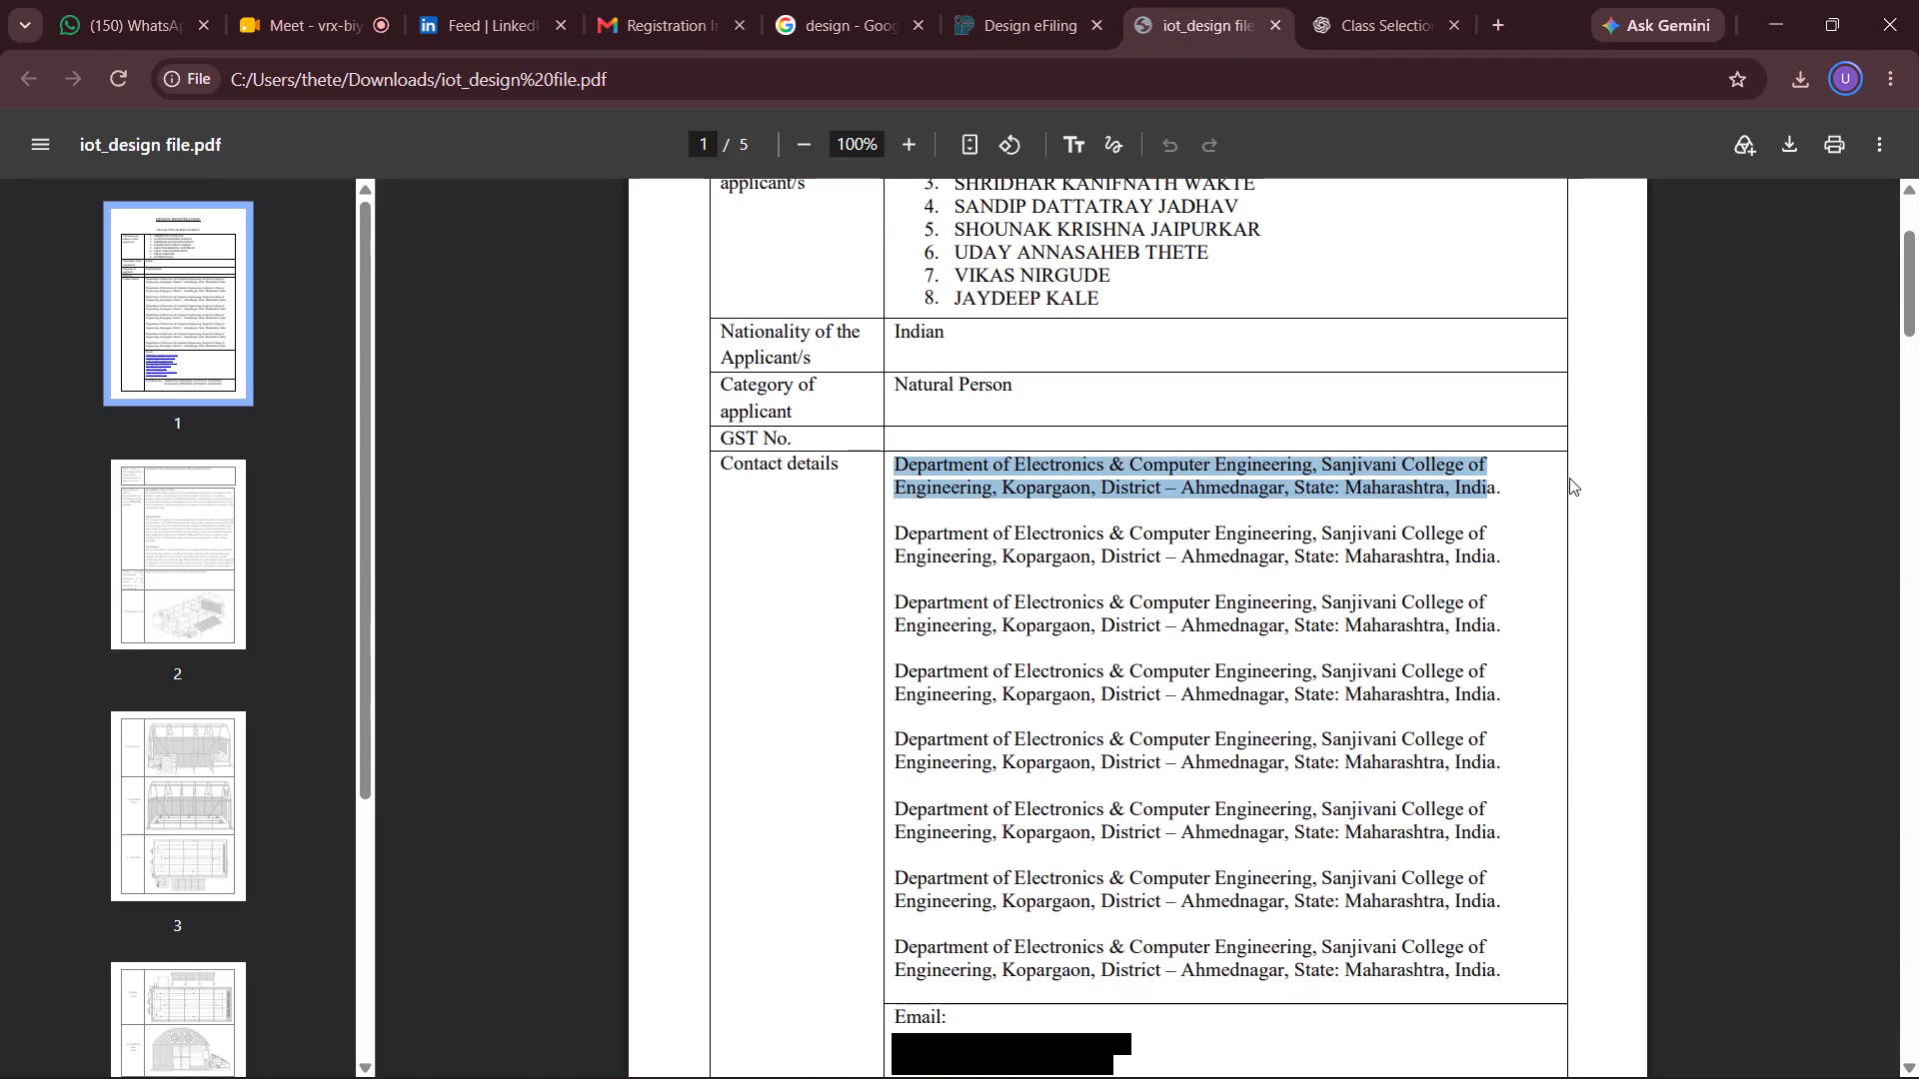
key("ctrl+c")
left_click(1017, 8)
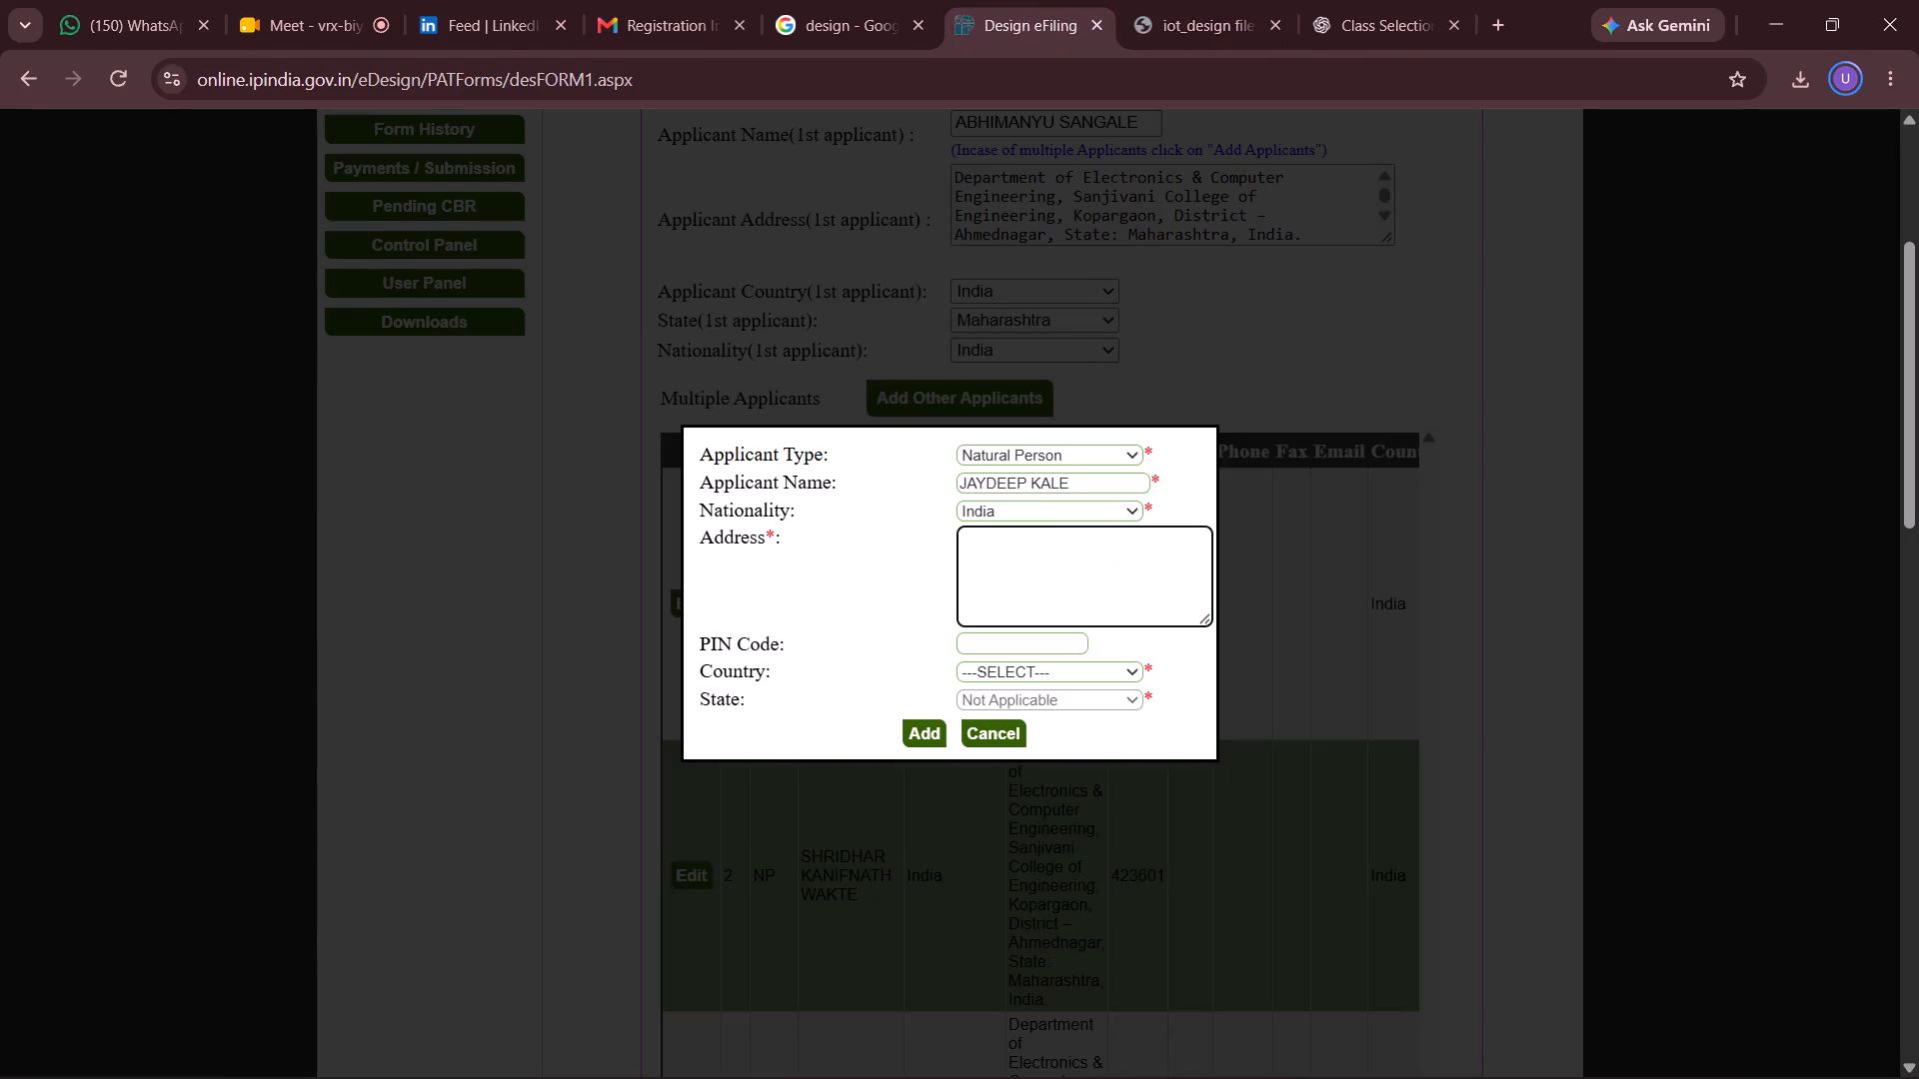
key("ctrl+v")
Enter the eighth applicant's postal PIN code, set country India and state Maharashtra, and add the applicant to the application.
left_click(1015, 639)
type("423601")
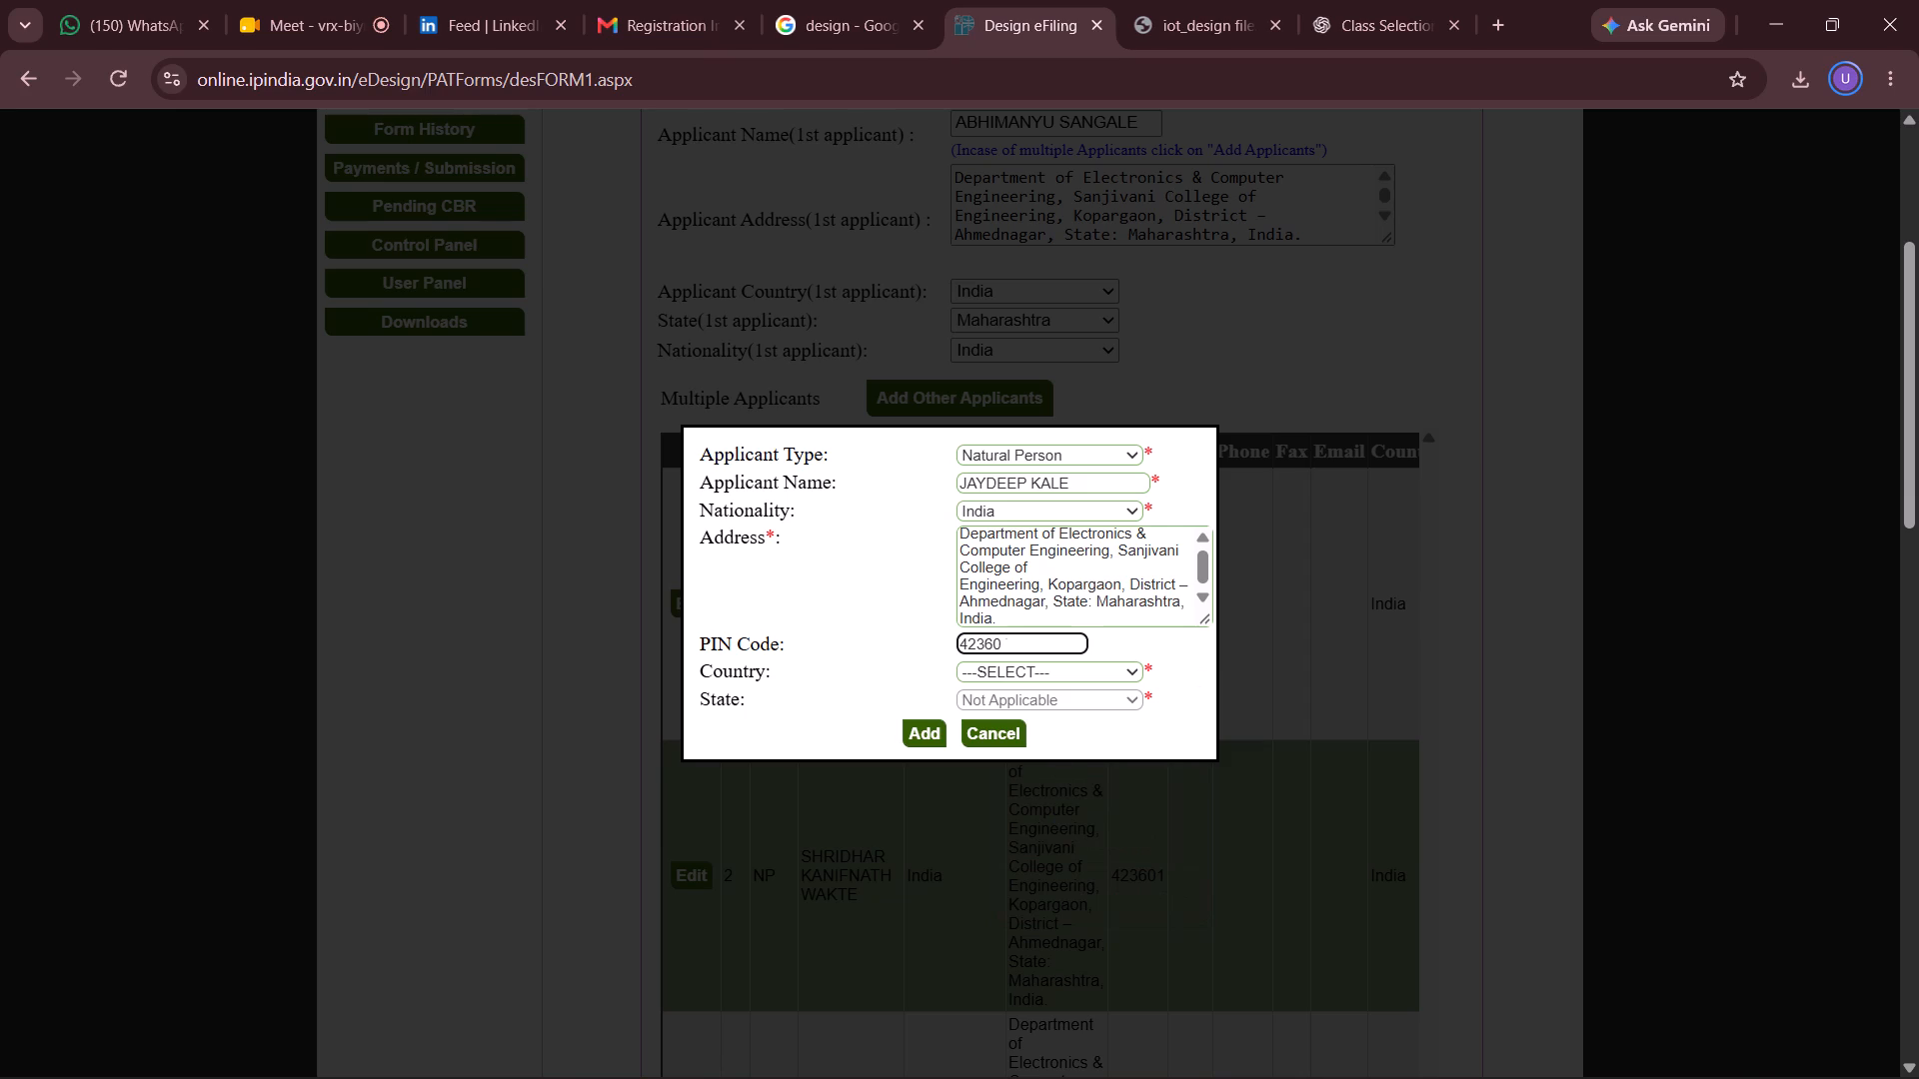
left_click(1046, 675)
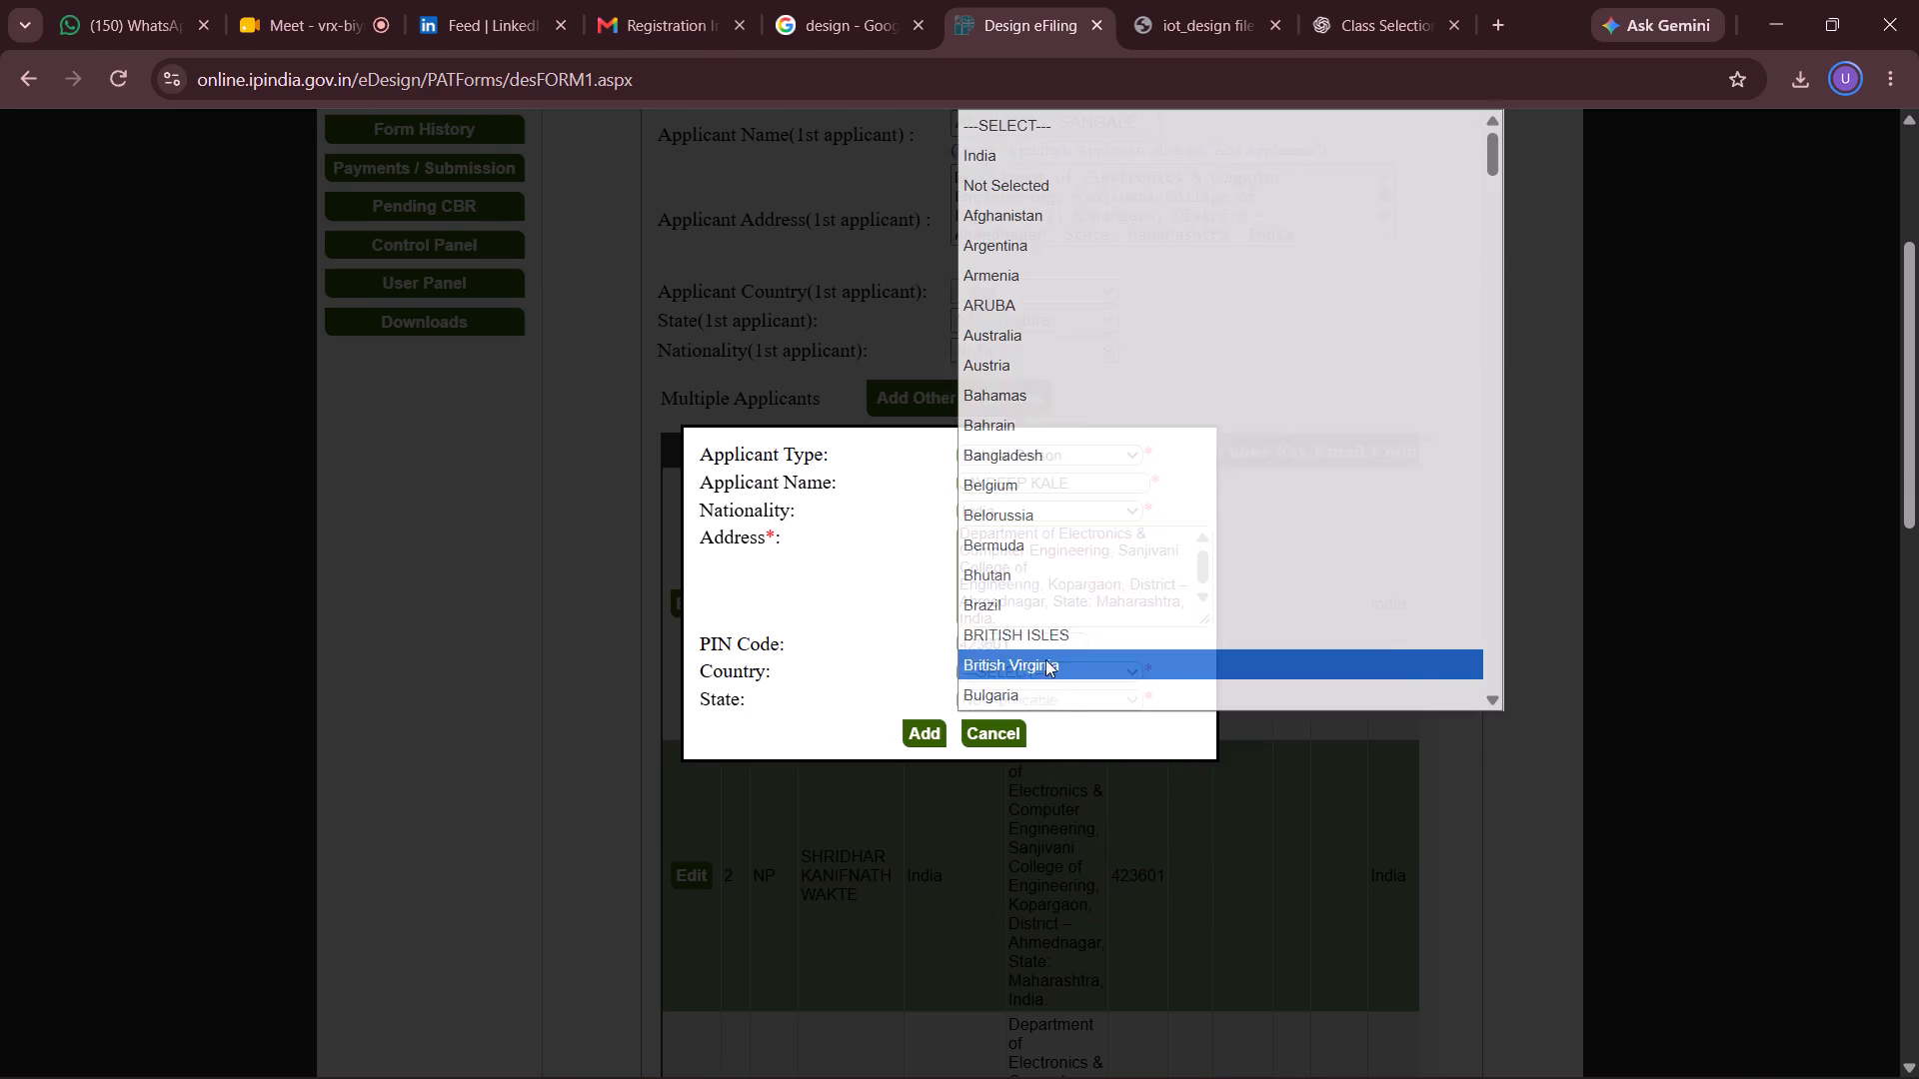
left_click(1135, 165)
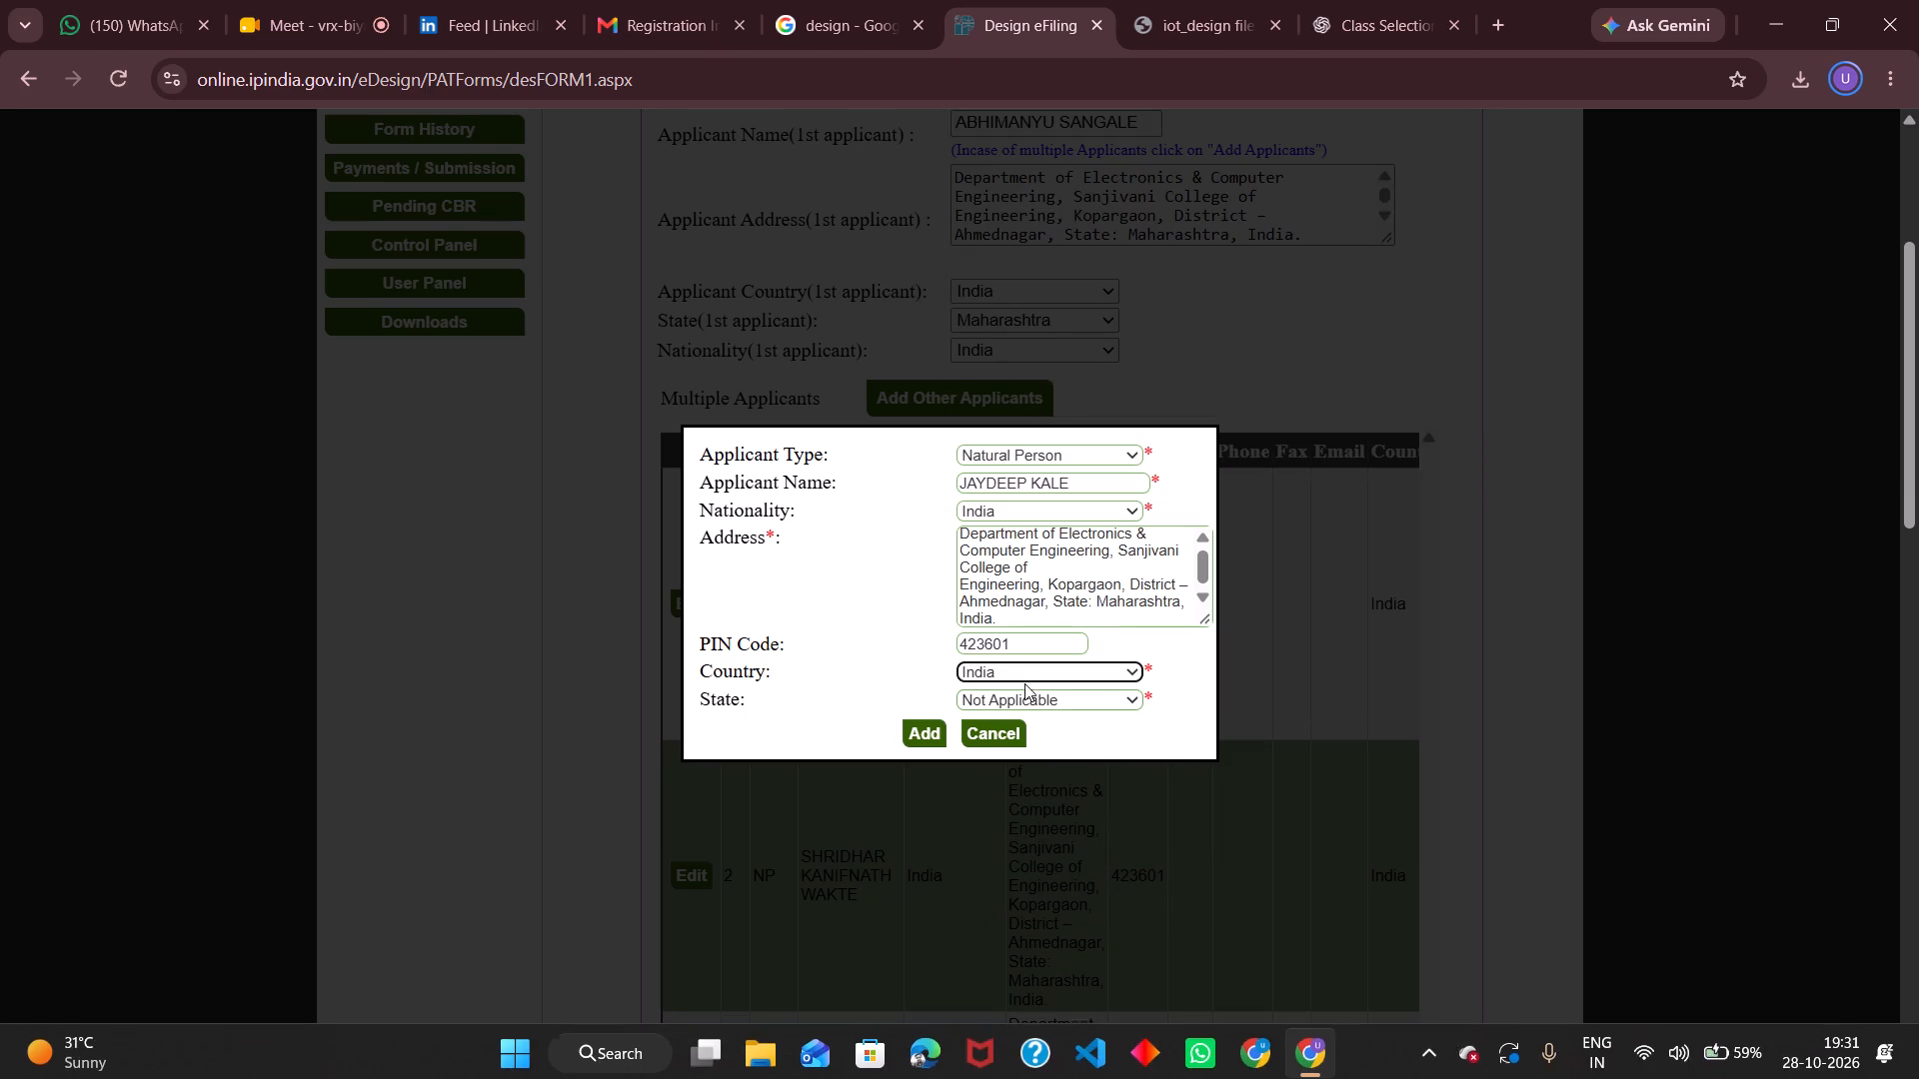
left_click(1026, 698)
left_click(1032, 479)
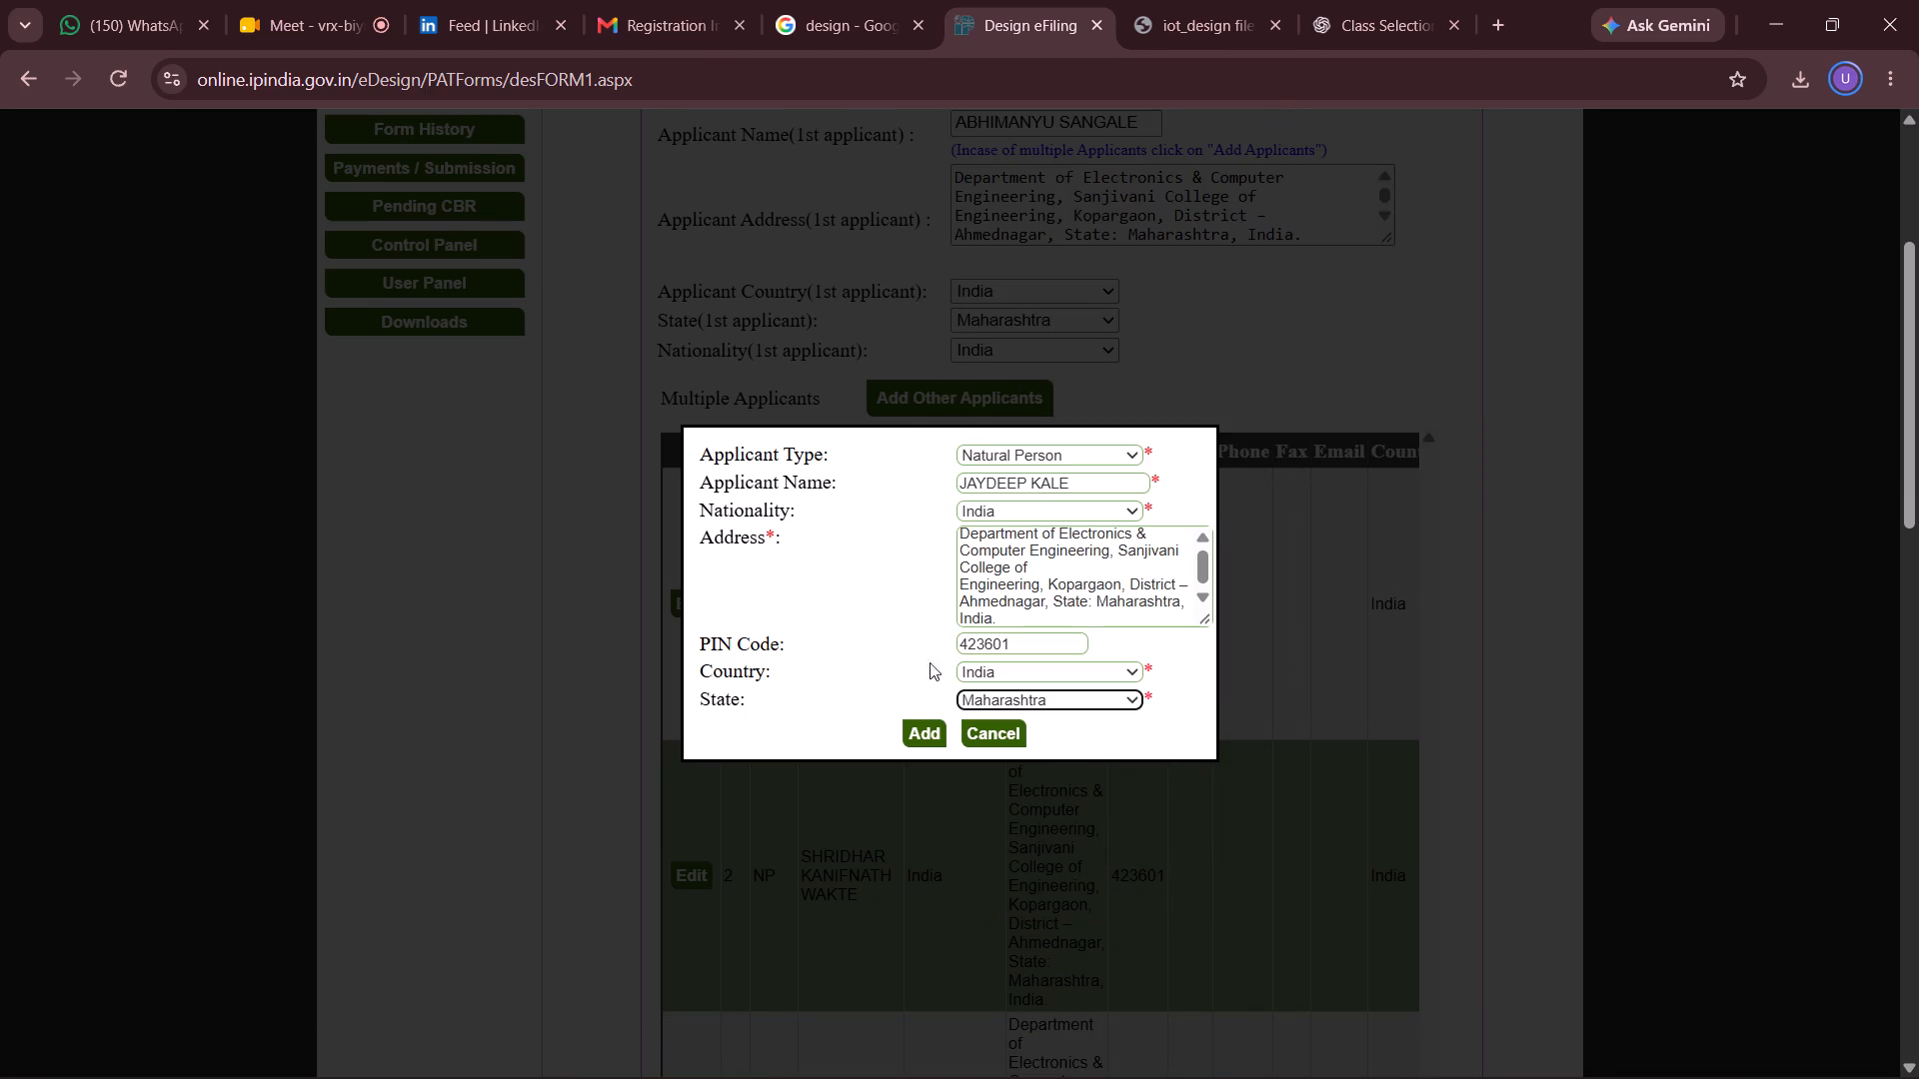
left_click(912, 730)
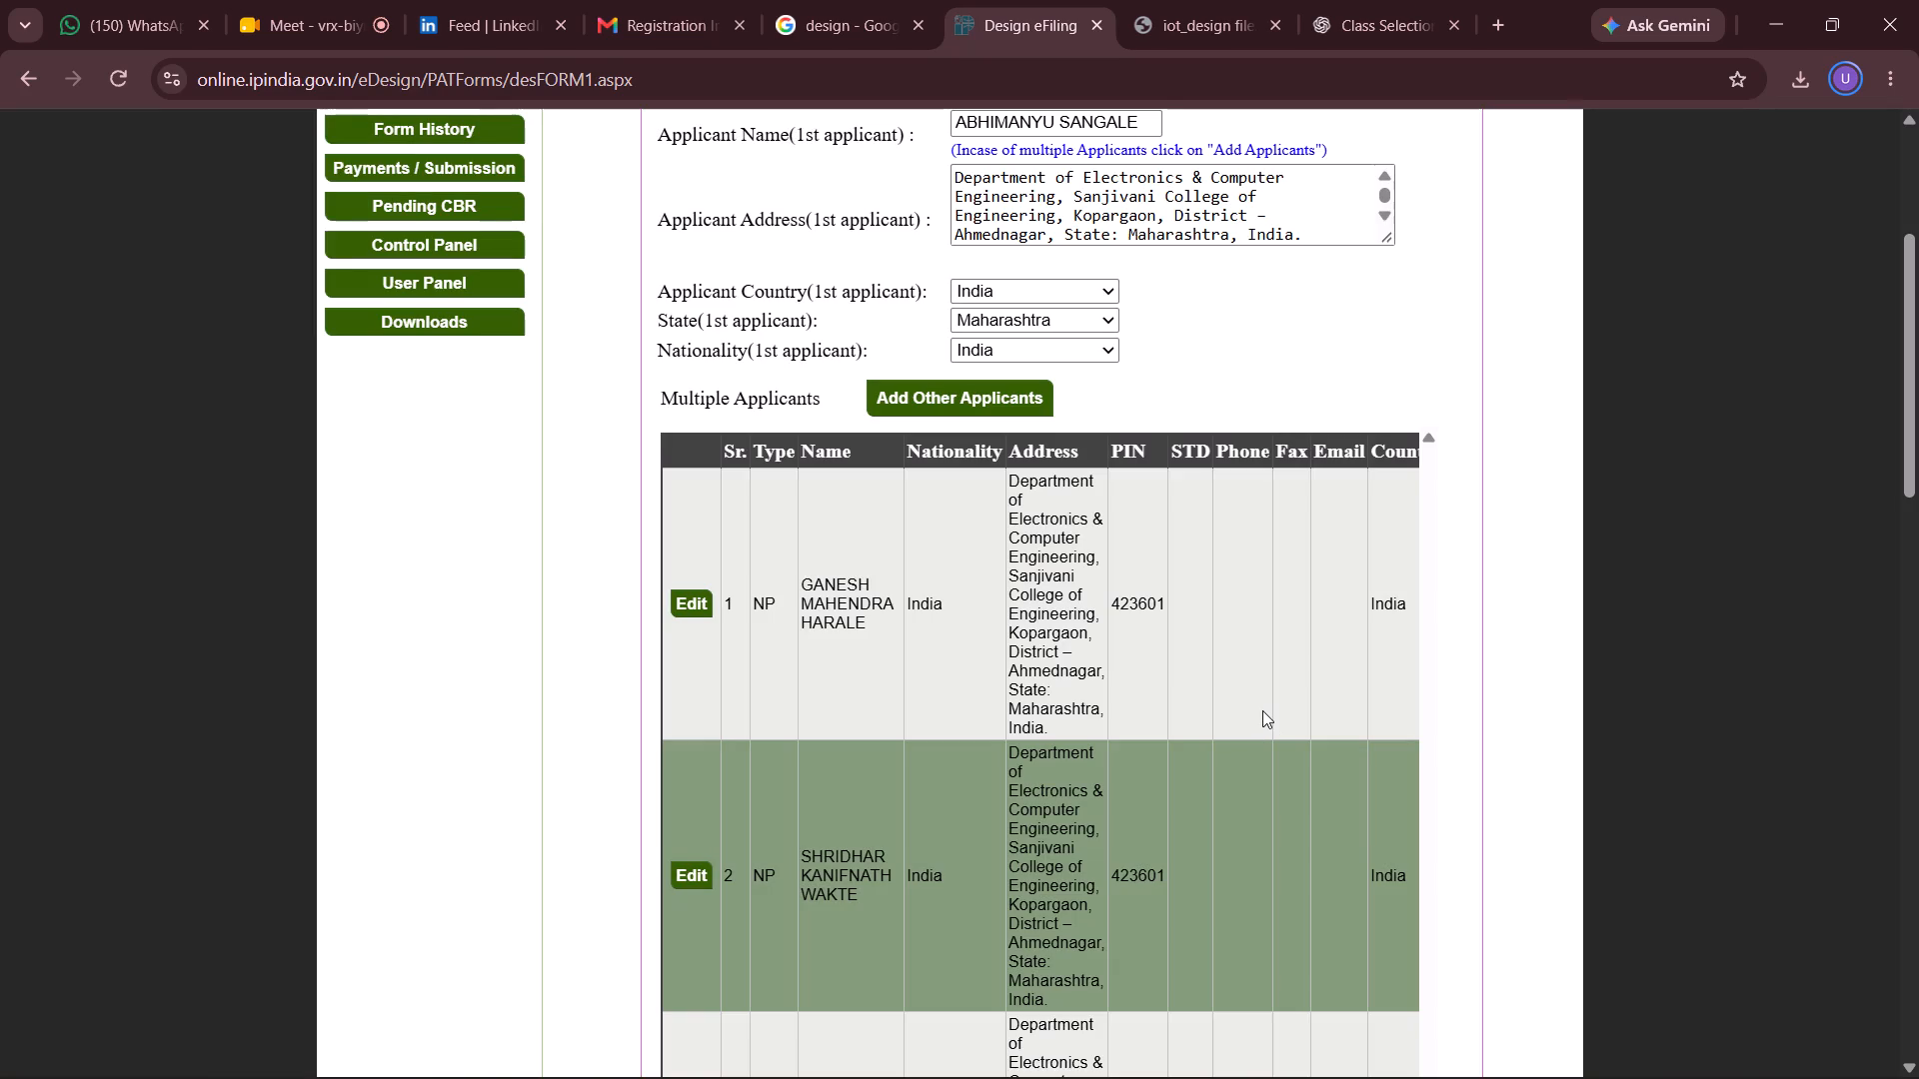
Set the application's applicant type to Natural Person.
scroll(1262, 710, "down", 2)
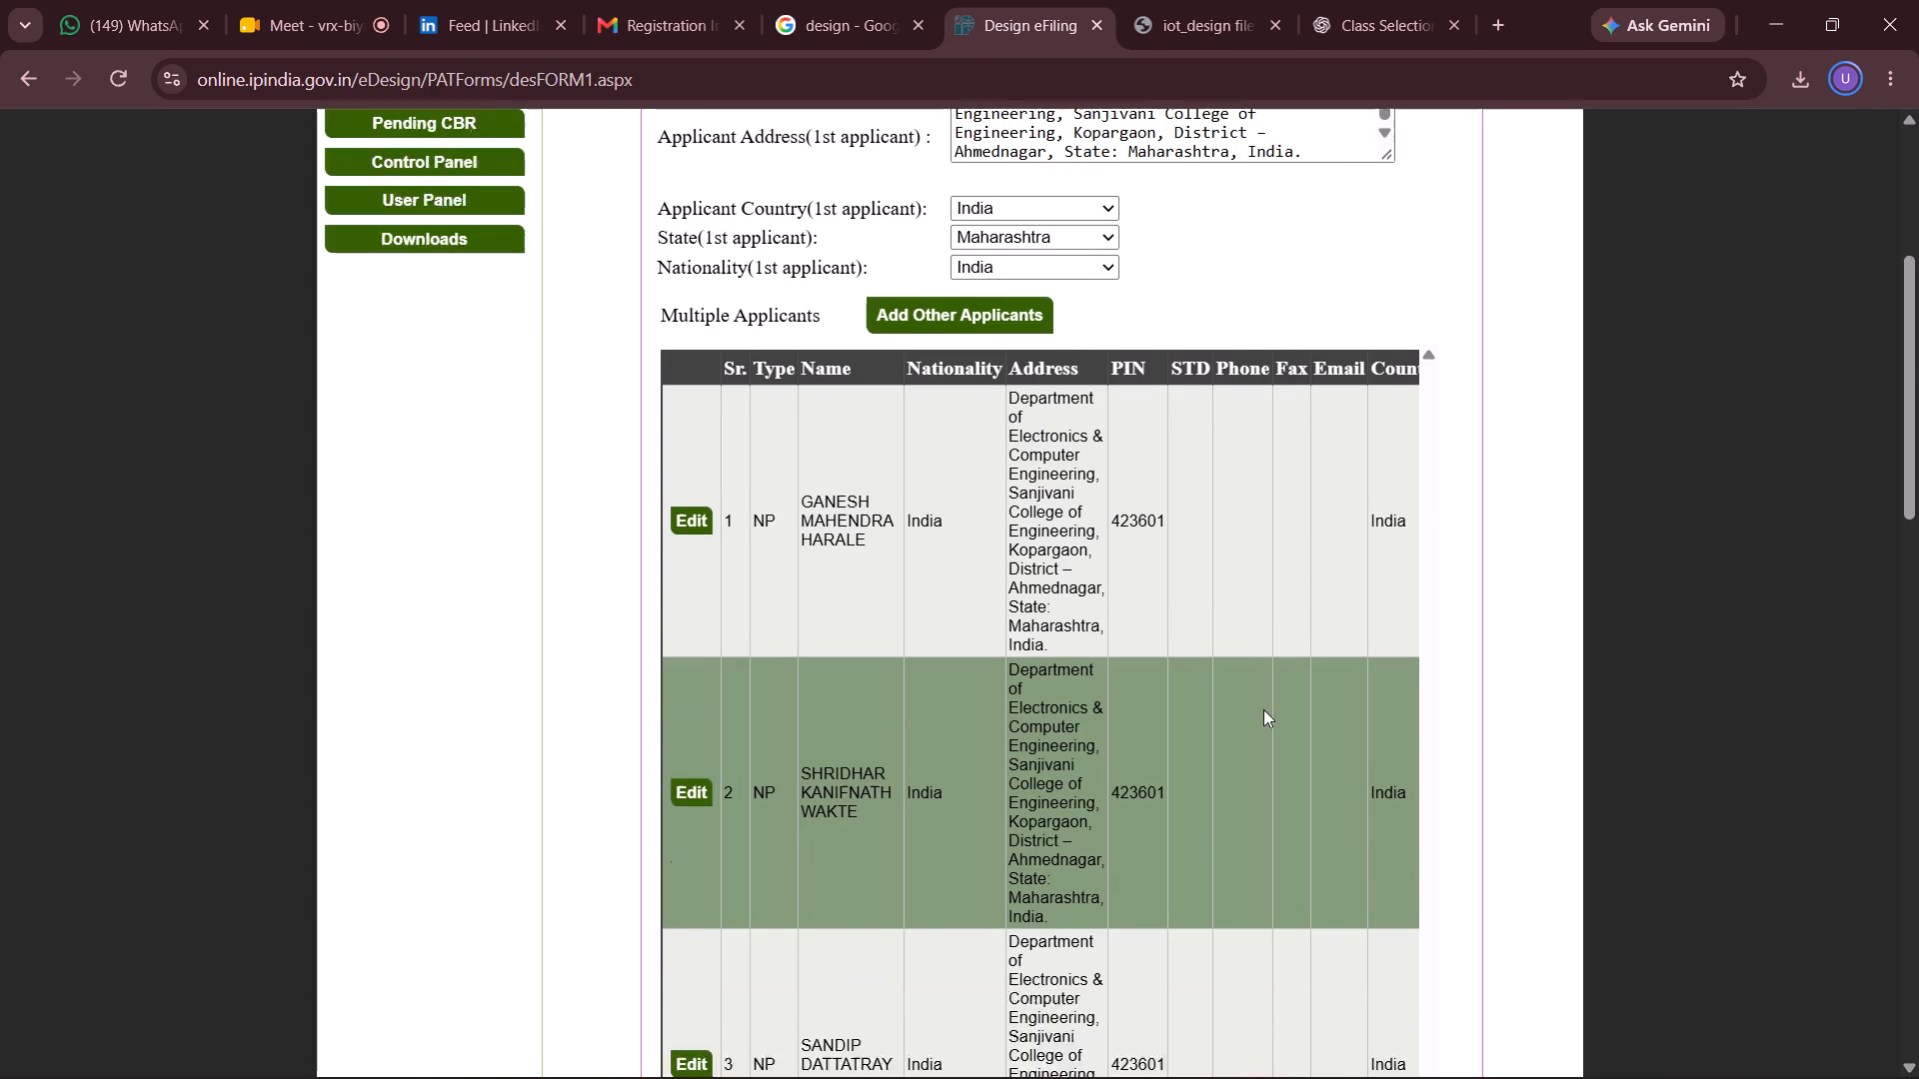
scroll(1263, 709, "down", 14)
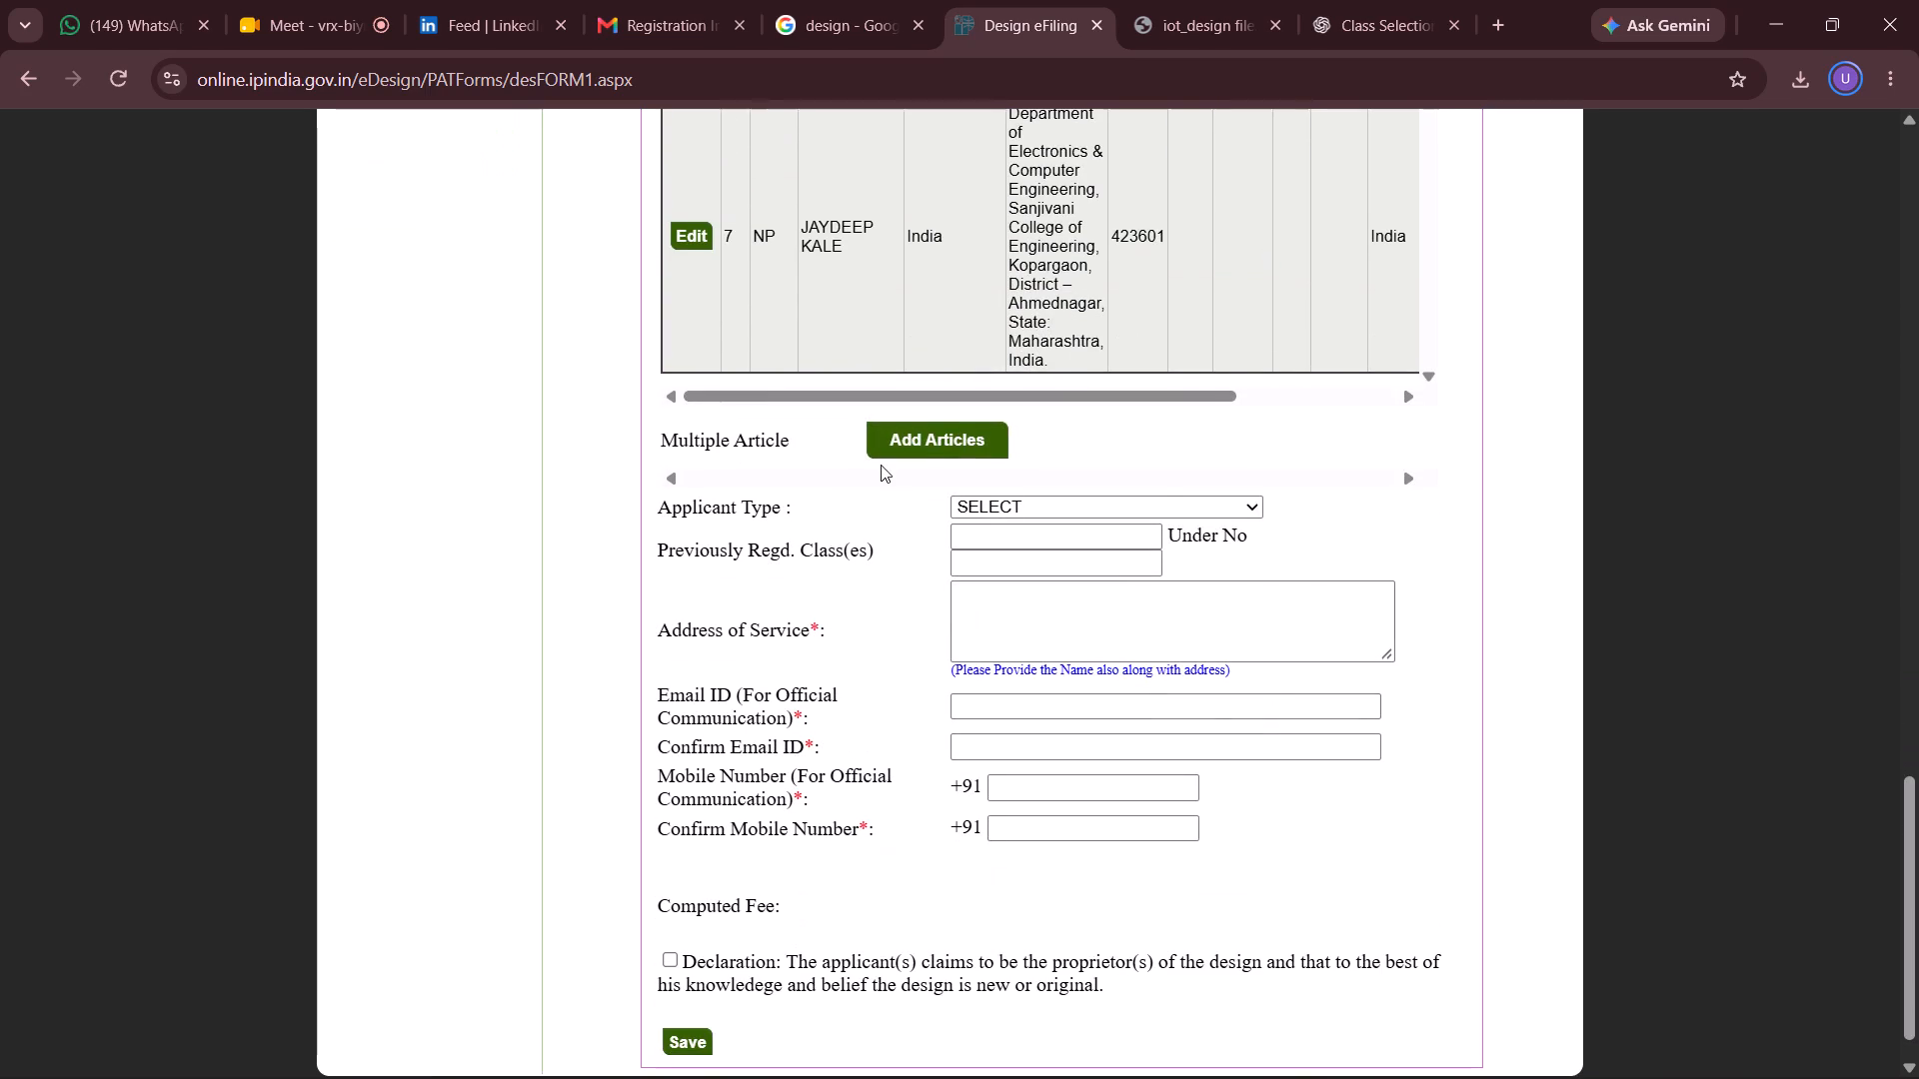
left_click(1098, 499)
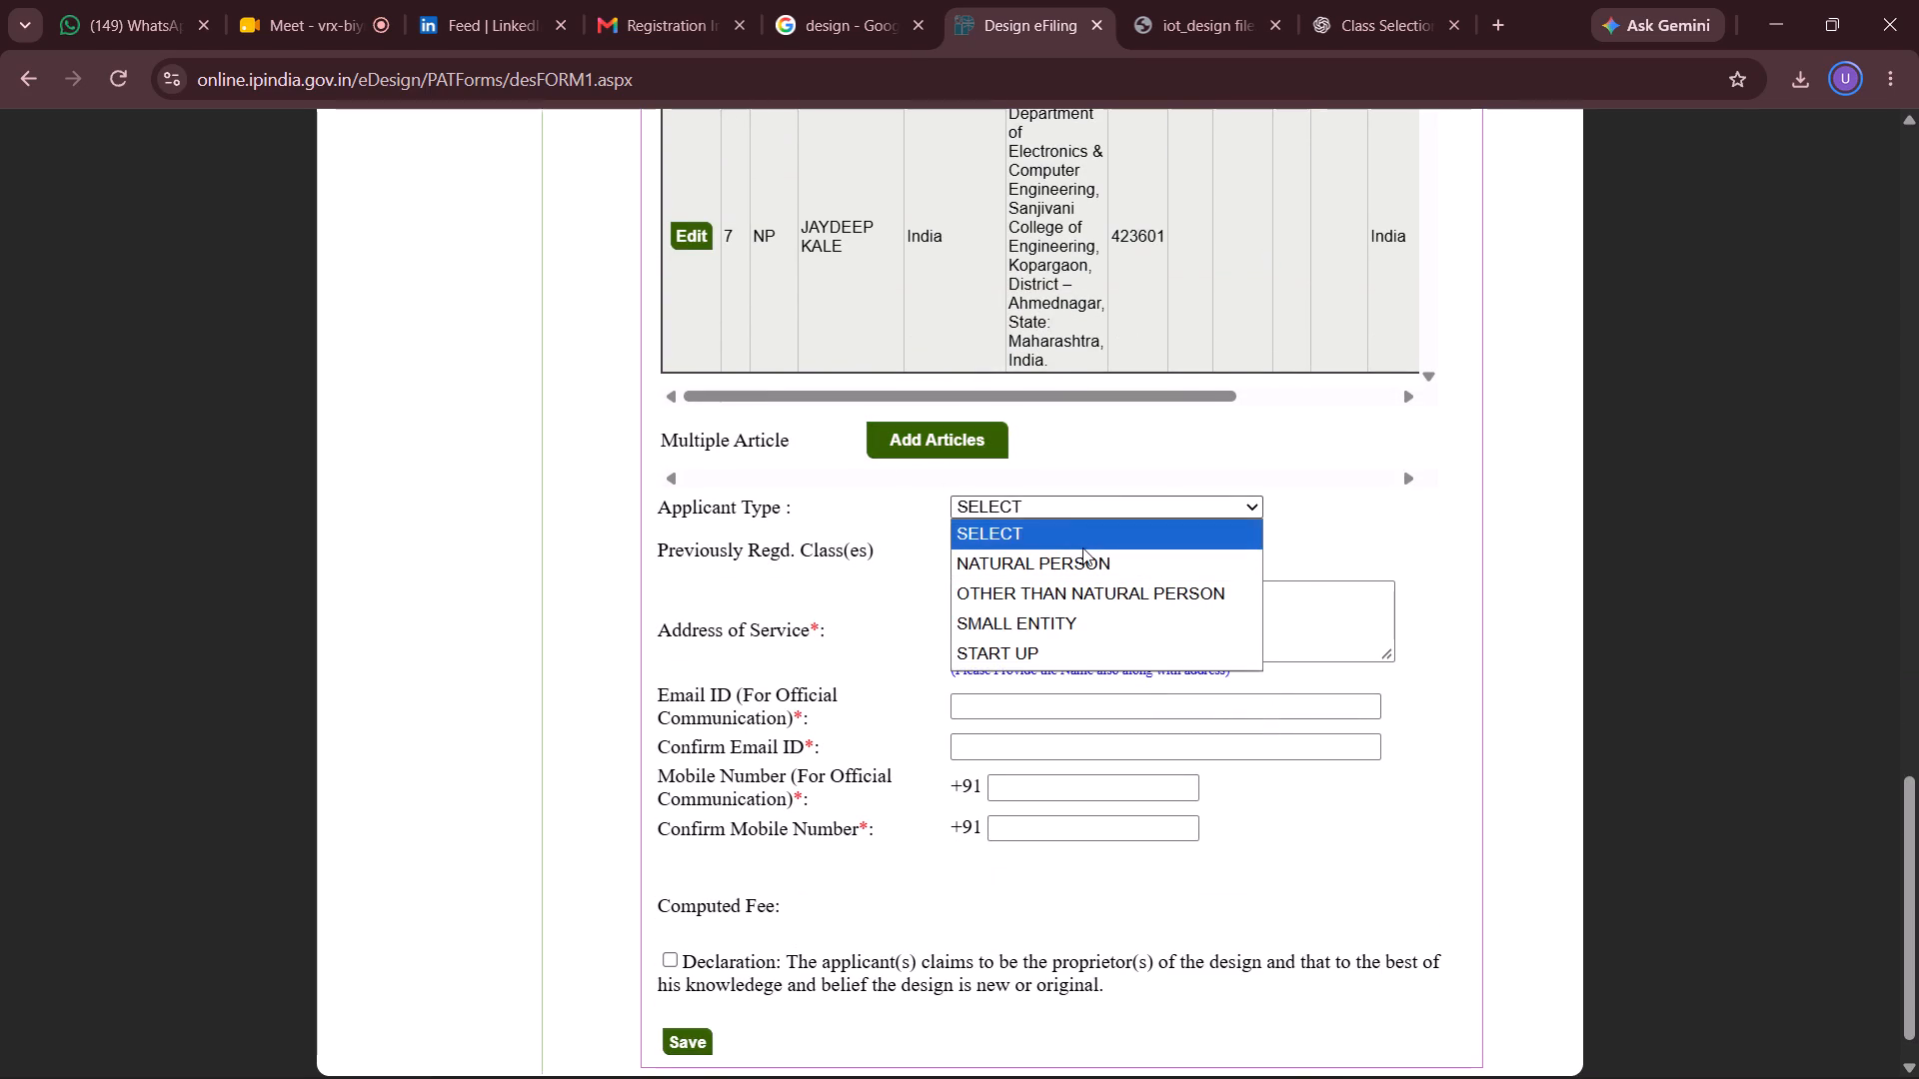
left_click(1082, 547)
left_click(1083, 512)
left_click(1085, 559)
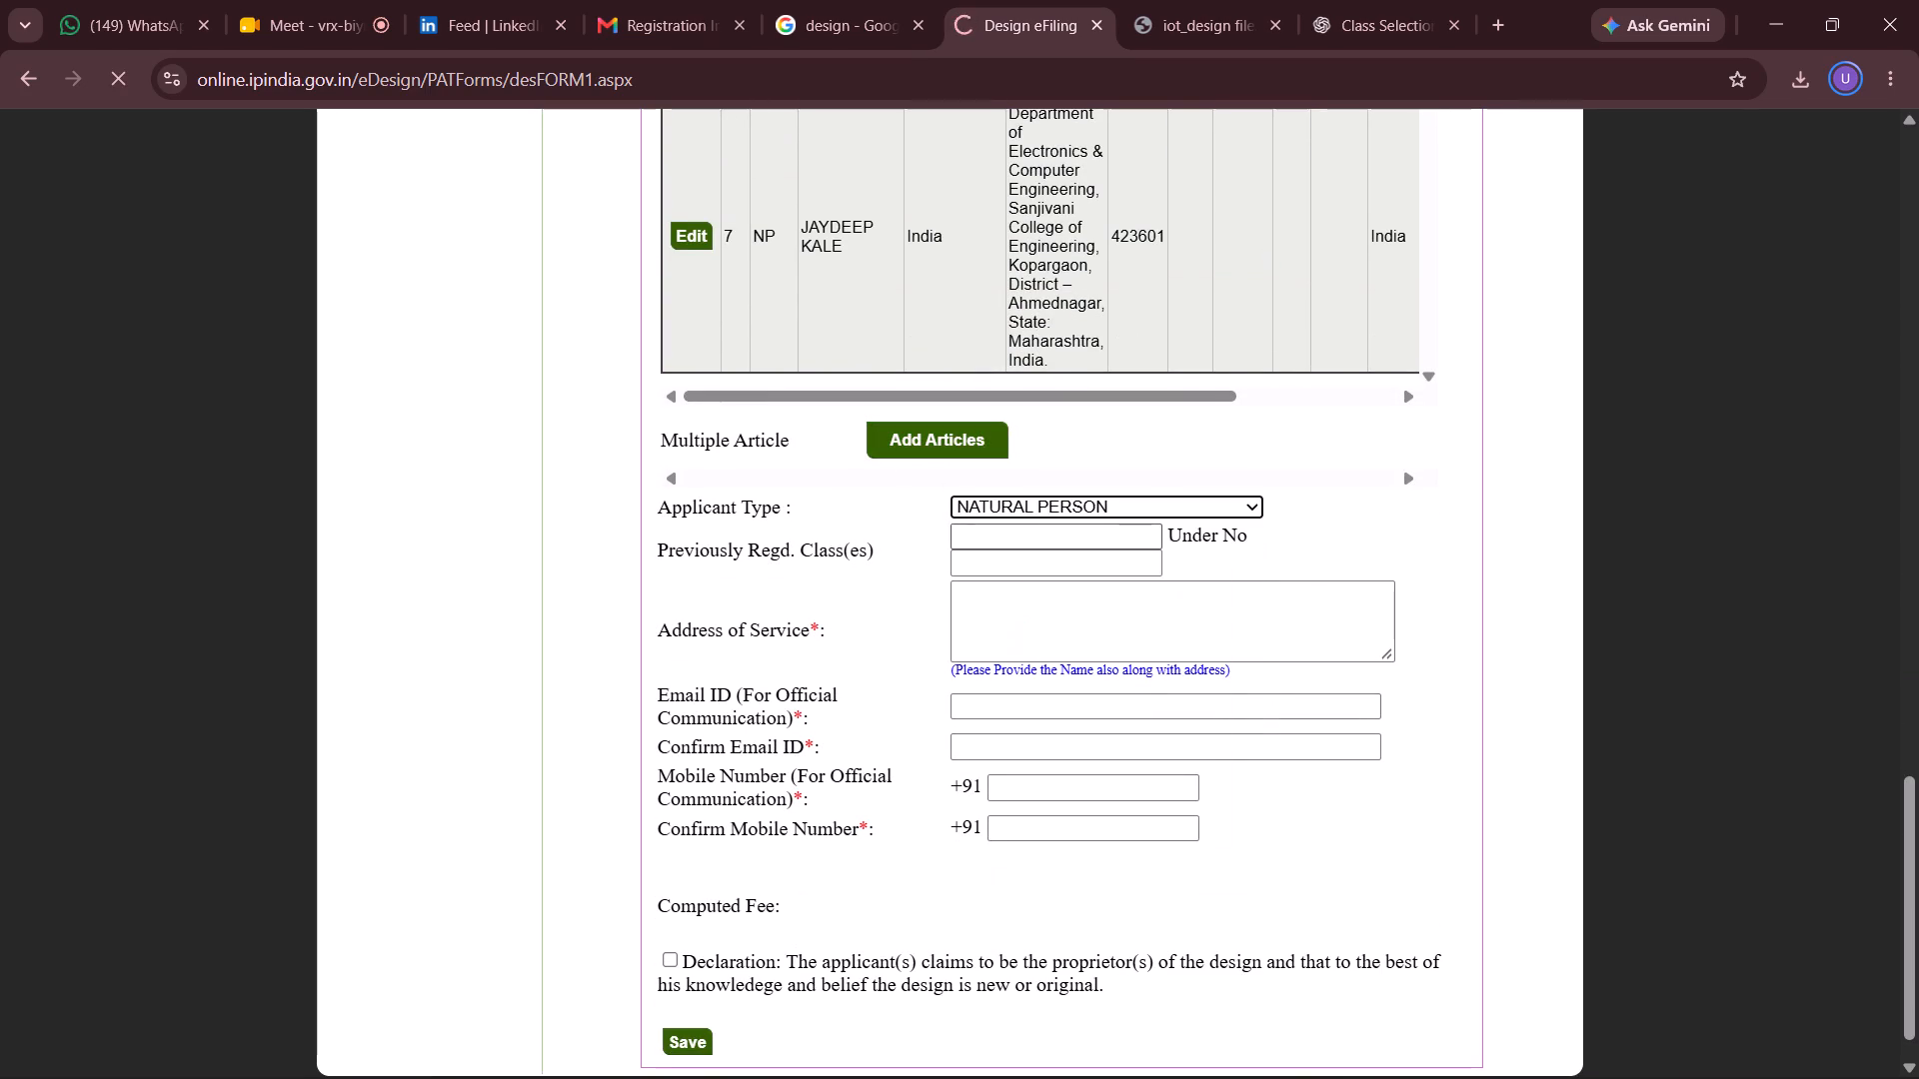
left_click(1110, 537)
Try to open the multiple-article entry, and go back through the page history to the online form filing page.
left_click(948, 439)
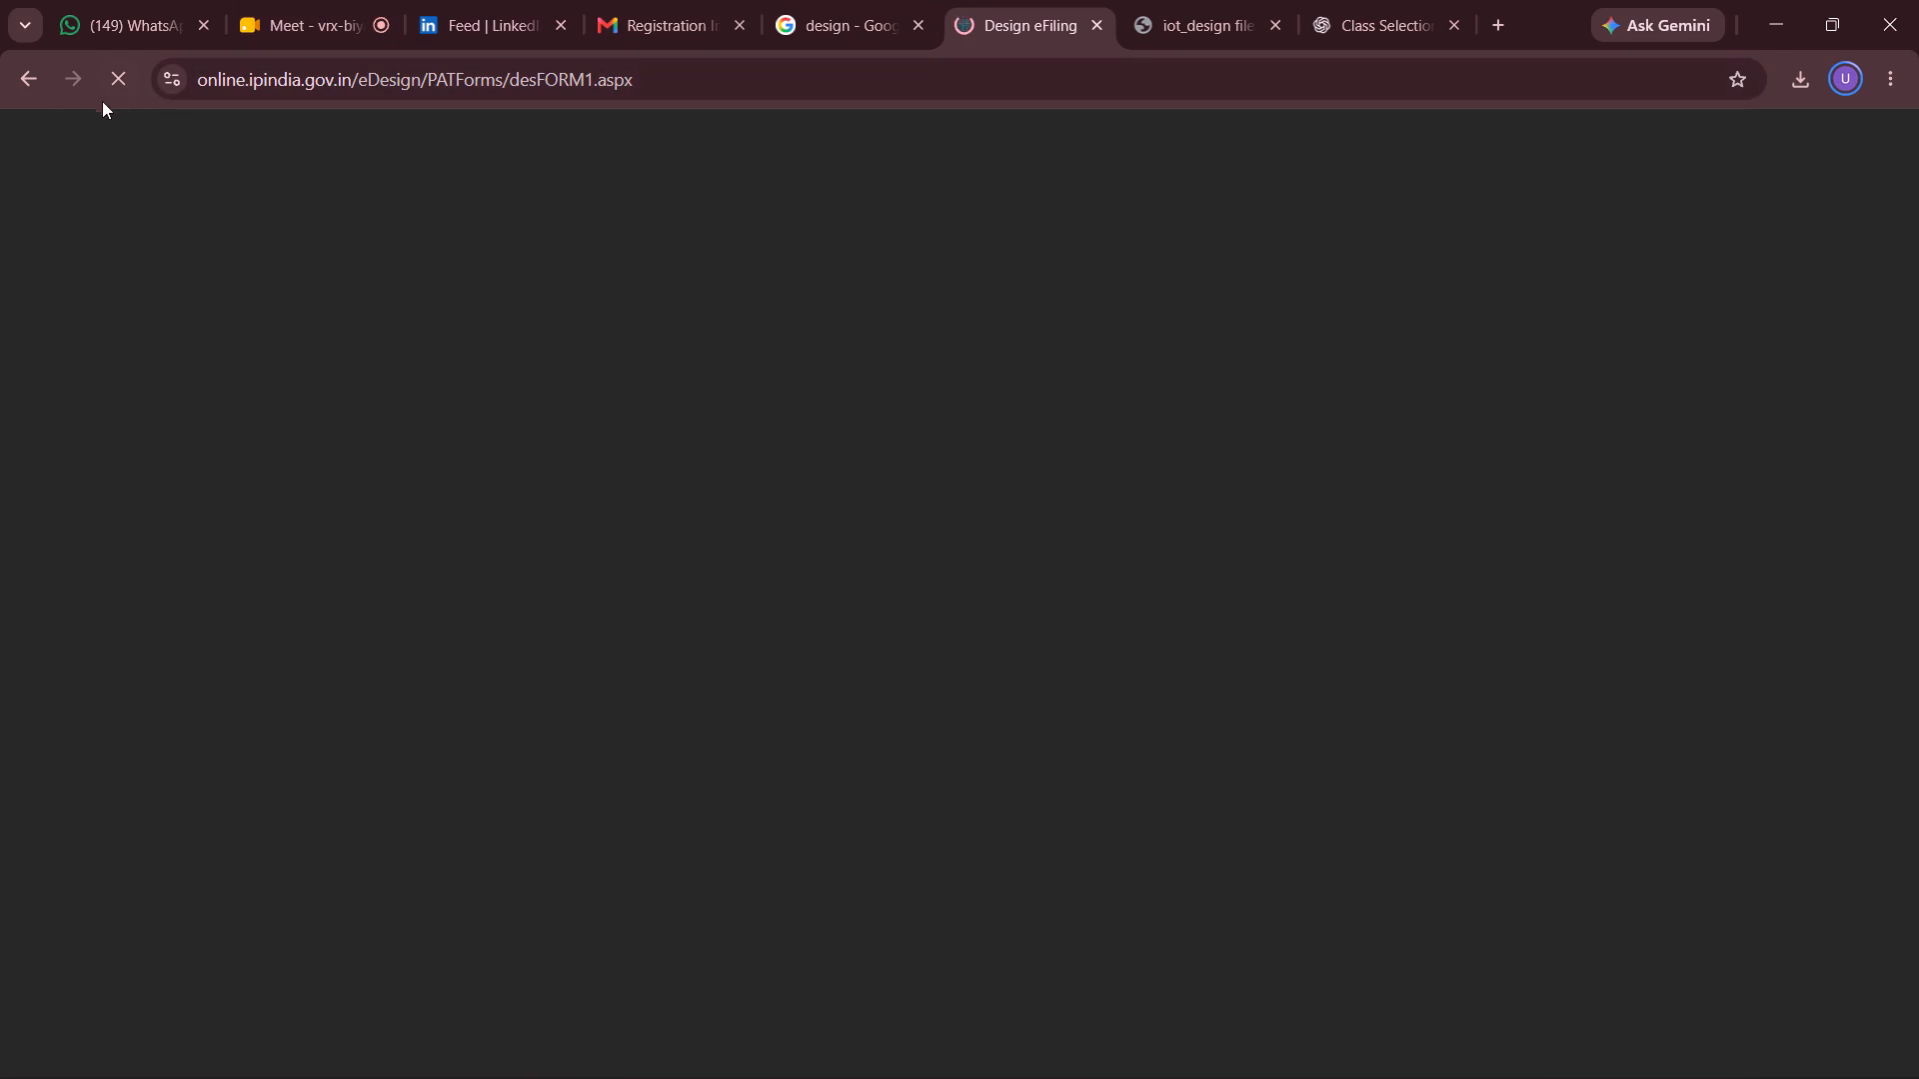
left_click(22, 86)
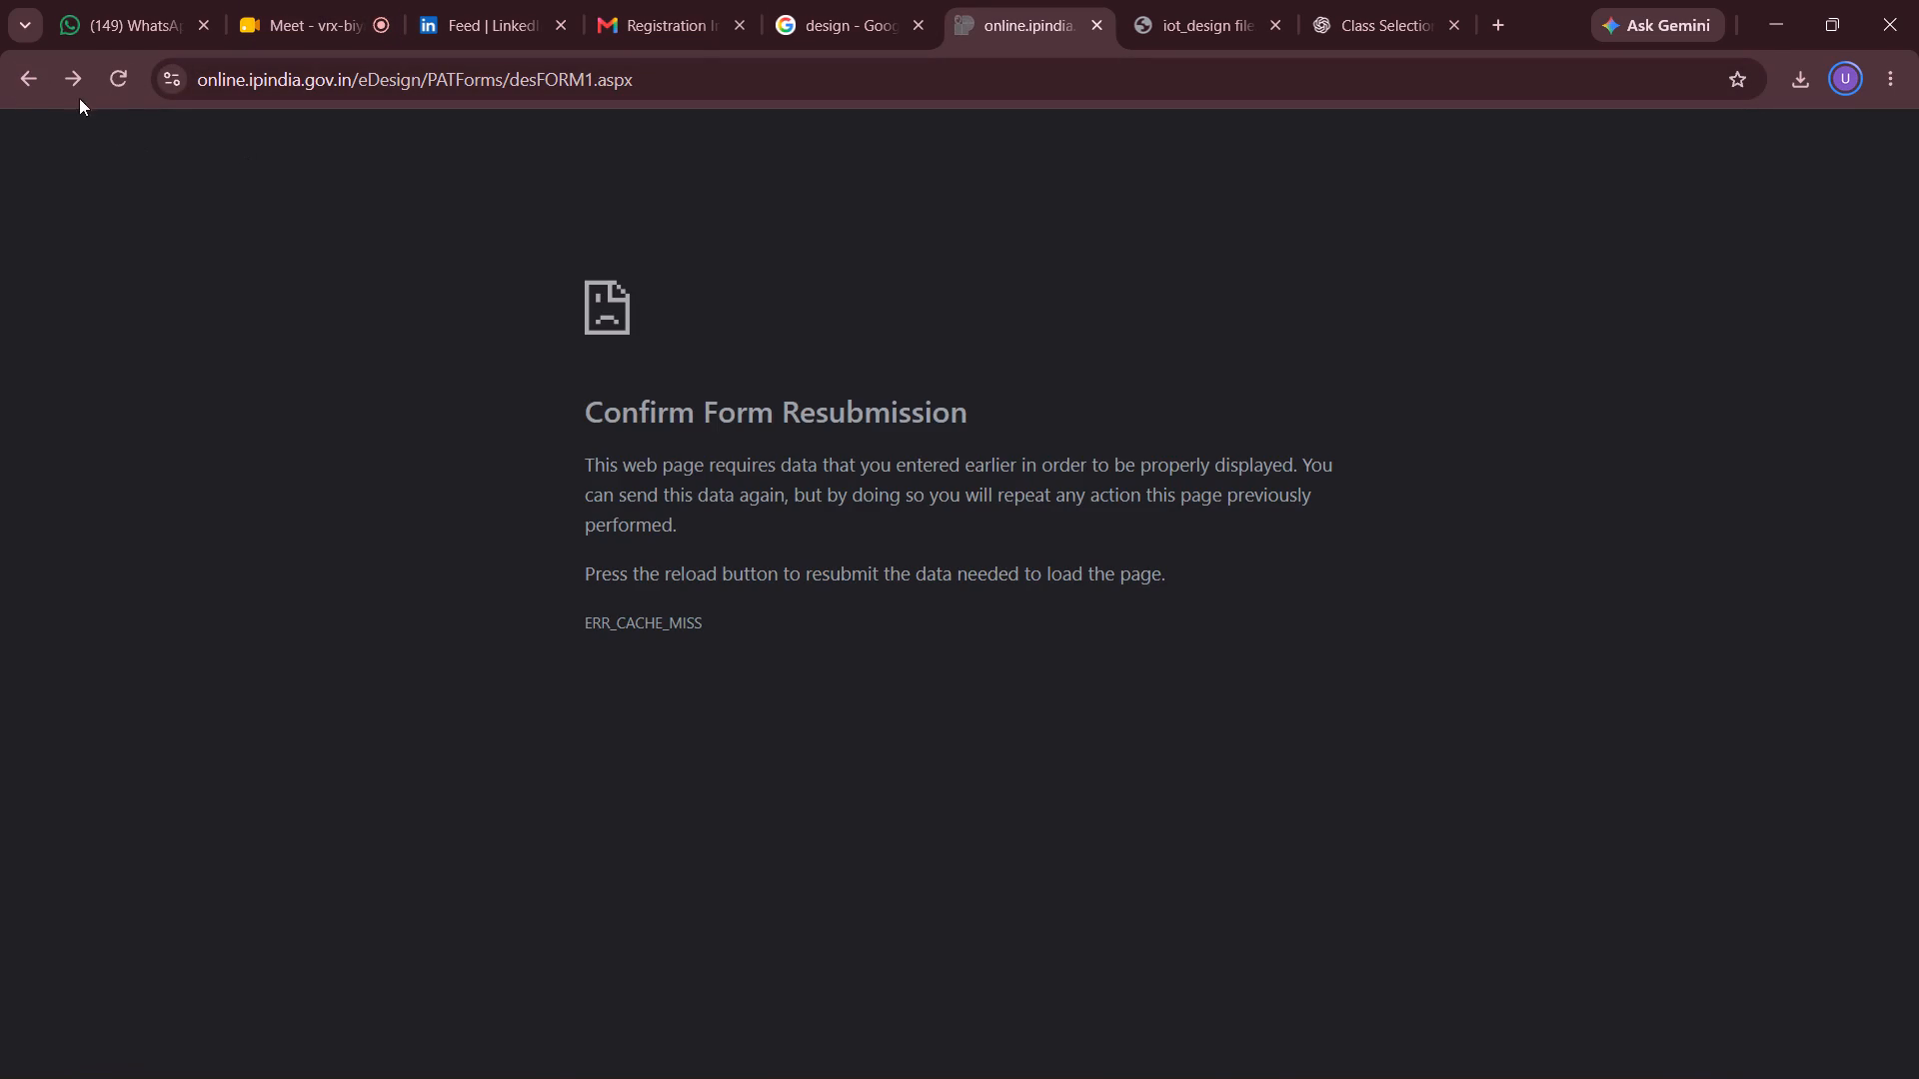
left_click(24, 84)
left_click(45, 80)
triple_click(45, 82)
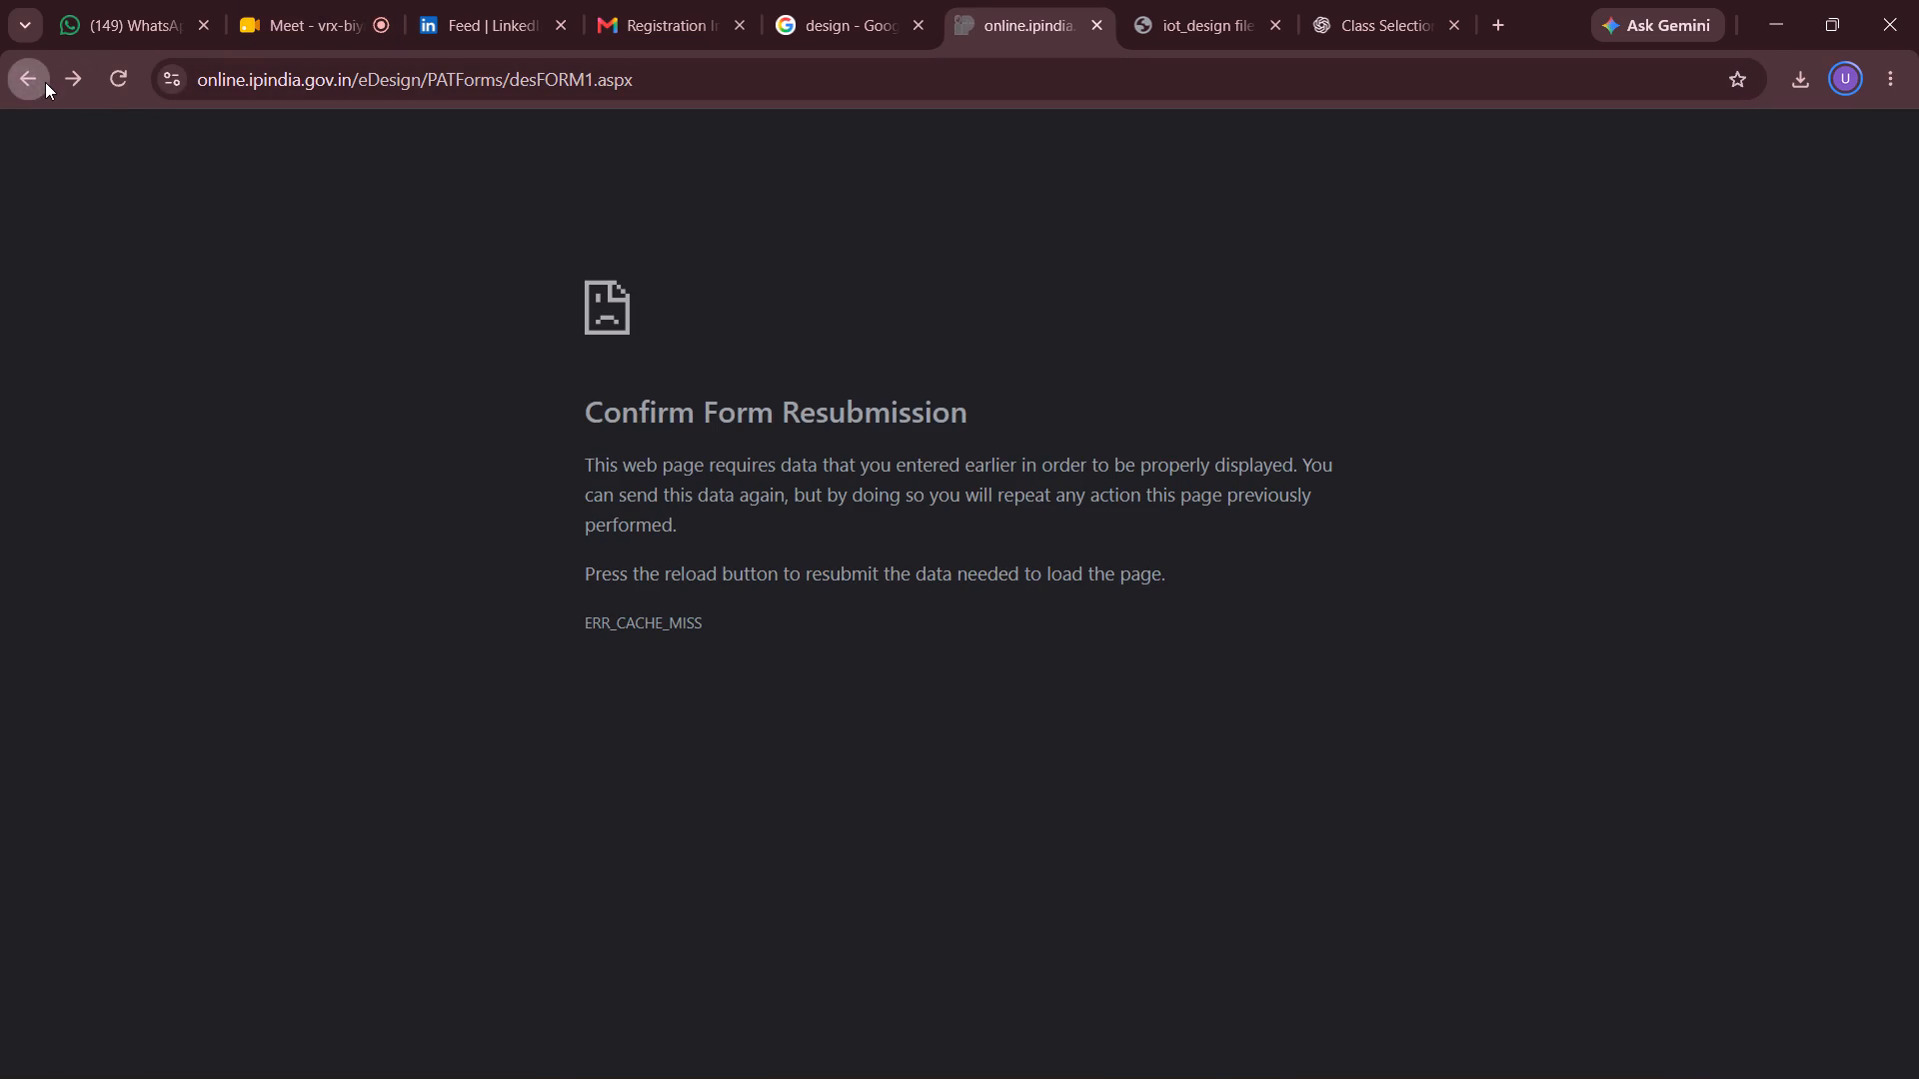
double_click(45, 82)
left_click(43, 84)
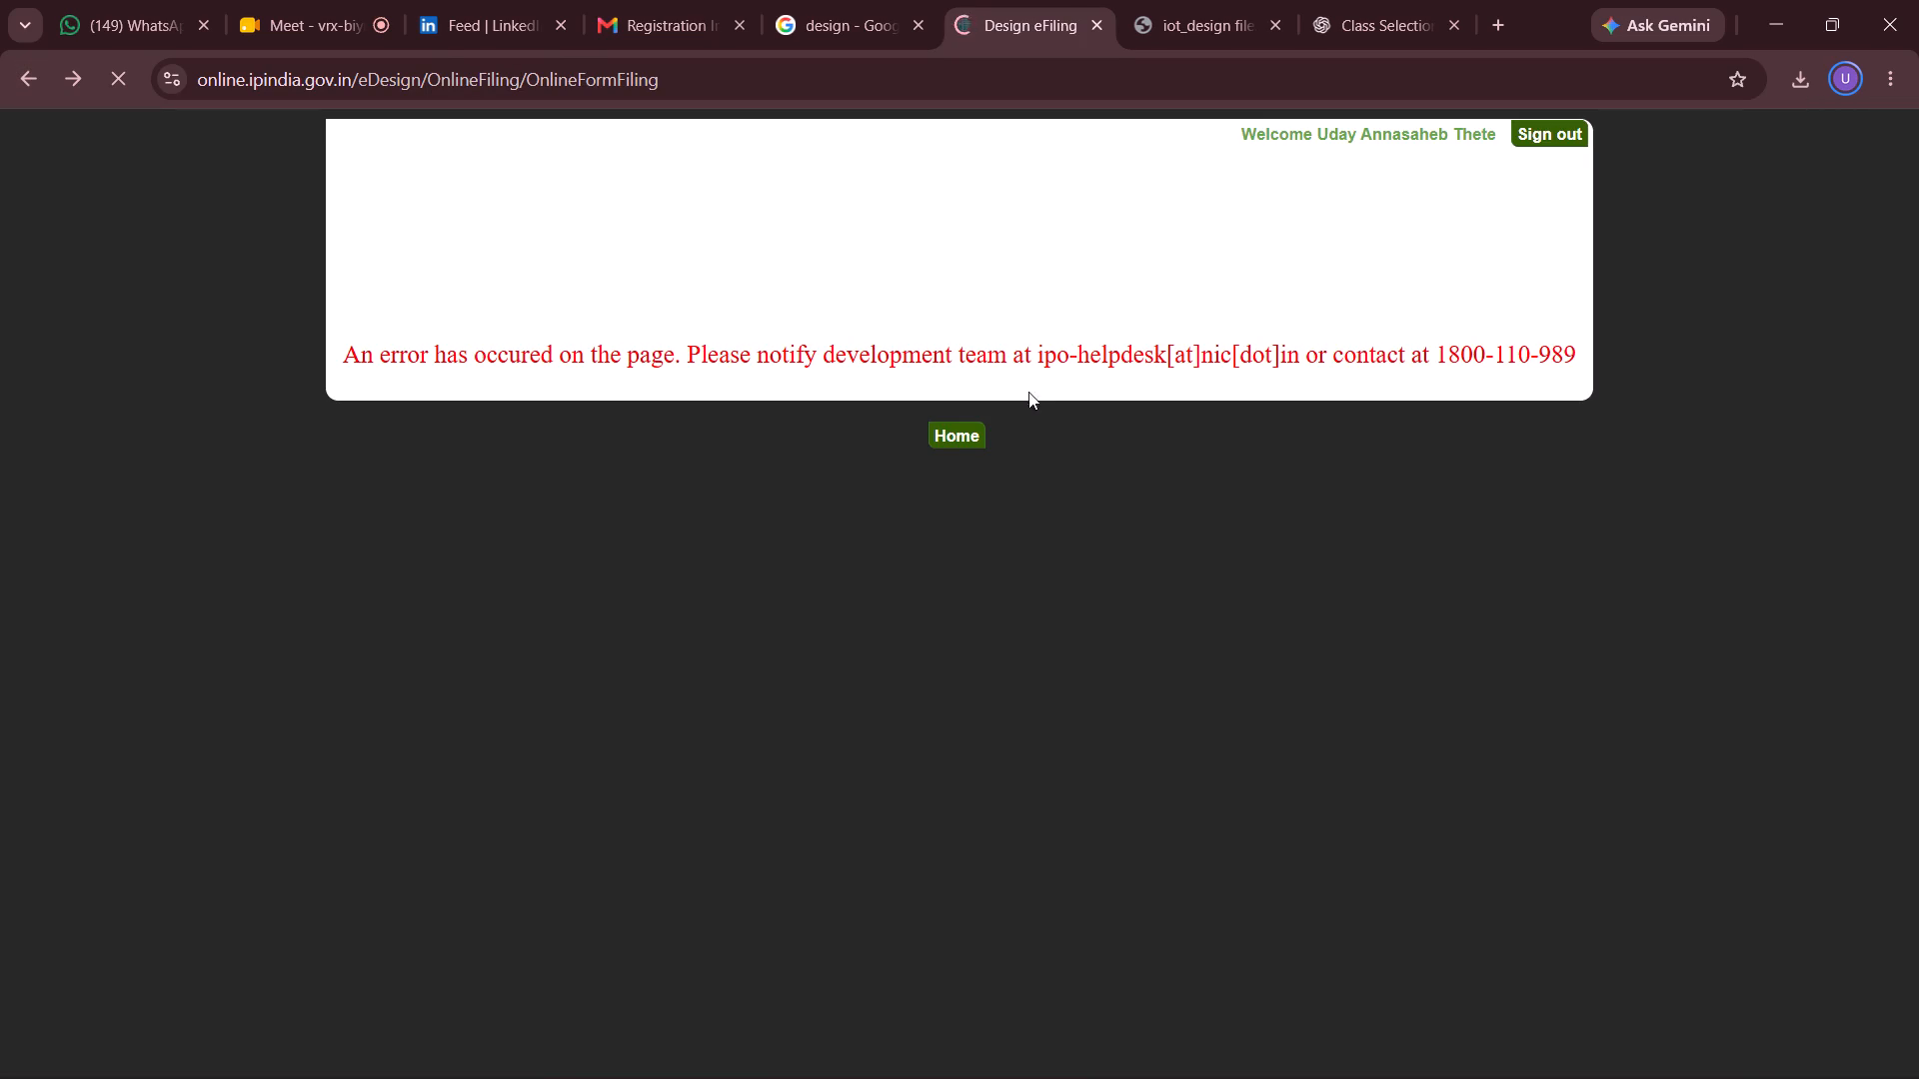
Return to the portal's home page and open a new design application.
left_click(963, 441)
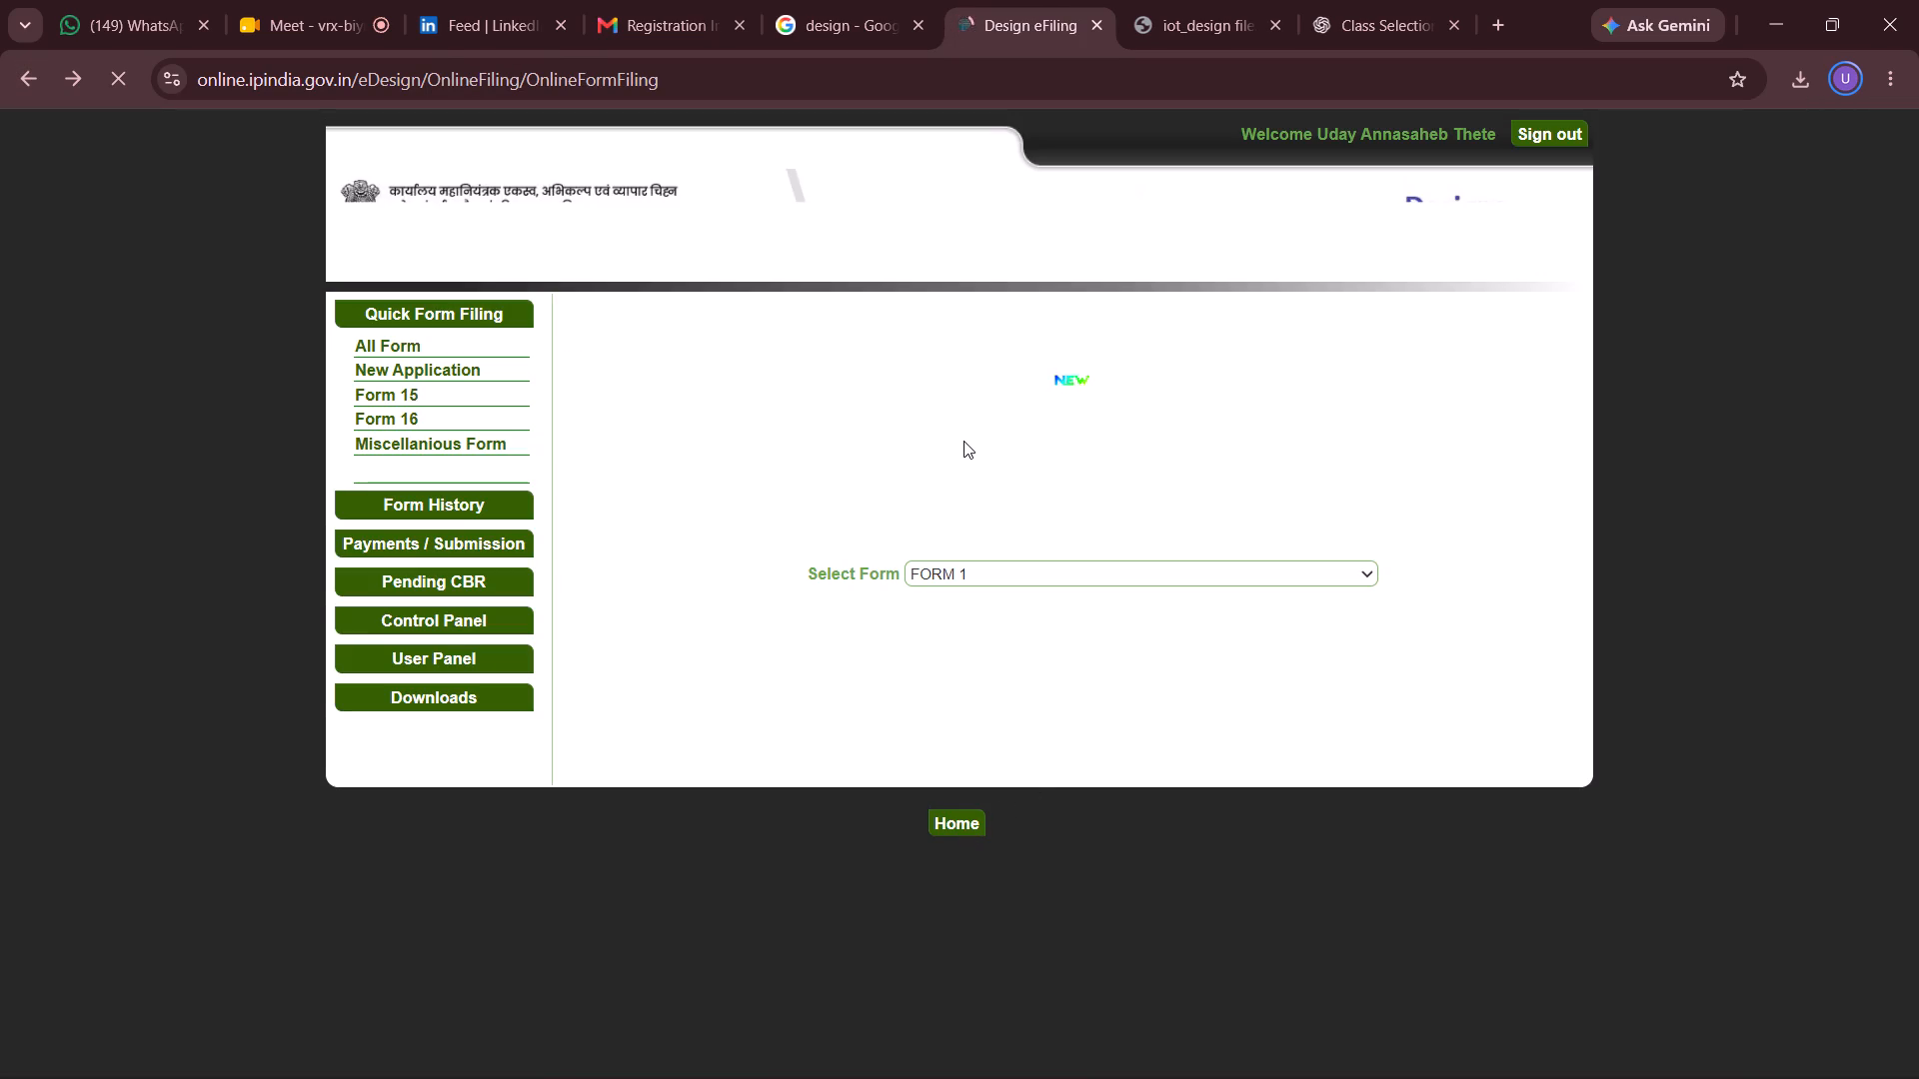
left_click(404, 343)
left_click(411, 369)
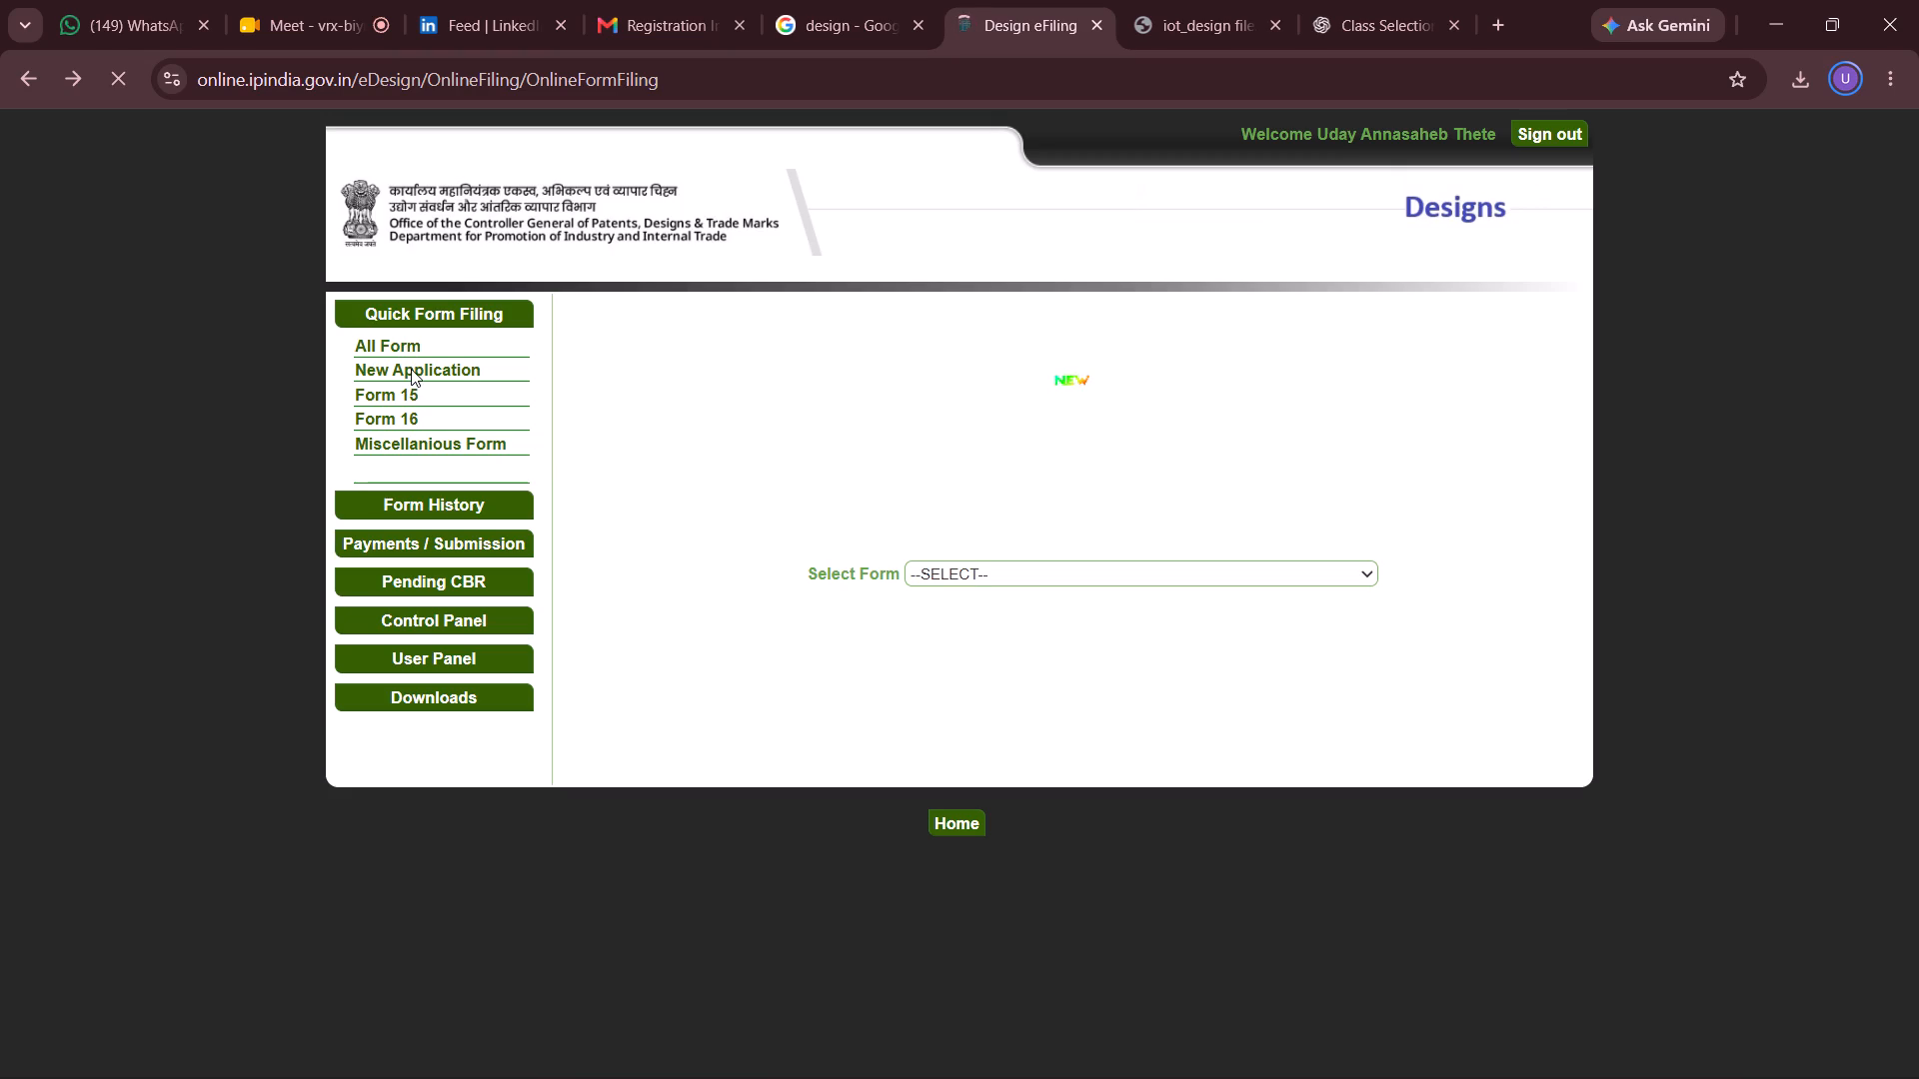
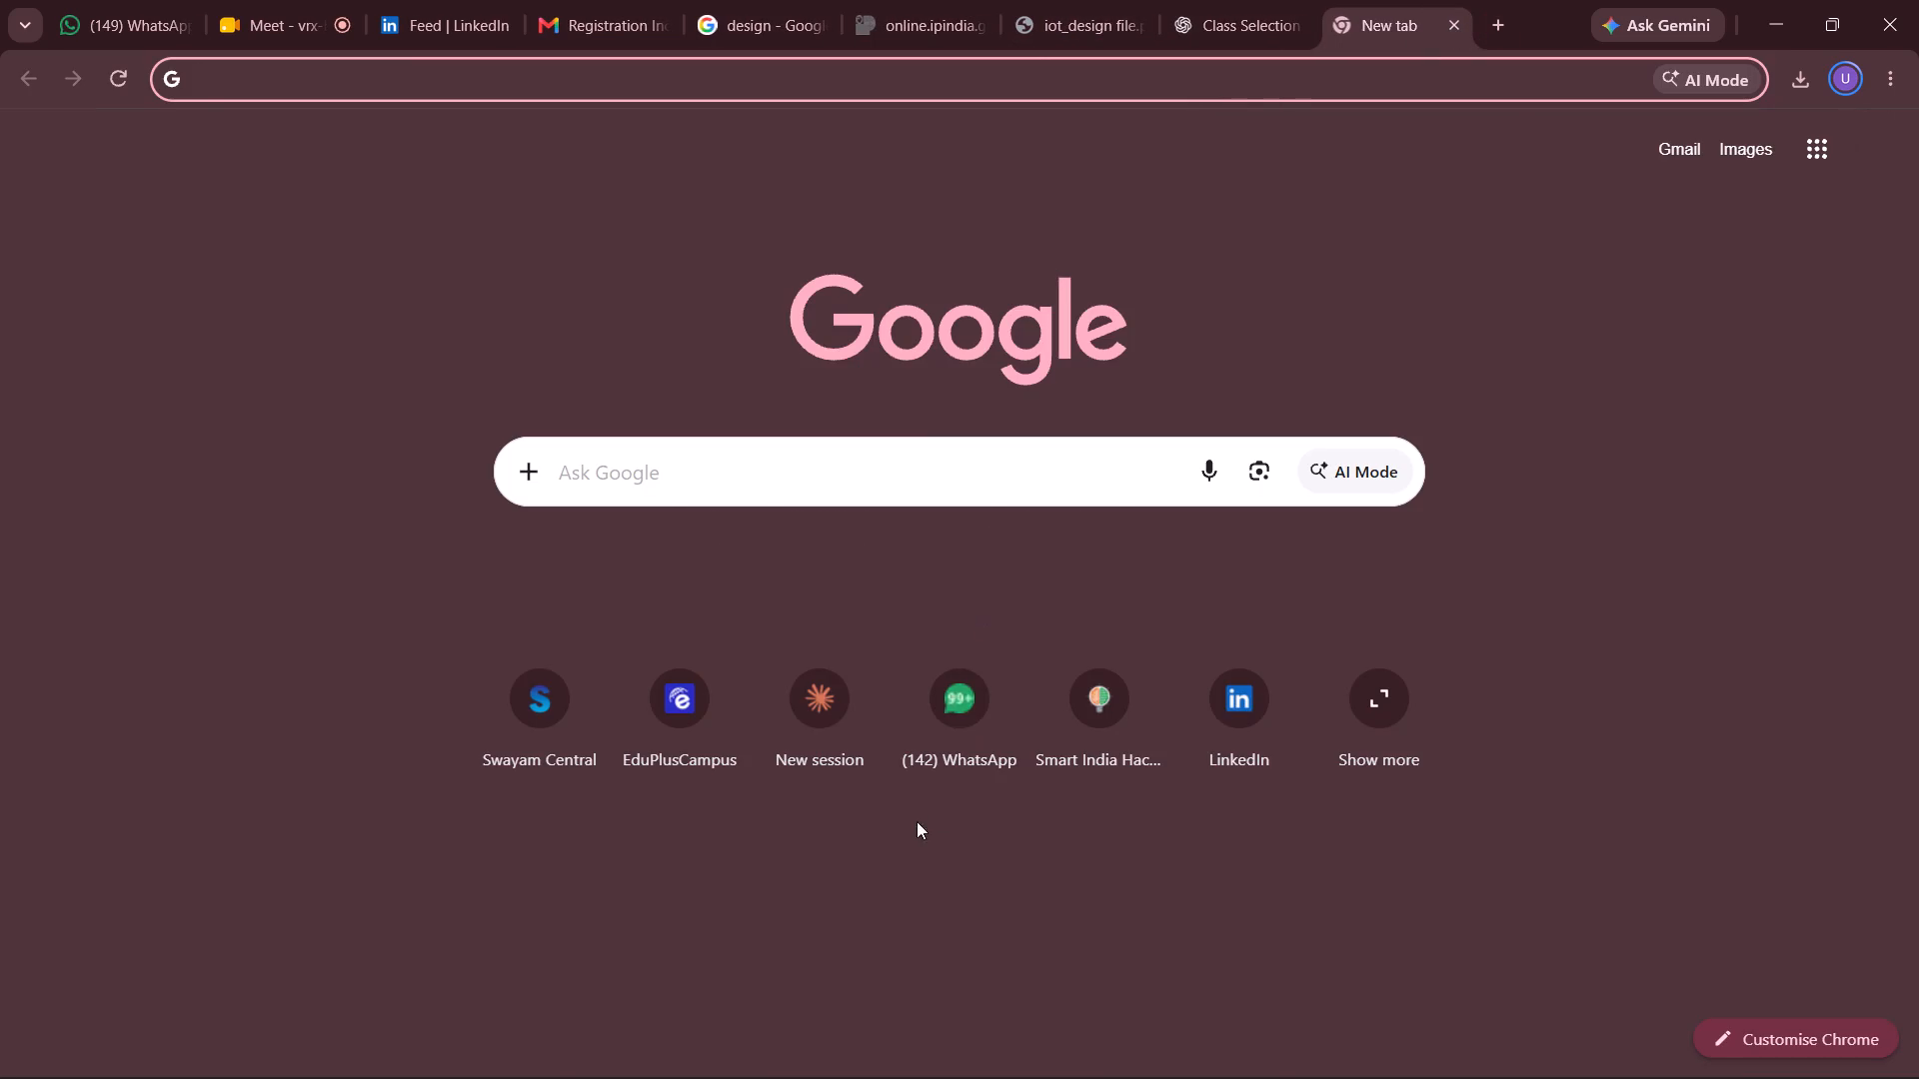
Open the Design eFiling application form from the address suggestions in the new tab.
key("i")
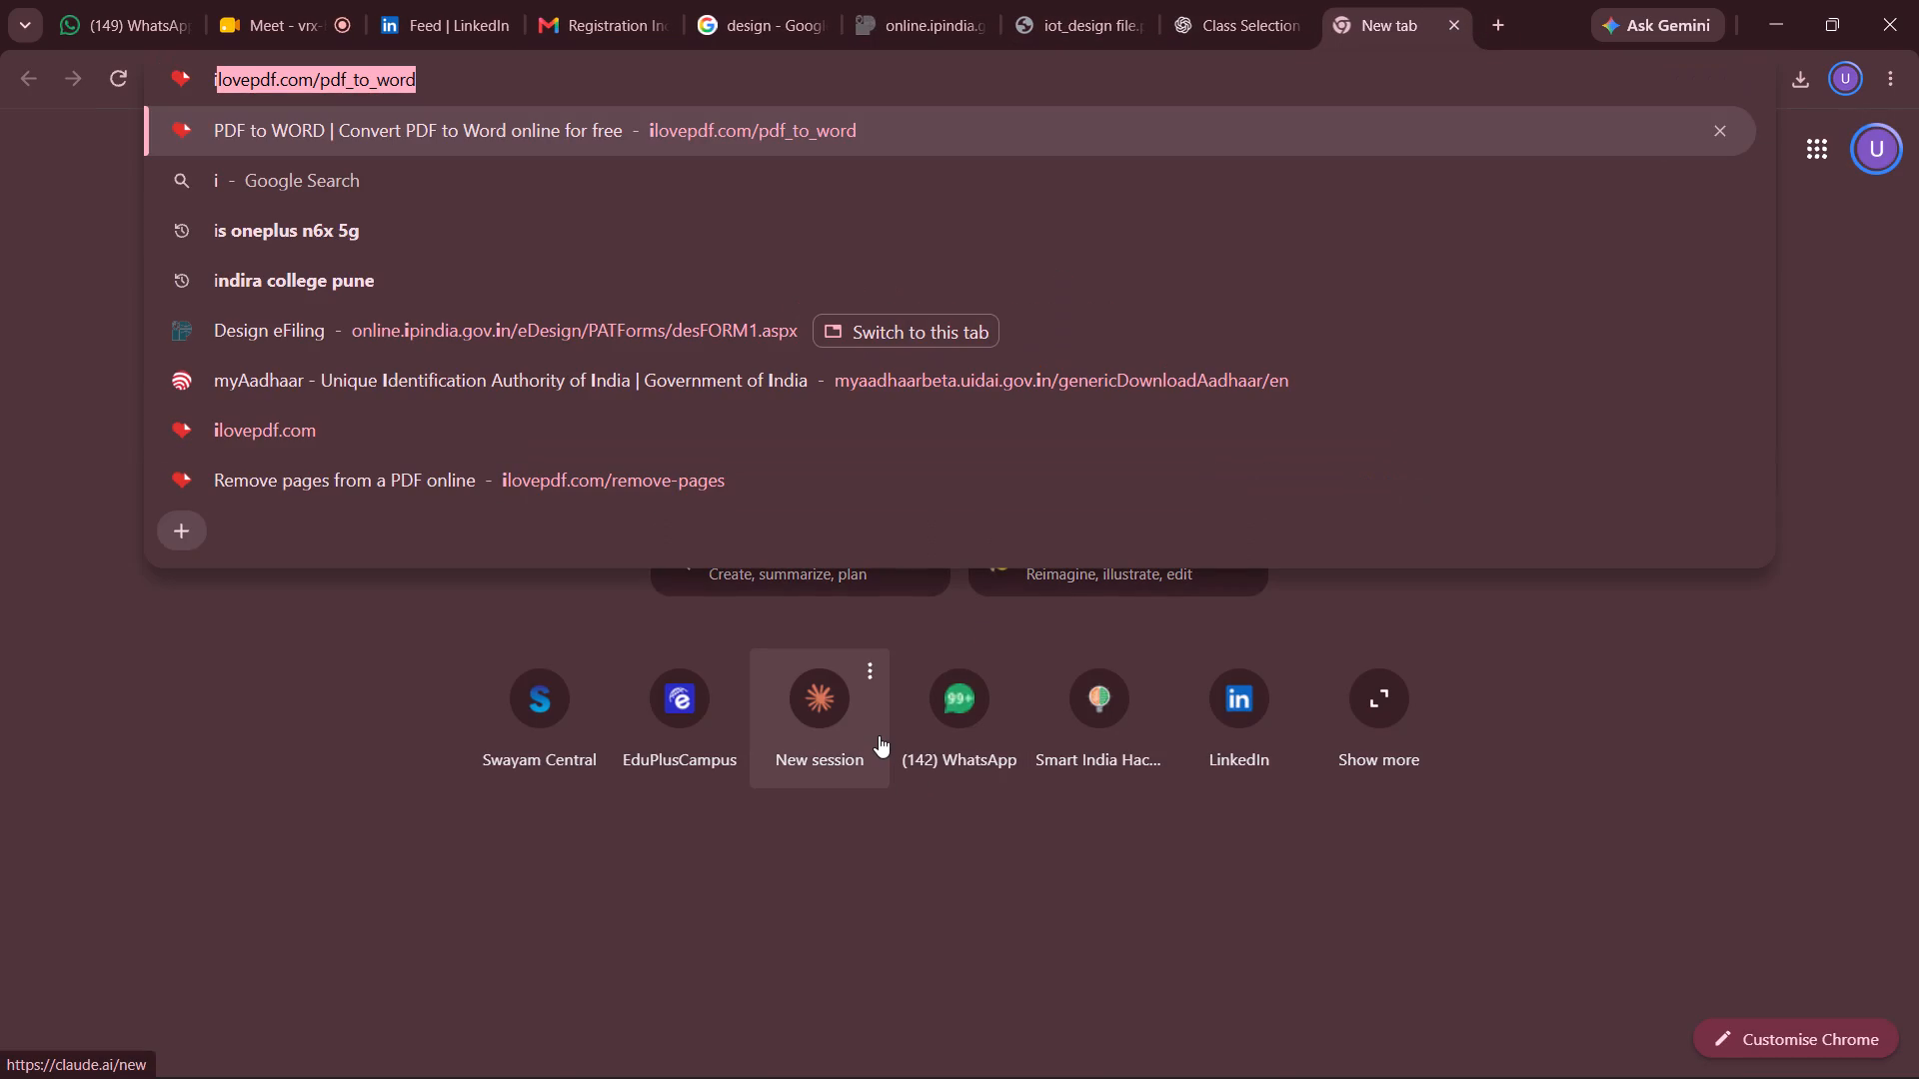
left_click(745, 347)
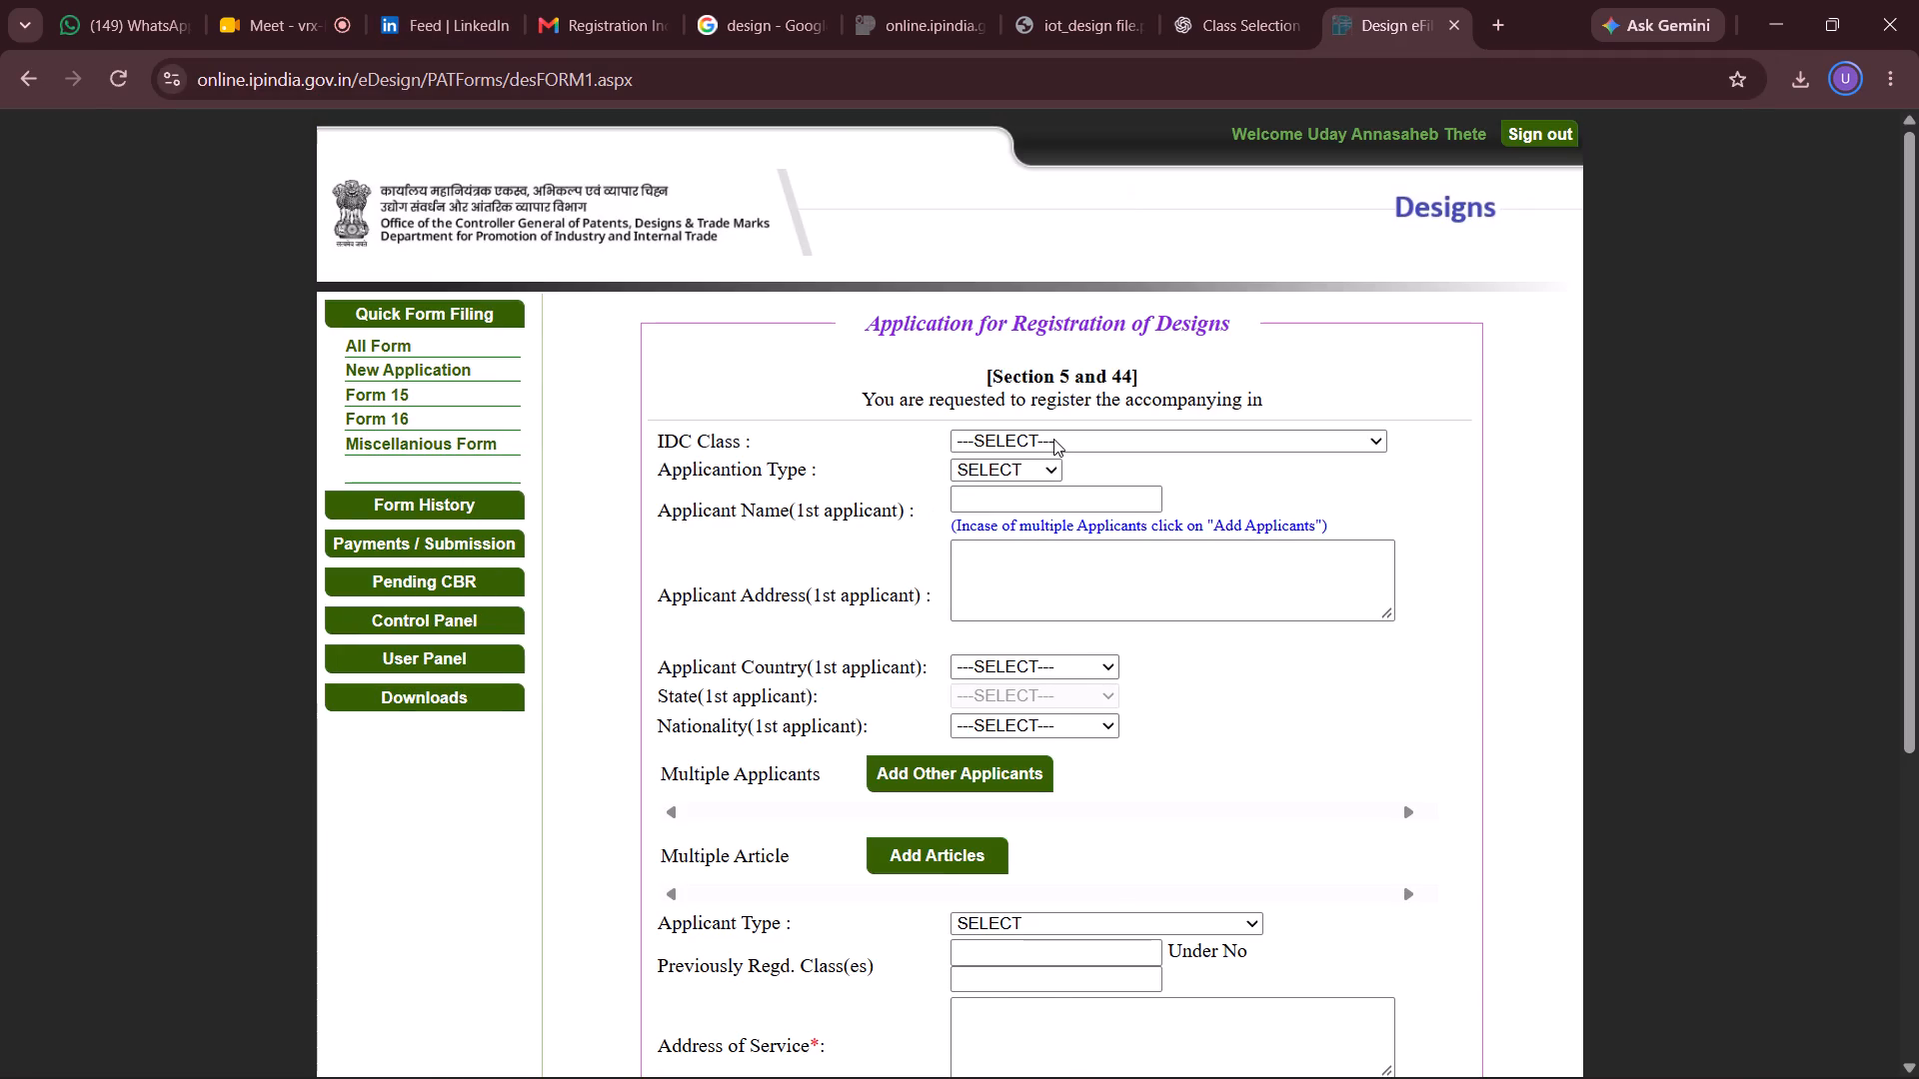
Set the IDC class to 25-00-Building units and construction elements and the application type to Ordinary.
left_click(1053, 439)
scroll(1074, 992, "down", 6)
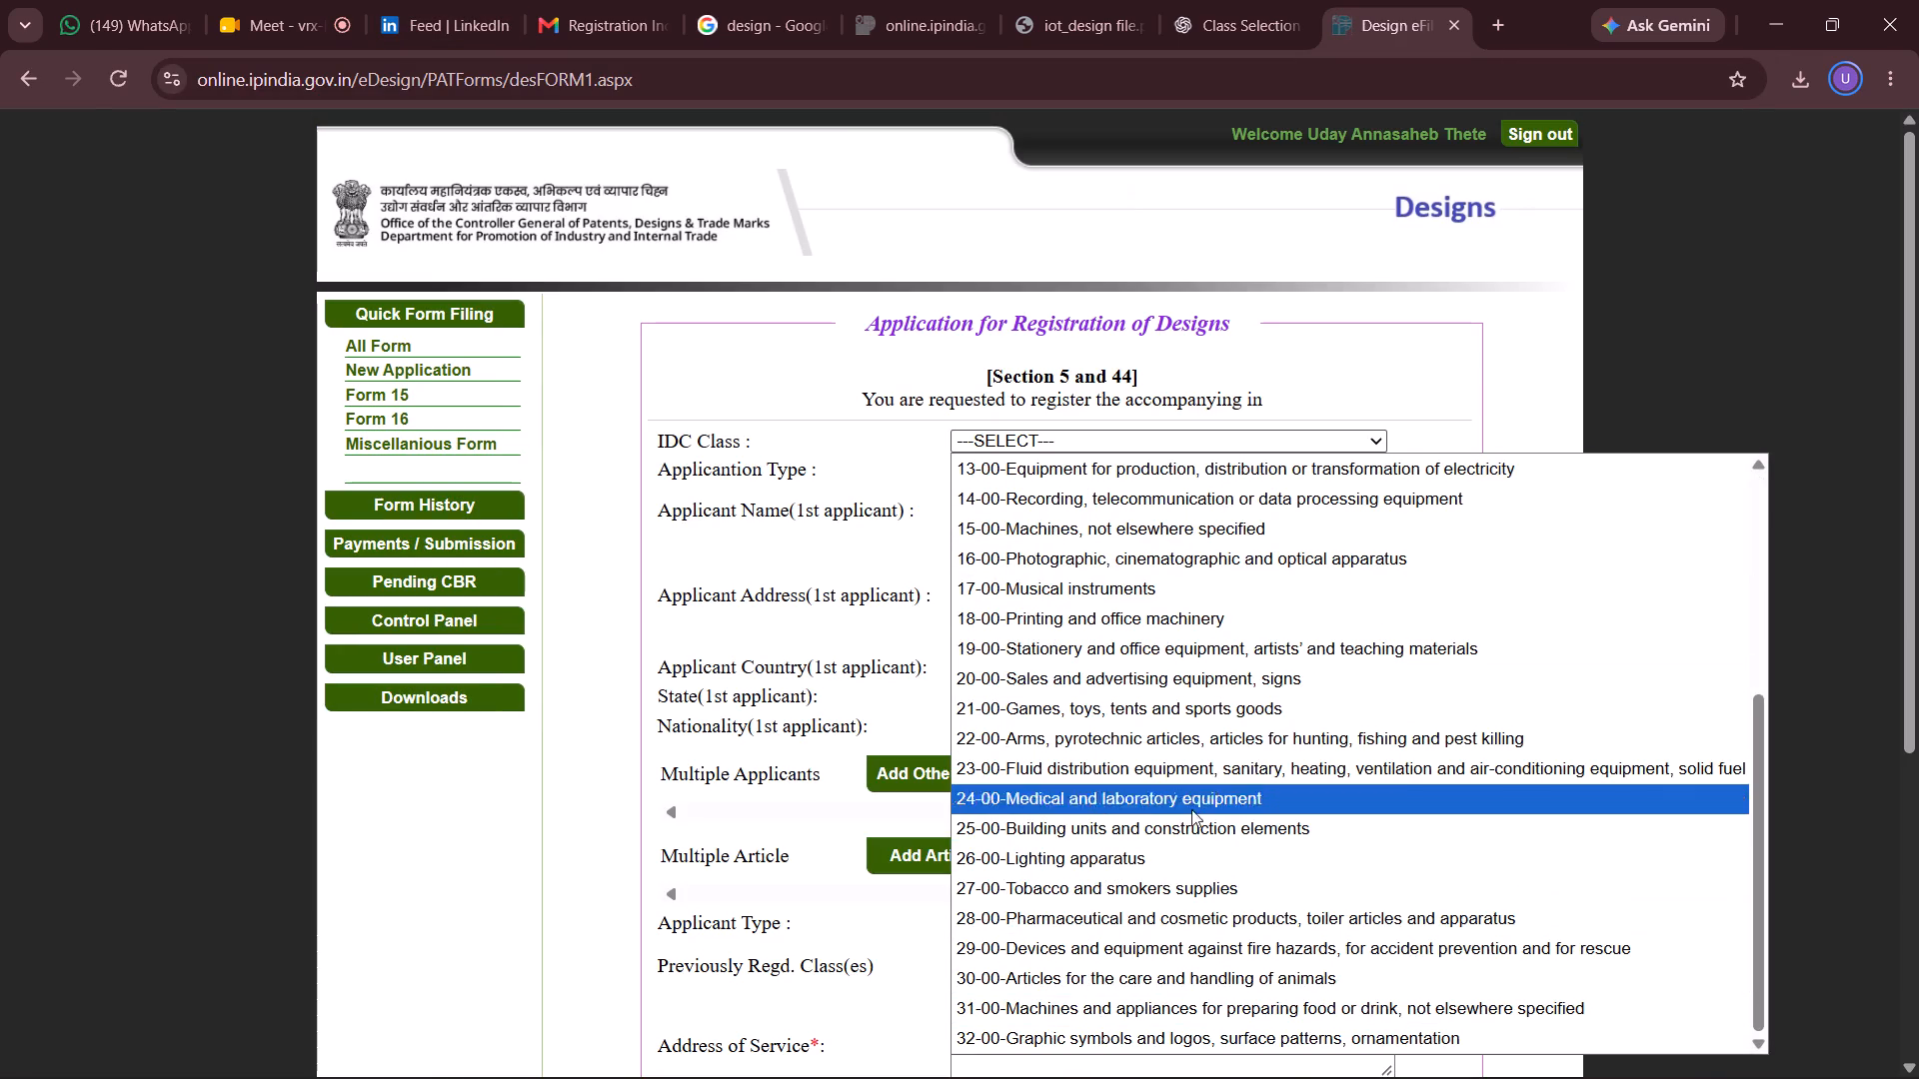
left_click(1191, 841)
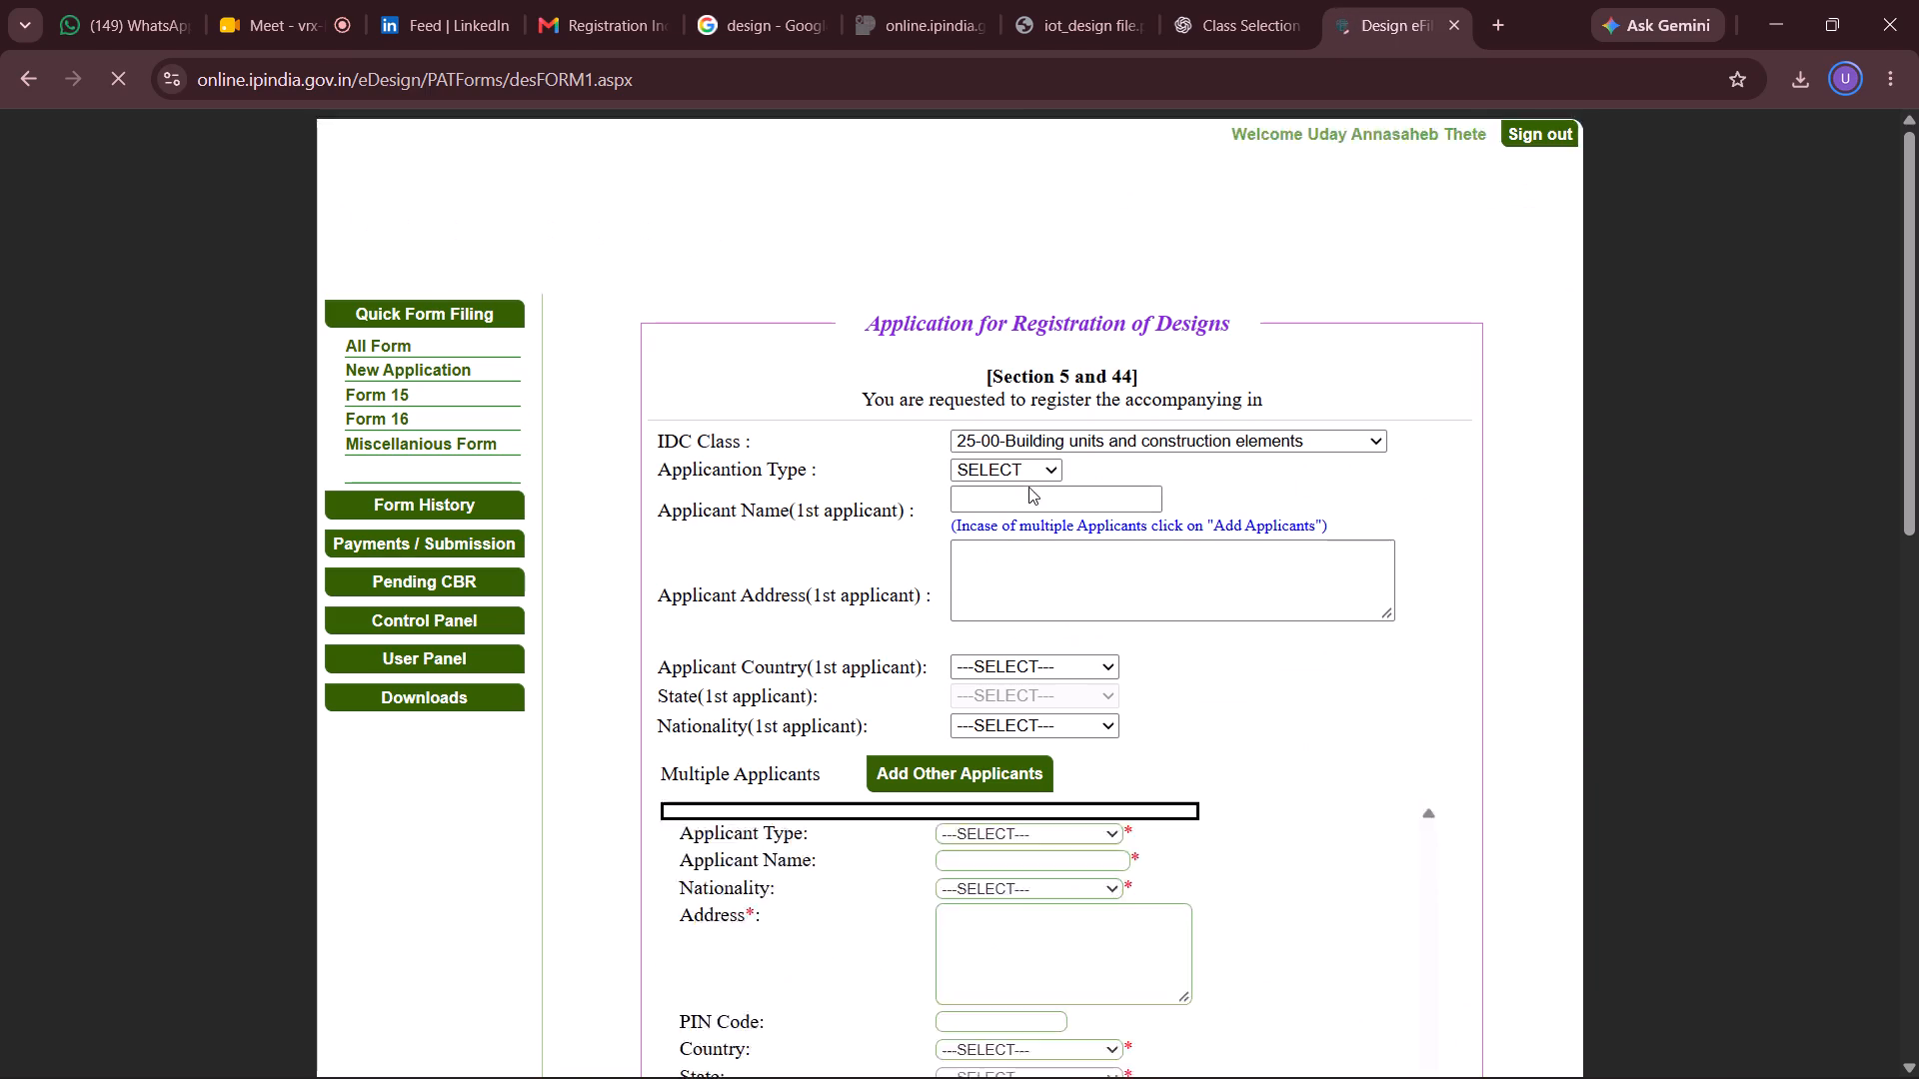
left_click(1038, 475)
left_click(1036, 532)
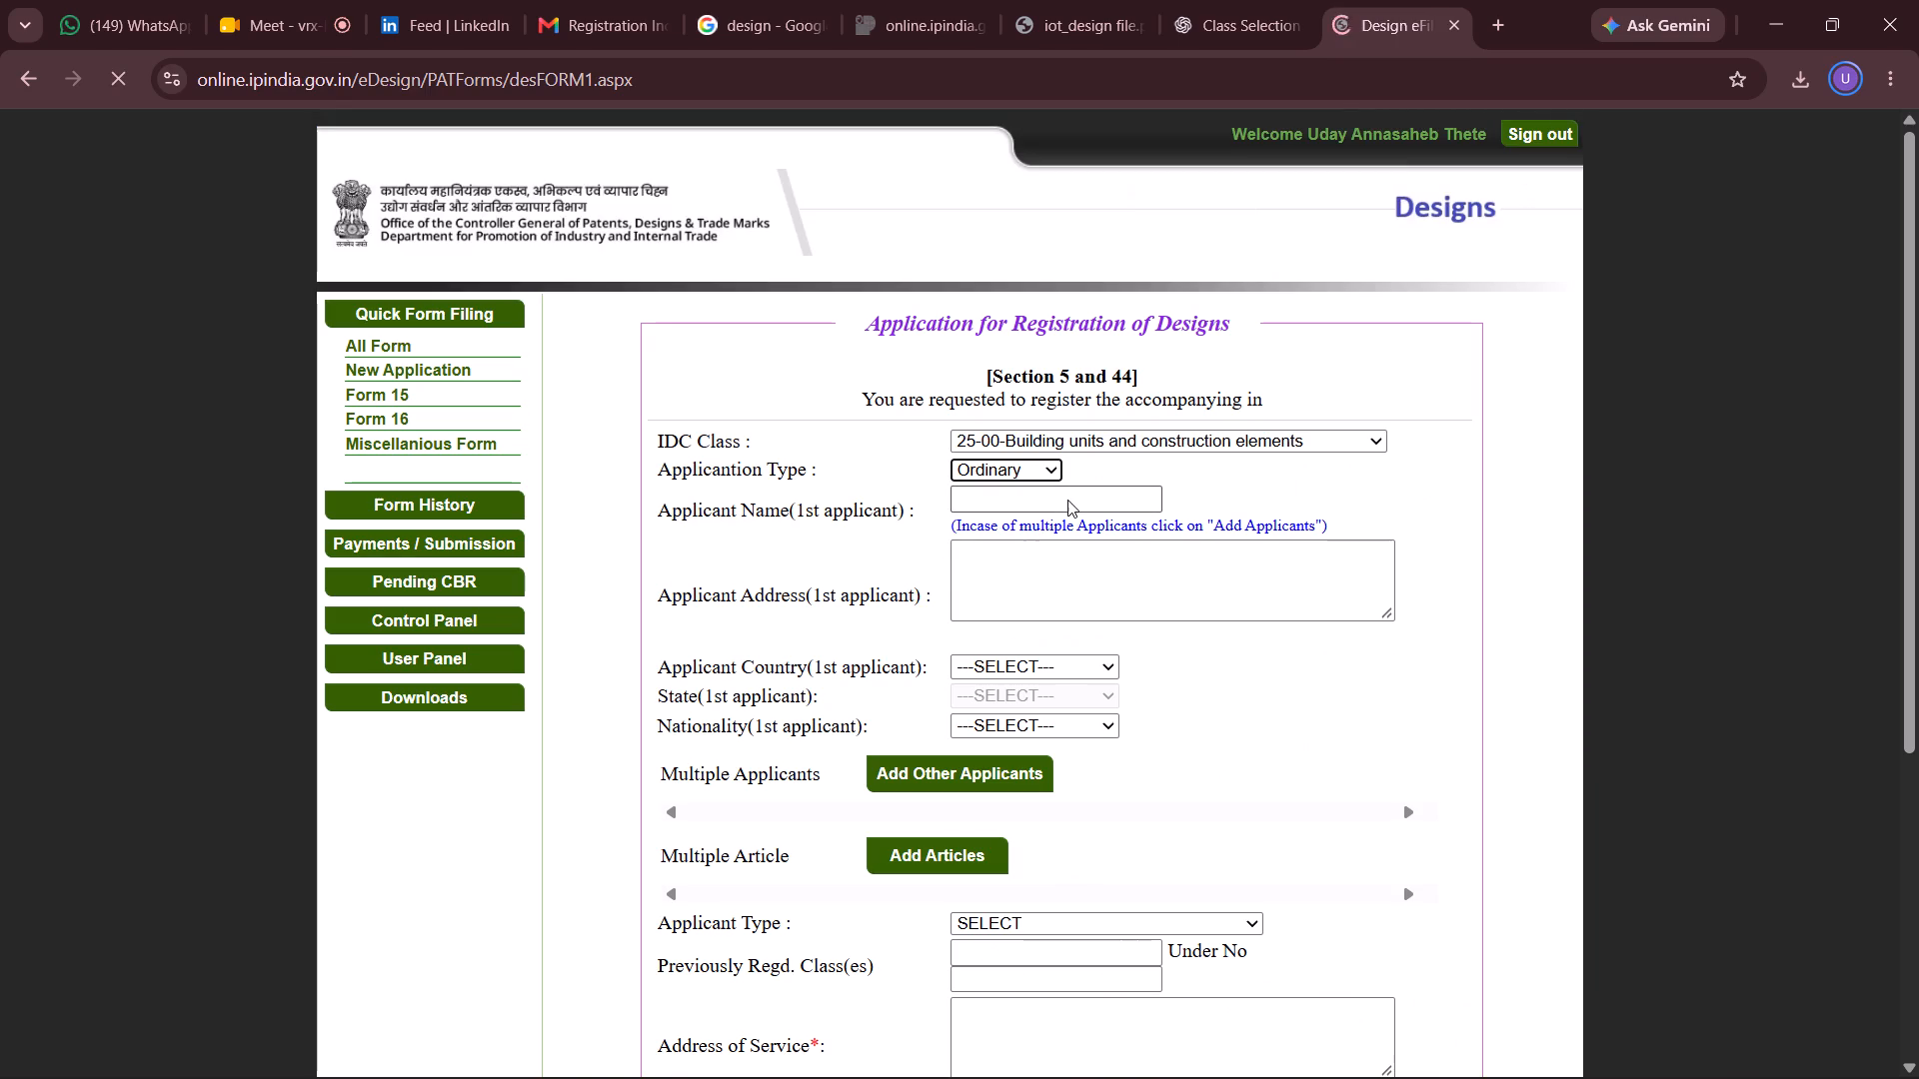
left_click(1068, 499)
left_click(1067, 508)
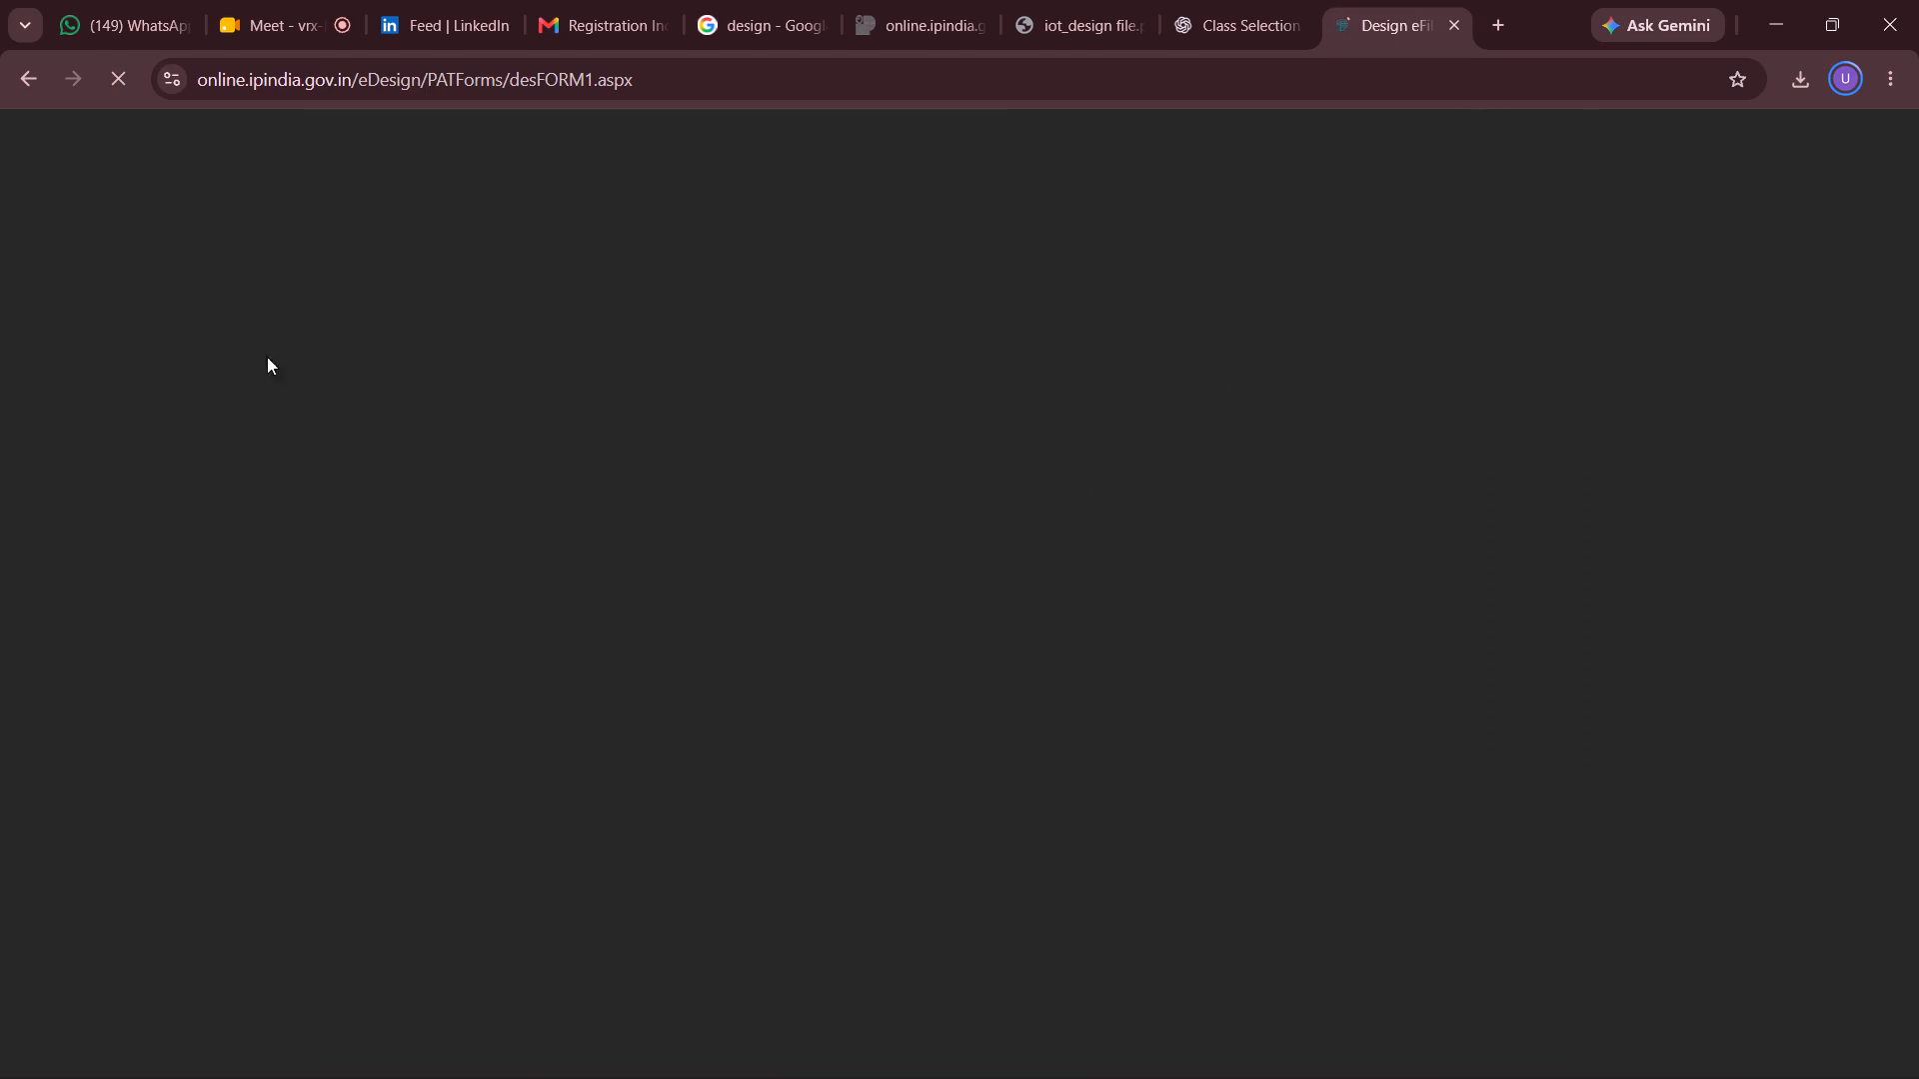
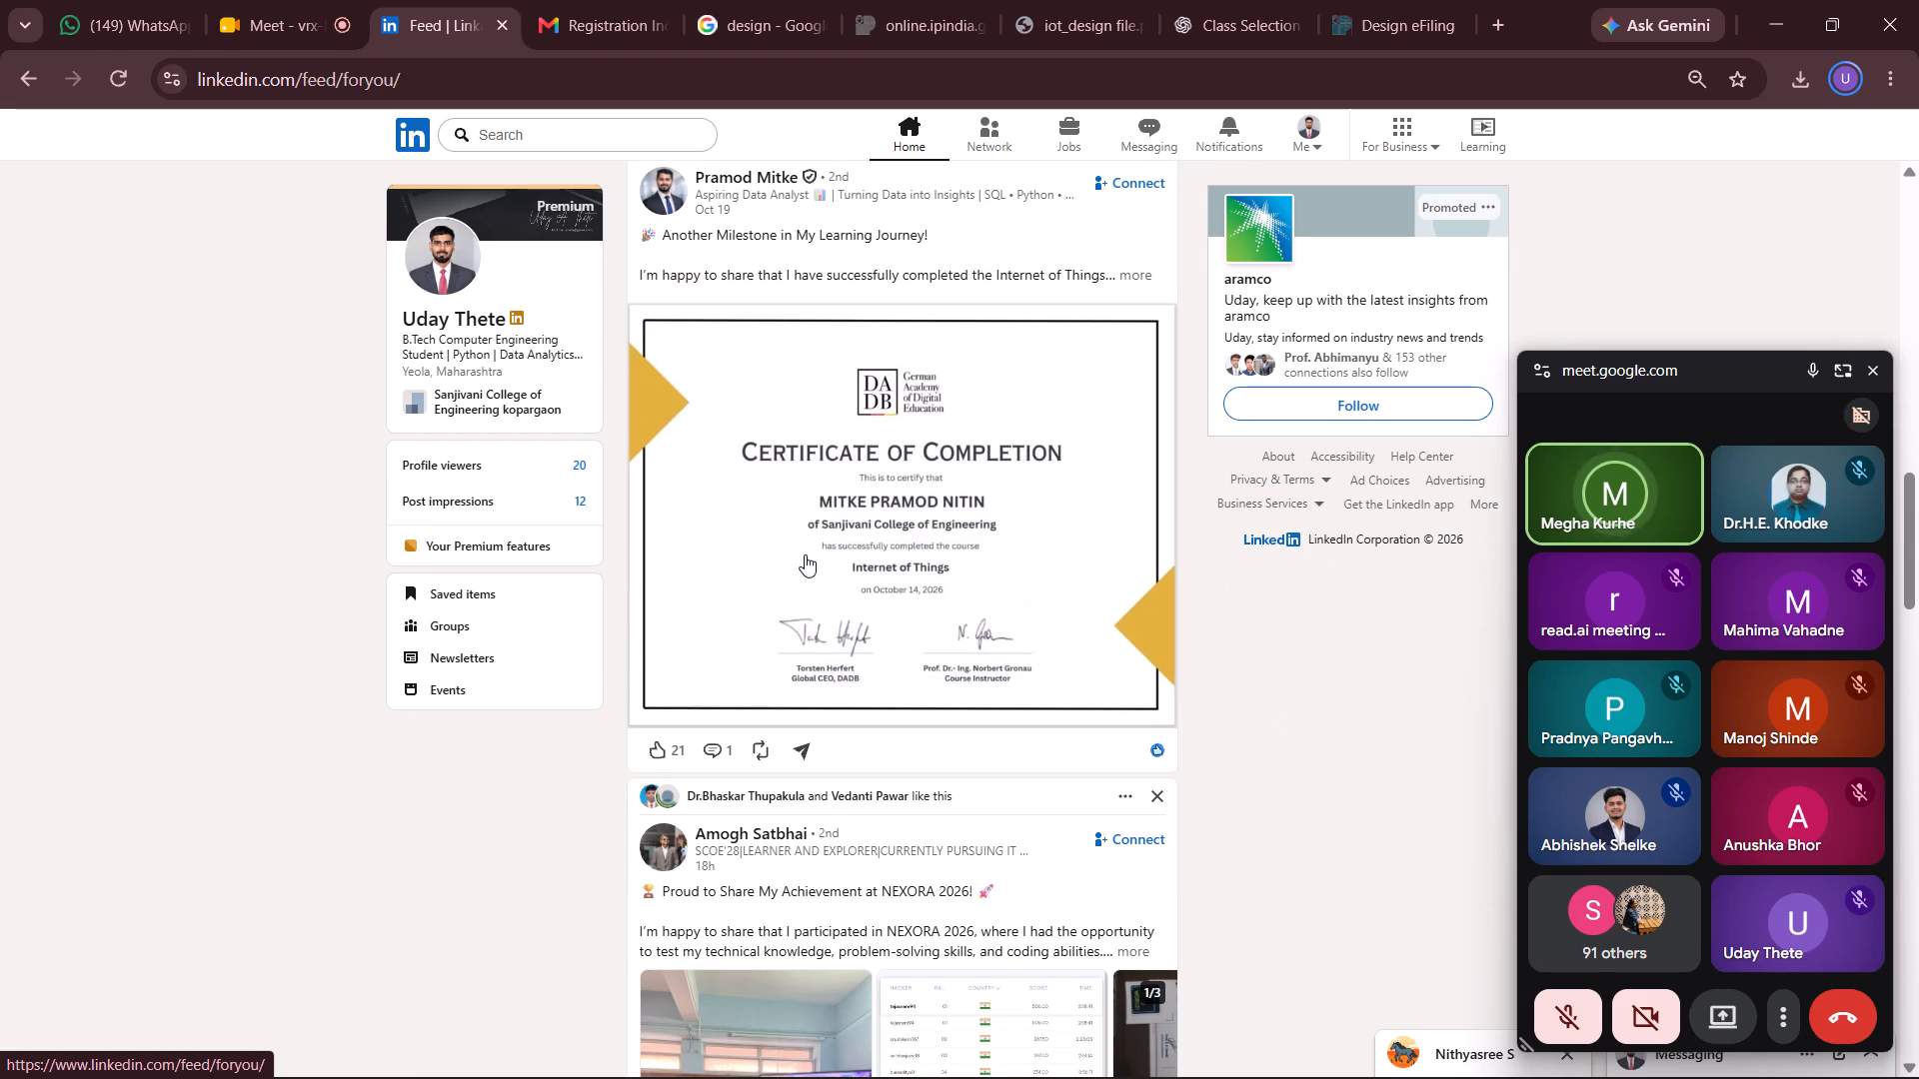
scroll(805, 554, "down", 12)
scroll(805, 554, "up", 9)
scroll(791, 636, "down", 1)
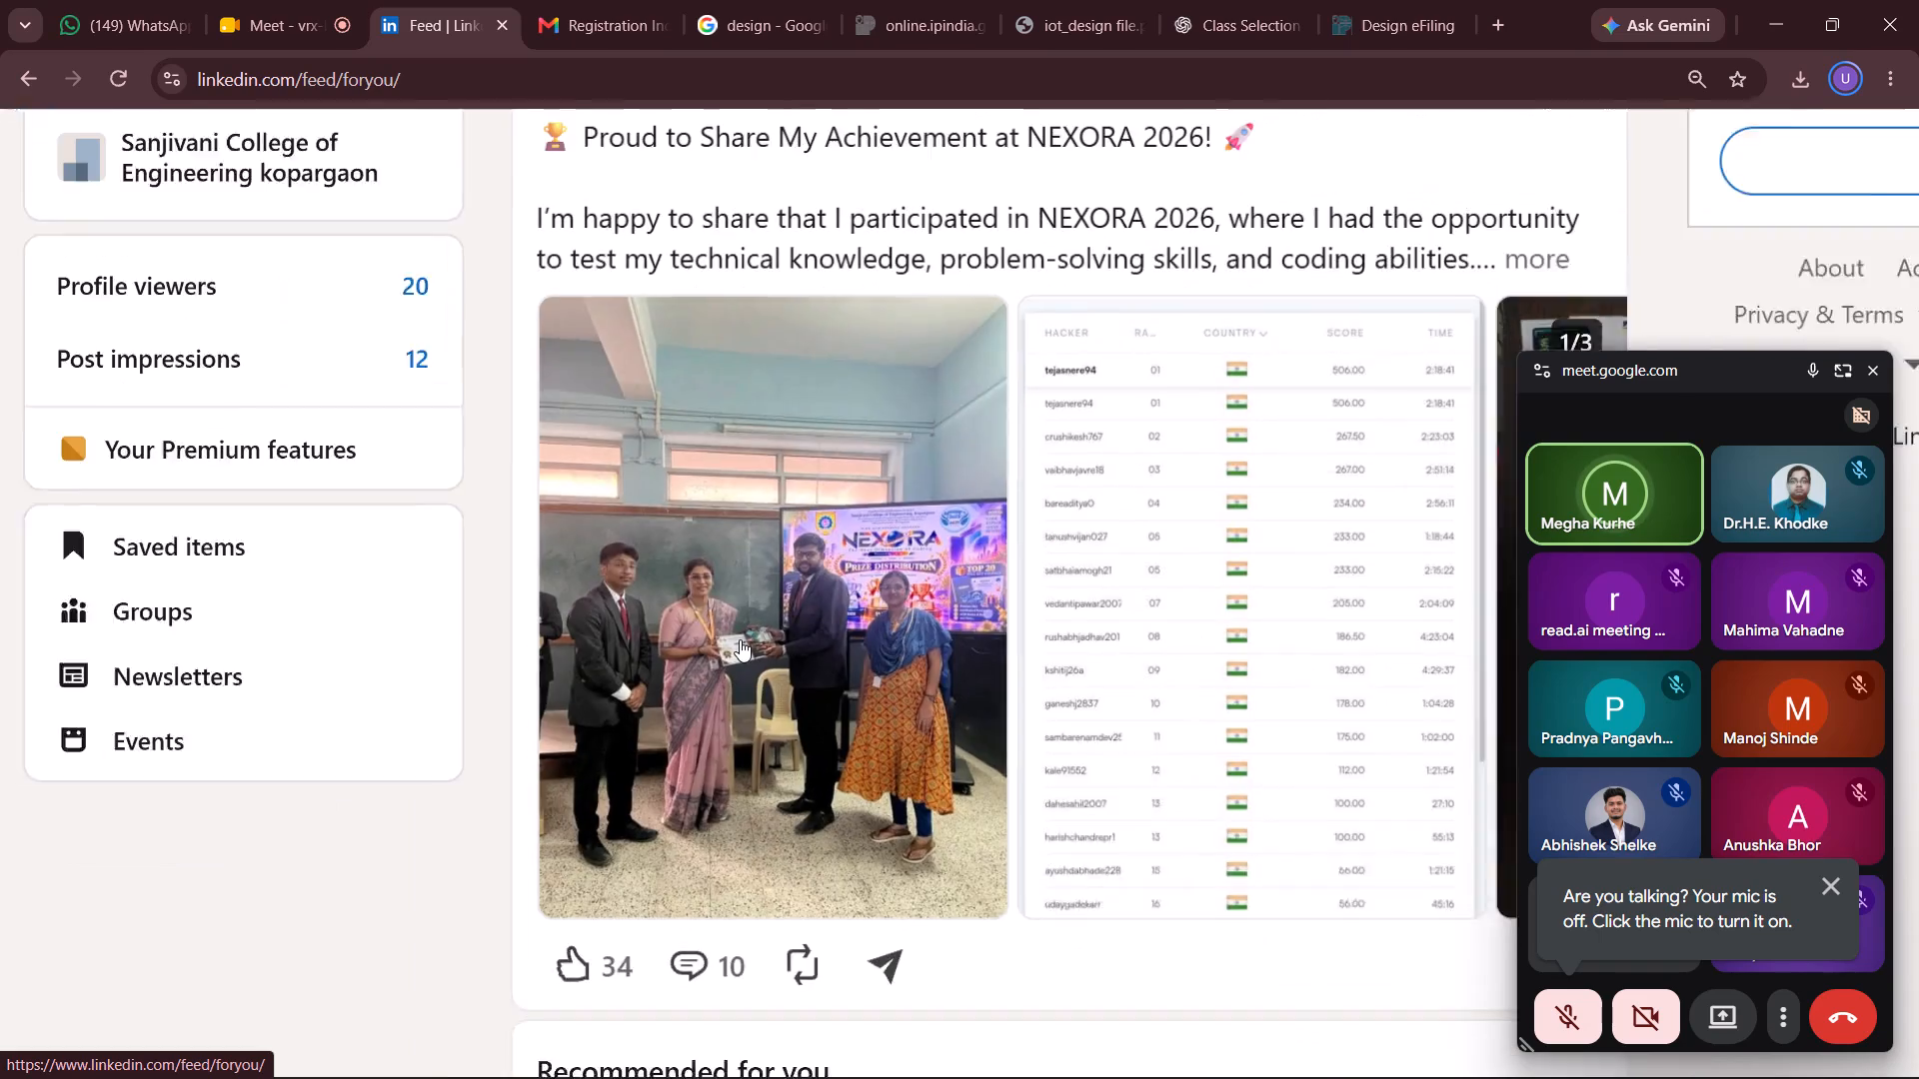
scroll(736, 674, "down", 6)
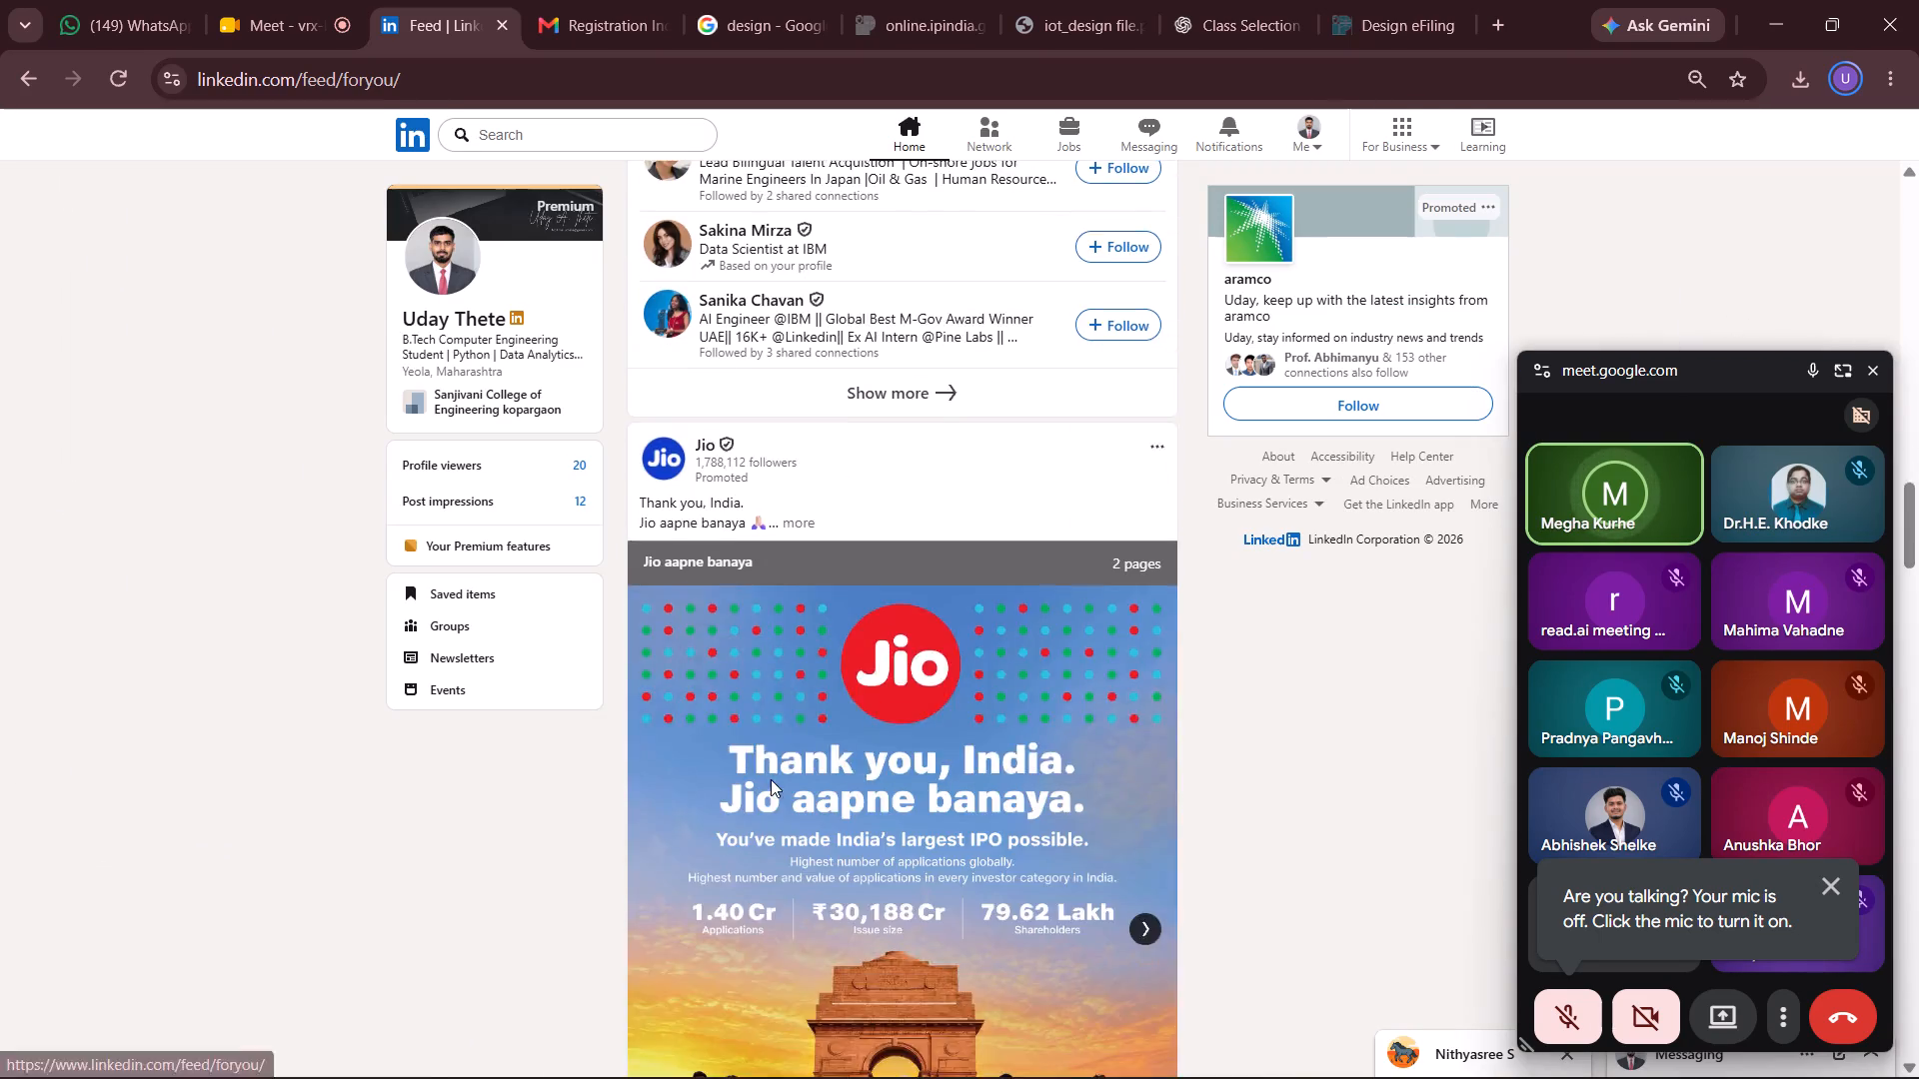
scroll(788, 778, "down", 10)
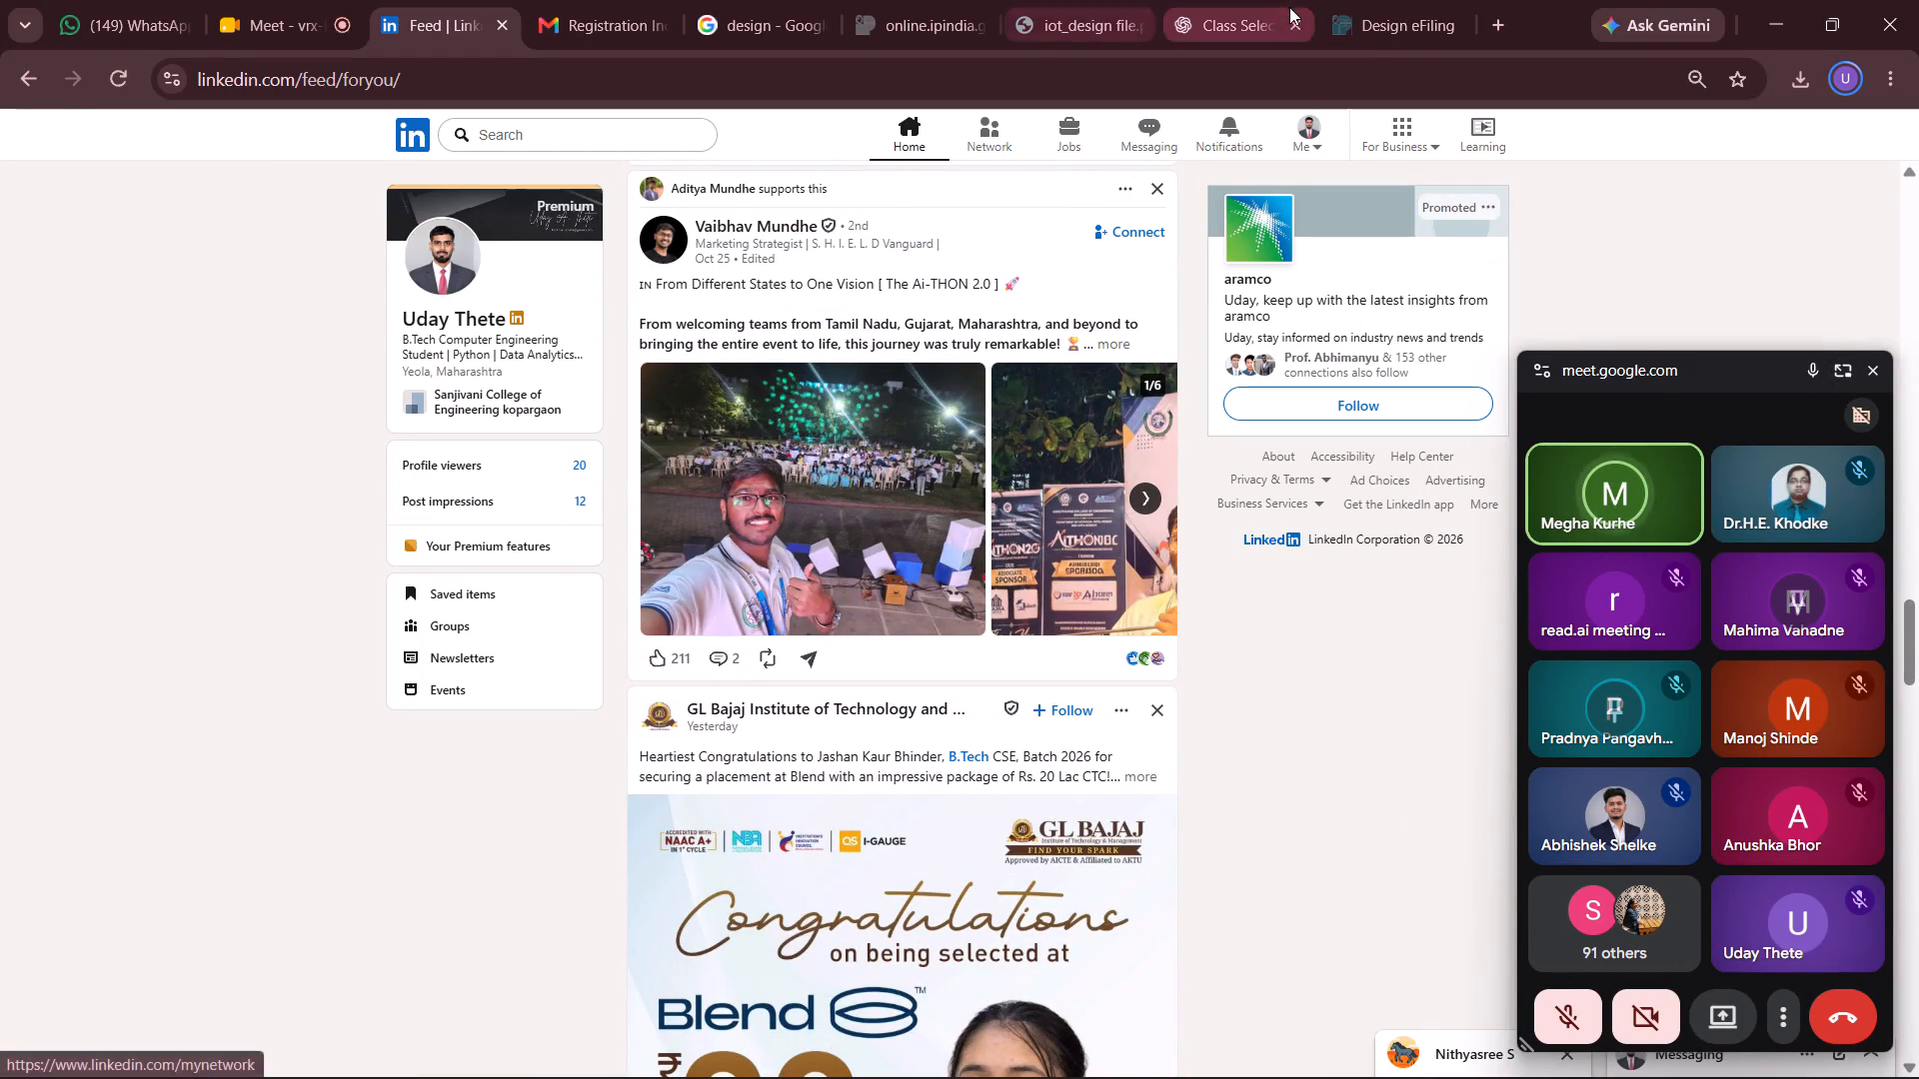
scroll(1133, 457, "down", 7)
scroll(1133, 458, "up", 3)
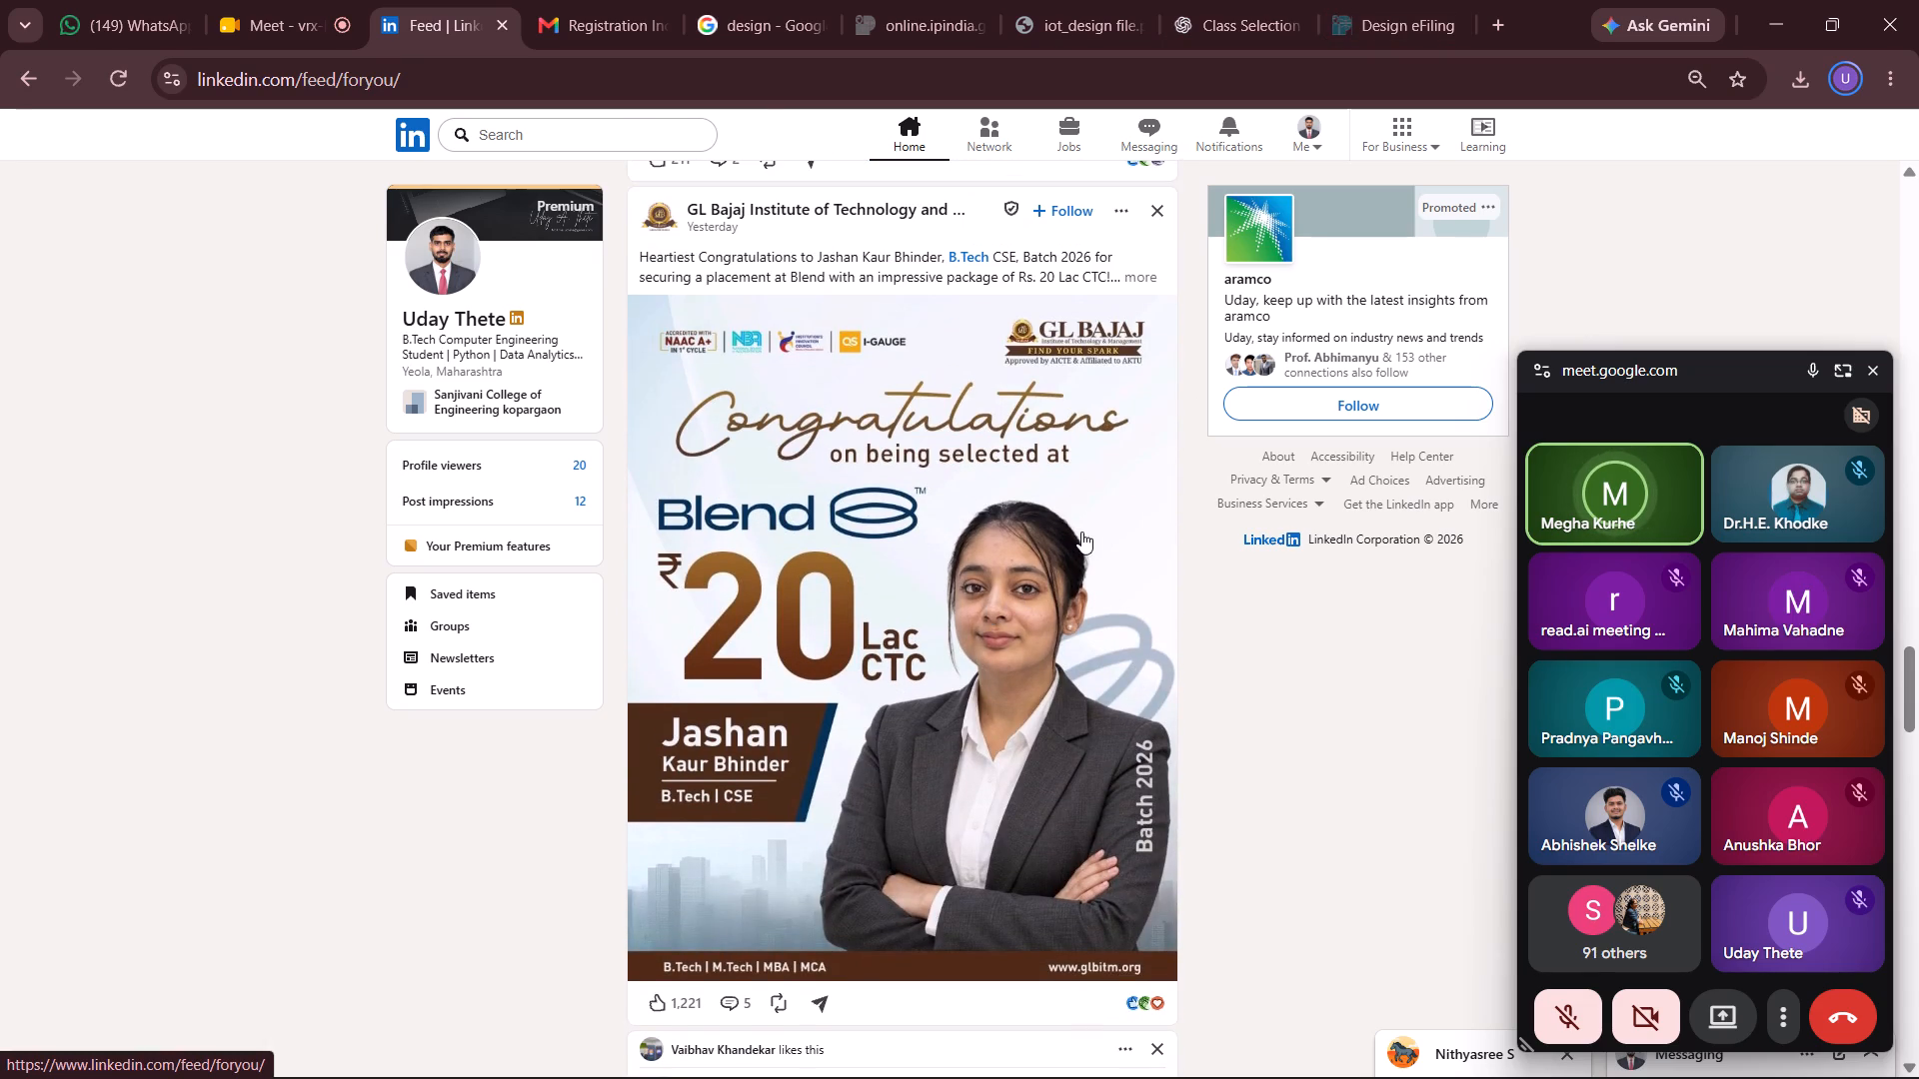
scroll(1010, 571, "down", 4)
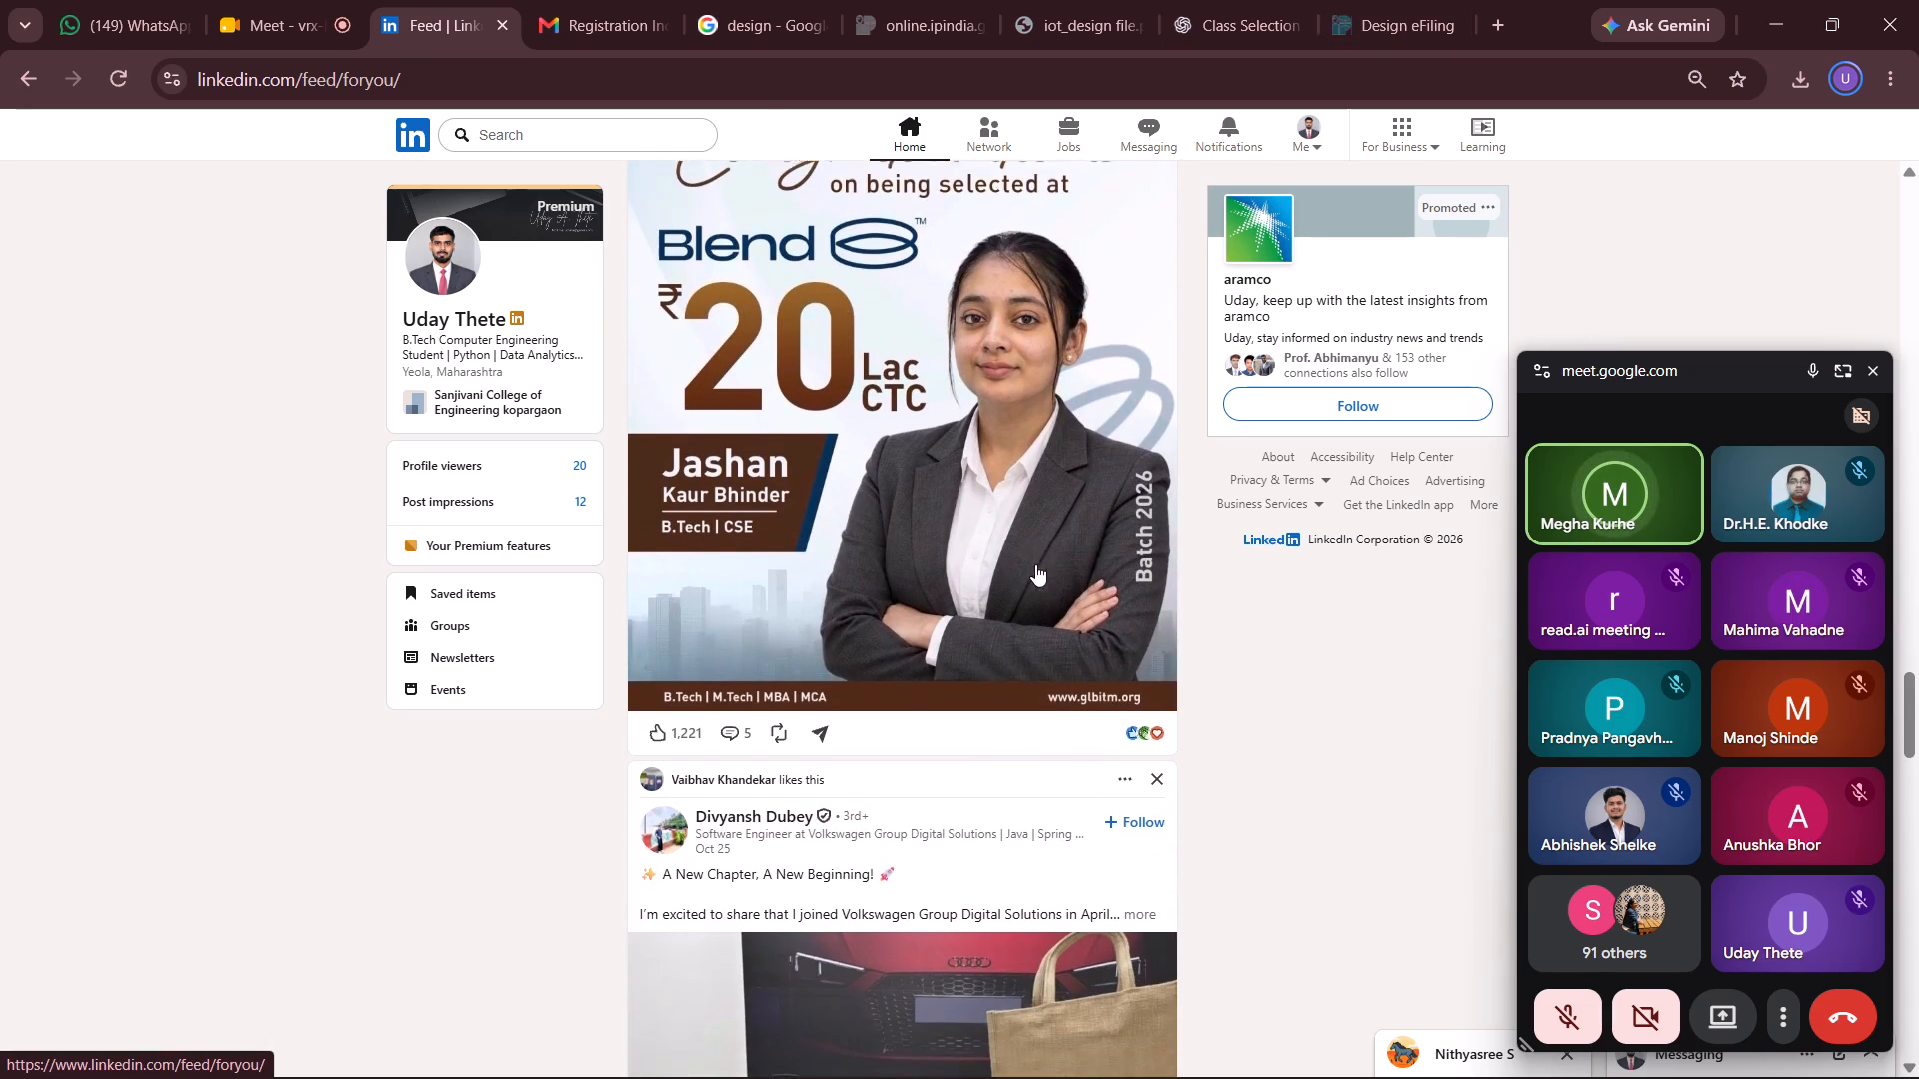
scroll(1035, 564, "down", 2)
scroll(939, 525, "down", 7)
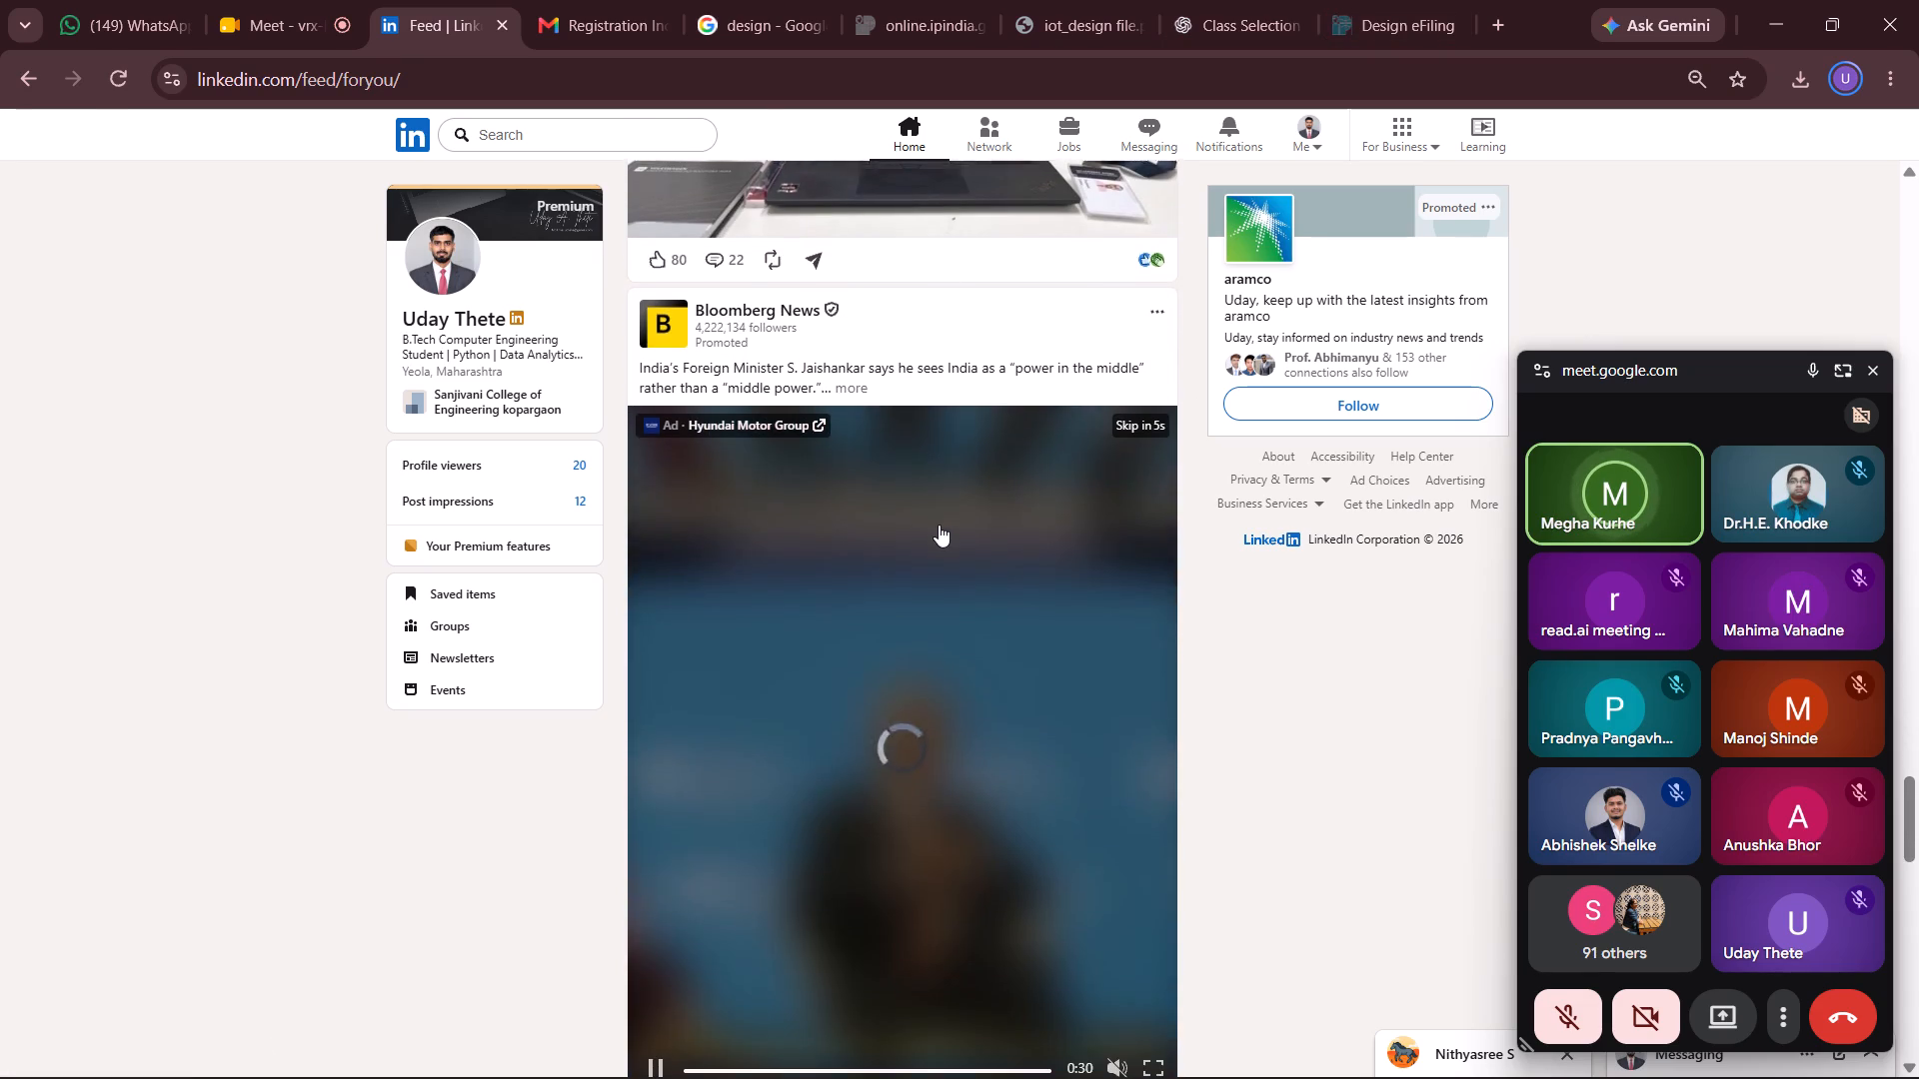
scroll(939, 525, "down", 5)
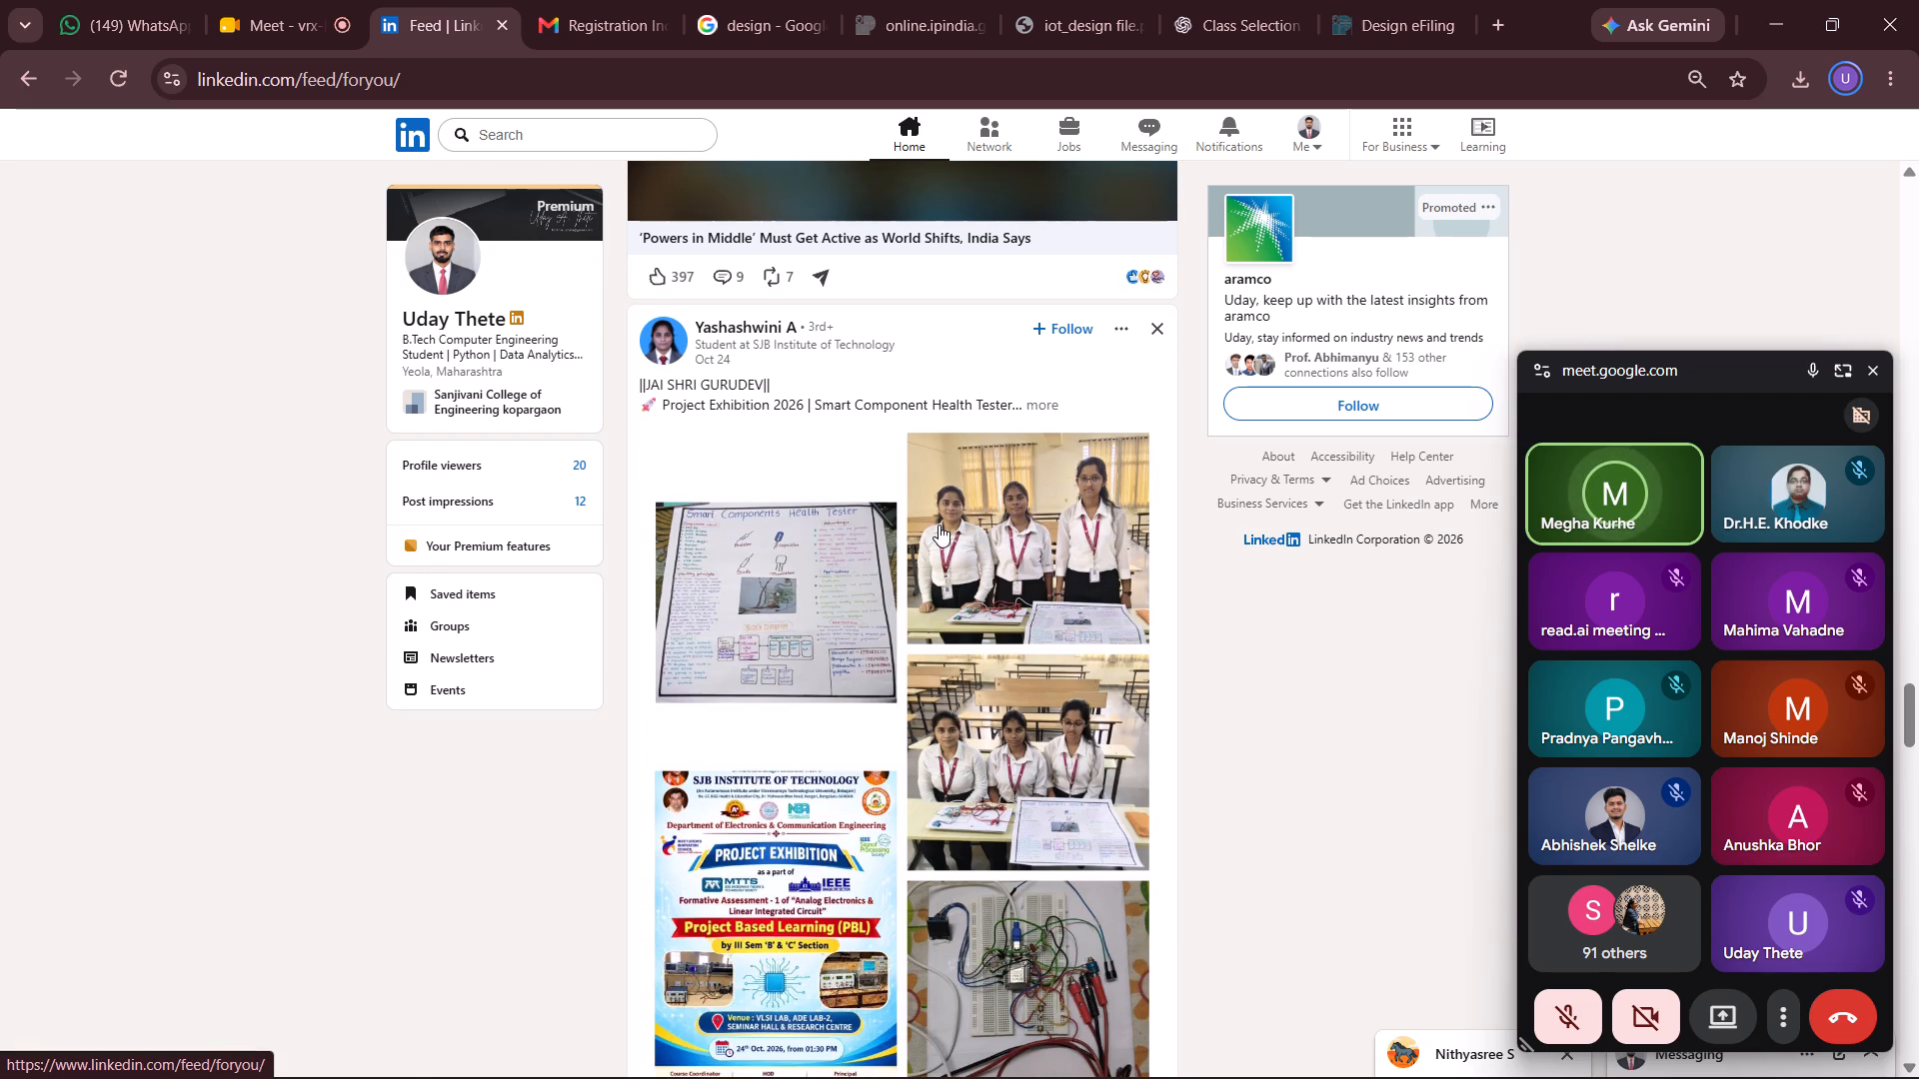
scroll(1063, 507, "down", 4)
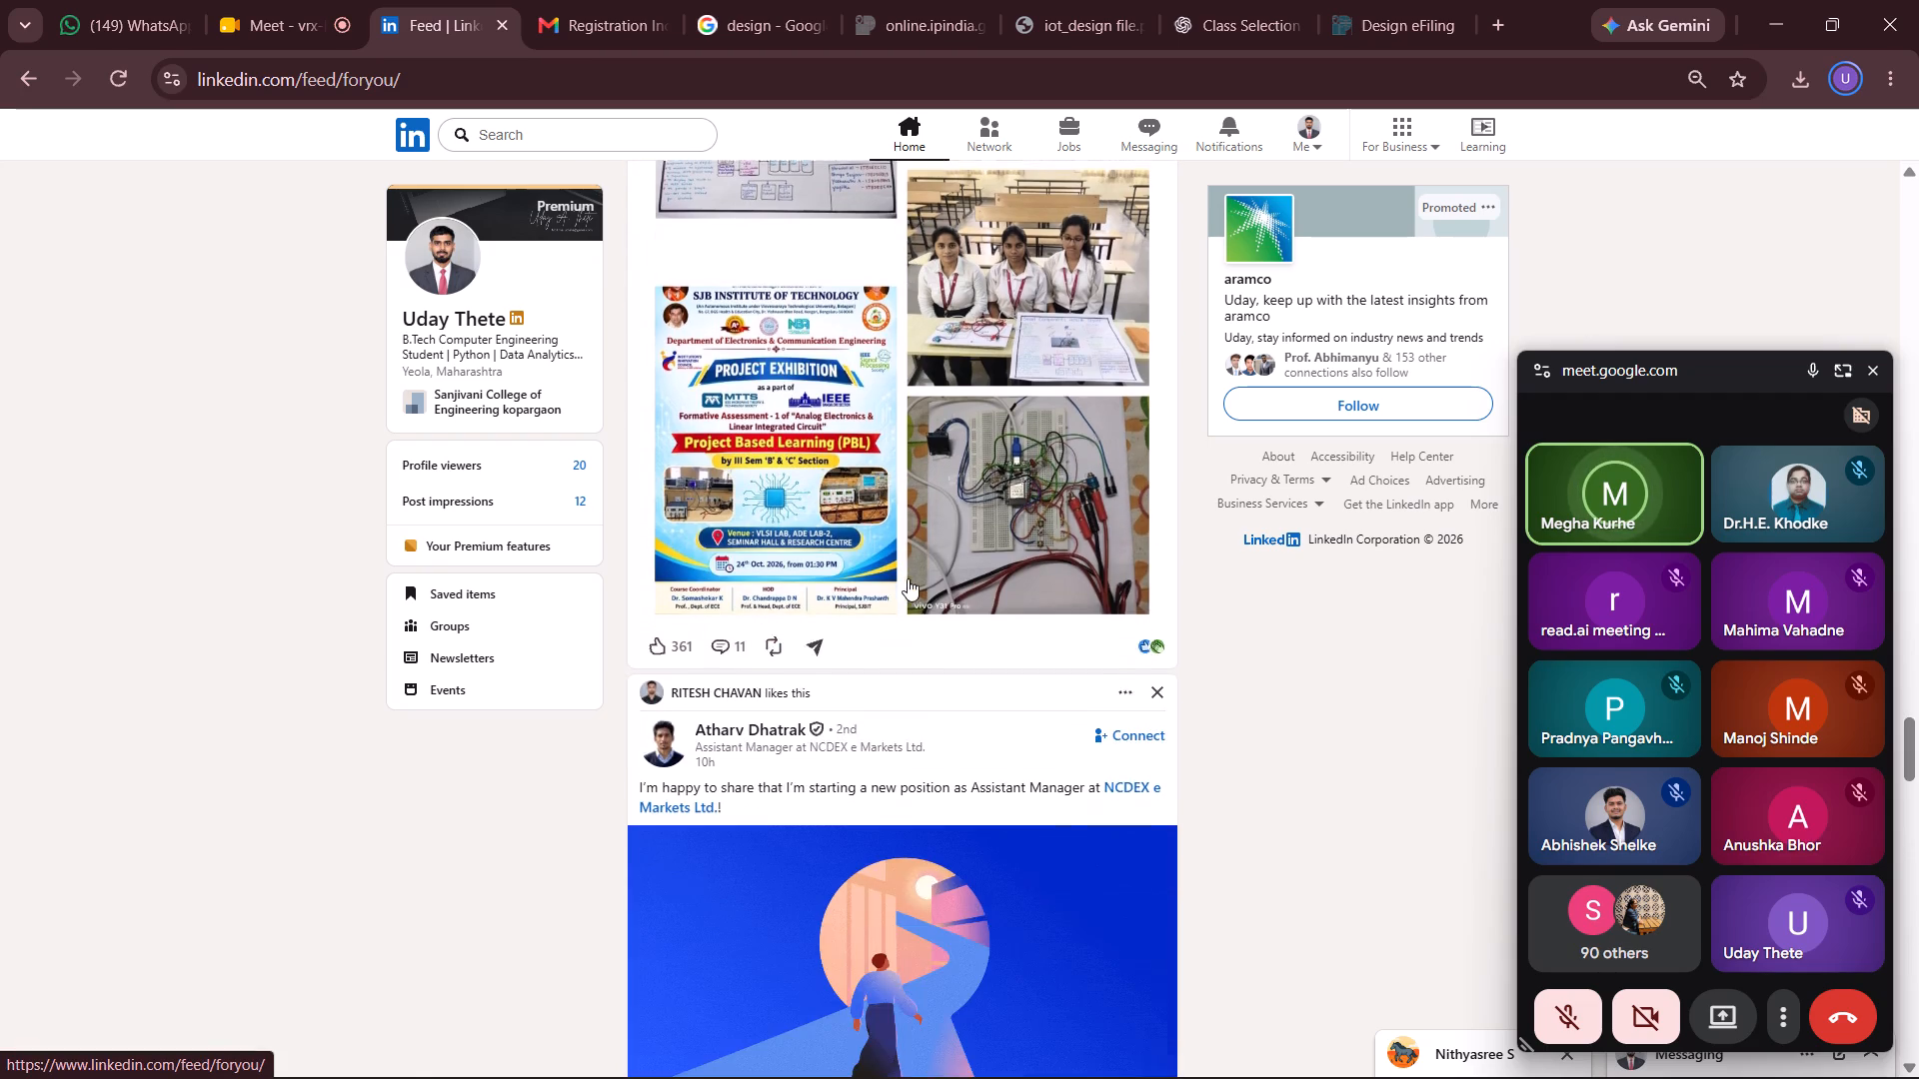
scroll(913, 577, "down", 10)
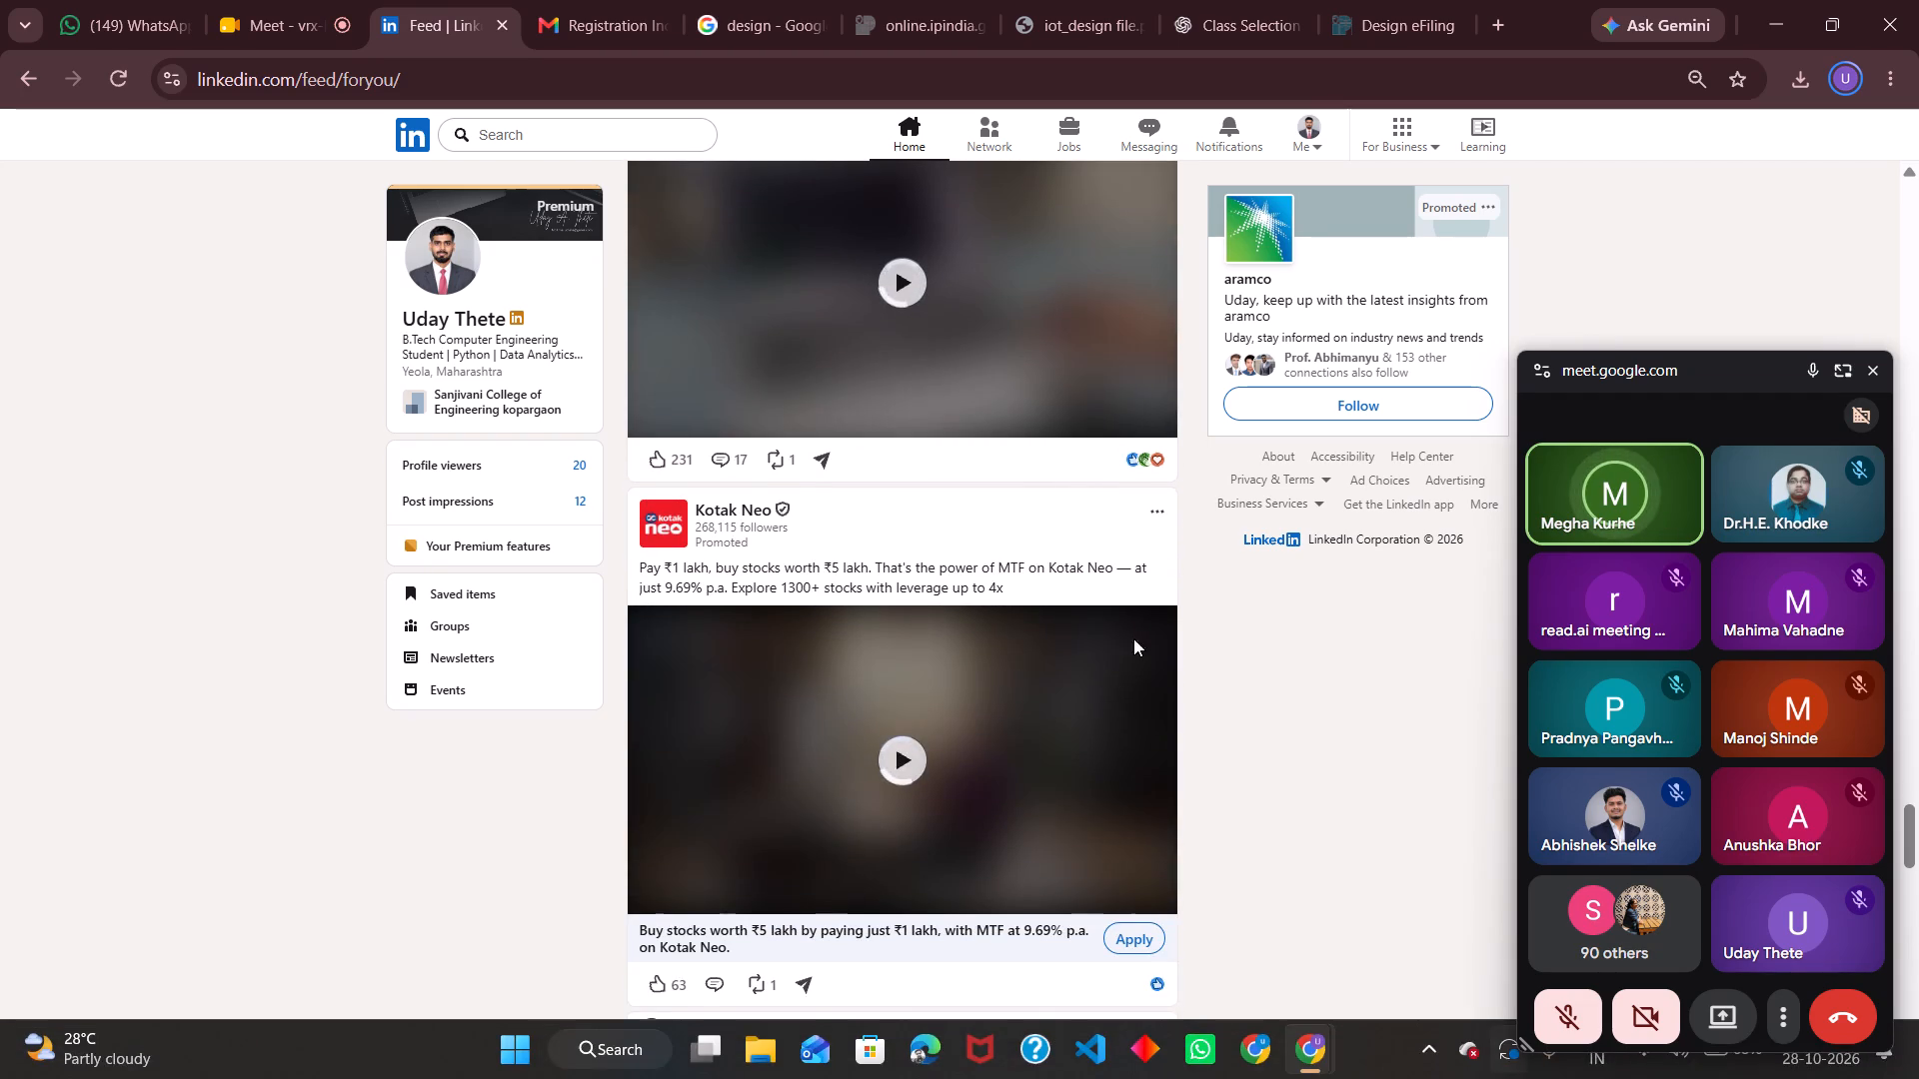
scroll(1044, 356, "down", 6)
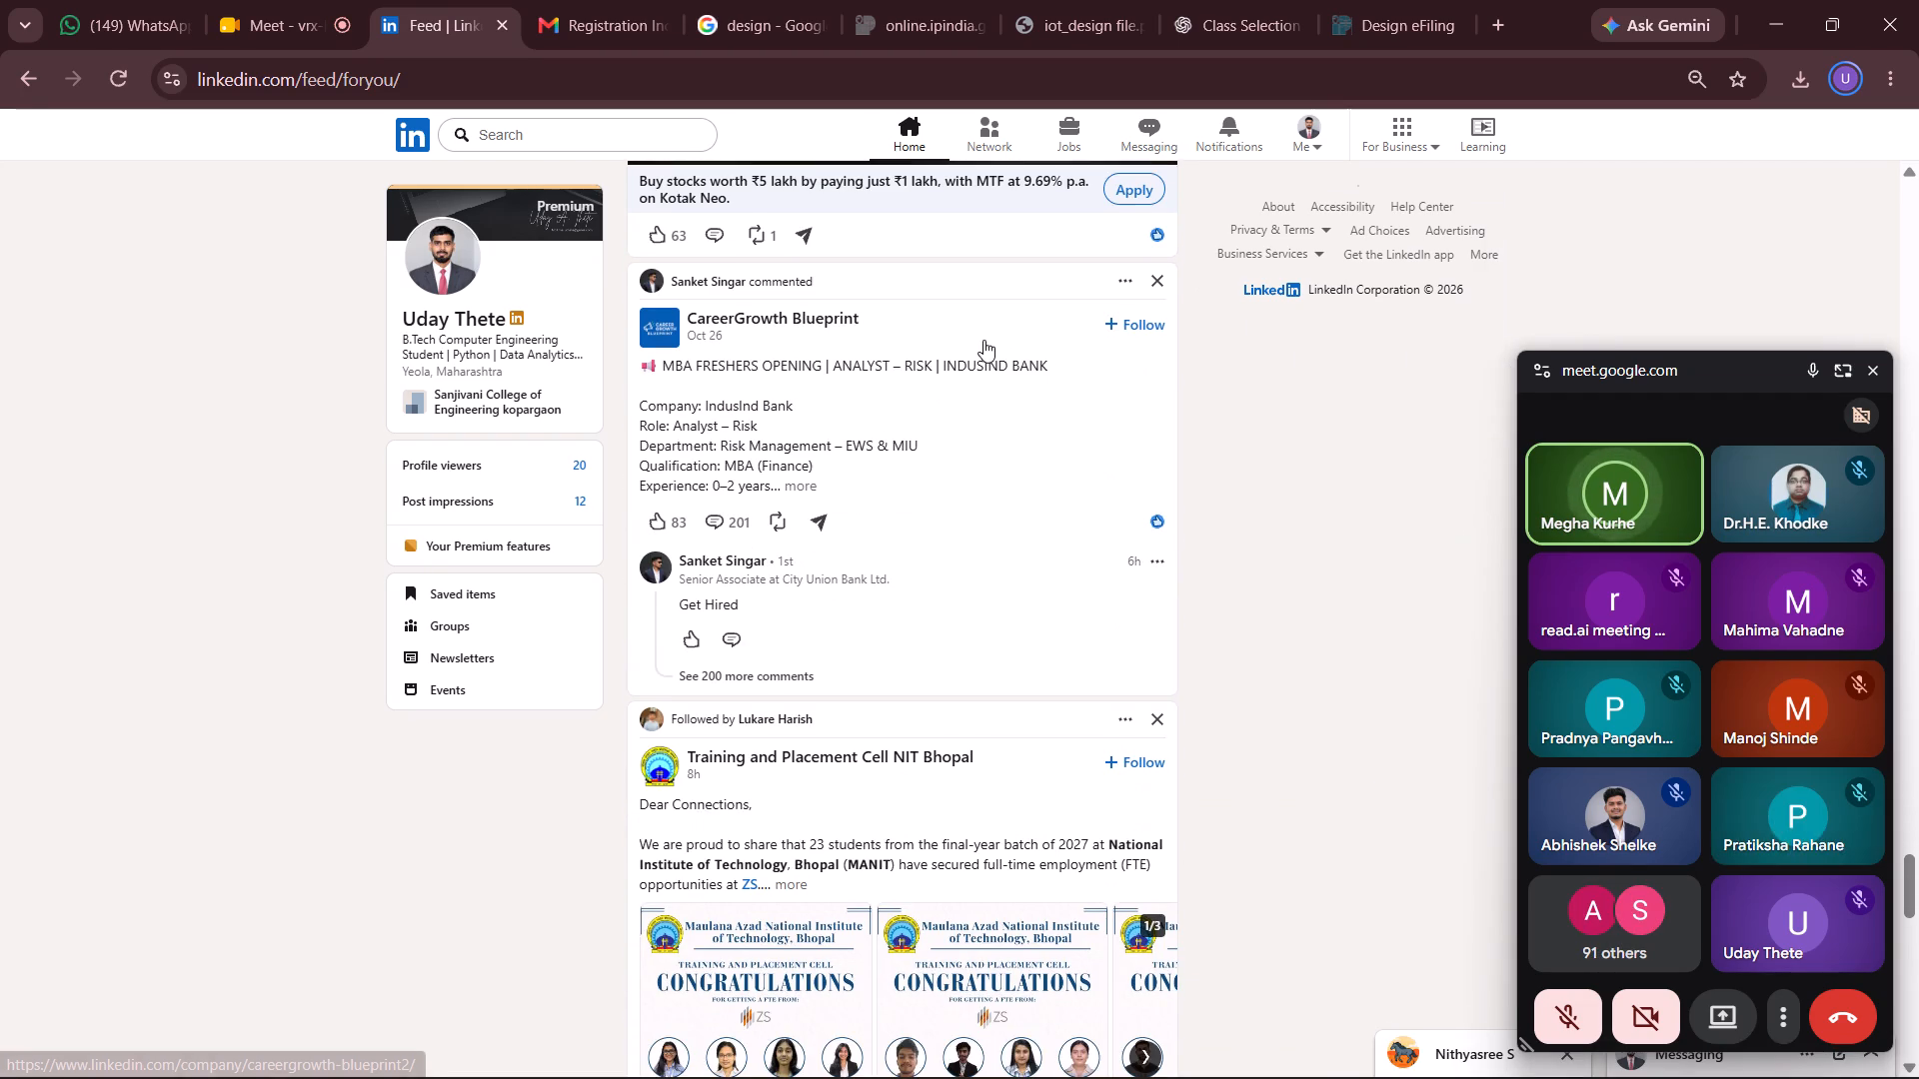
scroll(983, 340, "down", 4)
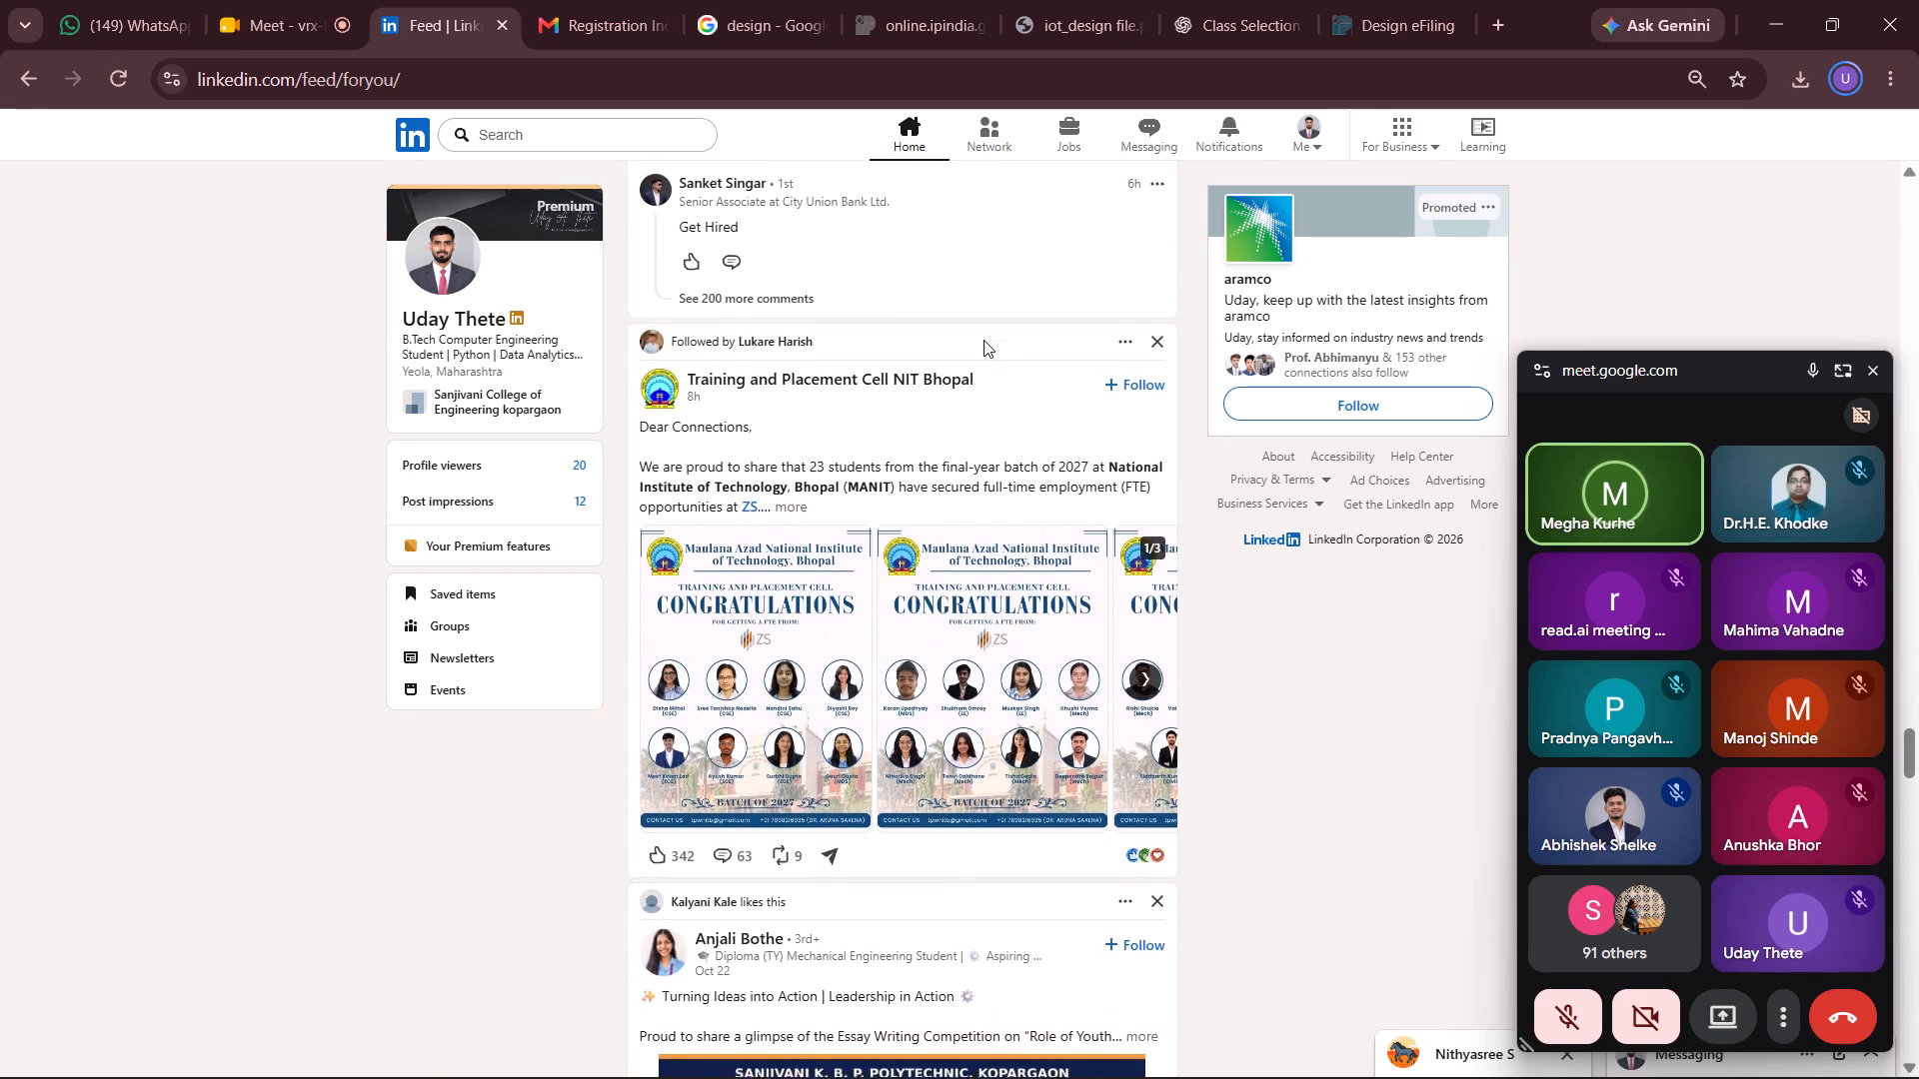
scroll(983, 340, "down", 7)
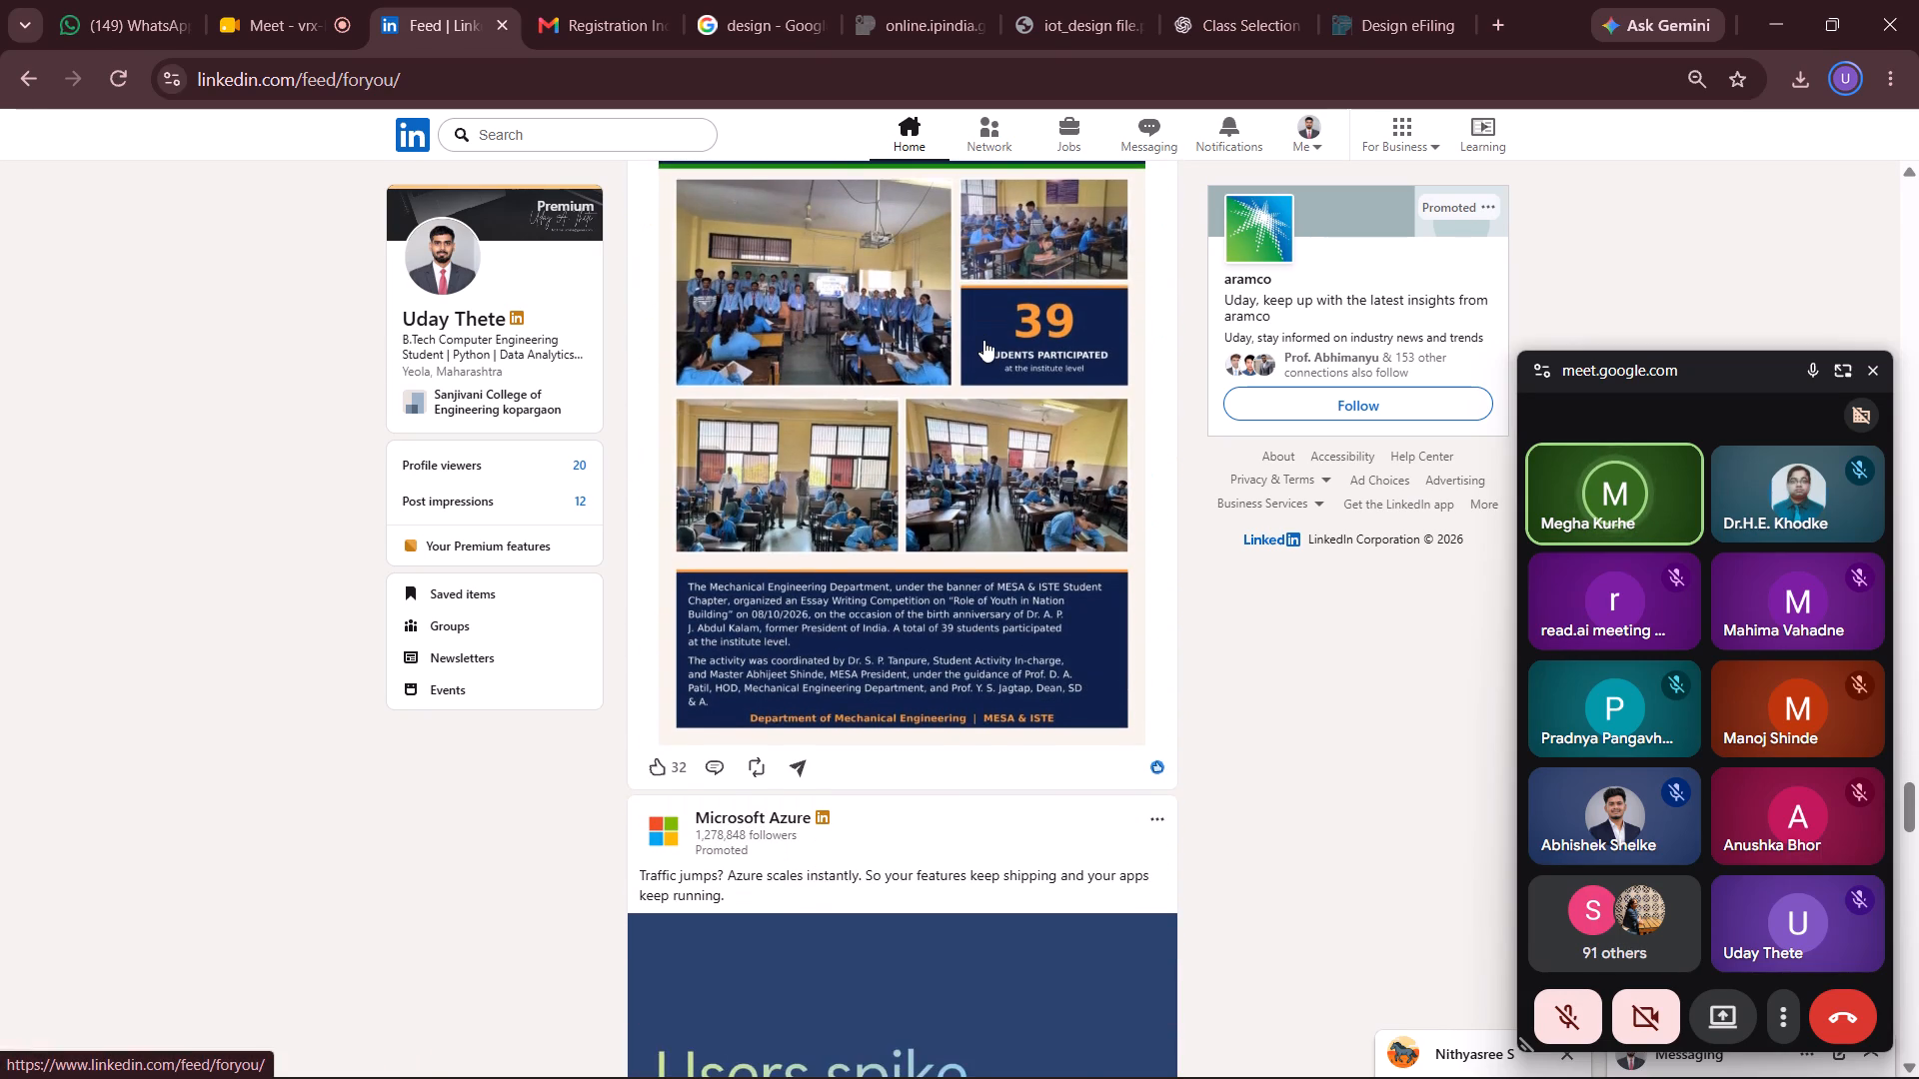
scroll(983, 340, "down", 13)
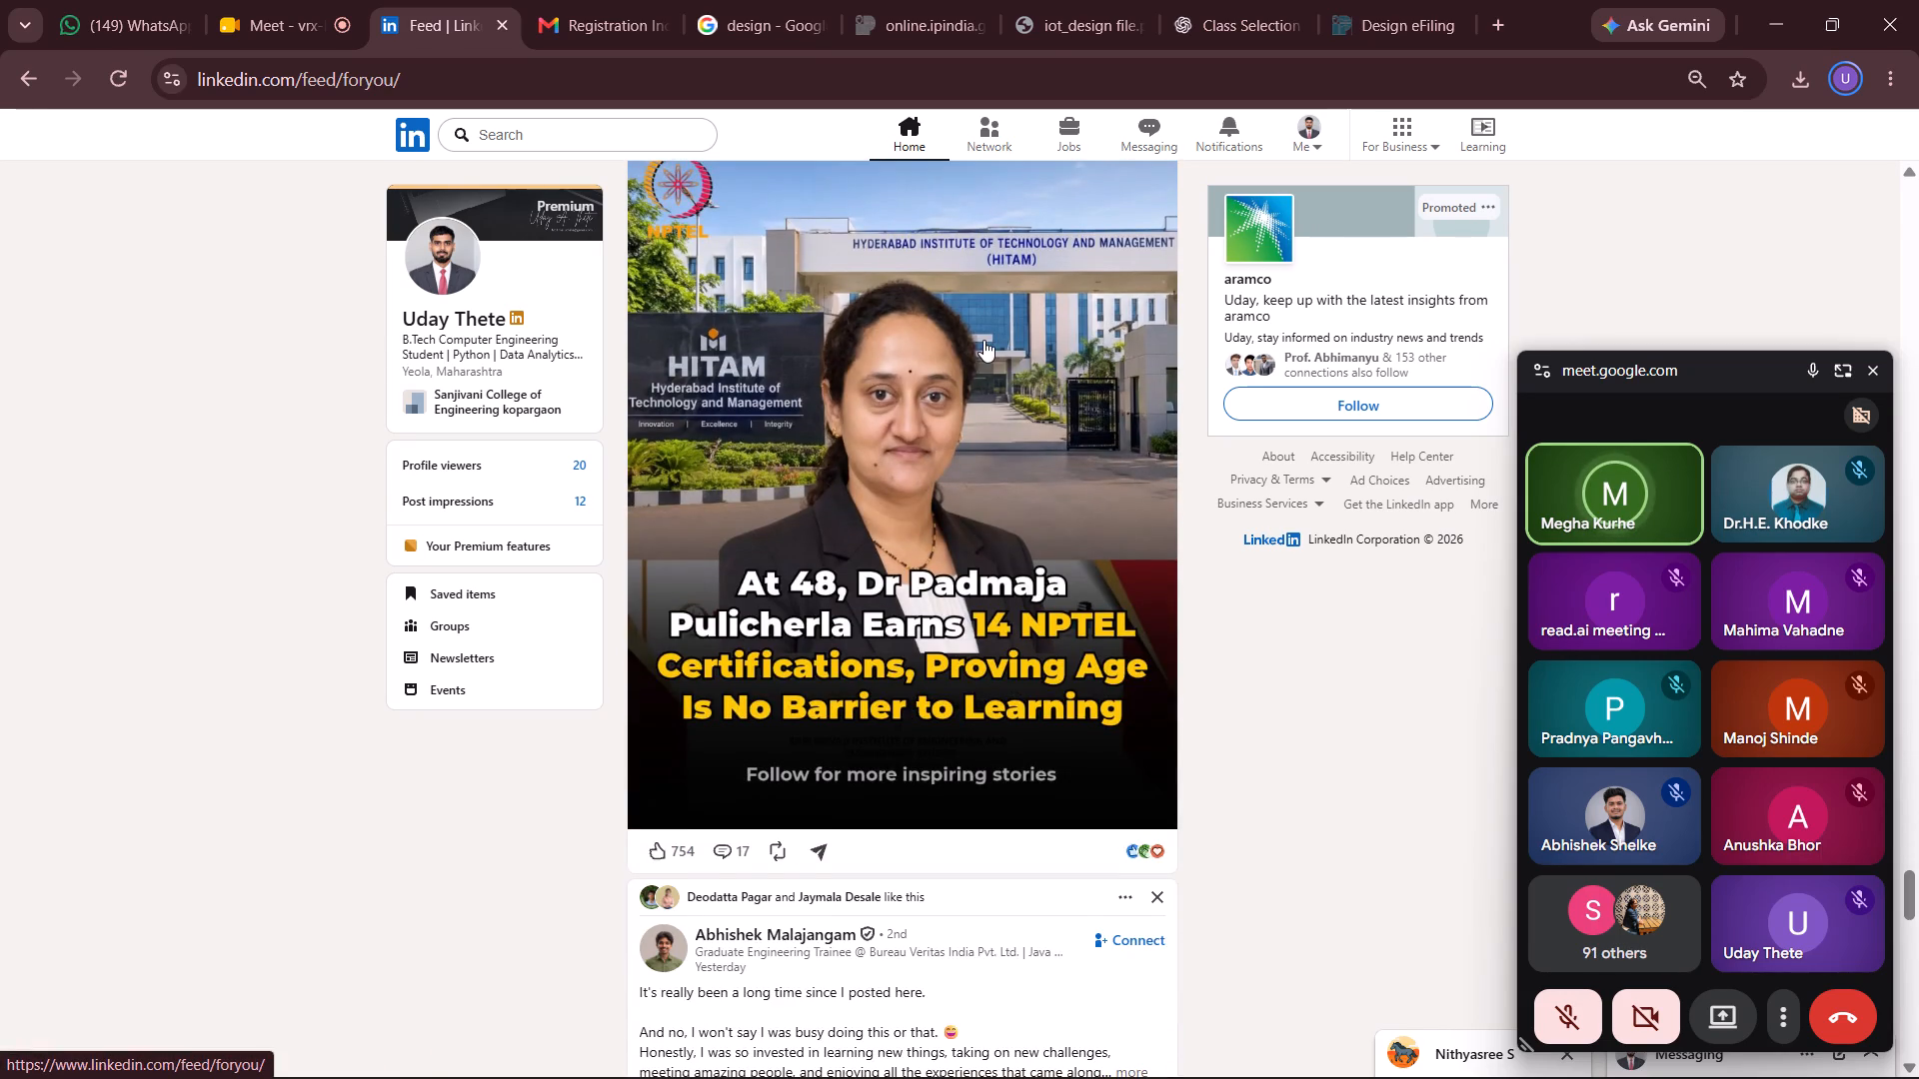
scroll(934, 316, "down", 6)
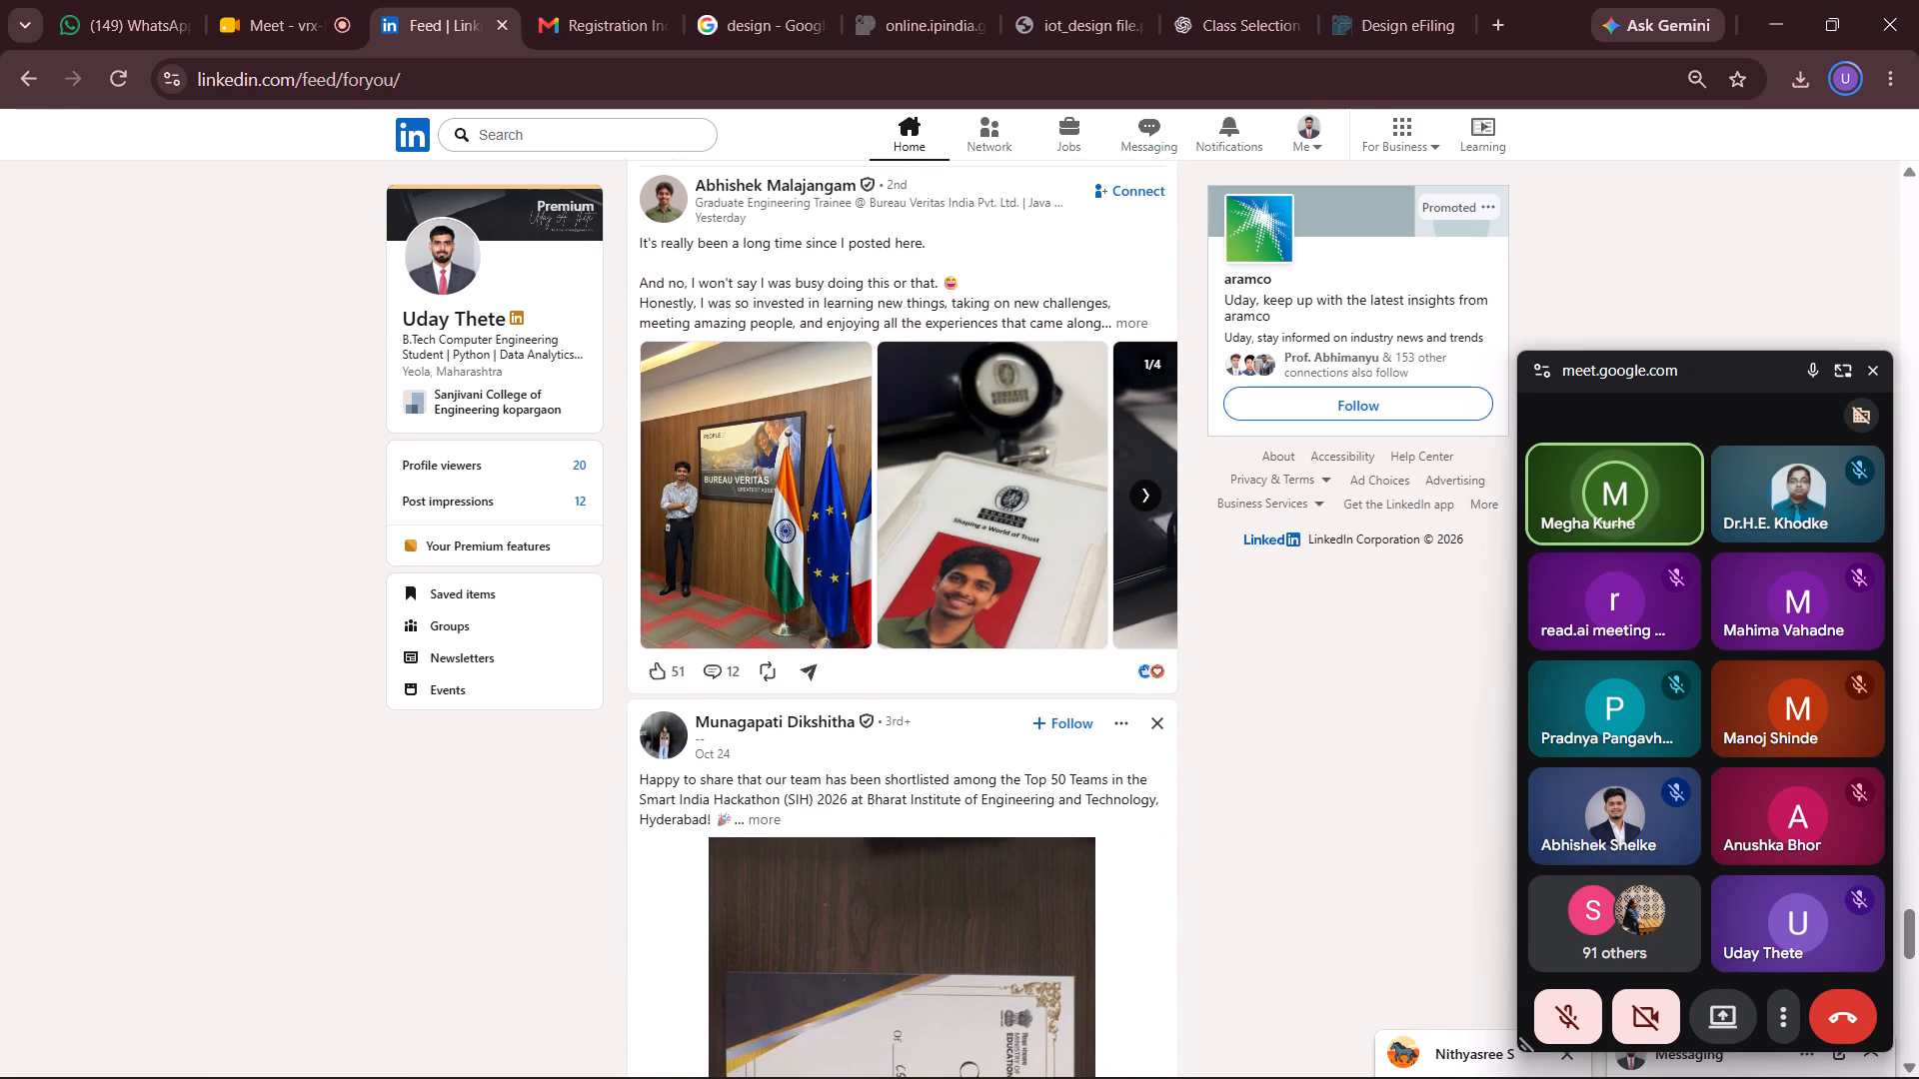
Enter the first applicant's name in the registration form, copied from the first listed applicant in iot_design file.pdf.
left_click(901, 0)
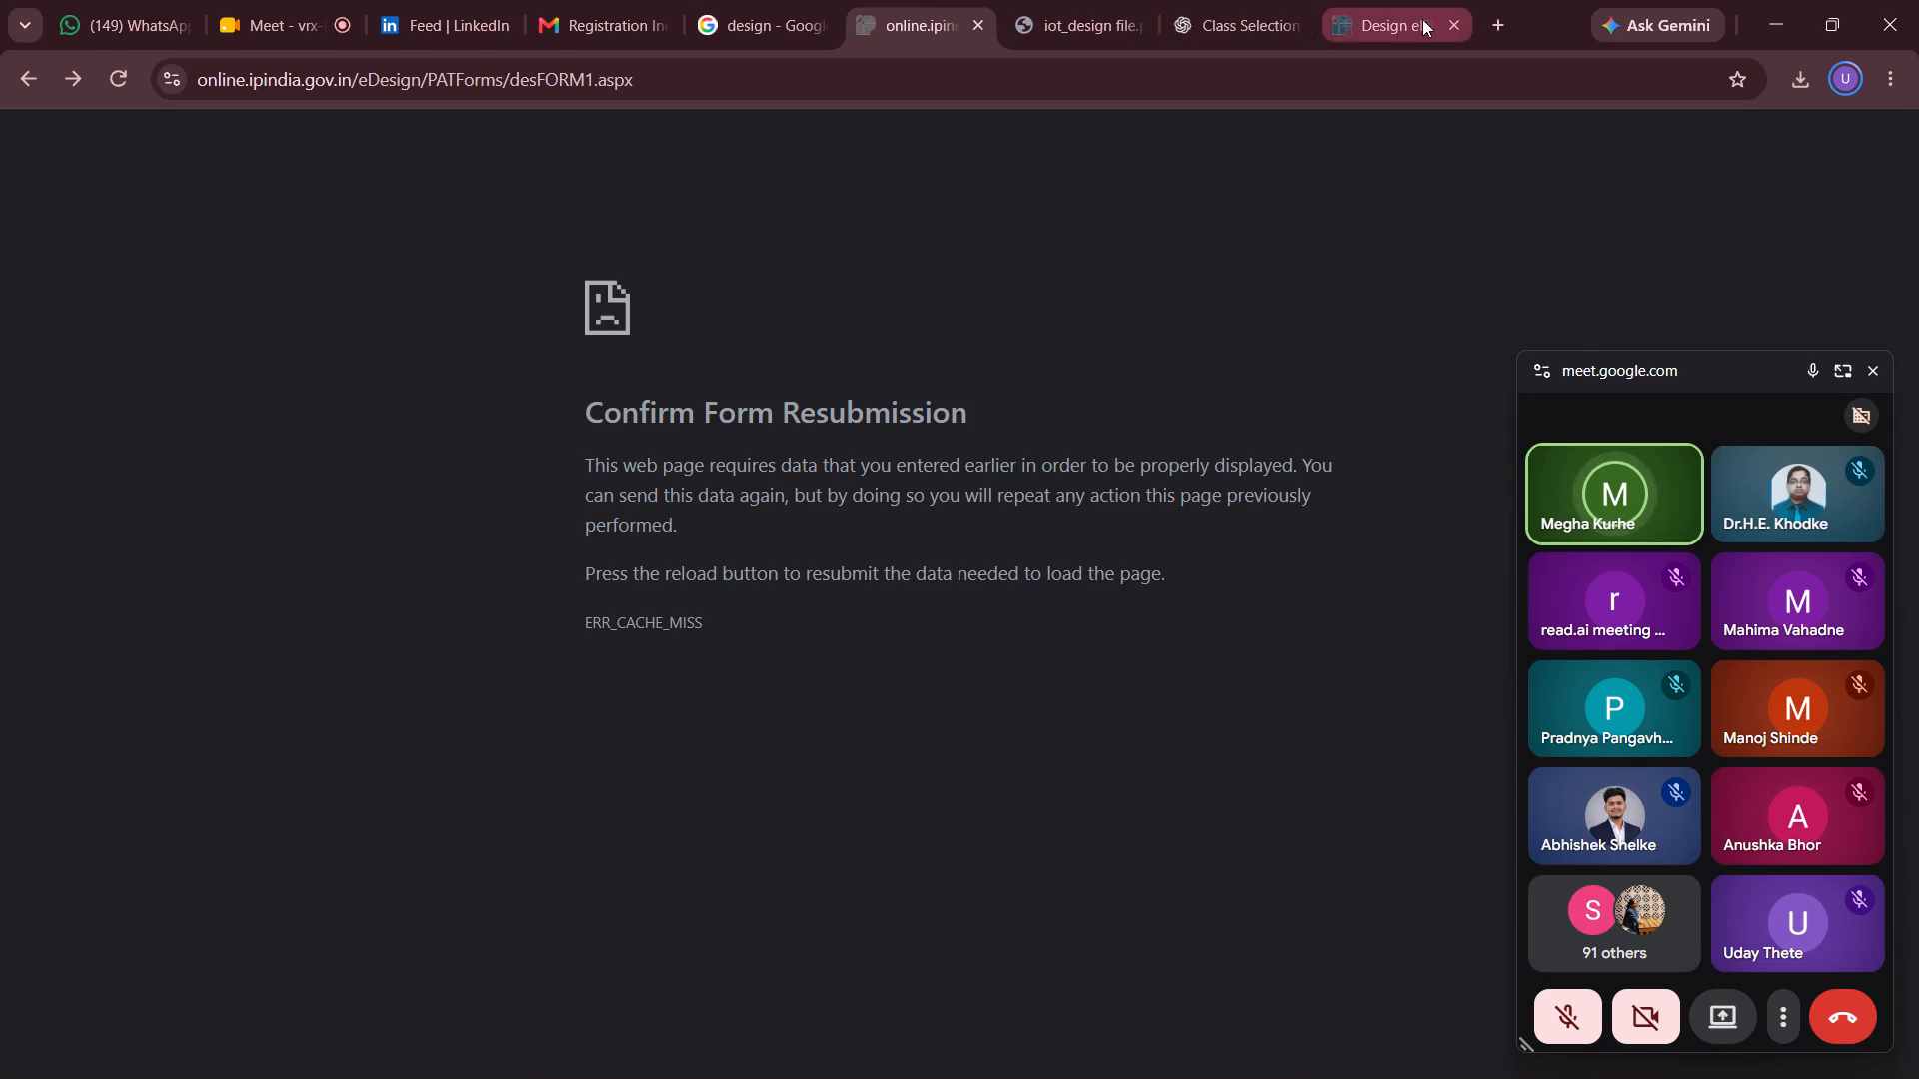
left_click(1422, 19)
left_click(1054, 501)
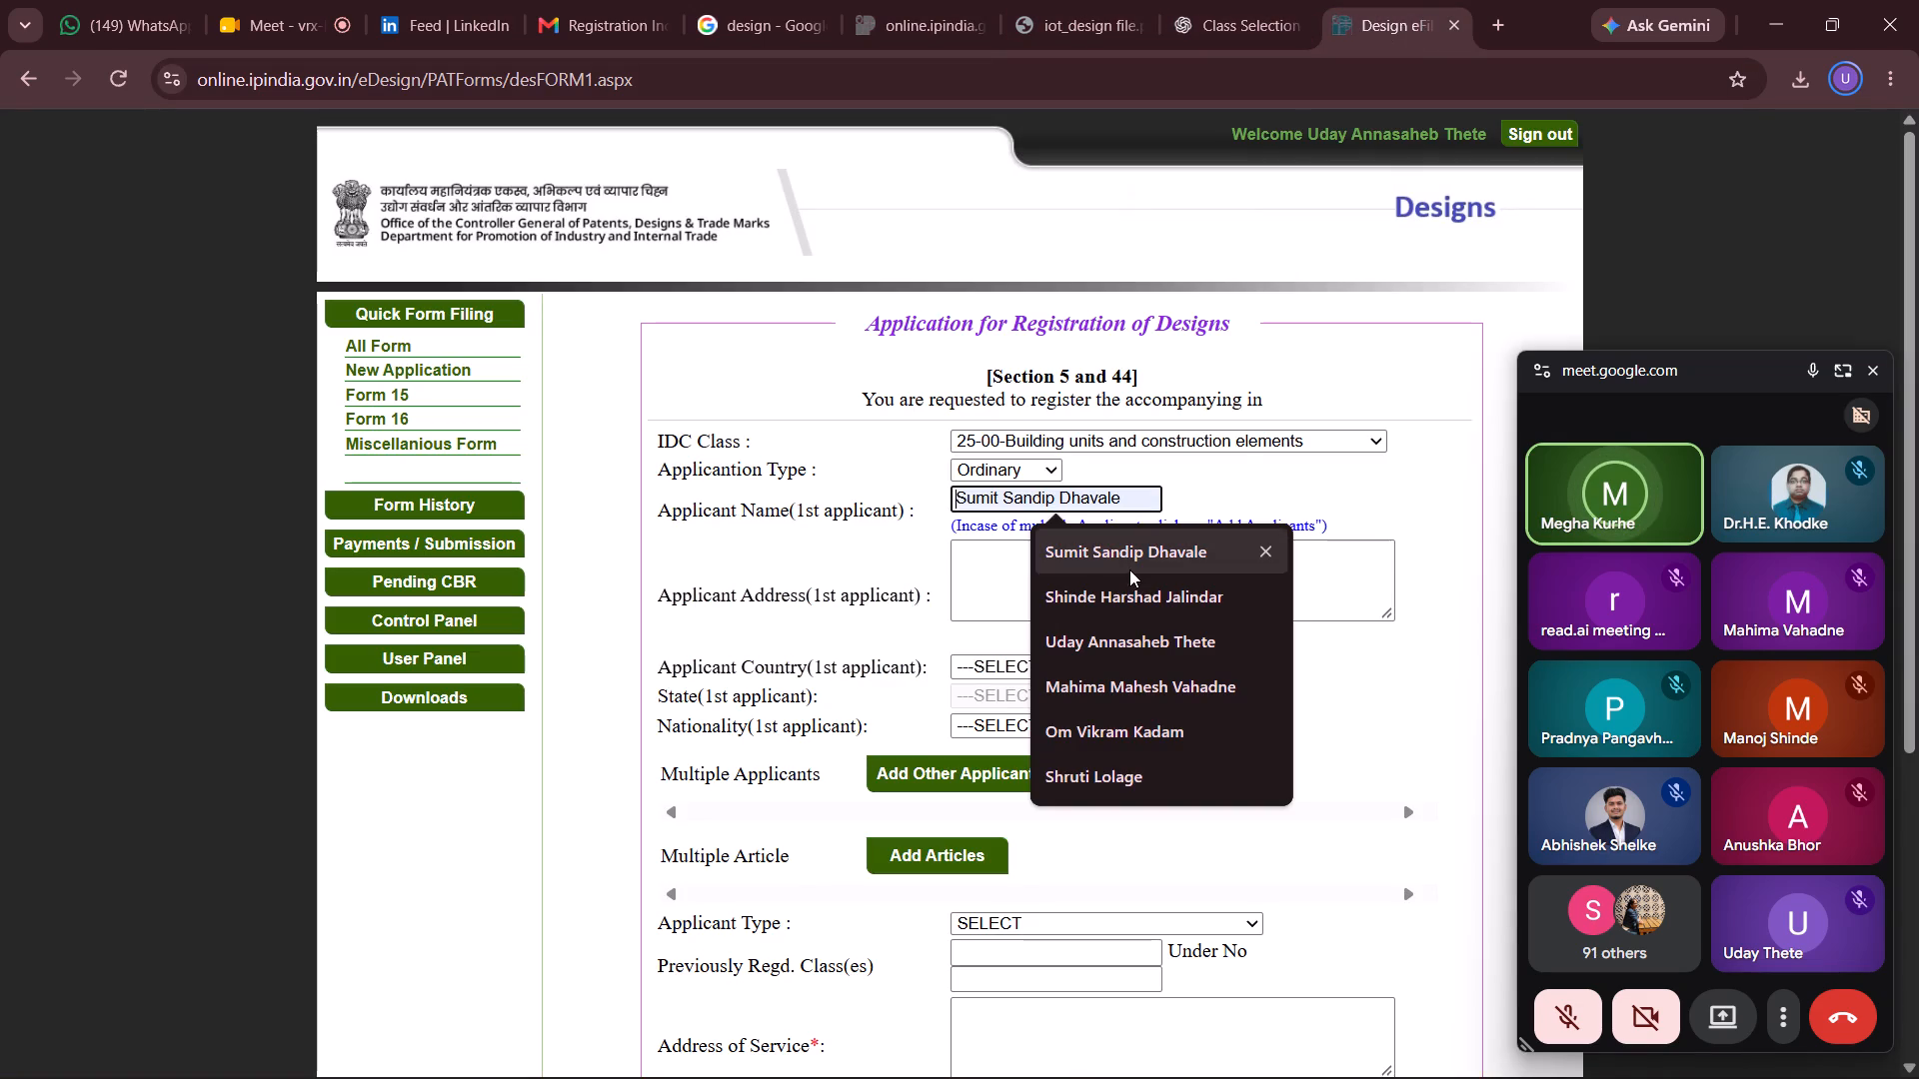
left_click(1054, 23)
left_click(1066, 456)
scroll(1050, 411, "up", 3)
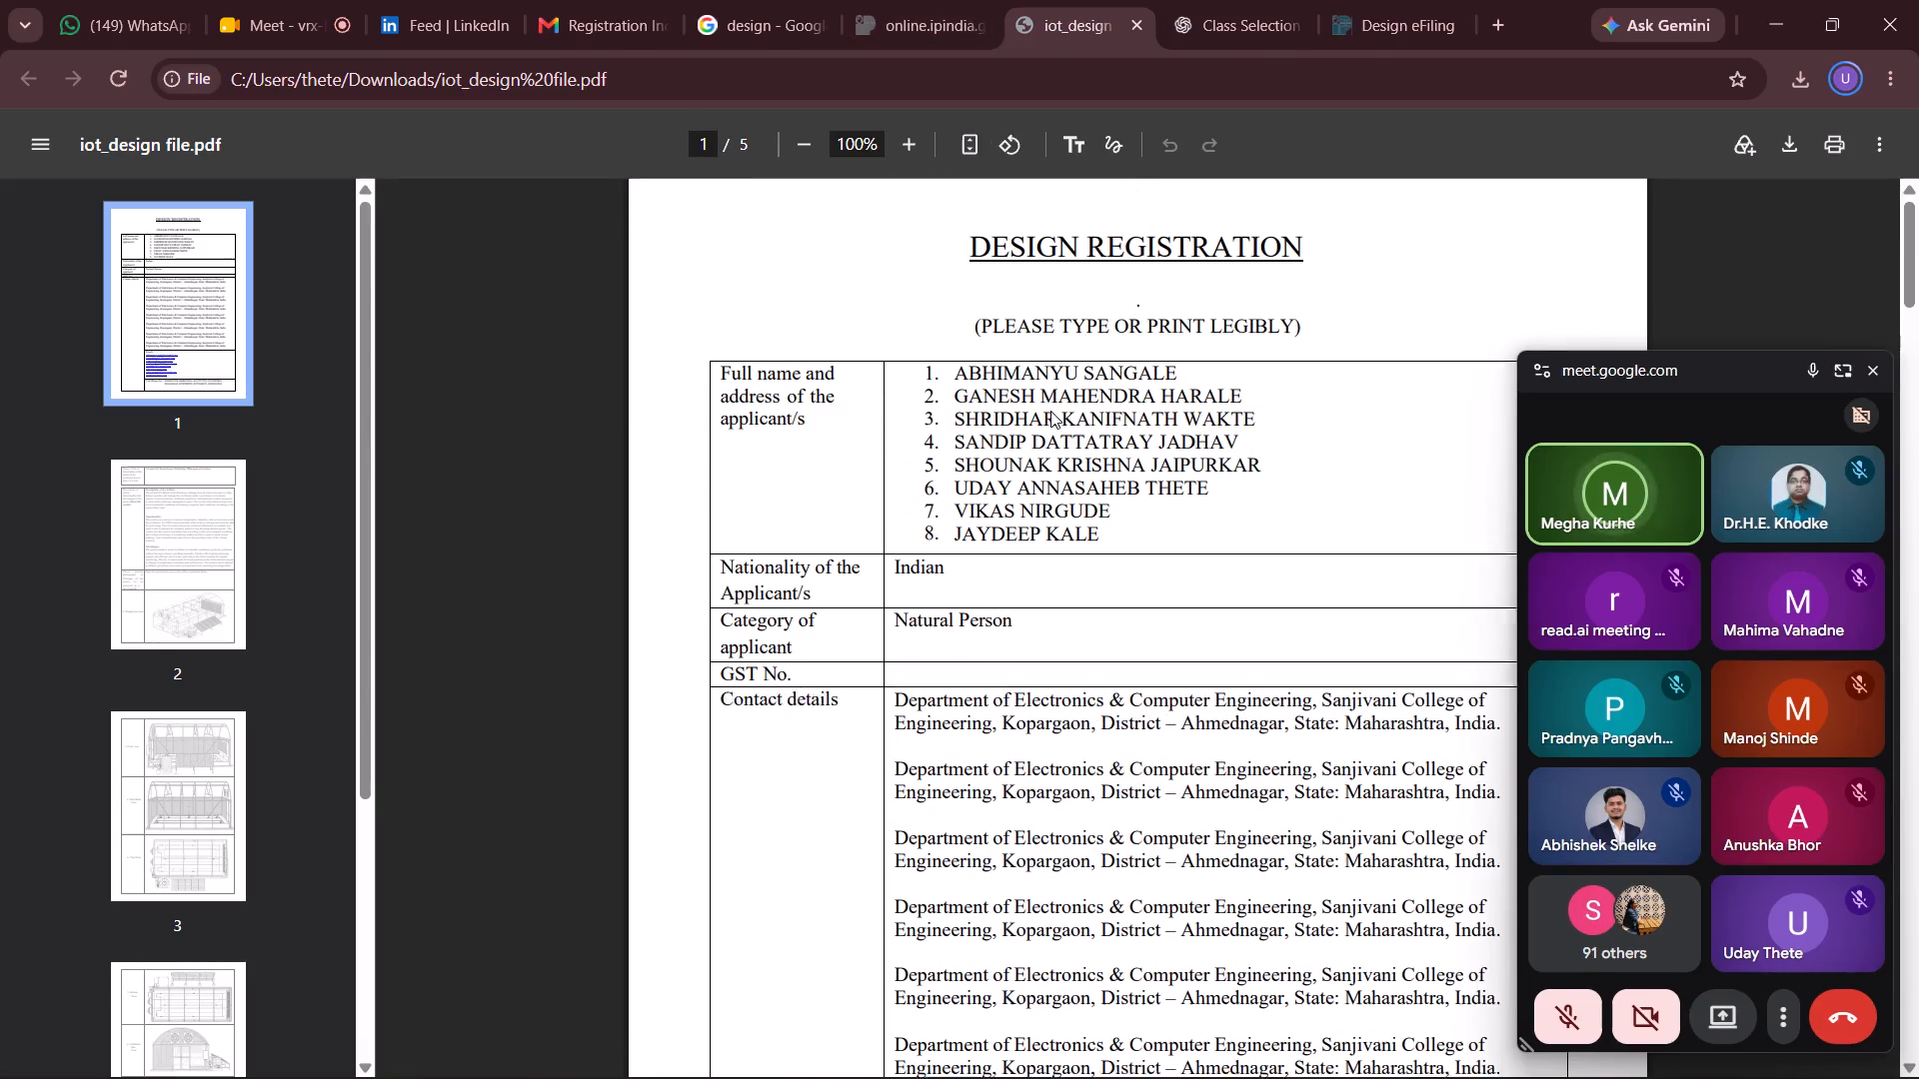
left_click_drag(1192, 385, 969, 381)
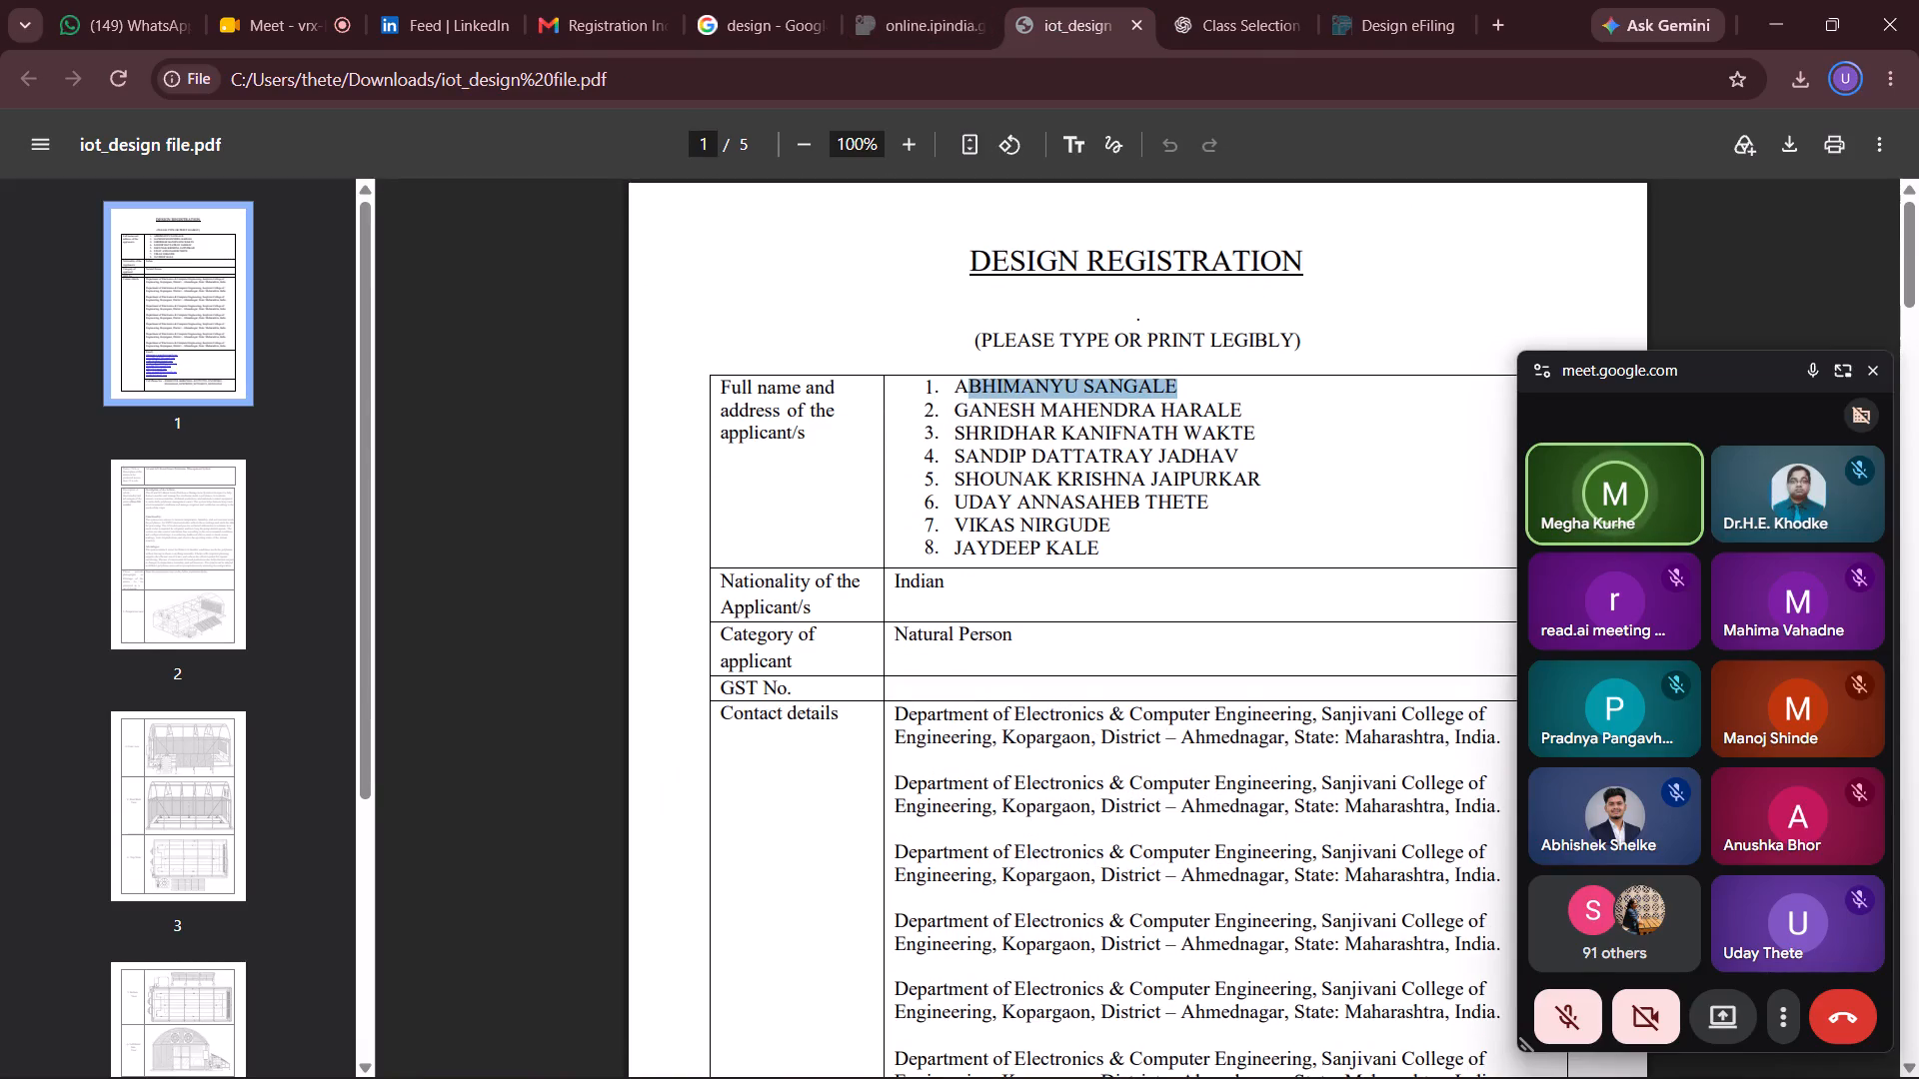
left_click_drag(969, 381, 957, 379)
key("ctrl+c")
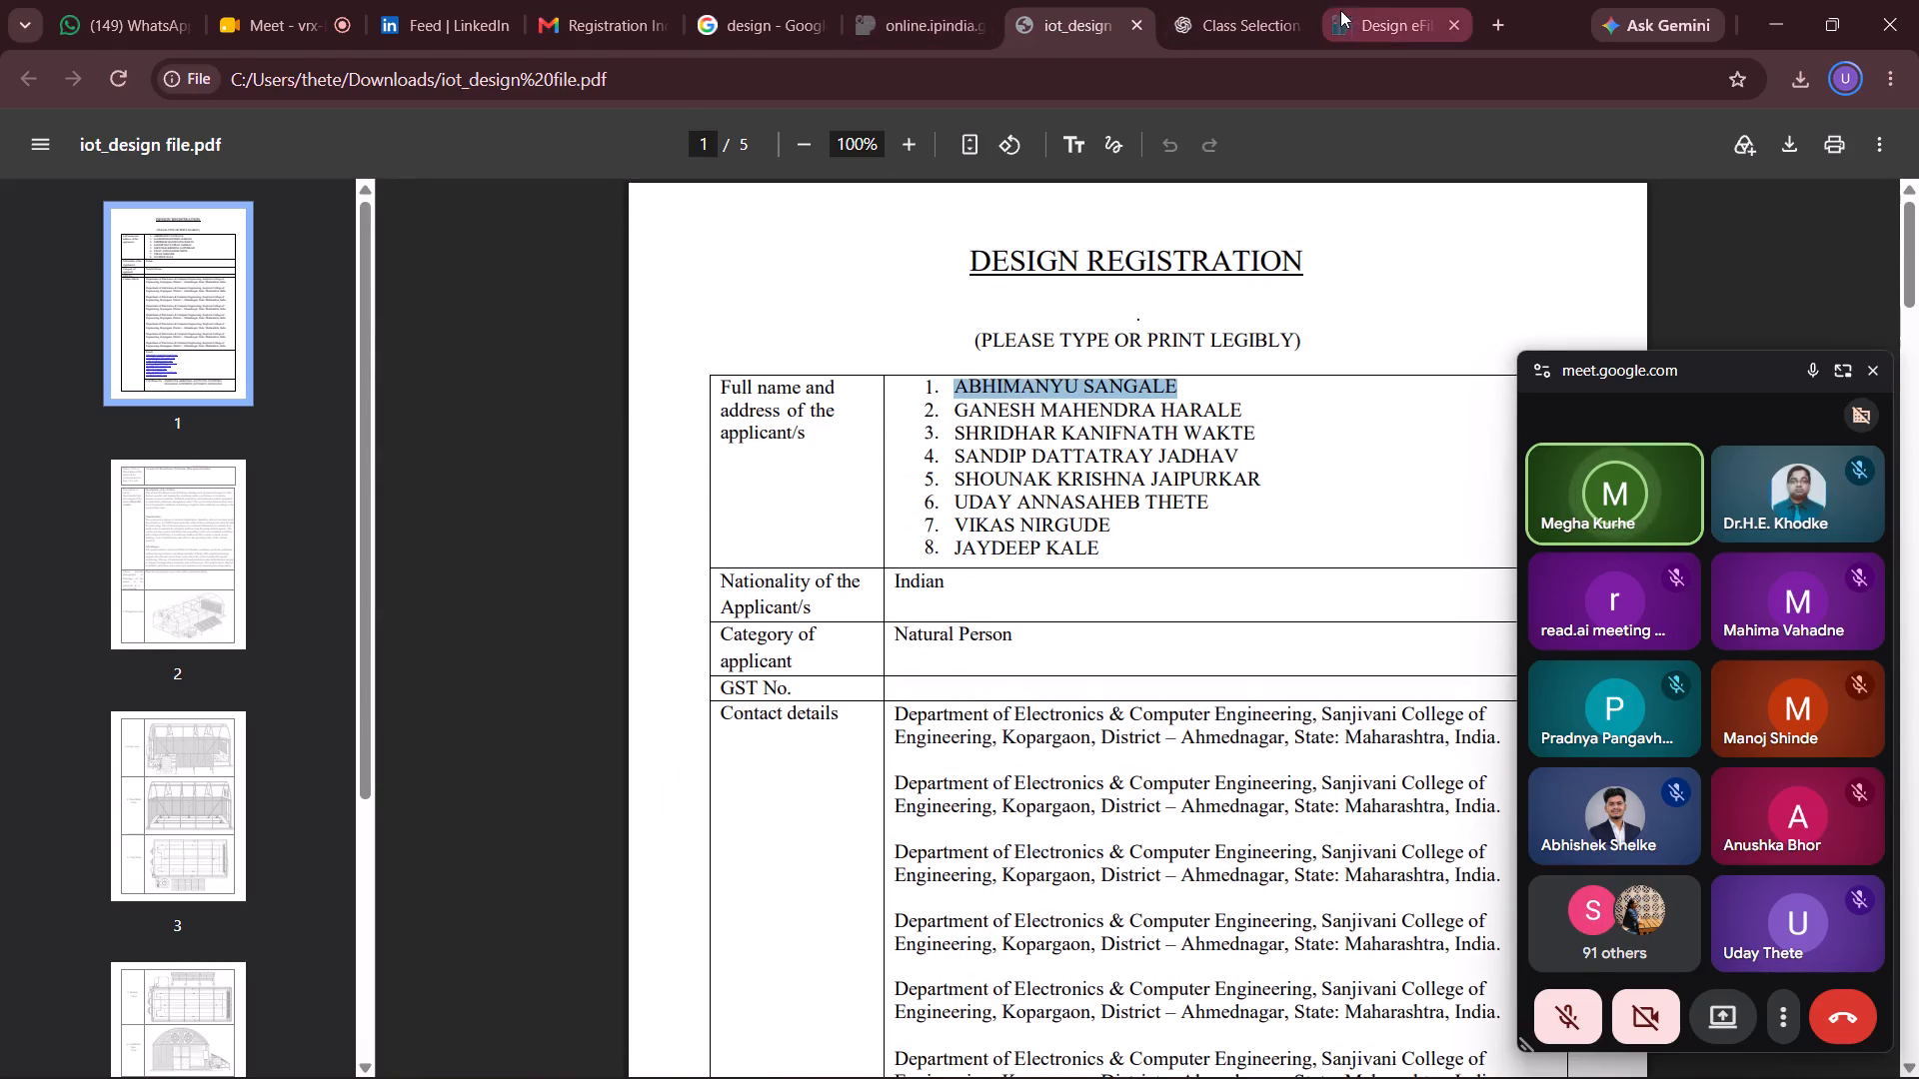
left_click(1378, 11)
key("ctrl+v")
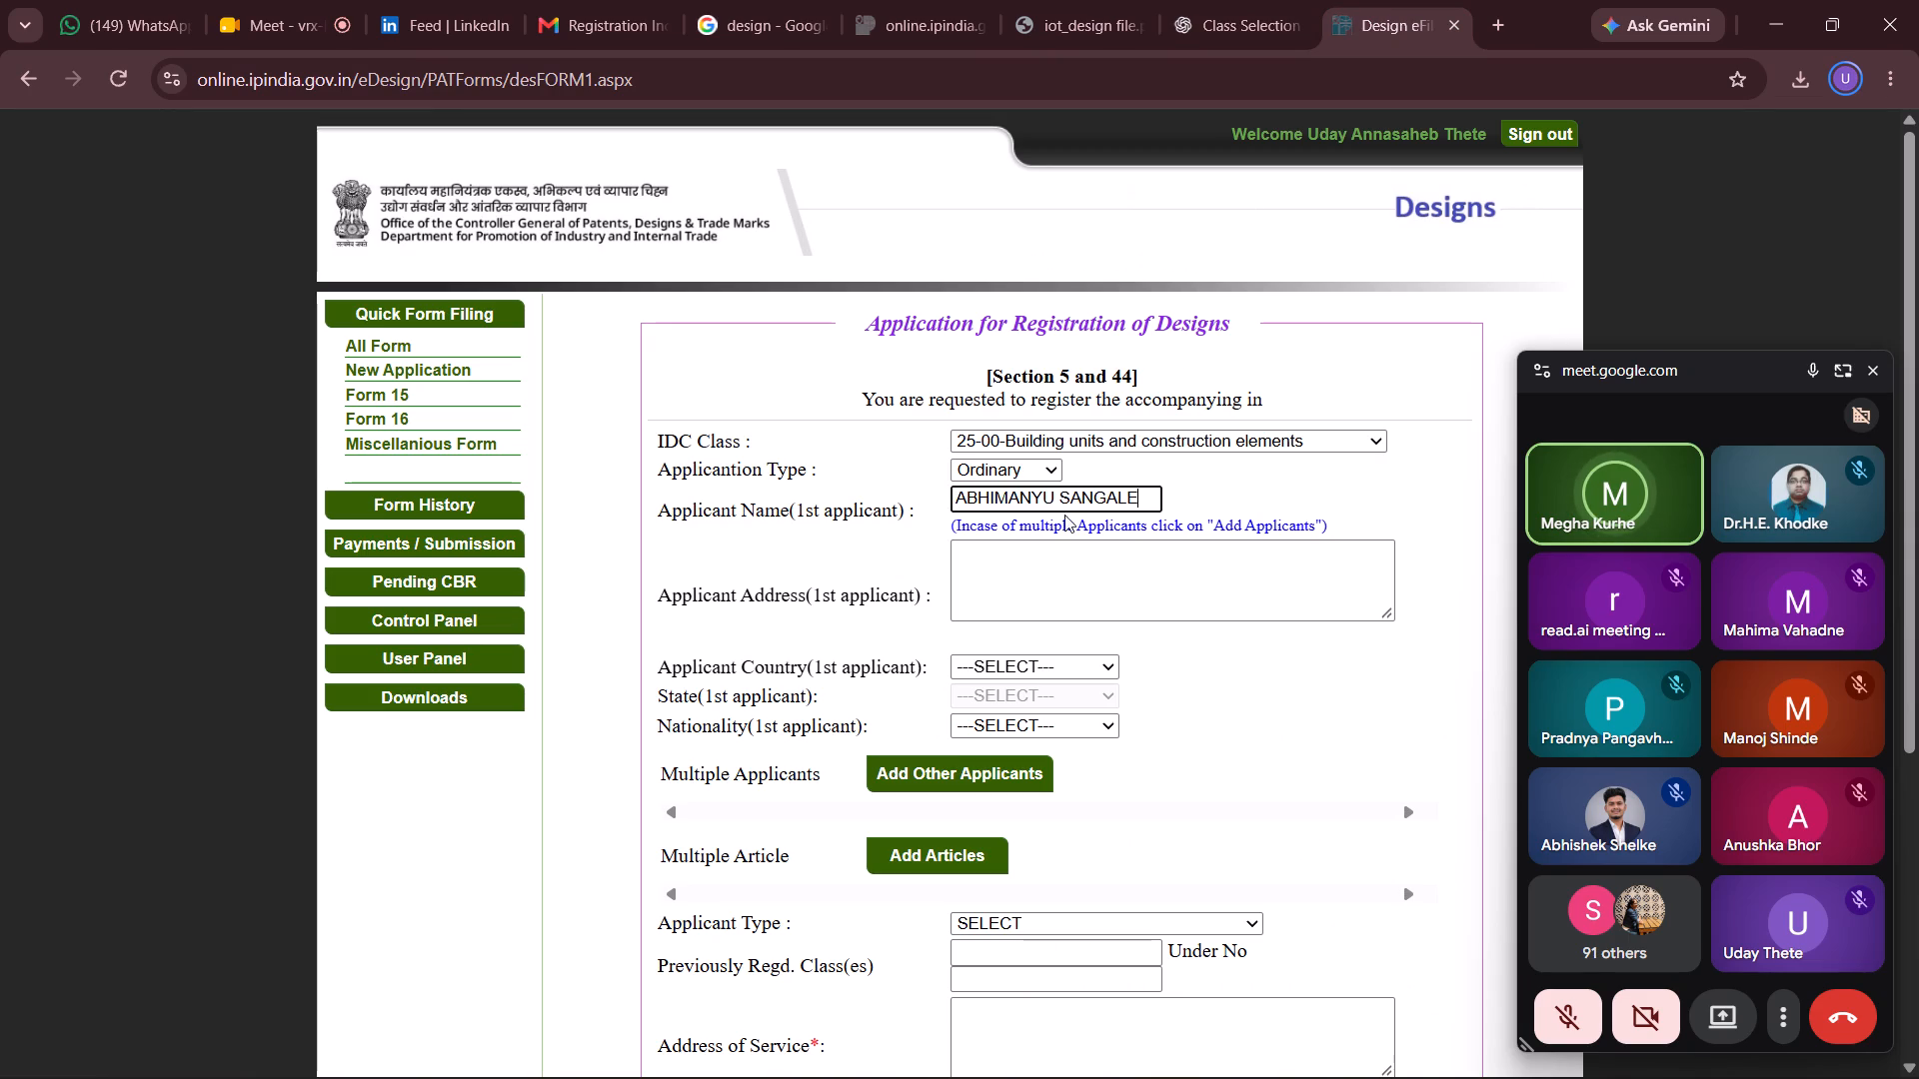
Fill in the first applicant's address with the first contact-details entry copied from iot_design file.pdf.
left_click(1050, 577)
left_click(1082, 28)
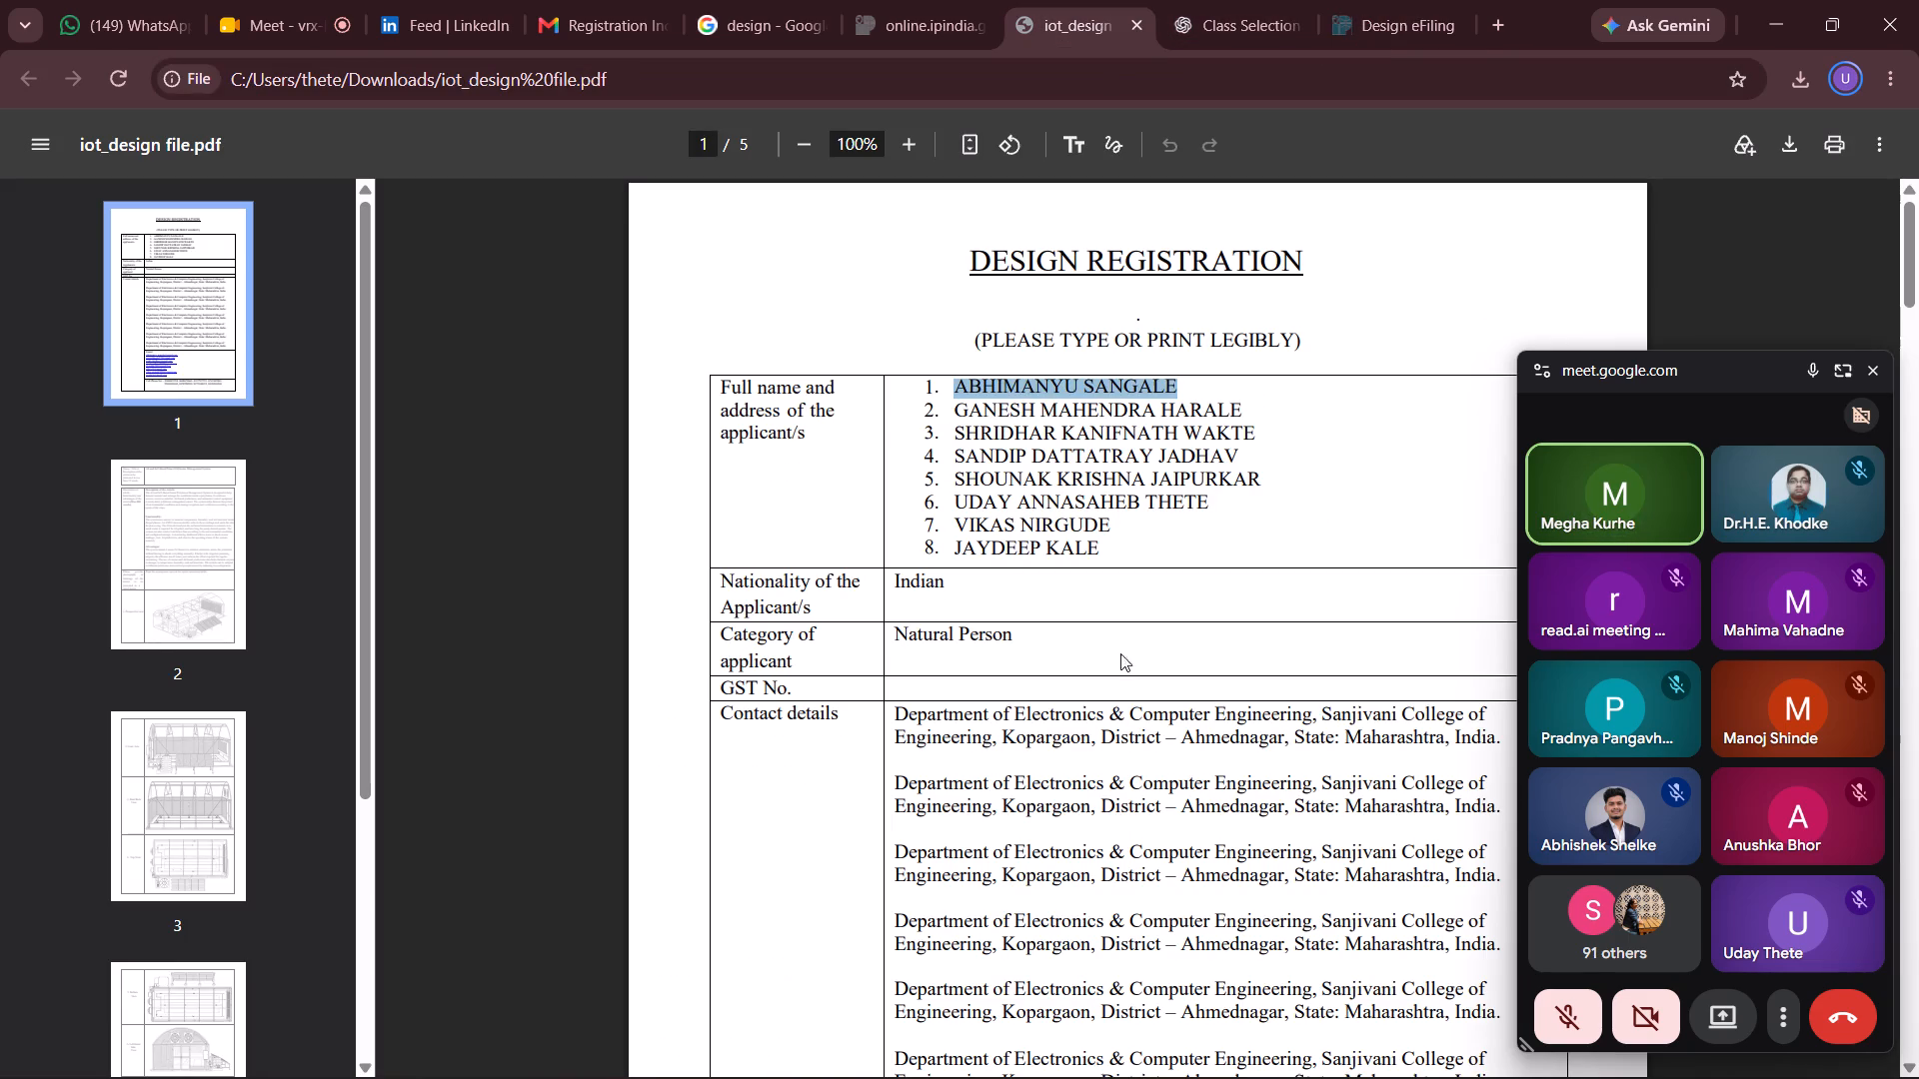
left_click(1112, 706)
left_click_drag(897, 707, 1464, 758)
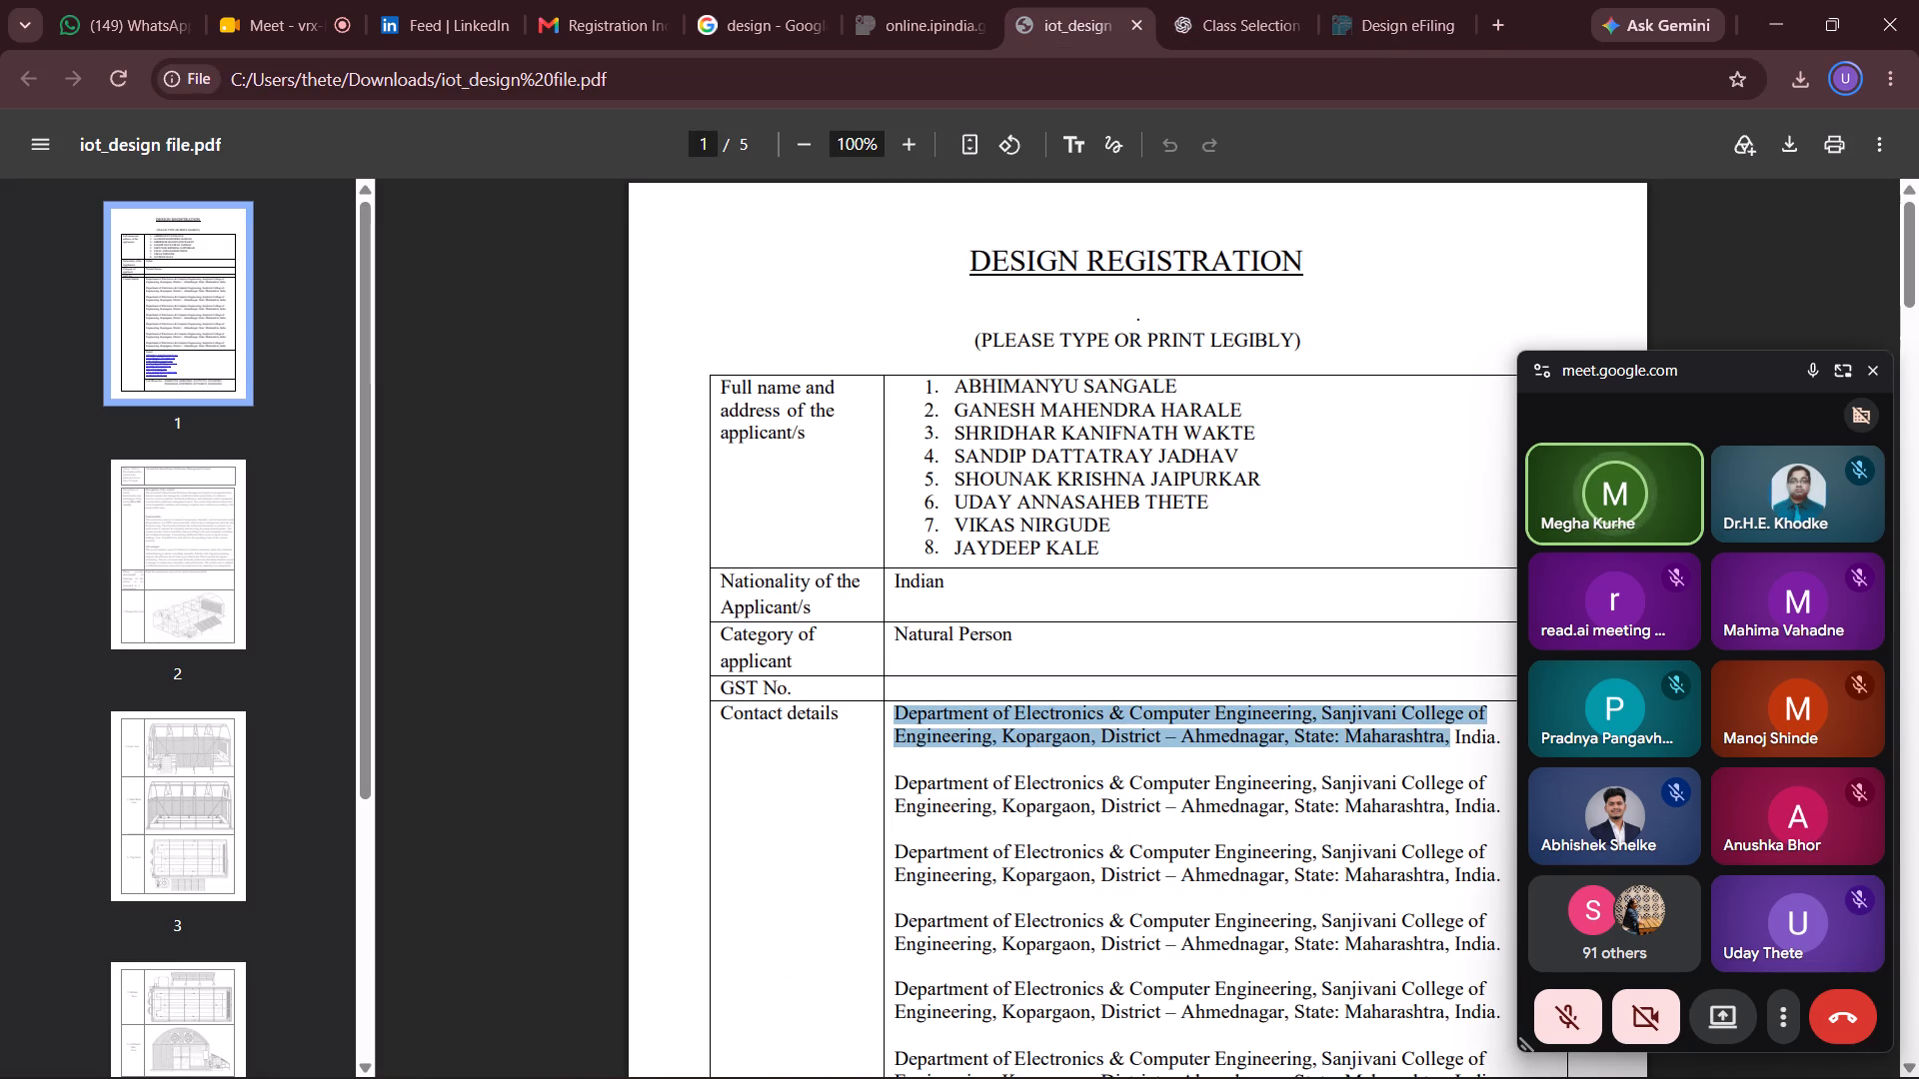
left_click_drag(1464, 758, 1504, 752)
key("ctrl+c")
left_click(1351, 19)
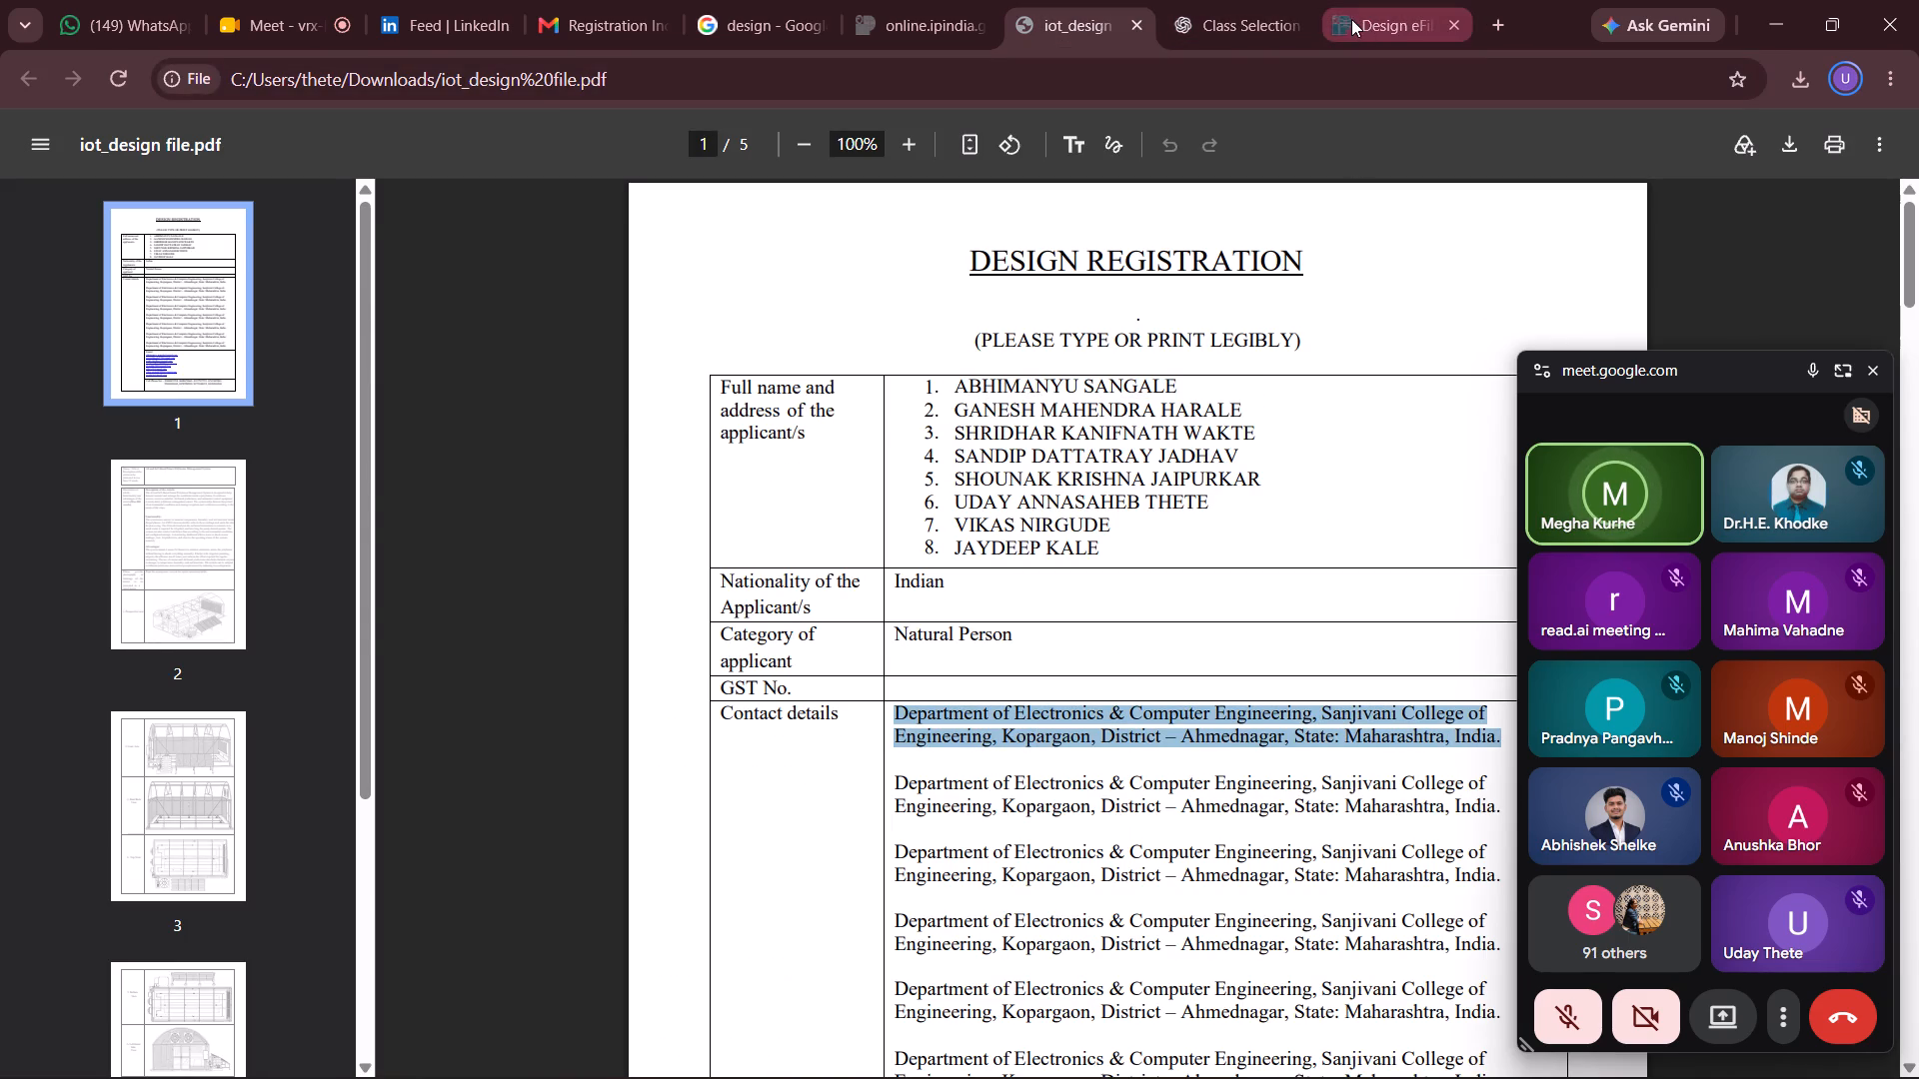
key("ctrl+v")
Set the first applicant's country to India, state to Maharashtra and nationality to India.
left_click(1028, 661)
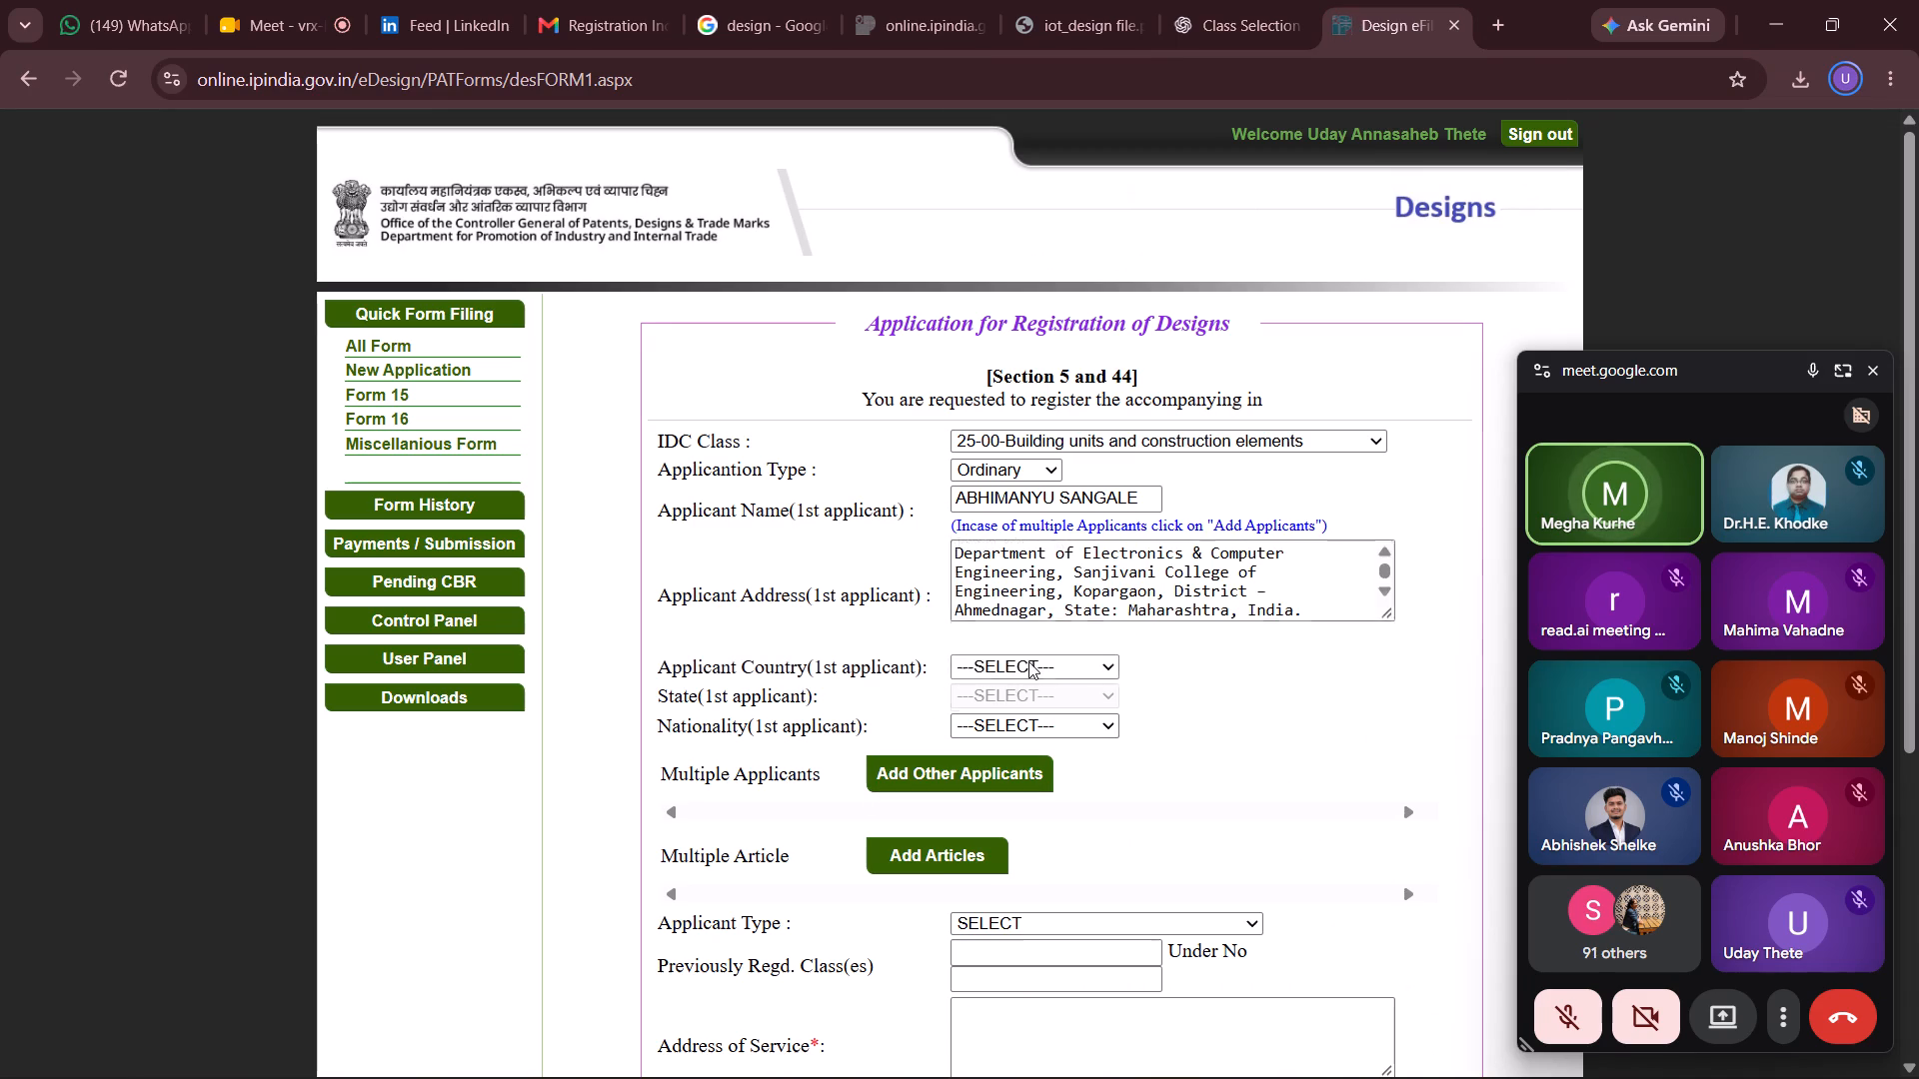
left_click(1100, 163)
left_click(1022, 701)
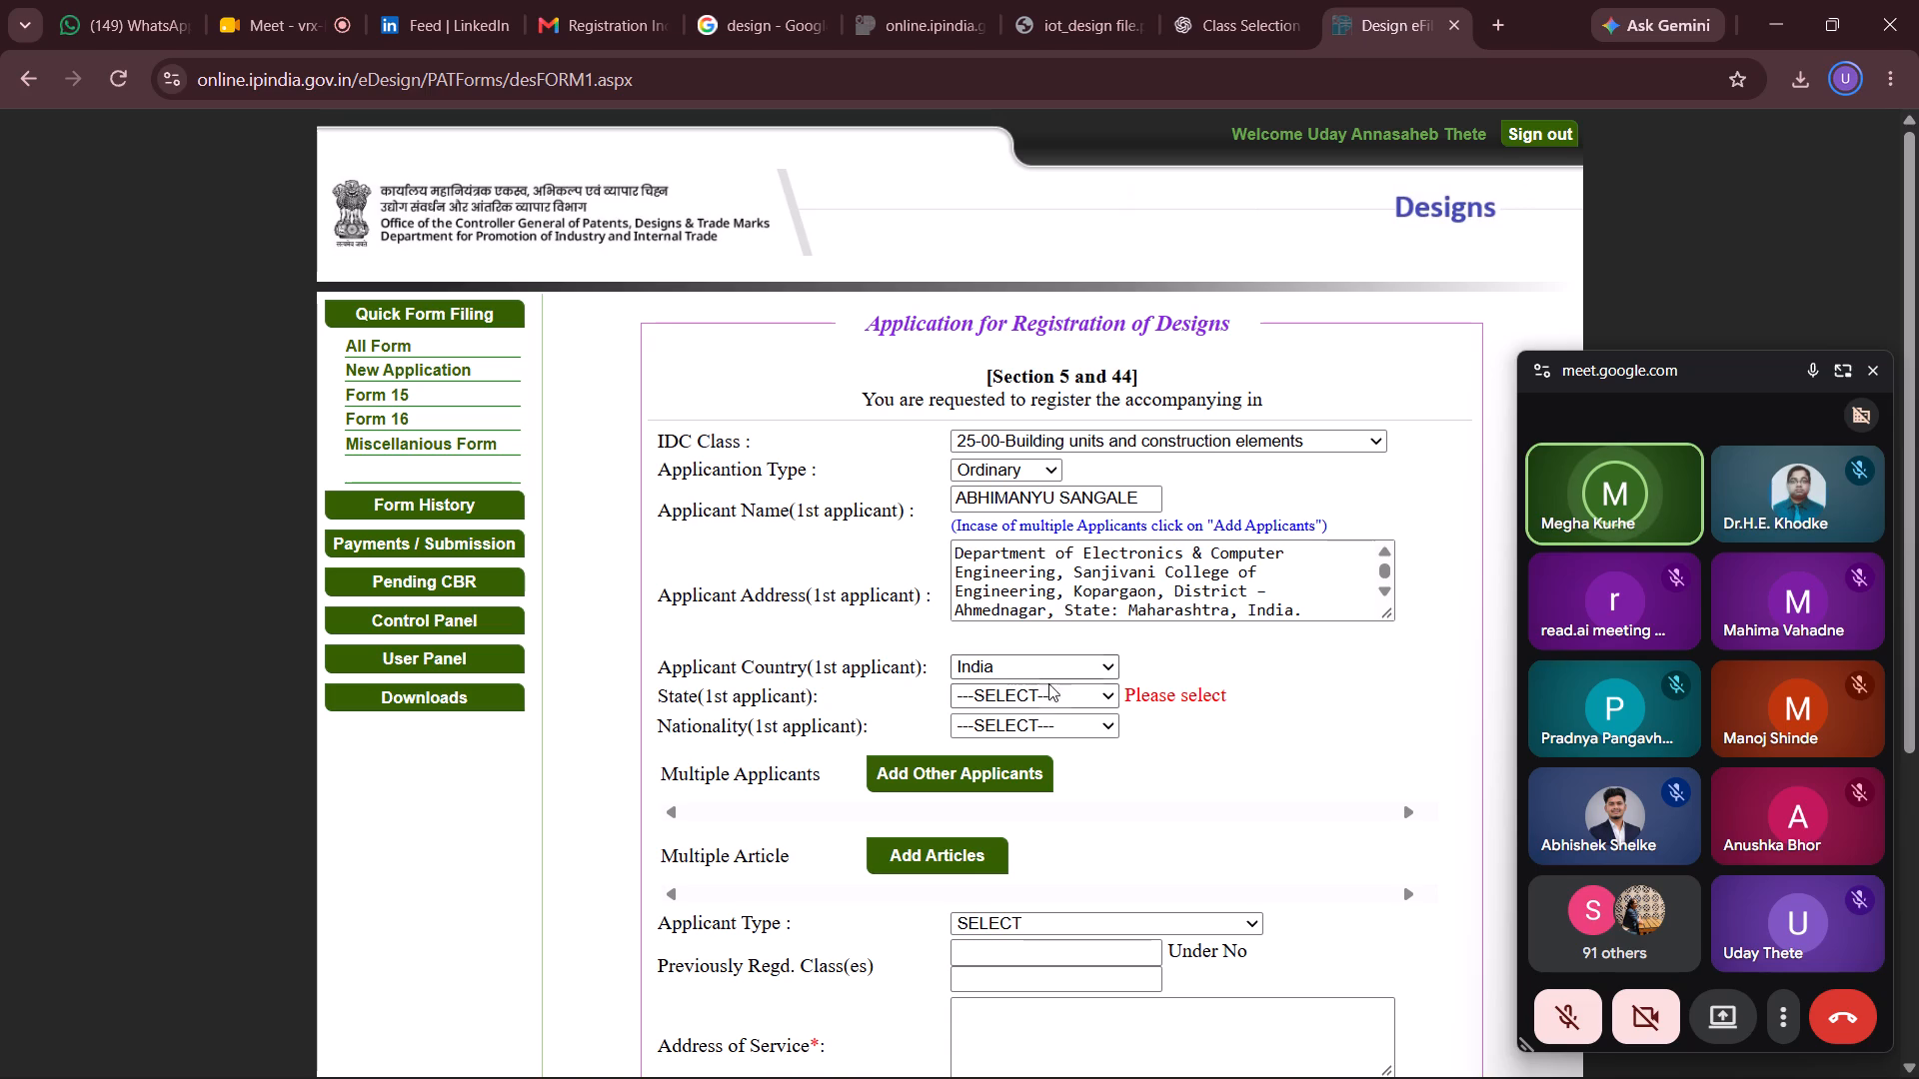
left_click(1052, 700)
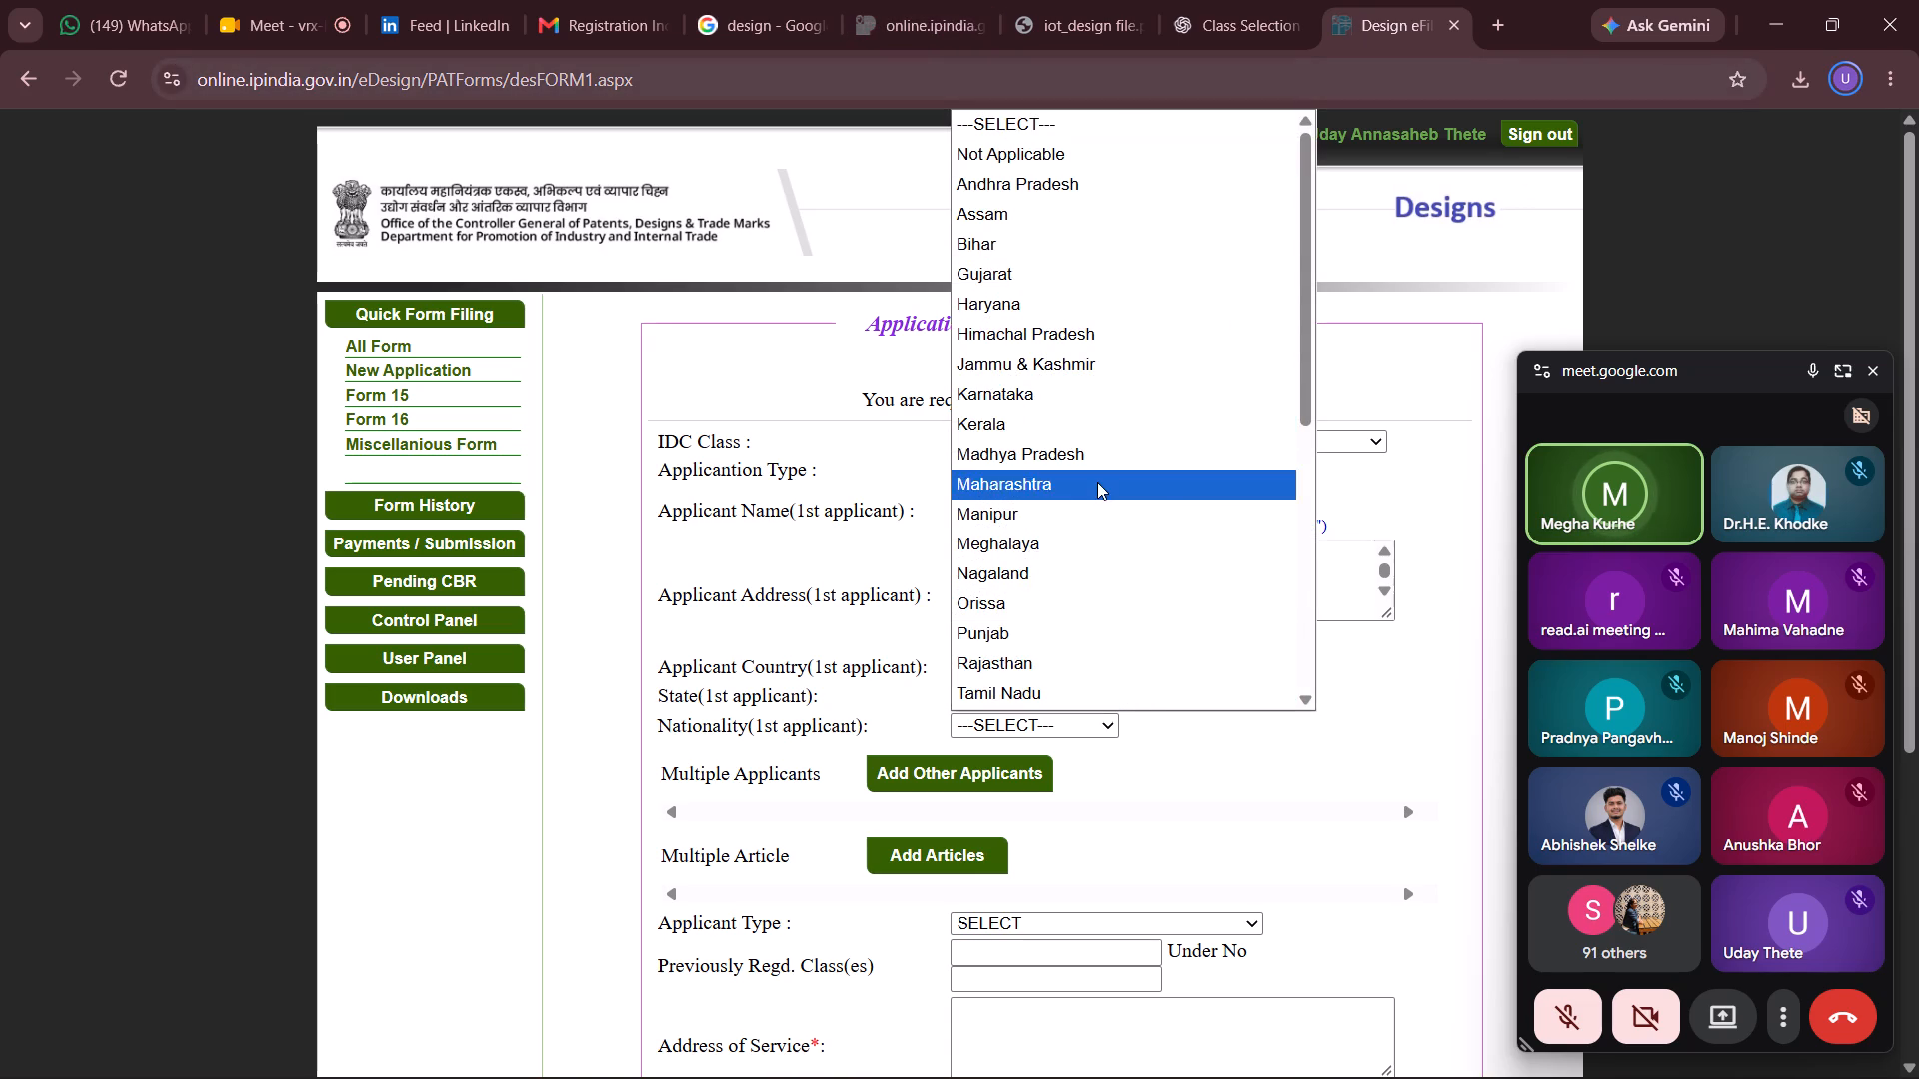
left_click(1097, 482)
left_click(1033, 734)
left_click(1032, 727)
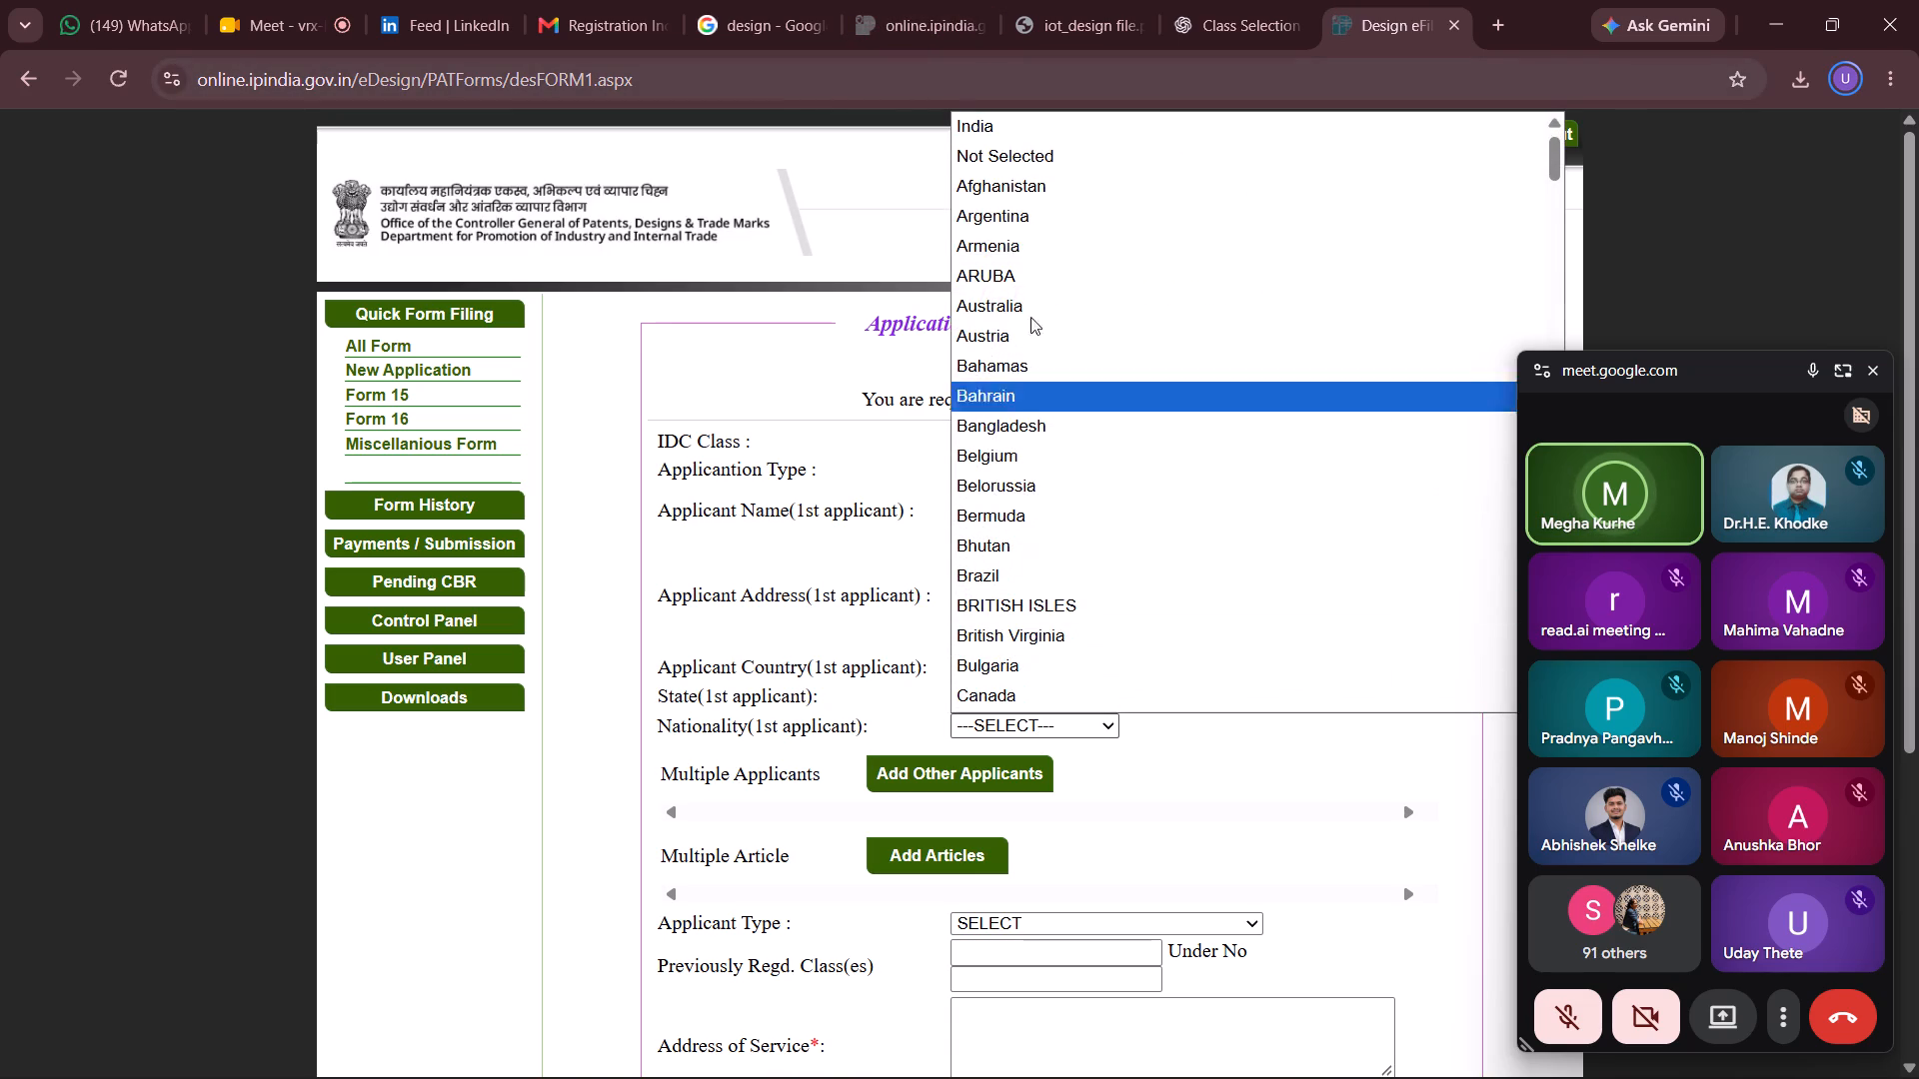
left_click(1074, 131)
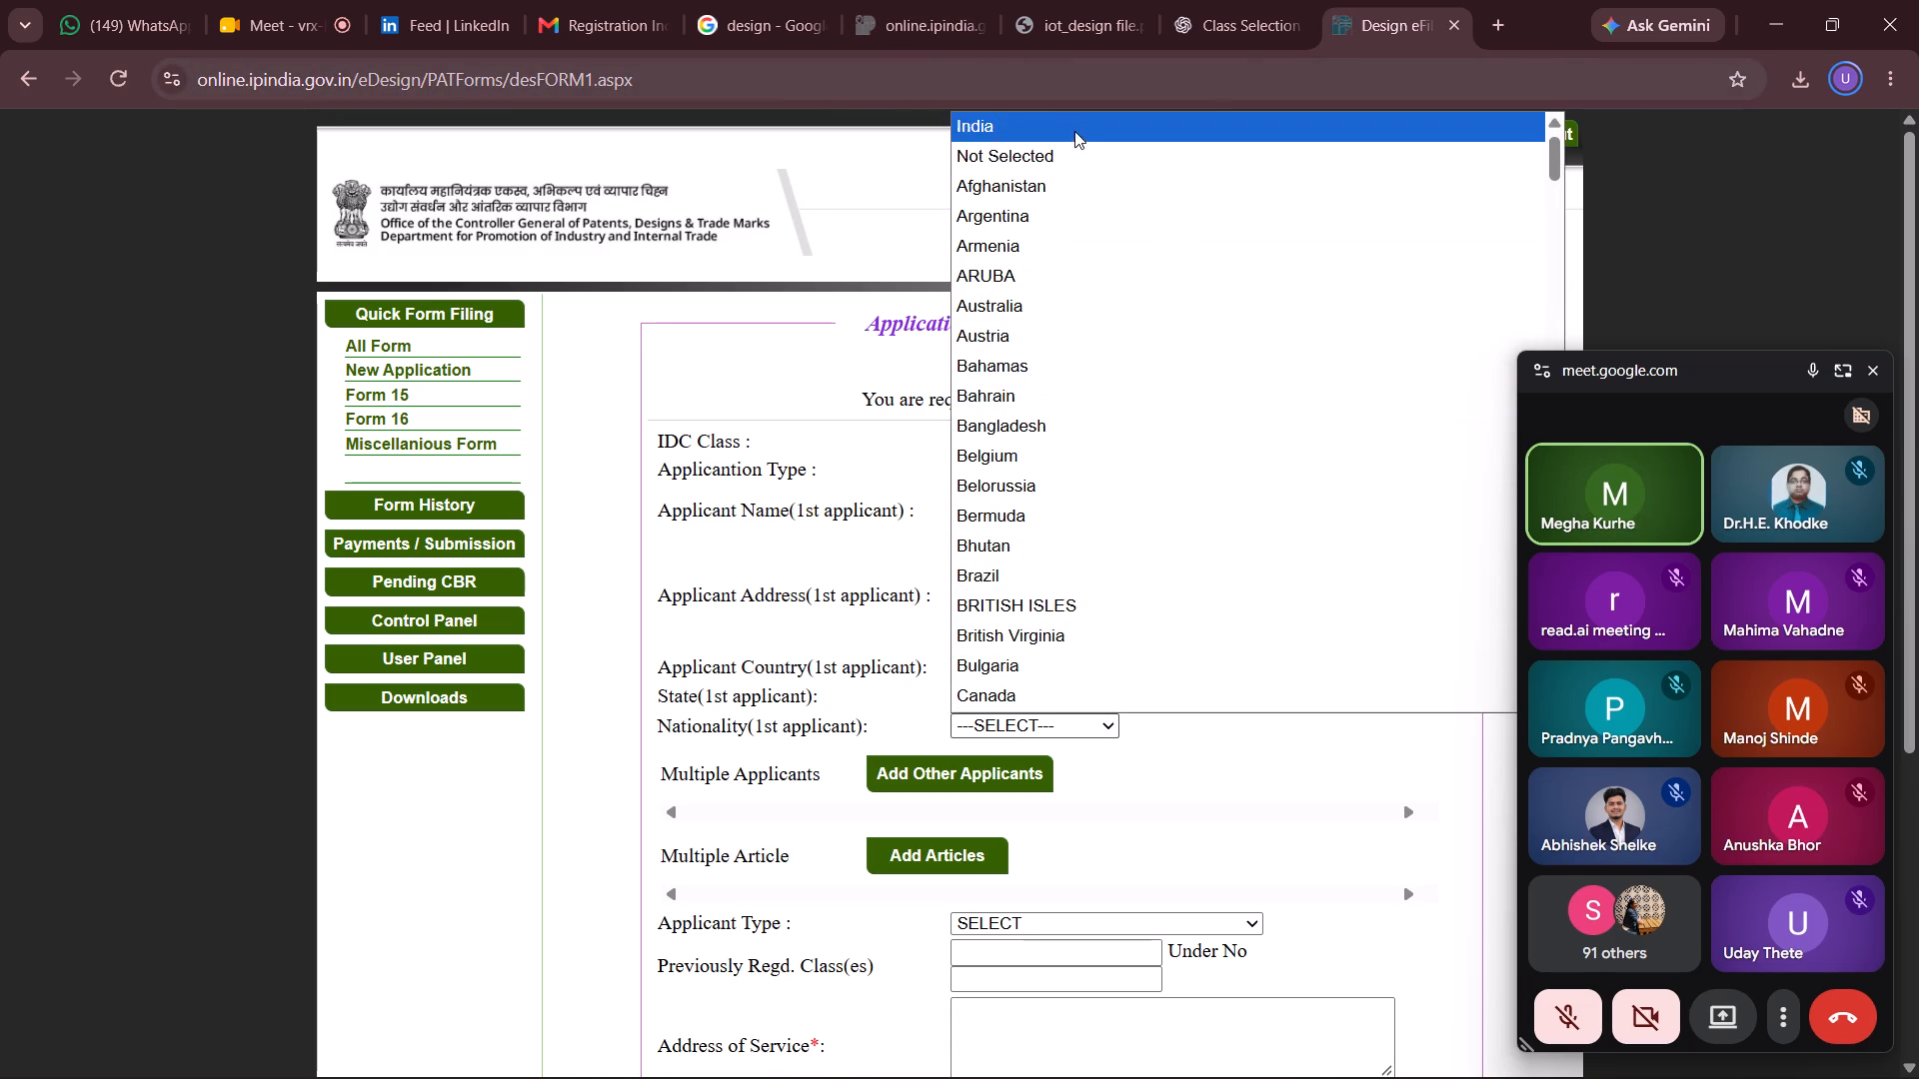
Start an additional applicant entry as Natural Person, with the second listed name copied from iot_design file.pdf and nationality India.
left_click(995, 767)
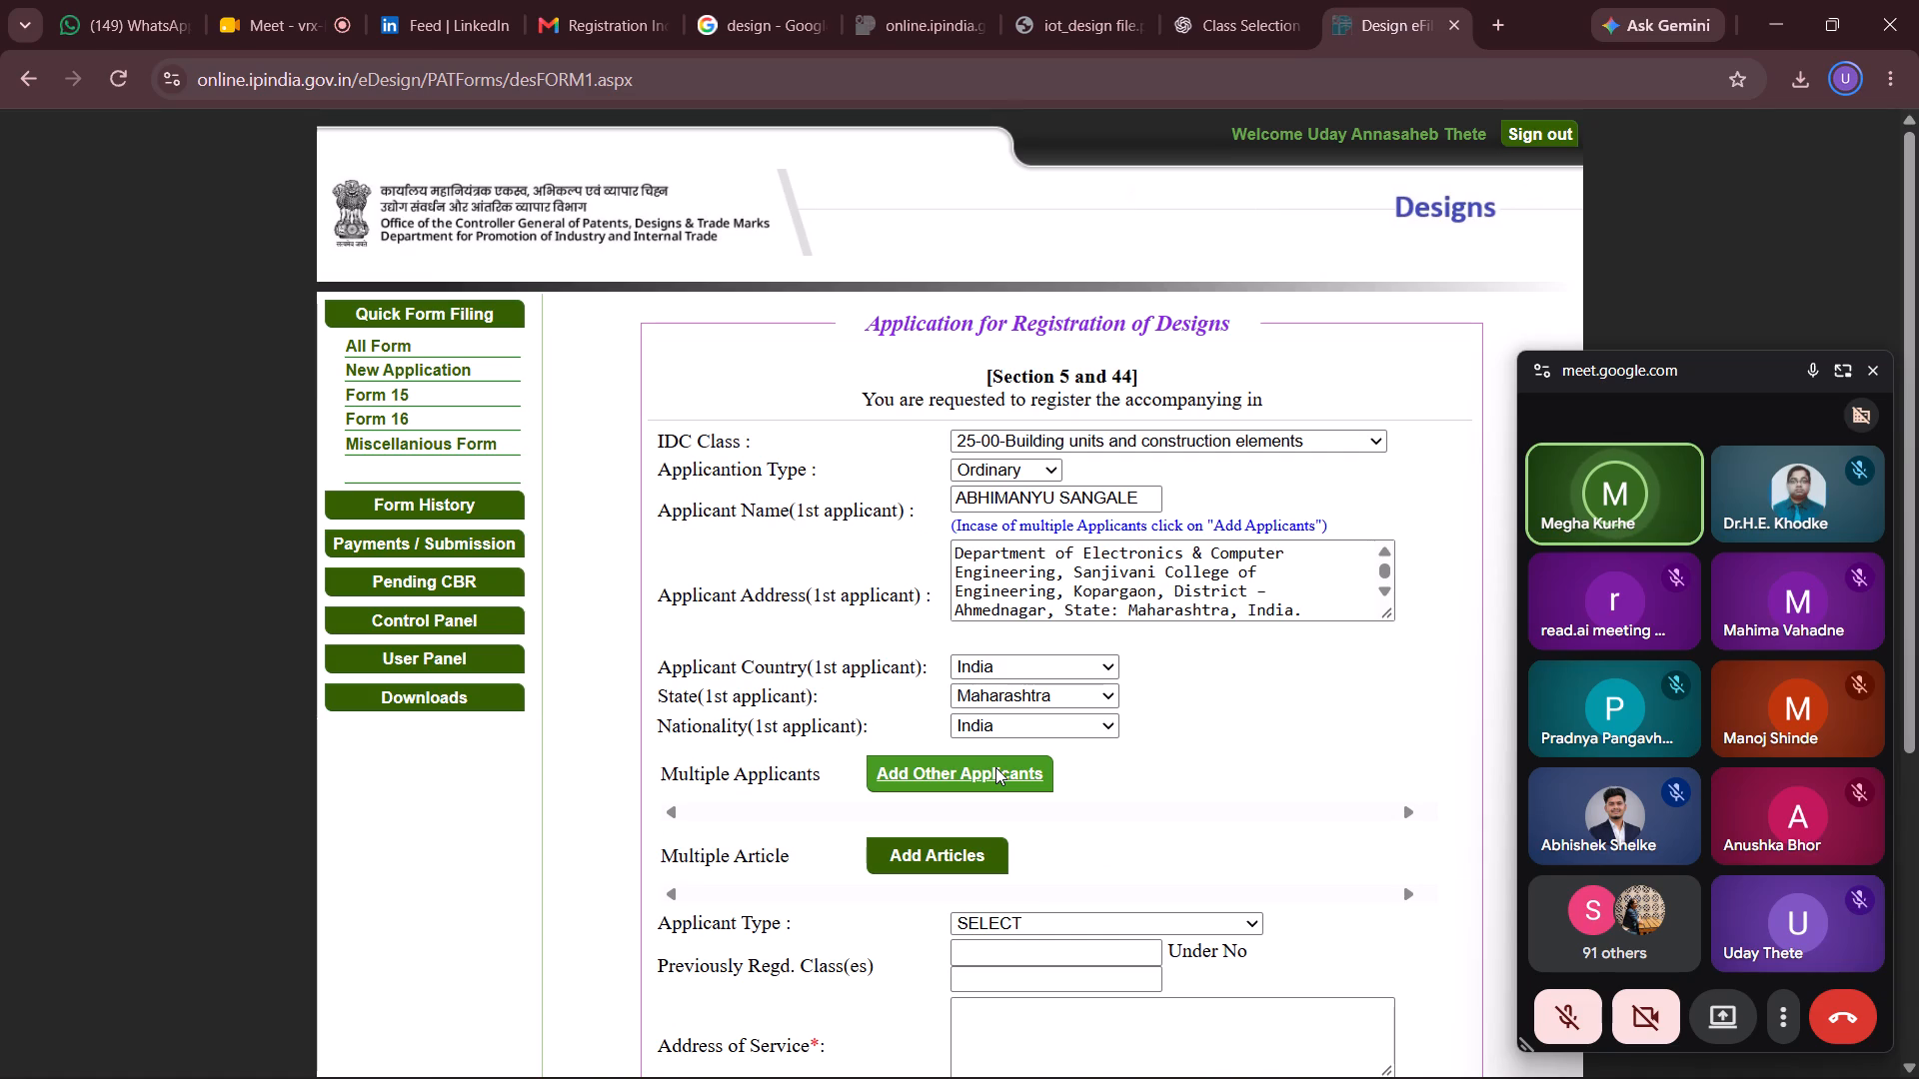
left_click(992, 777)
left_click(1066, 457)
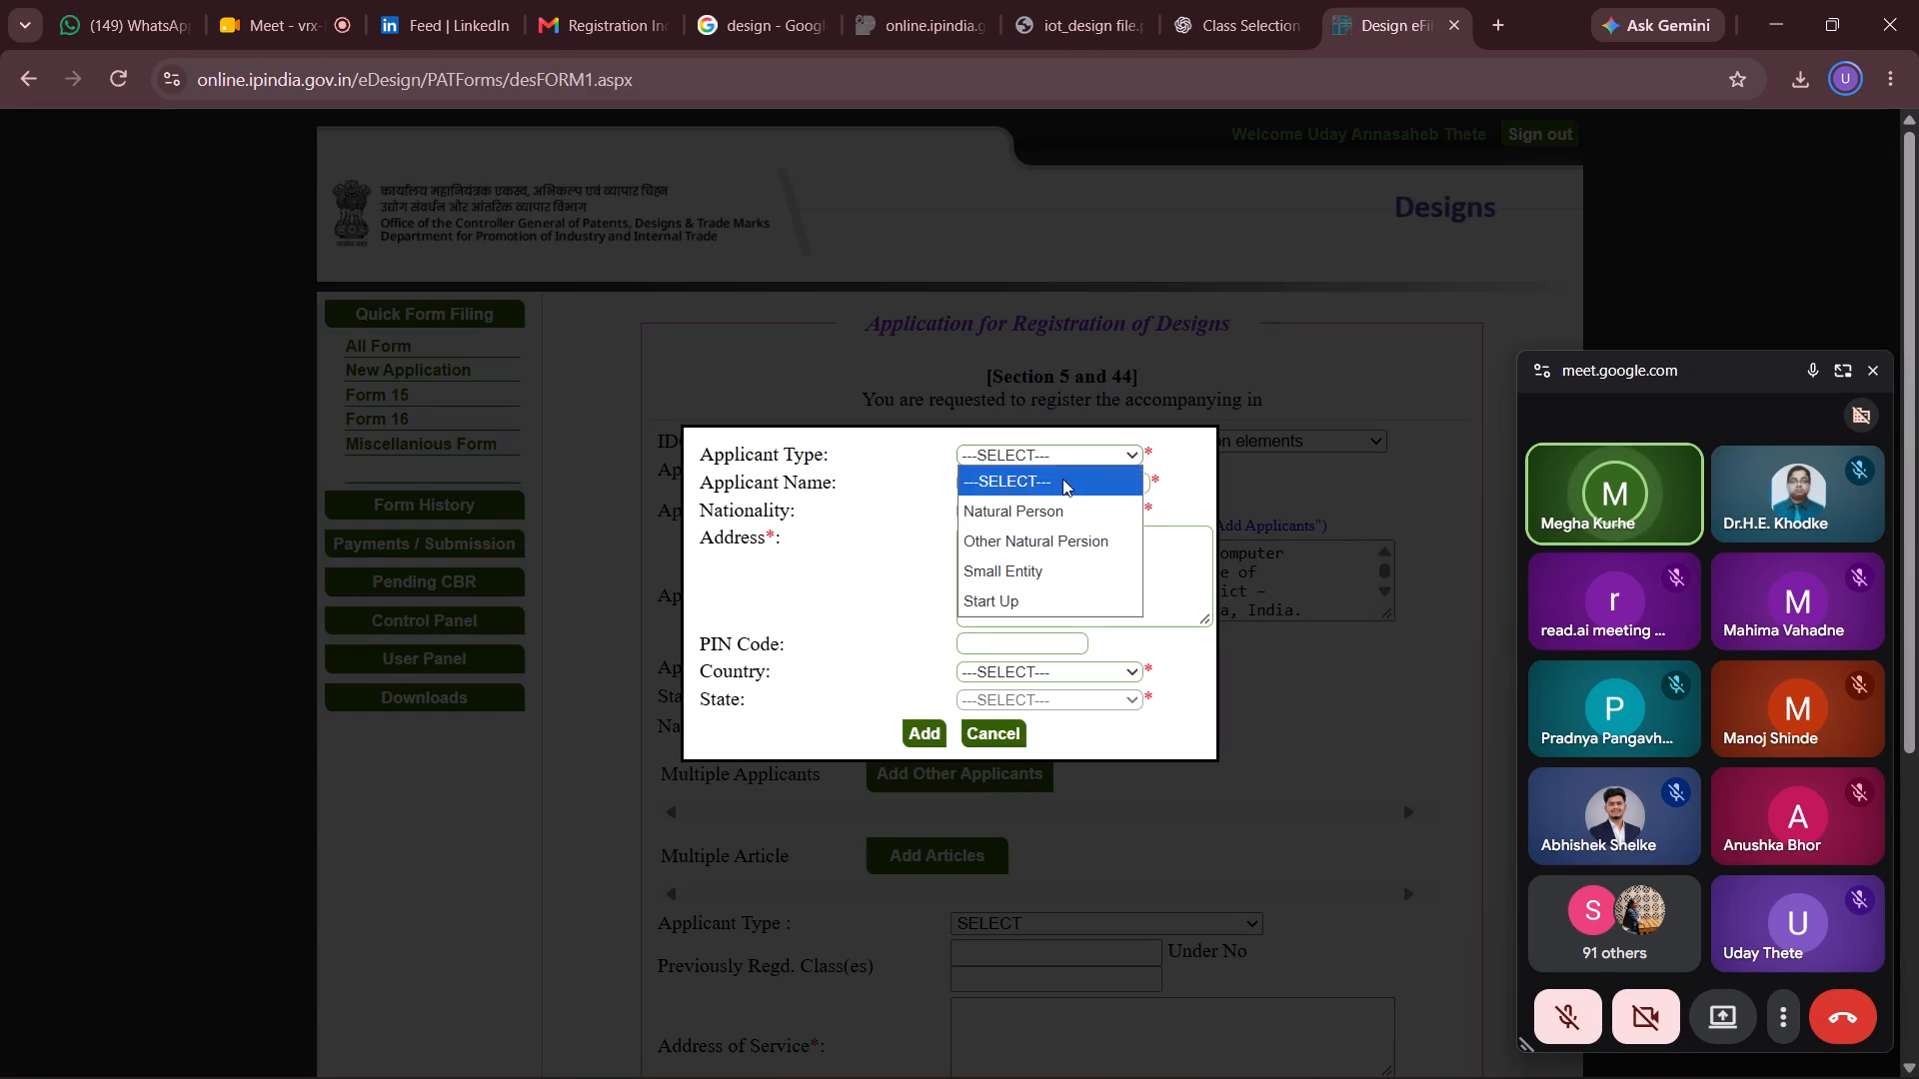
left_click(1062, 507)
left_click(1073, 481)
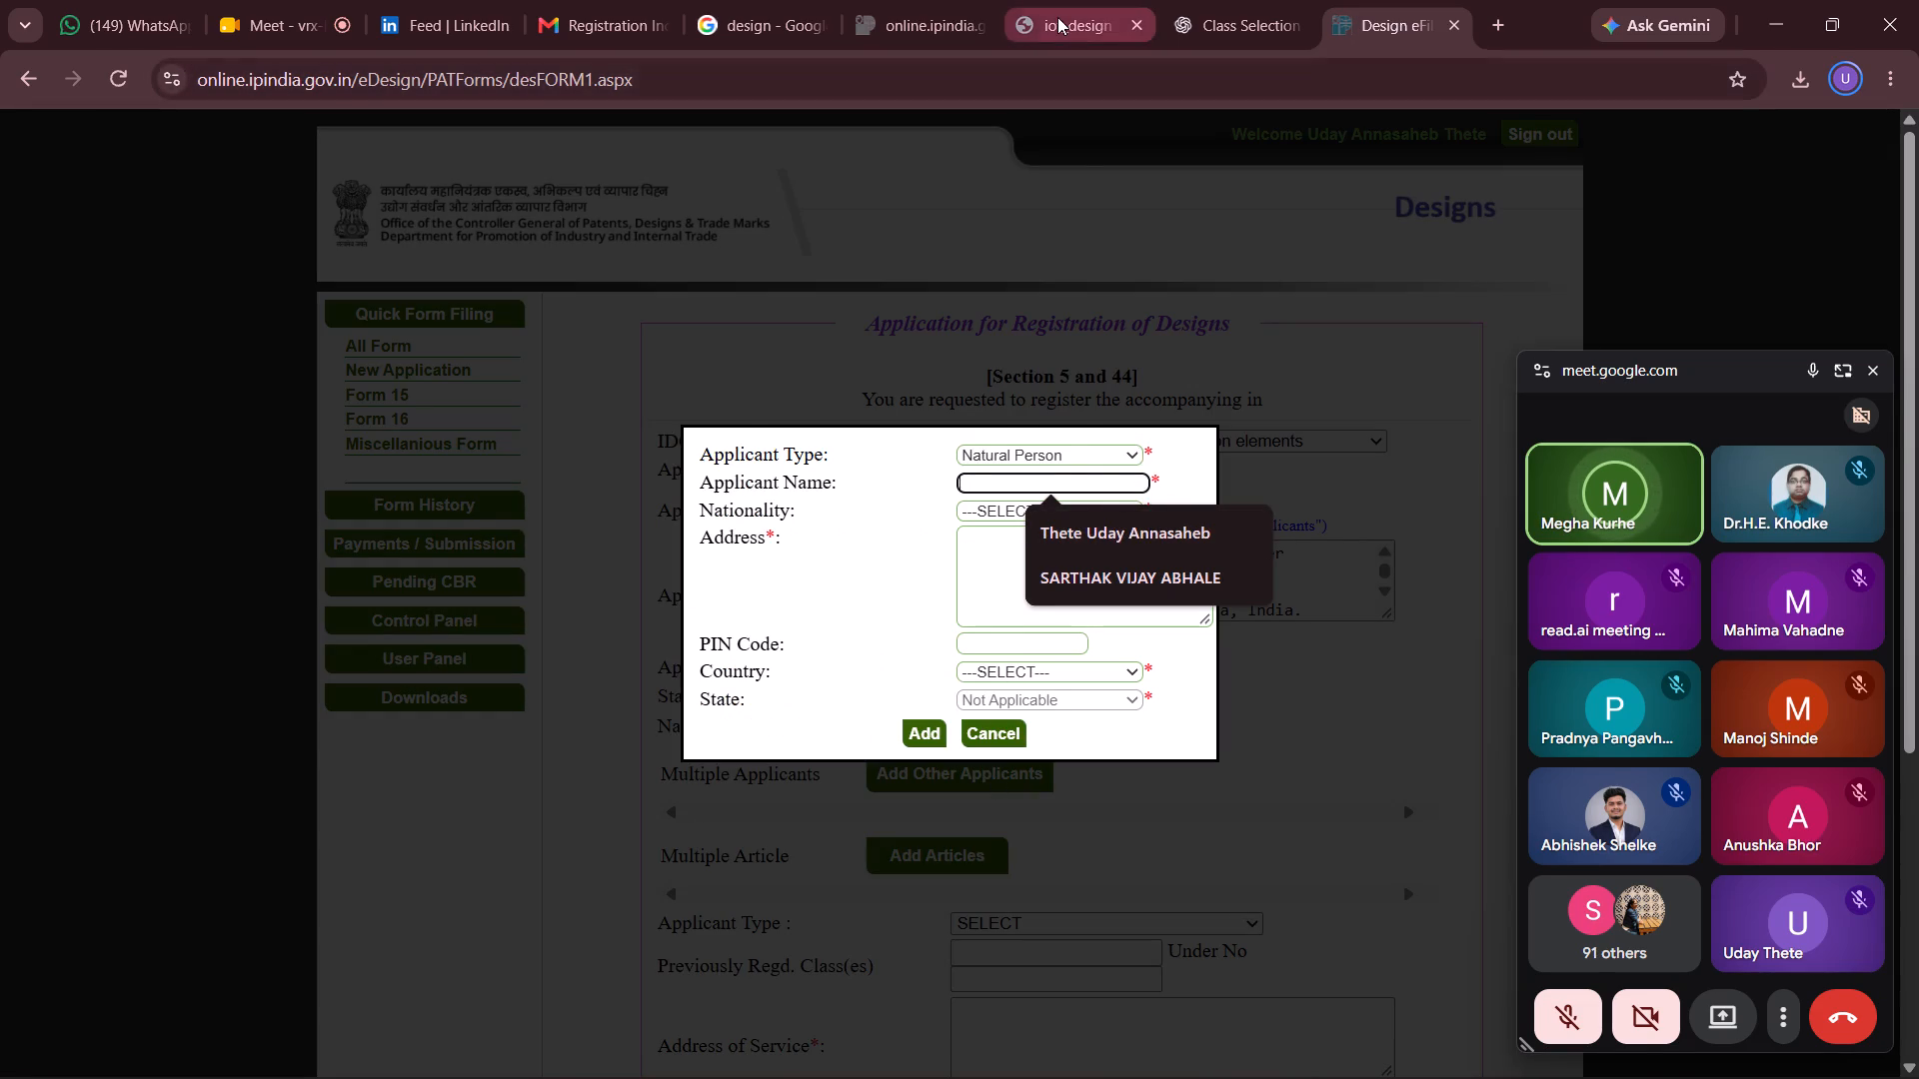
left_click(1057, 17)
left_click_drag(953, 408, 957, 408)
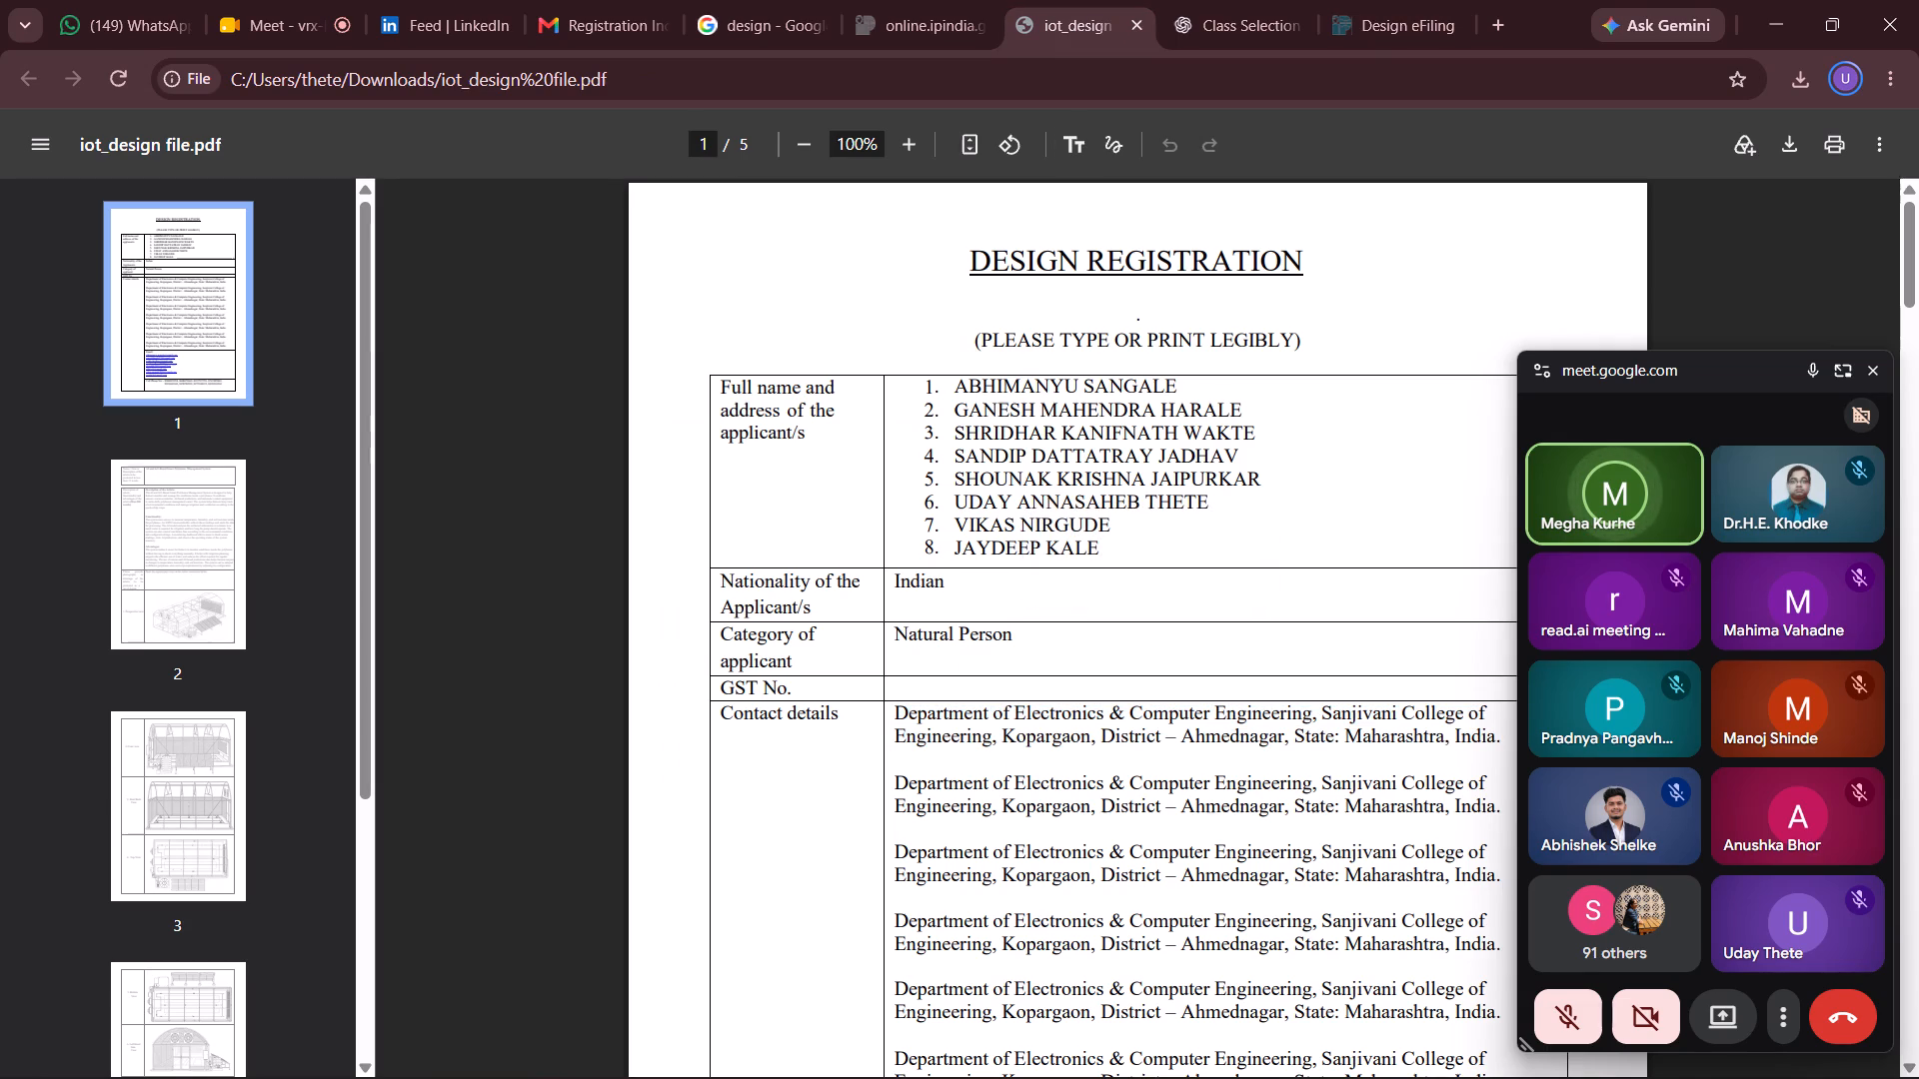
left_click_drag(957, 408, 1245, 407)
key("ctrl+c")
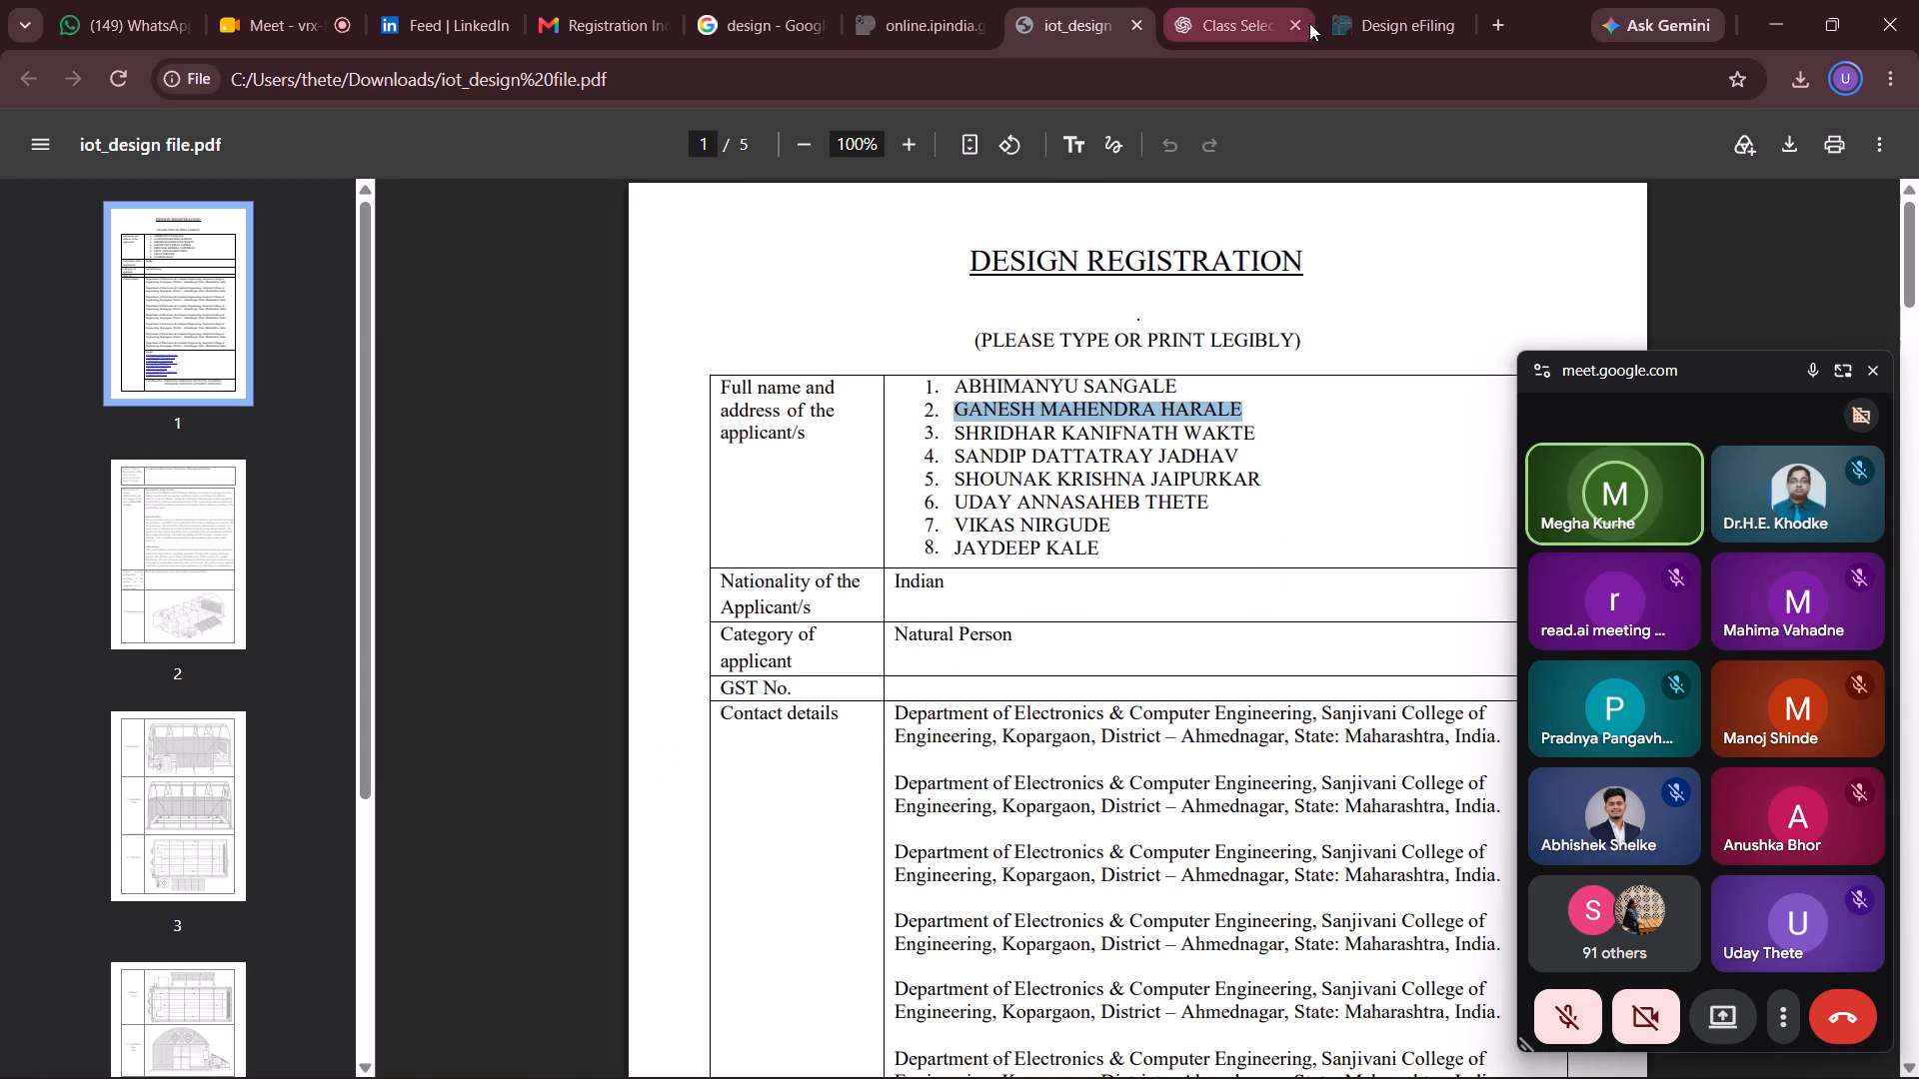
left_click(1389, 13)
key("ctrl+v")
left_click(1035, 507)
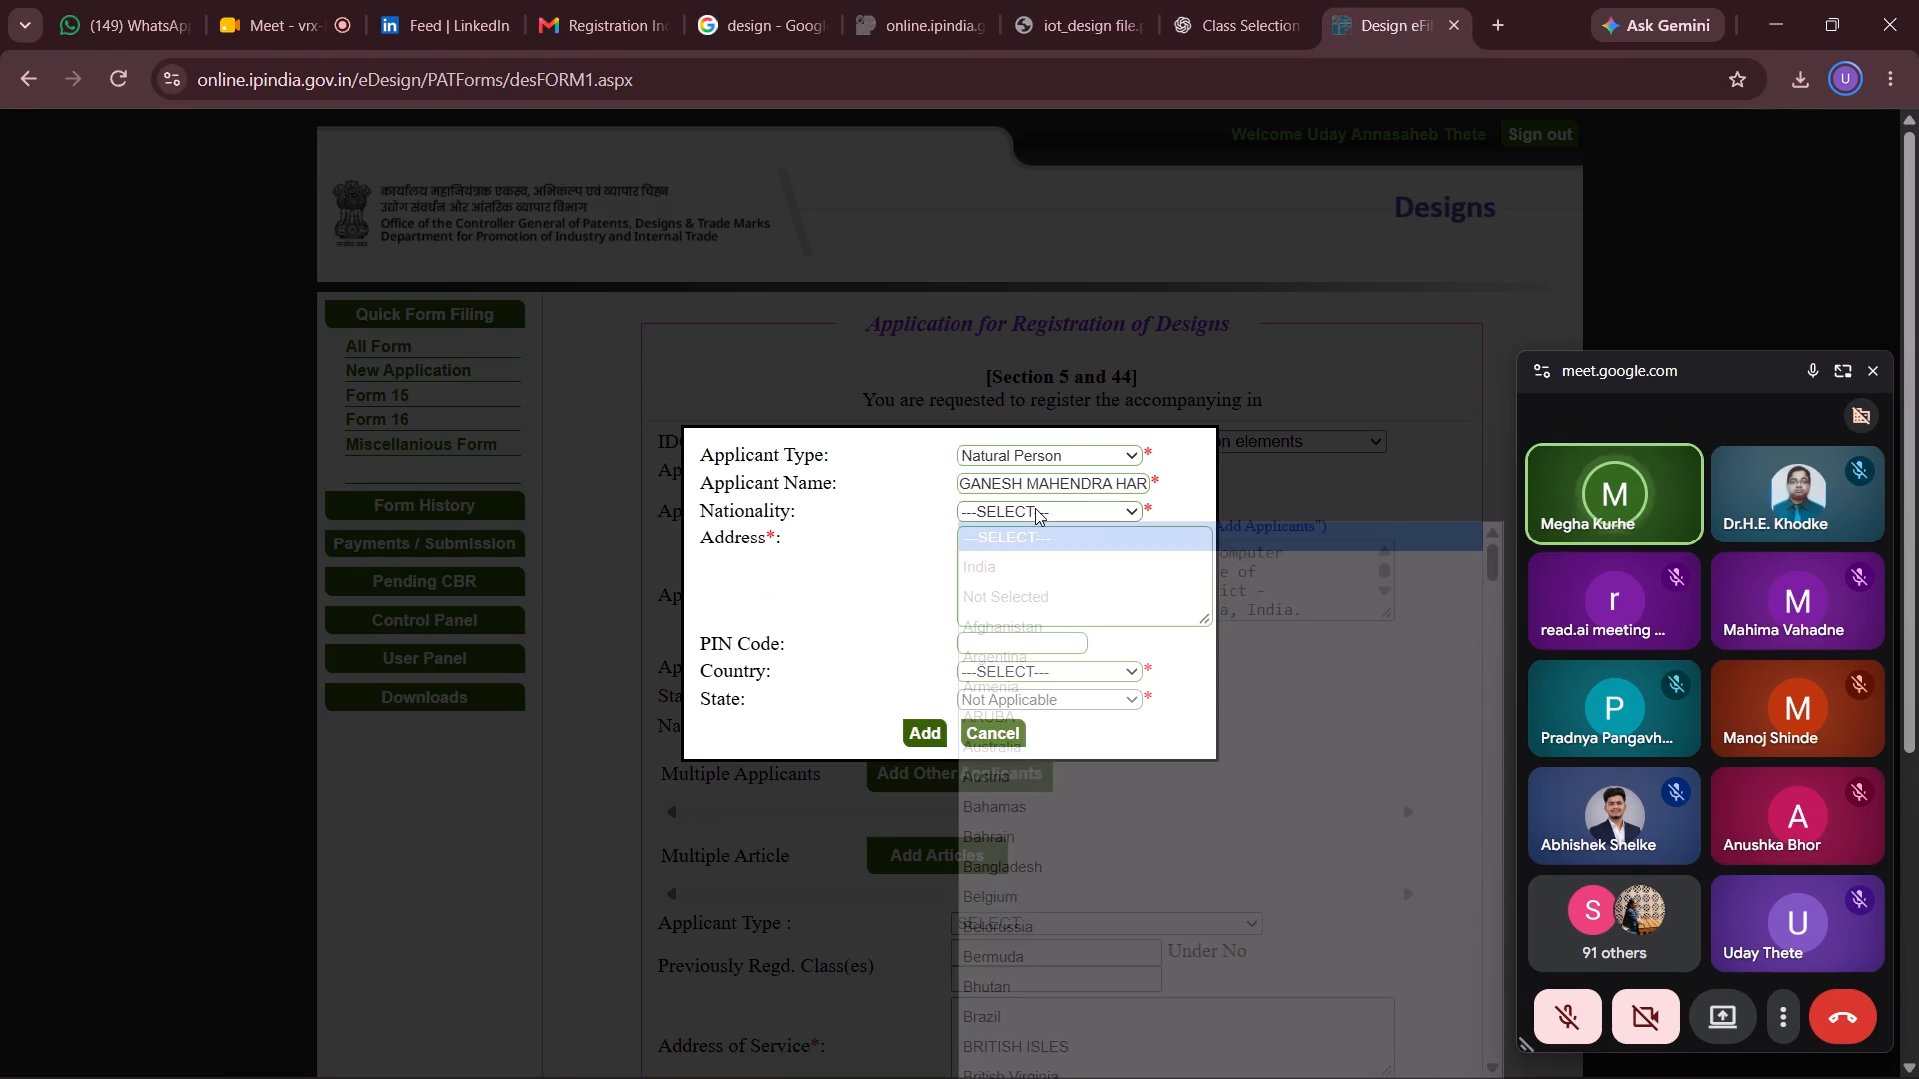
left_click(1066, 559)
Fill in the second applicant's address with the first contact-details entry copied from iot_design file.pdf.
left_click(1066, 559)
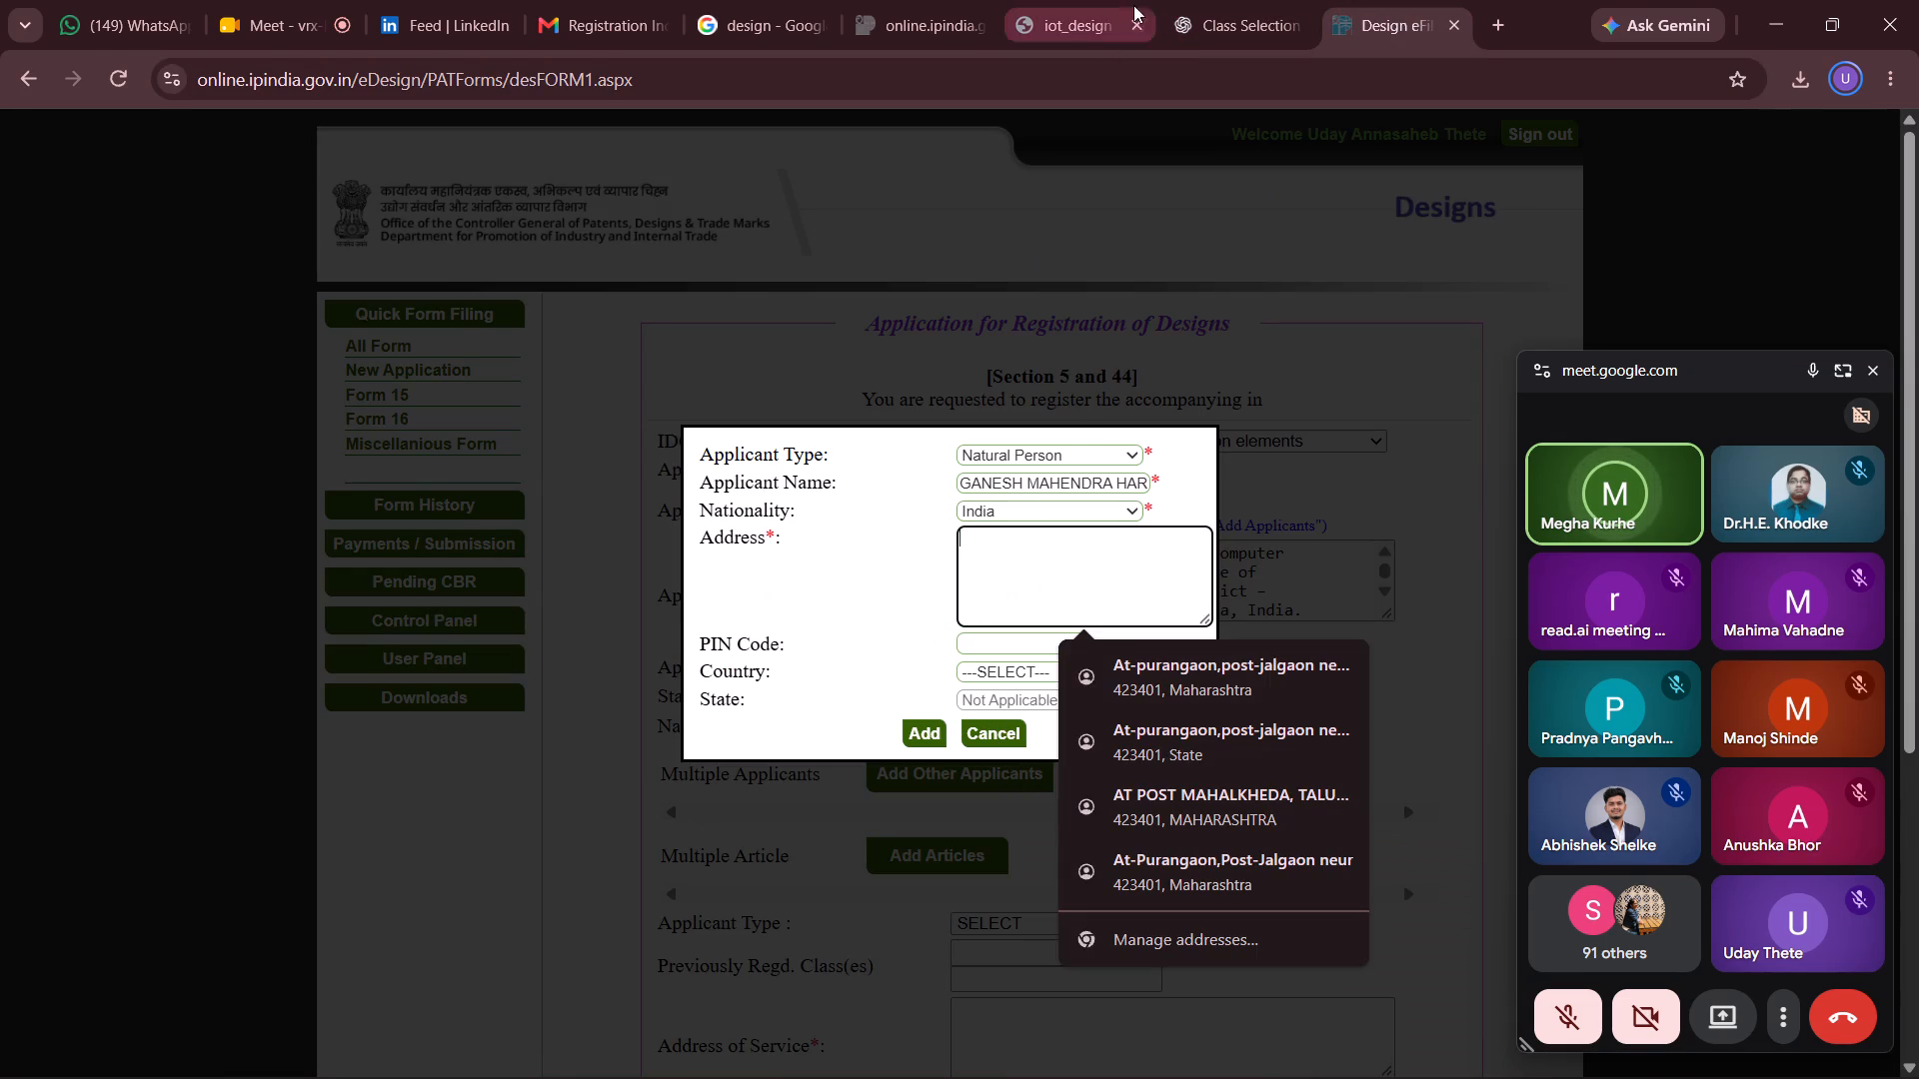
left_click(1085, 23)
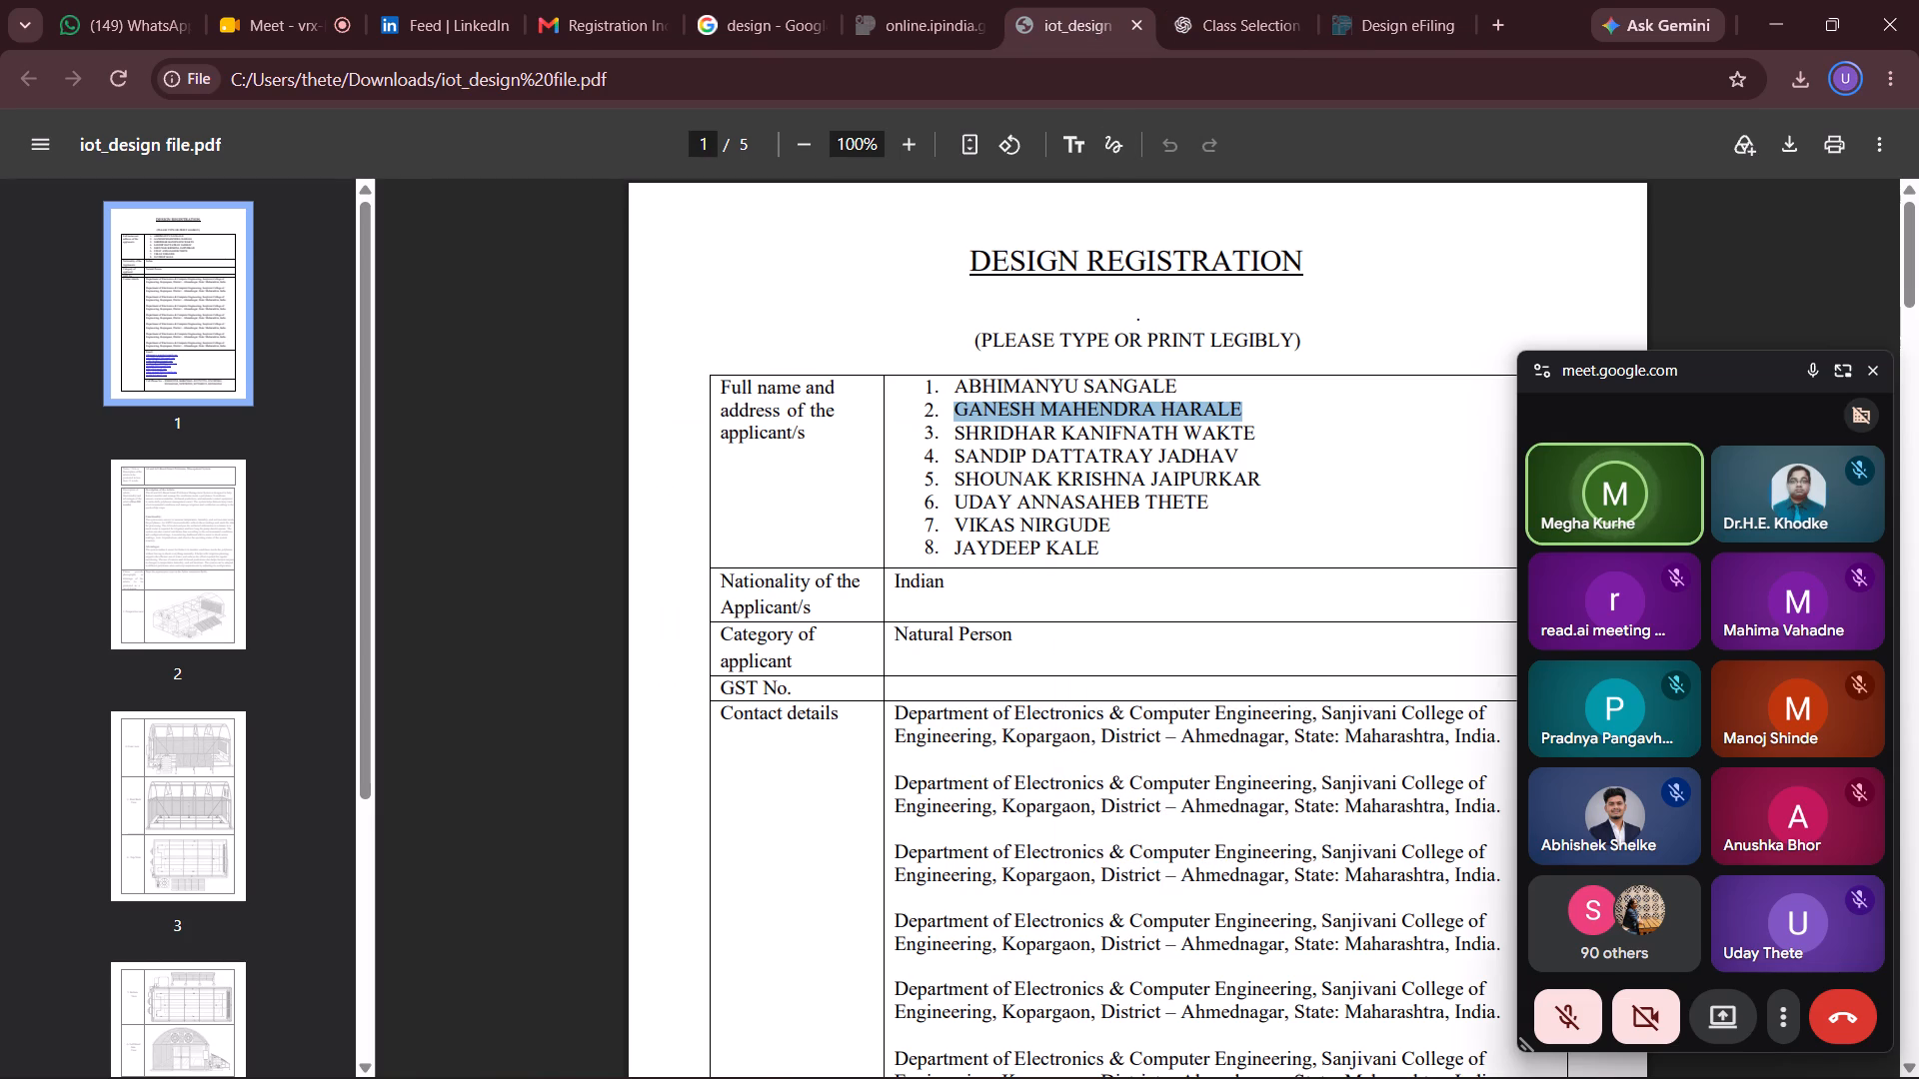
left_click_drag(900, 708, 1513, 746)
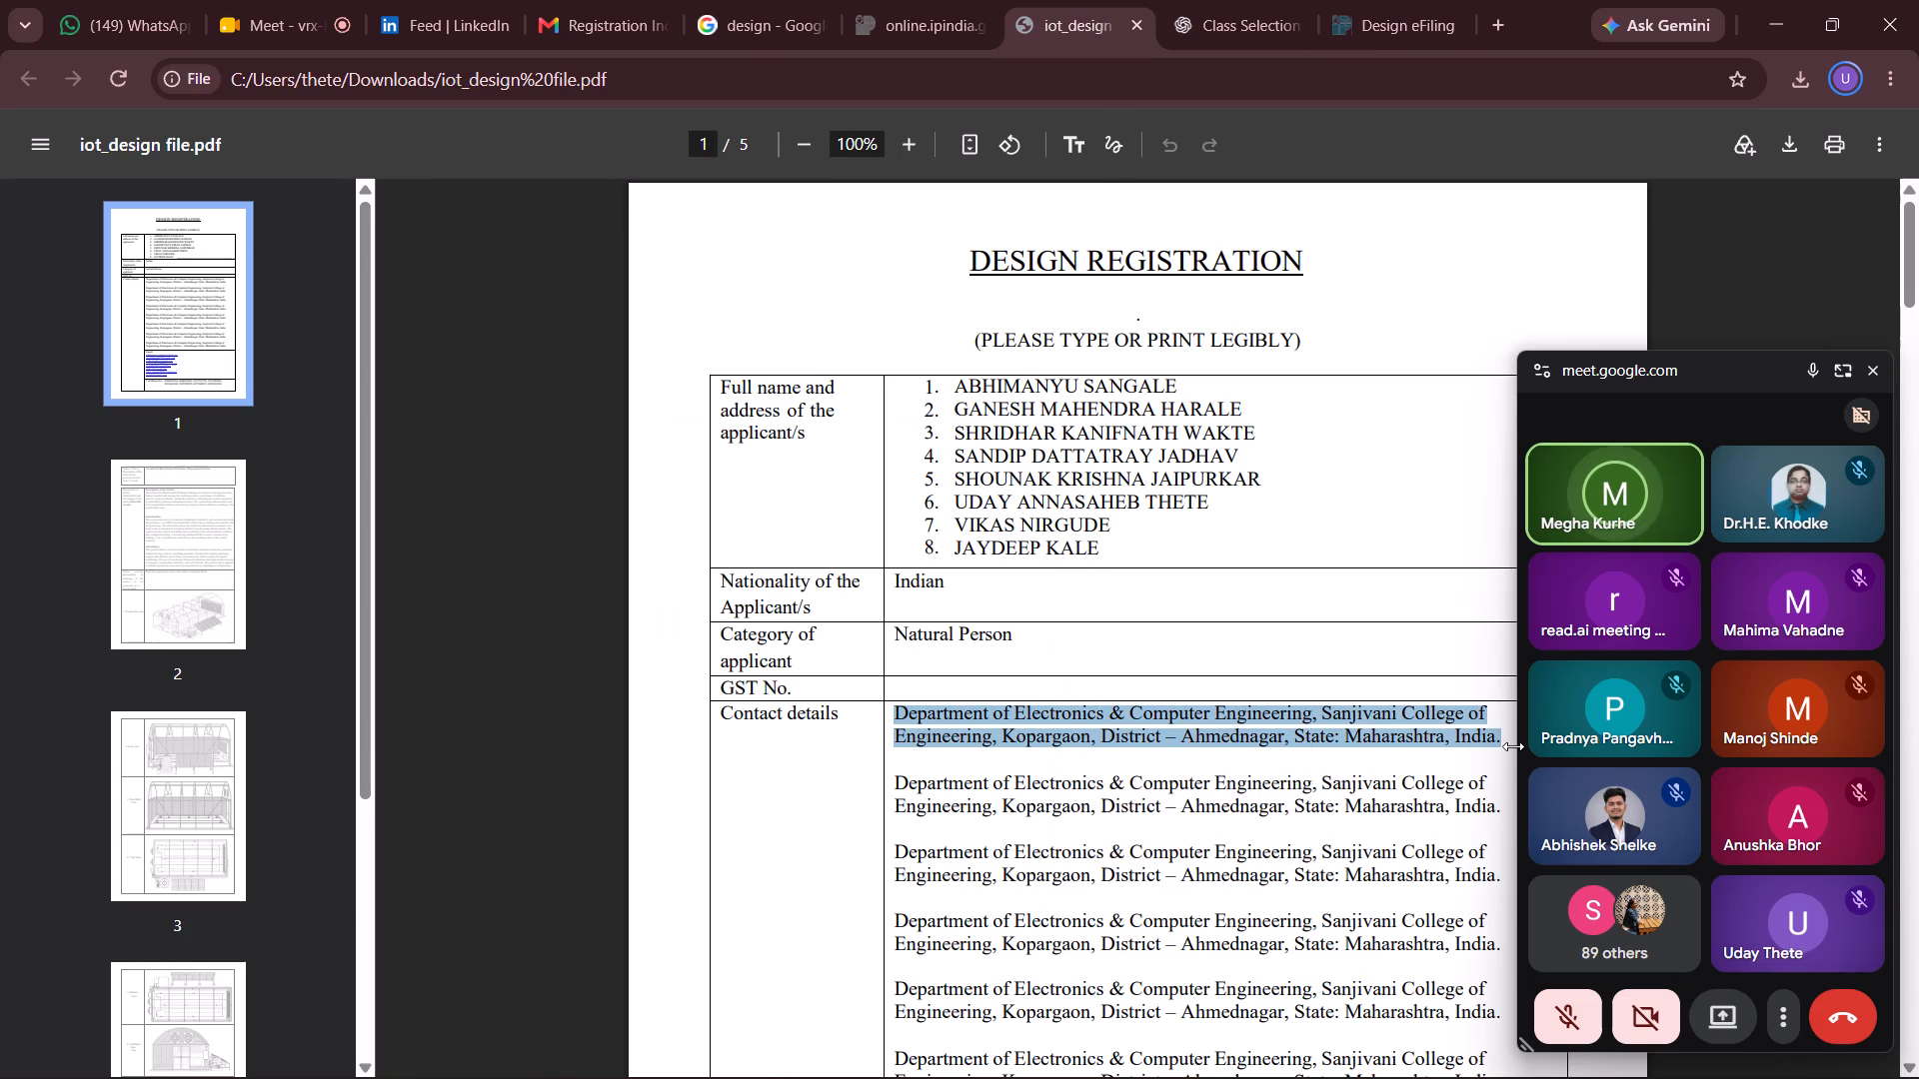
key("ctrl+c")
left_click(1361, 9)
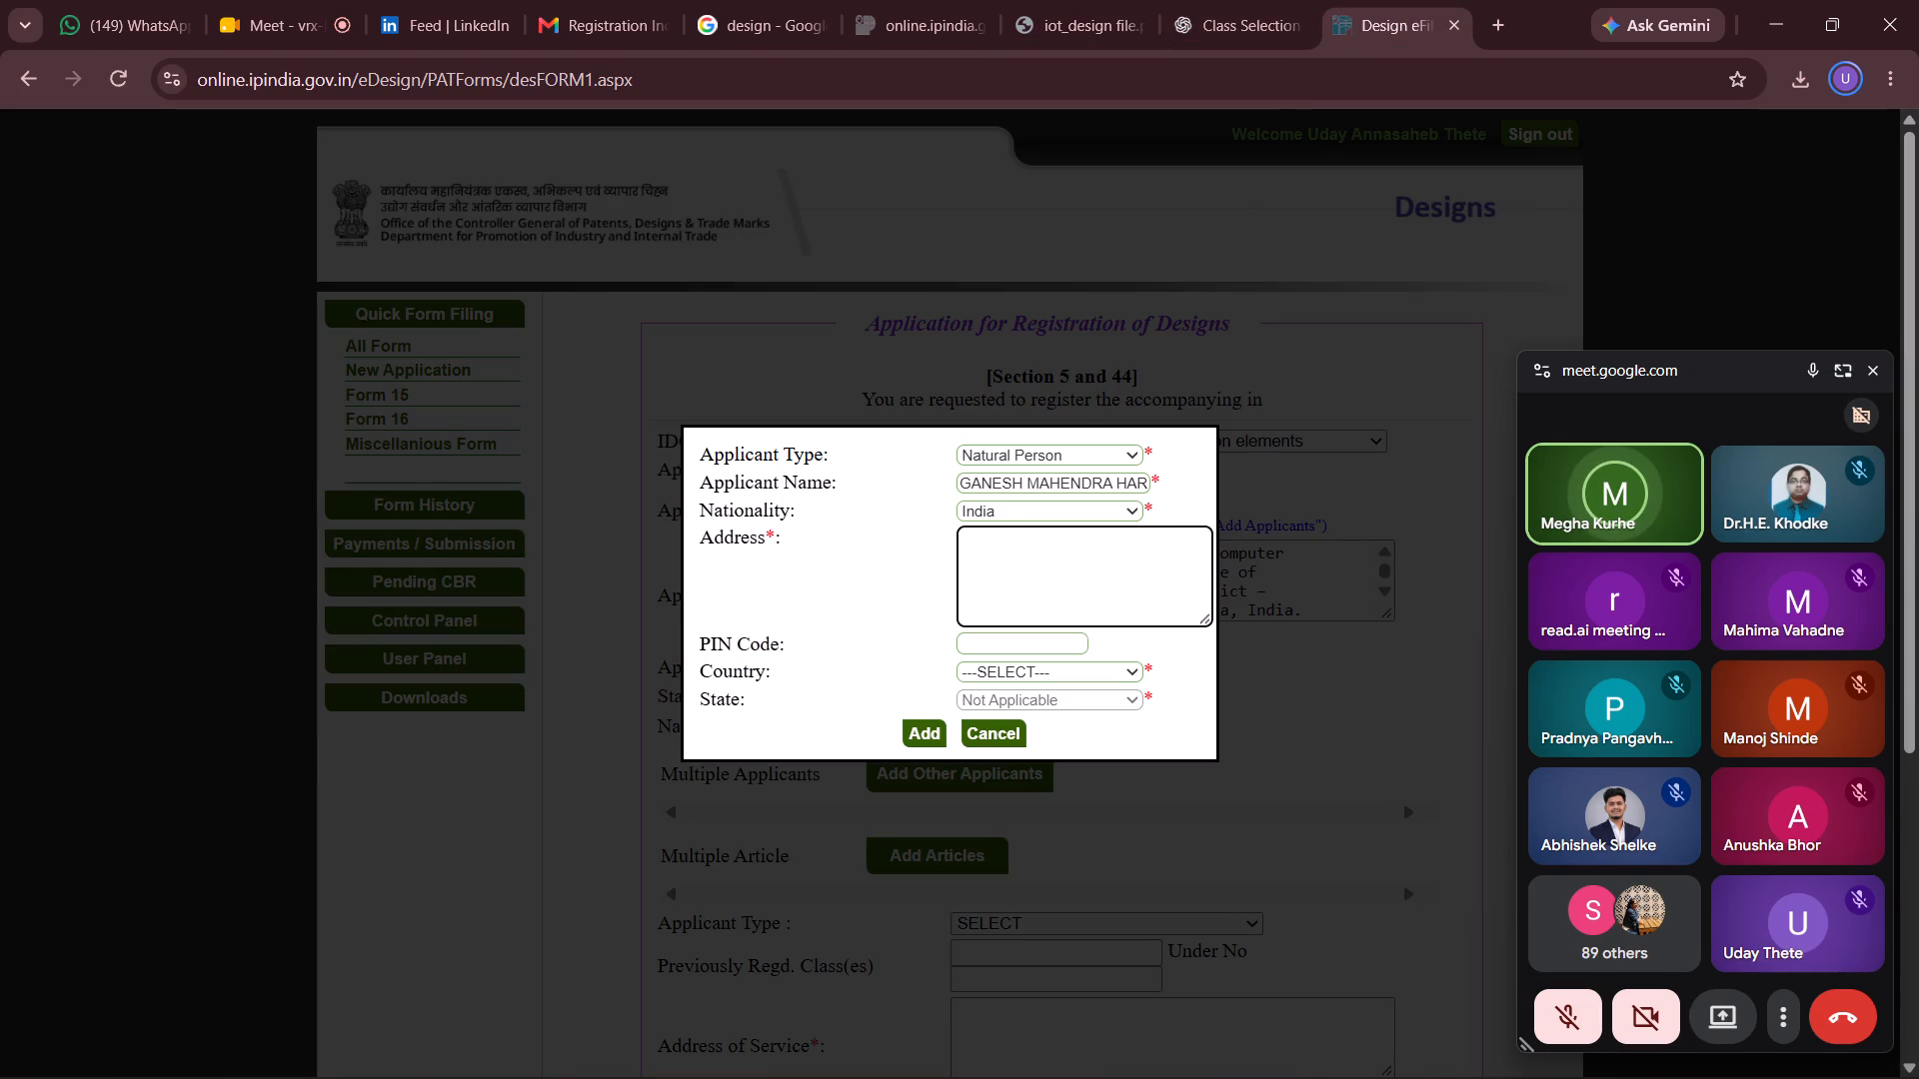
key("ctrl+v")
Enter the second applicant's postal code, set country India and state Maharashtra, and add the applicant to the form.
left_click(992, 646)
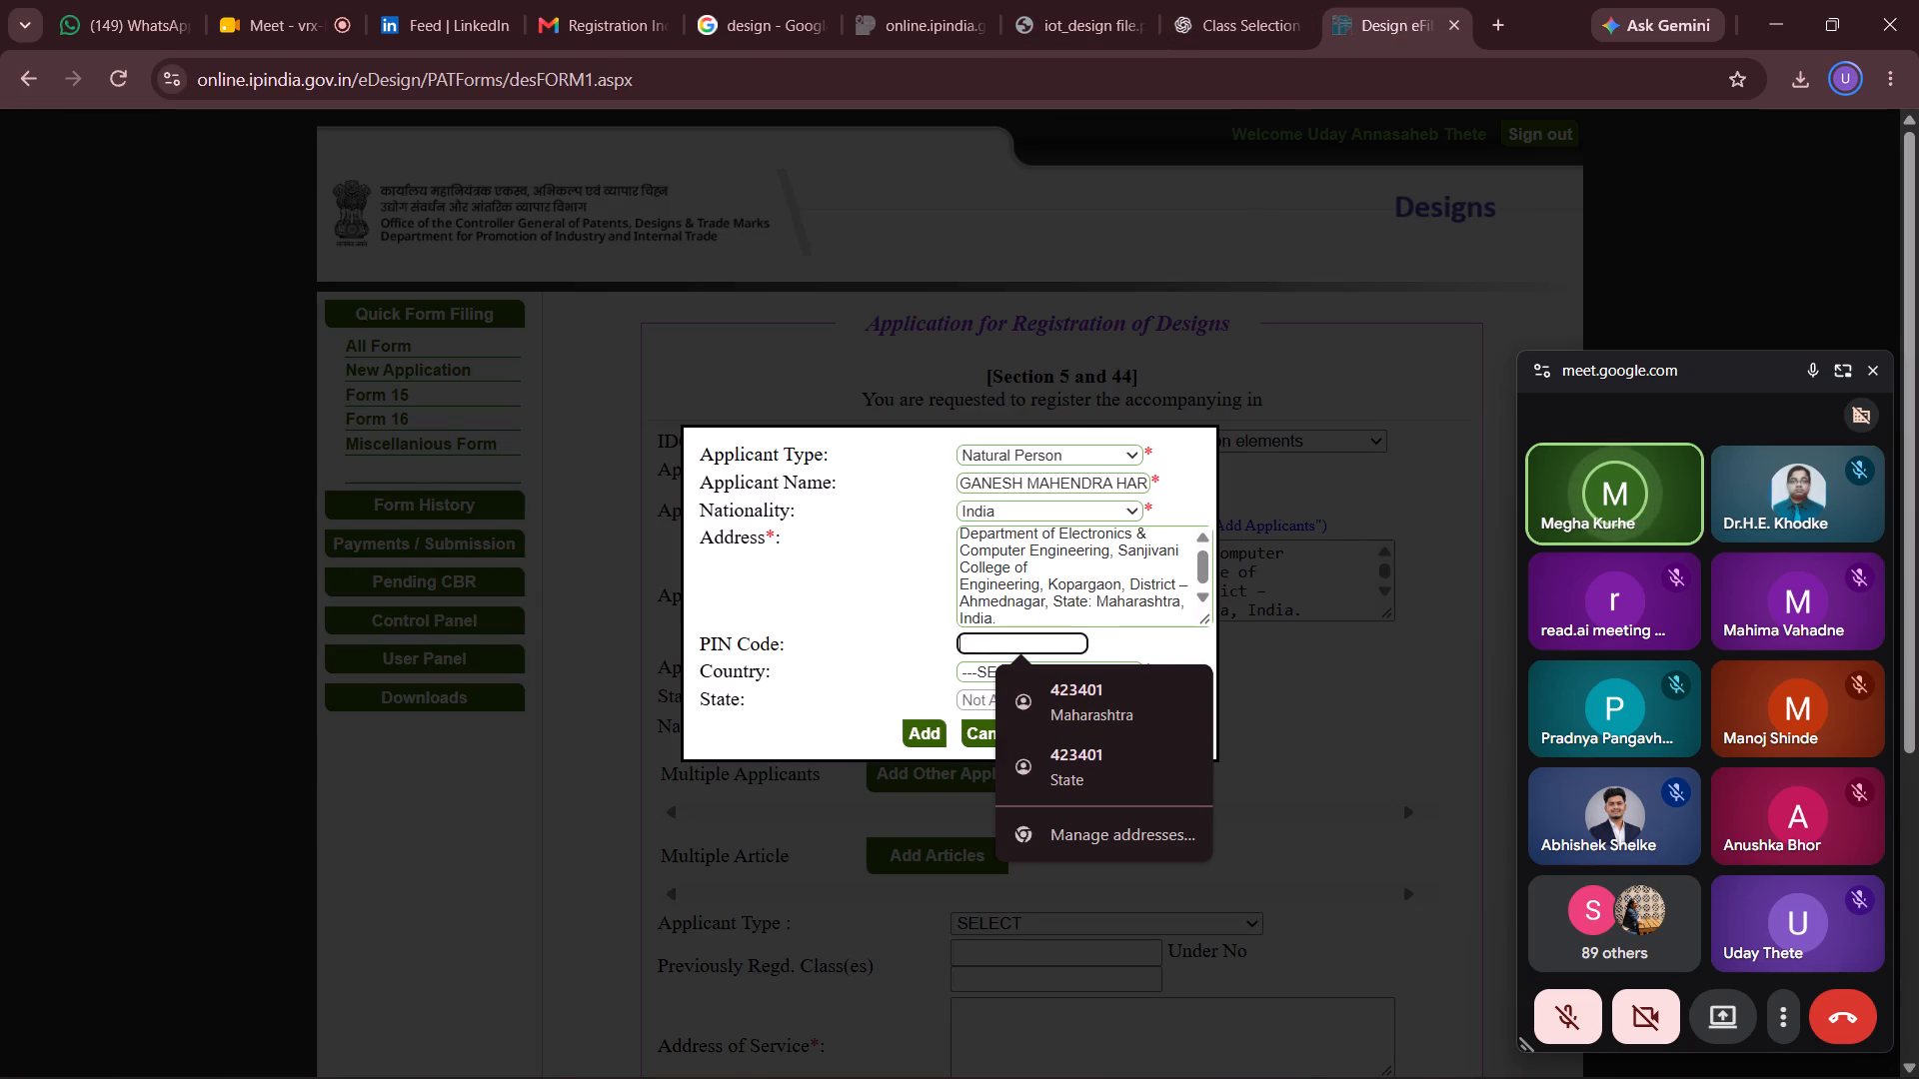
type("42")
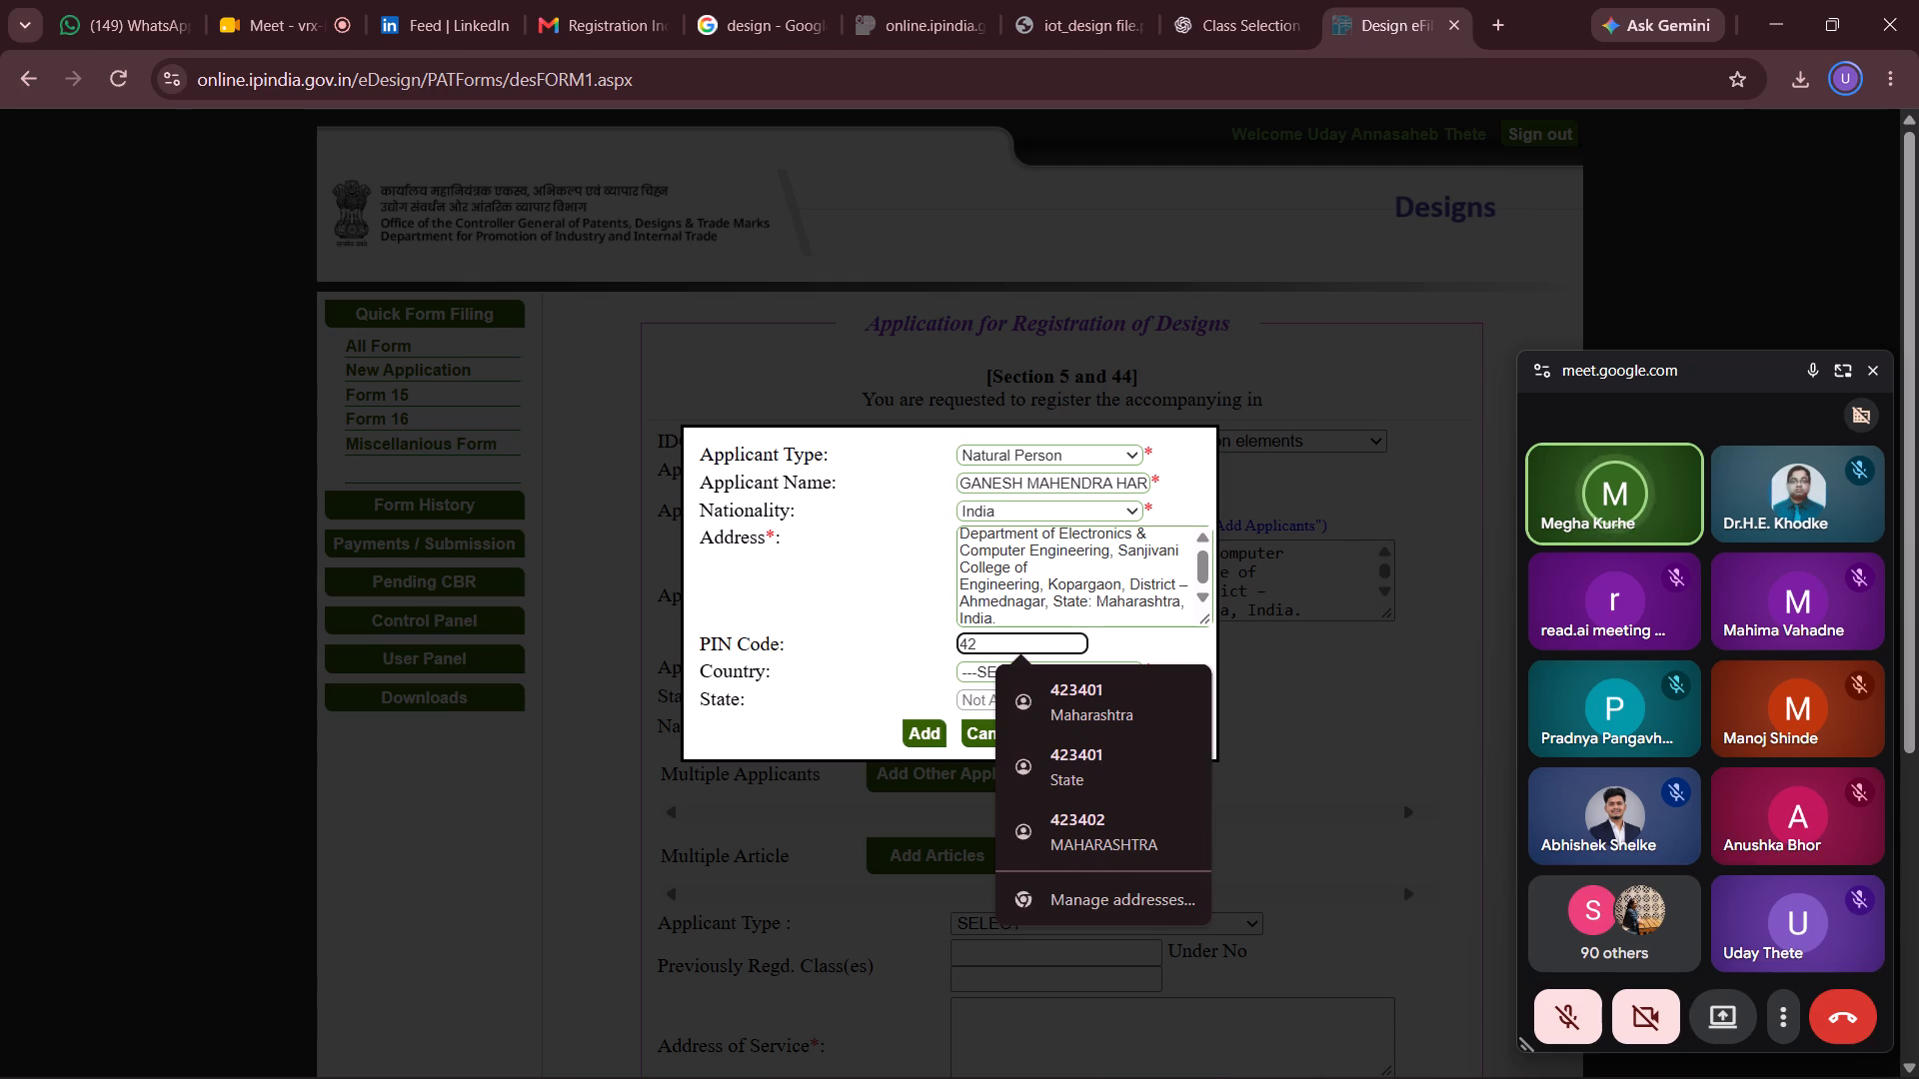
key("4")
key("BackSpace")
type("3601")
left_click(1033, 667)
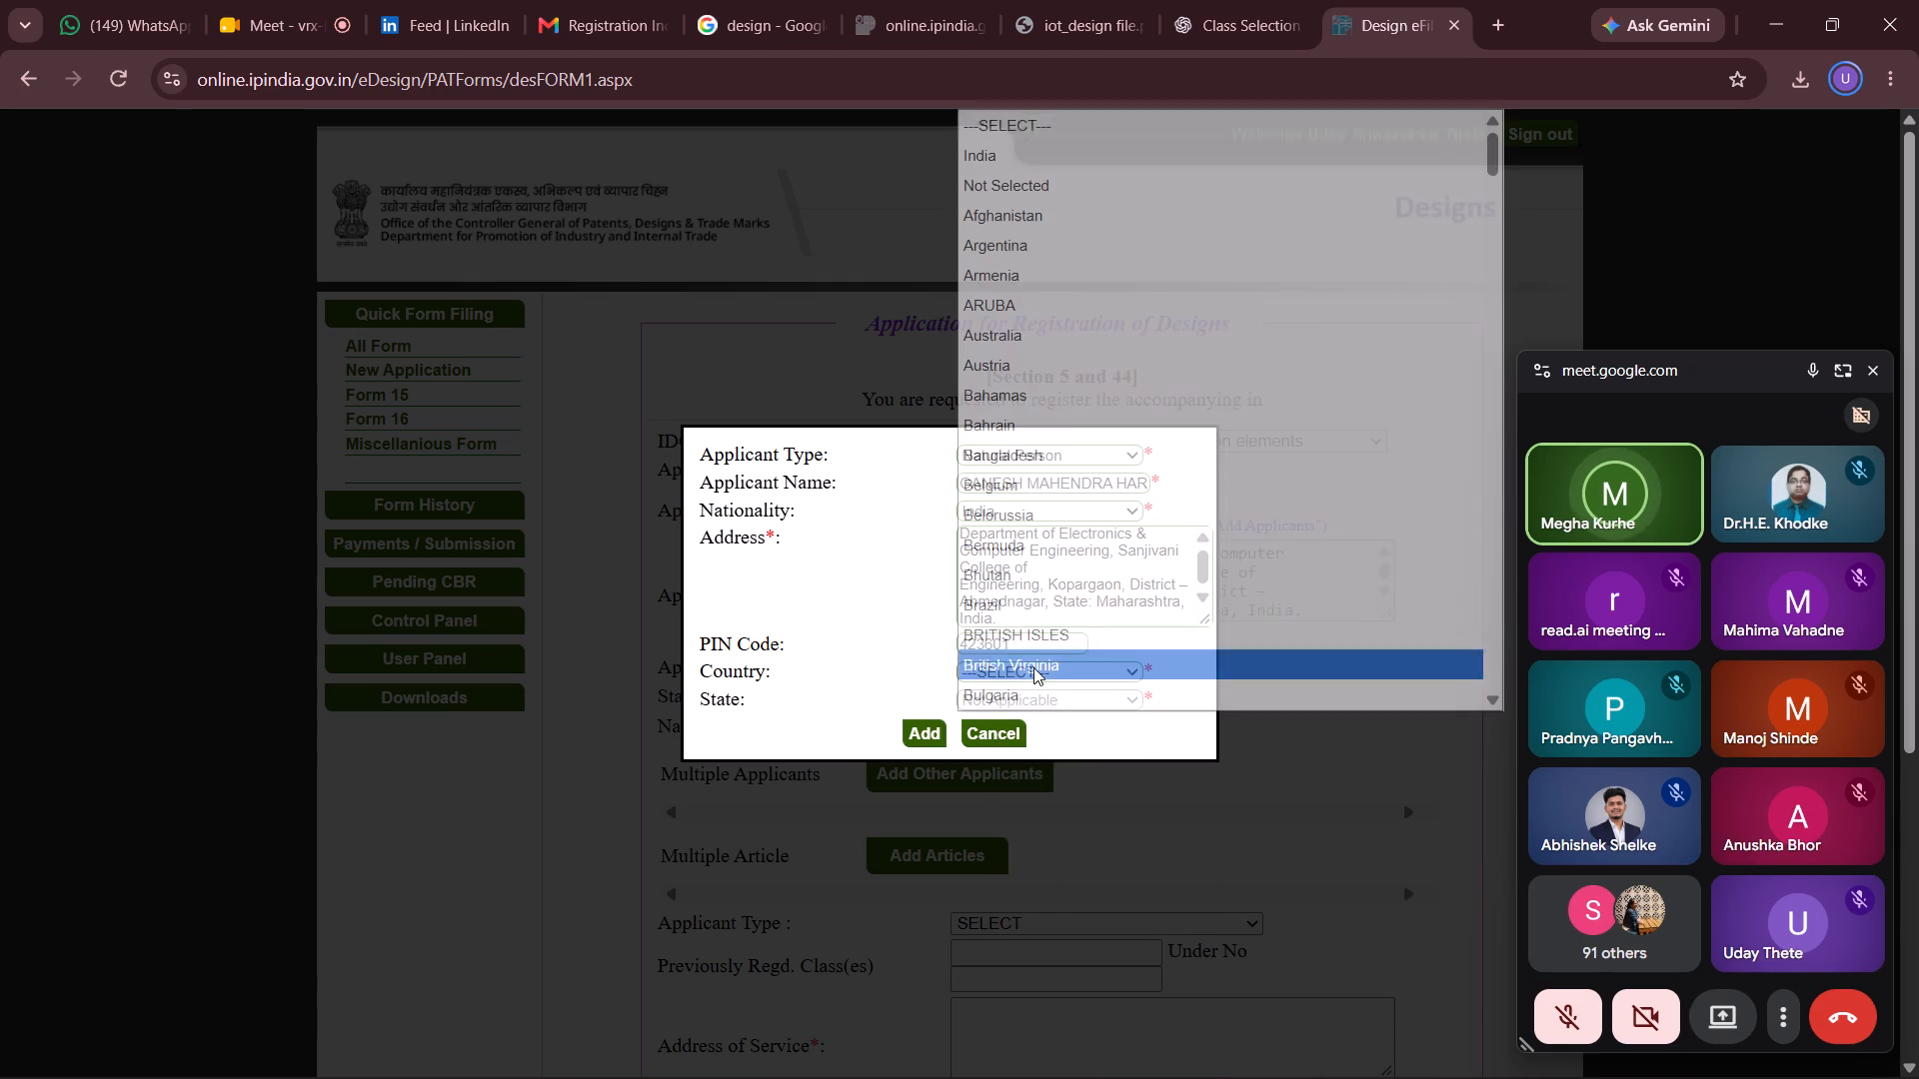
left_click(1135, 151)
left_click(1039, 696)
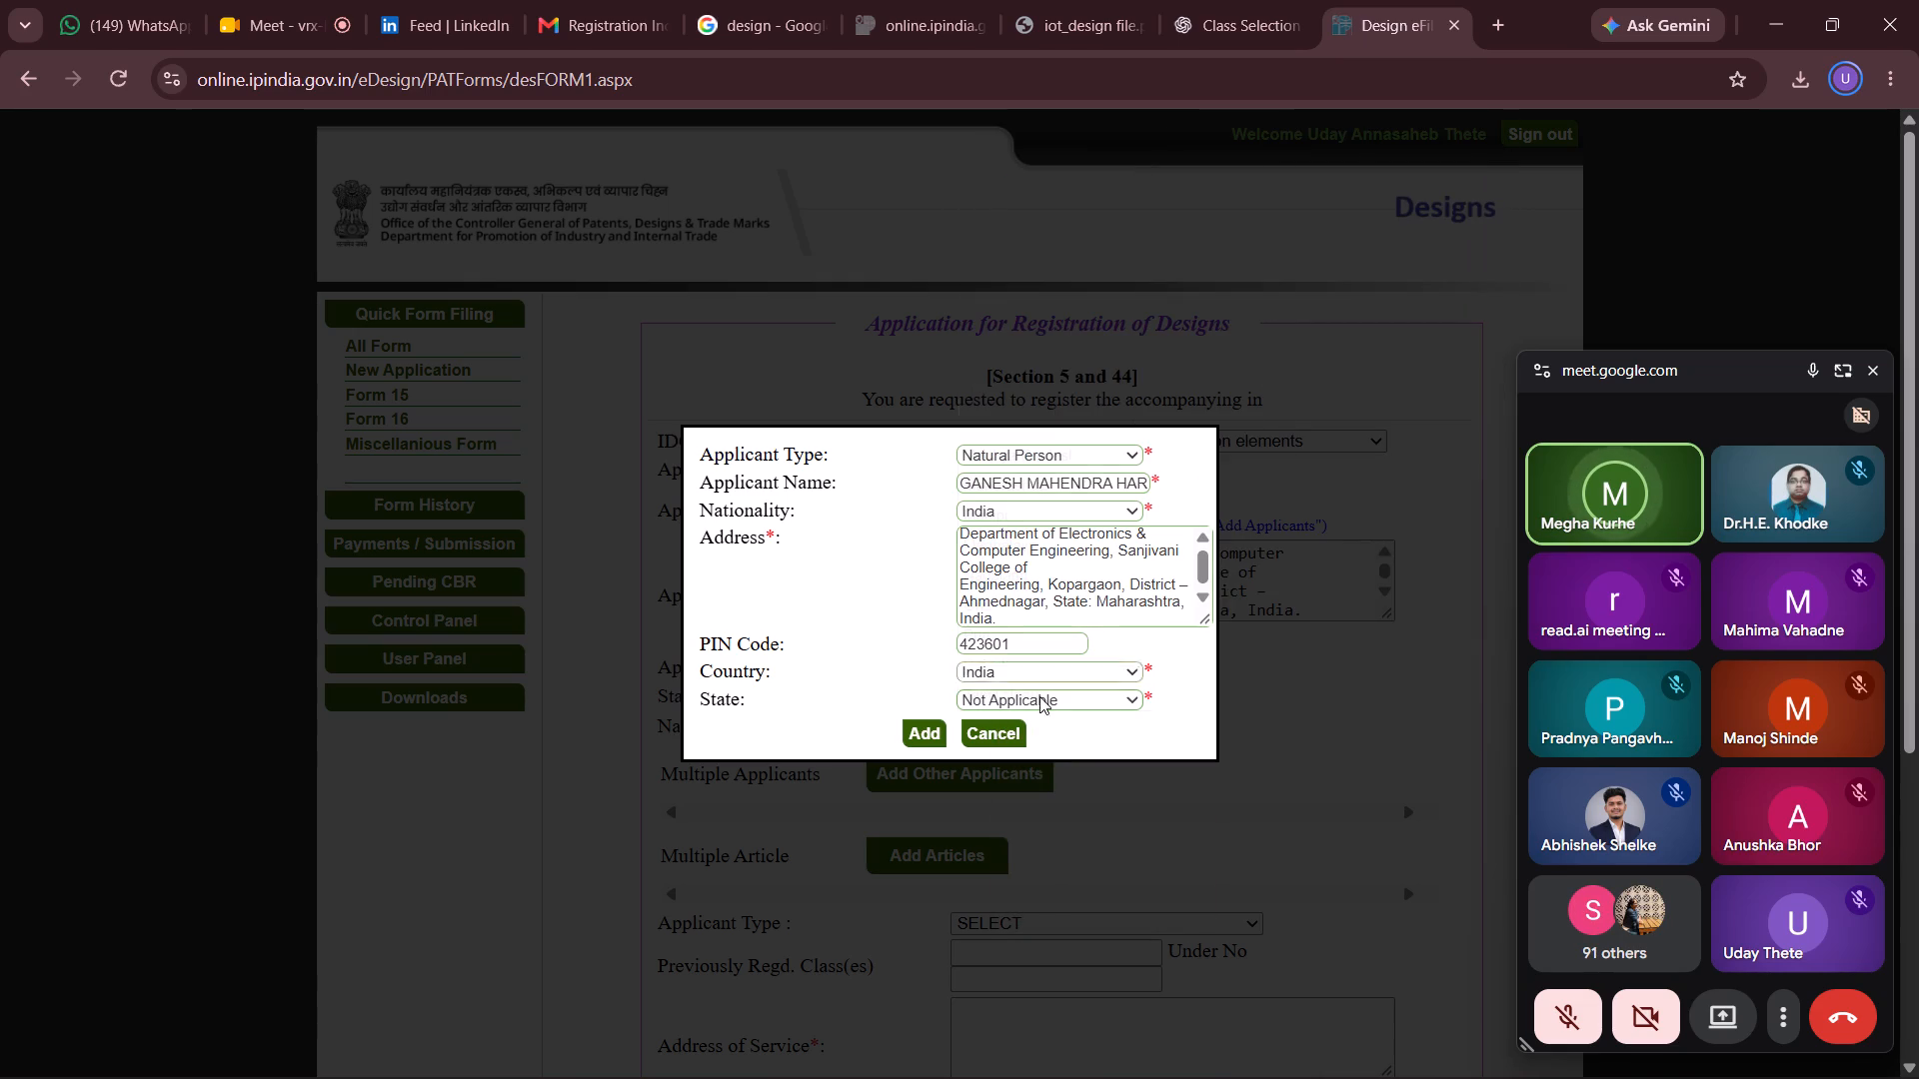
left_click(1051, 488)
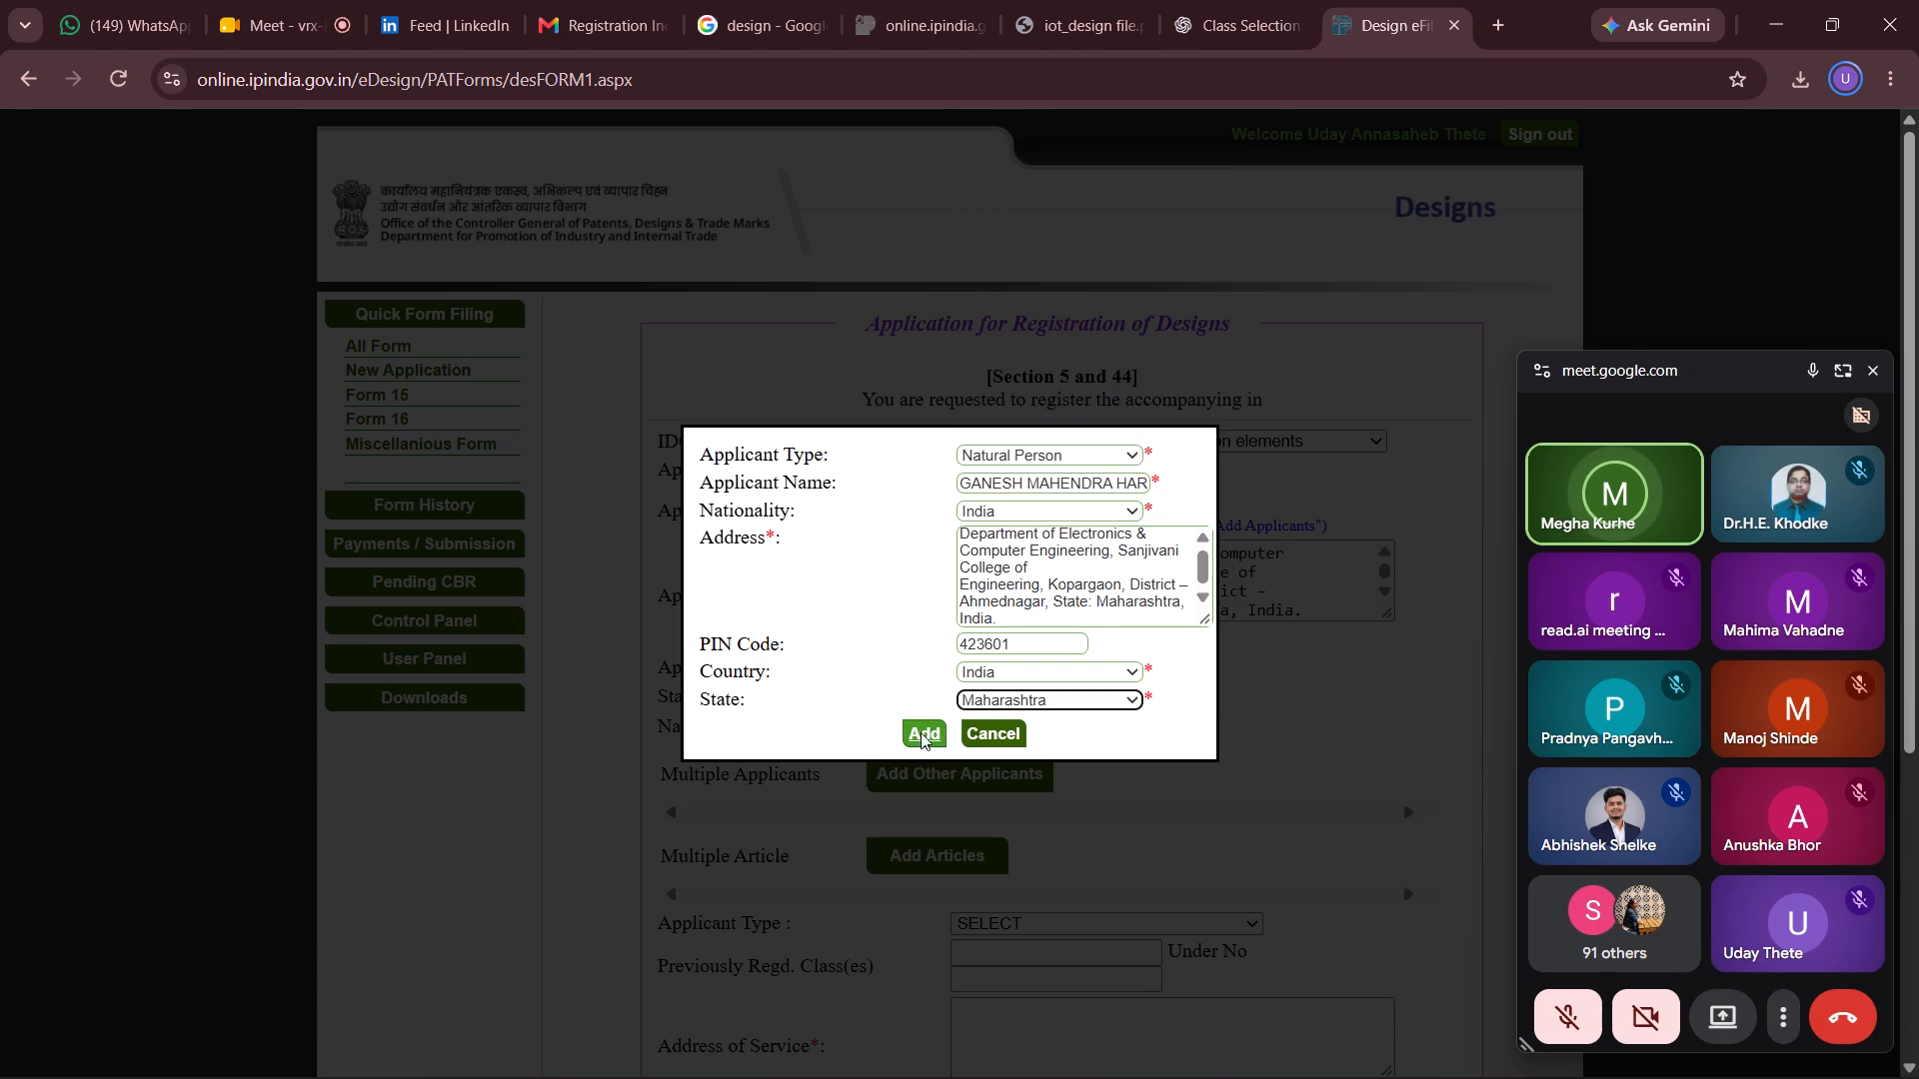
left_click(918, 745)
Start another applicant entry as Natural Person, with the third listed applicant's name copied from iot_design file.pdf.
scroll(1016, 602, "down", 5)
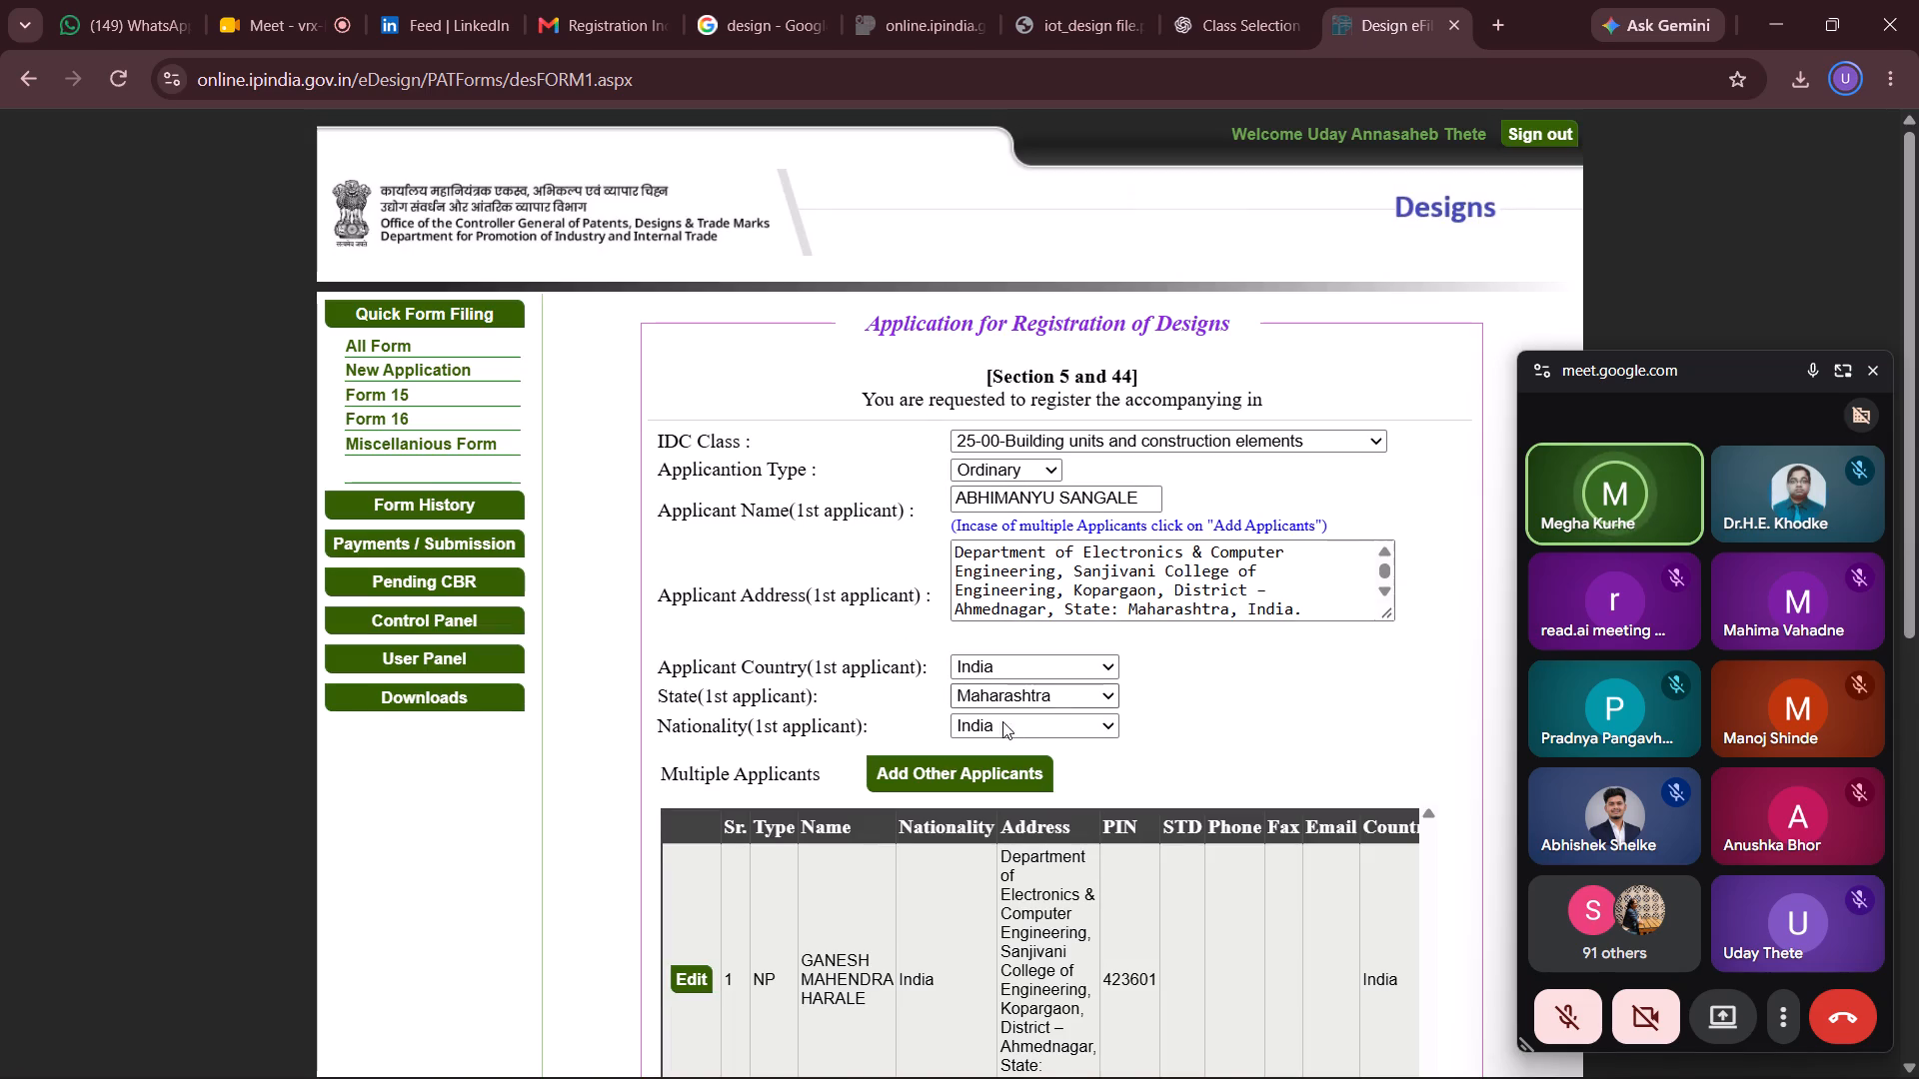
scroll(990, 773, "down", 5)
scroll(978, 722, "up", 3)
left_click(1000, 532)
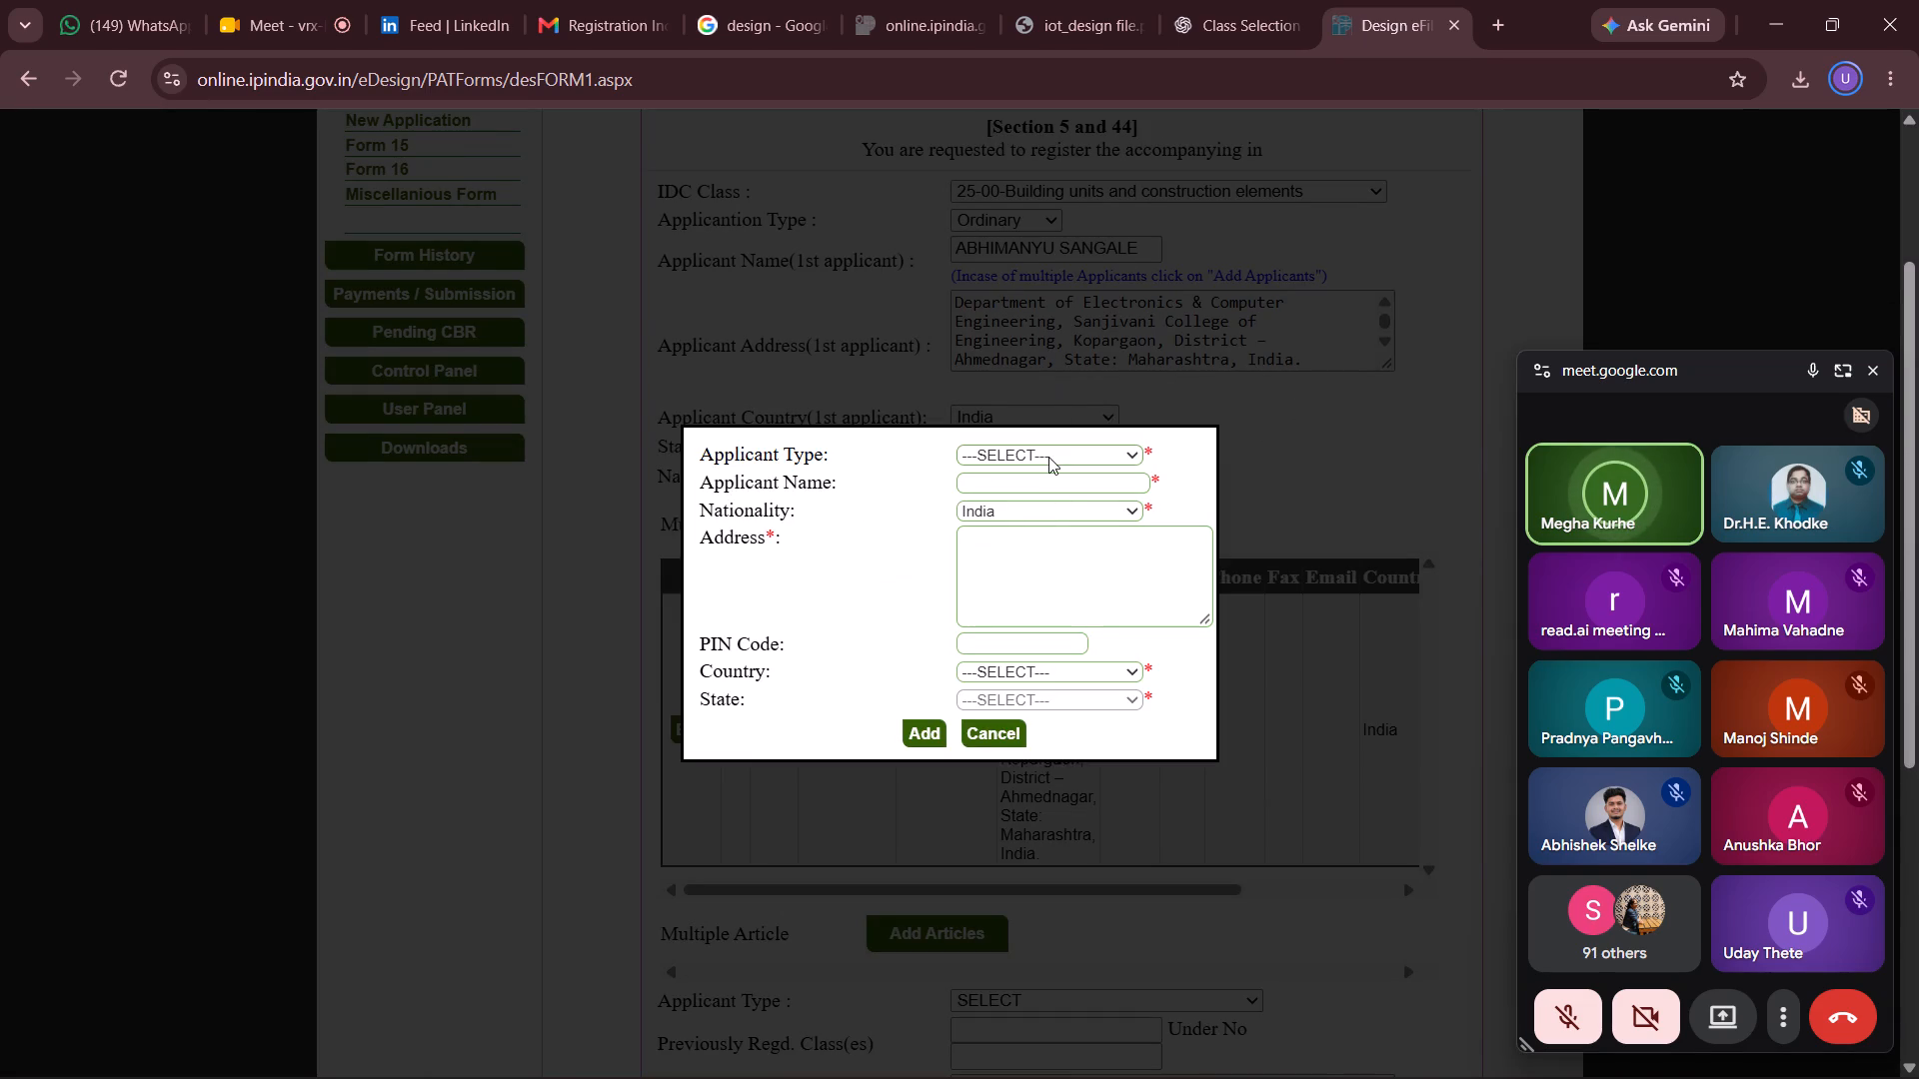
left_click(1048, 457)
left_click(1042, 511)
left_click(1037, 25)
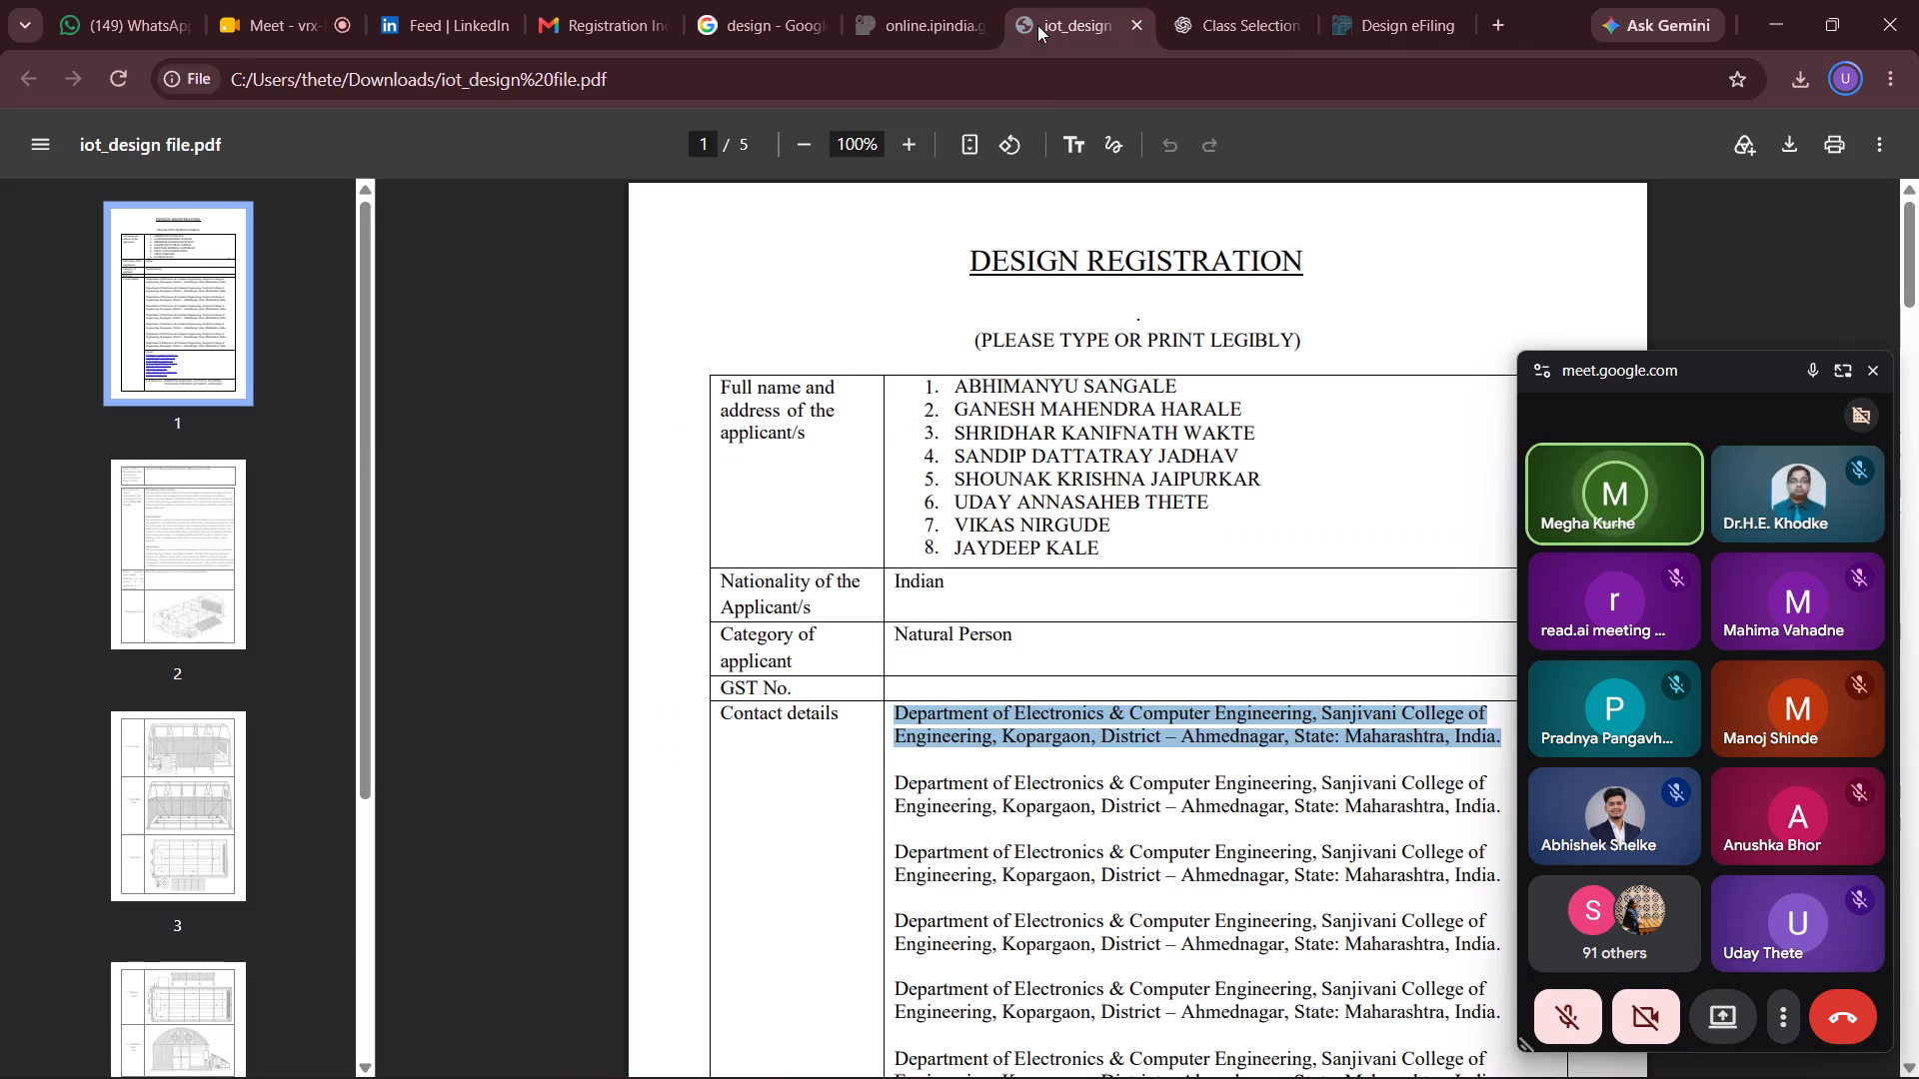
left_click(946, 425)
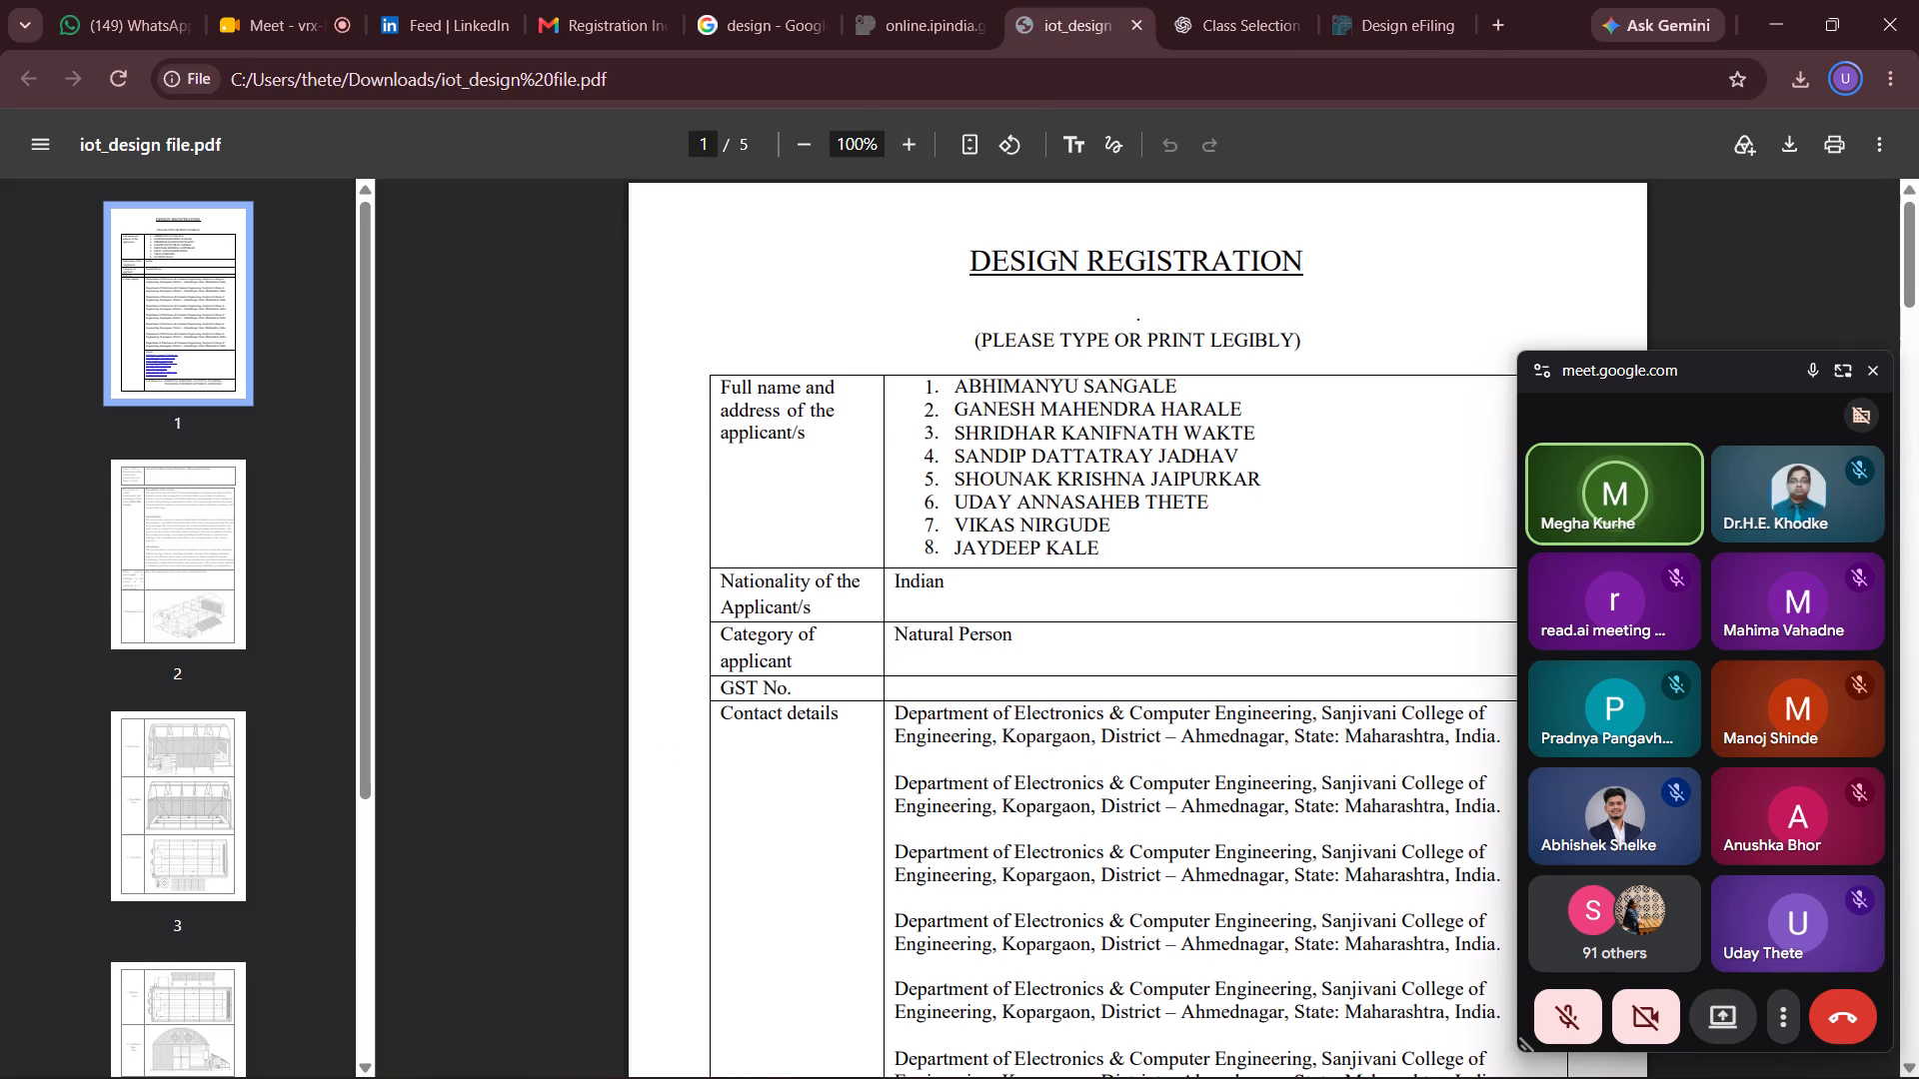
left_click_drag(954, 427, 1254, 435)
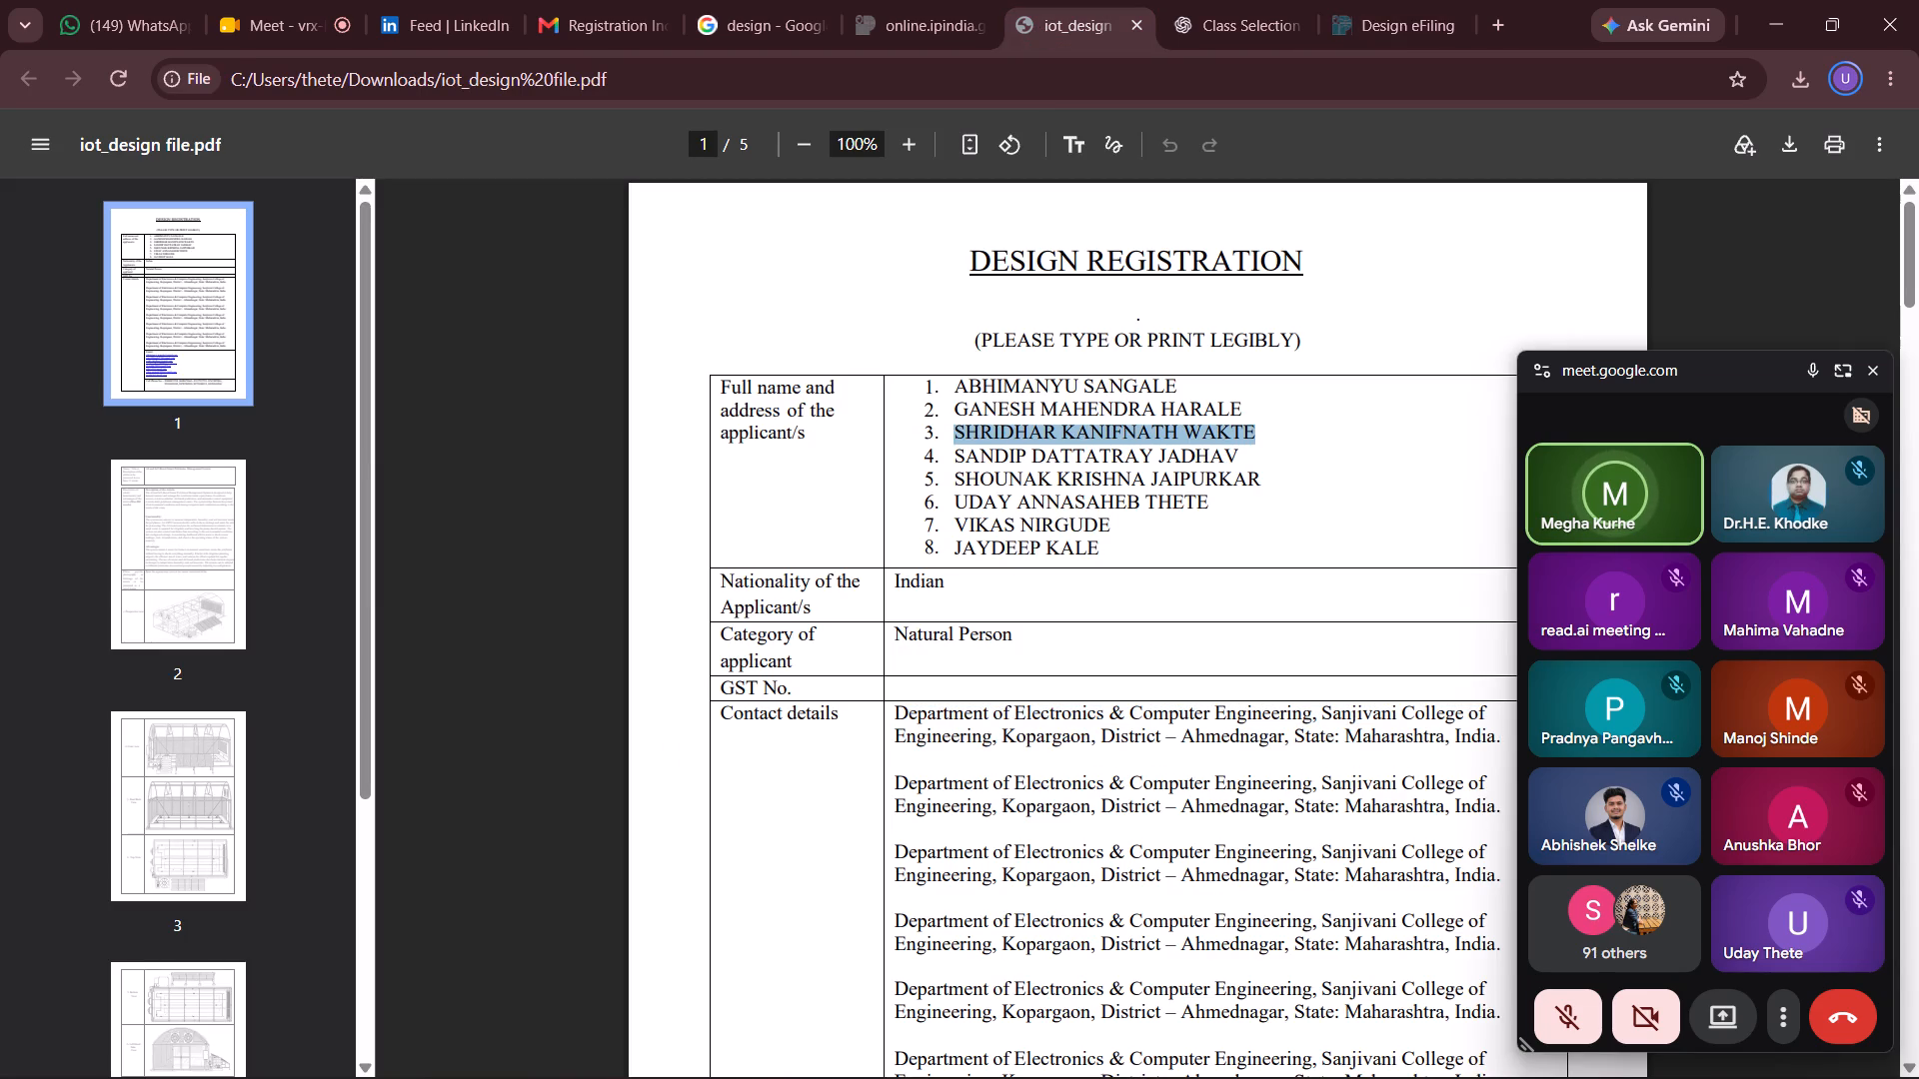
key("ctrl+c")
left_click(1368, 0)
left_click(1044, 490)
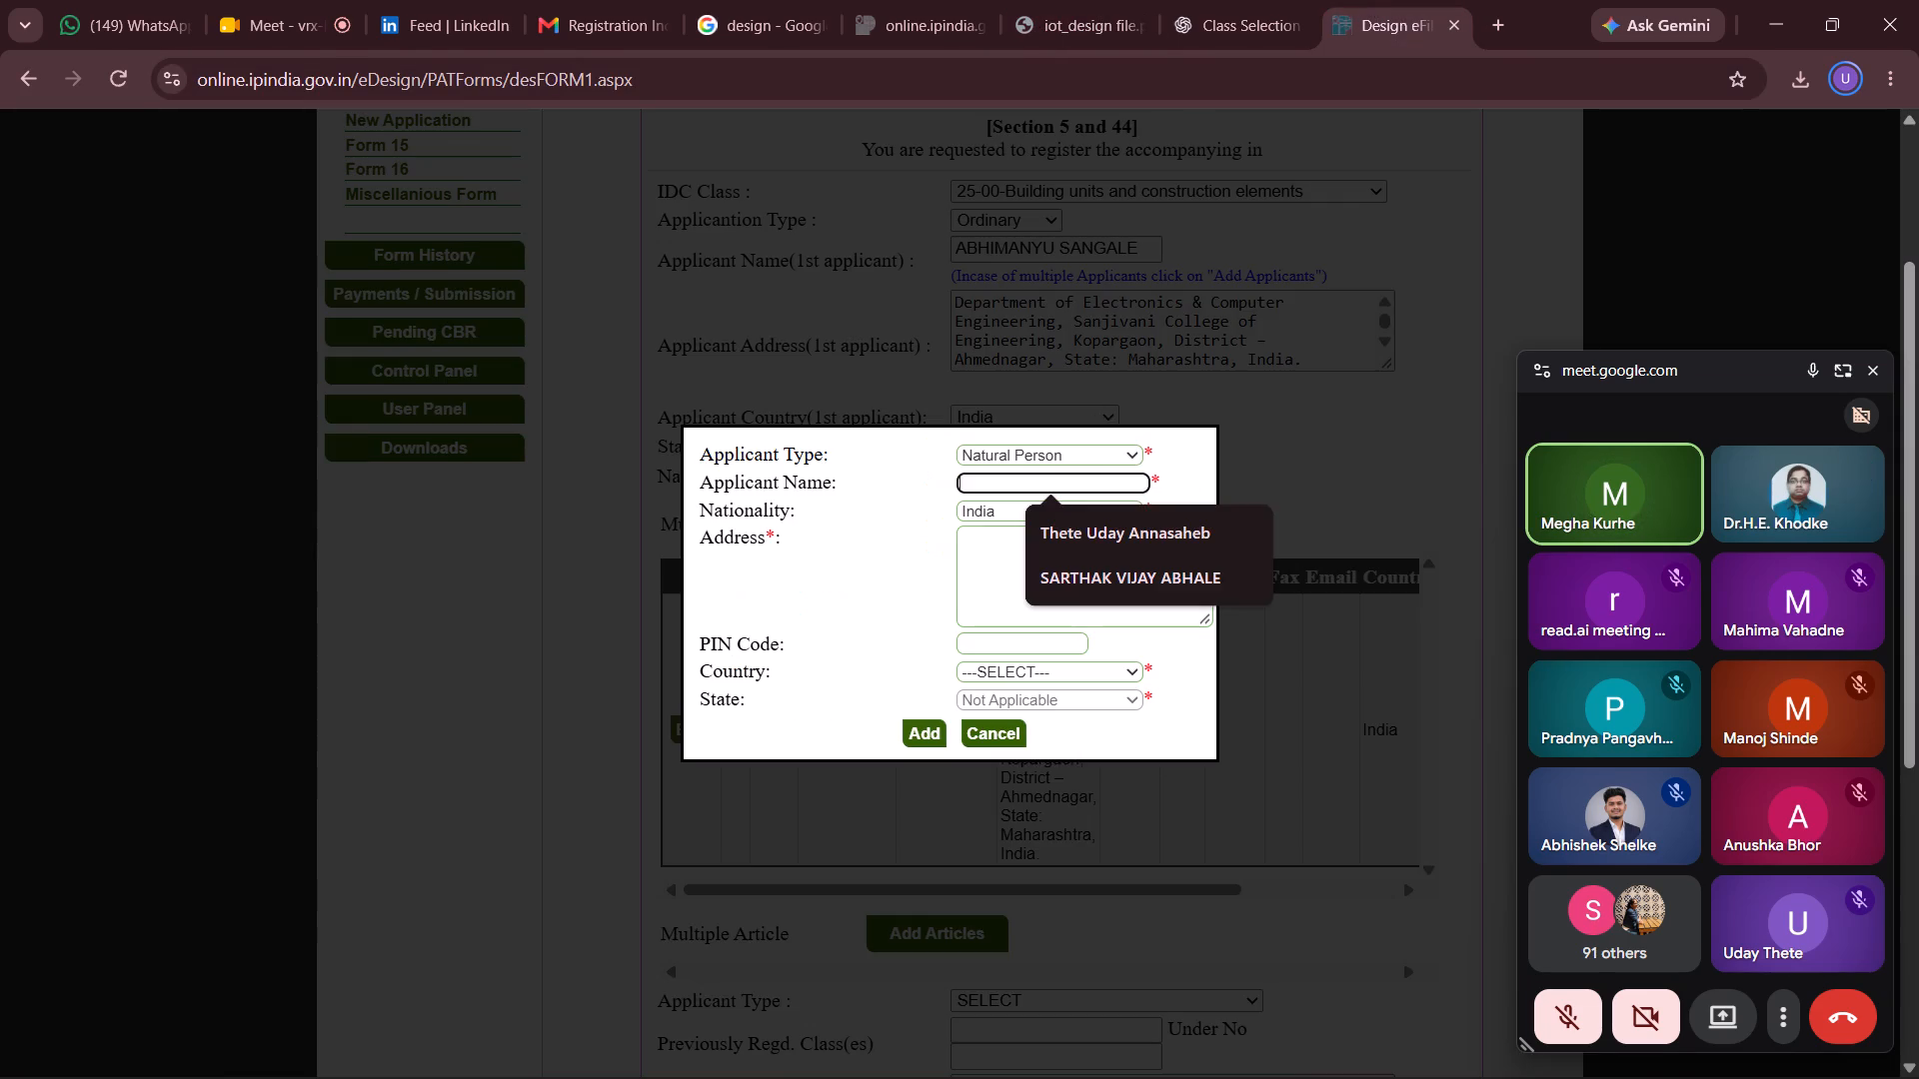
key("ctrl+v")
Fill in the third applicant's address with the first contact-details entry copied from iot_design file.pdf.
left_click(1023, 545)
left_click(1070, 32)
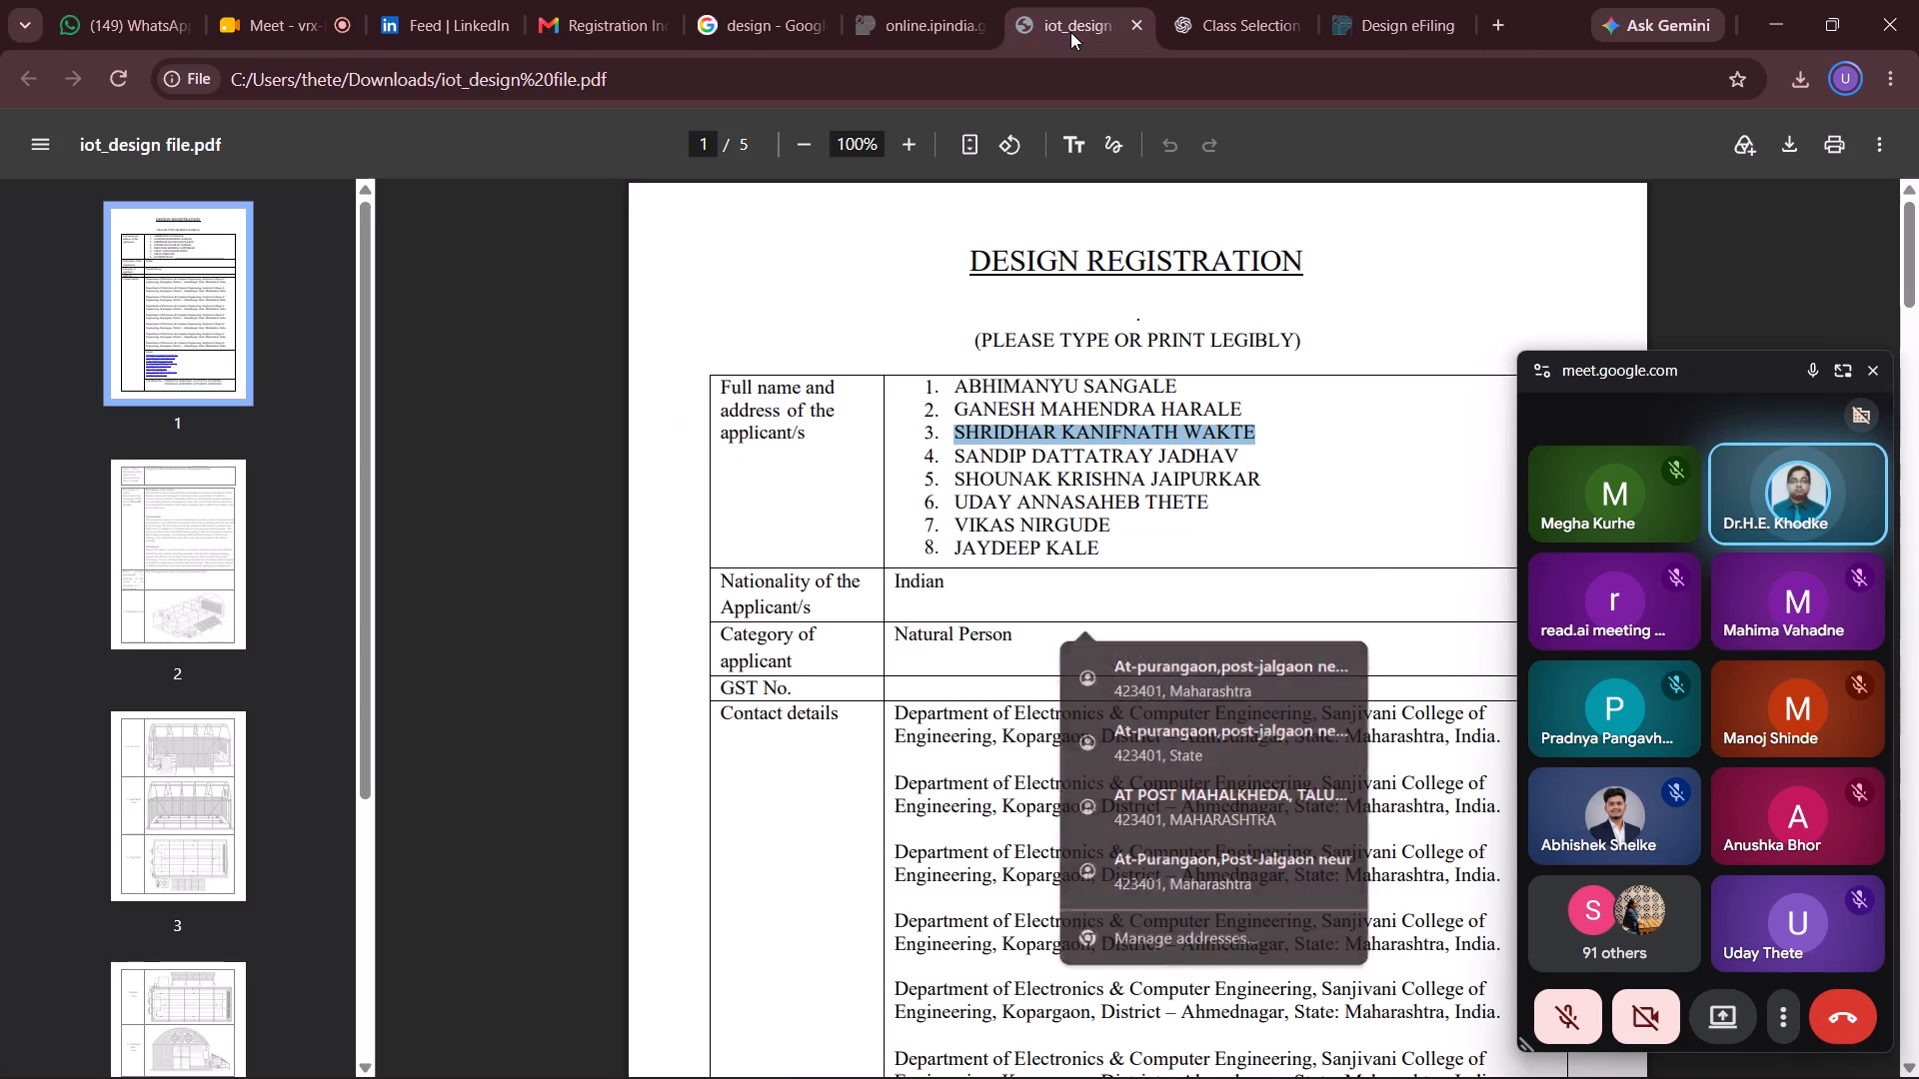
left_click_drag(899, 712, 1363, 749)
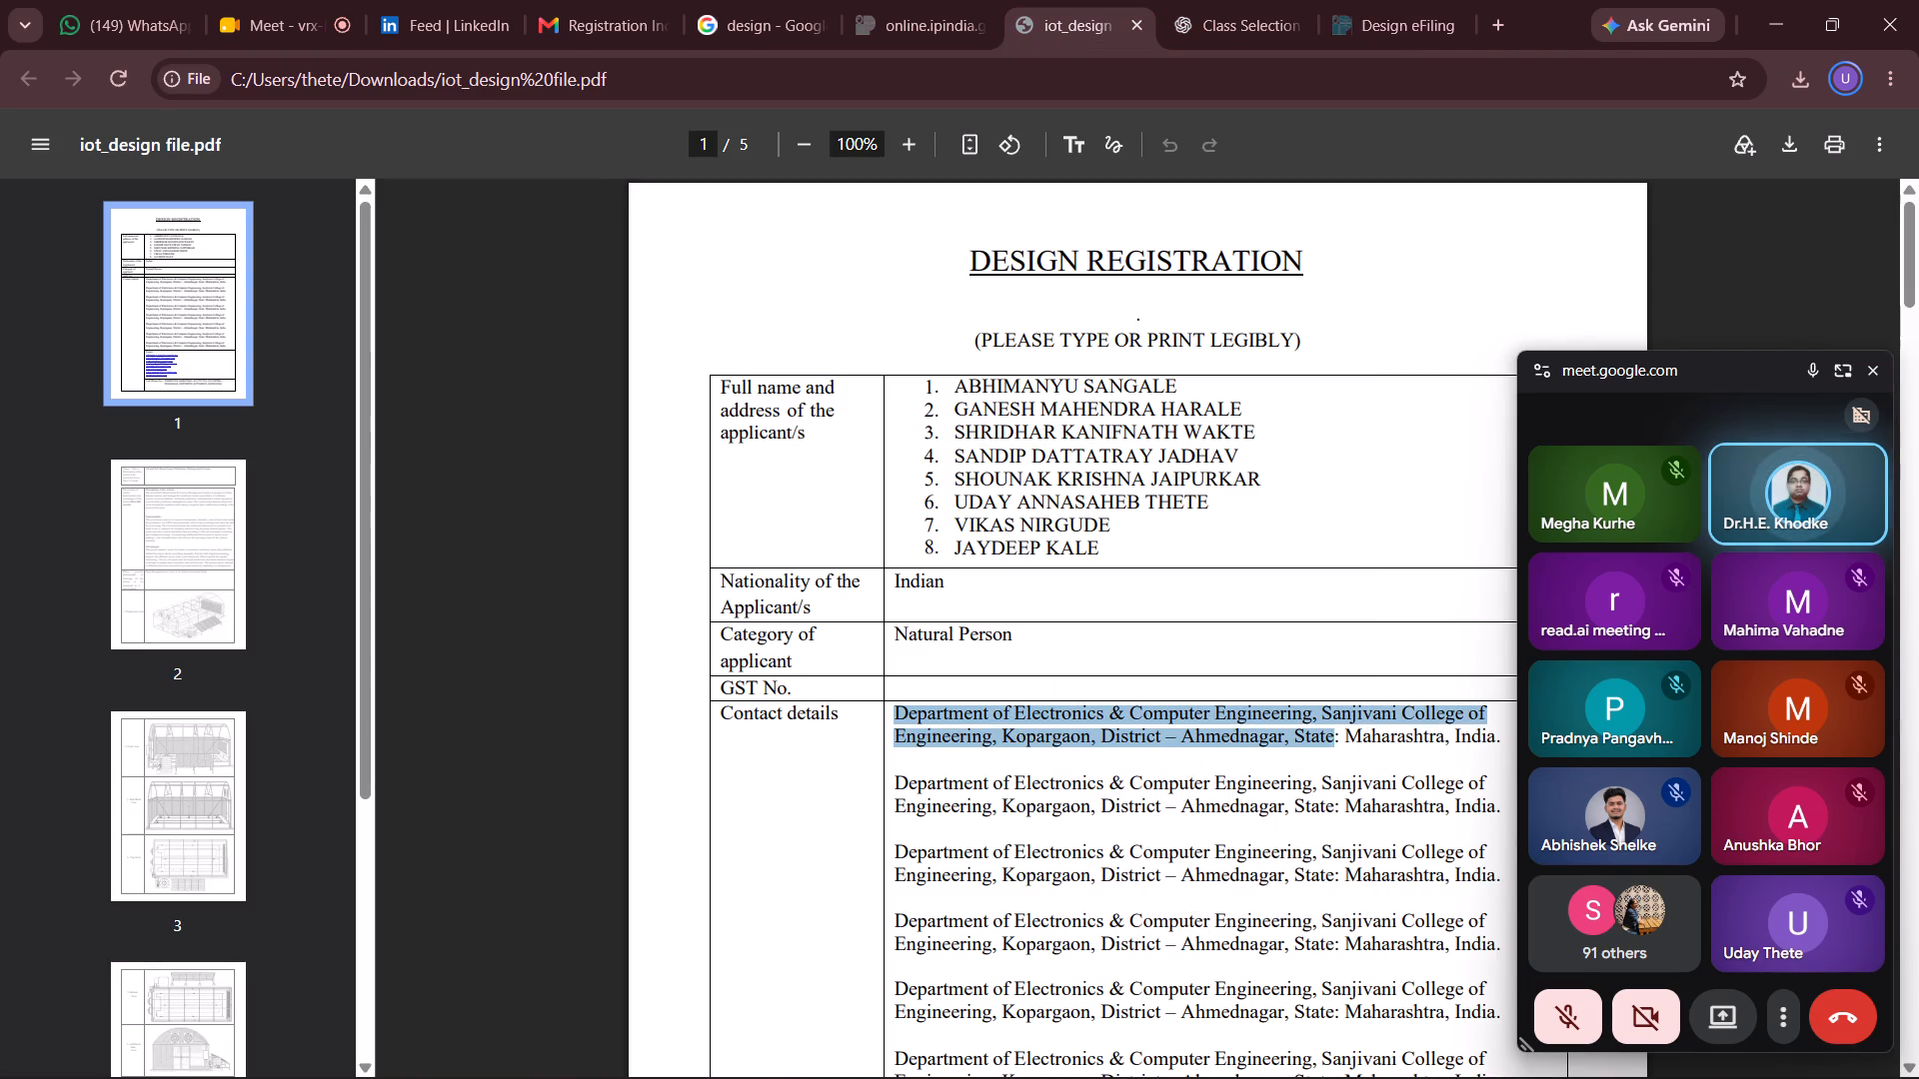
left_click_drag(1363, 749, 1500, 757)
key("ctrl+c")
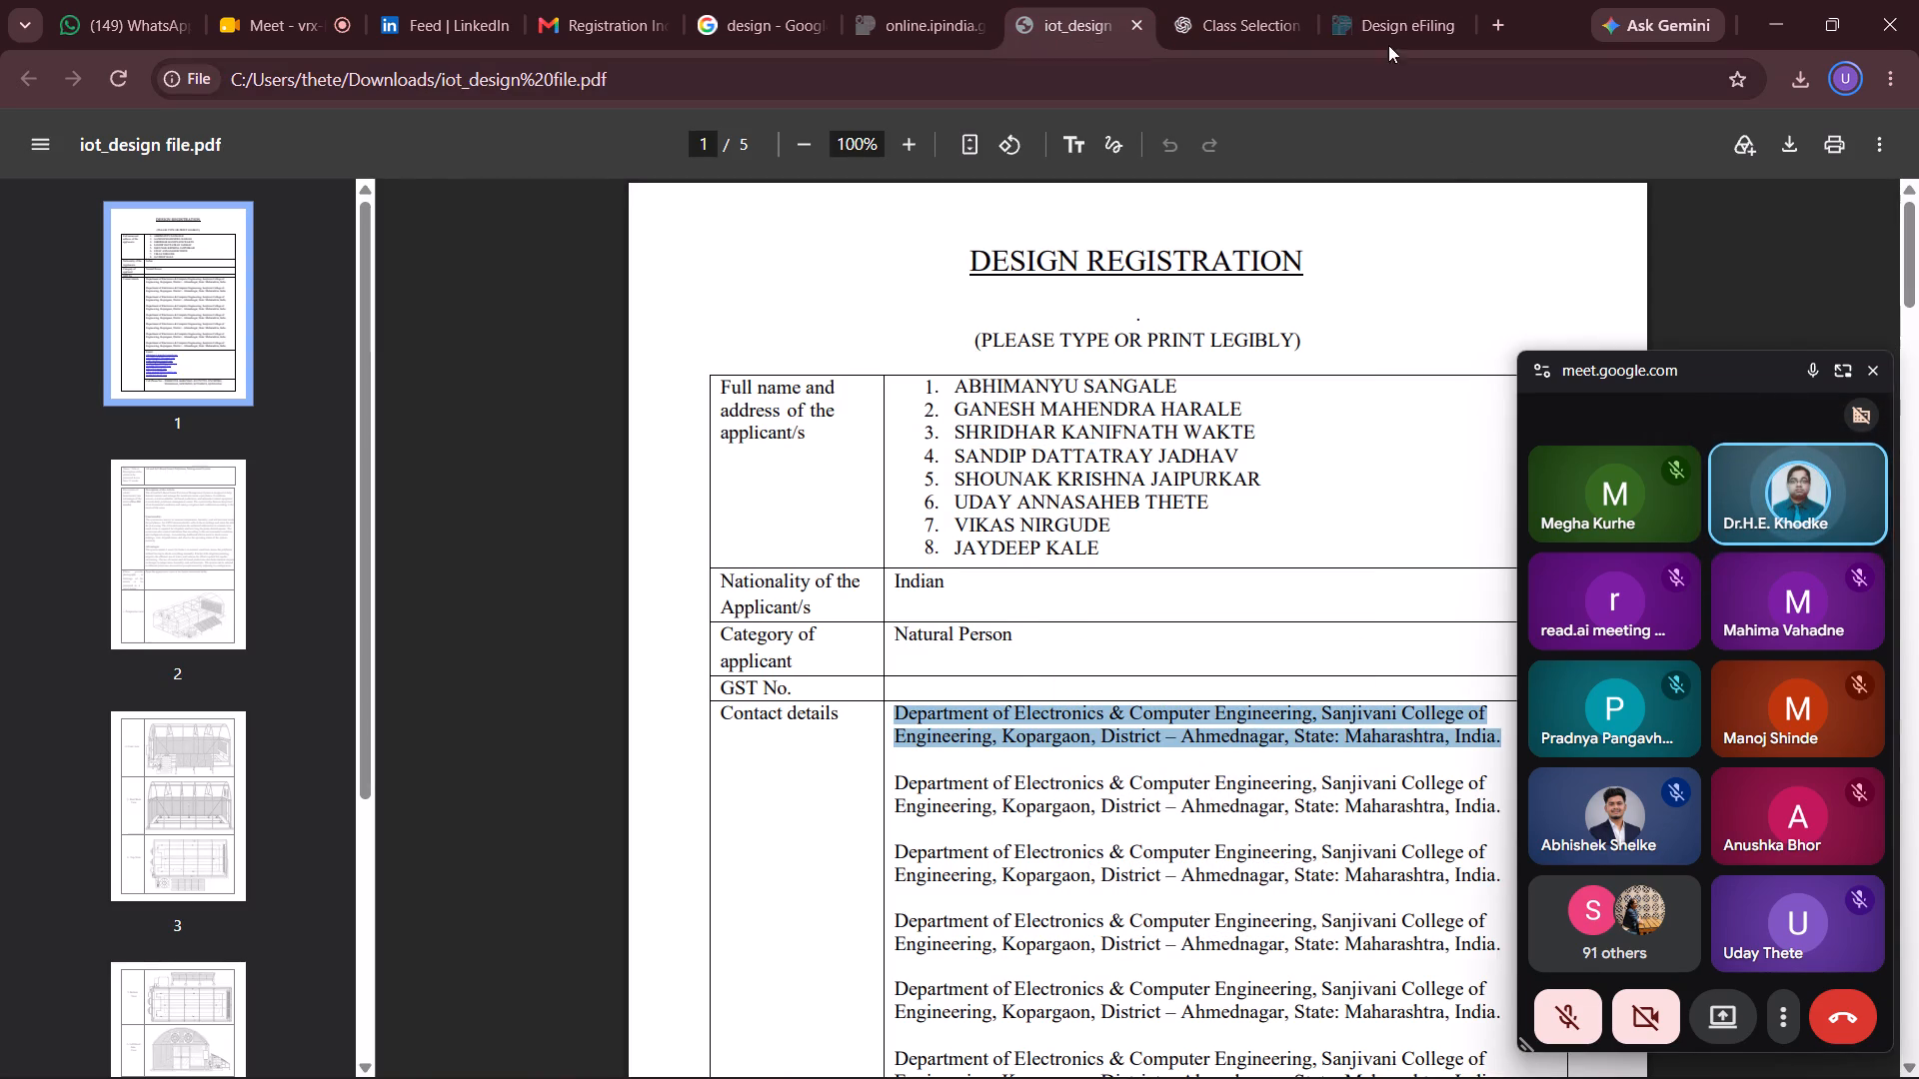
left_click(1381, 23)
key("ctrl+v")
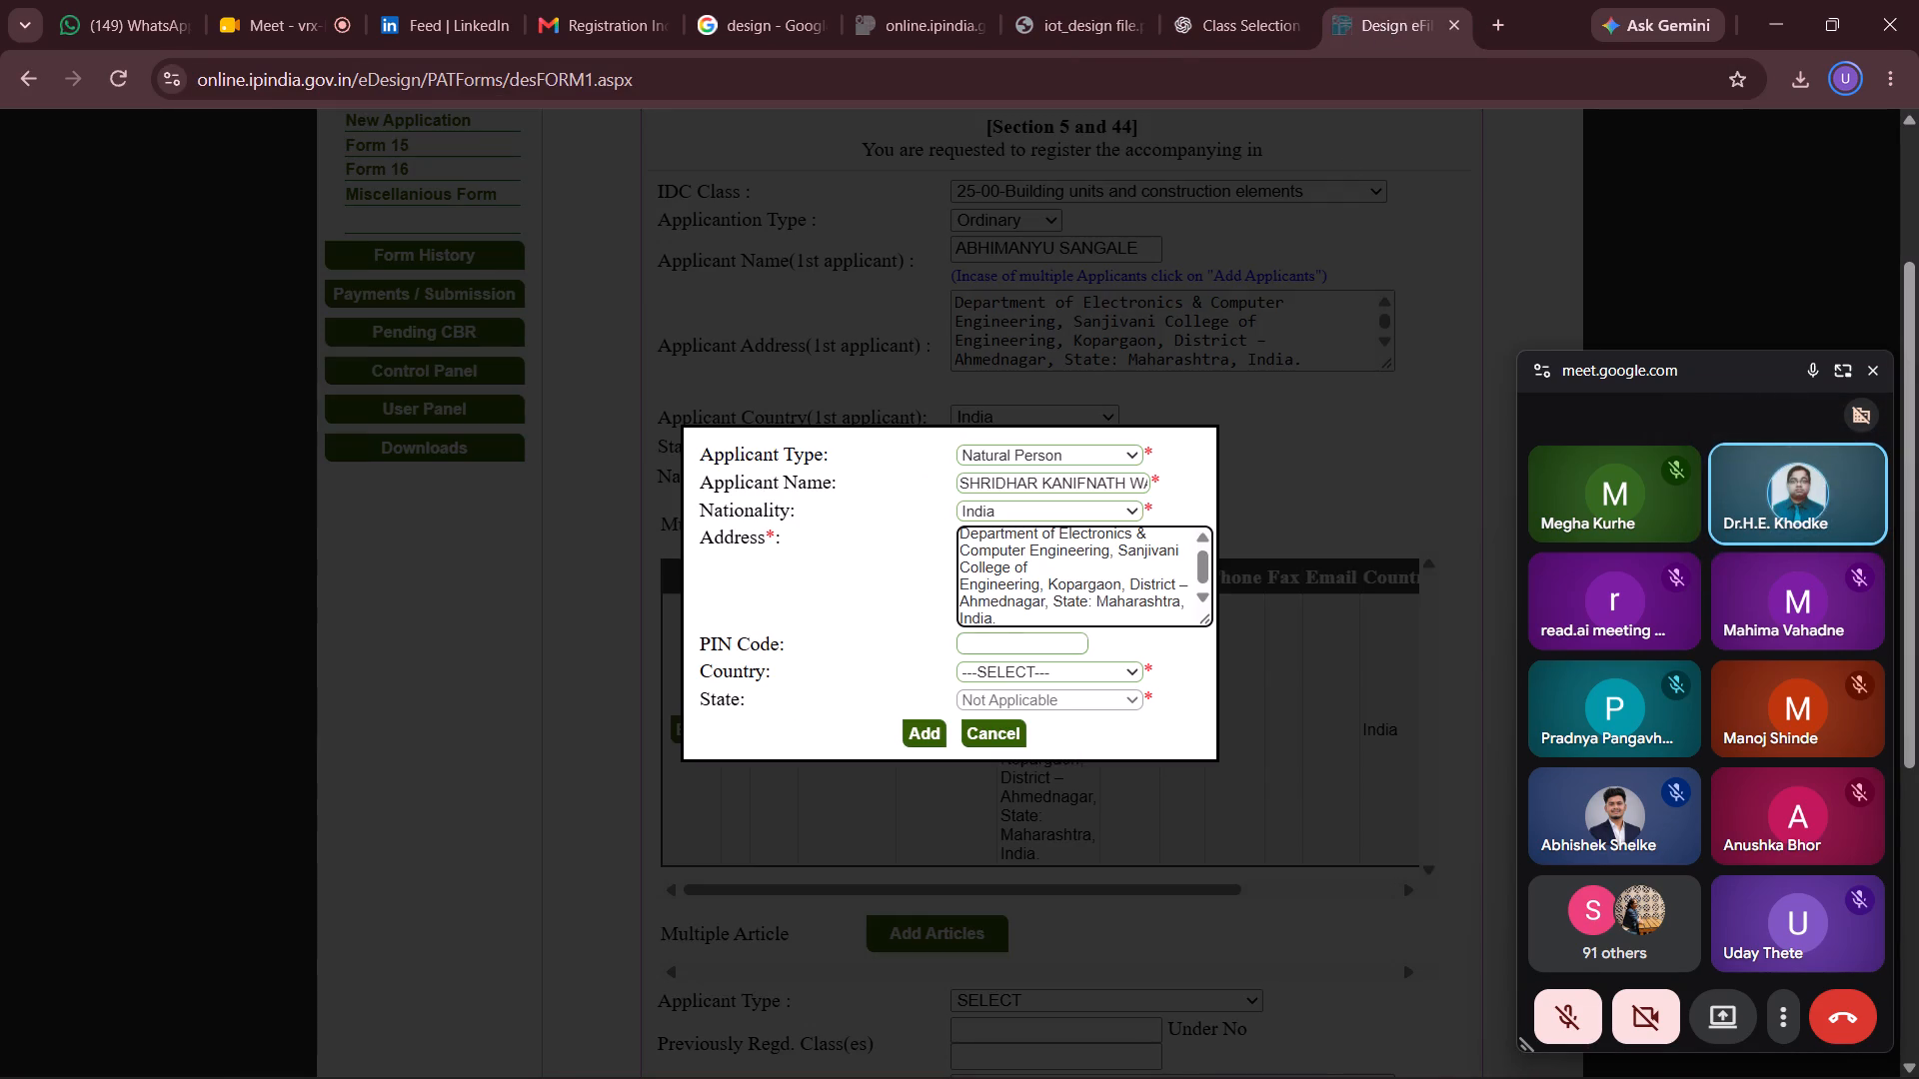
Enter the third applicant's postal code, set country India and state Maharashtra, and add the applicant to the form.
left_click(986, 643)
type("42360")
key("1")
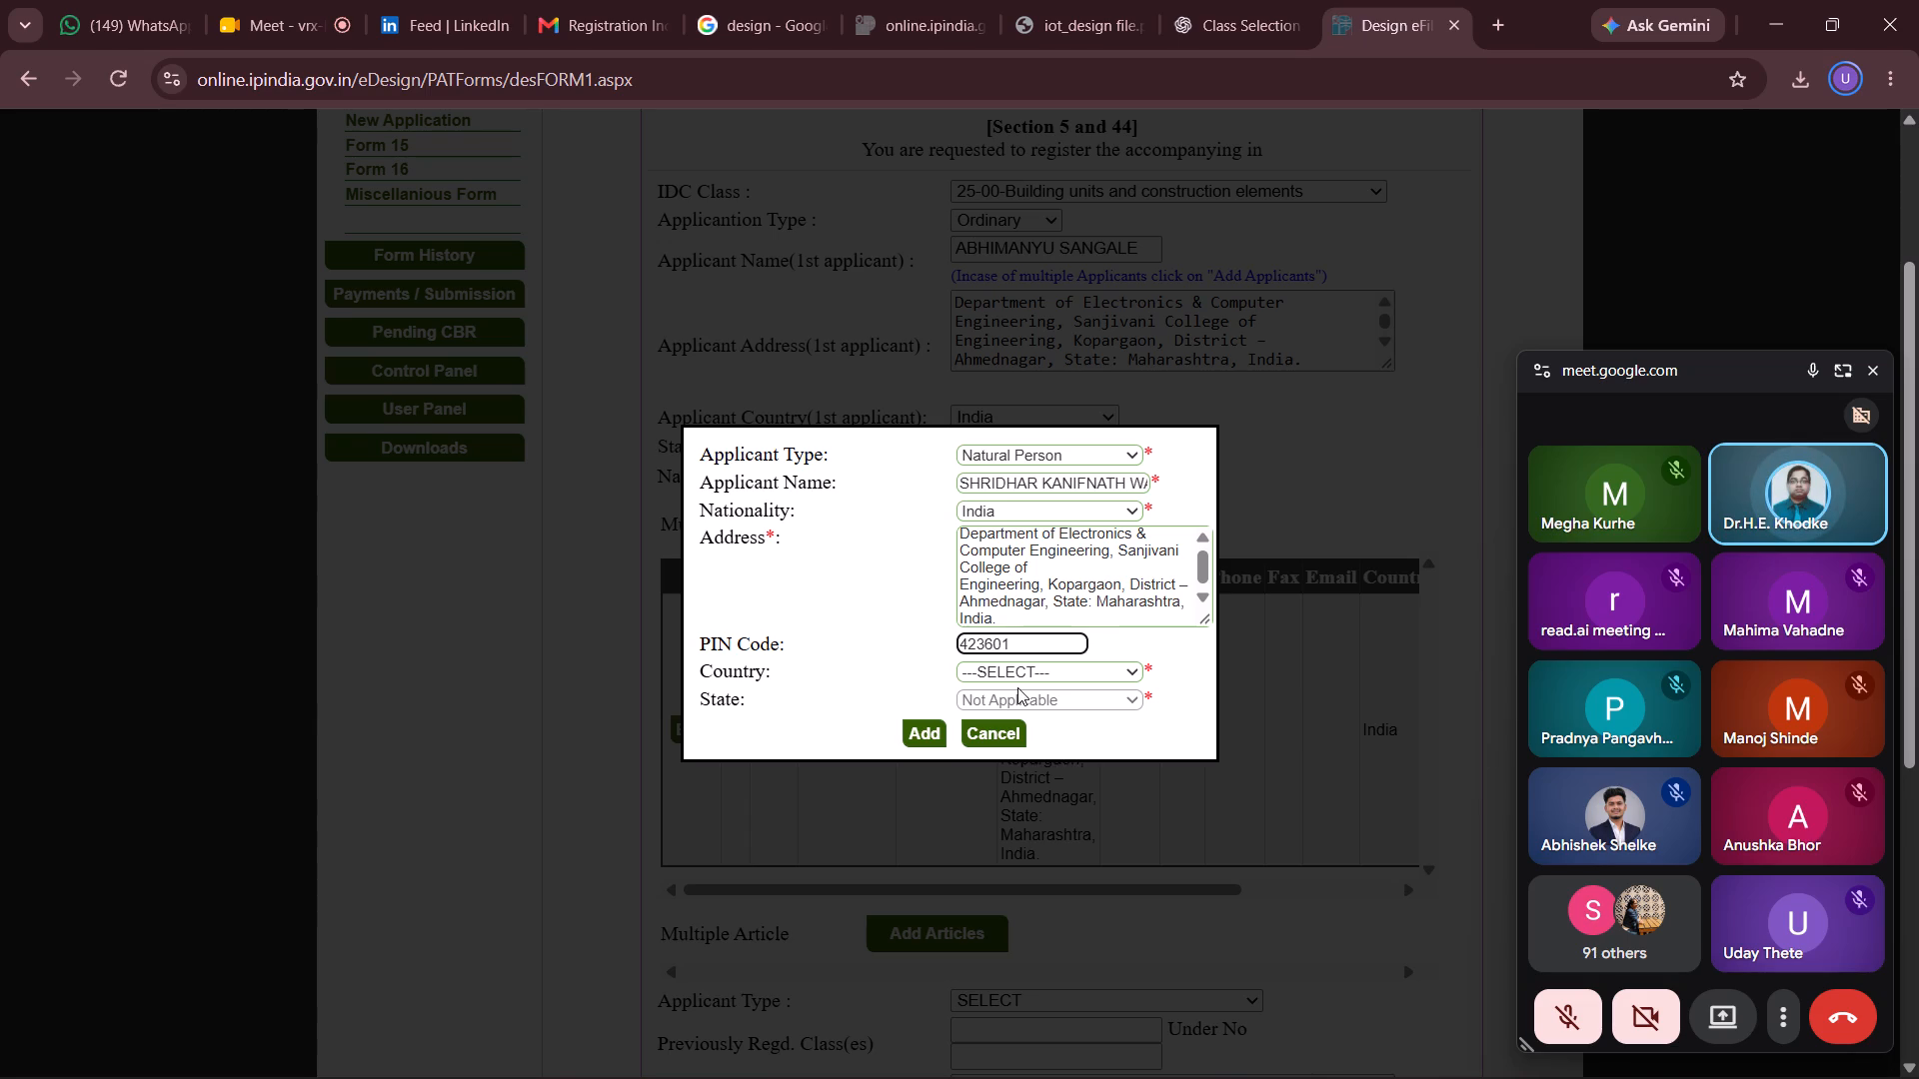
left_click(1025, 657)
left_click(1034, 662)
left_click(1100, 149)
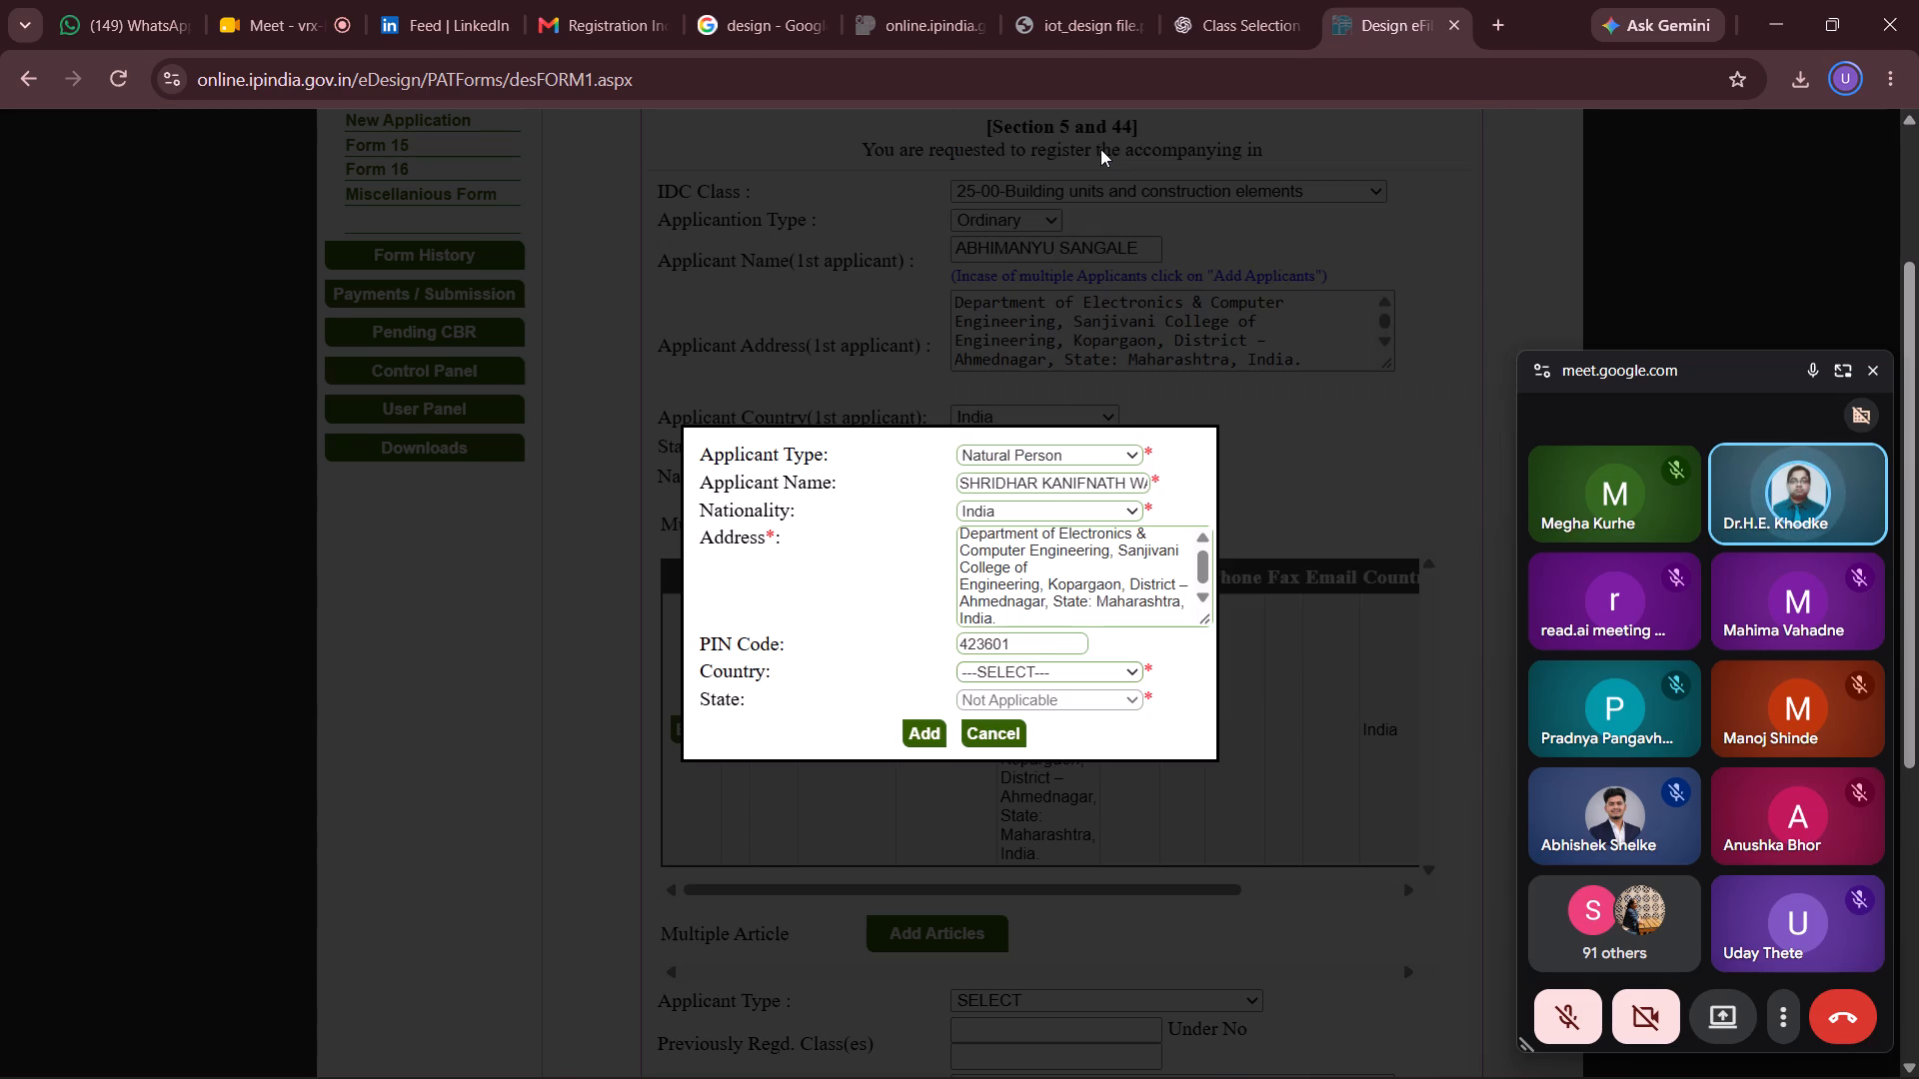
left_click(1069, 695)
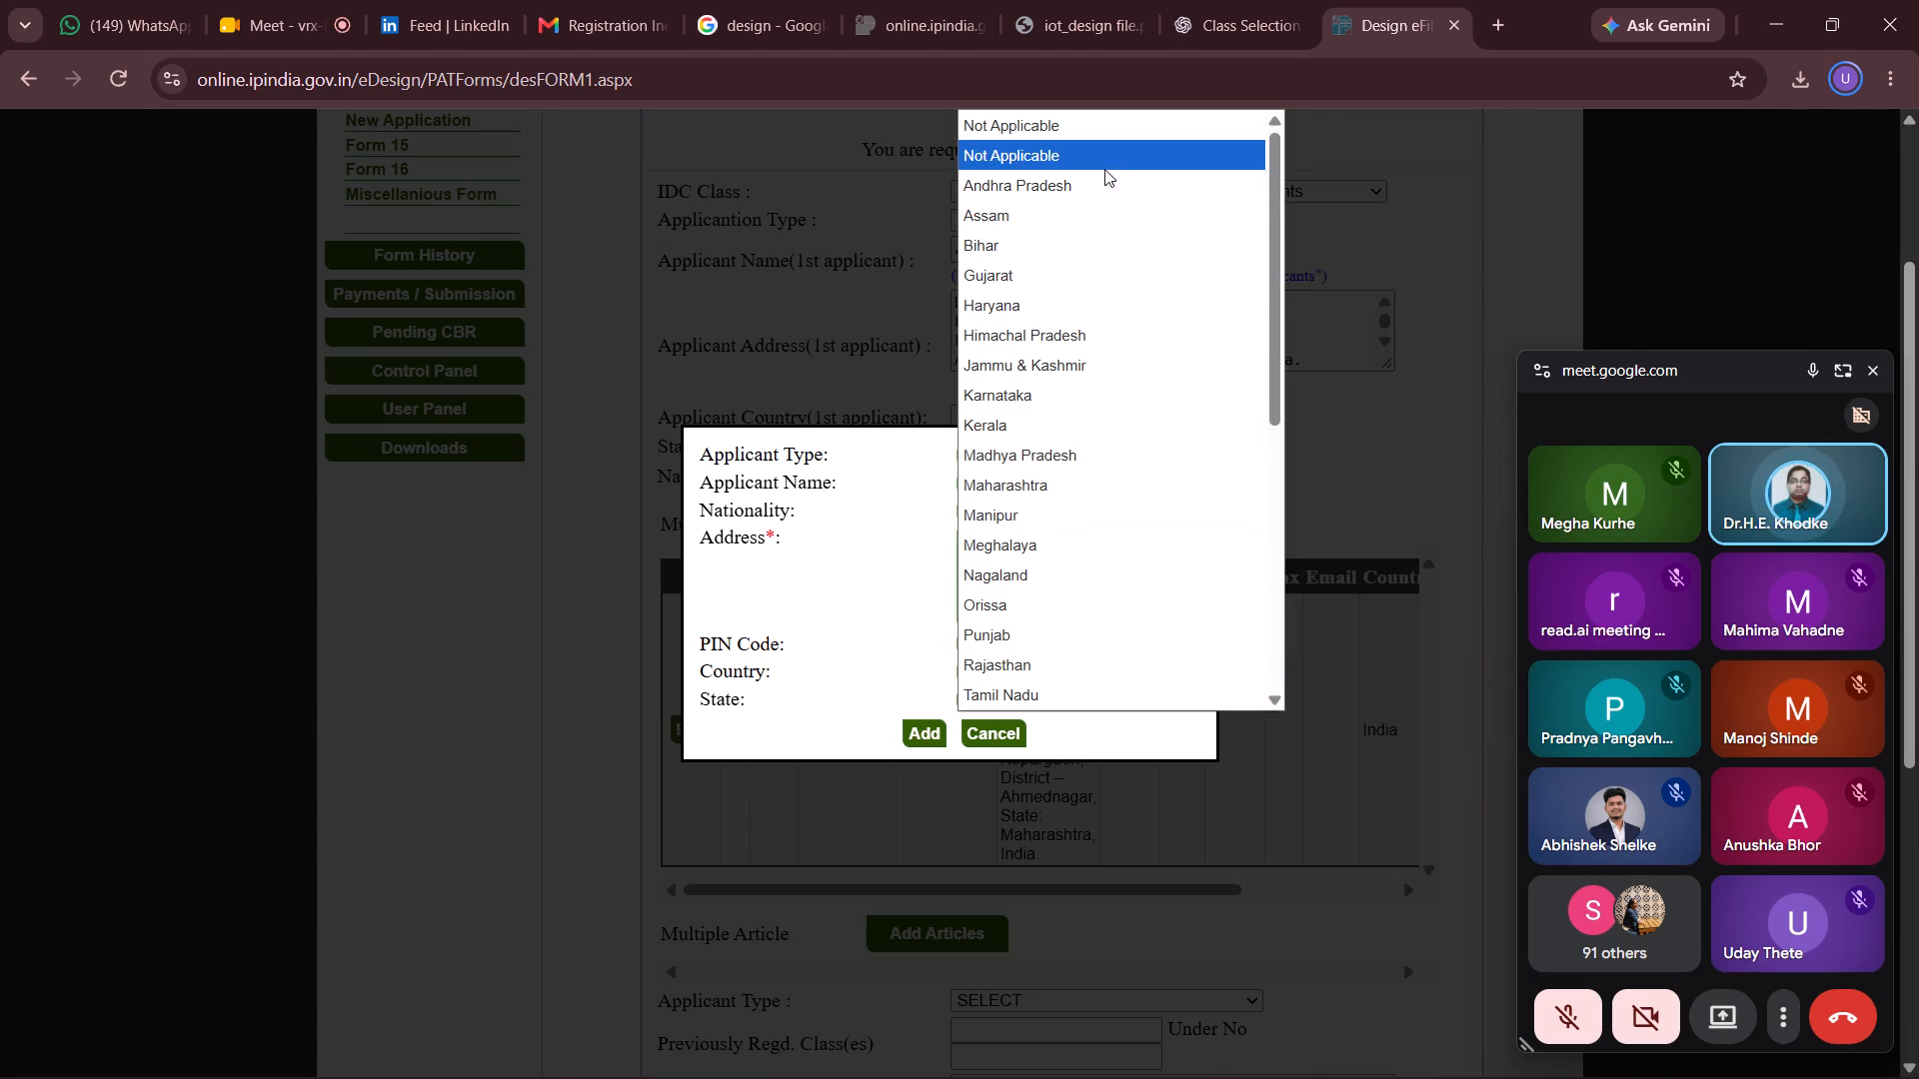
left_click(1035, 488)
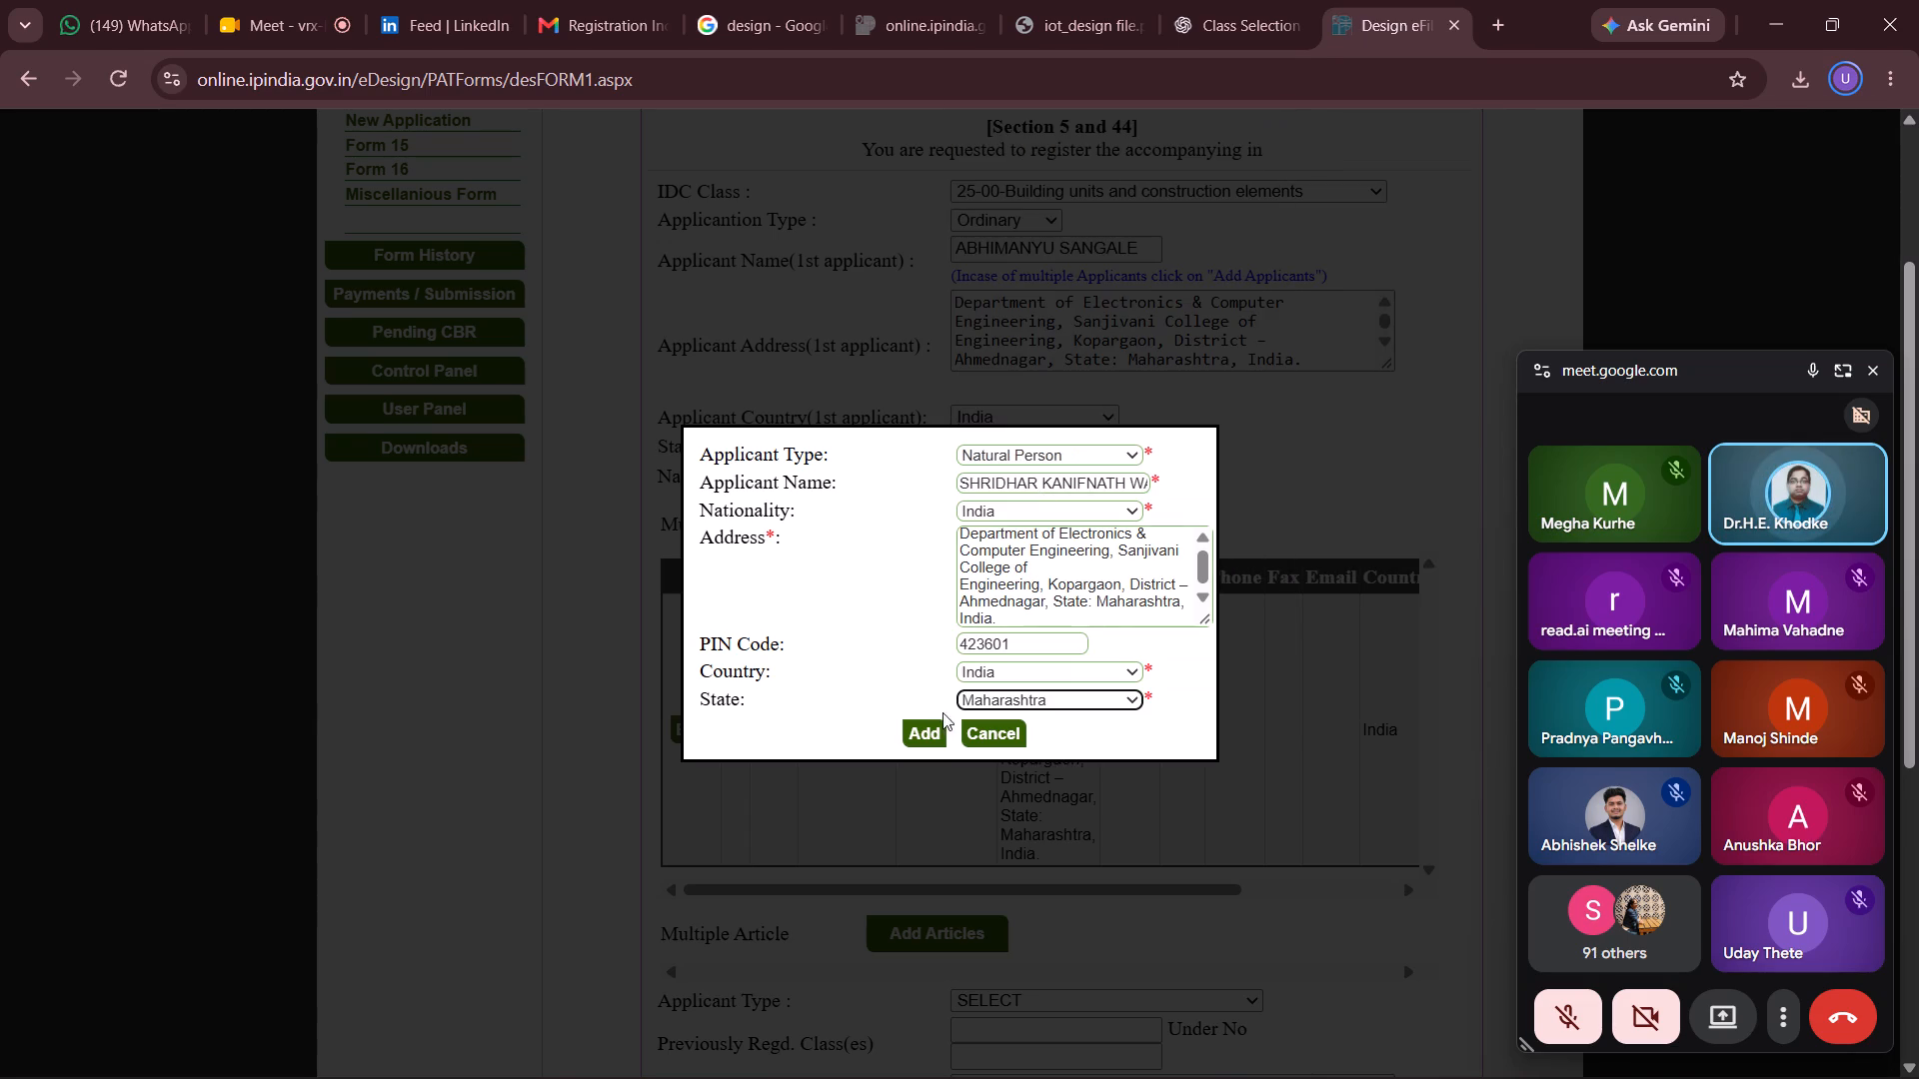
left_click(929, 734)
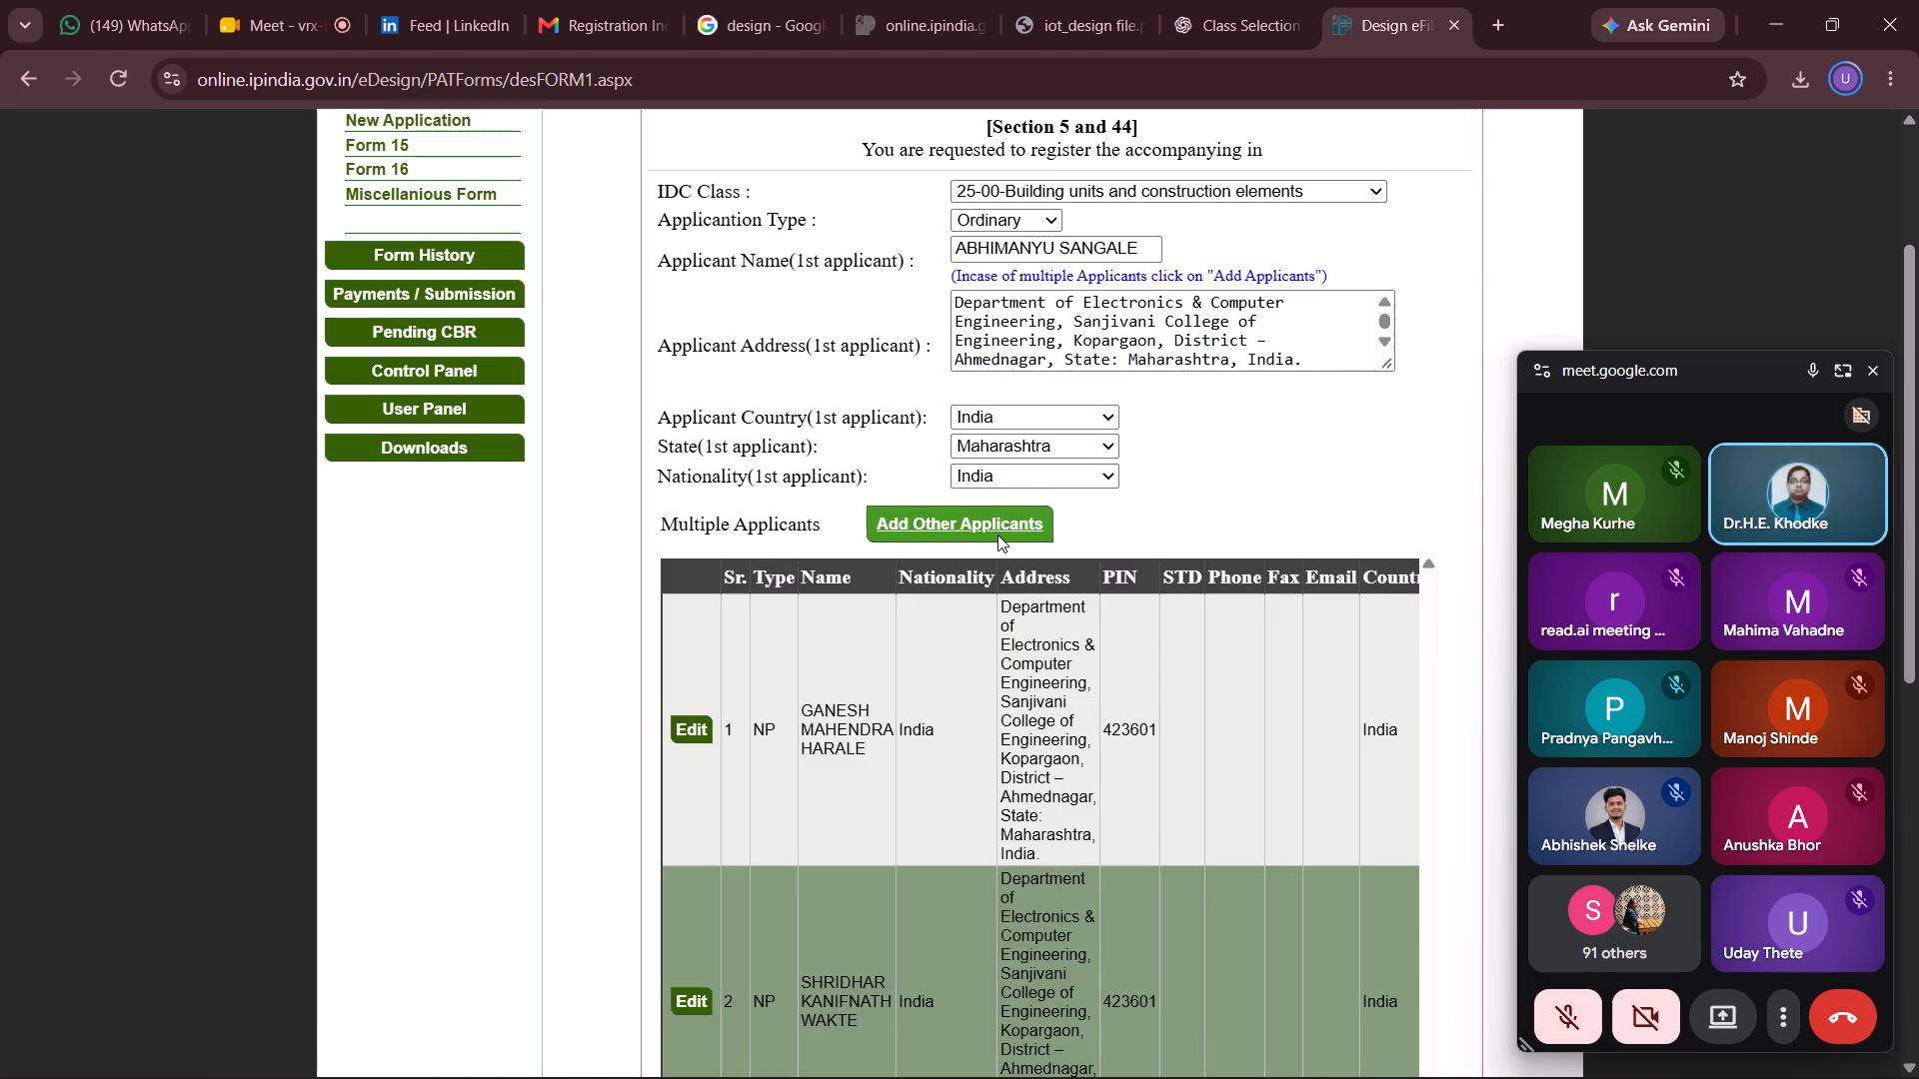
Start another applicant entry as Natural Person, with the fourth listed applicant's name copied from iot_design file.pdf.
left_click(997, 535)
left_click(1074, 11)
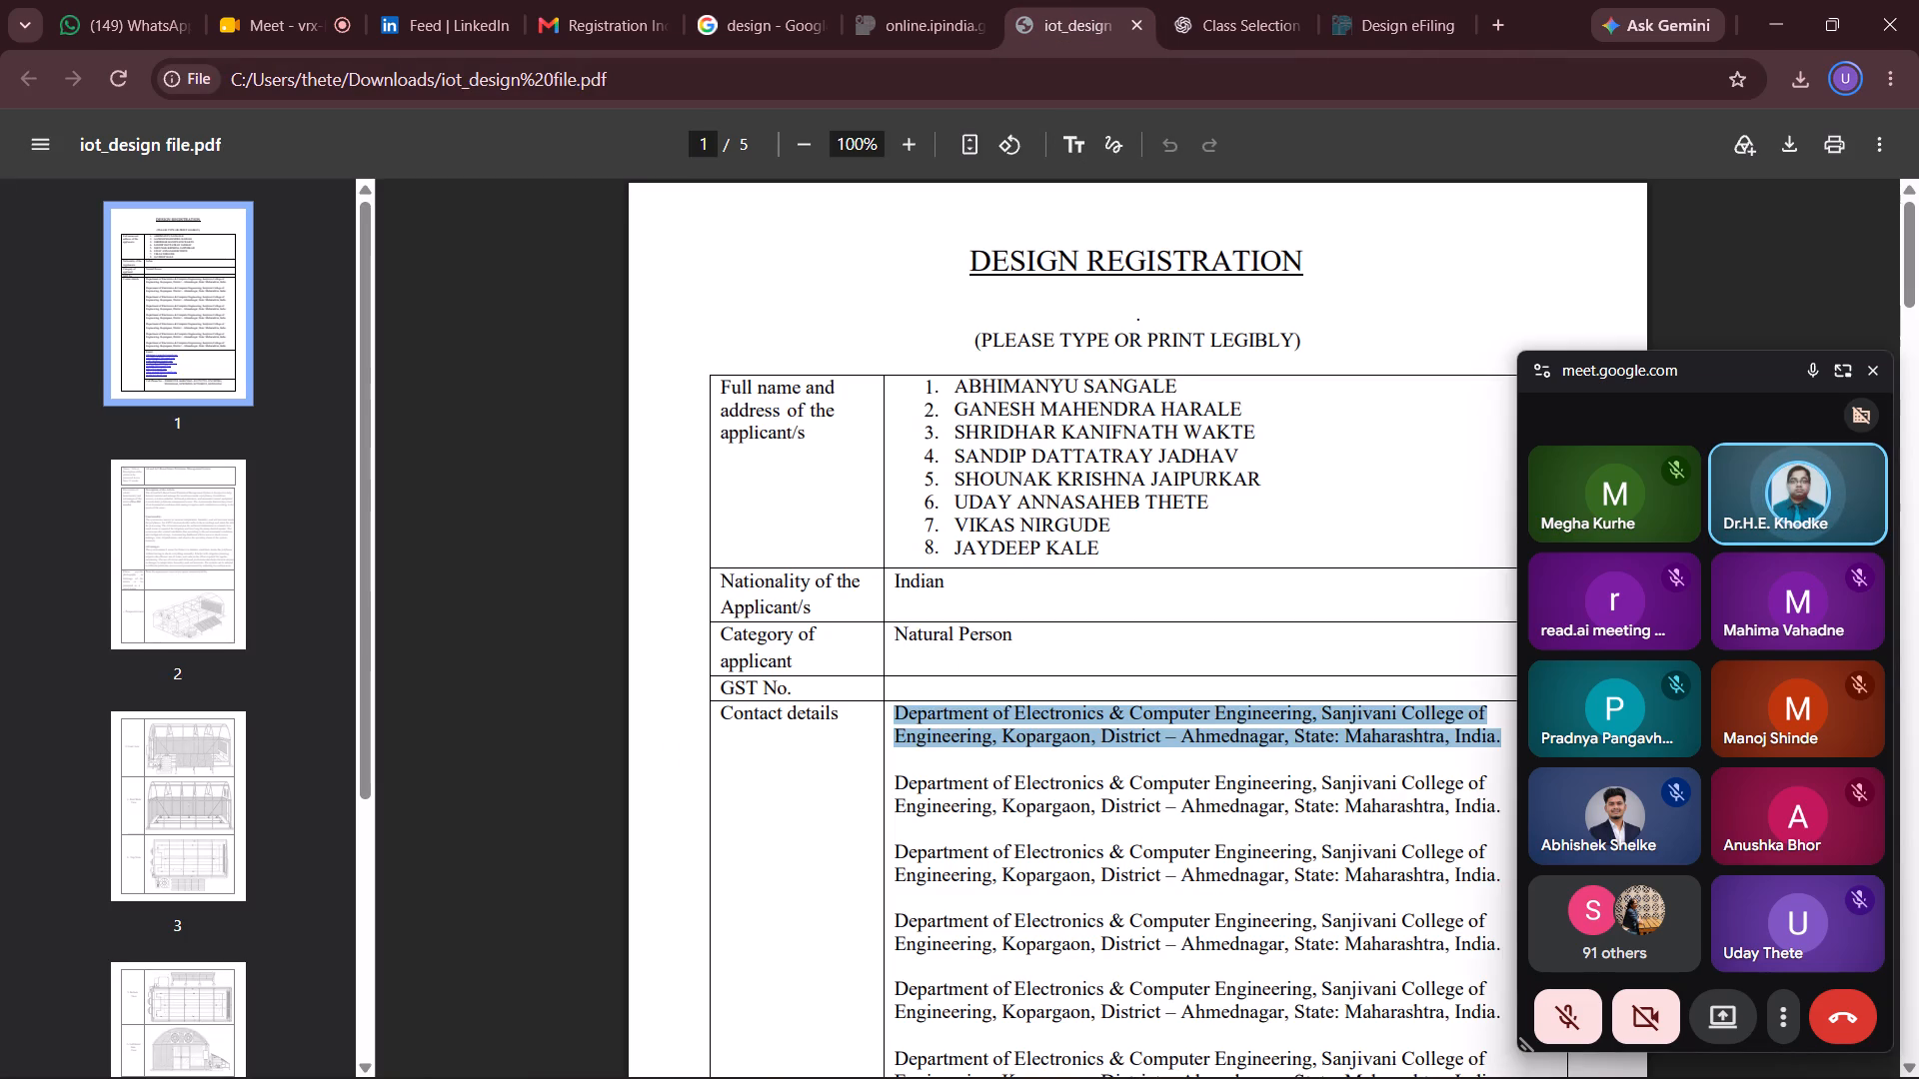
left_click_drag(954, 458, 1254, 465)
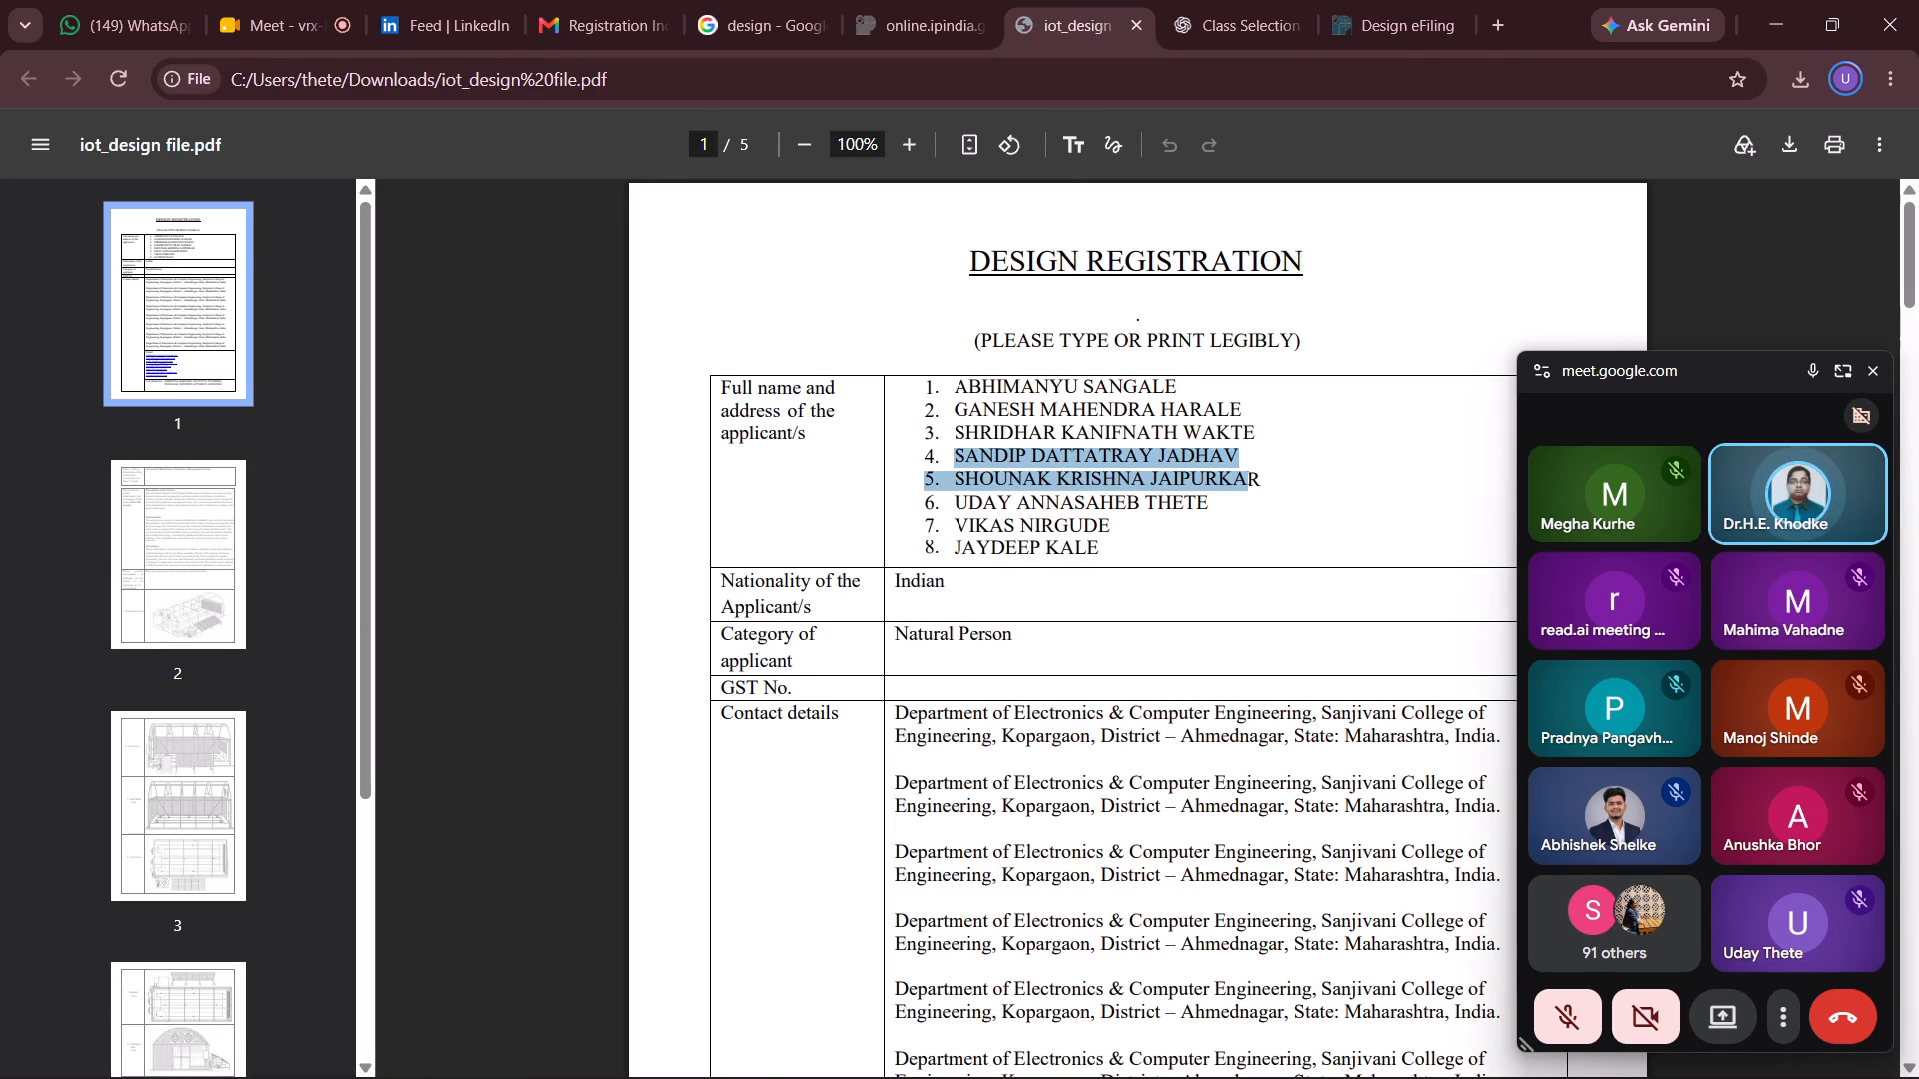
left_click_drag(1254, 465, 1241, 456)
key("ctrl+c")
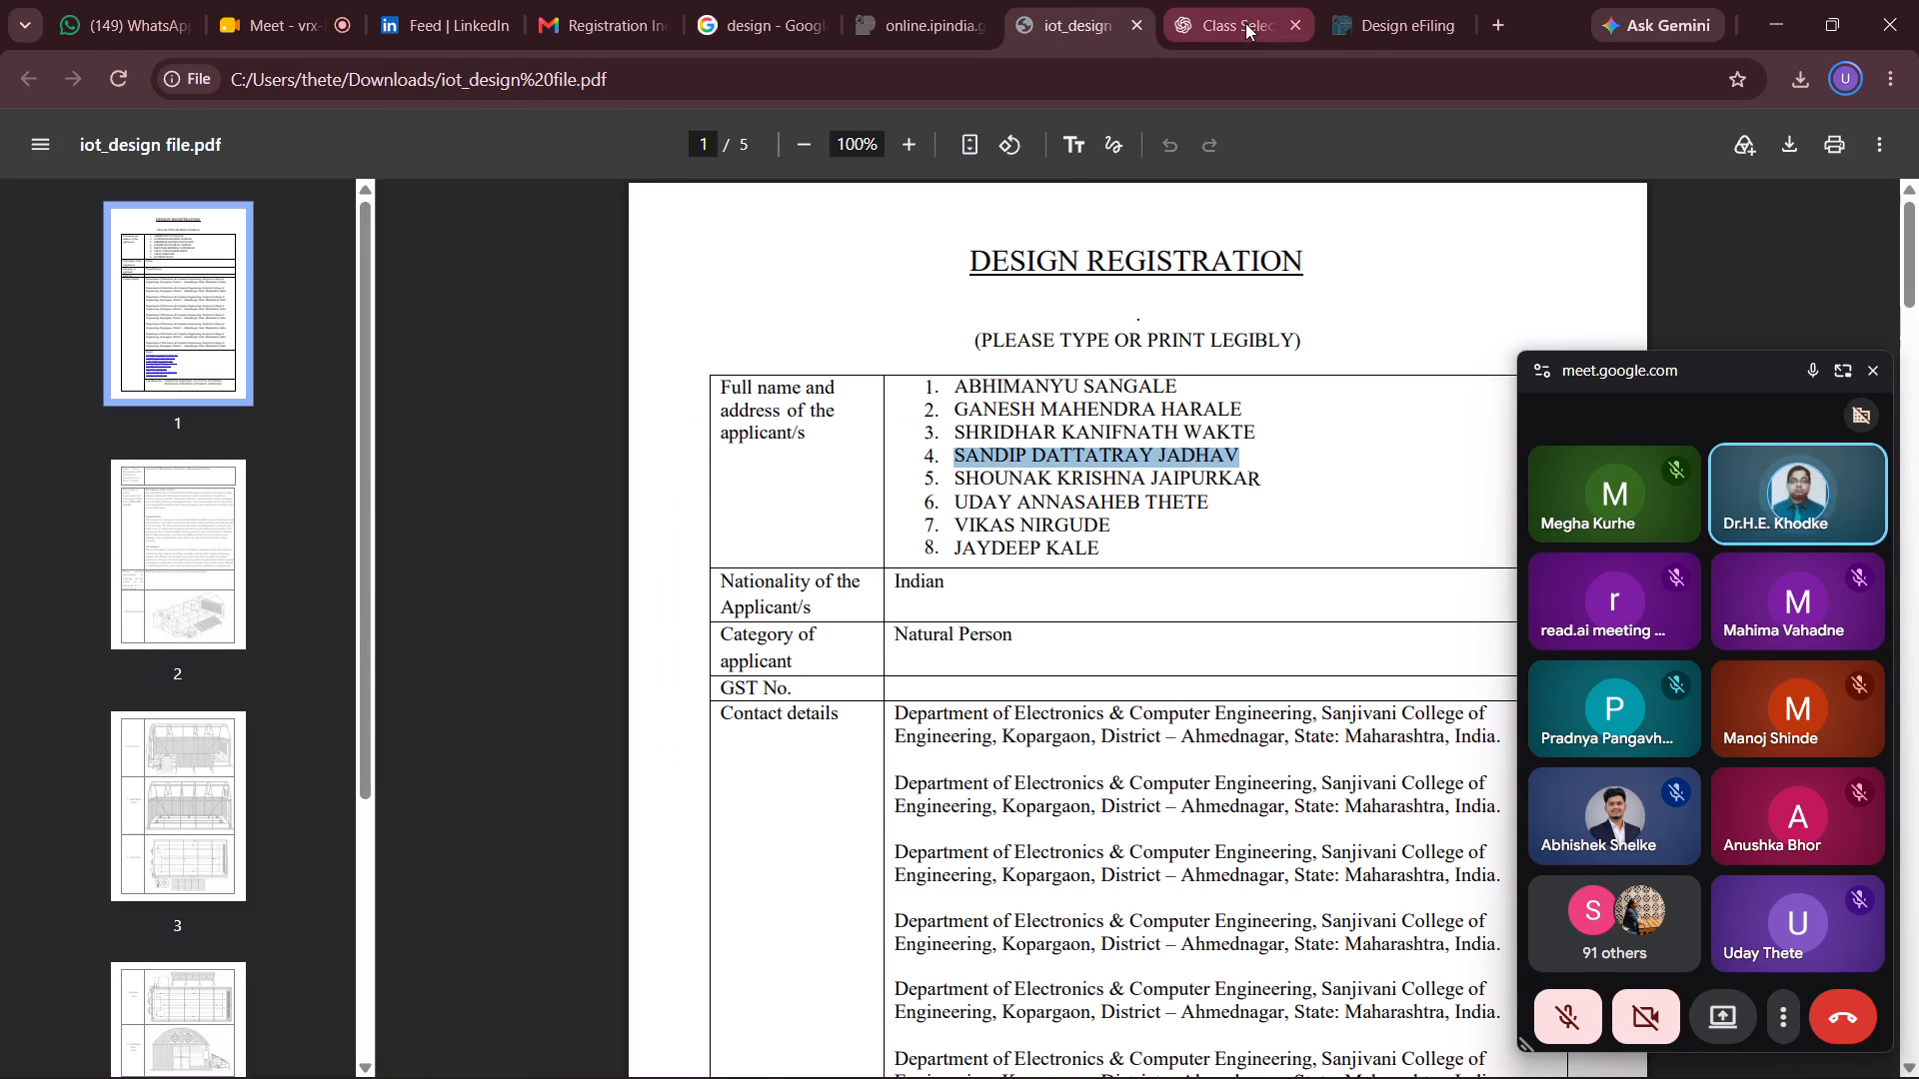
left_click(1365, 18)
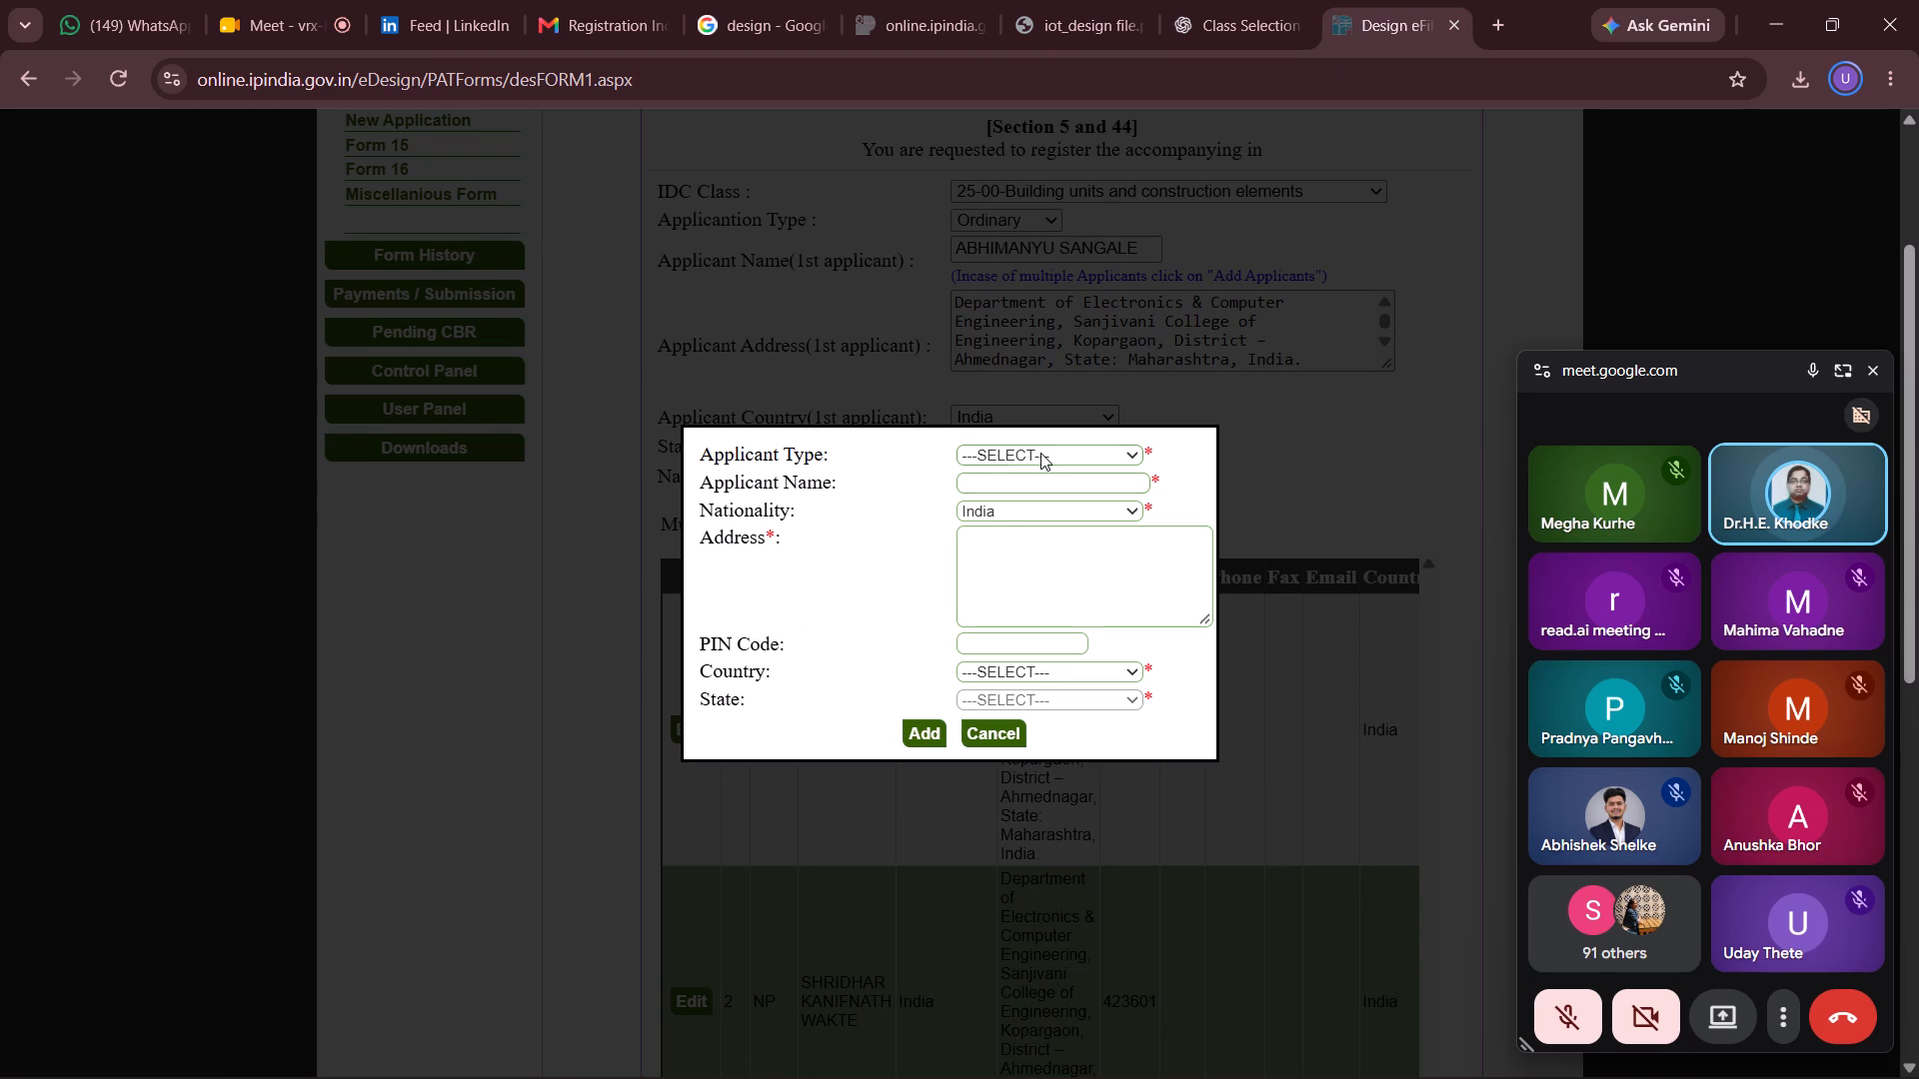
left_click(1040, 453)
left_click(1044, 510)
left_click(1031, 478)
key("ctrl+v")
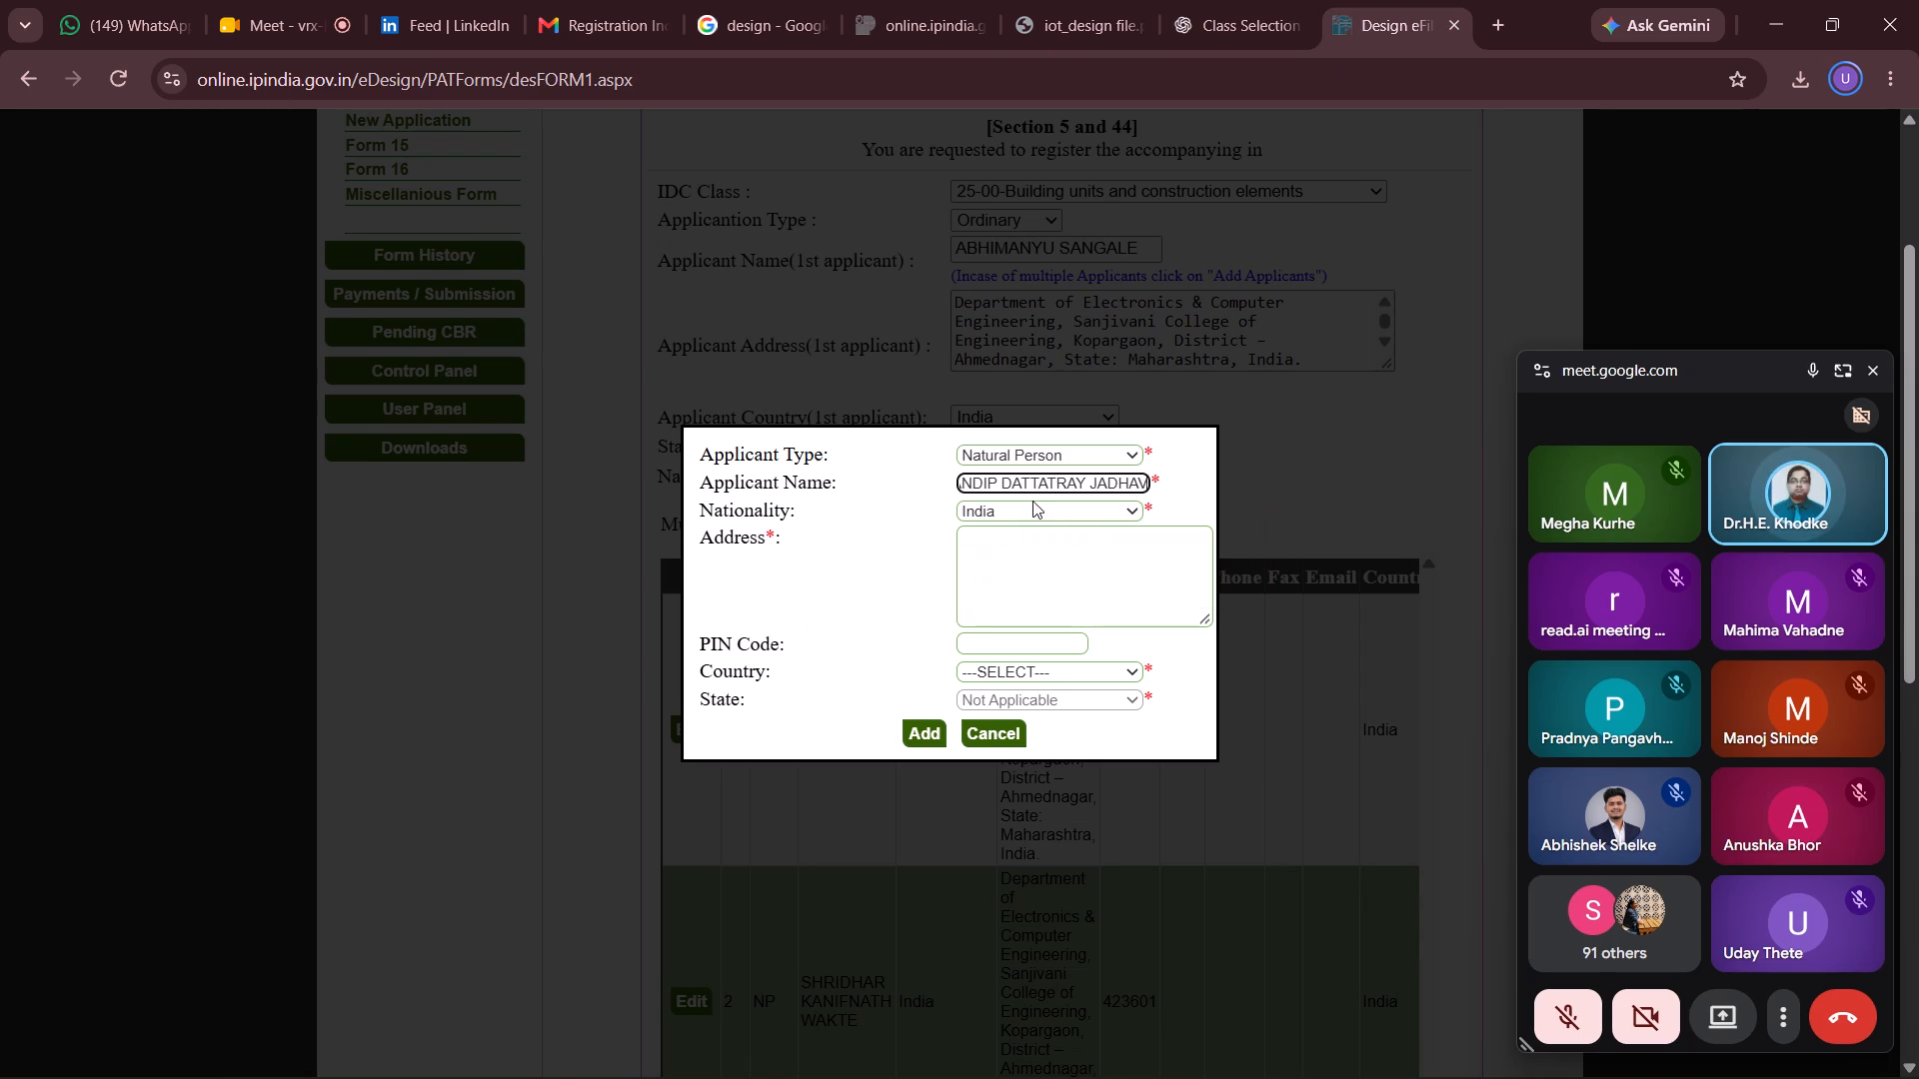
Fill in the fourth applicant's address from the contact details in iot_design file.pdf.
left_click(1032, 529)
key("ctrl+v")
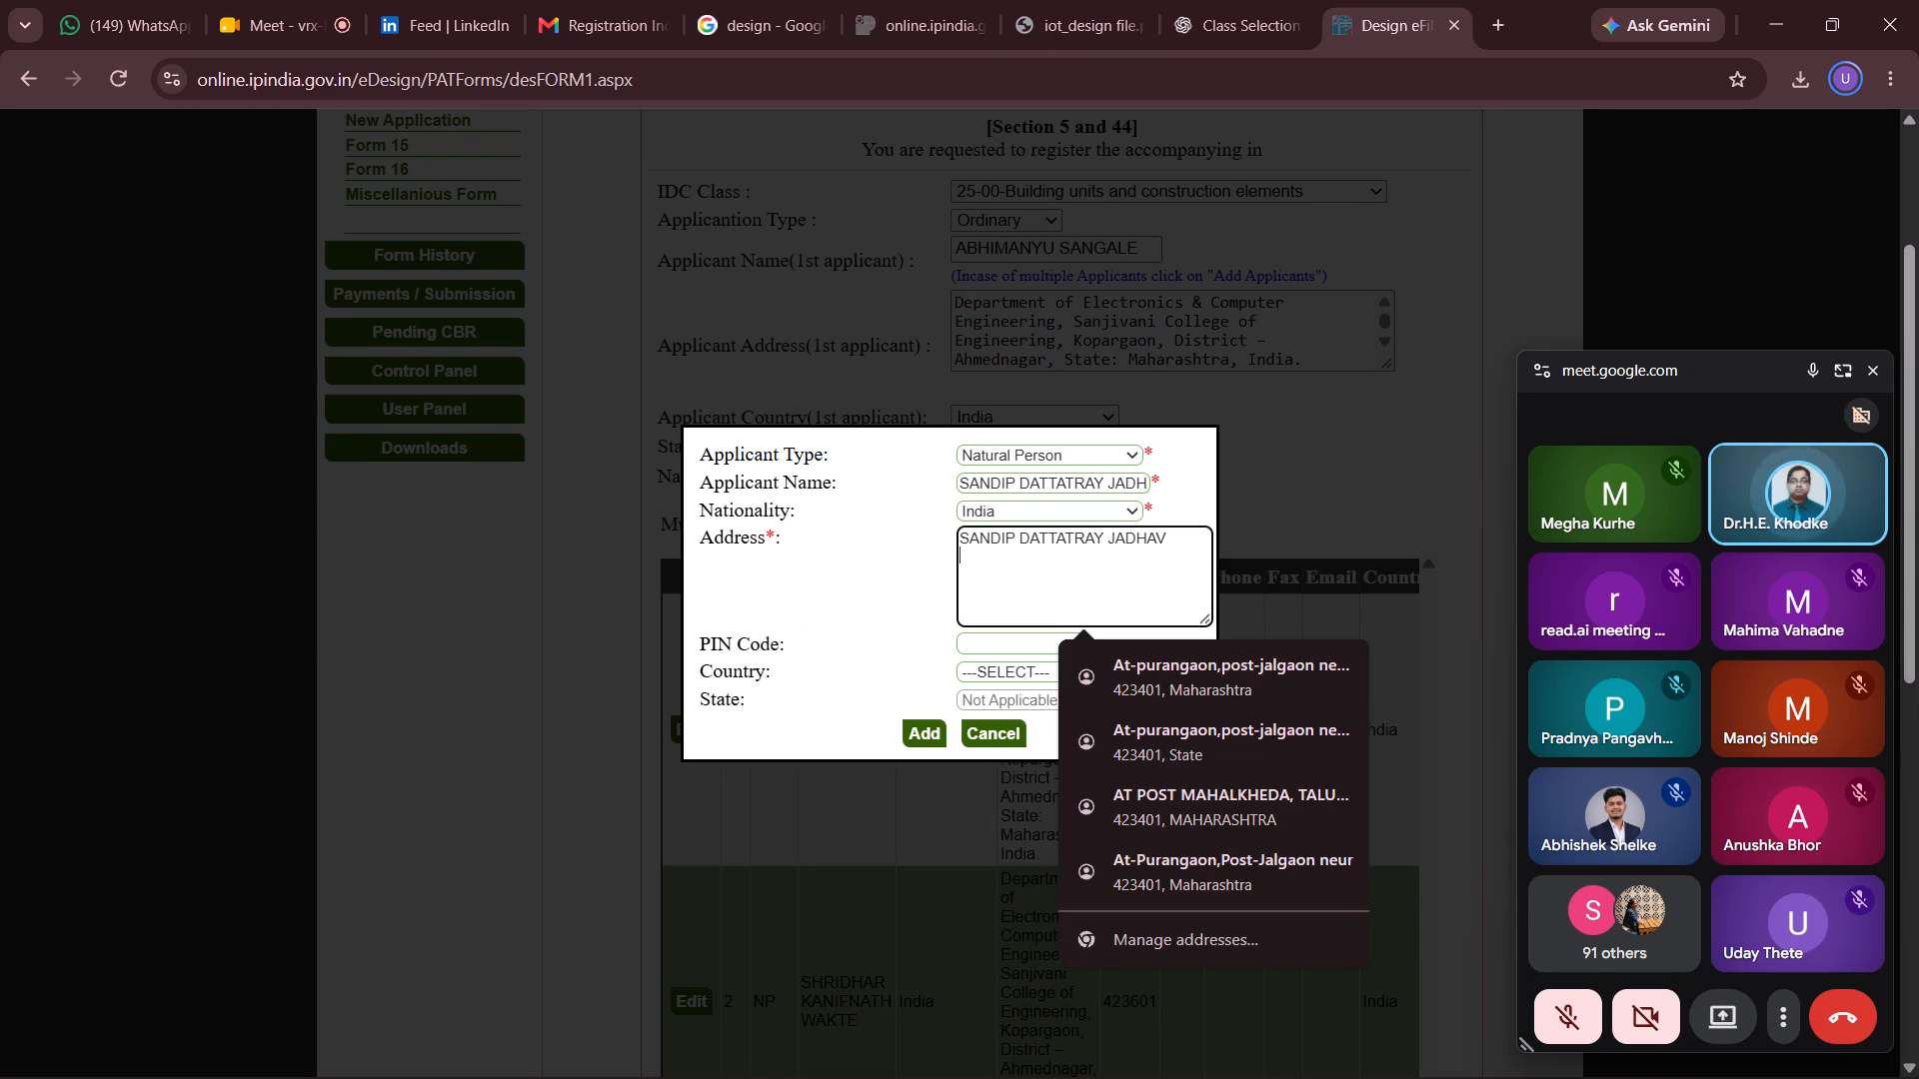
key("ctrl+z")
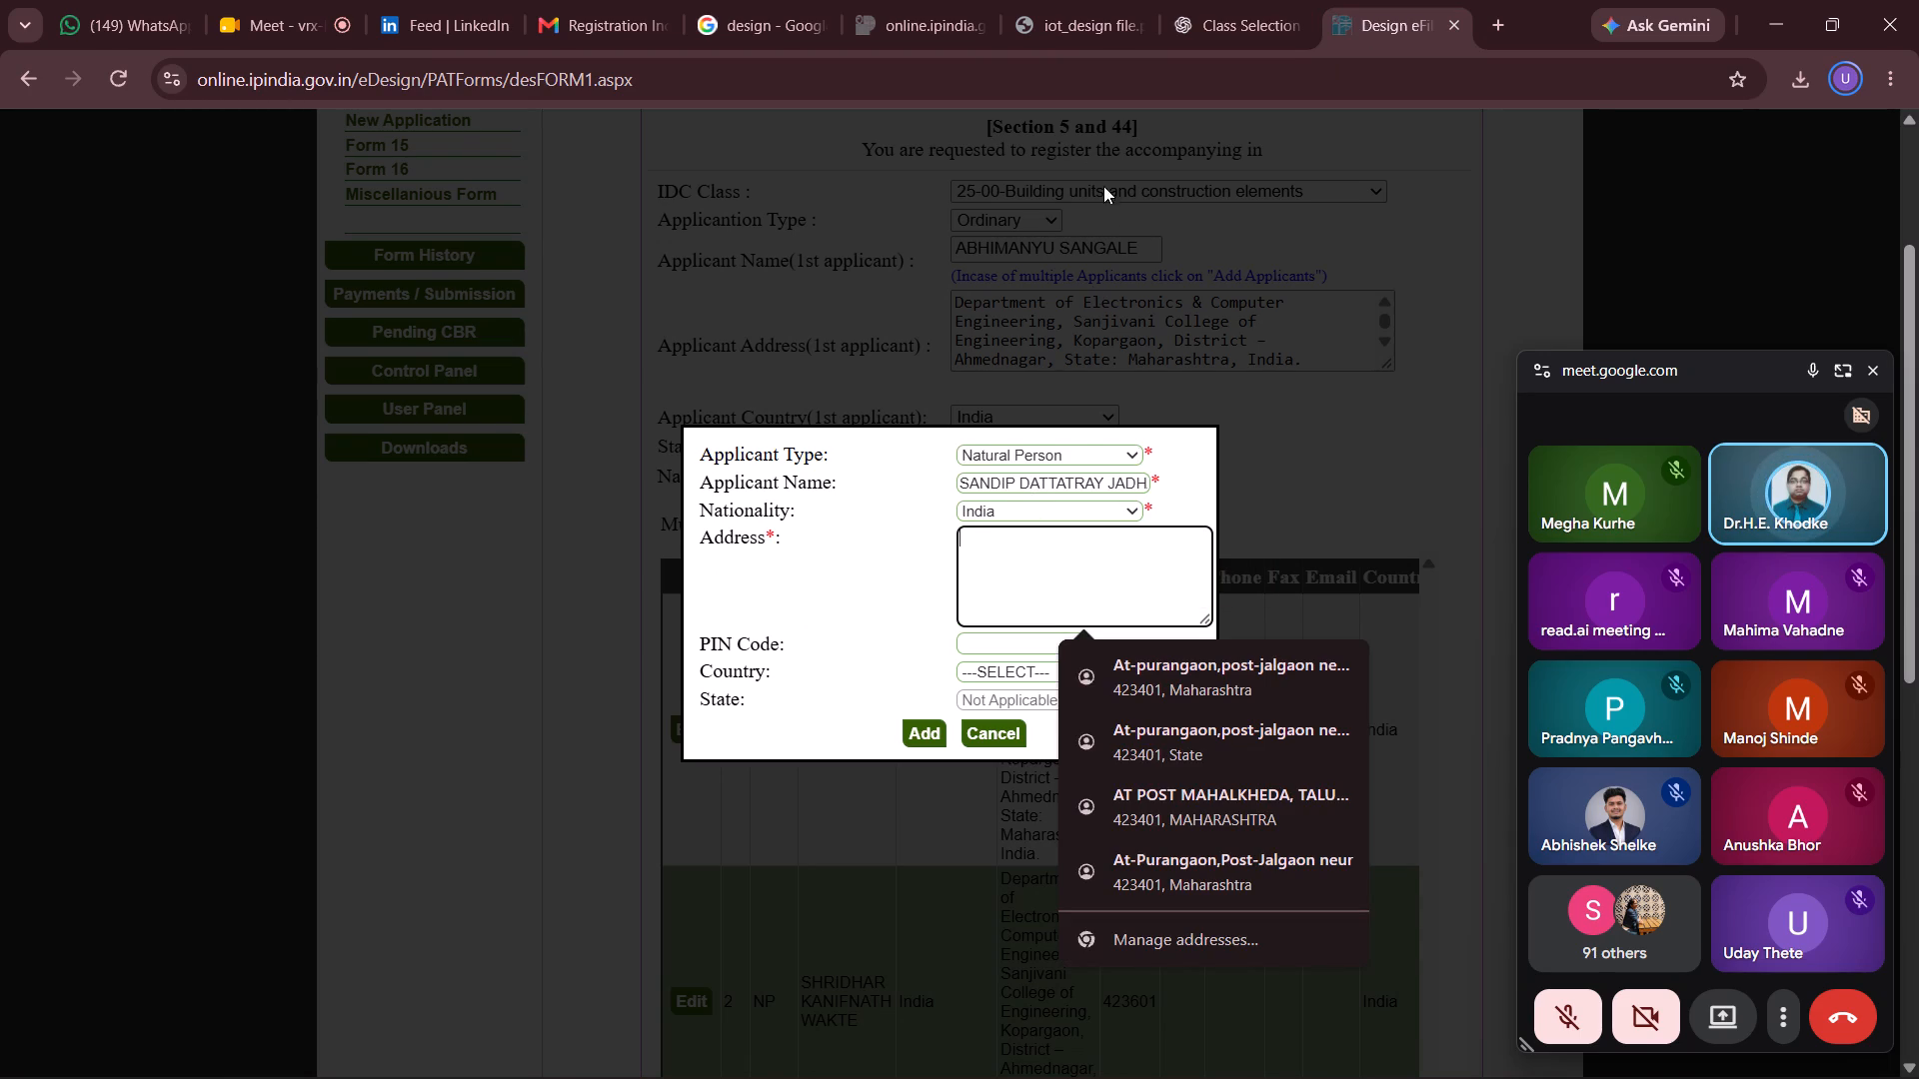
left_click(1081, 0)
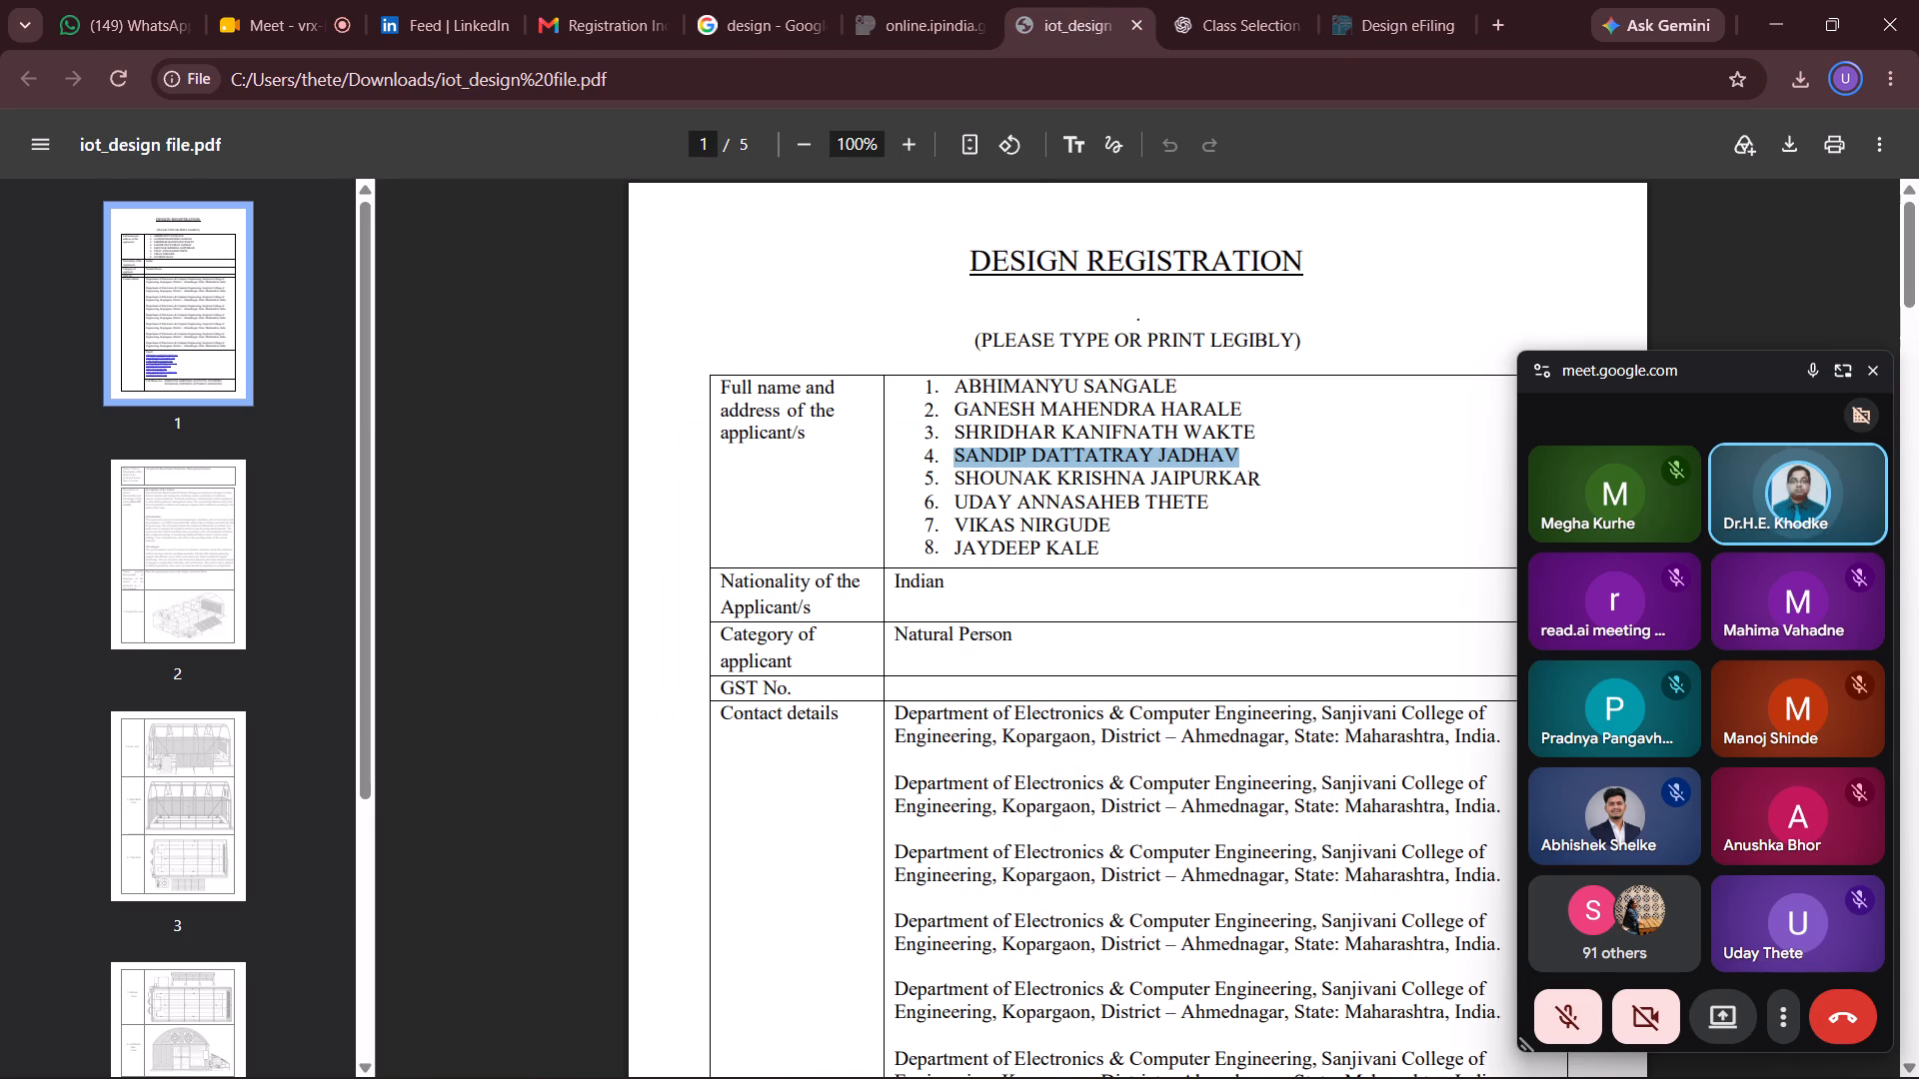
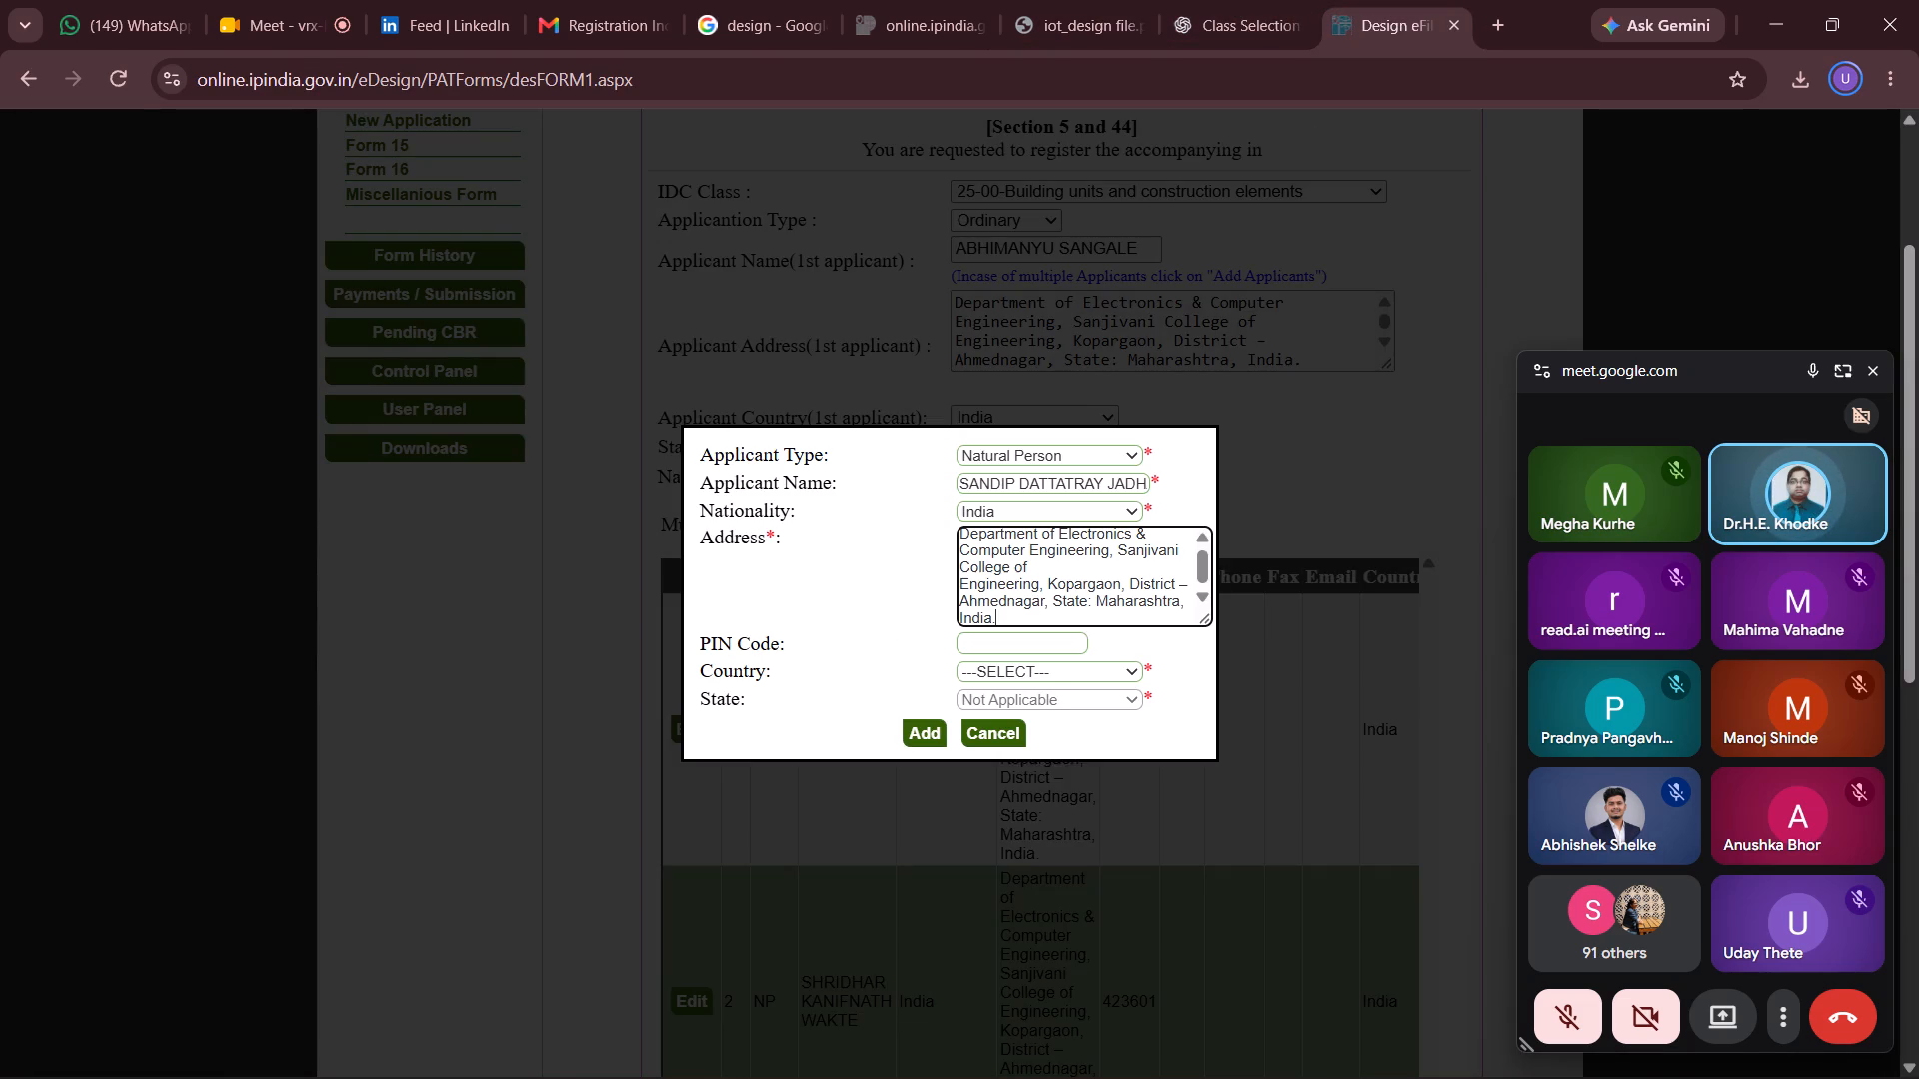
Enter the fourth applicant's postal code, set country India and state Maharashtra, and add the applicant to the form.
left_click(1033, 649)
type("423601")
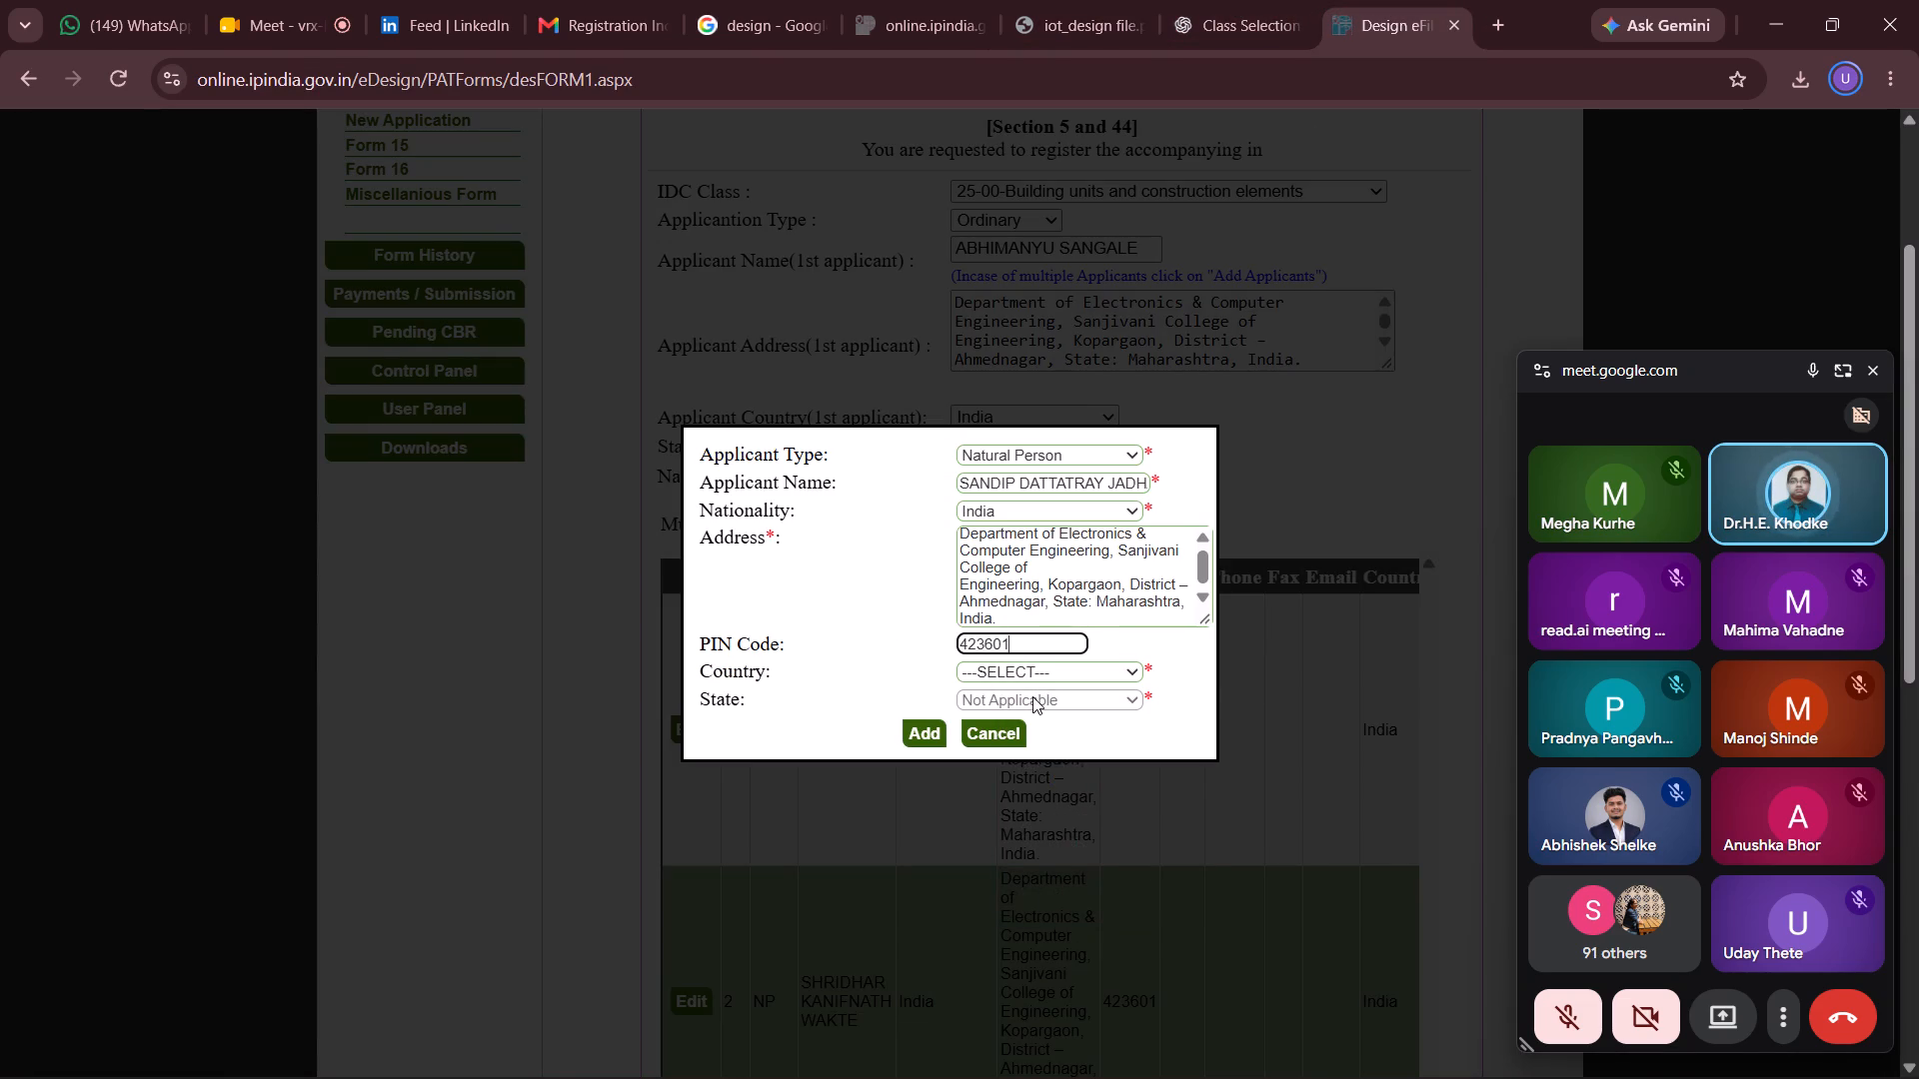
left_click(1033, 672)
left_click(1098, 155)
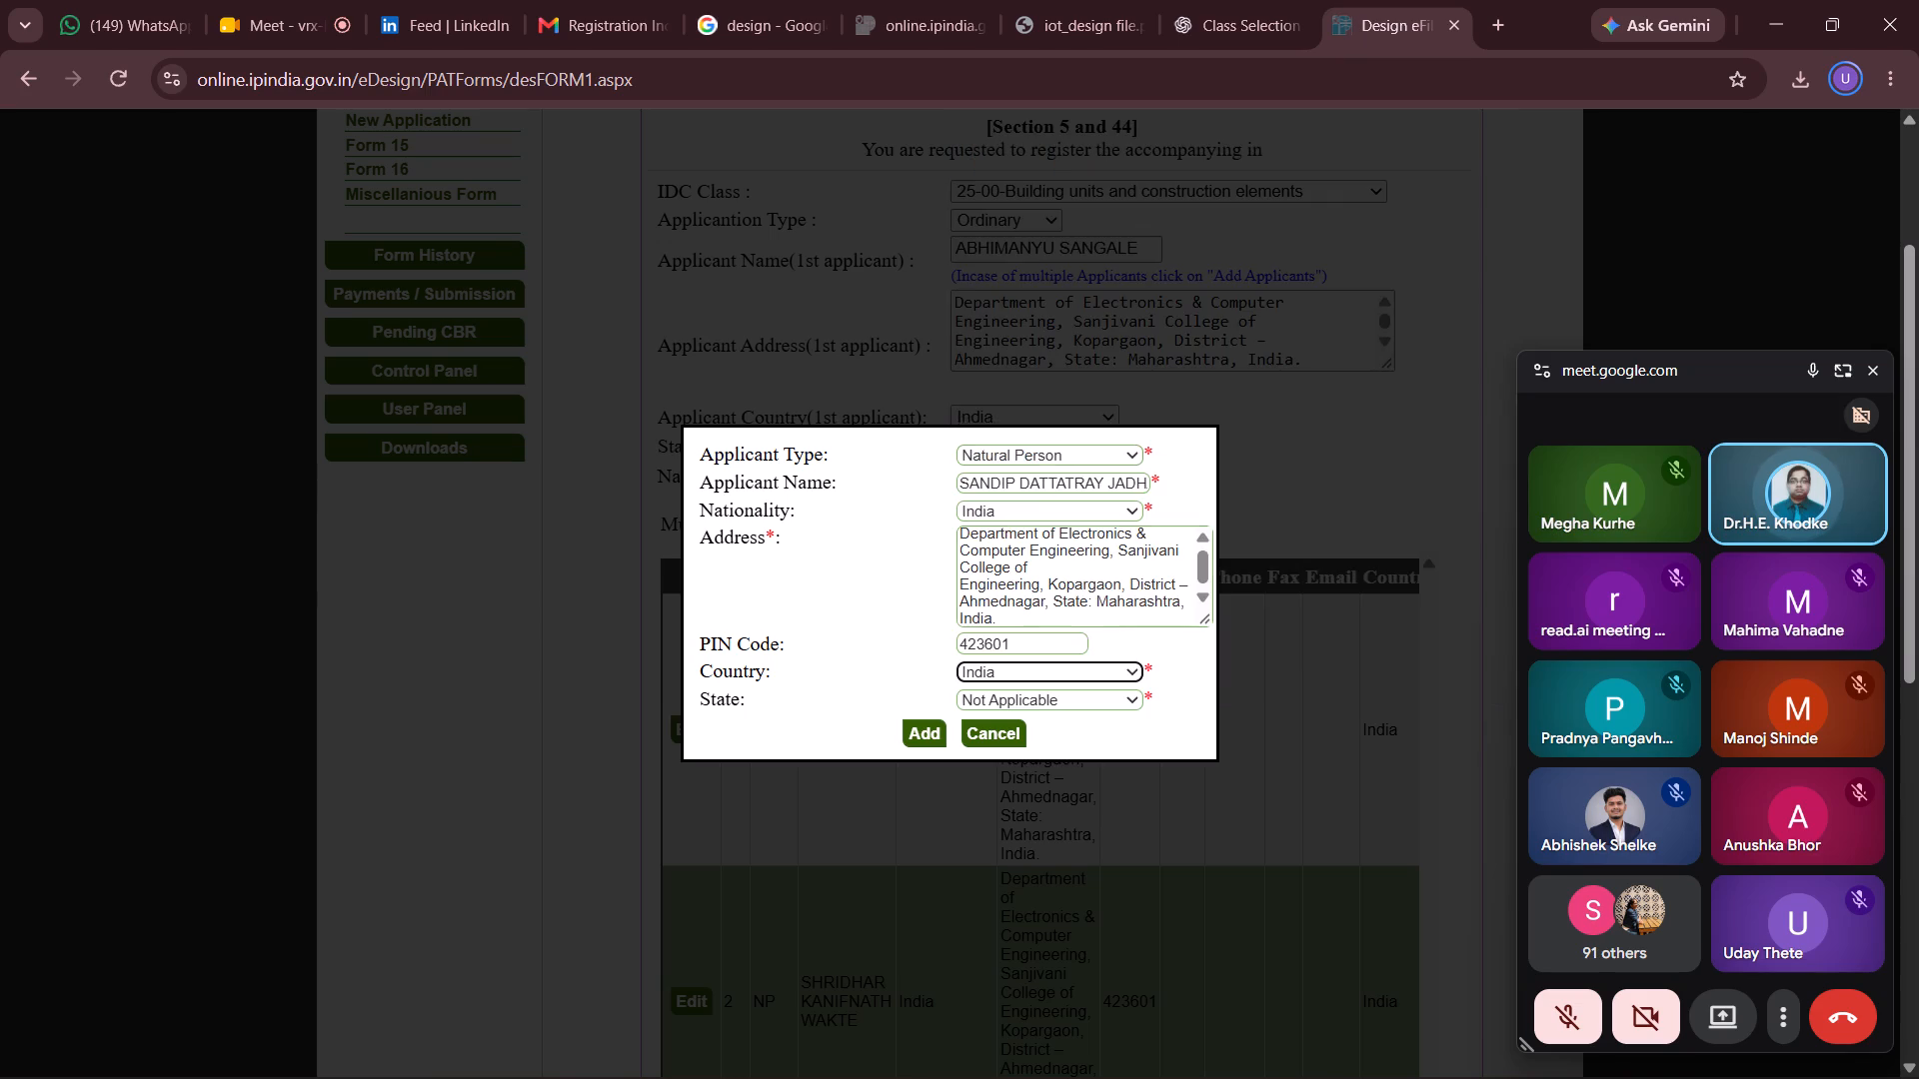
left_click(1021, 703)
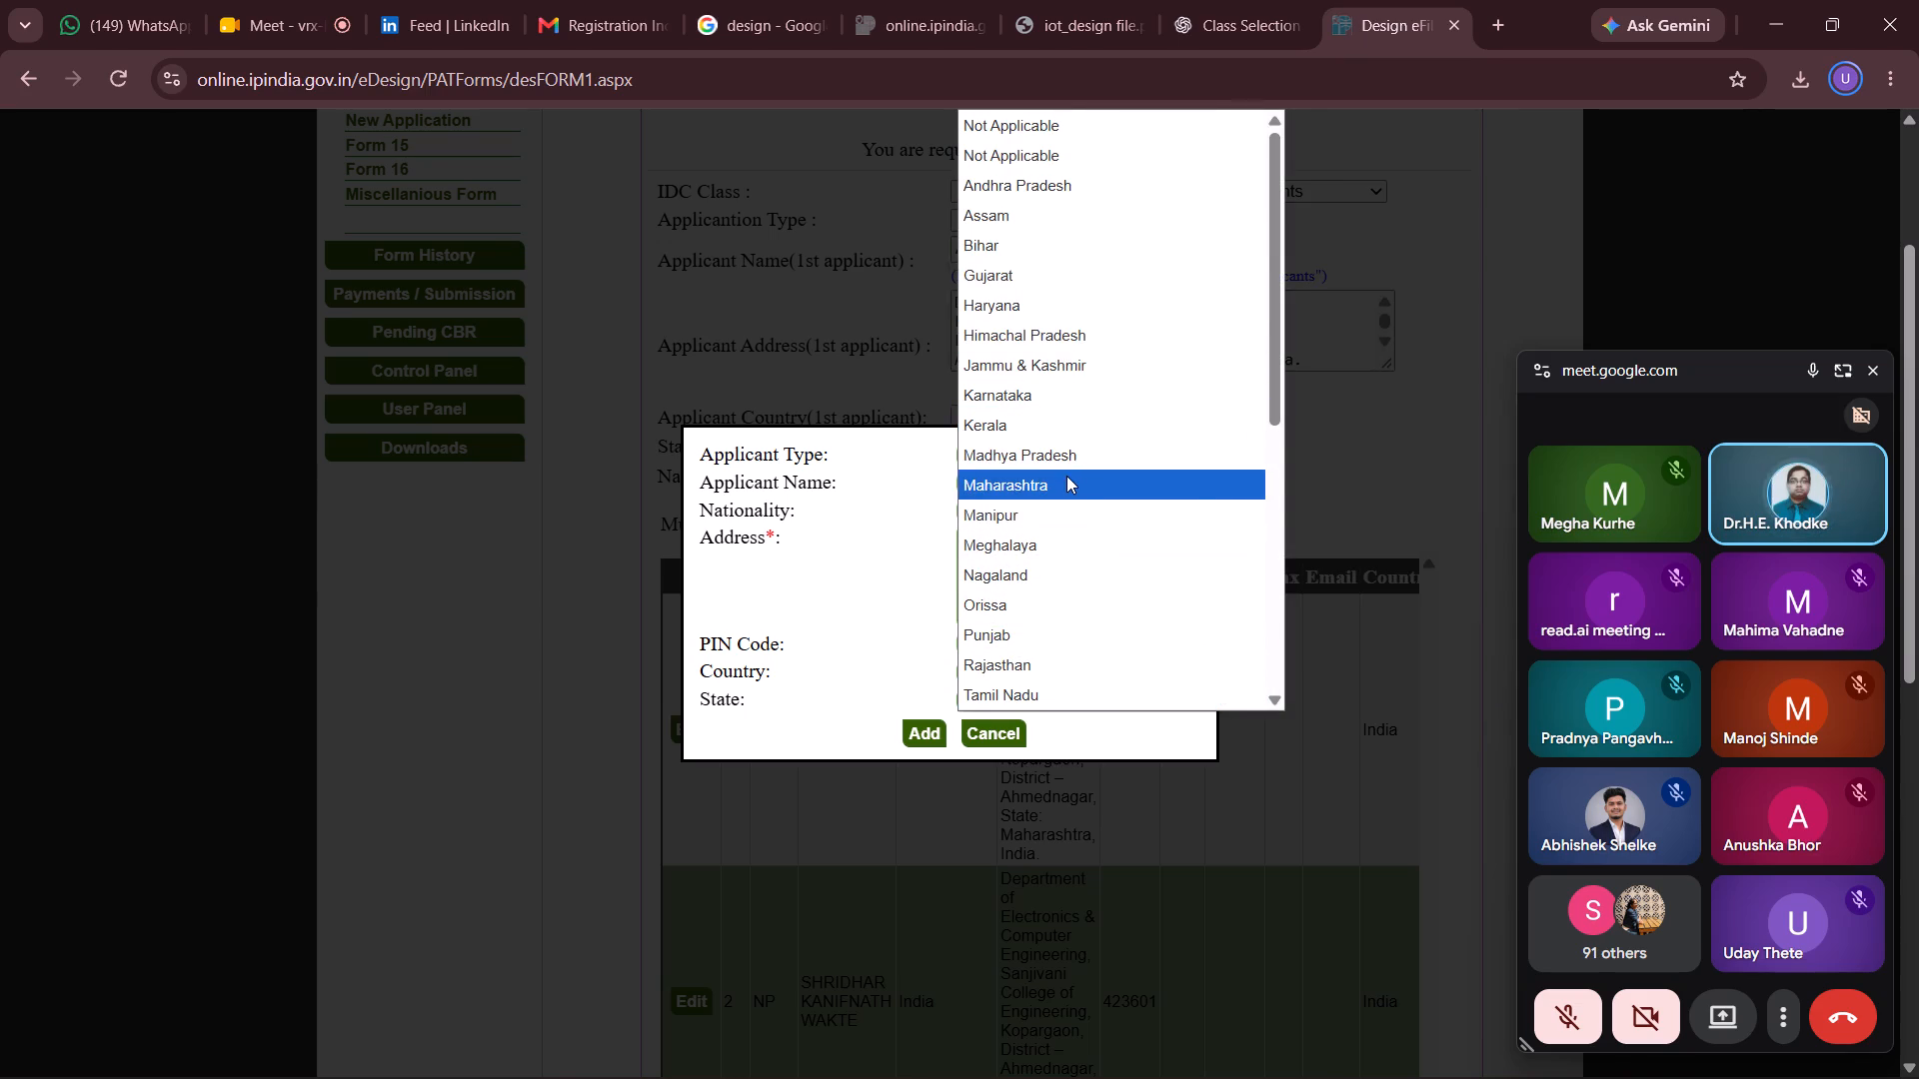
left_click(1066, 476)
left_click(924, 739)
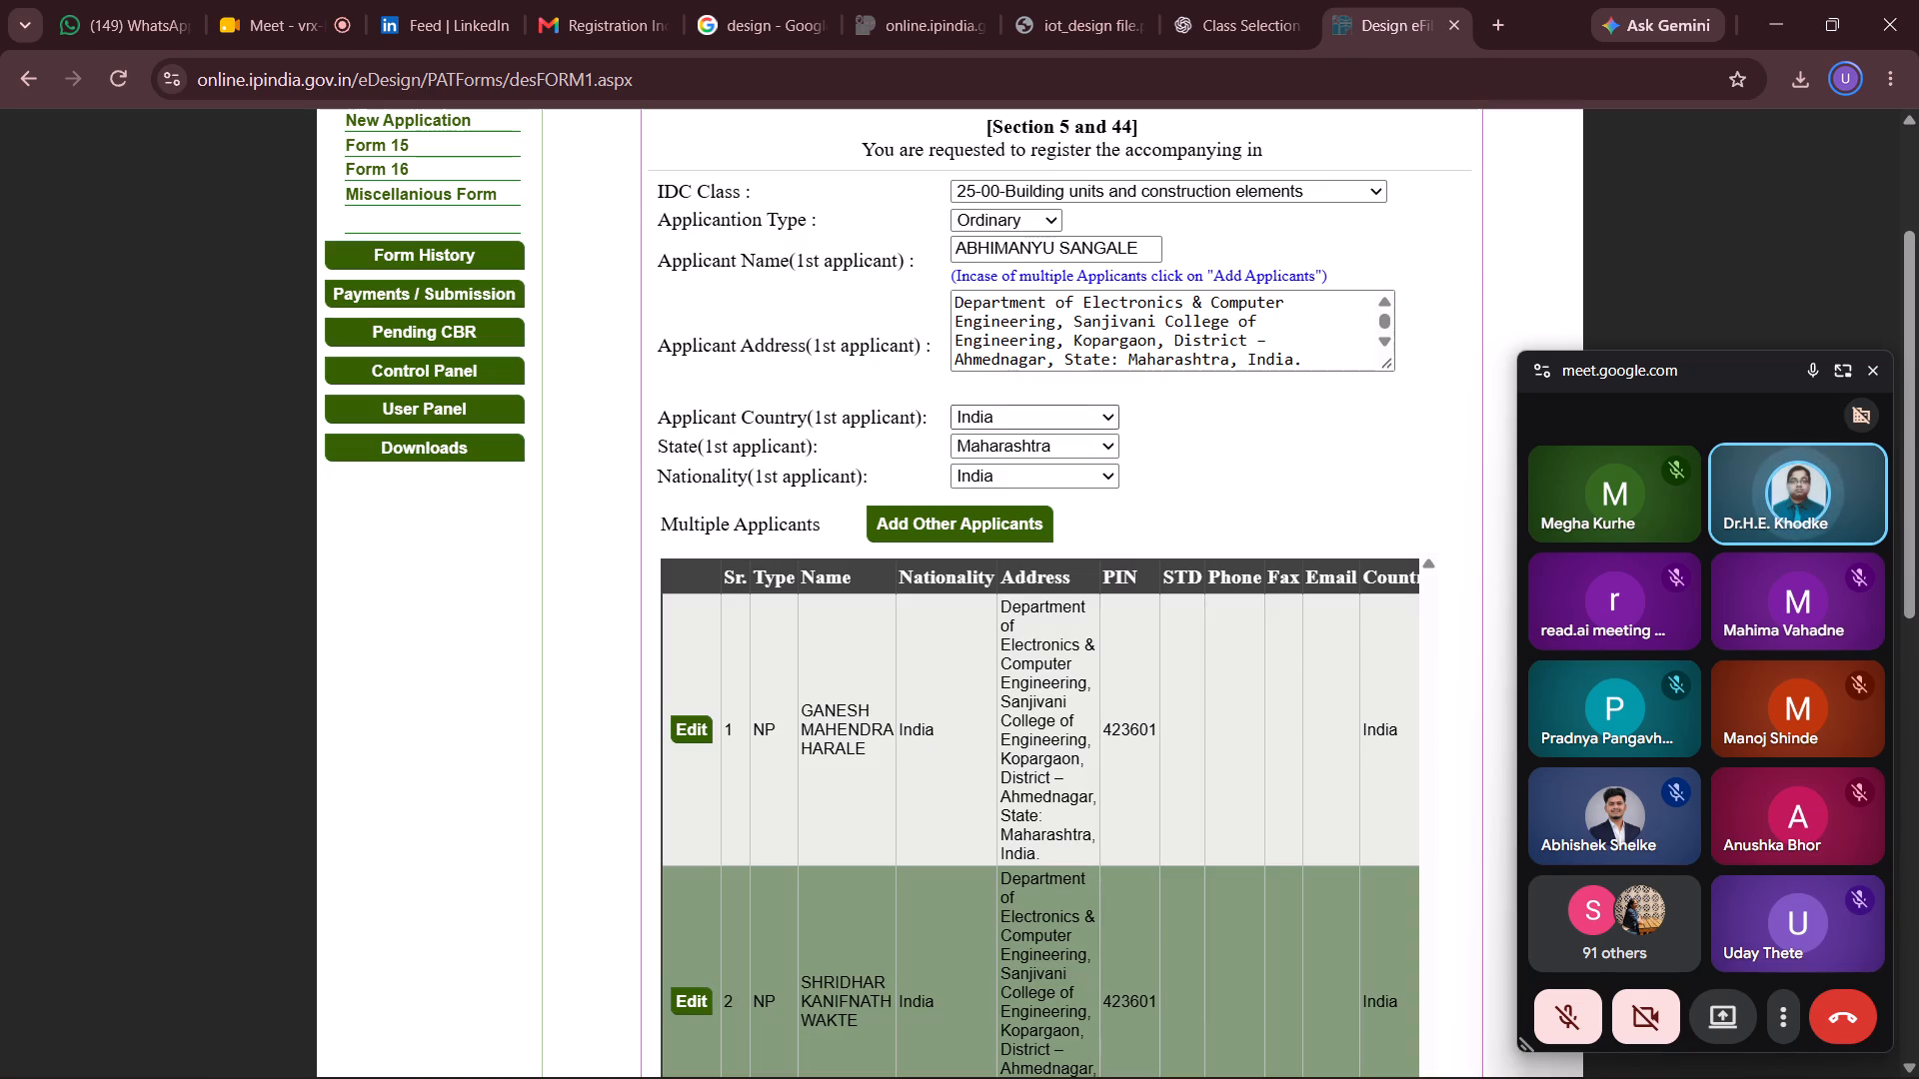
Copy the fifth listed applicant's name from iot_design file.pdf.
scroll(1132, 489, "down", 5)
scroll(1131, 505, "up", 2)
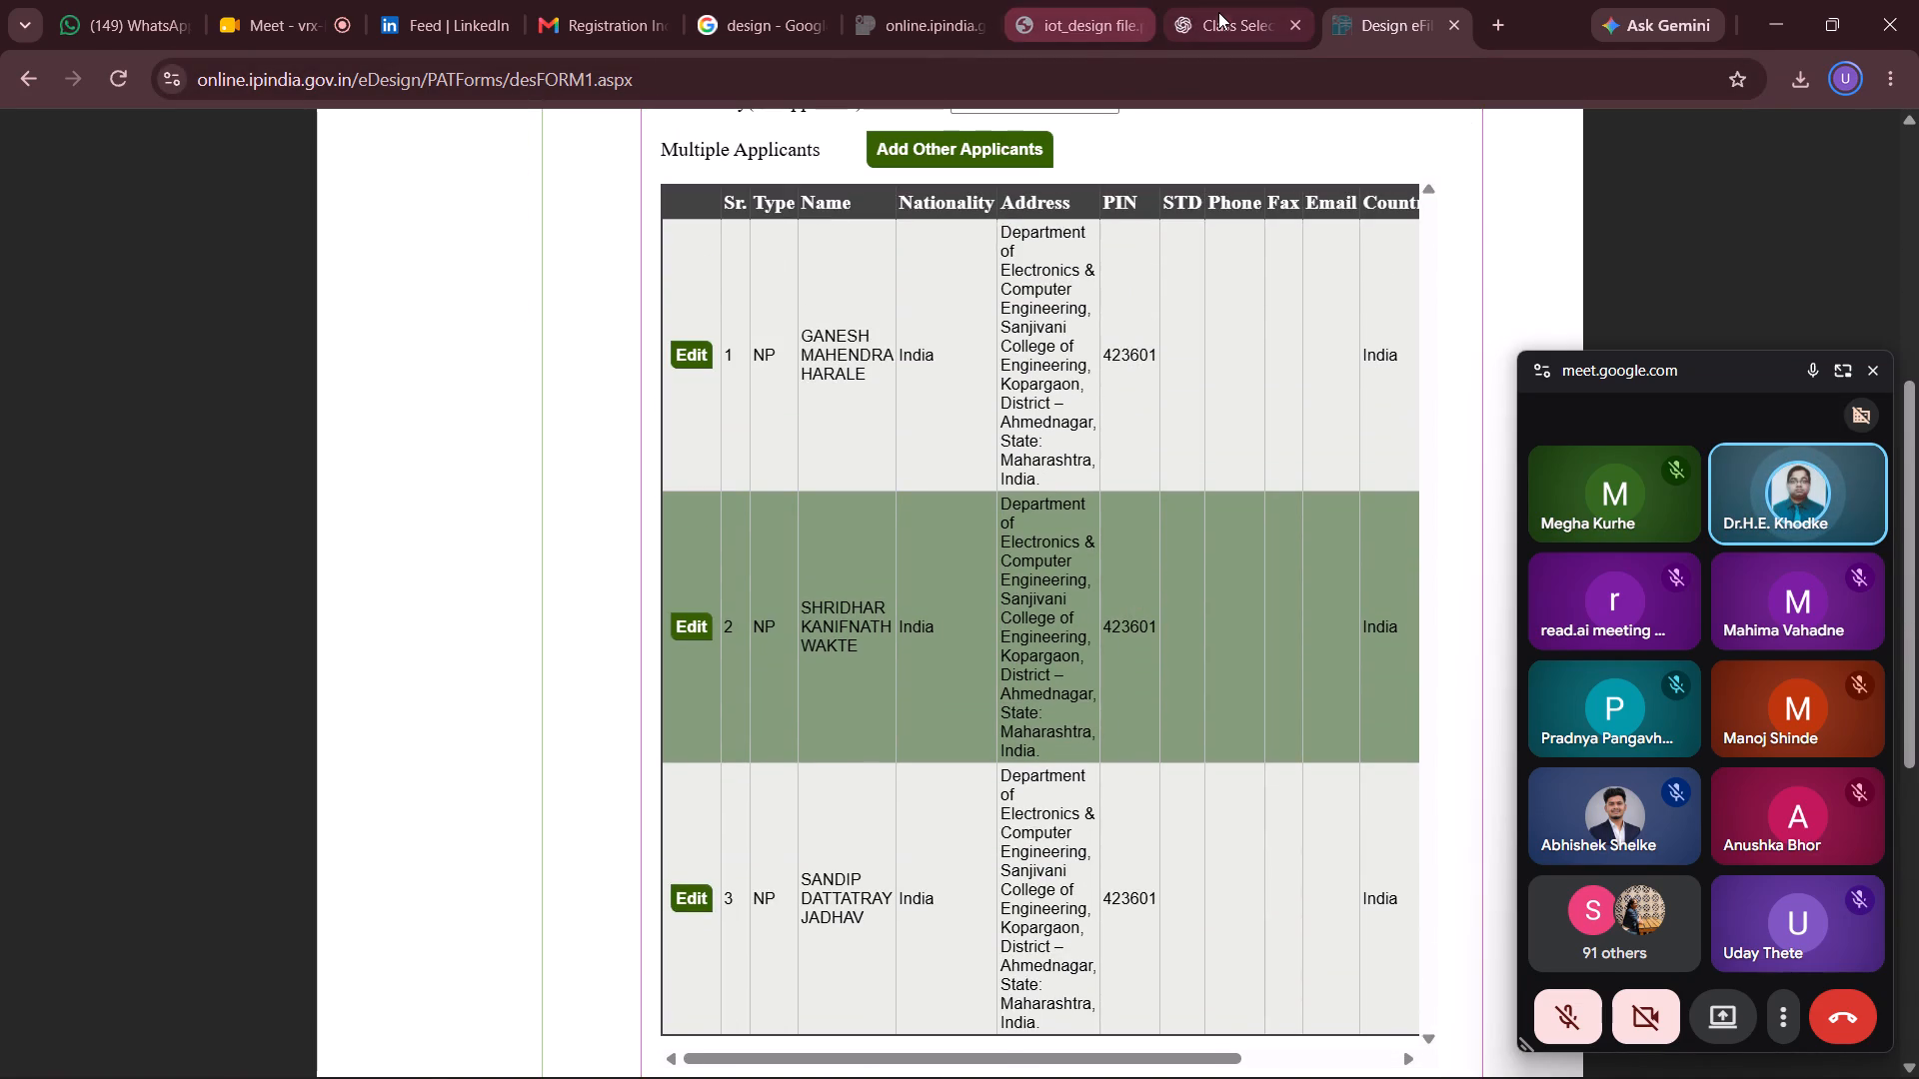
left_click(1065, 26)
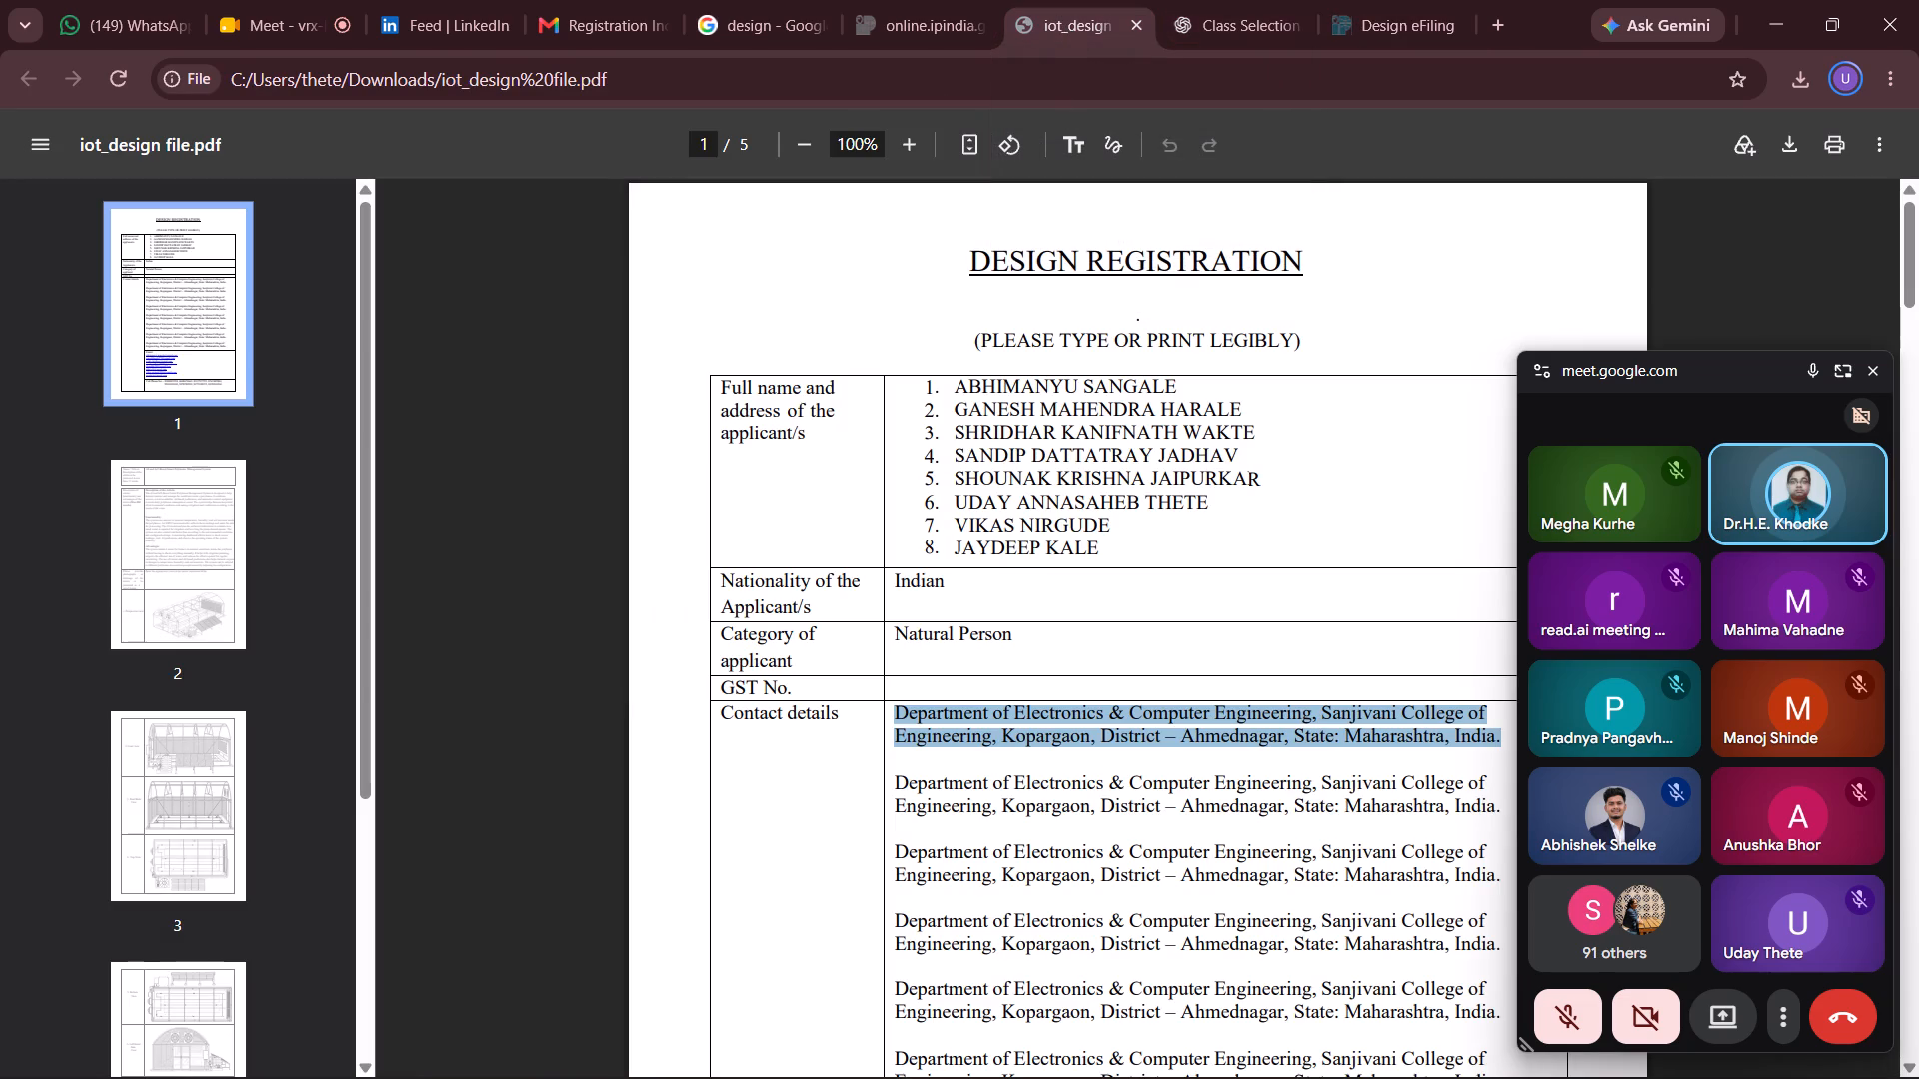
left_click(1010, 566)
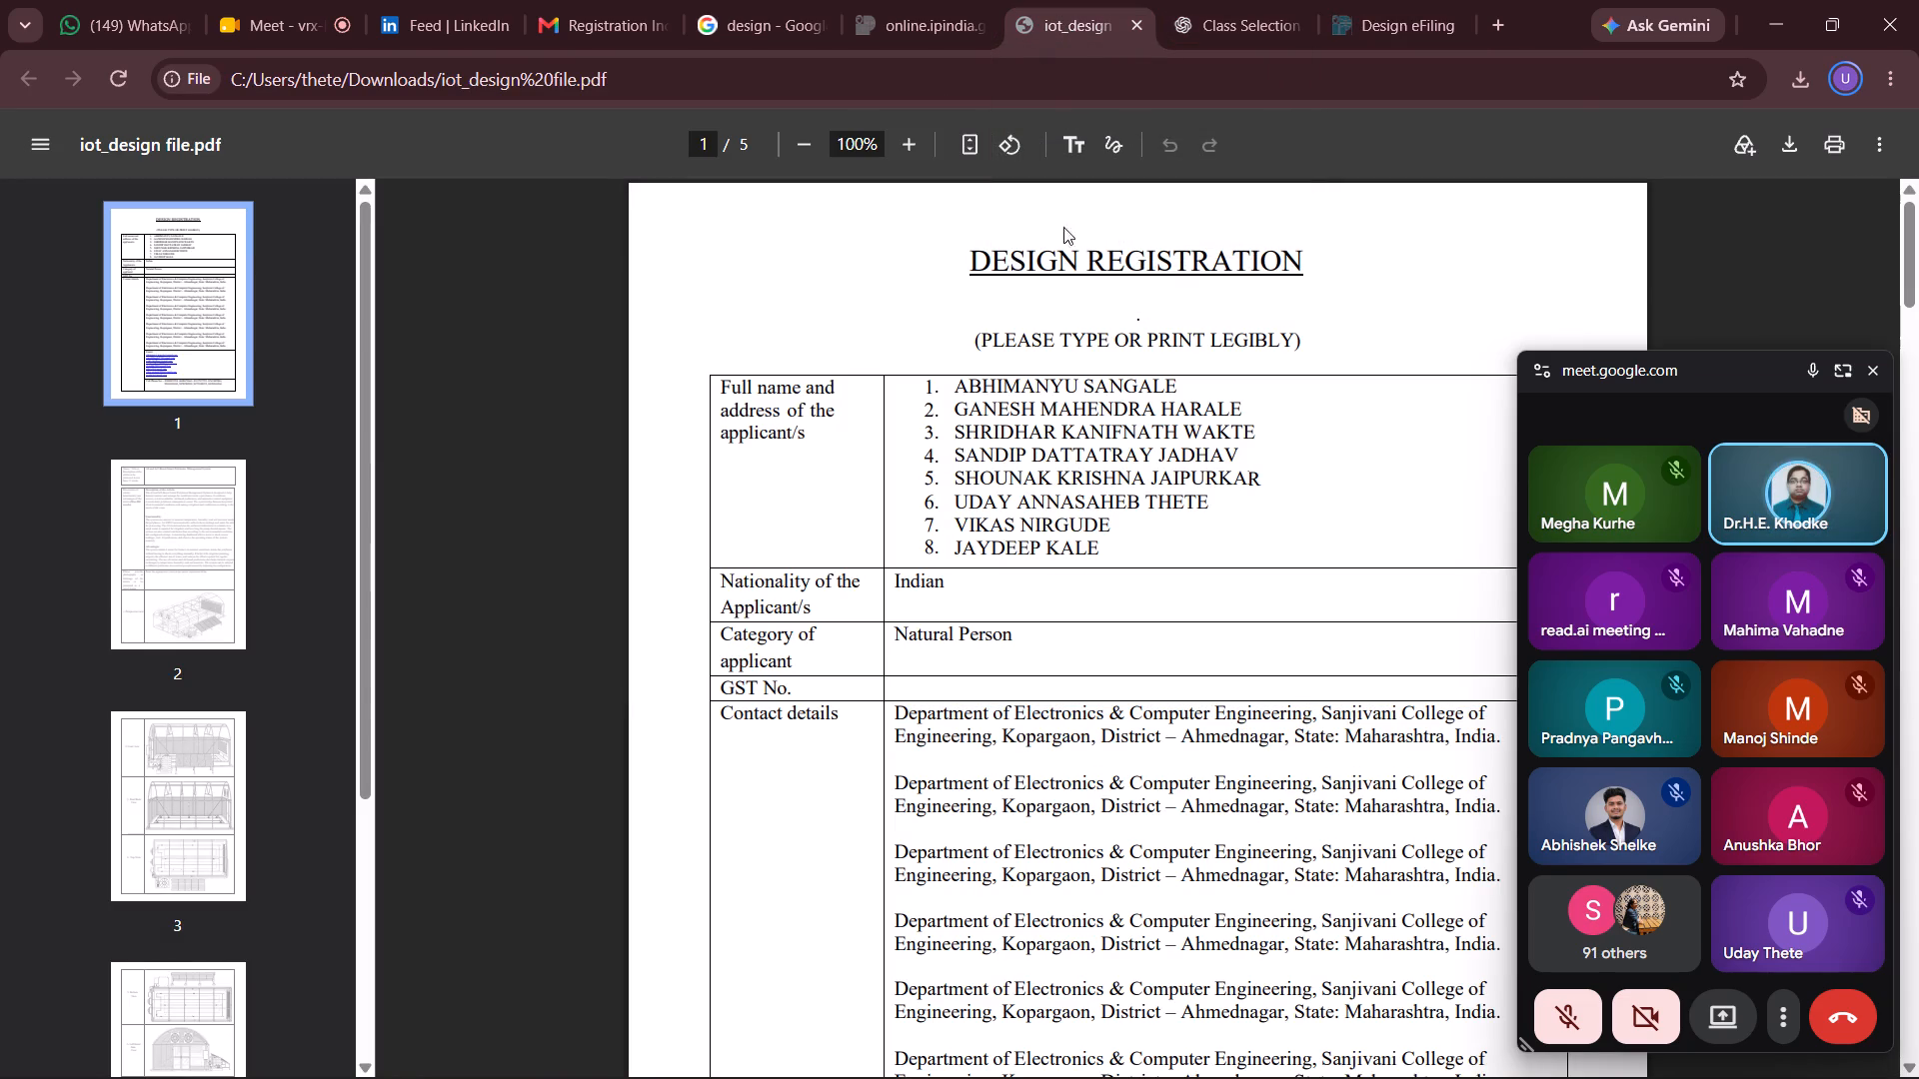
left_click(1373, 19)
scroll(1157, 428, "down", 2)
scroll(1156, 423, "up", 2)
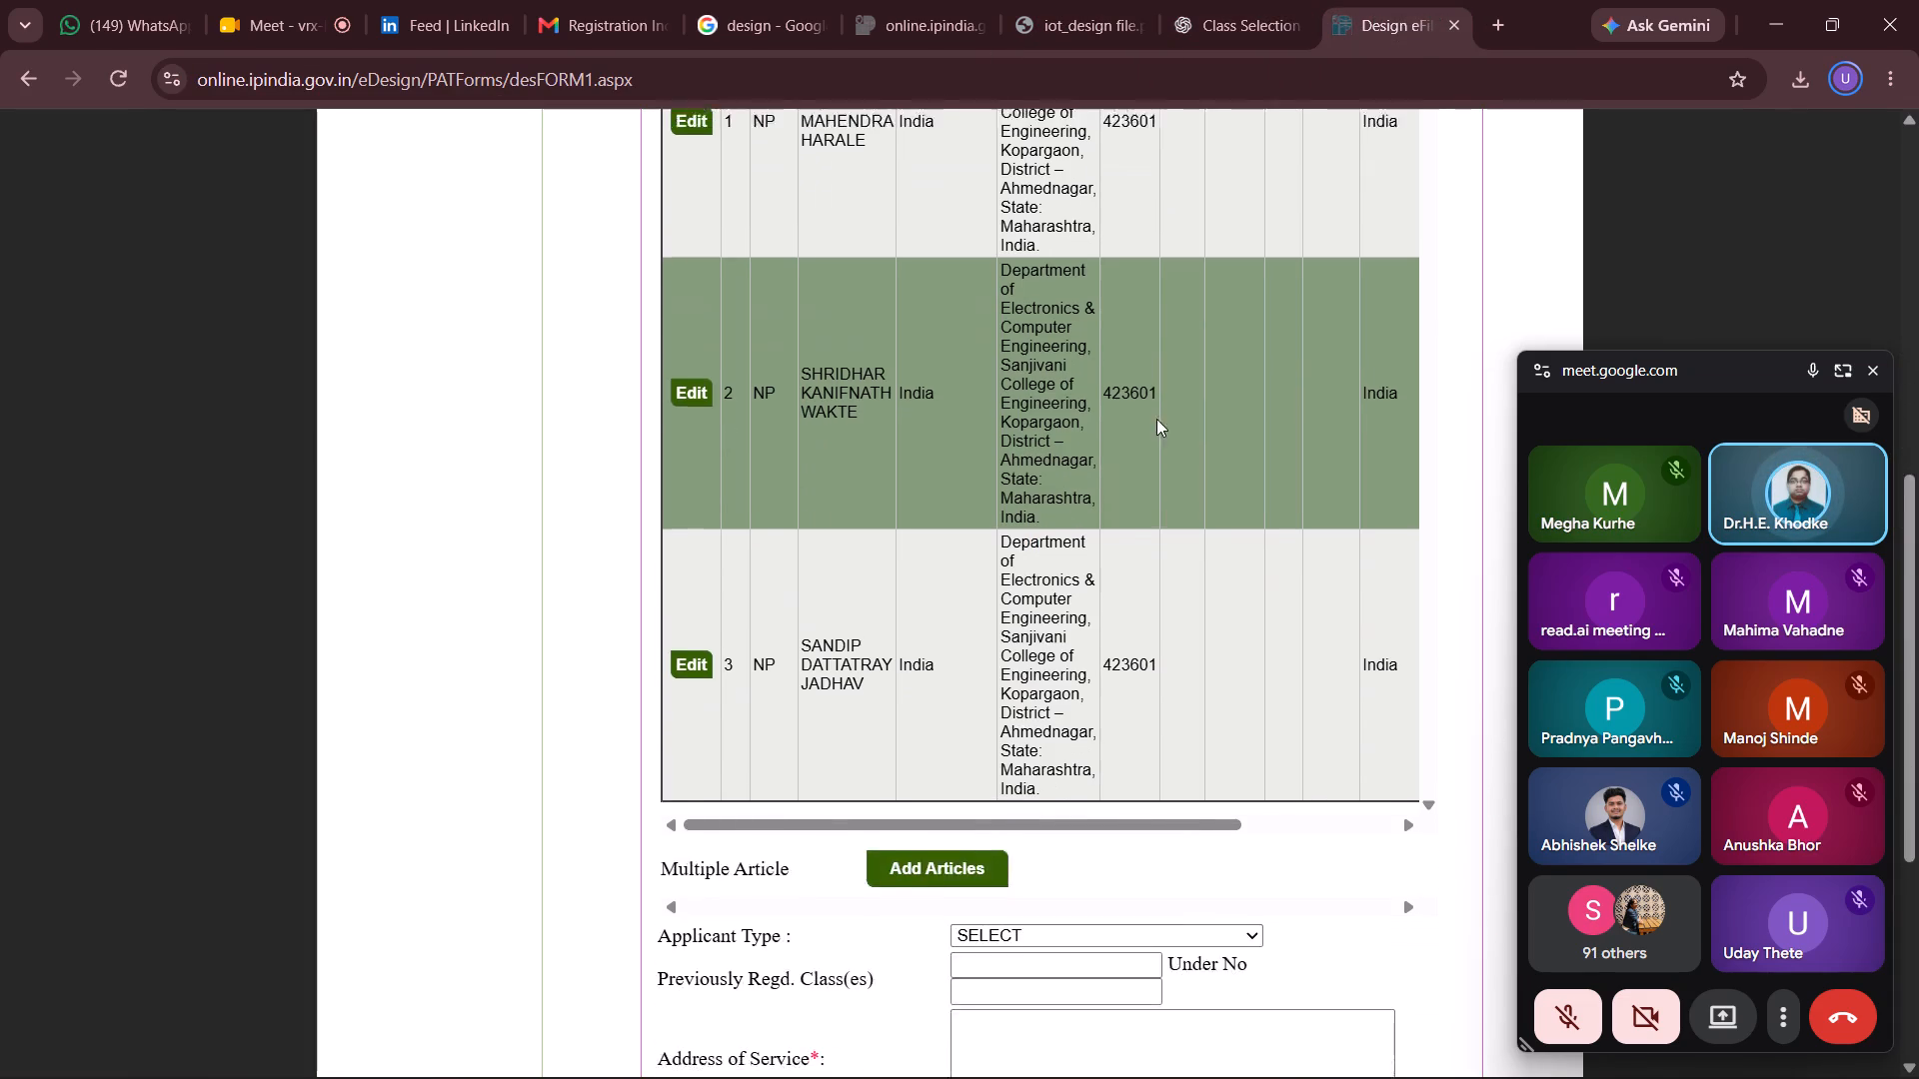
scroll(1156, 419, "up", 1)
left_click(1067, 10)
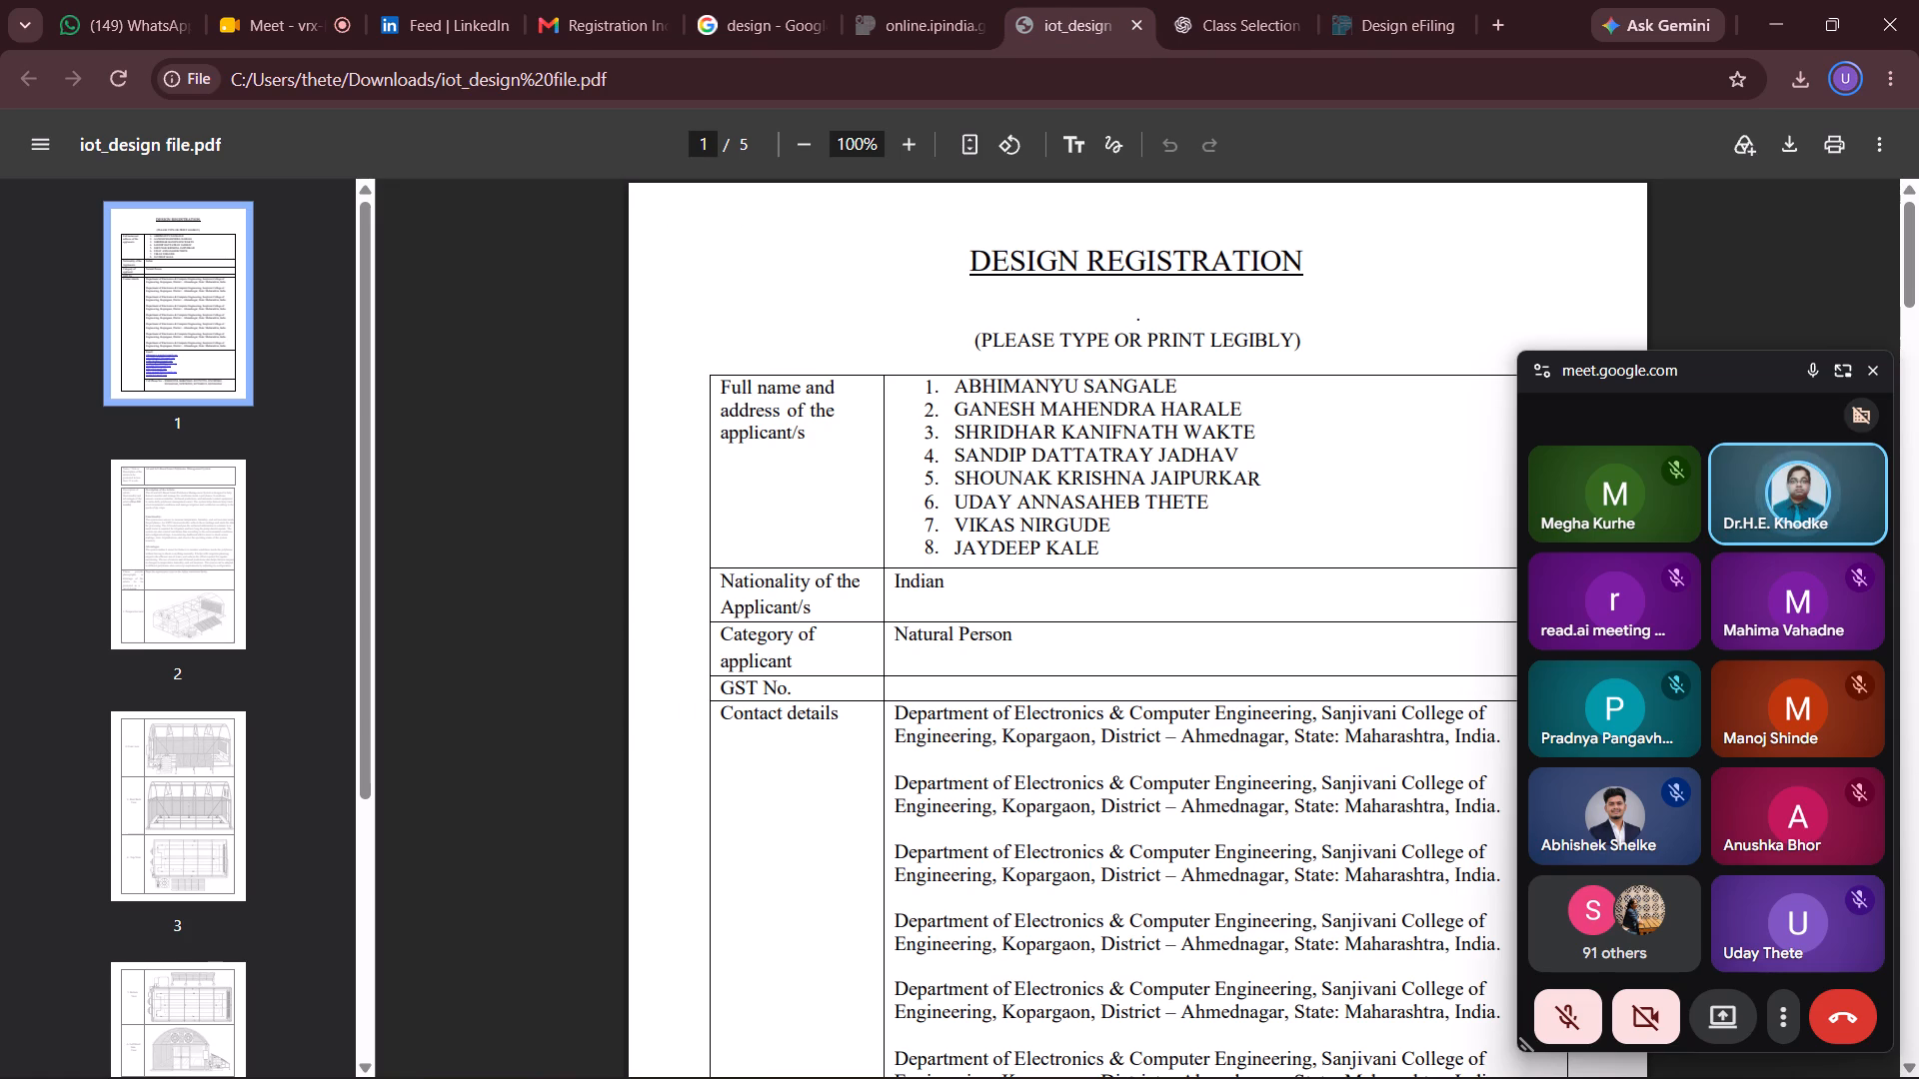
left_click_drag(955, 478, 1253, 487)
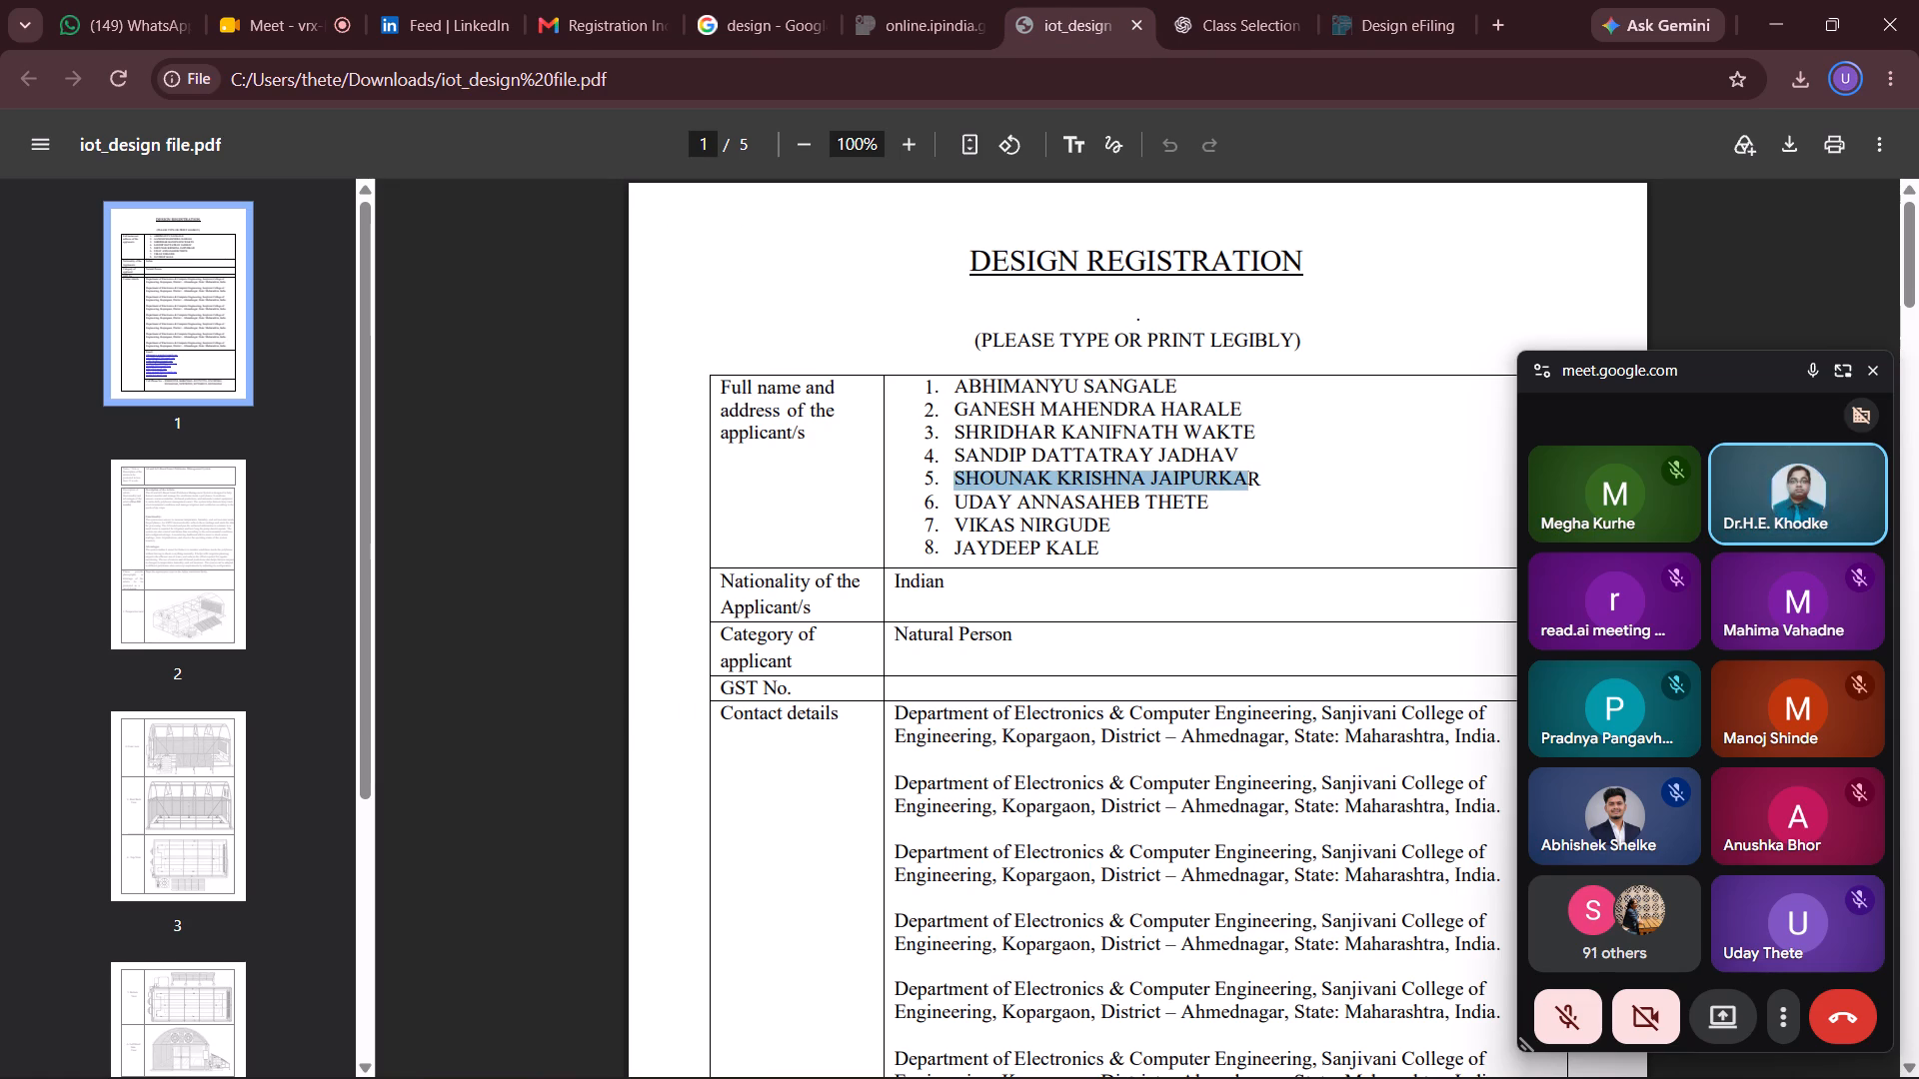
left_click_drag(1253, 487, 1259, 488)
key("ctrl+c")
Start another applicant entry as Natural Person with the copied fifth applicant's name and nationality India.
left_click(1376, 0)
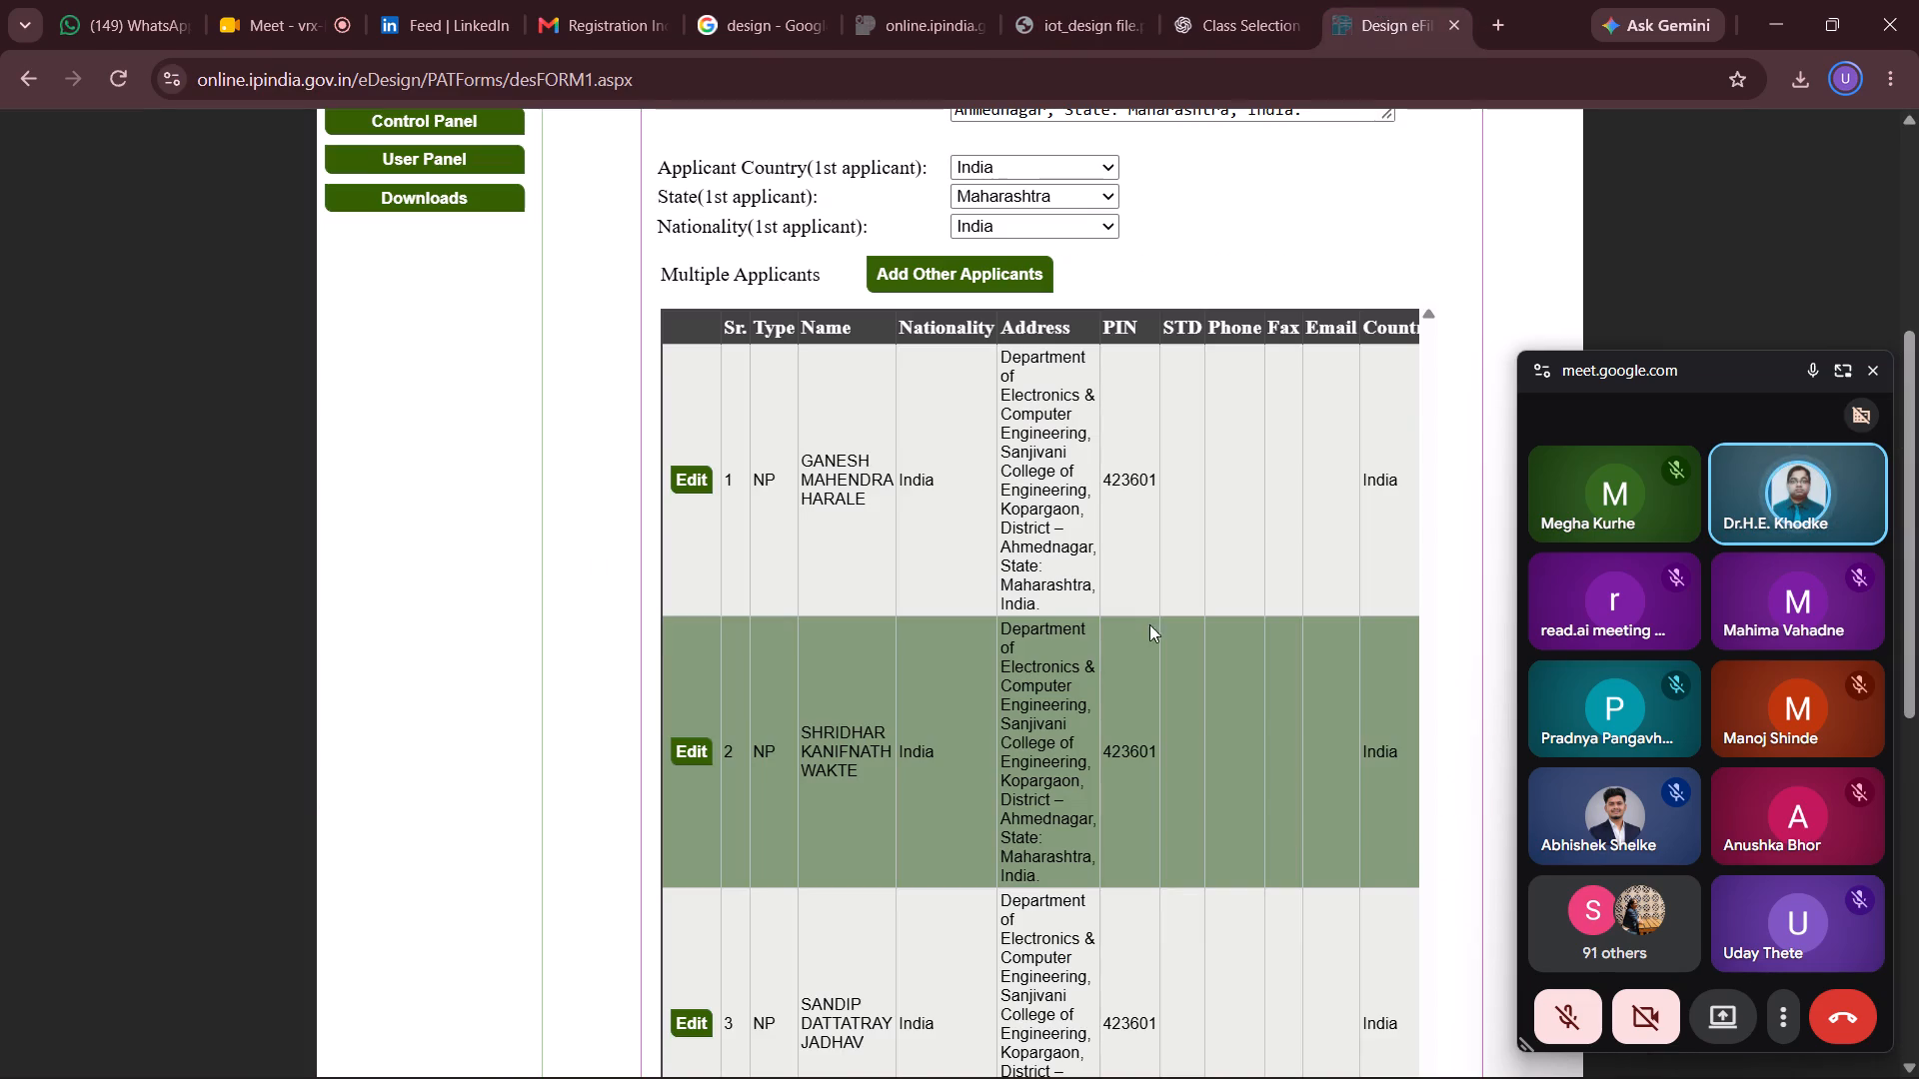
scroll(1000, 767, "down", 2)
scroll(1000, 767, "up", 4)
left_click(971, 523)
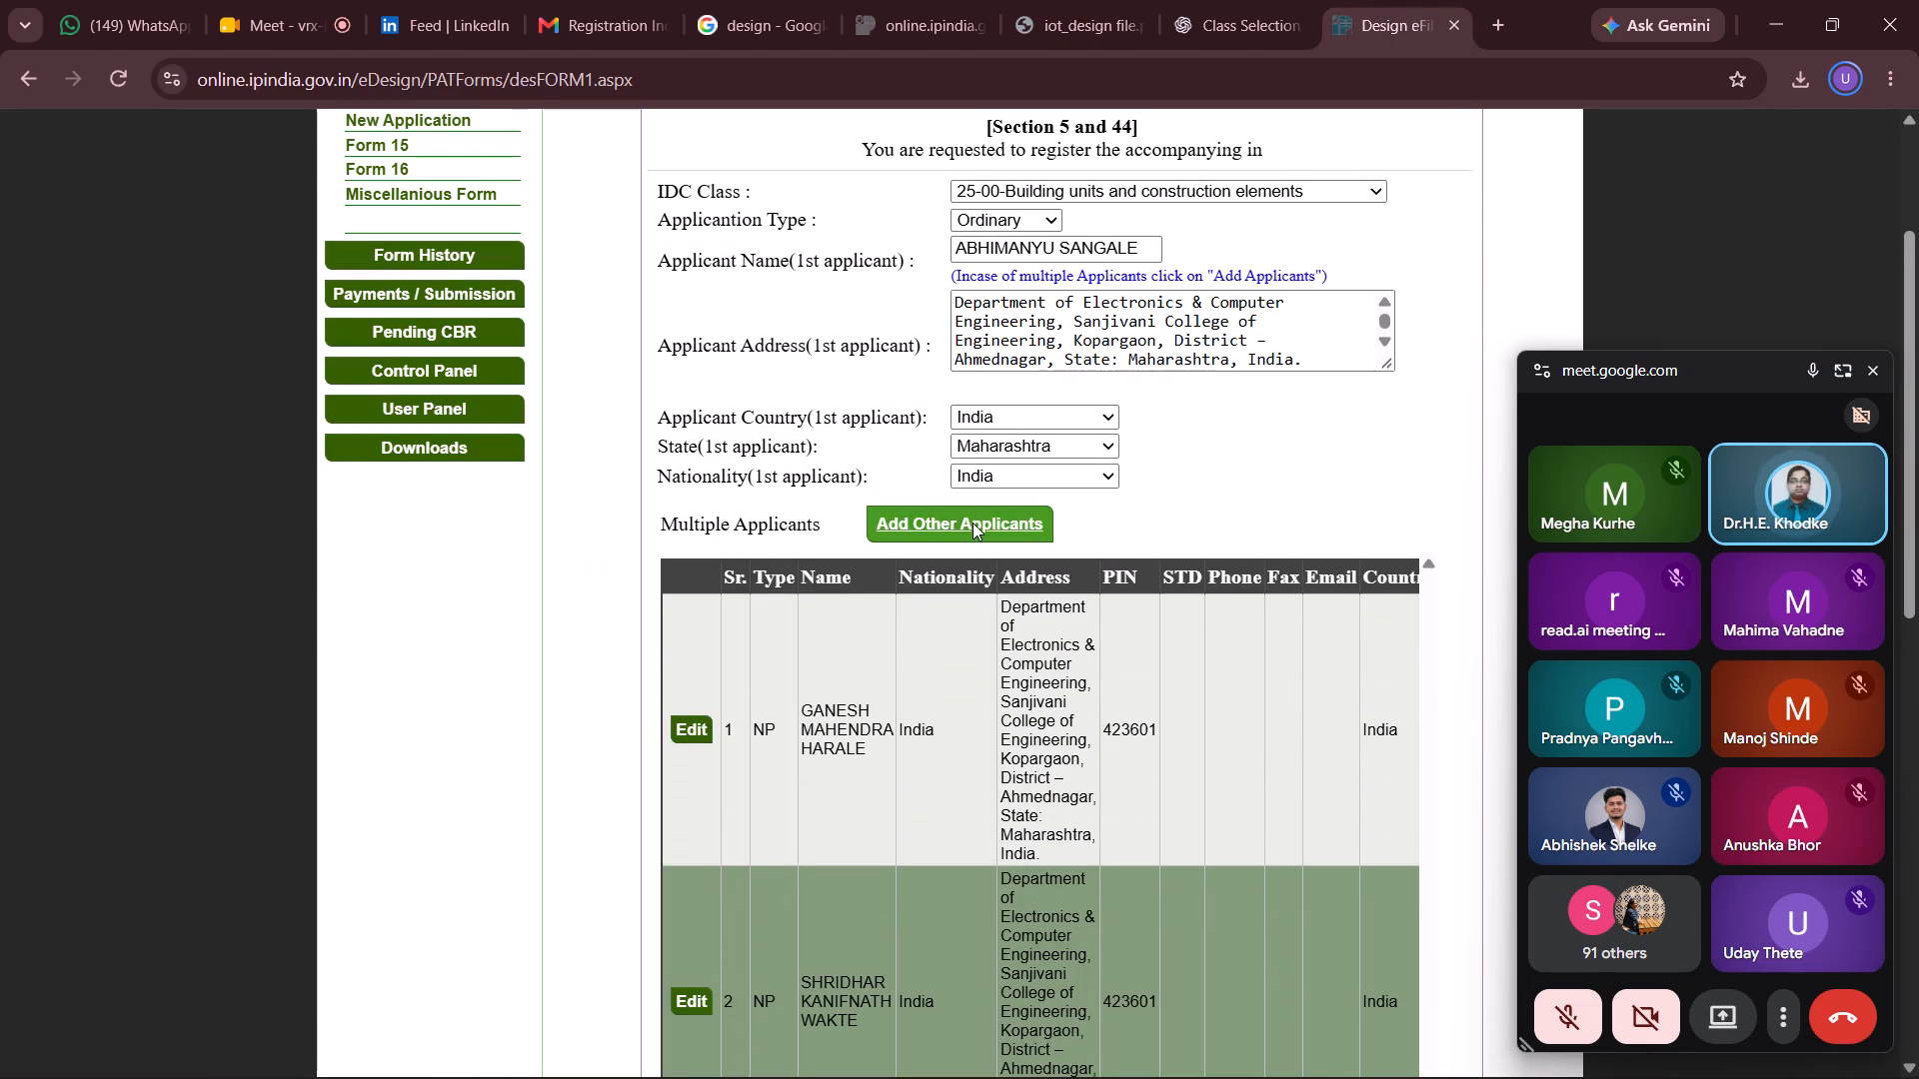
left_click(1018, 459)
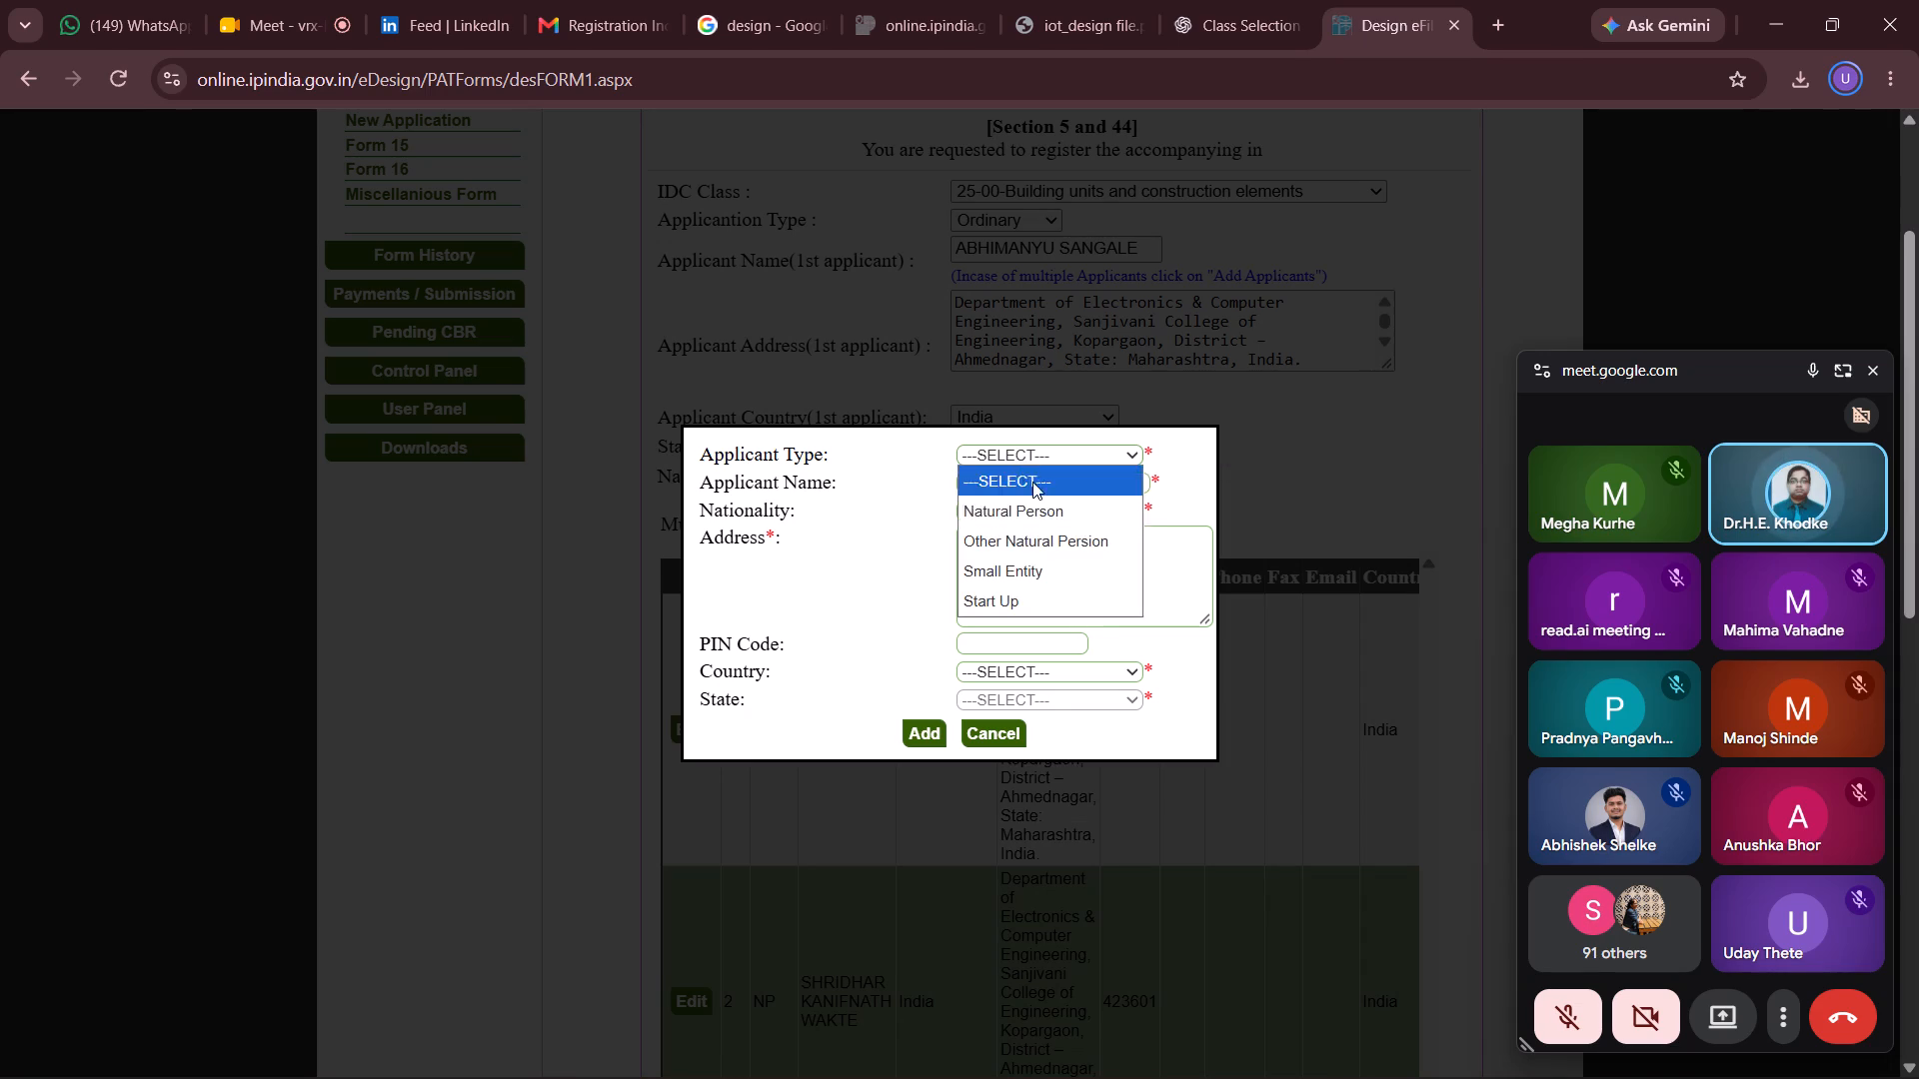
left_click(1042, 507)
left_click(1036, 491)
key("ctrl+v")
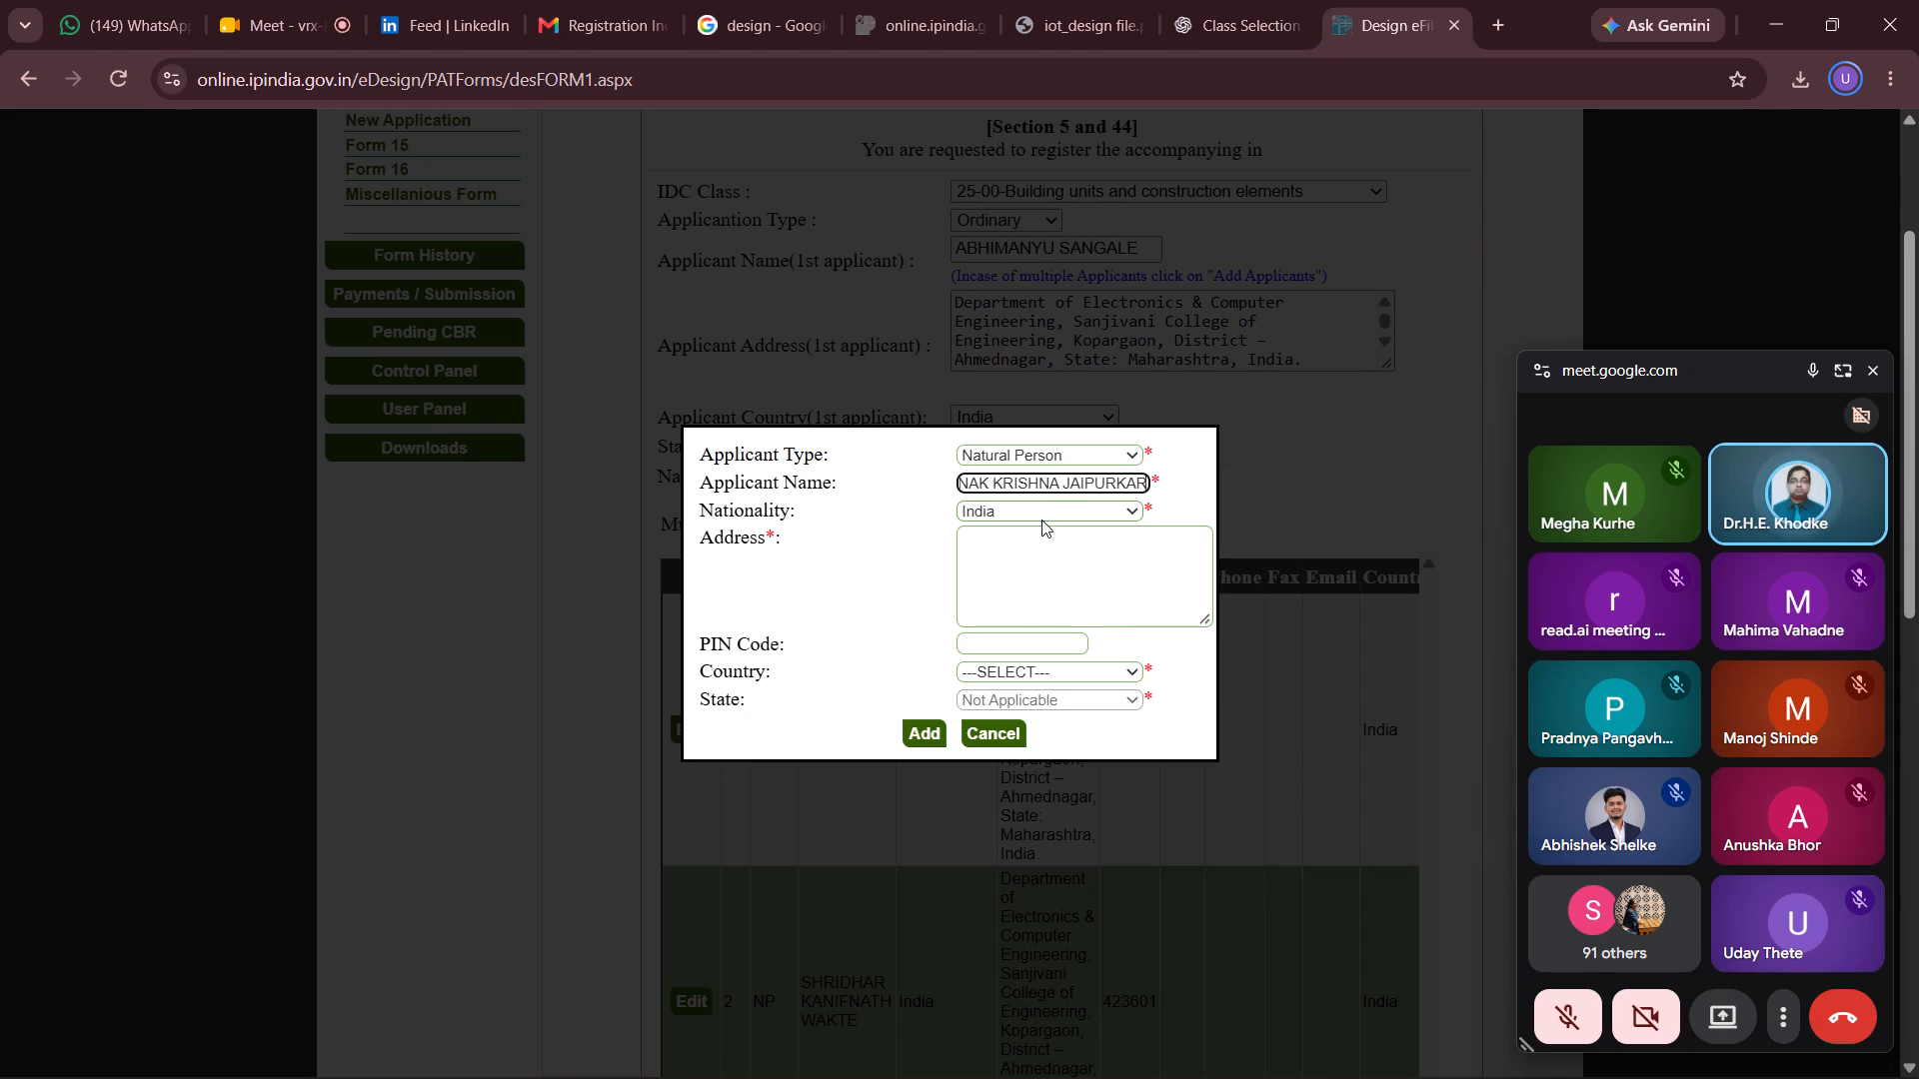
left_click(1041, 514)
left_click(1032, 562)
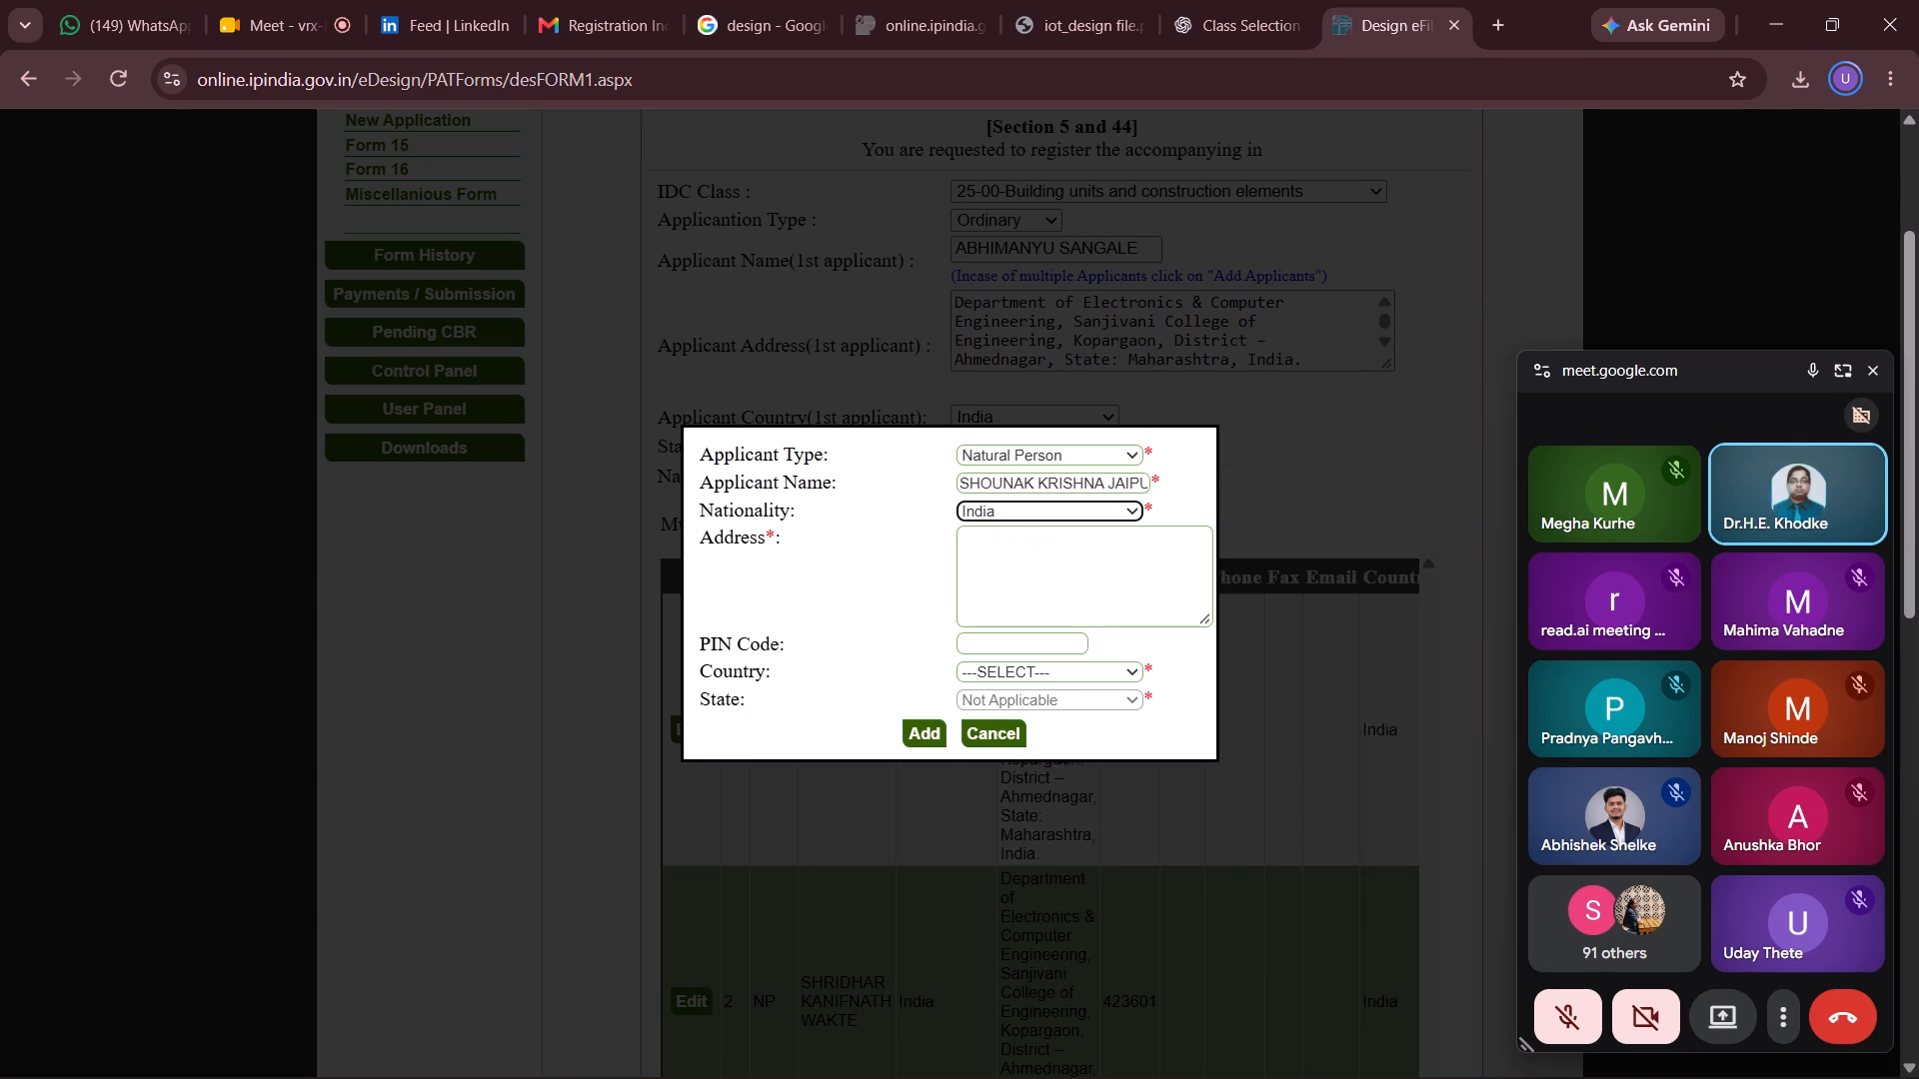
Fill in the fifth applicant's address with the first contact-details entry copied from iot_design file.pdf.
left_click(1032, 540)
left_click(1102, 8)
left_click(993, 741)
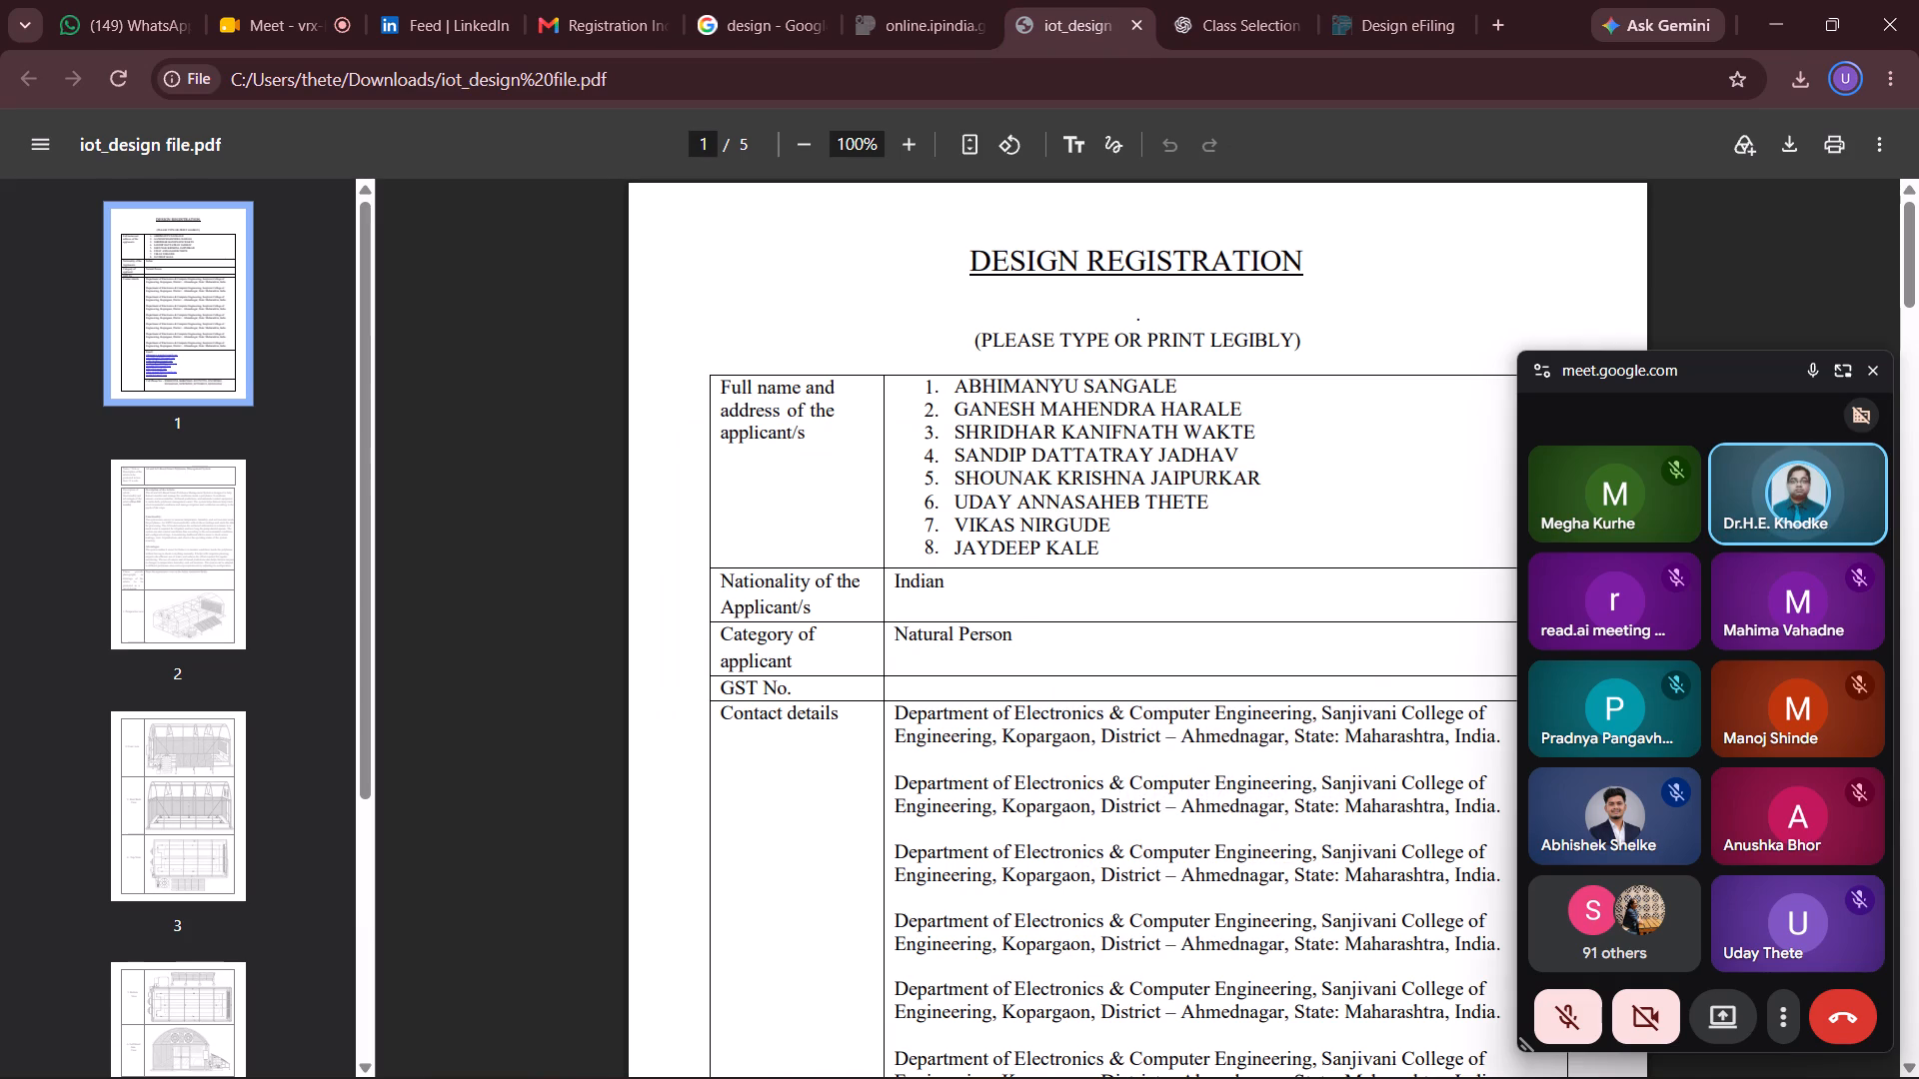
left_click_drag(893, 705, 1318, 731)
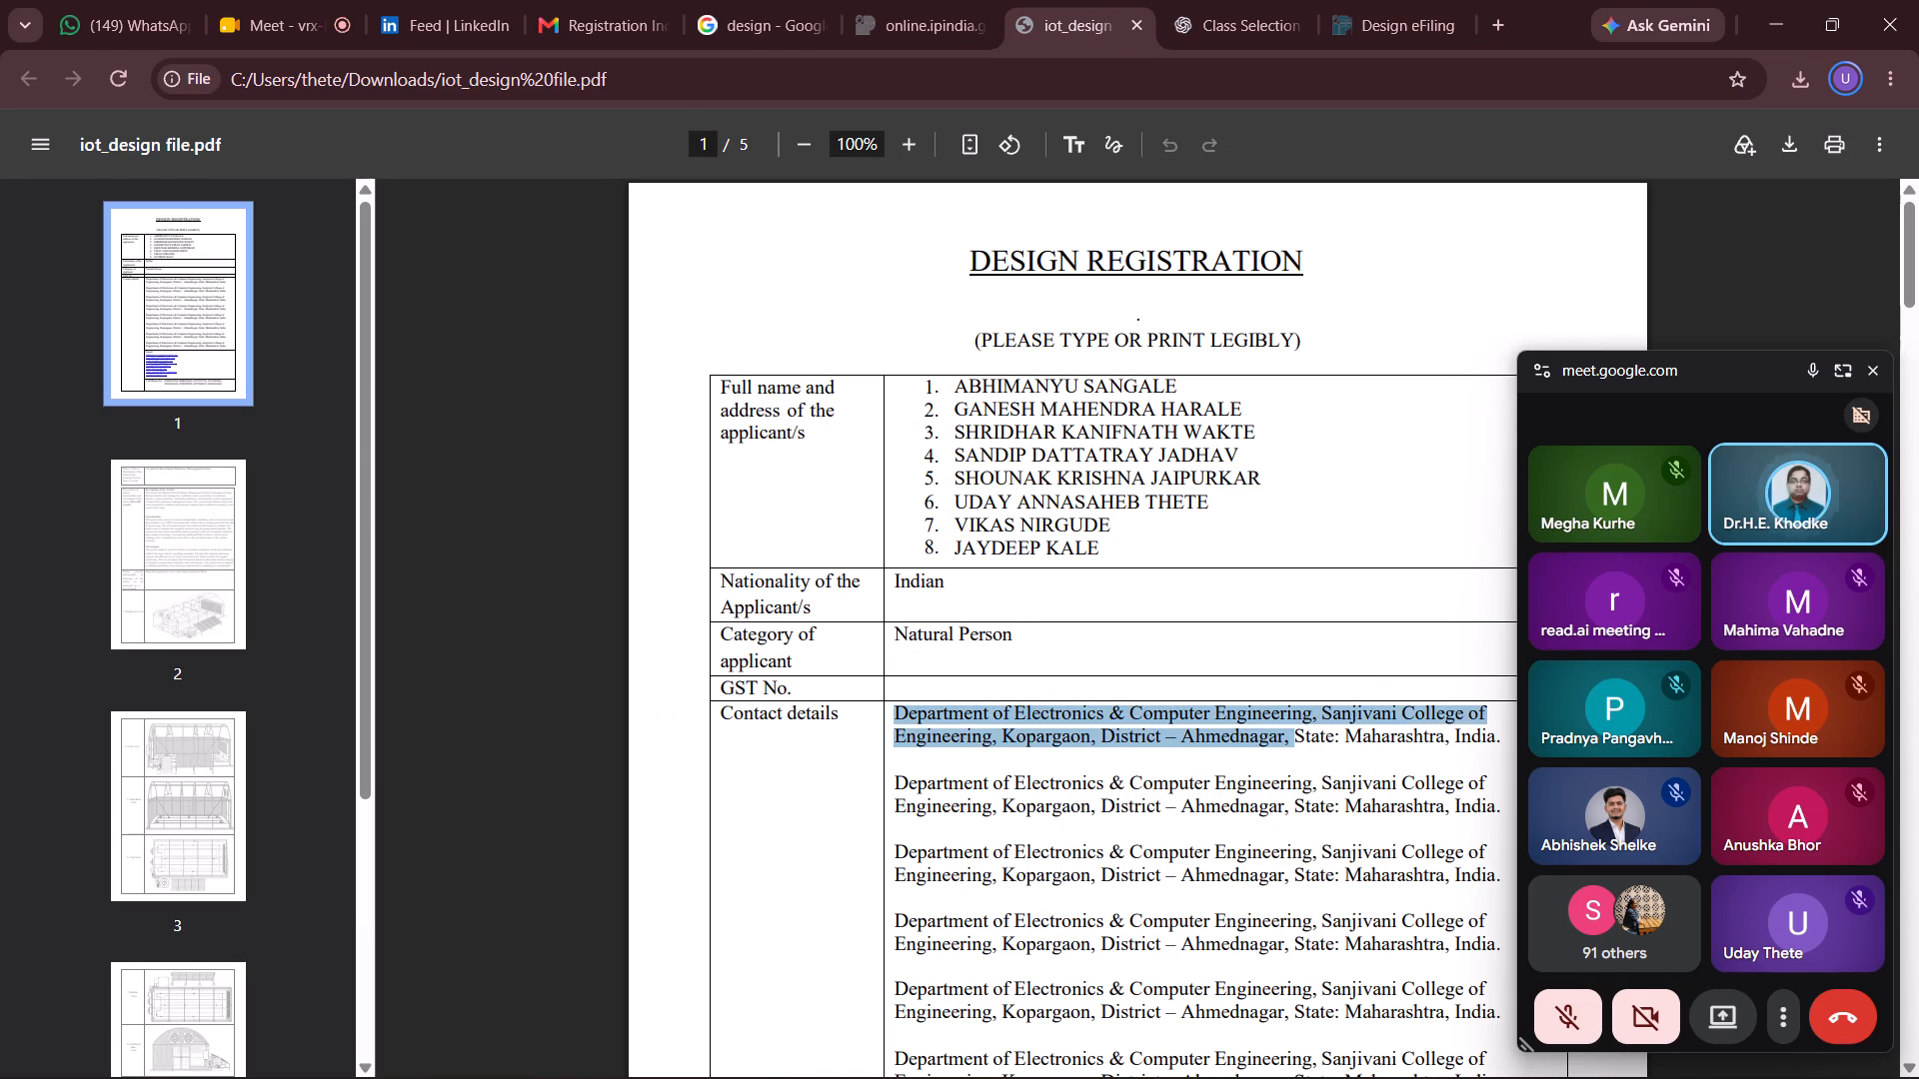
left_click_drag(1318, 731, 1508, 751)
key("ctrl+c")
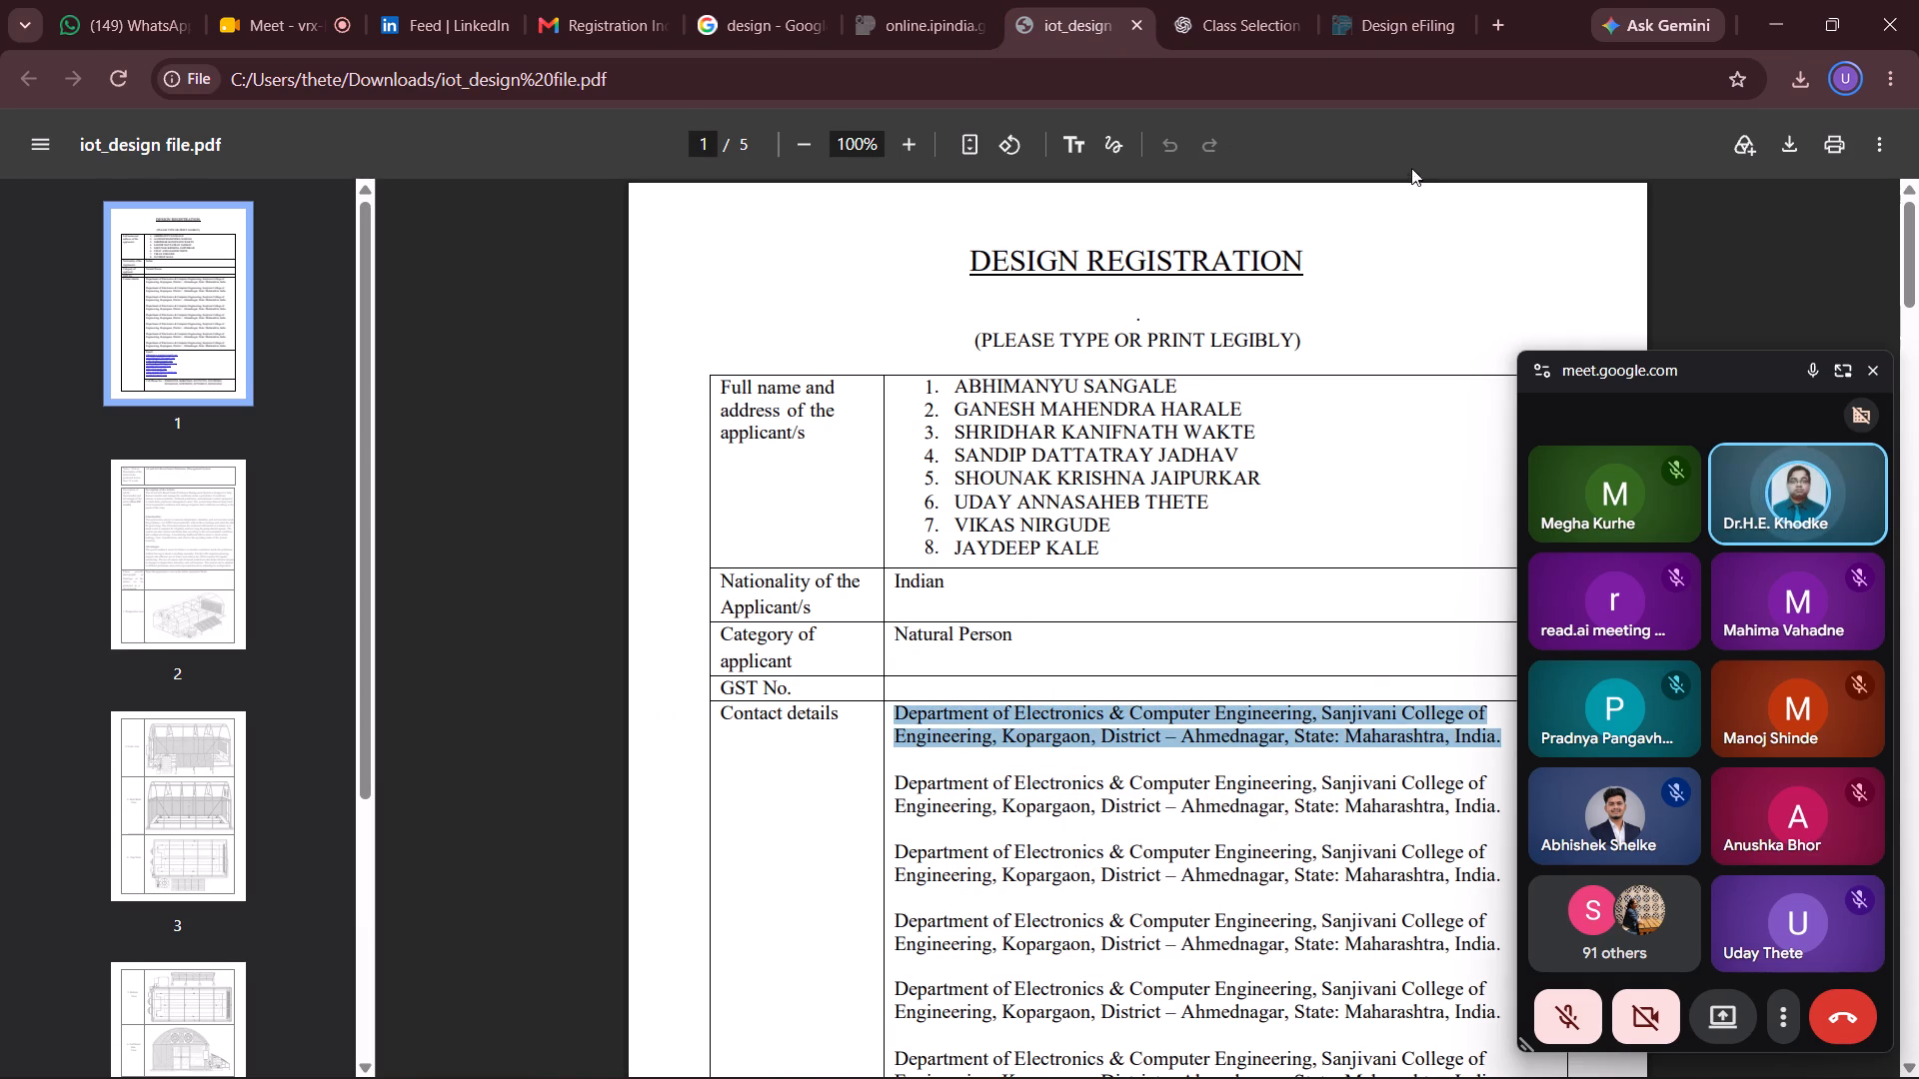
left_click(1384, 29)
key("ctrl+v")
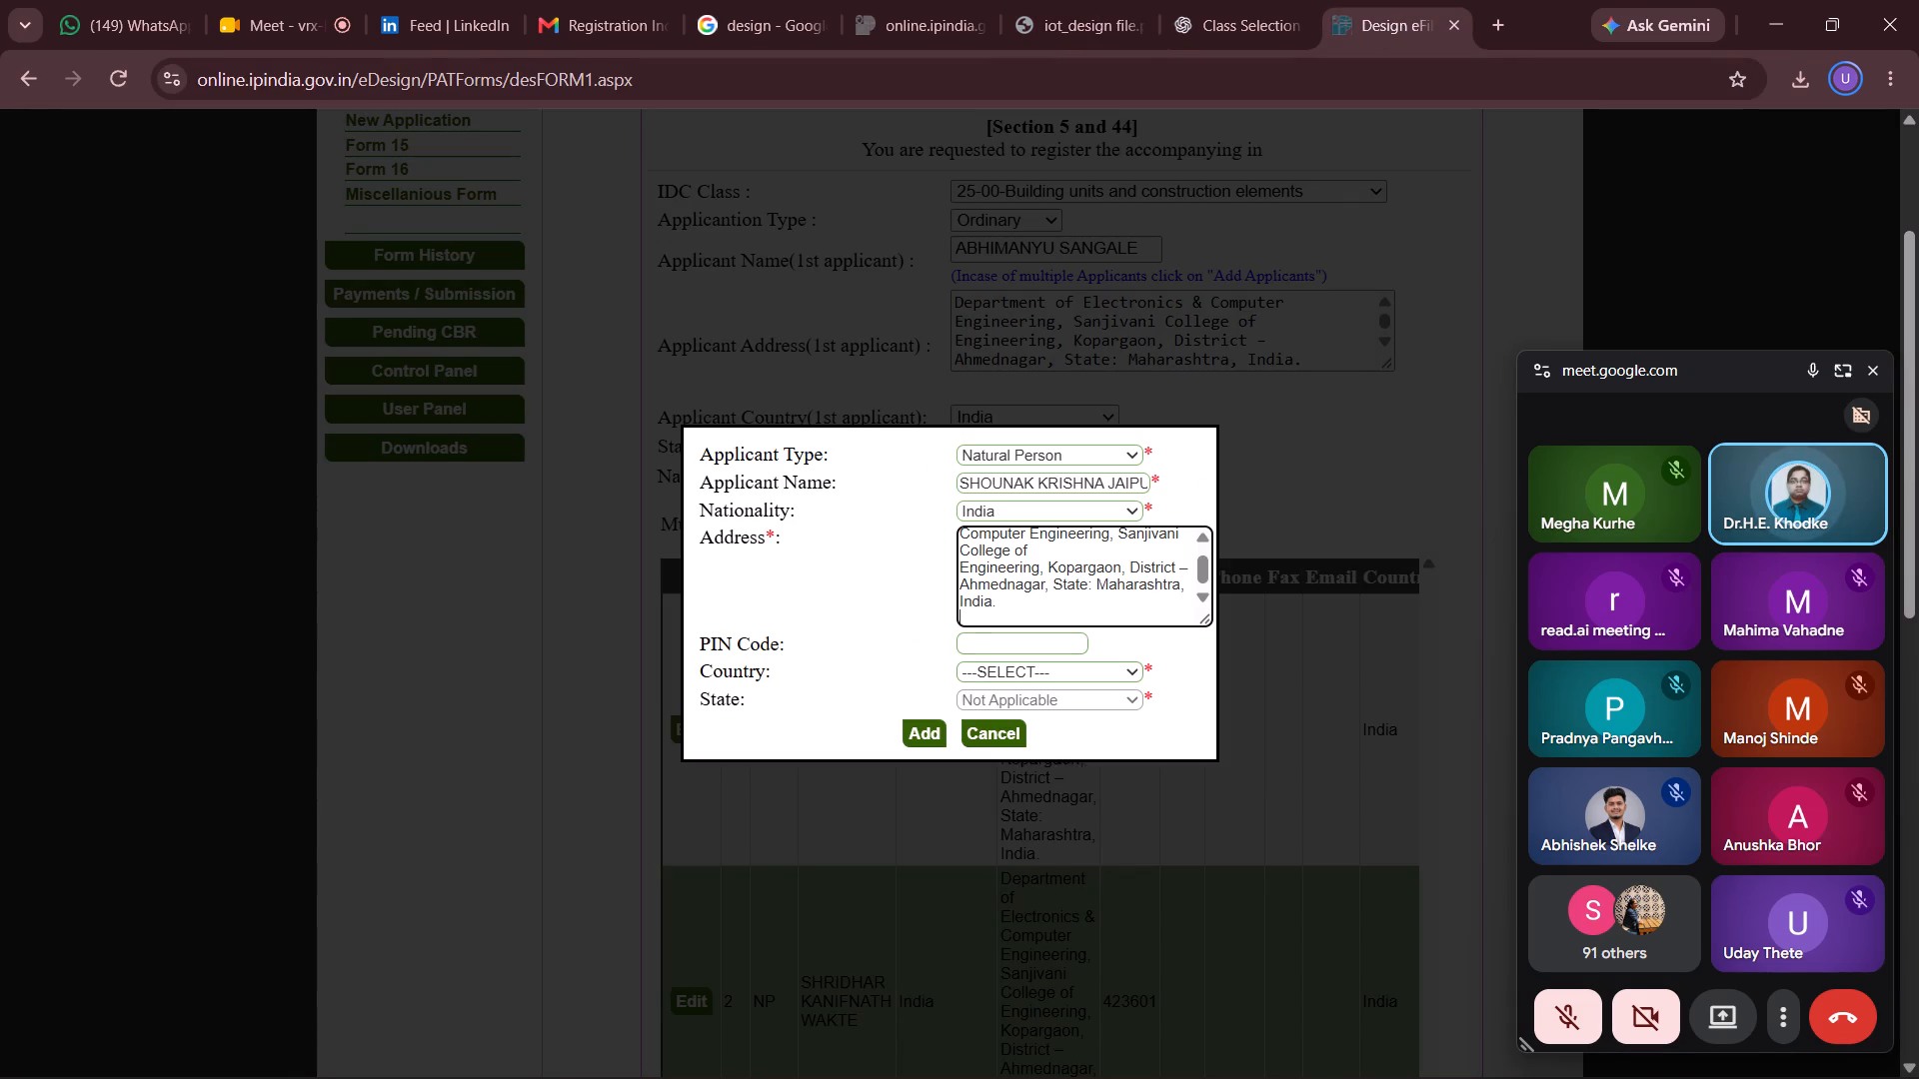
Enter the fifth applicant's postal code, set country India and state Maharashtra, and add the applicant to the form.
left_click(1003, 632)
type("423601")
left_click(1009, 675)
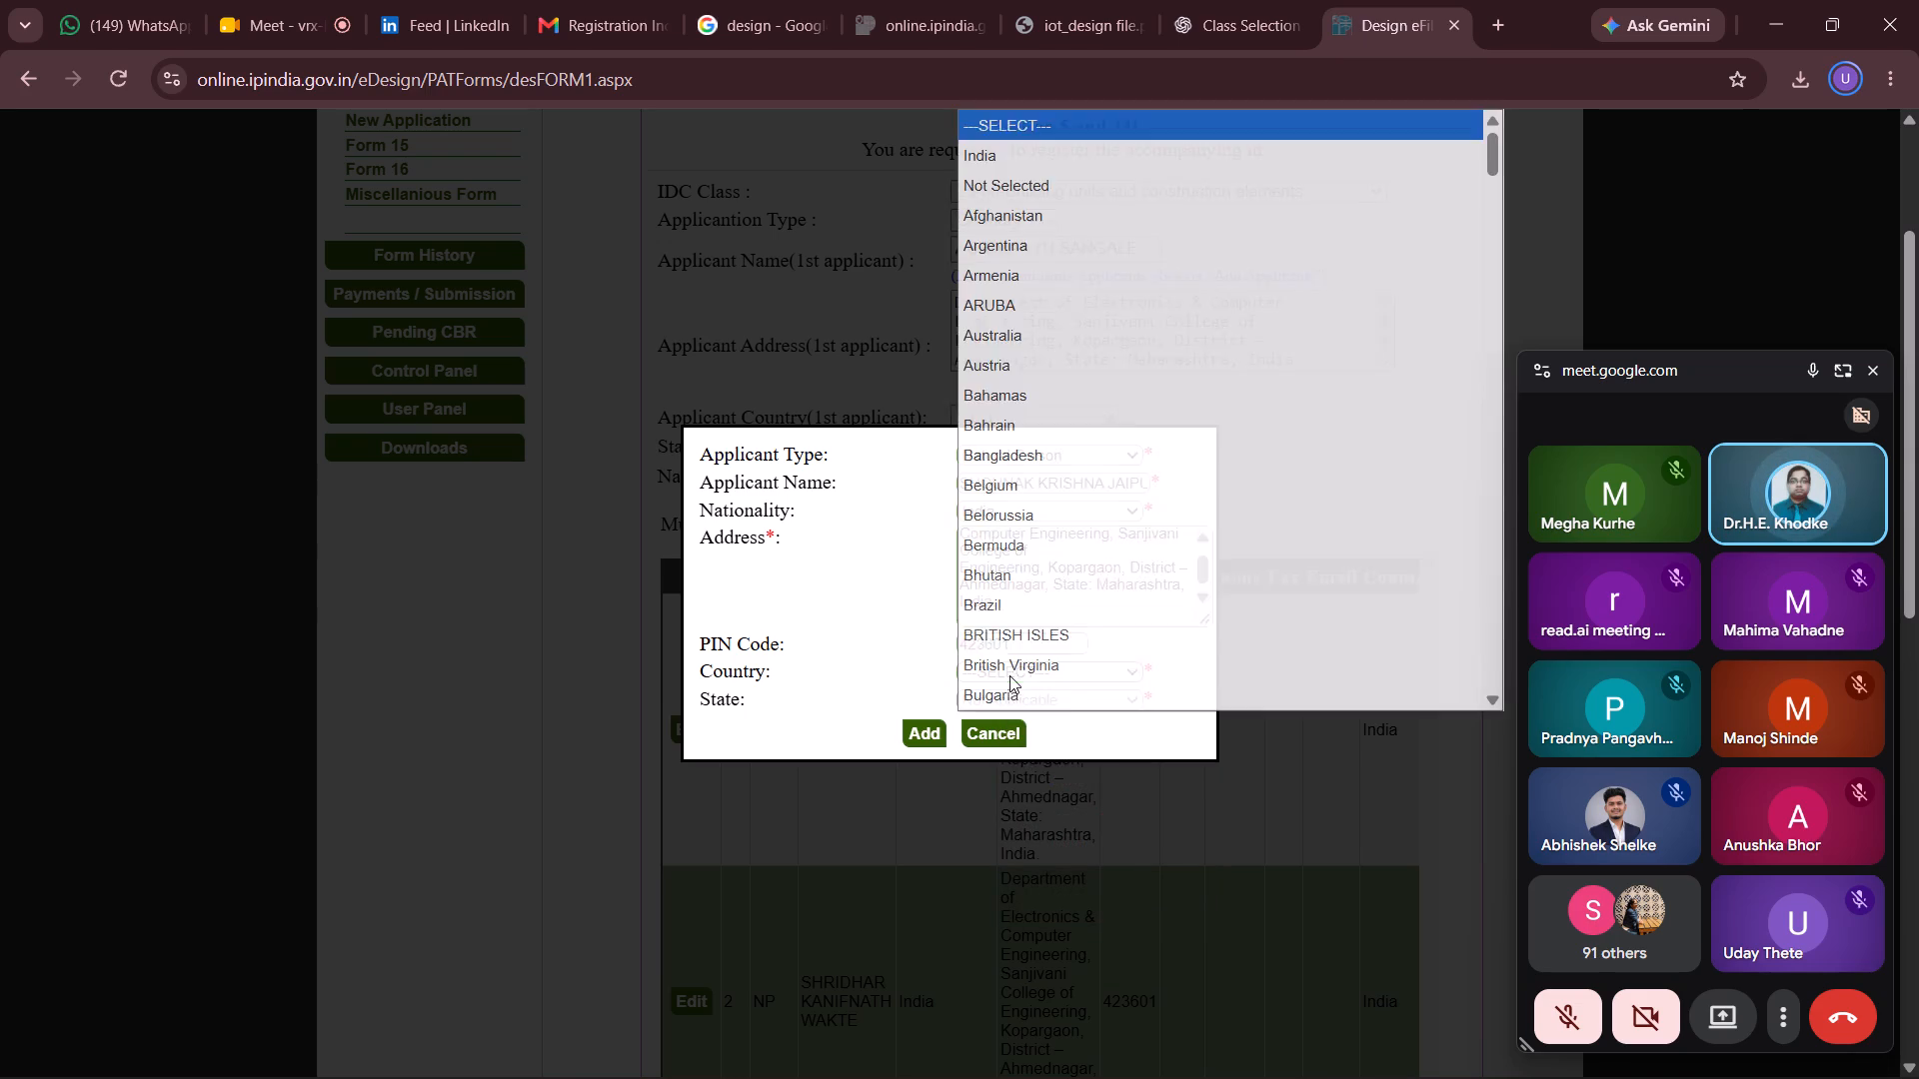
left_click(1125, 157)
left_click(1050, 710)
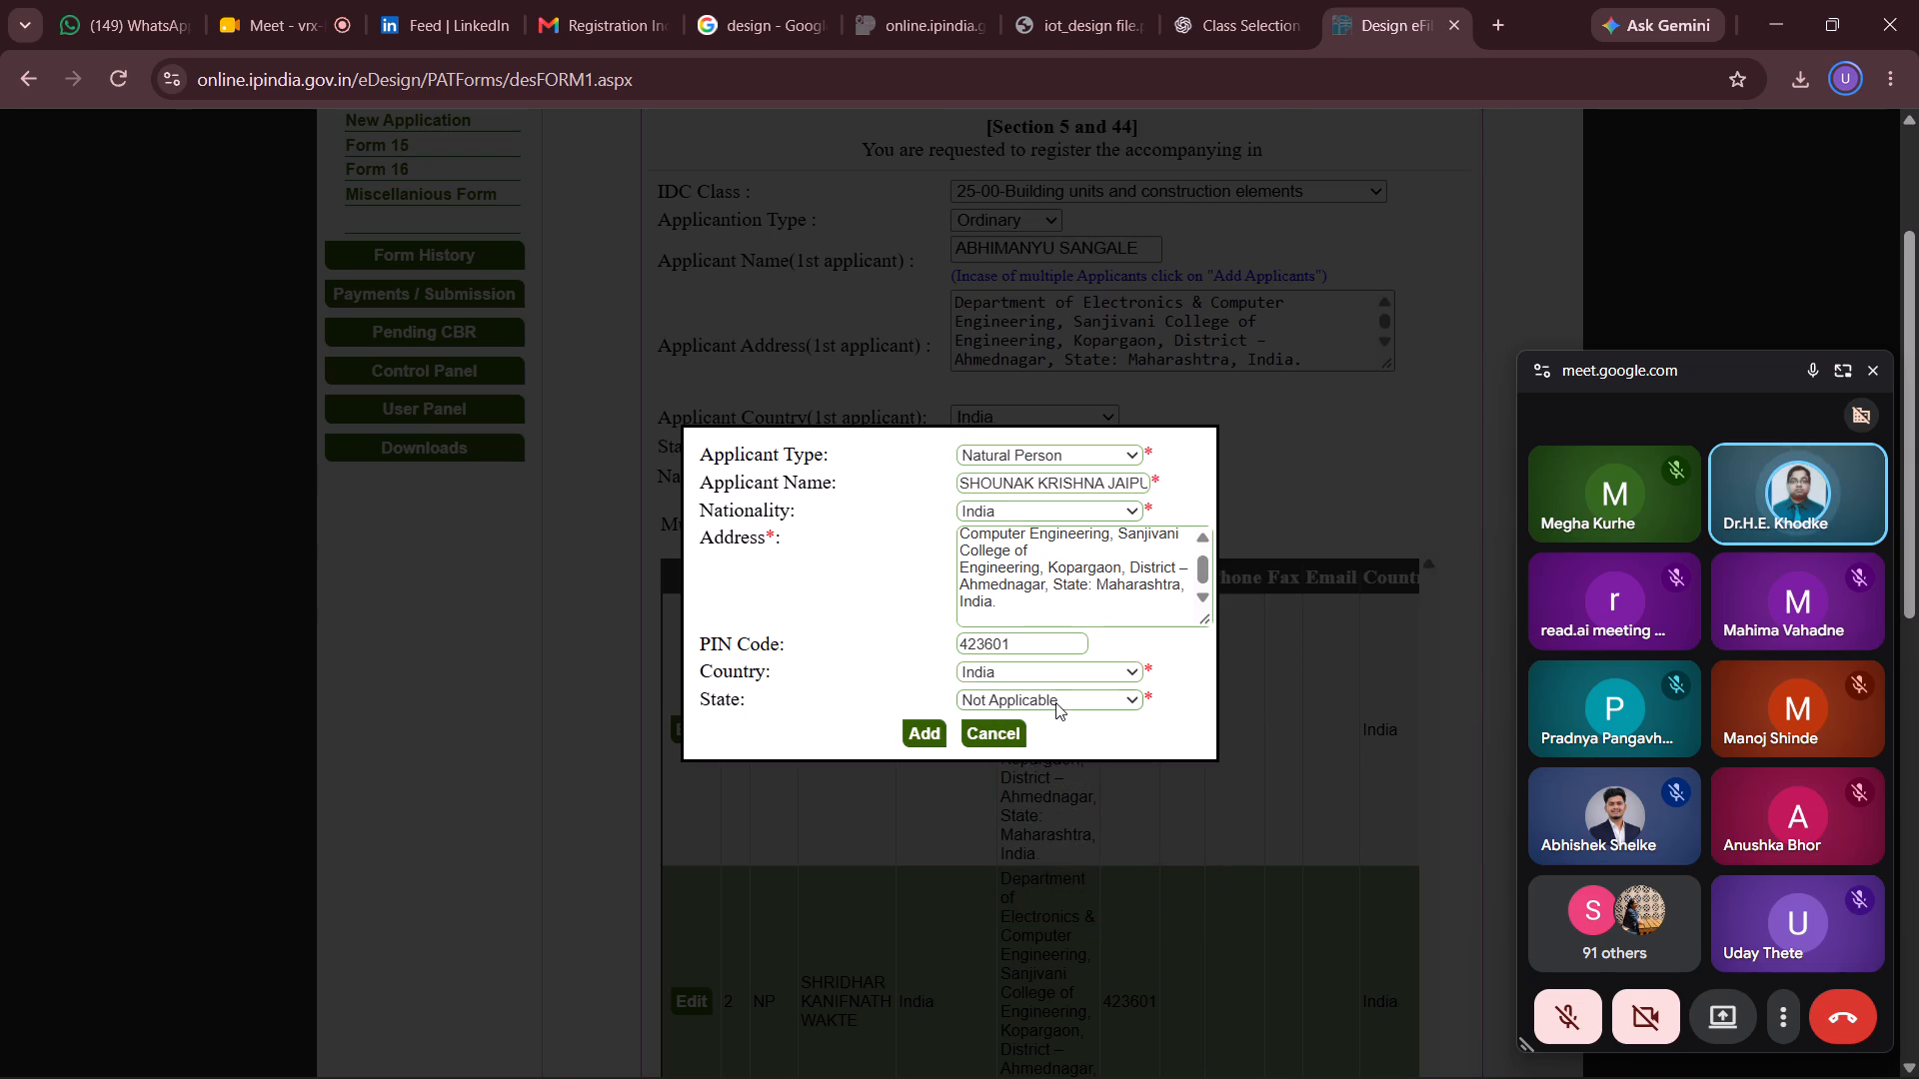
left_click(1055, 702)
left_click(1071, 493)
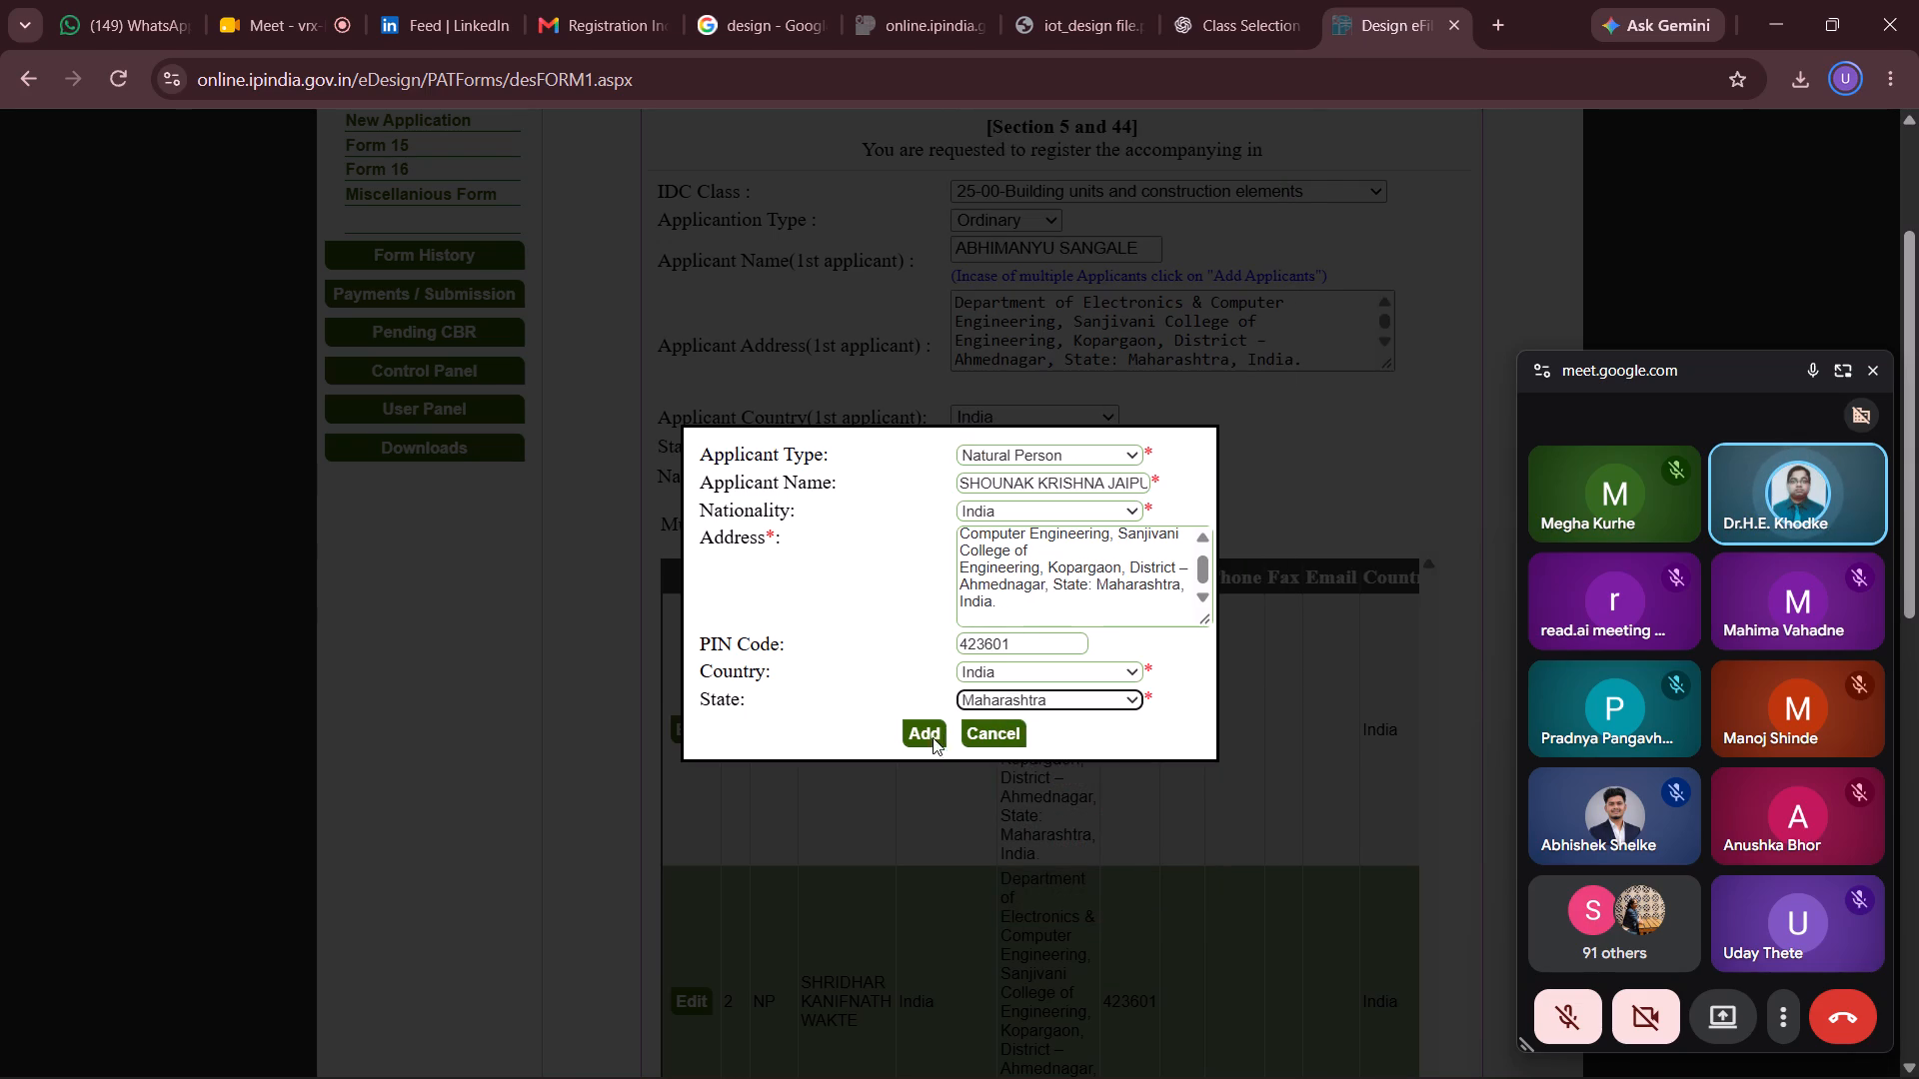
left_click(914, 730)
Start another applicant entry as Natural Person, with the sixth listed applicant's name copied from iot_design file.pdf.
scroll(914, 730, "down", 6)
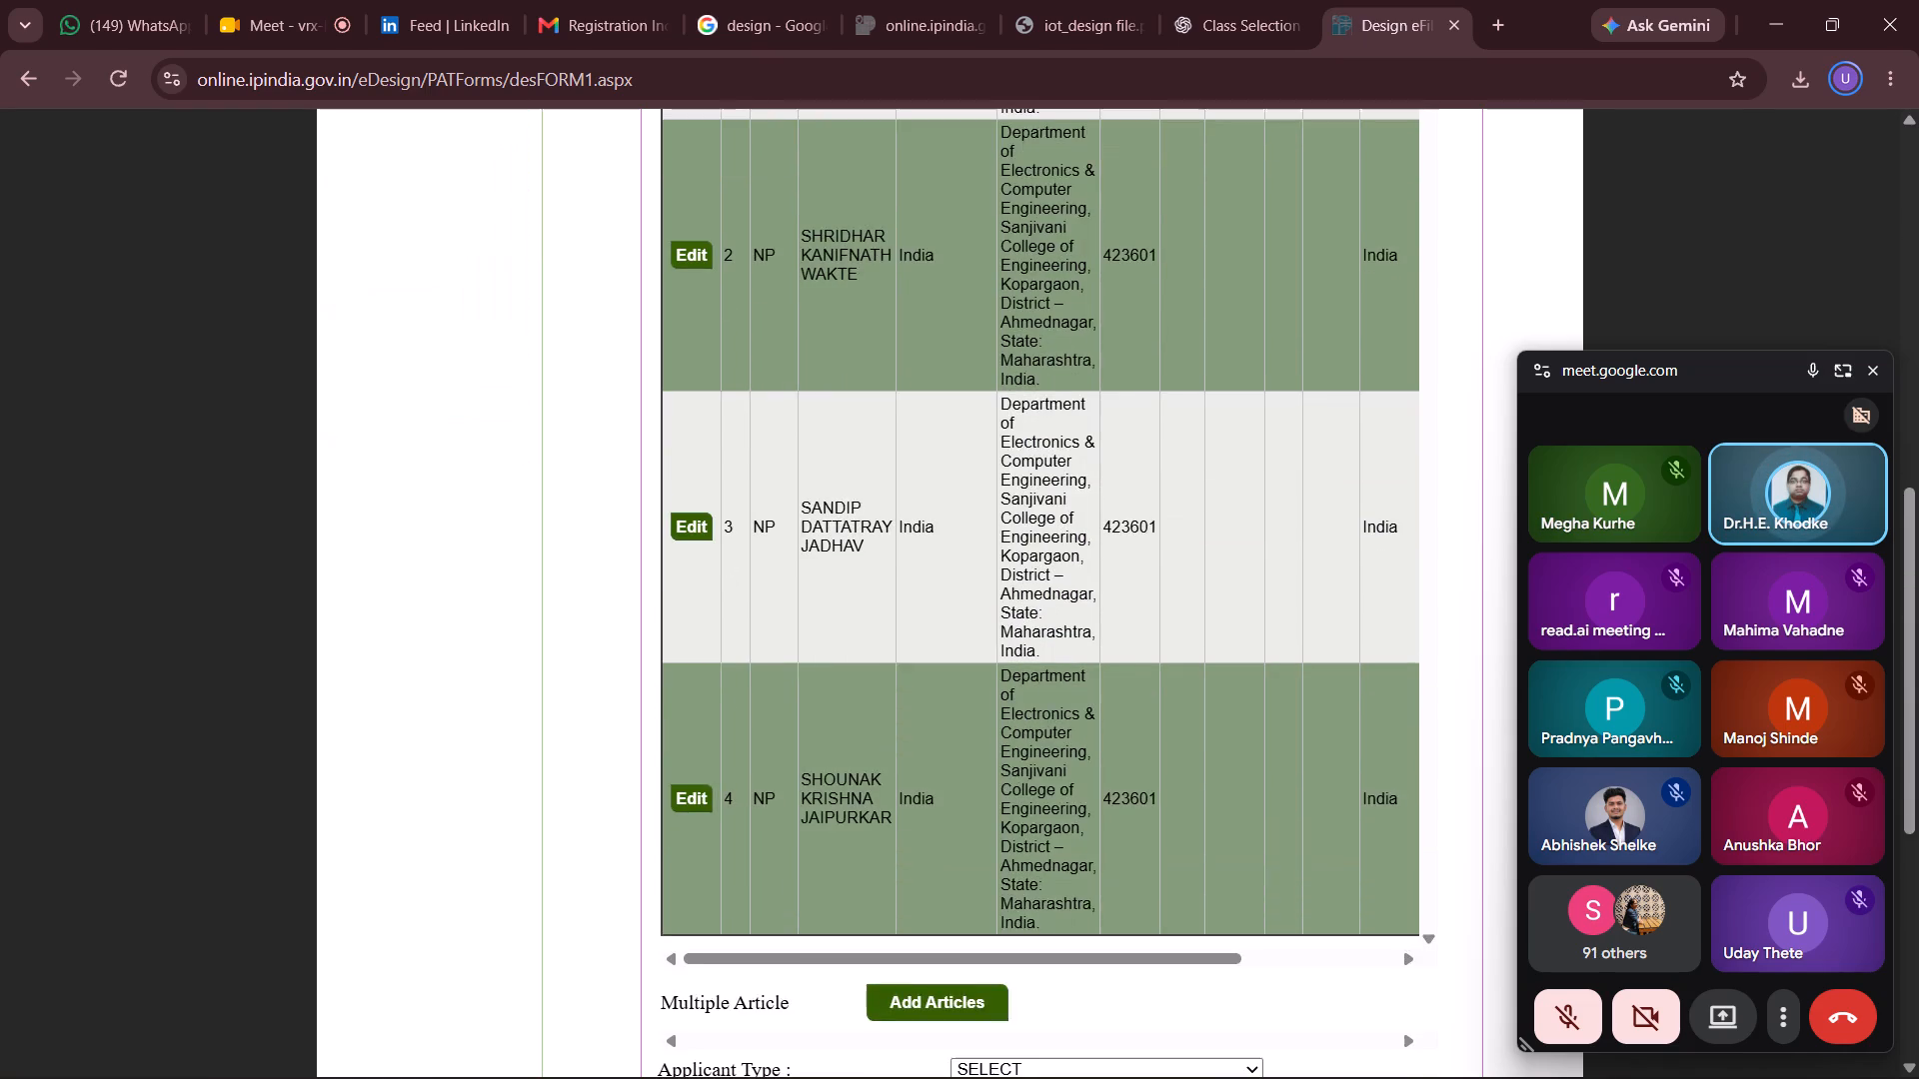
scroll(914, 730, "up", 6)
left_click(980, 518)
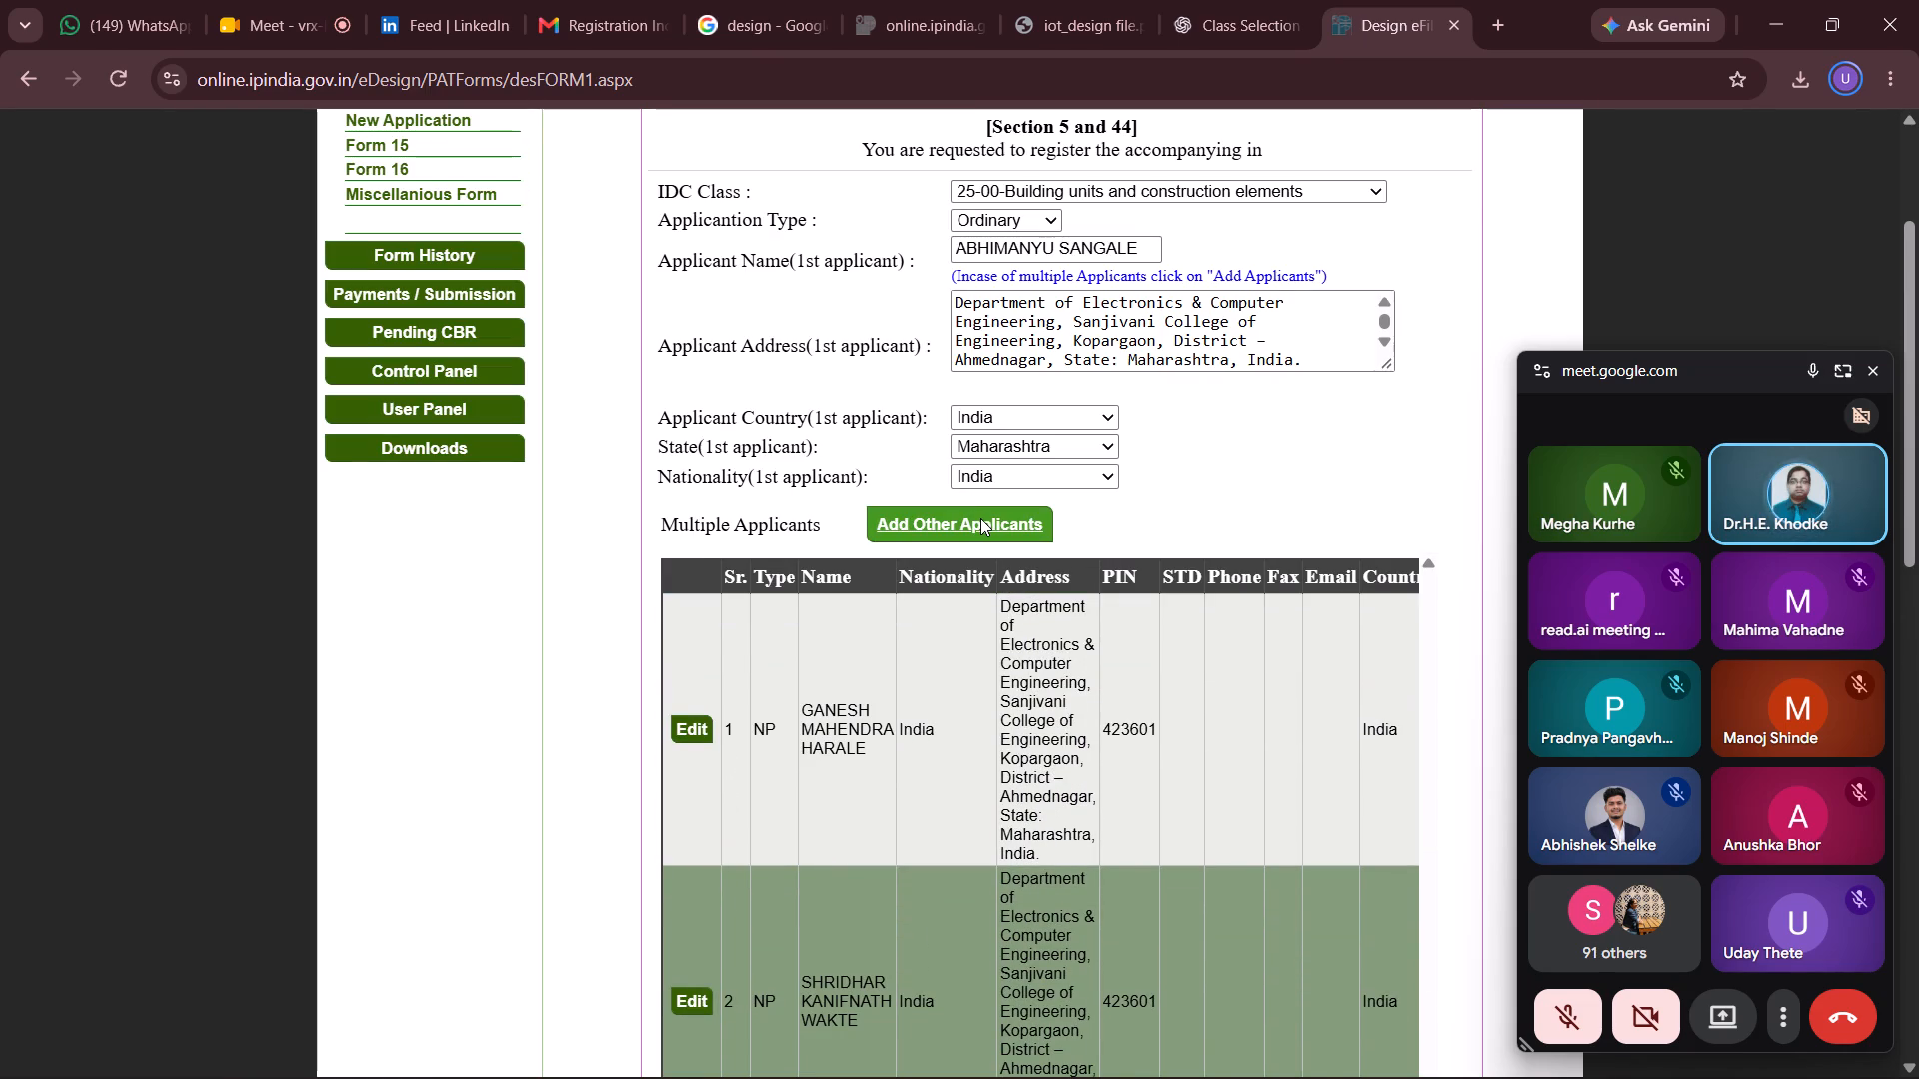
left_click(1102, 13)
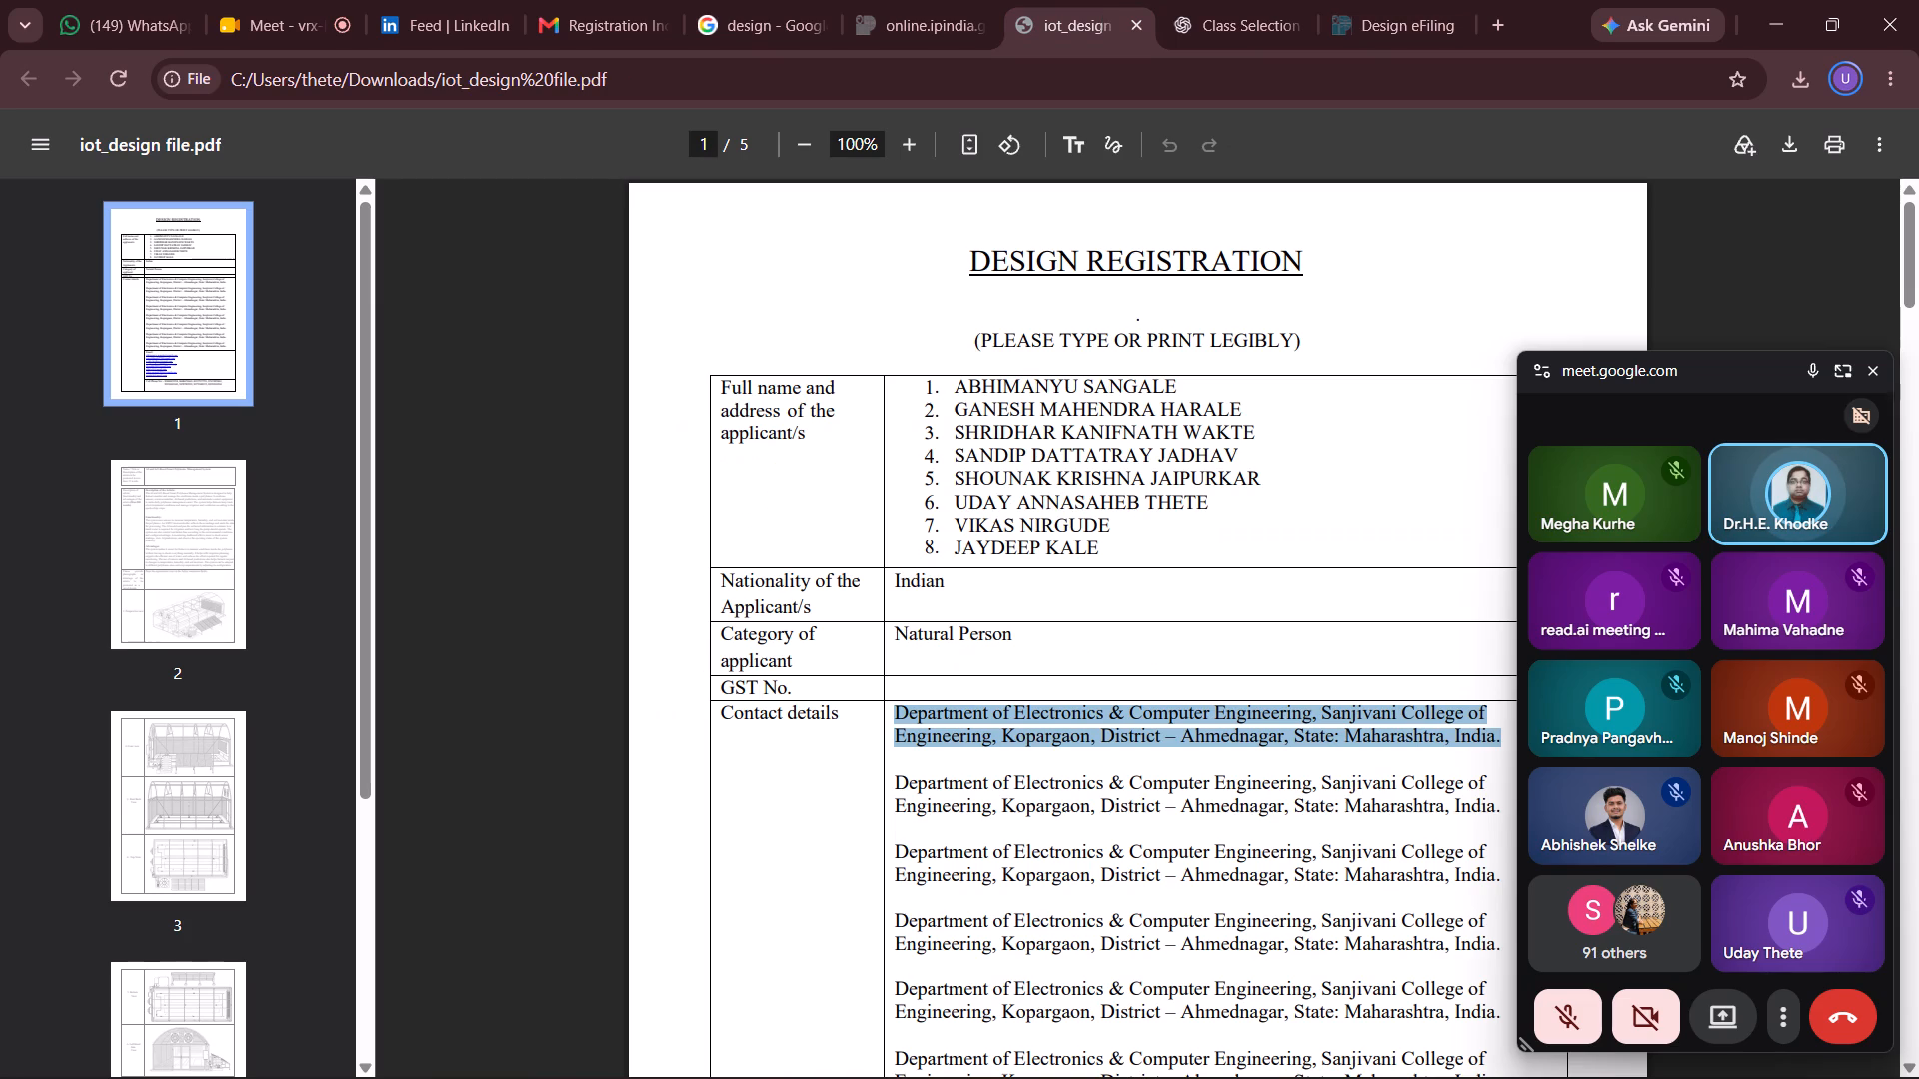
left_click_drag(951, 508, 1212, 523)
key("ctrl+c")
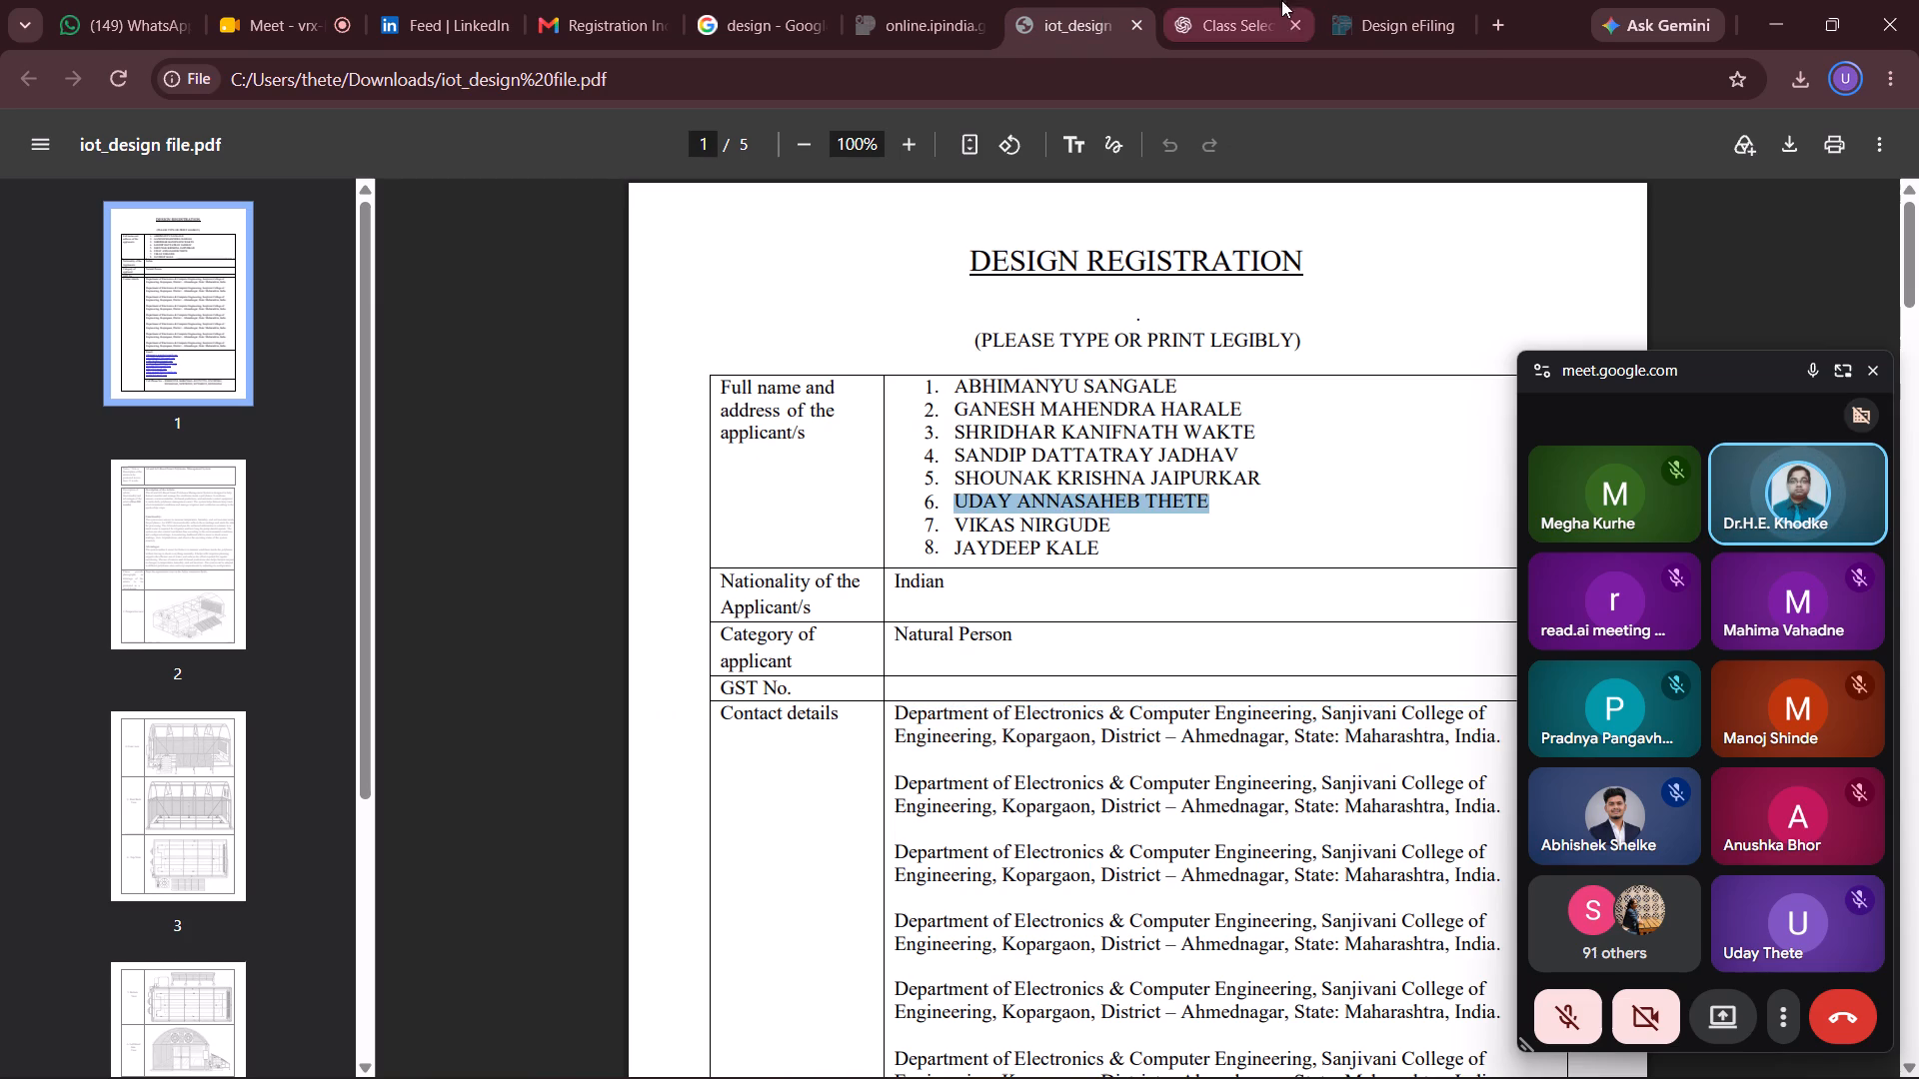
left_click(1359, 18)
left_click(1056, 462)
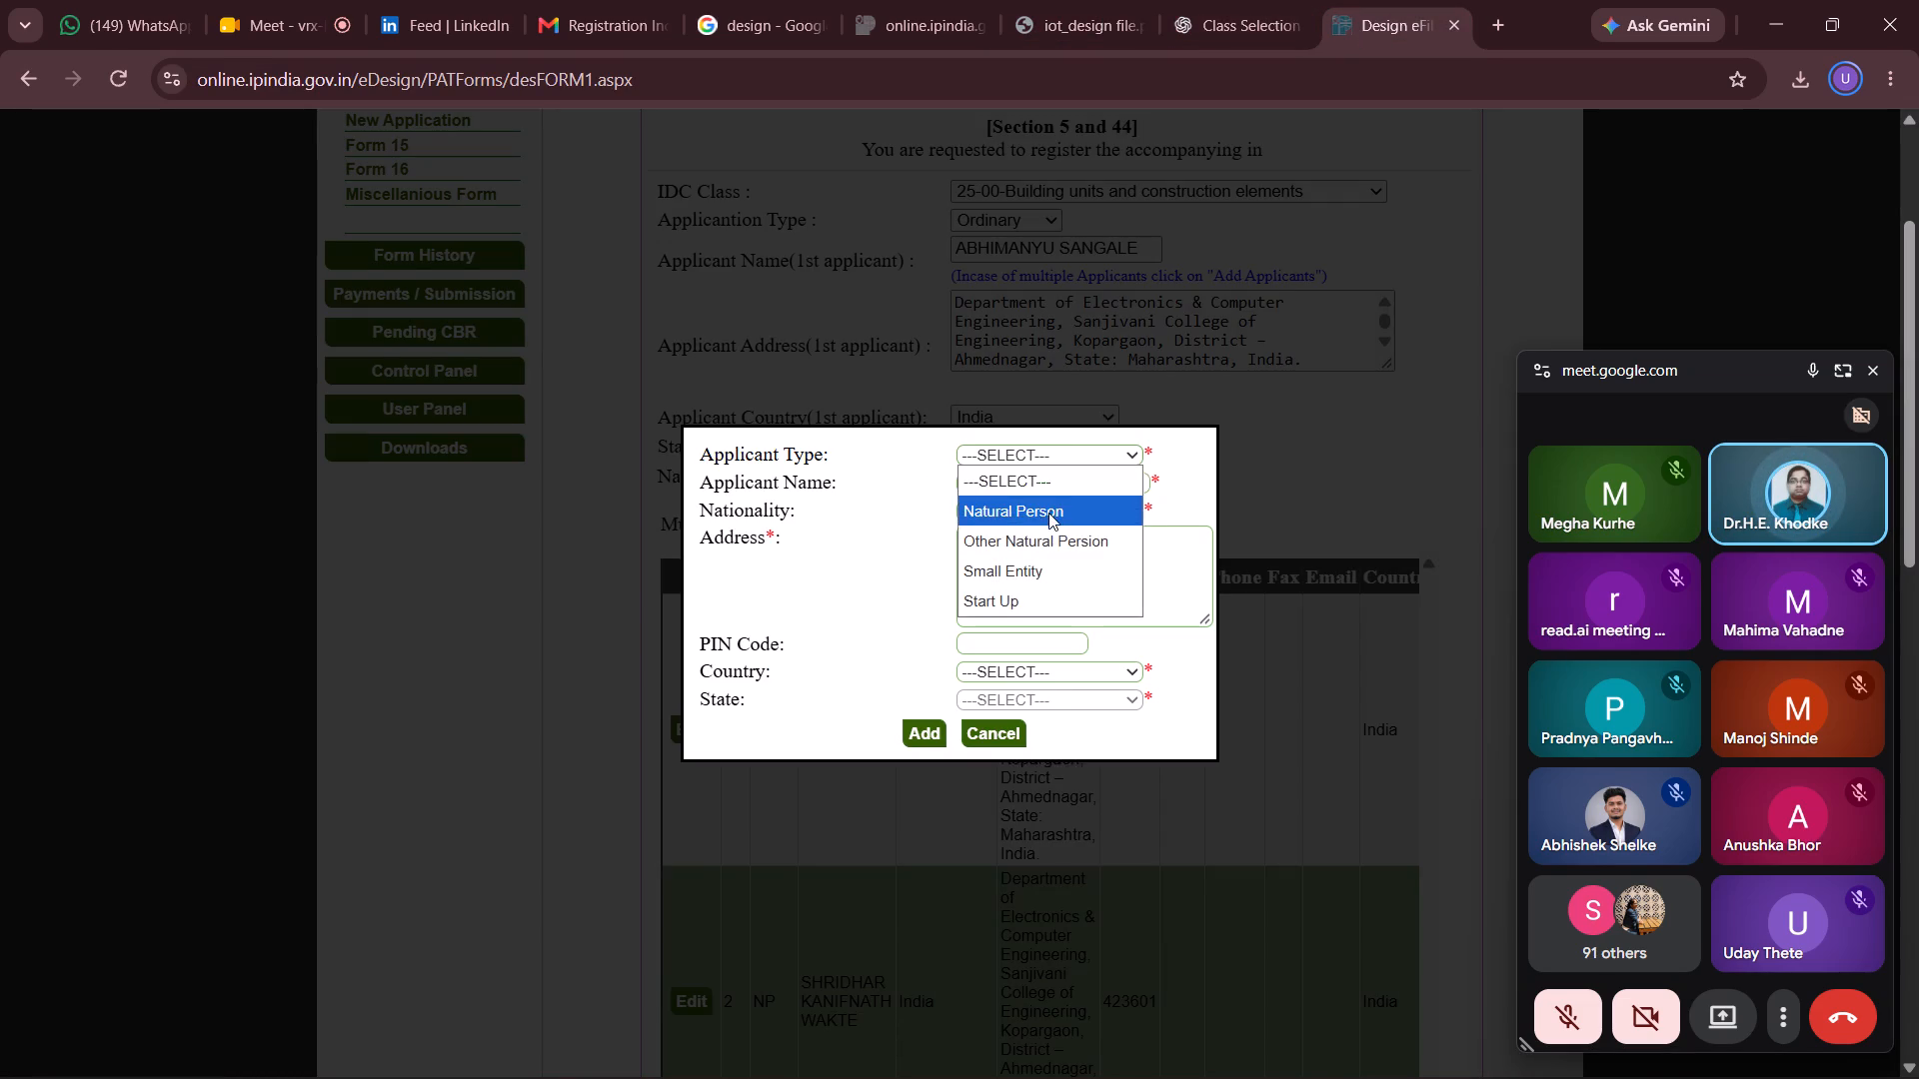
left_click(1048, 513)
left_click(1046, 487)
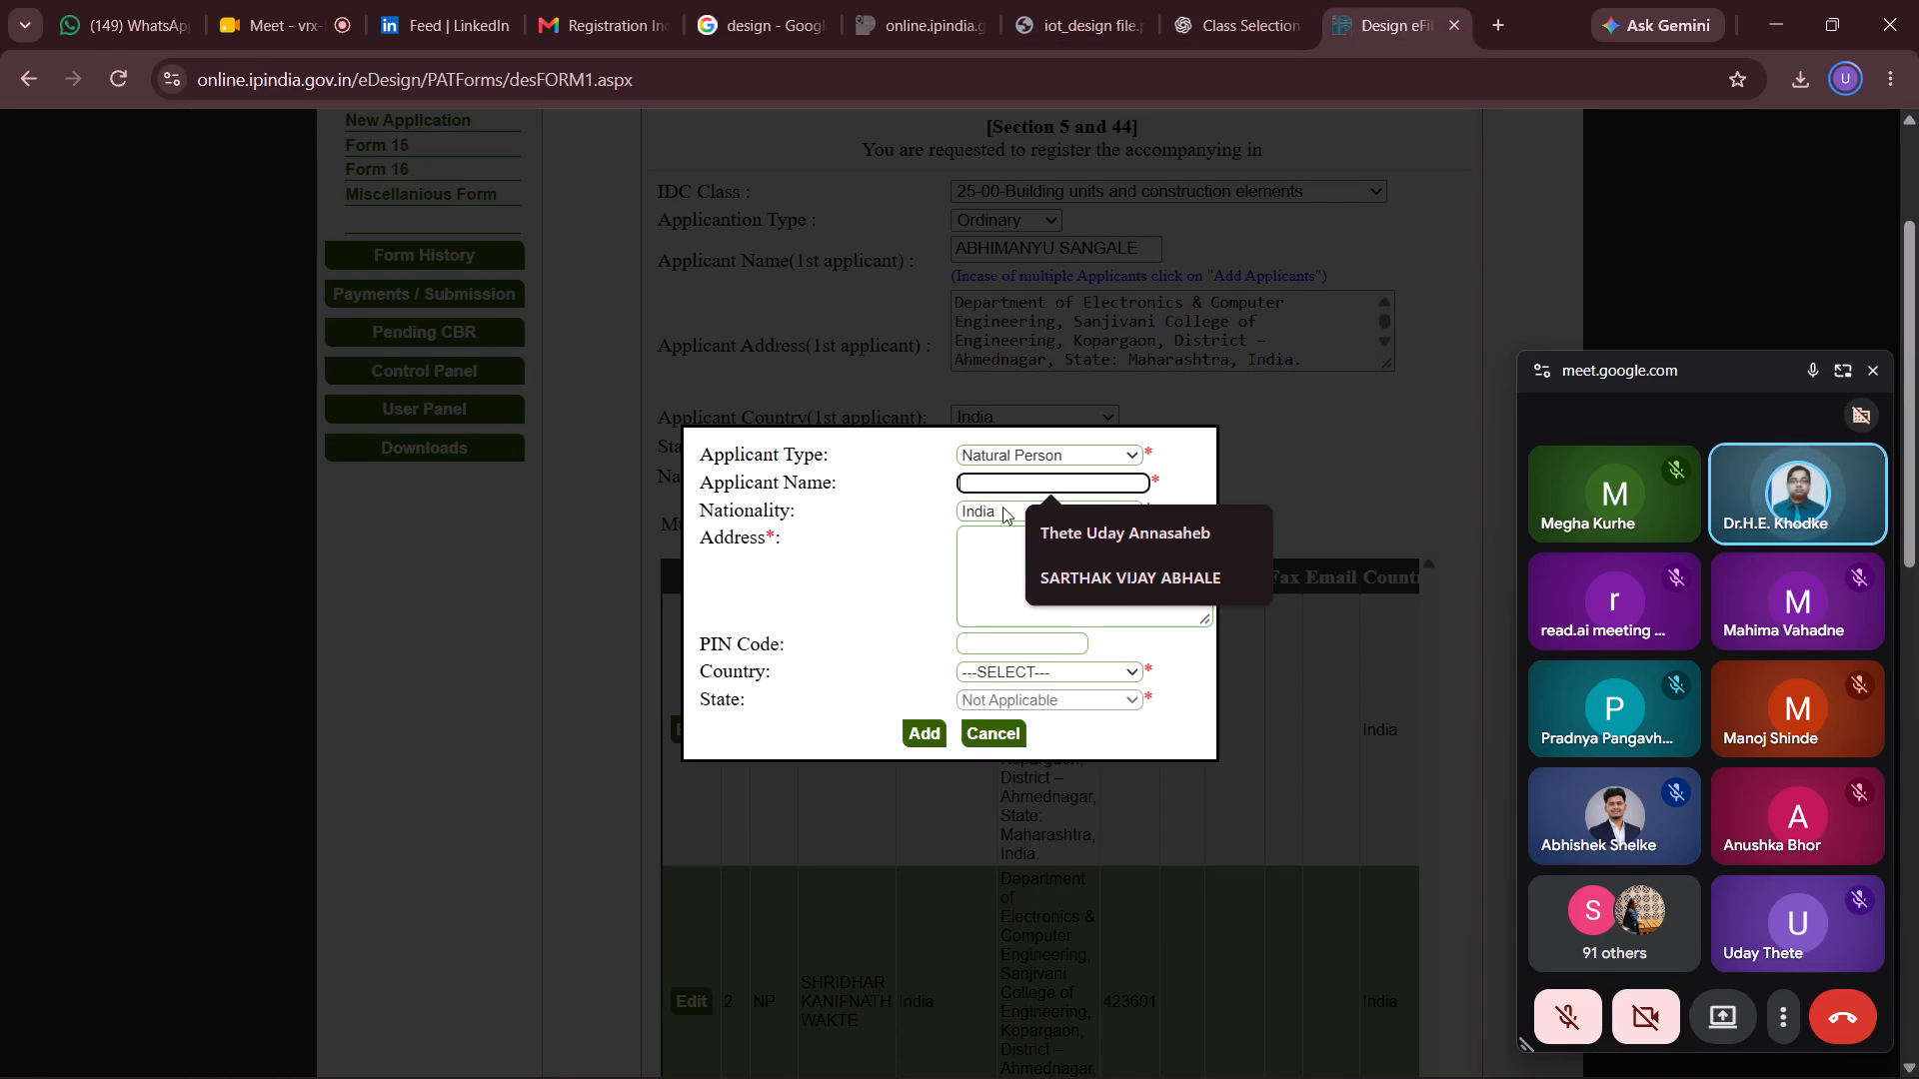
key("ctrl+v")
Fill in the sixth applicant's address with the first contact-details entry copied from iot_design file.pdf.
left_click(1031, 548)
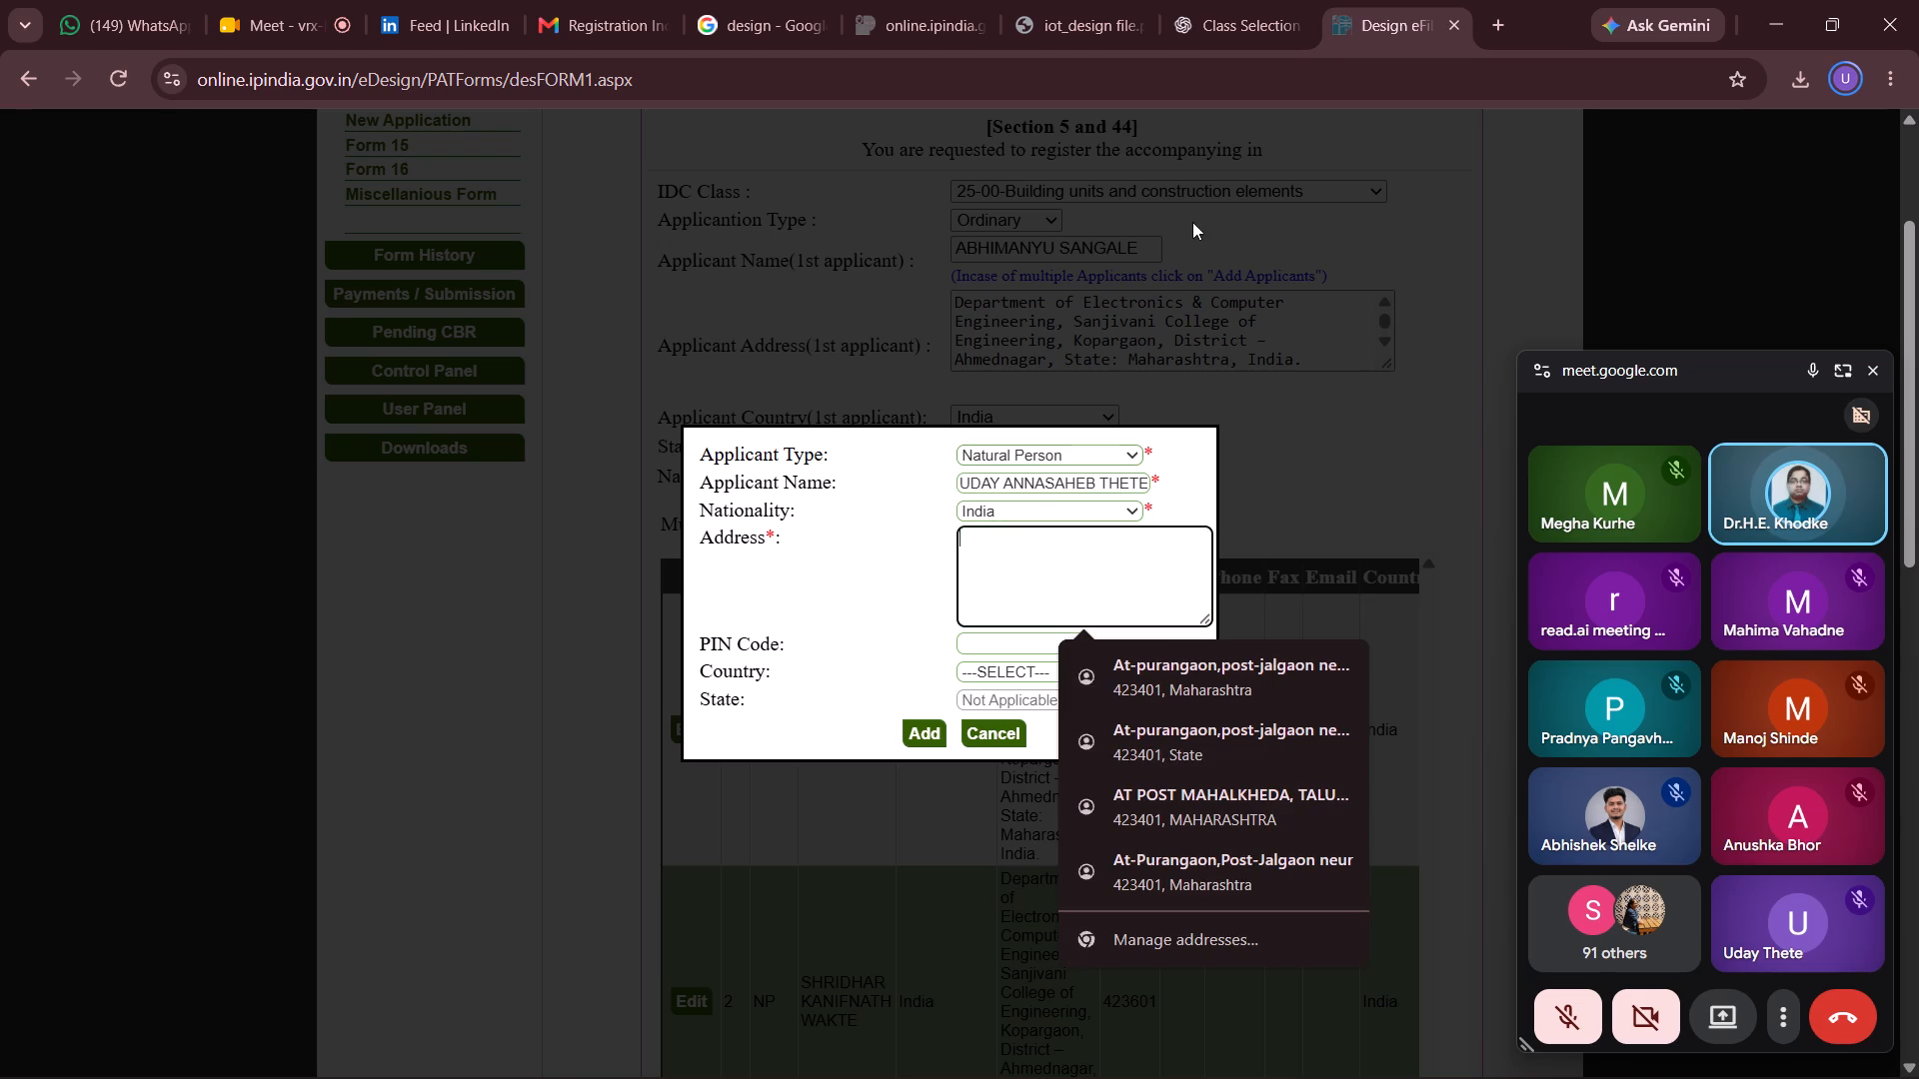
left_click(1076, 39)
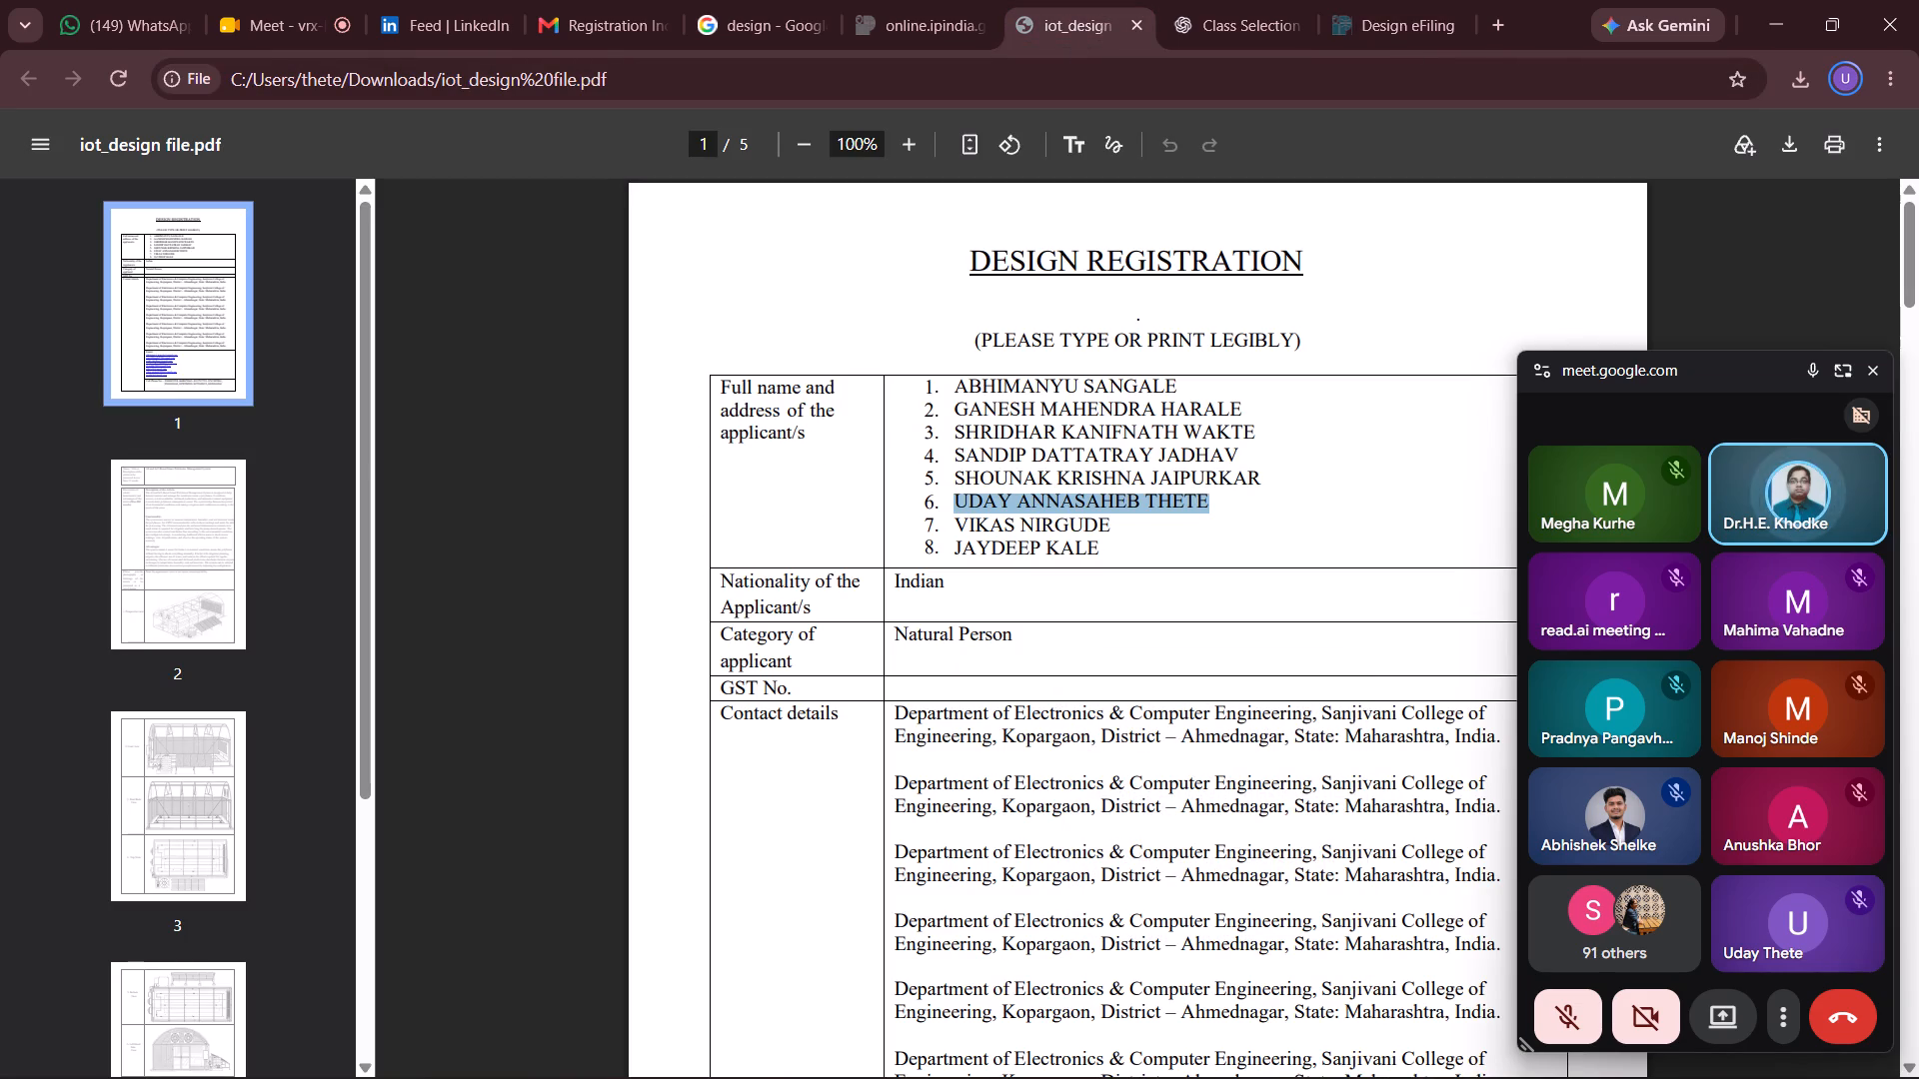
left_click_drag(896, 711, 1522, 754)
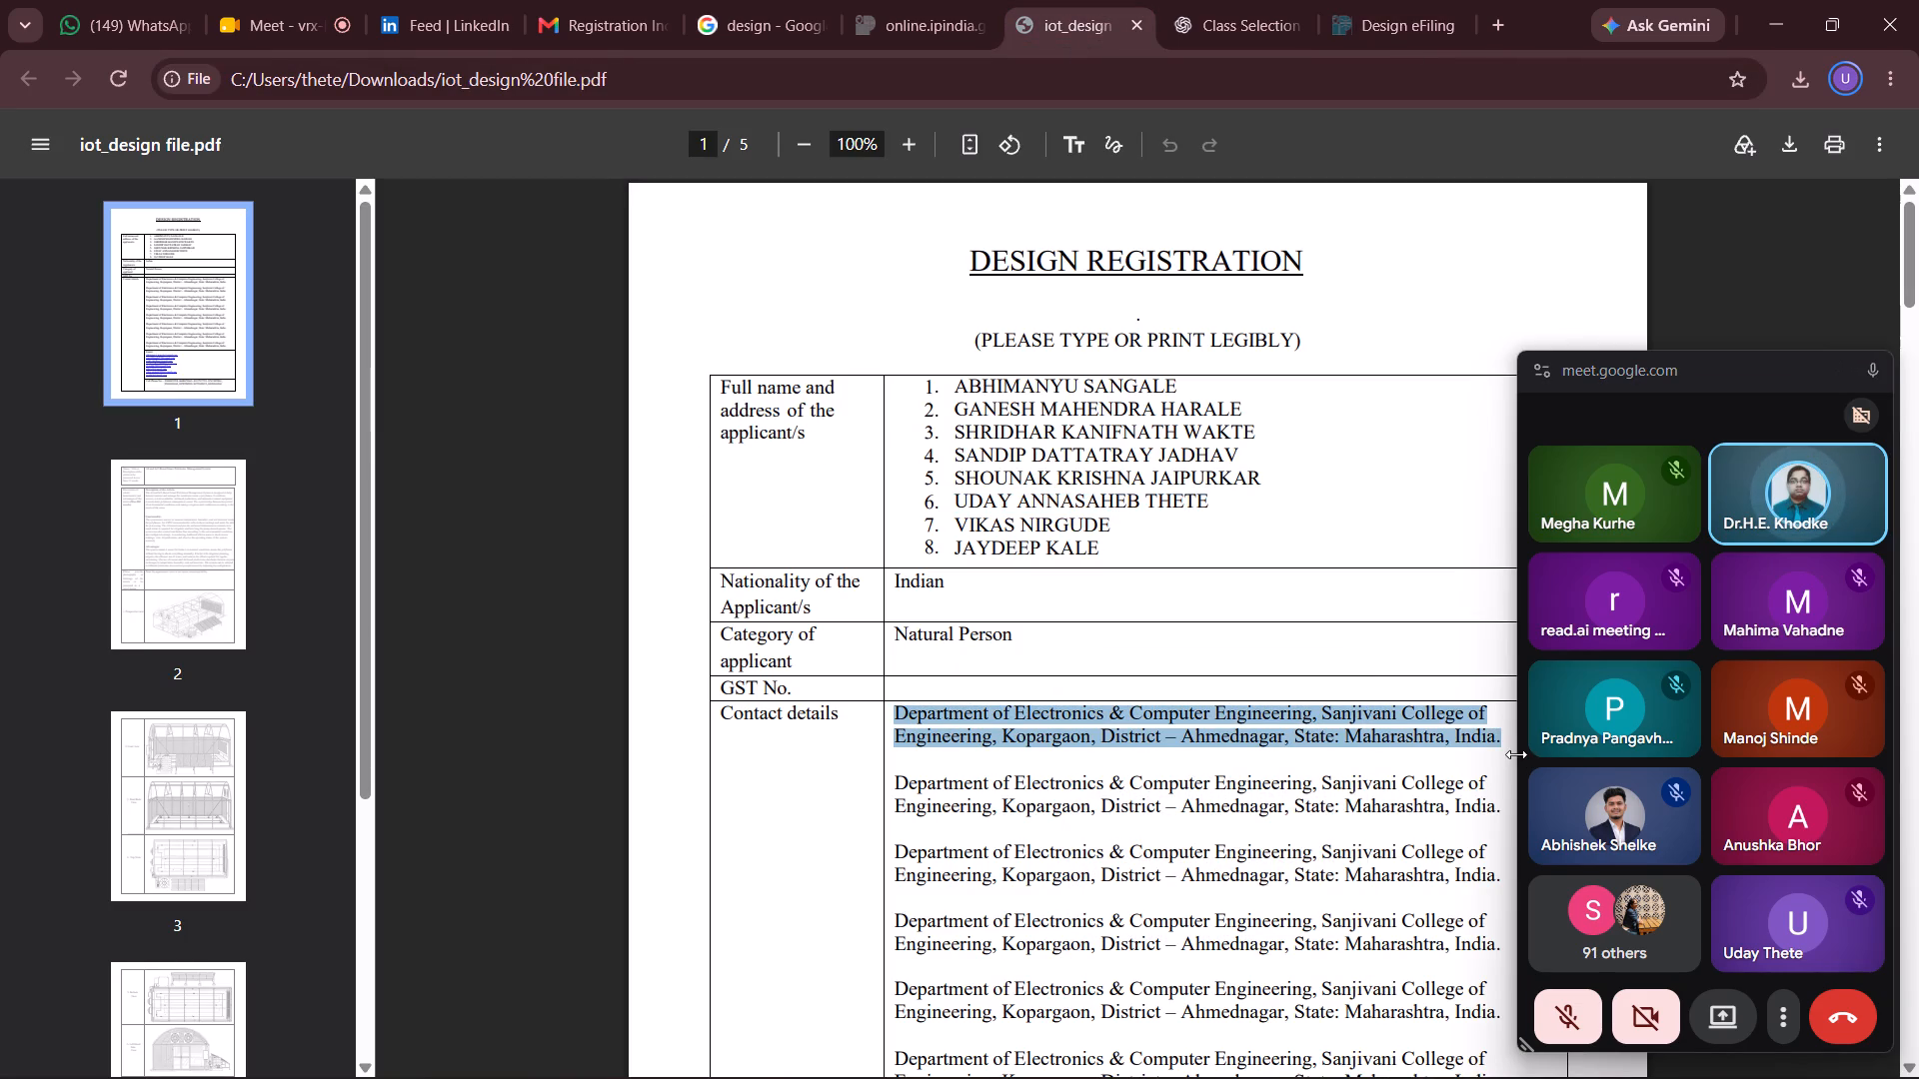
key("ctrl+c")
left_click(1341, 12)
left_click_drag(1142, 629, 950, 1003)
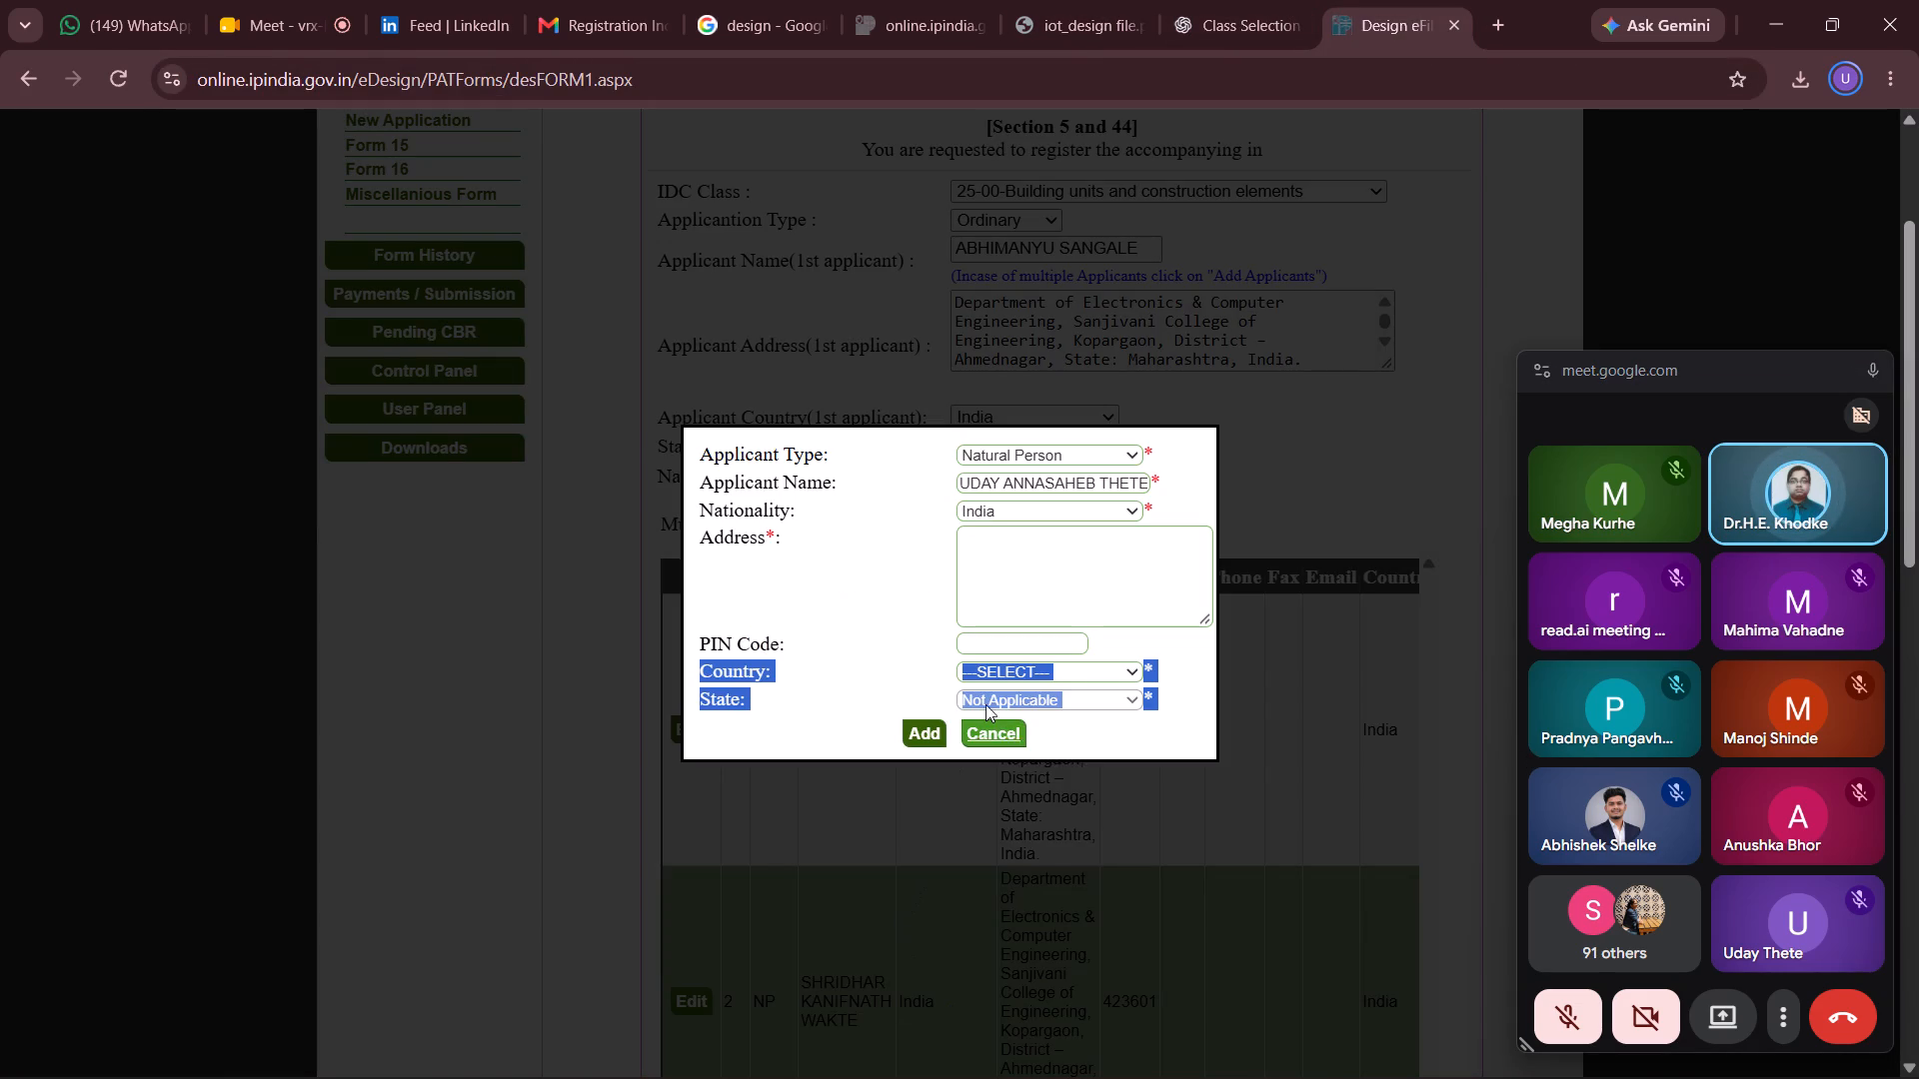
left_click(1073, 546)
key("ctrl+v")
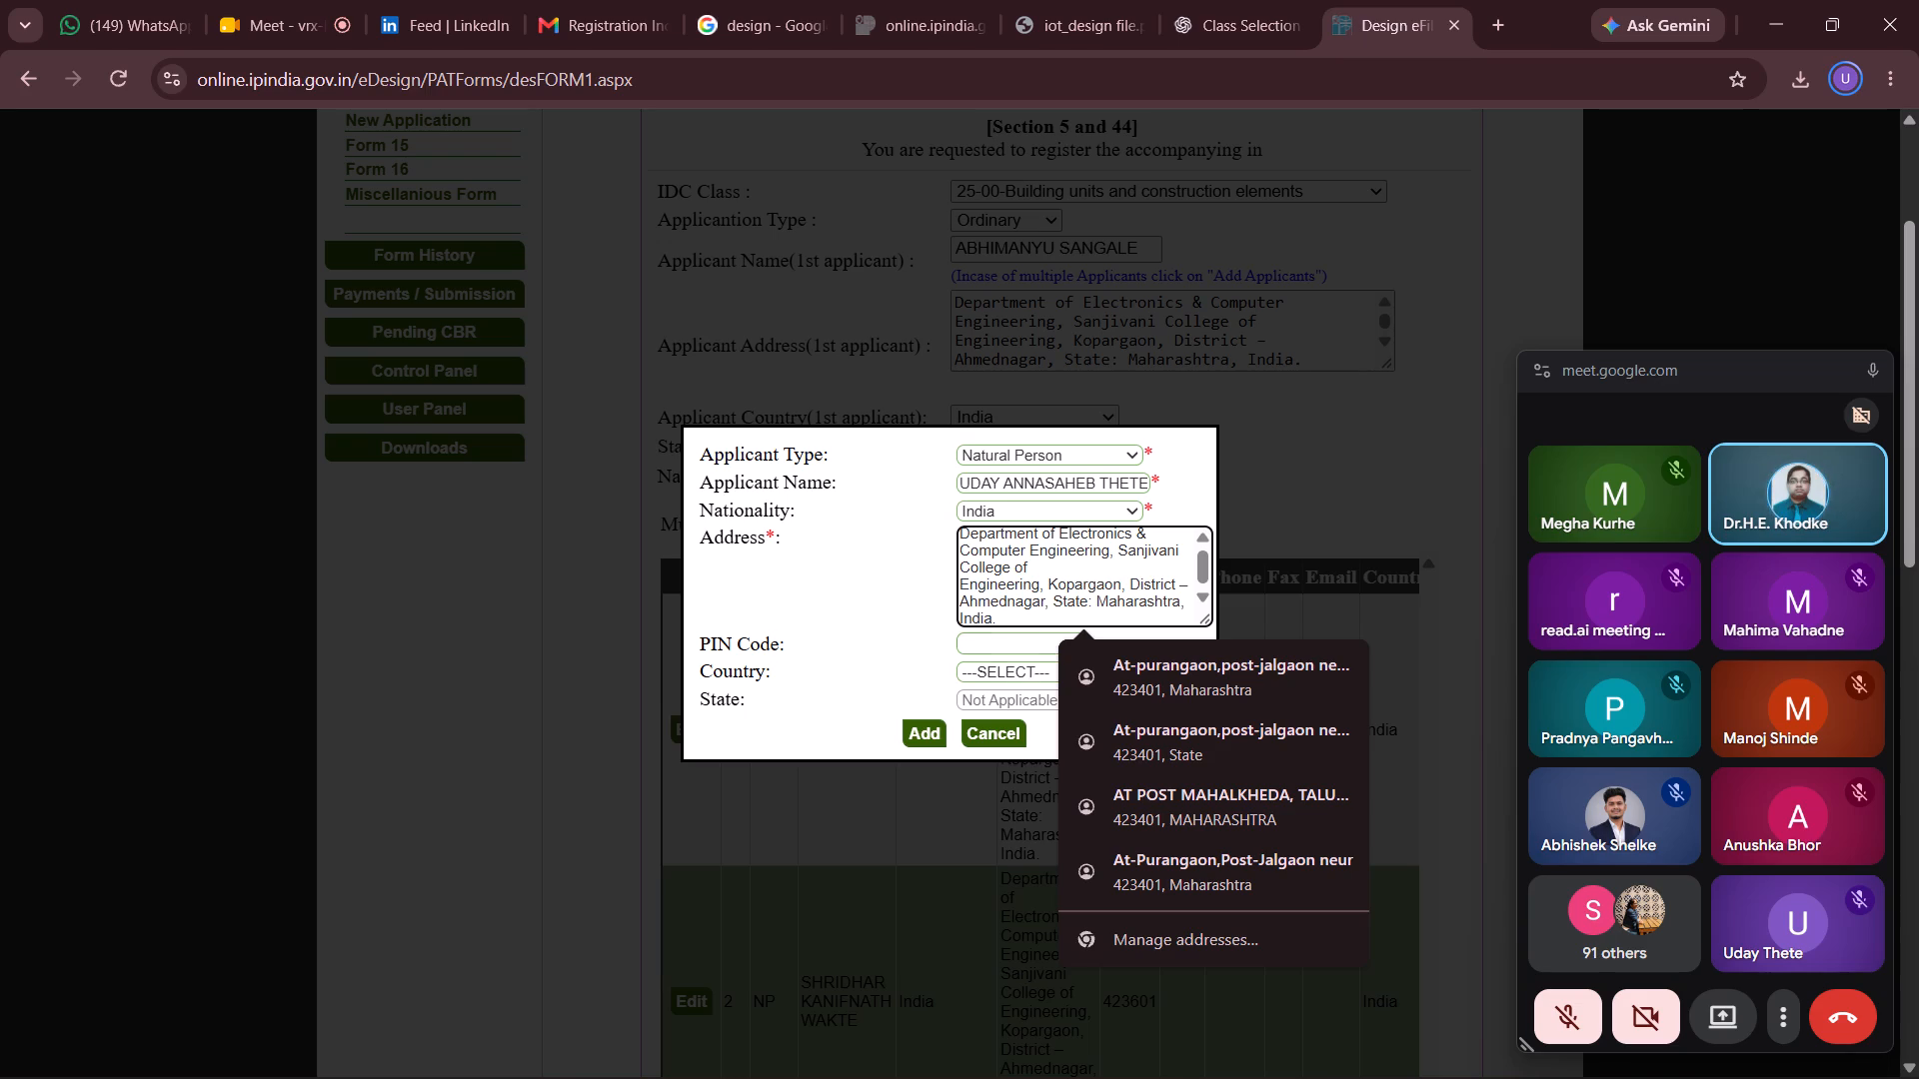
Enter the sixth applicant's postal code, set country India and state Maharashtra, and add the applicant to the form.
left_click(1022, 644)
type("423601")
left_click(1023, 670)
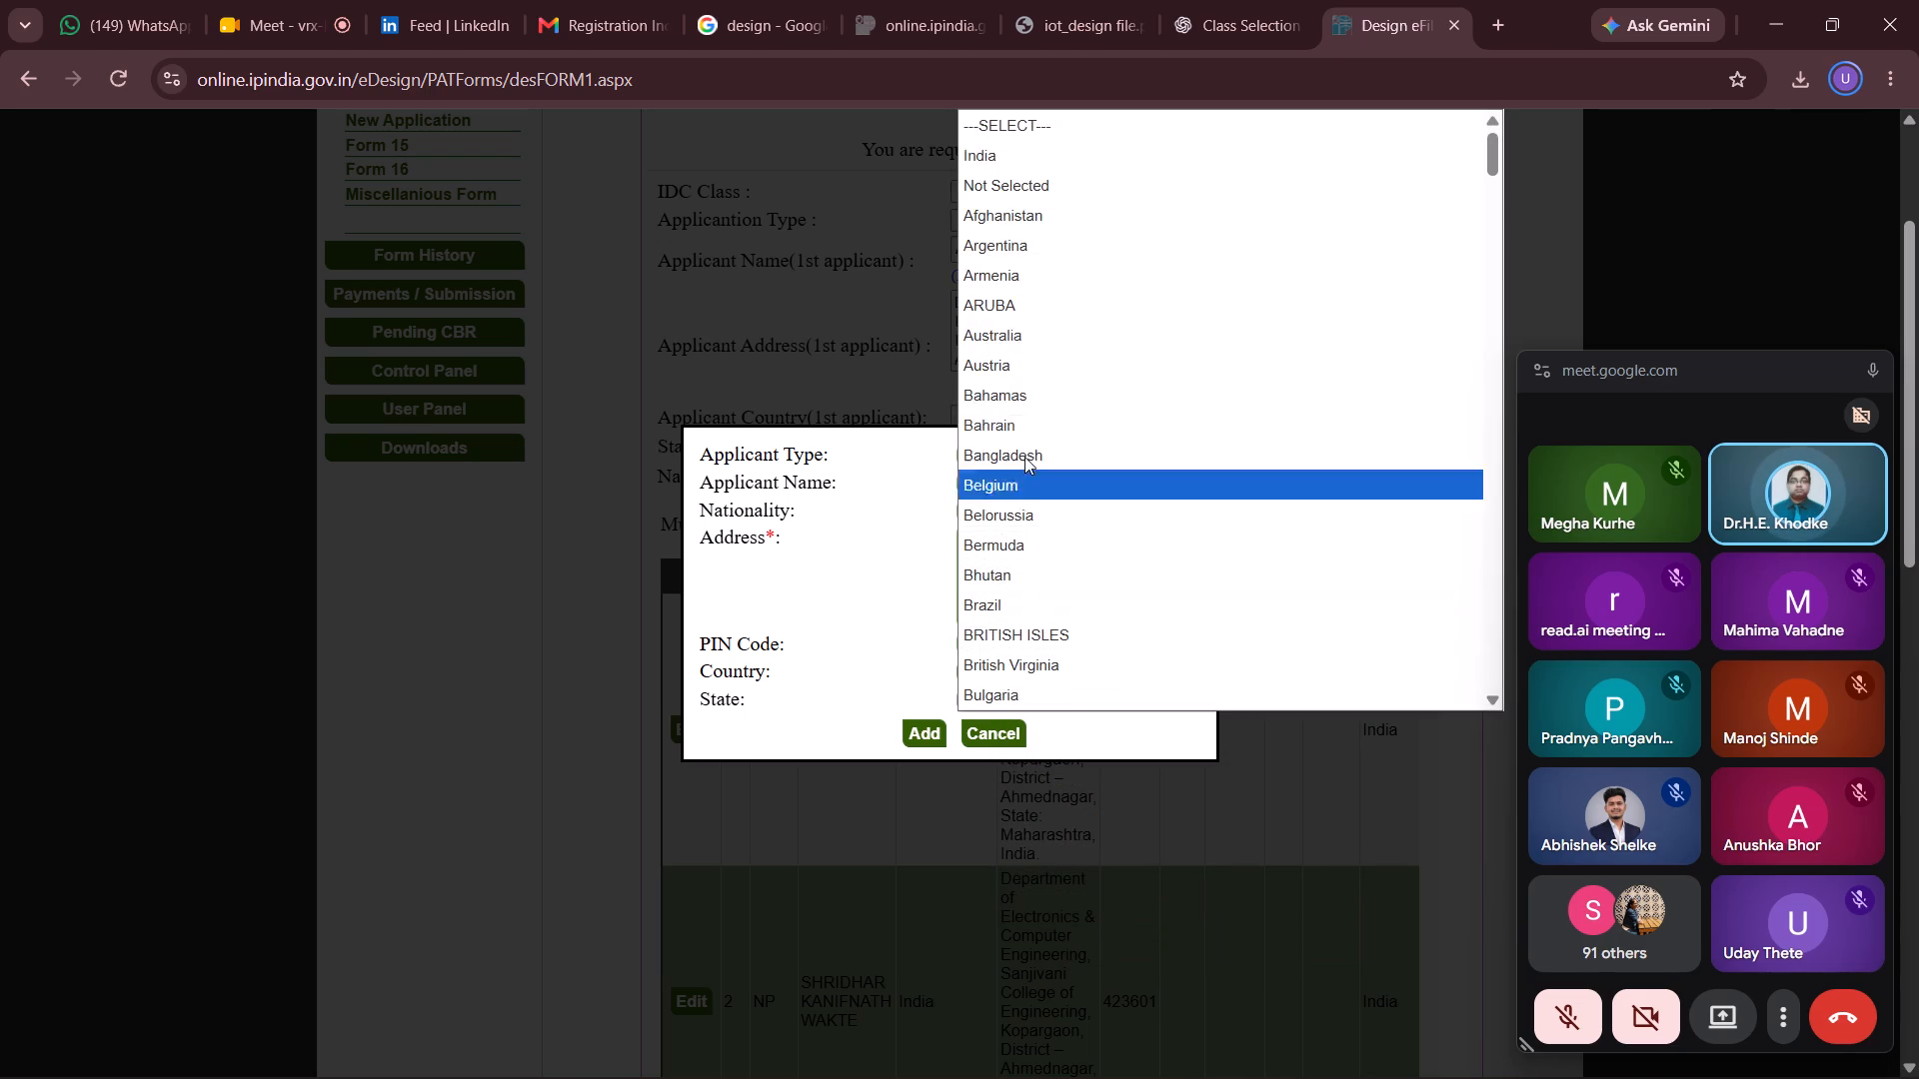
left_click(1066, 155)
left_click(1053, 703)
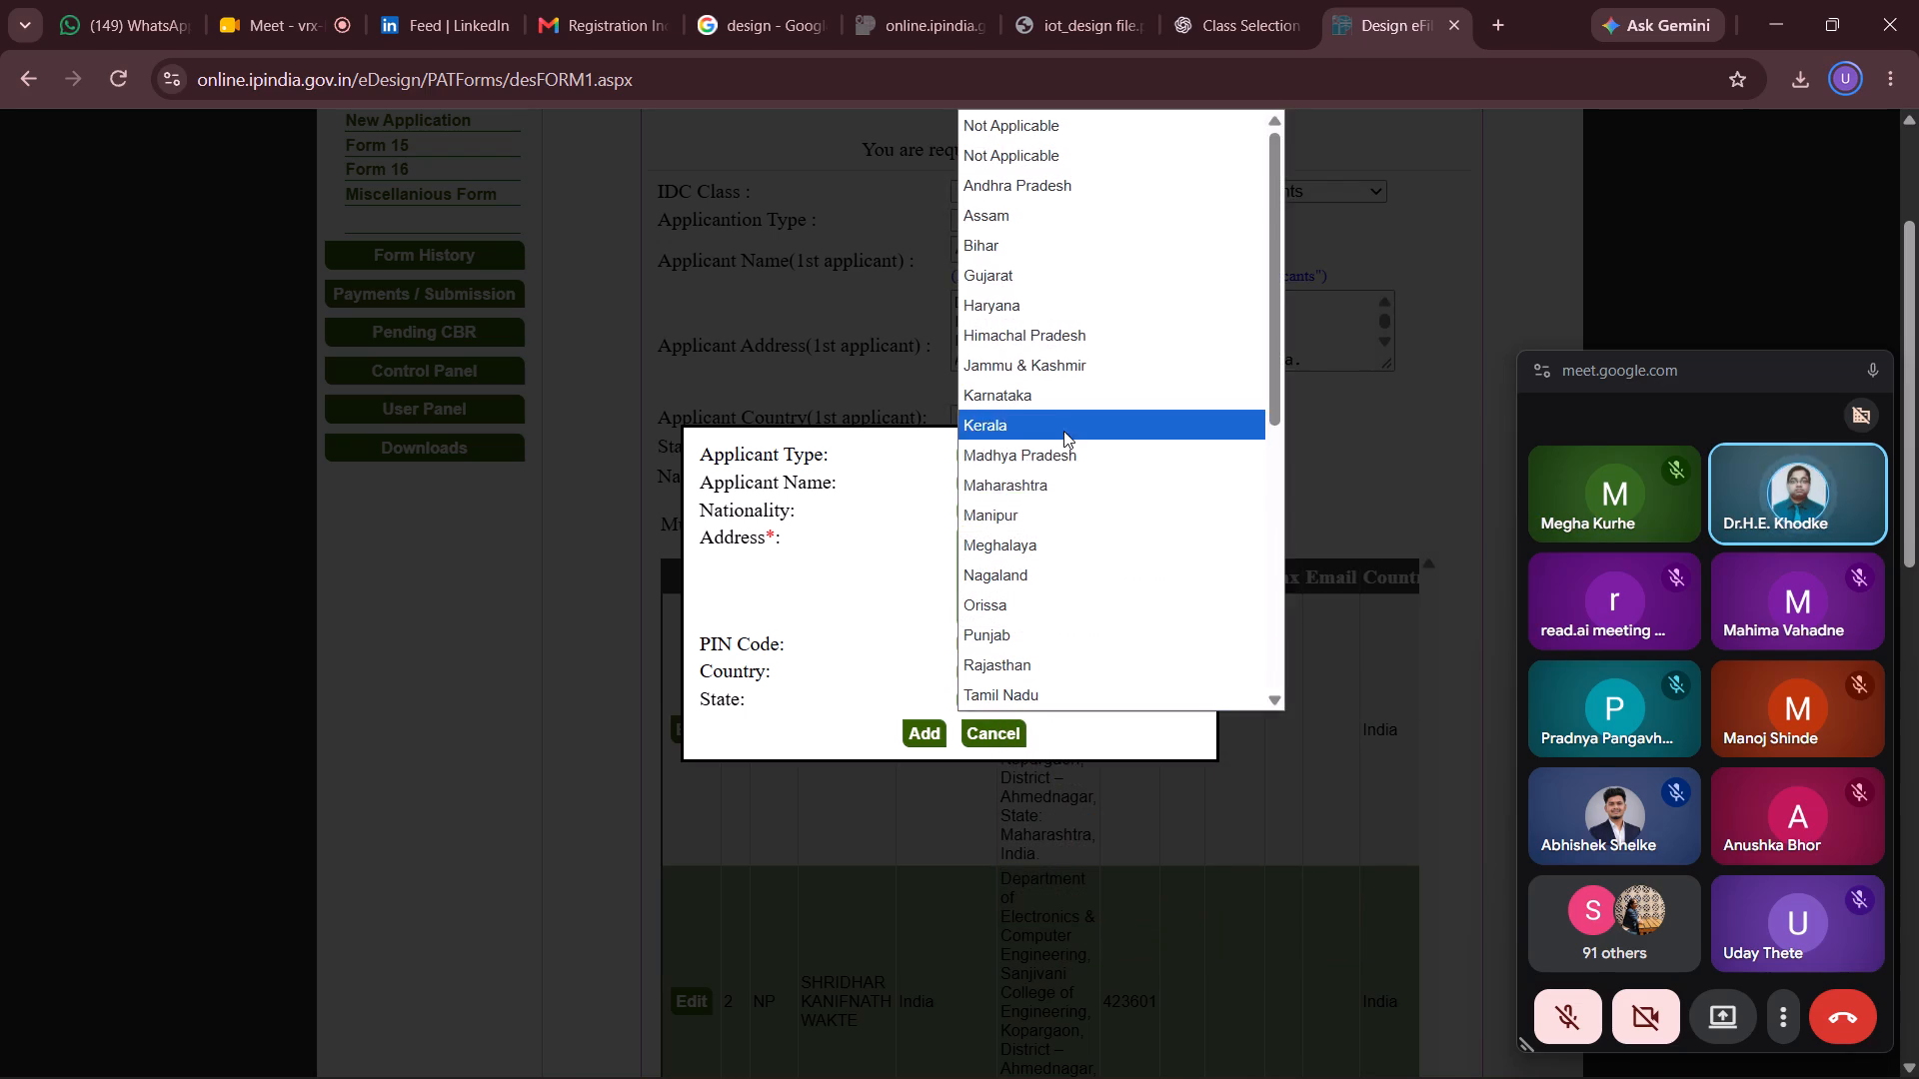
left_click(1062, 482)
left_click(928, 731)
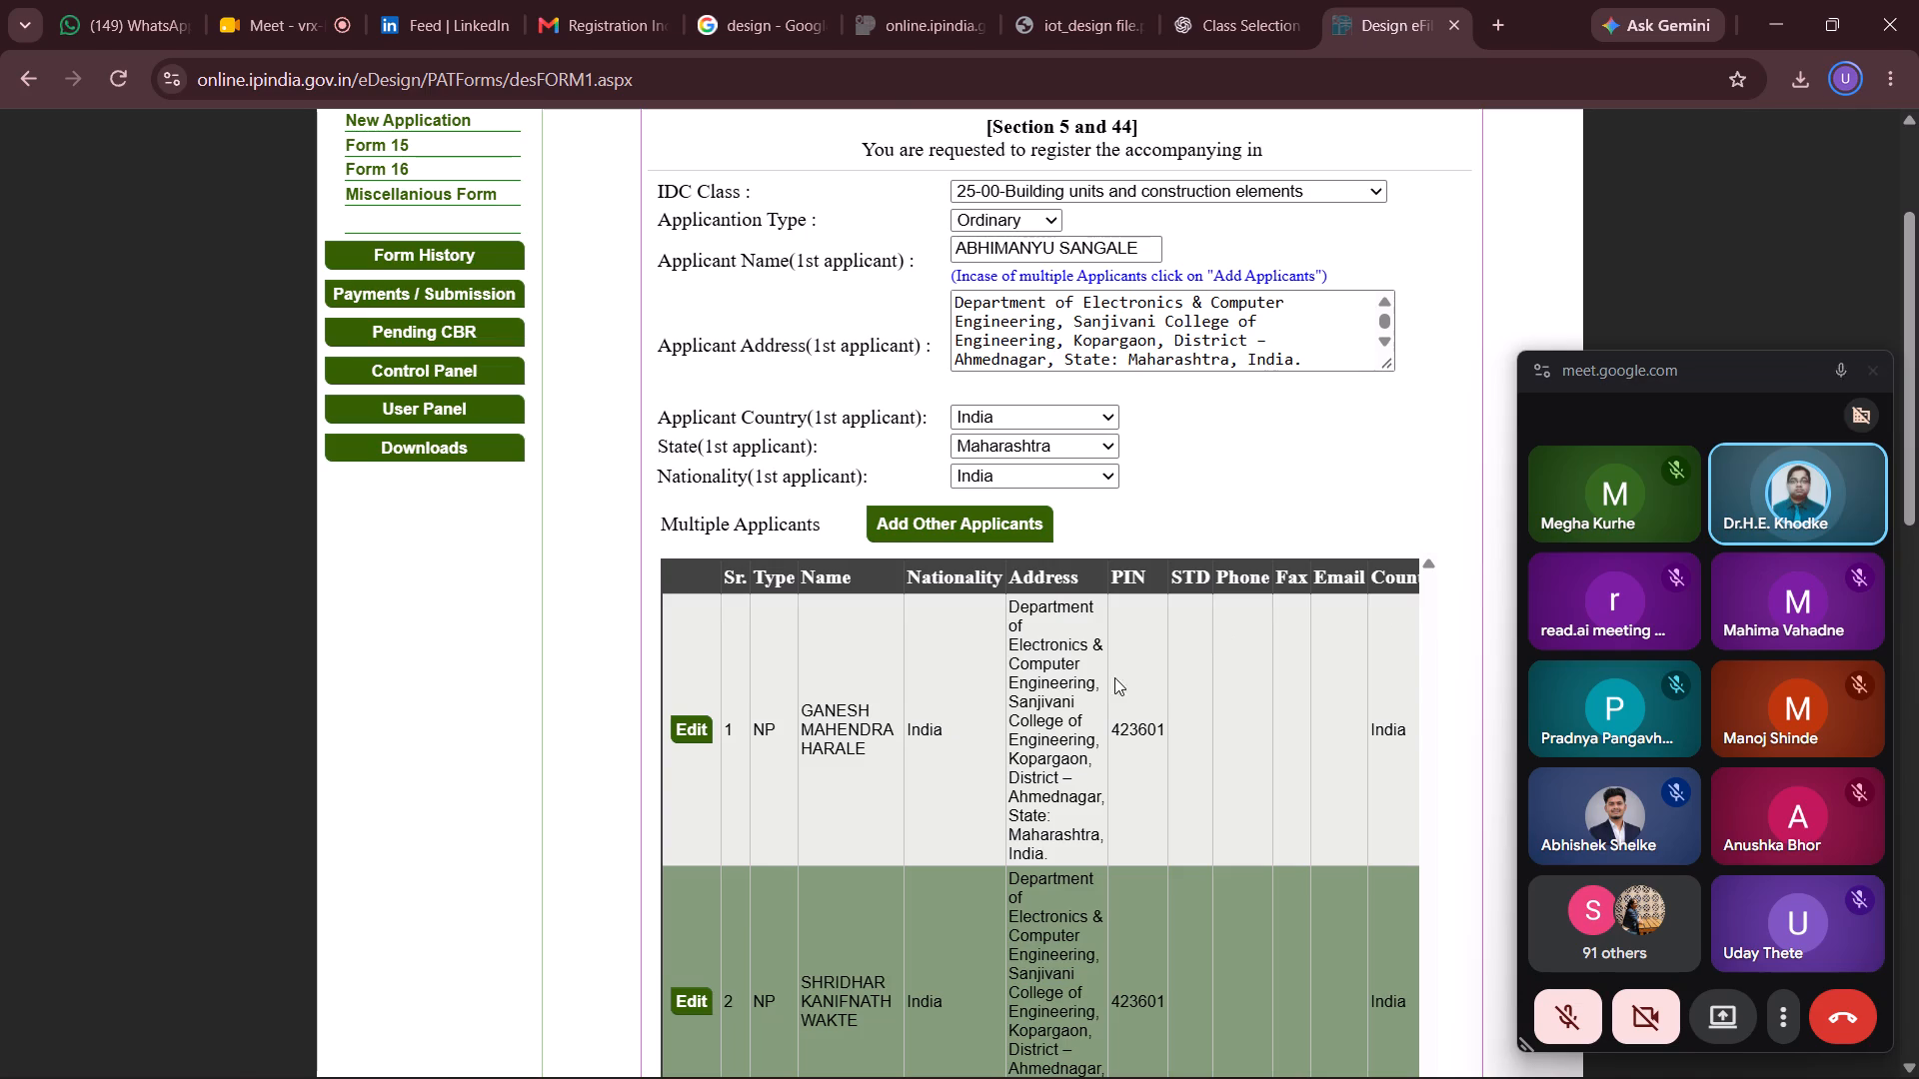
Start another applicant entry as Natural Person, with the seventh listed applicant's name copied from iot_design file.pdf.
scroll(1054, 714, "down", 8)
scroll(1054, 714, "up", 6)
scroll(959, 589, "up", 2)
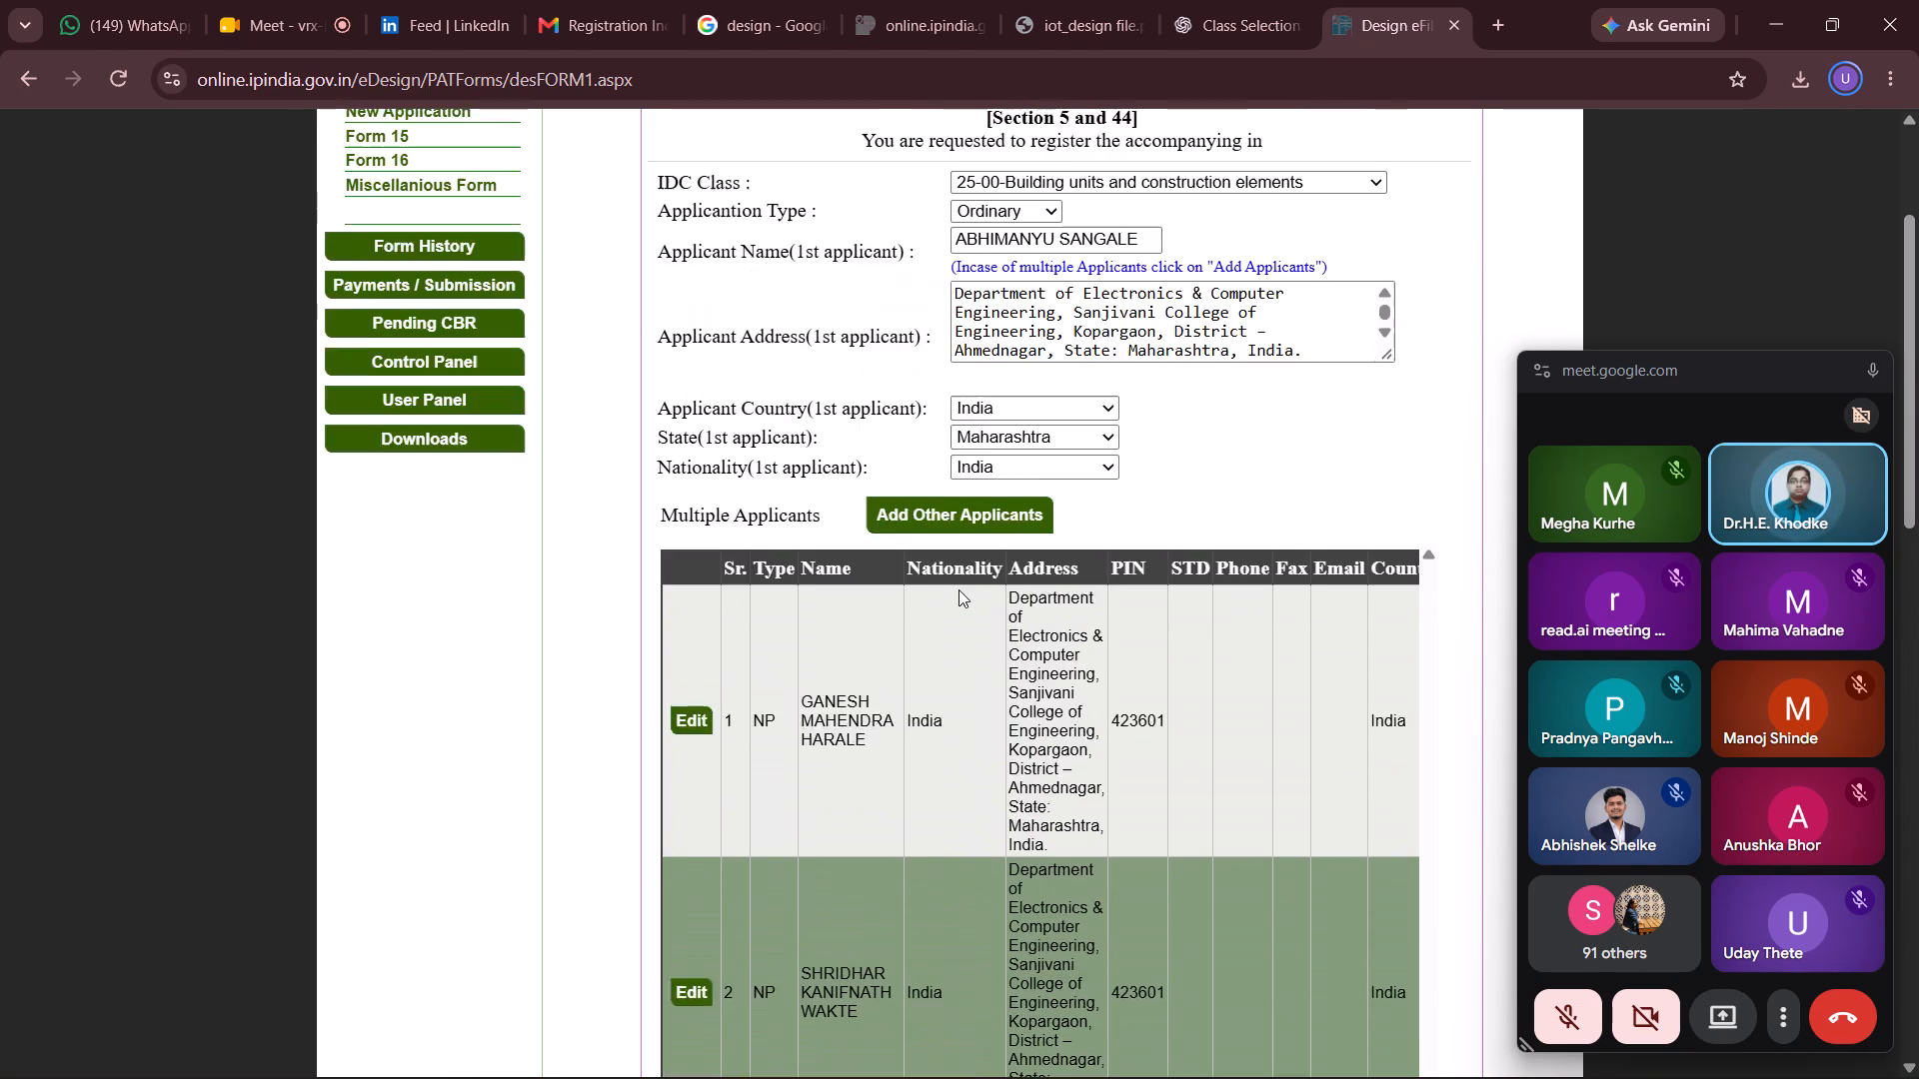
scroll(959, 589, "up", 2)
left_click(1078, 0)
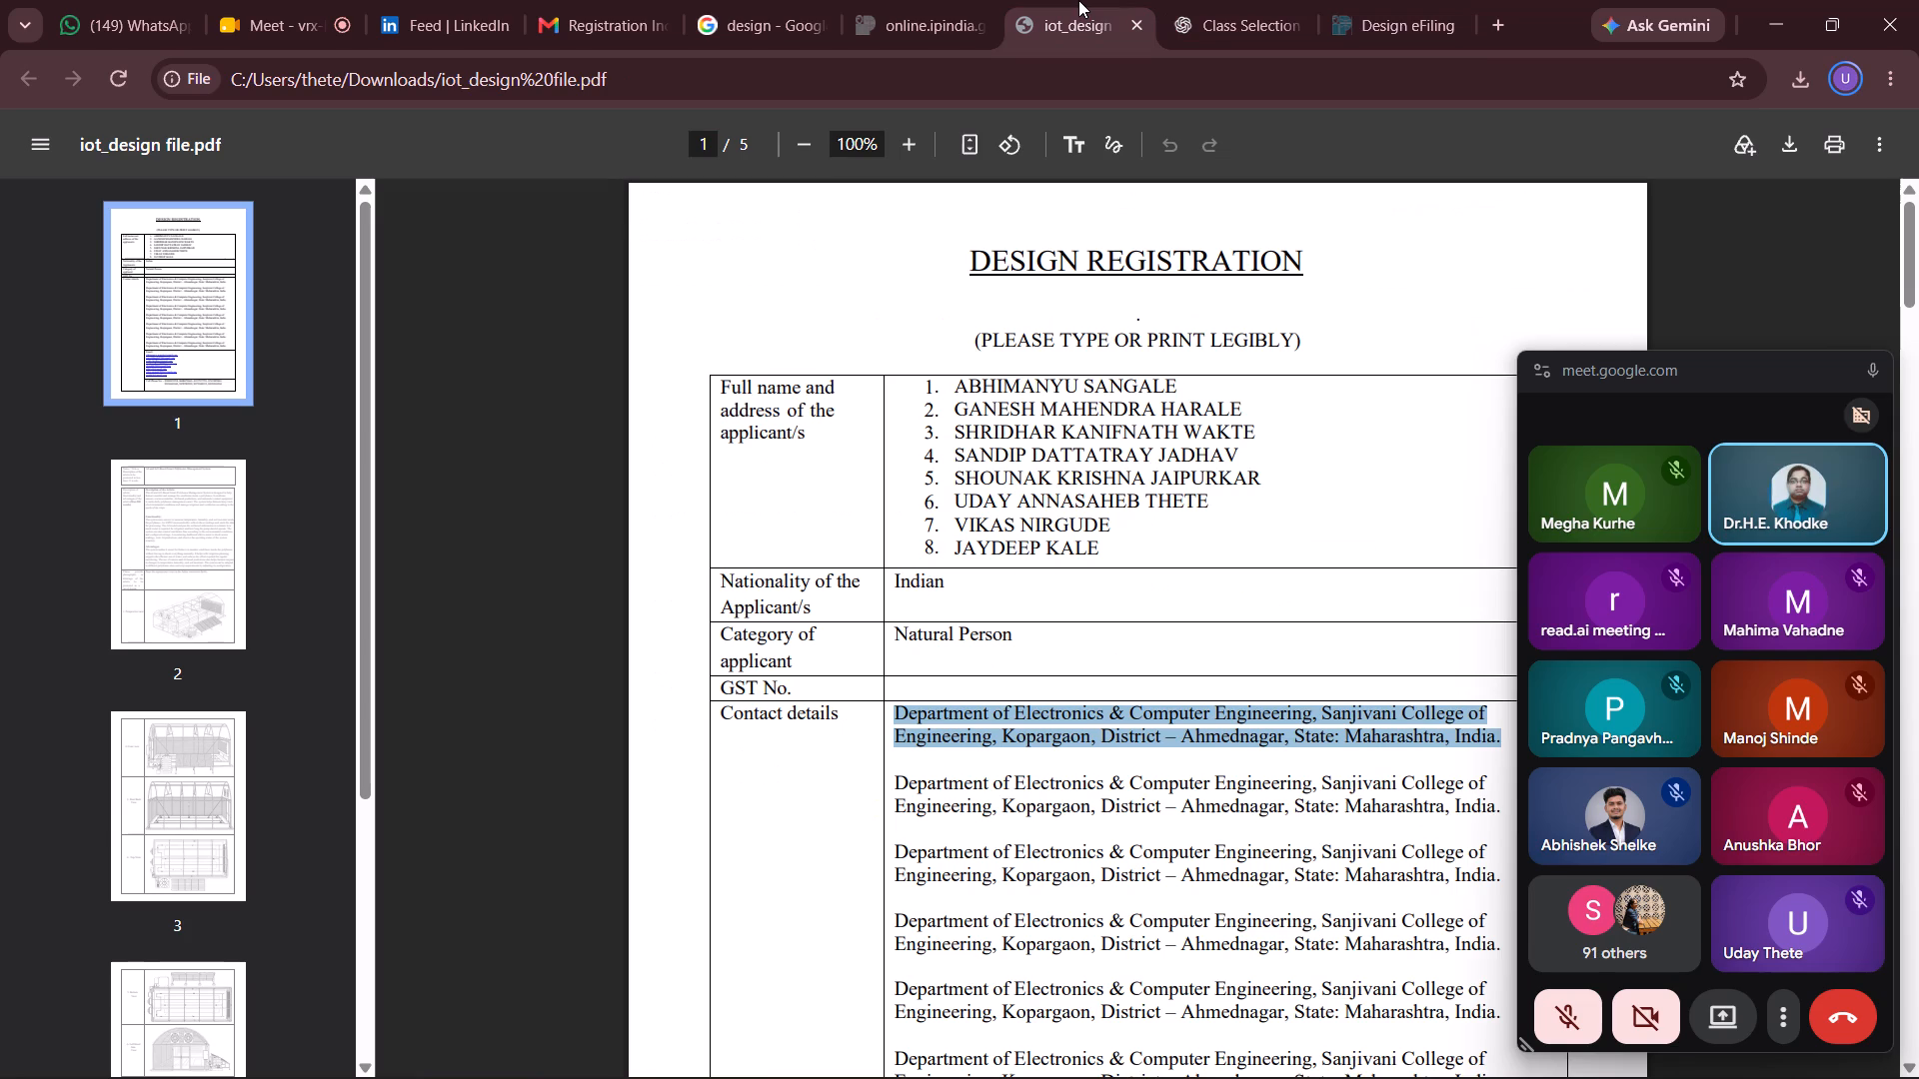
left_click_drag(1165, 514, 1090, 522)
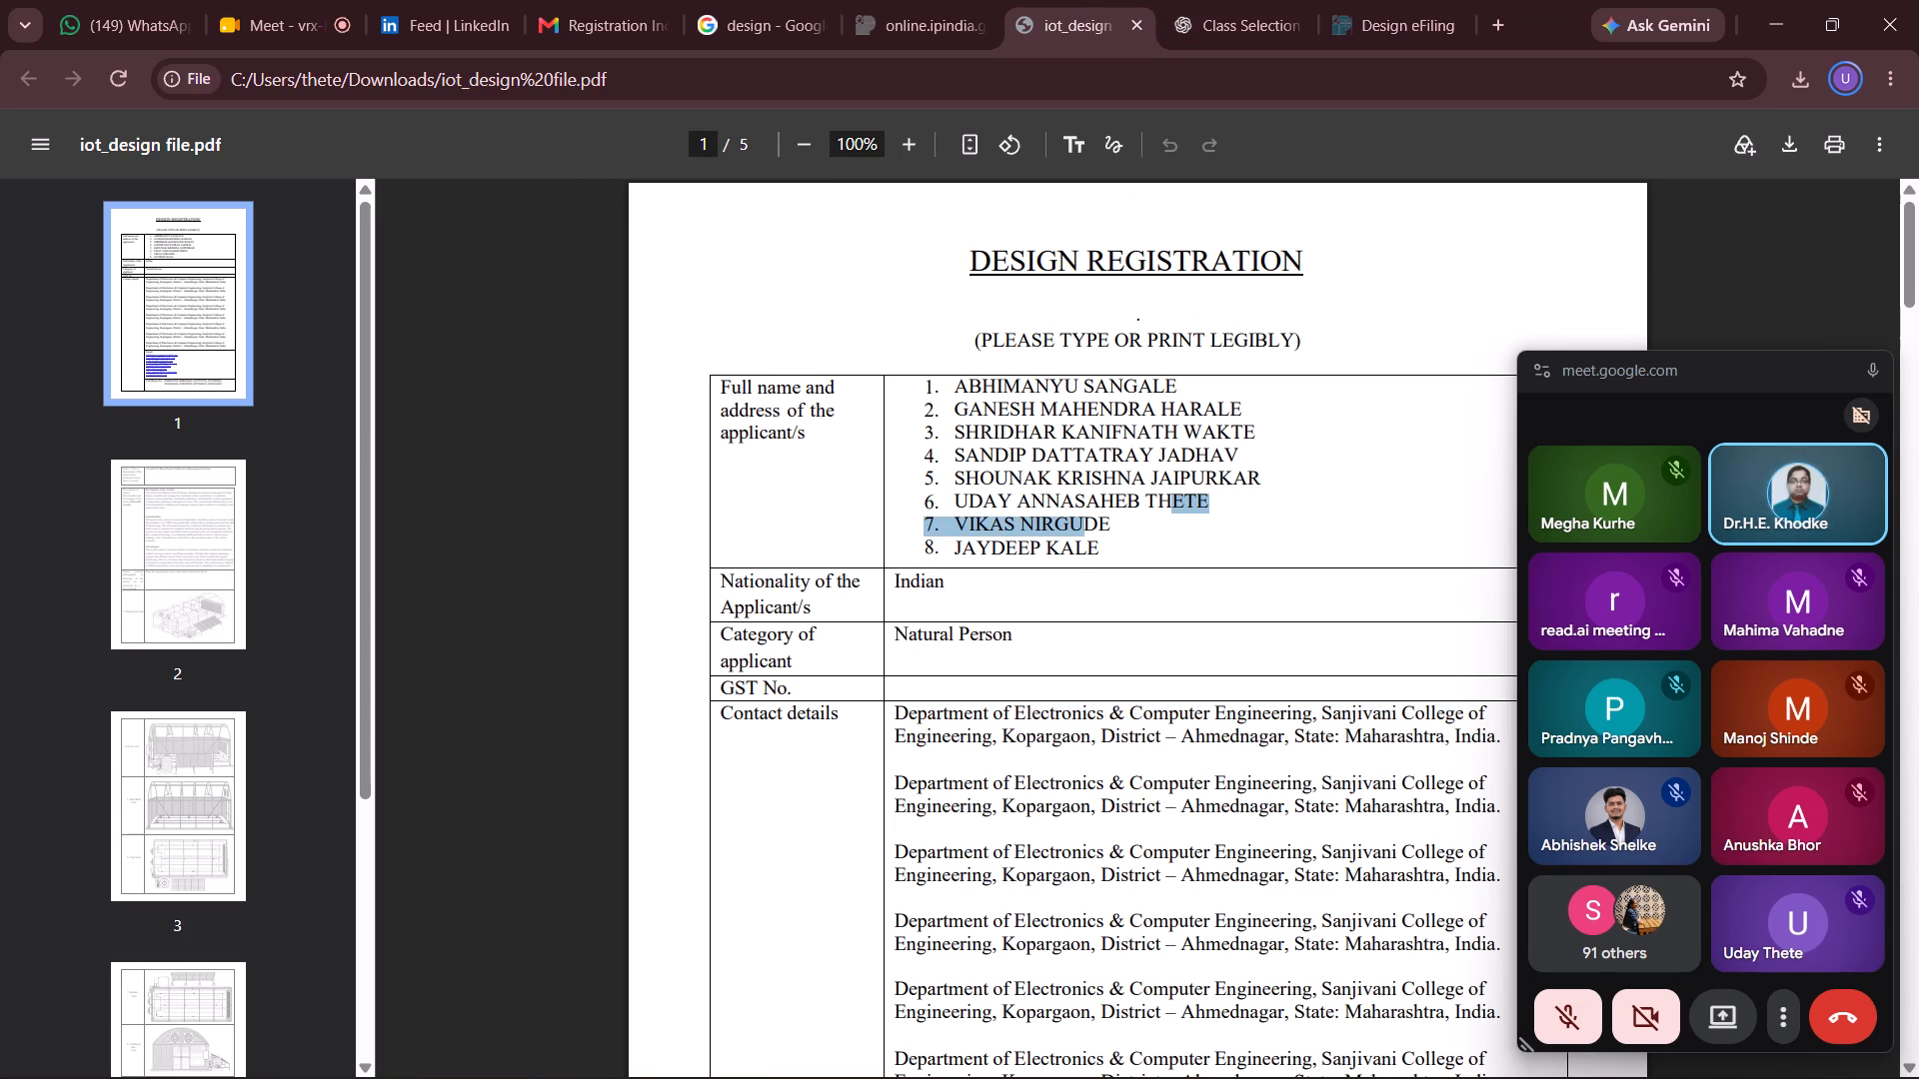
left_click(1127, 519)
left_click_drag(1115, 519, 957, 519)
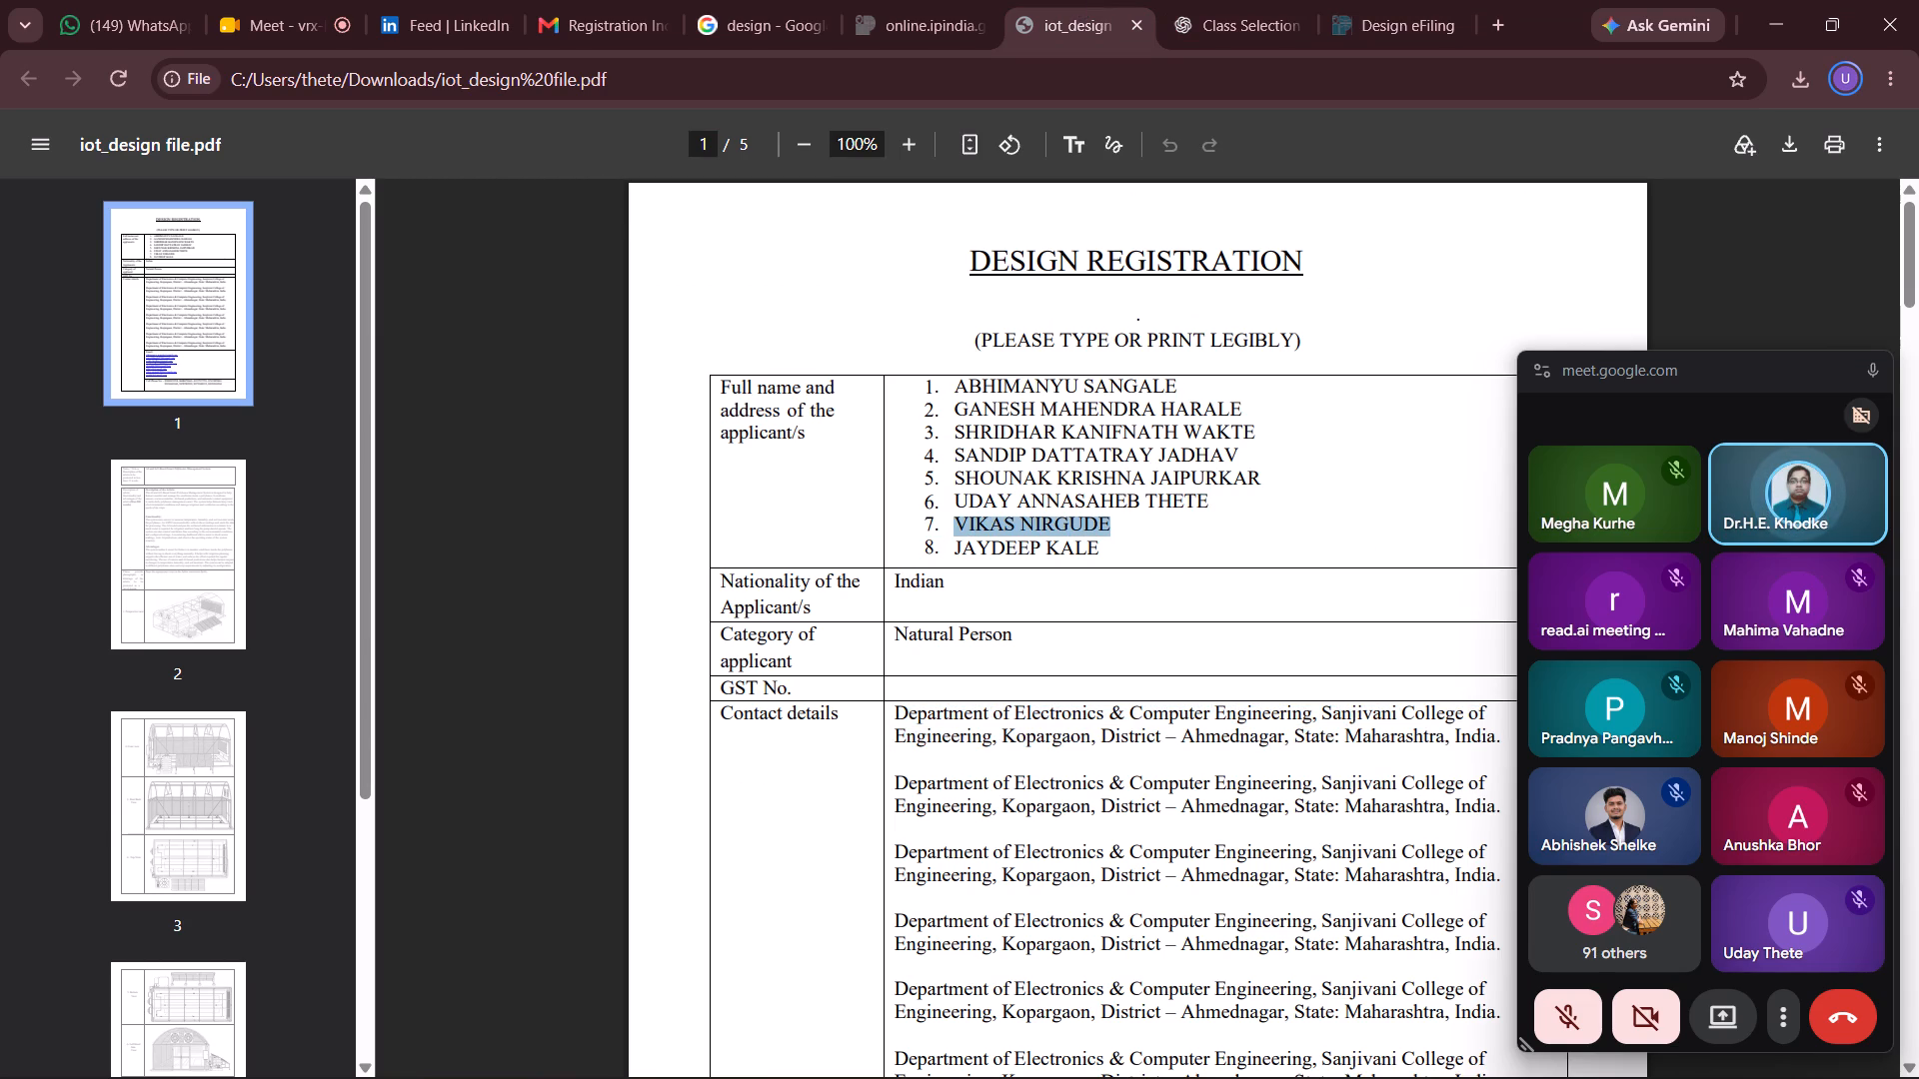
key("ctrl+c")
left_click(1387, 18)
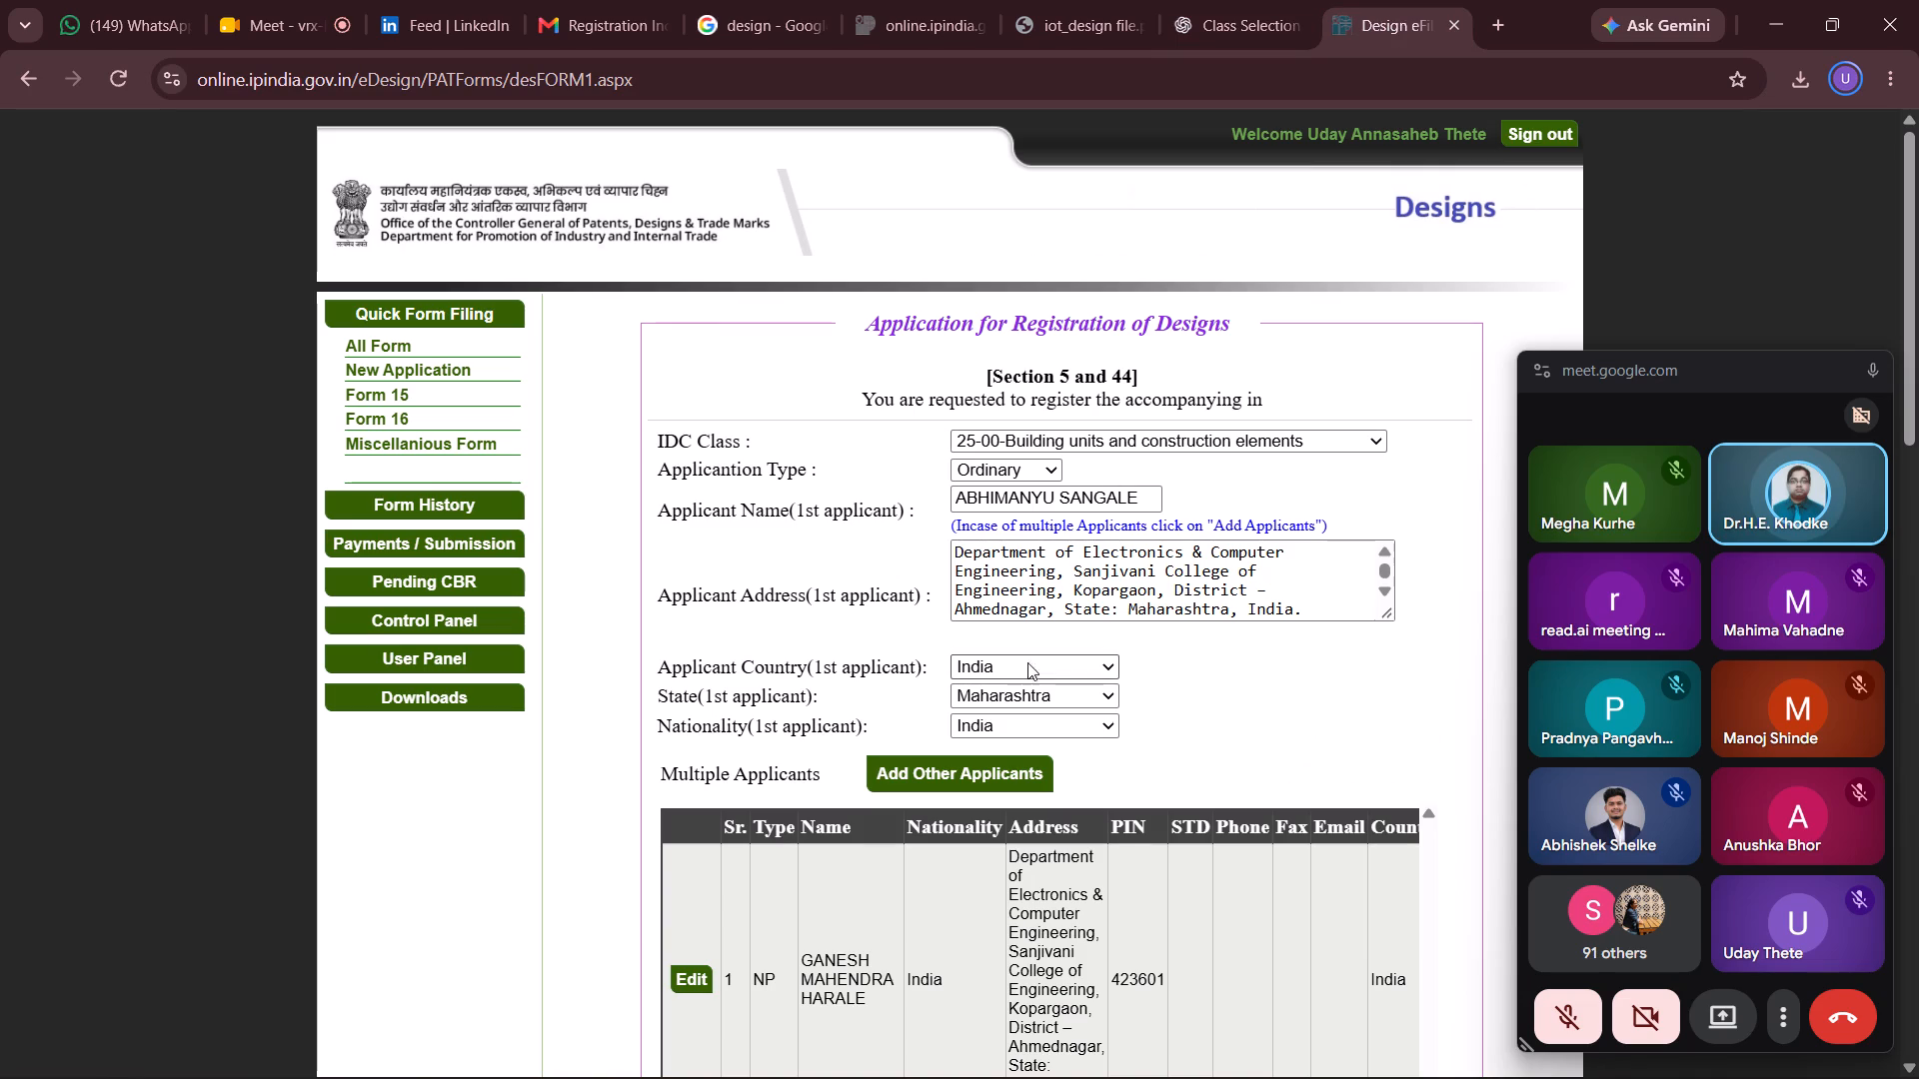
left_click(987, 761)
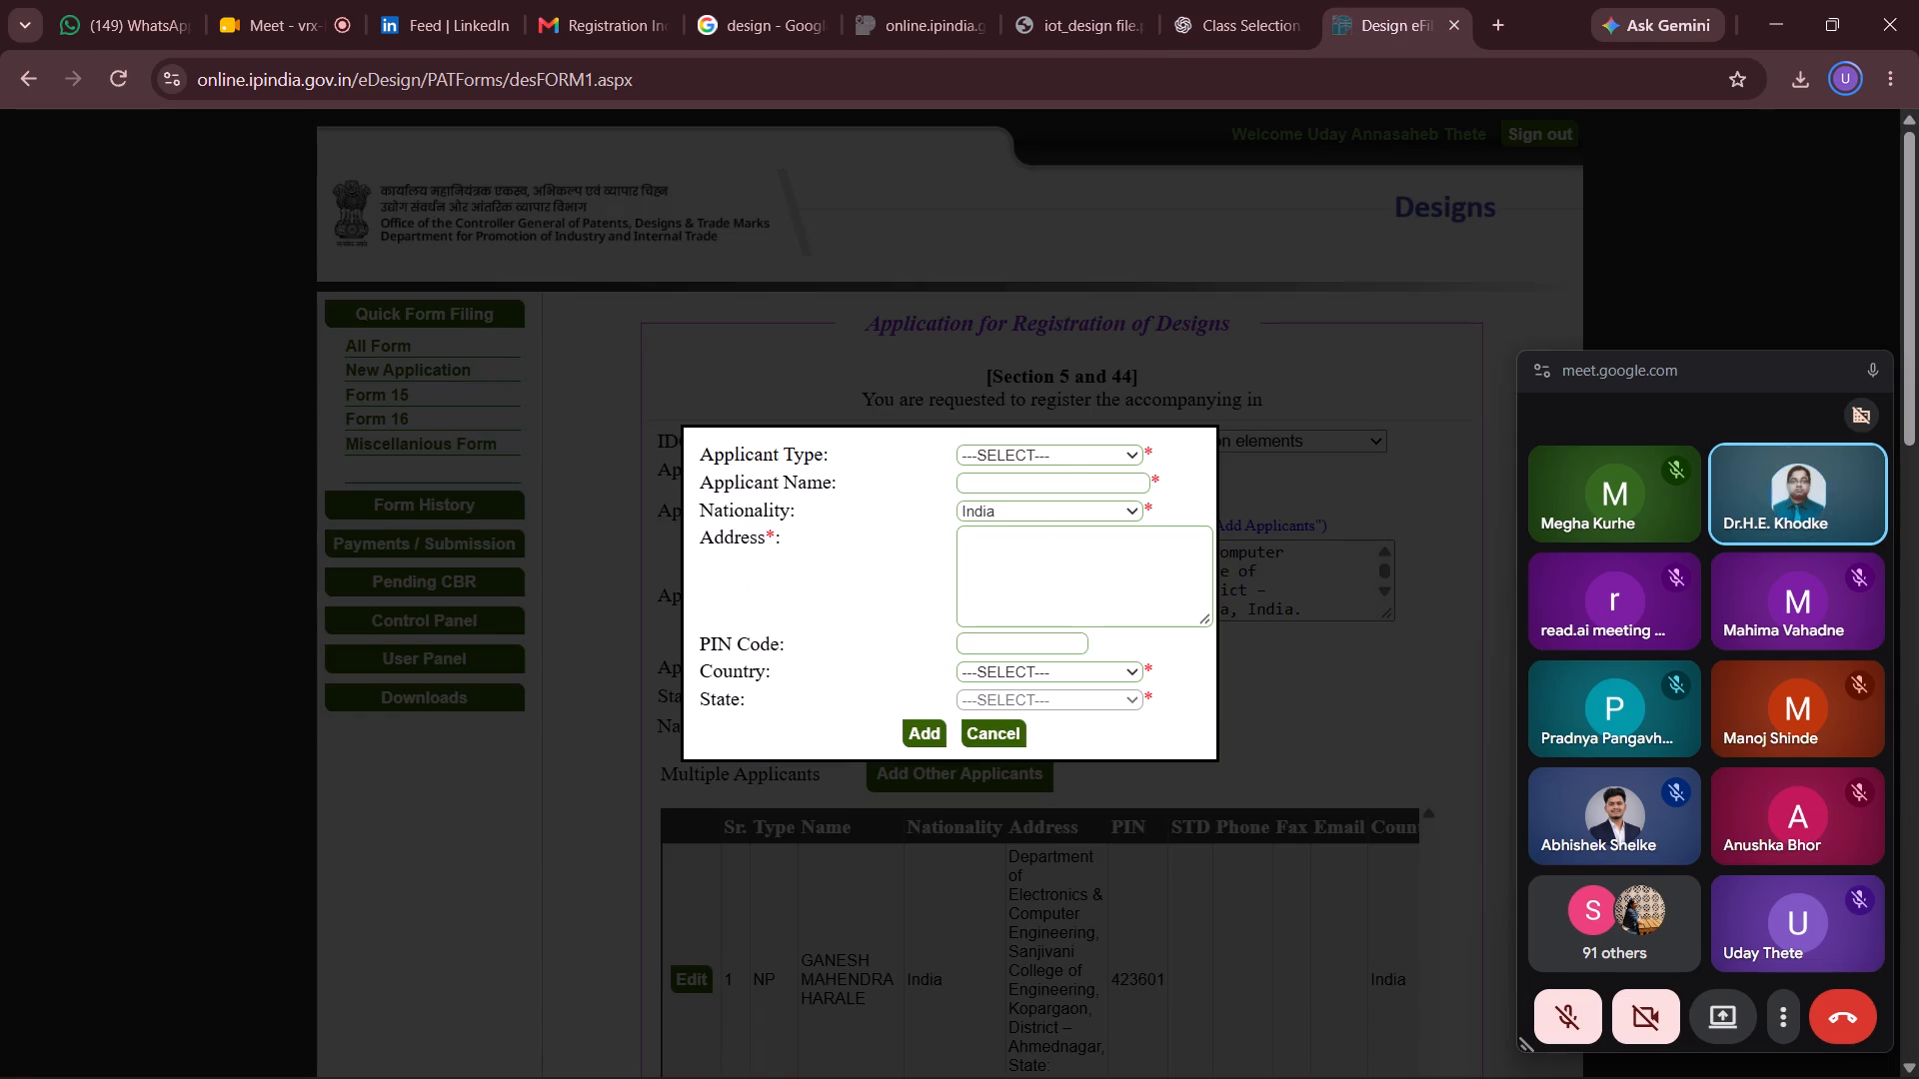
left_click(1063, 449)
left_click(1063, 523)
left_click(1073, 473)
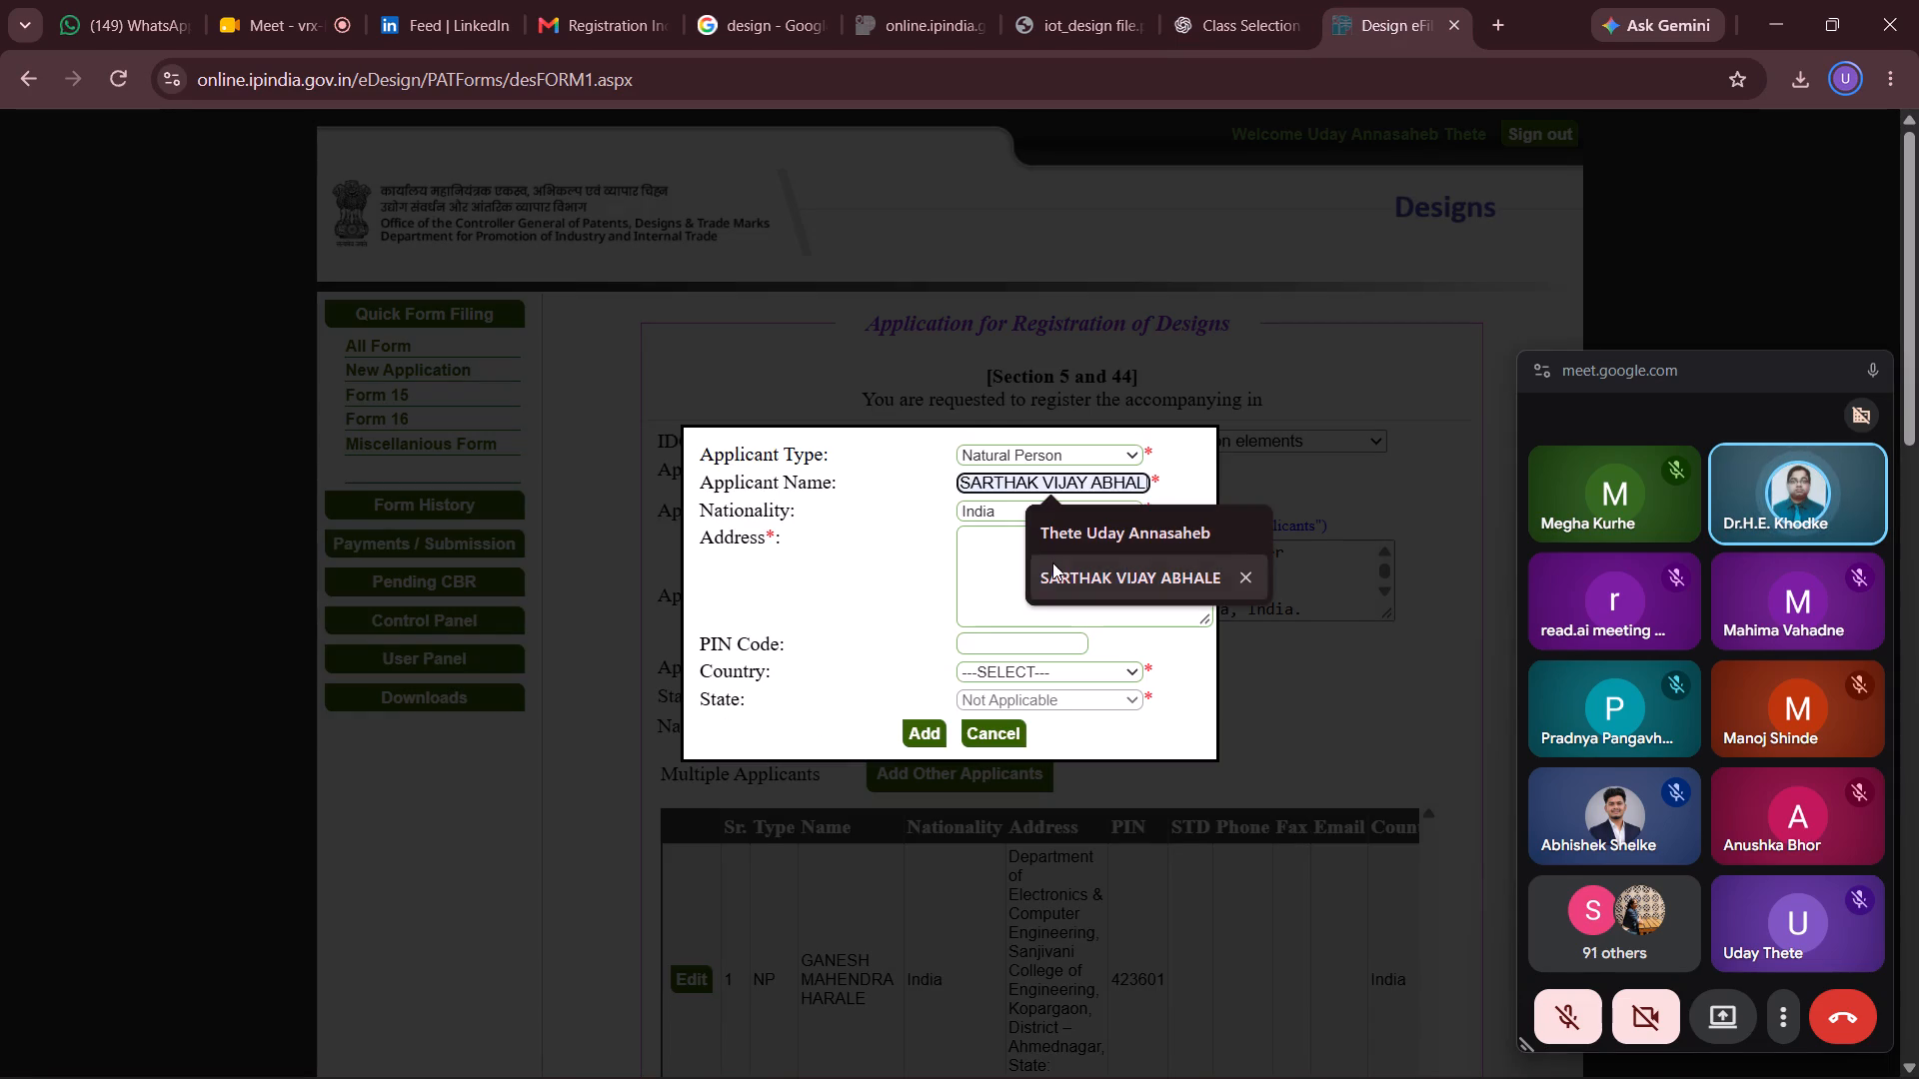
key("ctrl+v")
Fill in the seventh applicant's address with the first contact-details entry copied from iot_design file.pdf.
left_click(1061, 559)
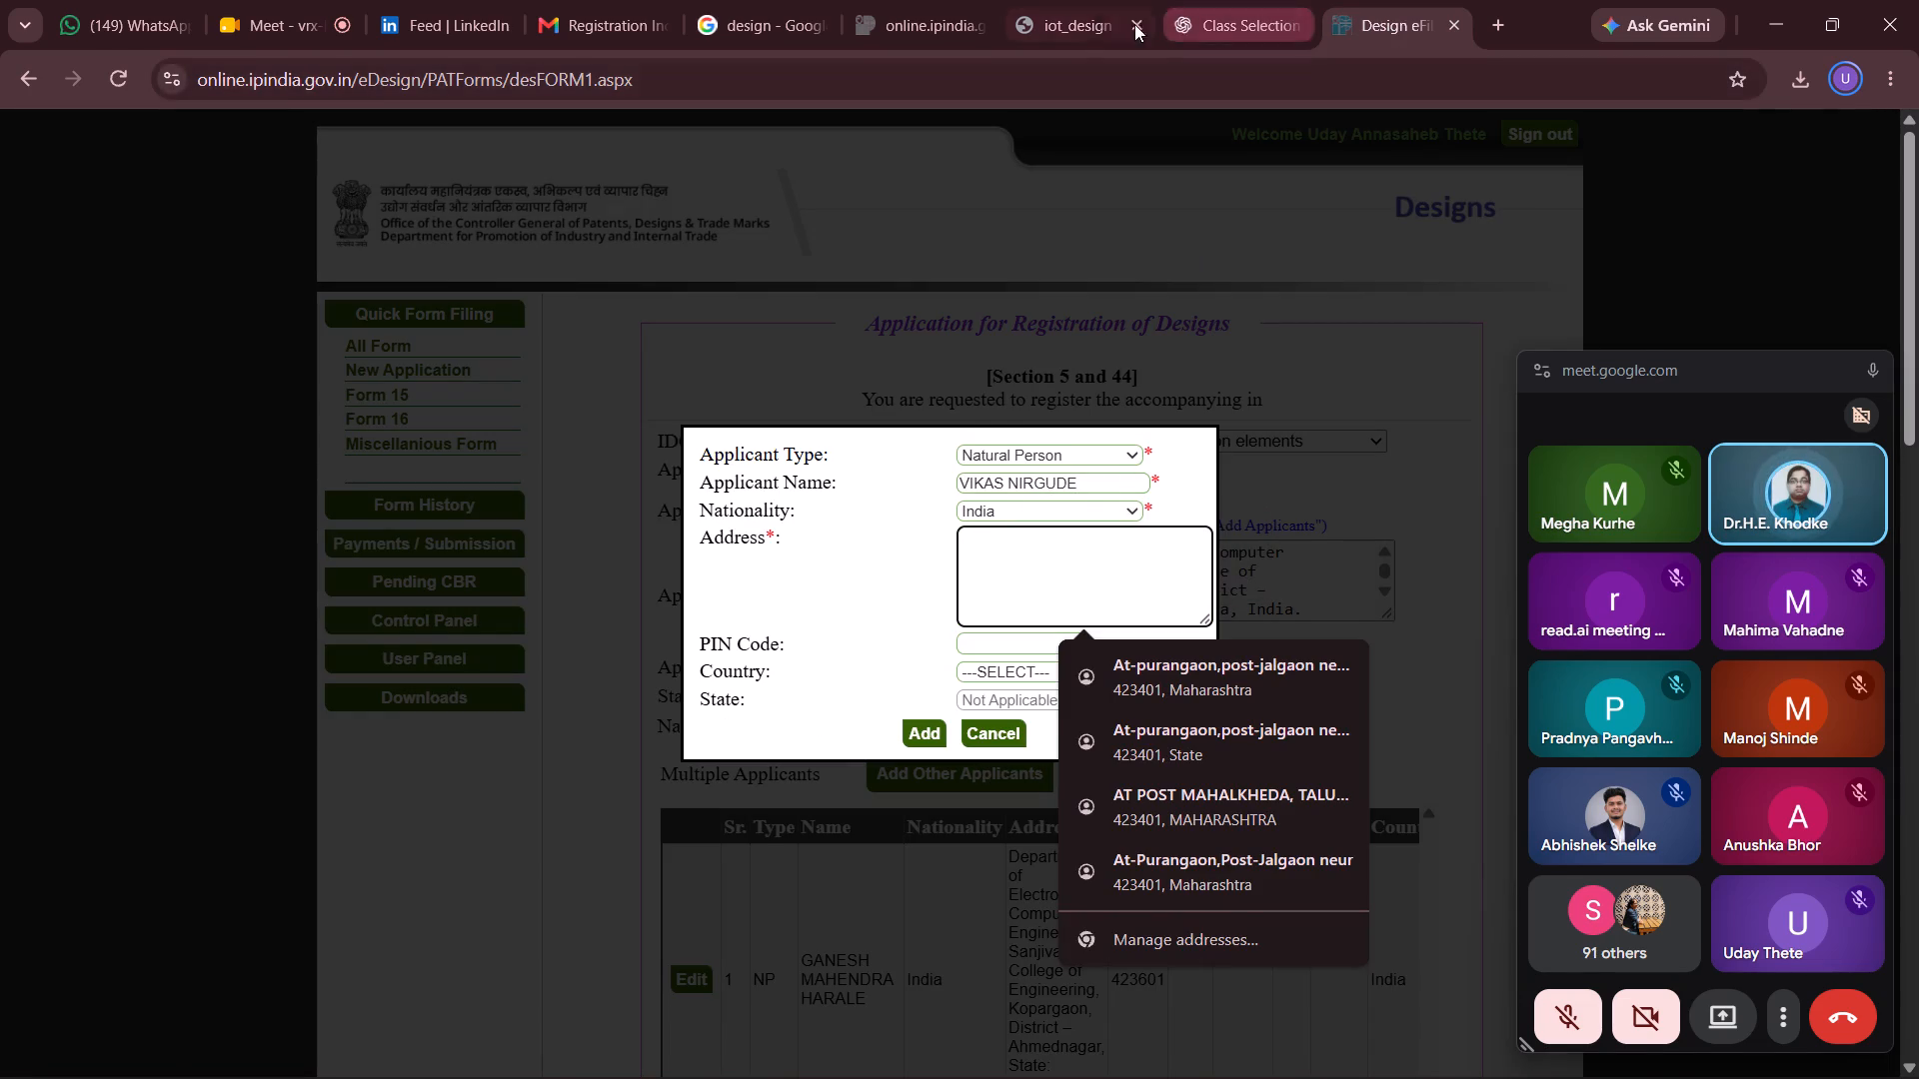
left_click(1086, 17)
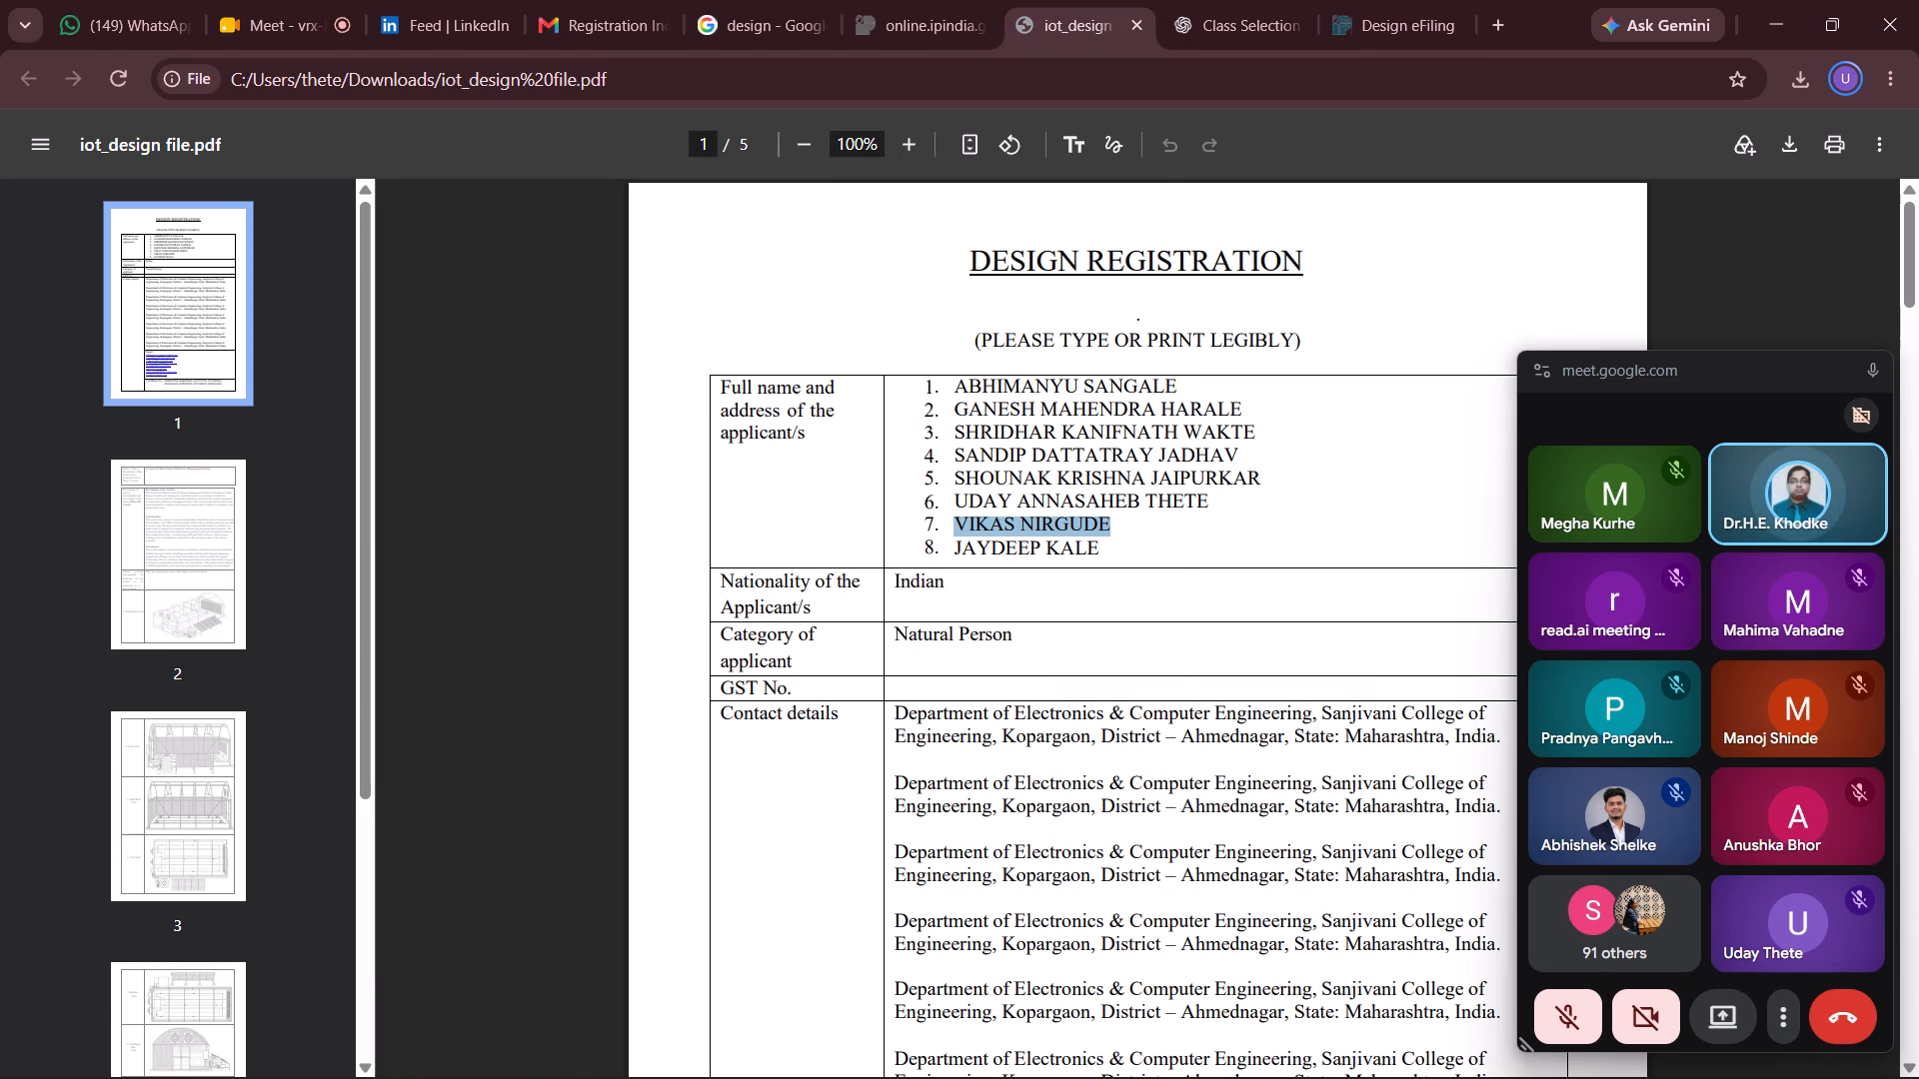
left_click_drag(898, 716, 1511, 742)
key("ctrl+c")
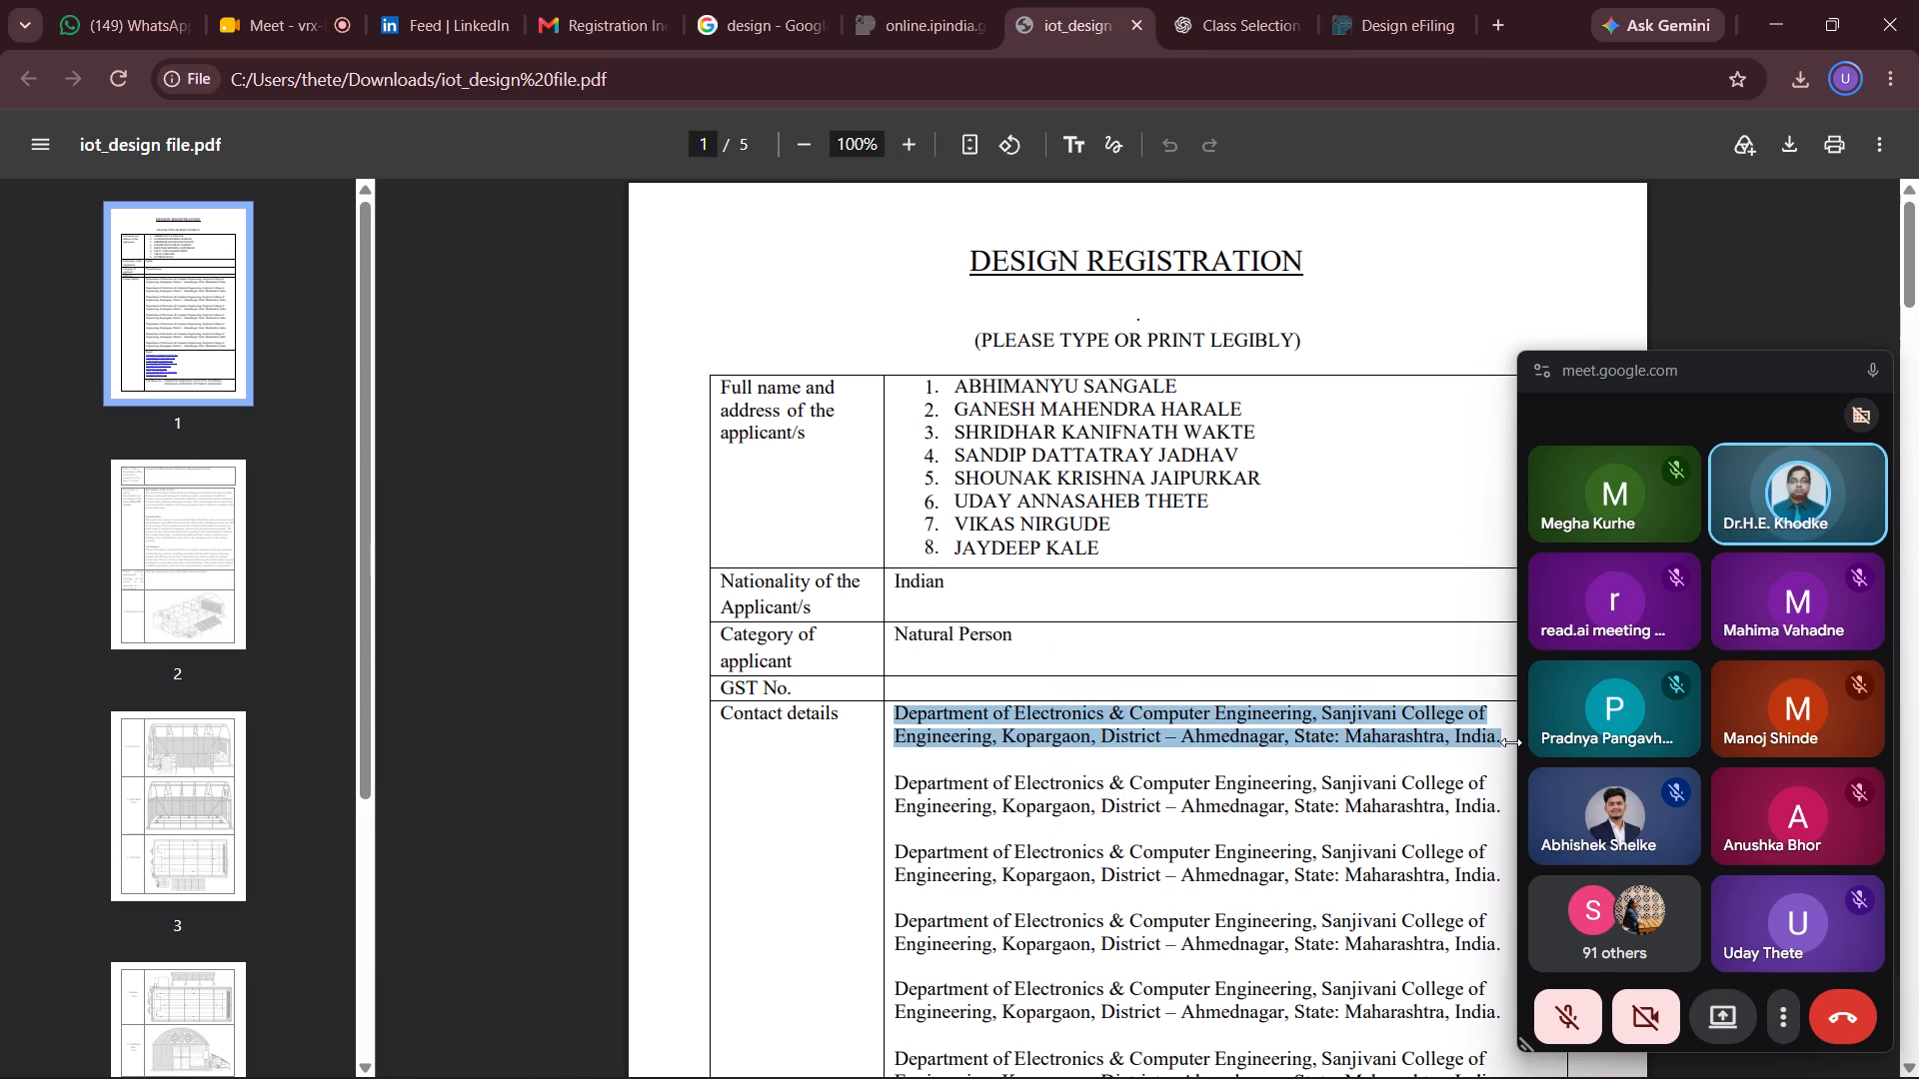
left_click(1400, 0)
key("ctrl+v")
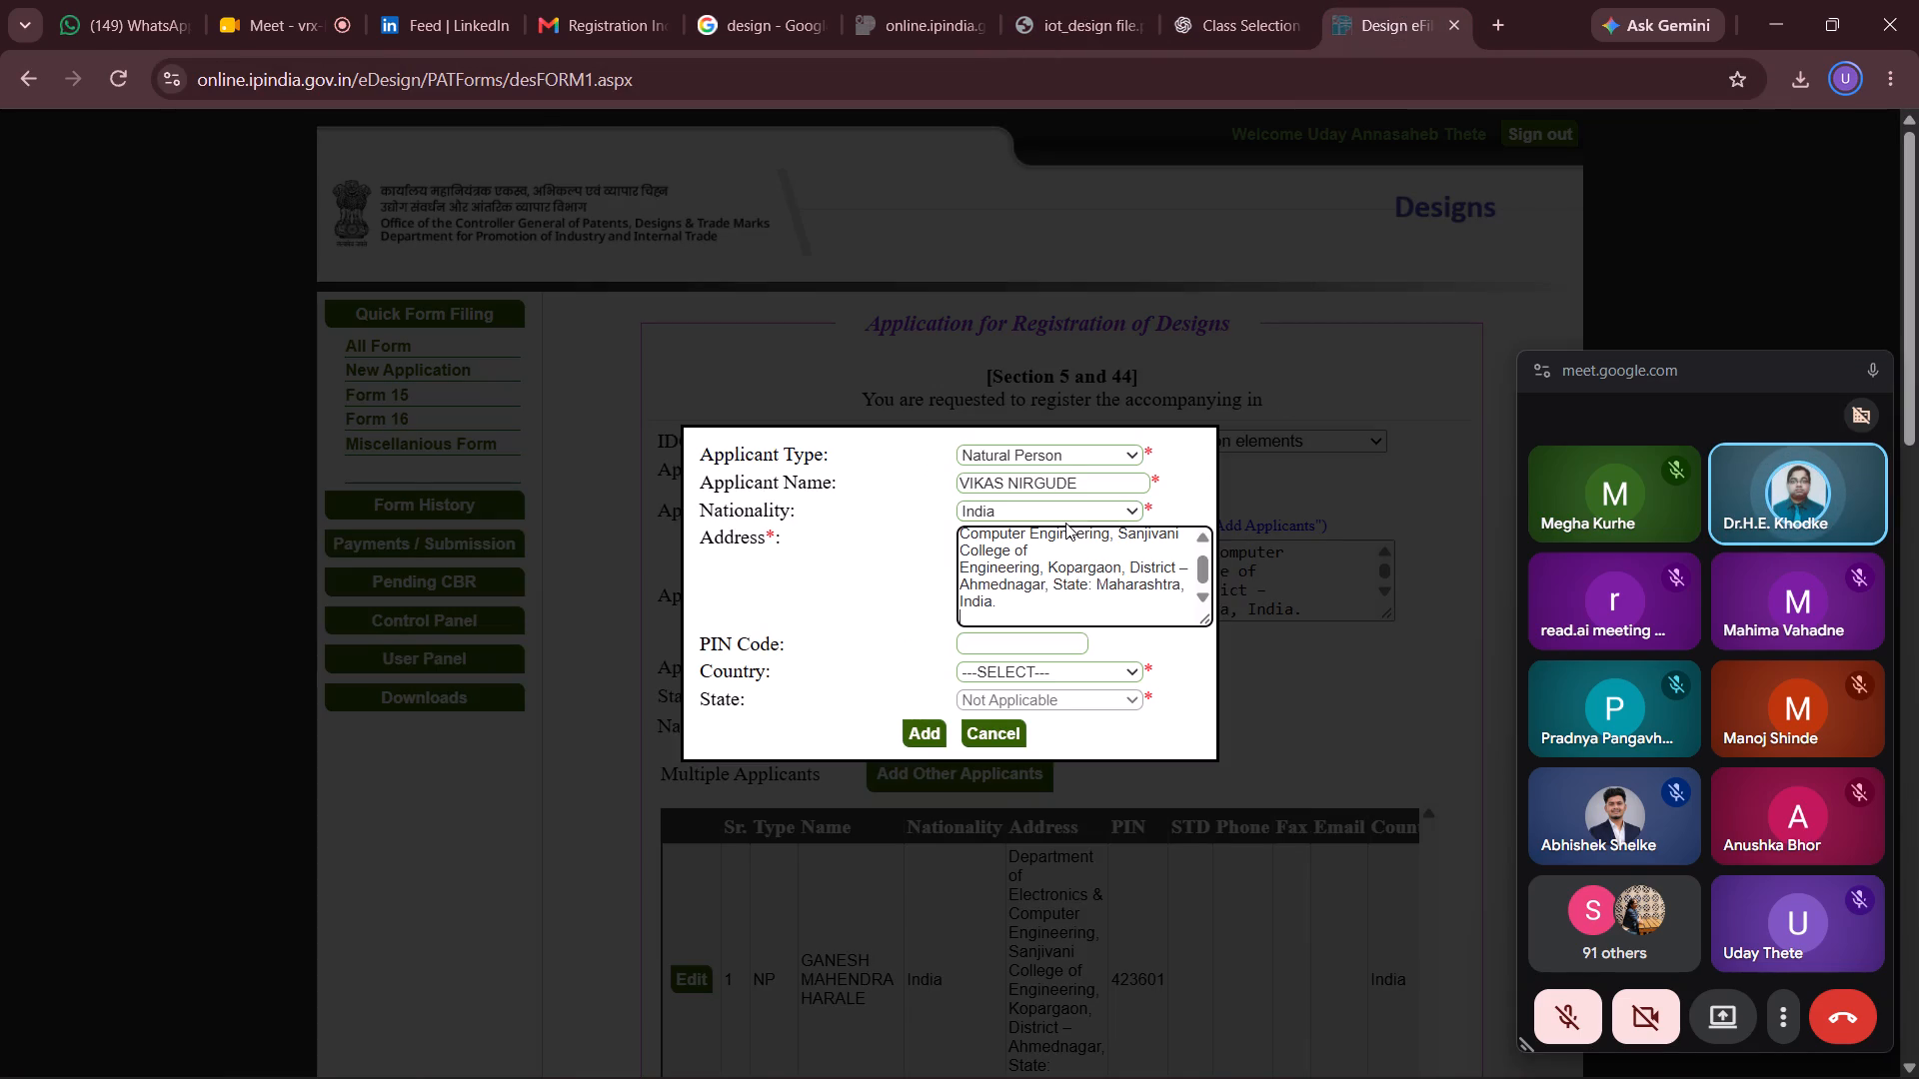
Enter the seventh applicant's postal code, set country India and state Maharashtra, and add the applicant to the form.
left_click(1014, 624)
left_click(1013, 634)
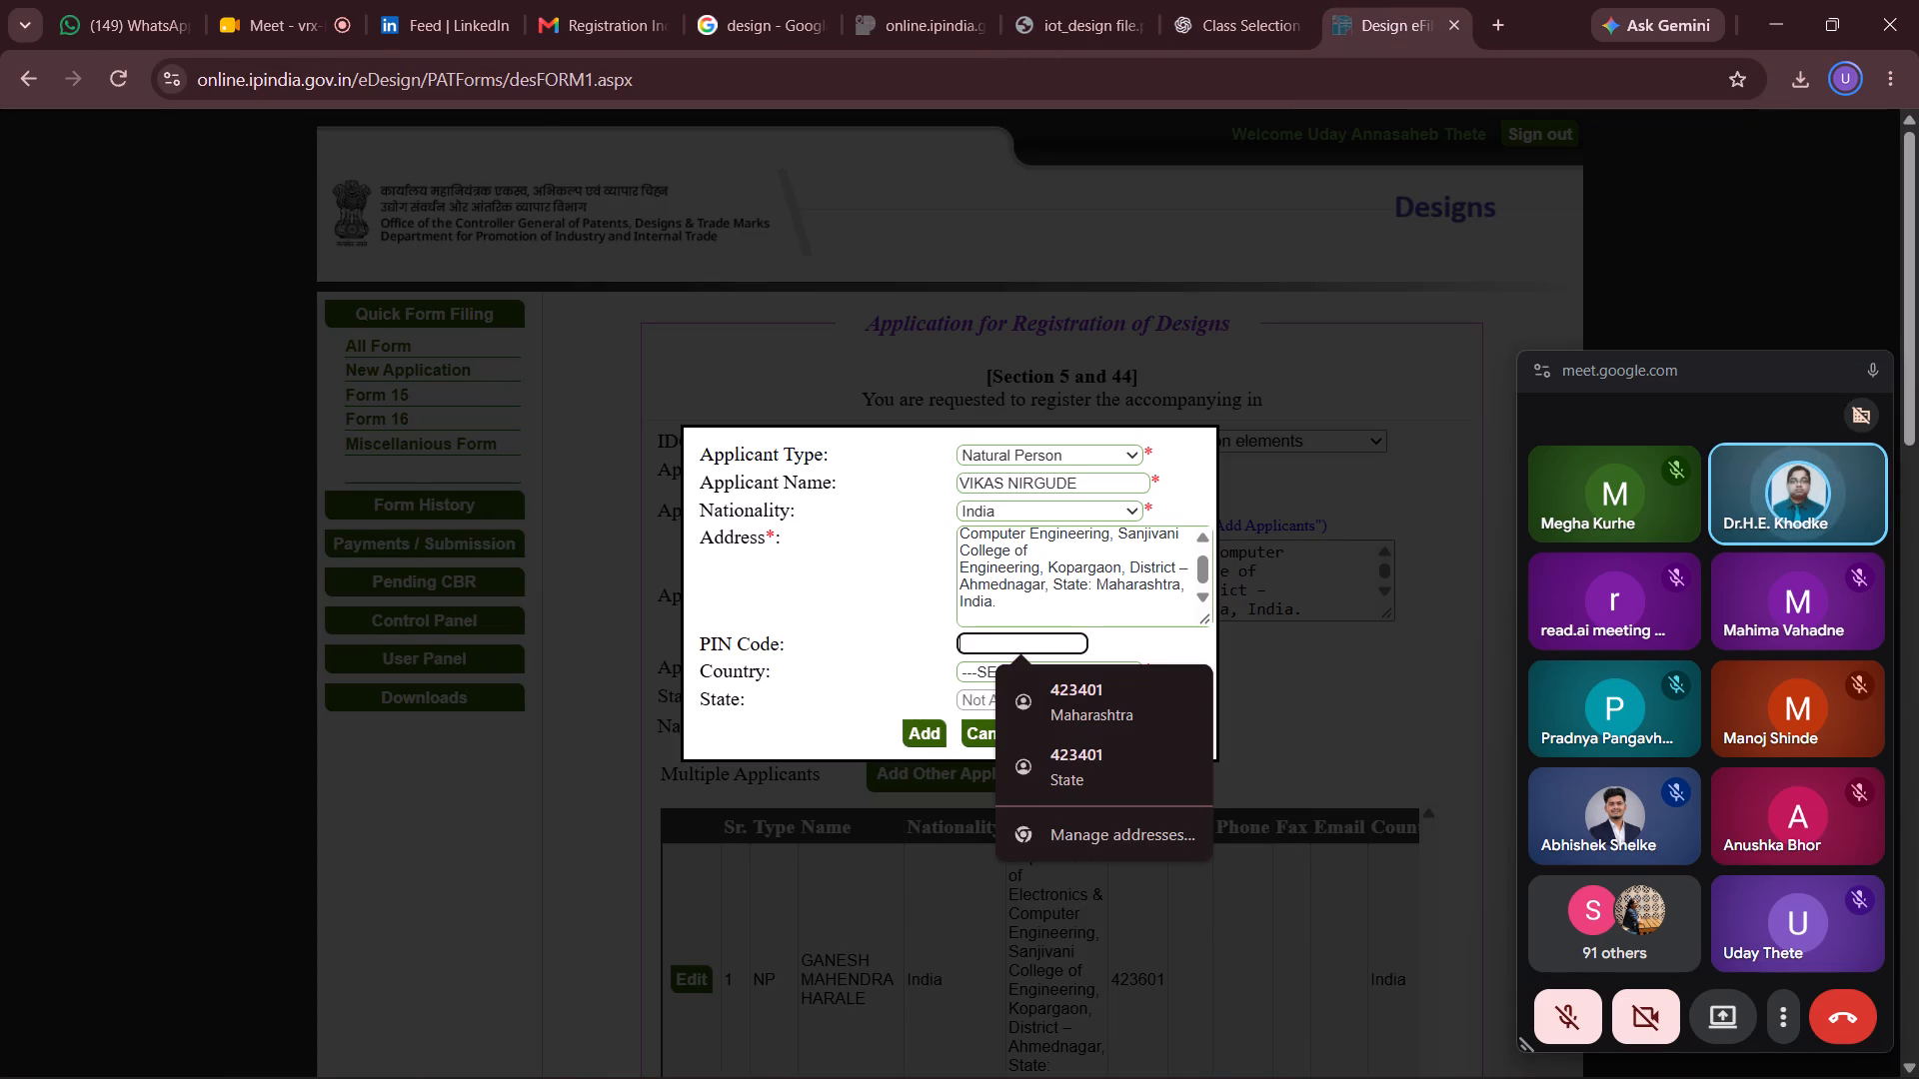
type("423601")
left_click(1021, 674)
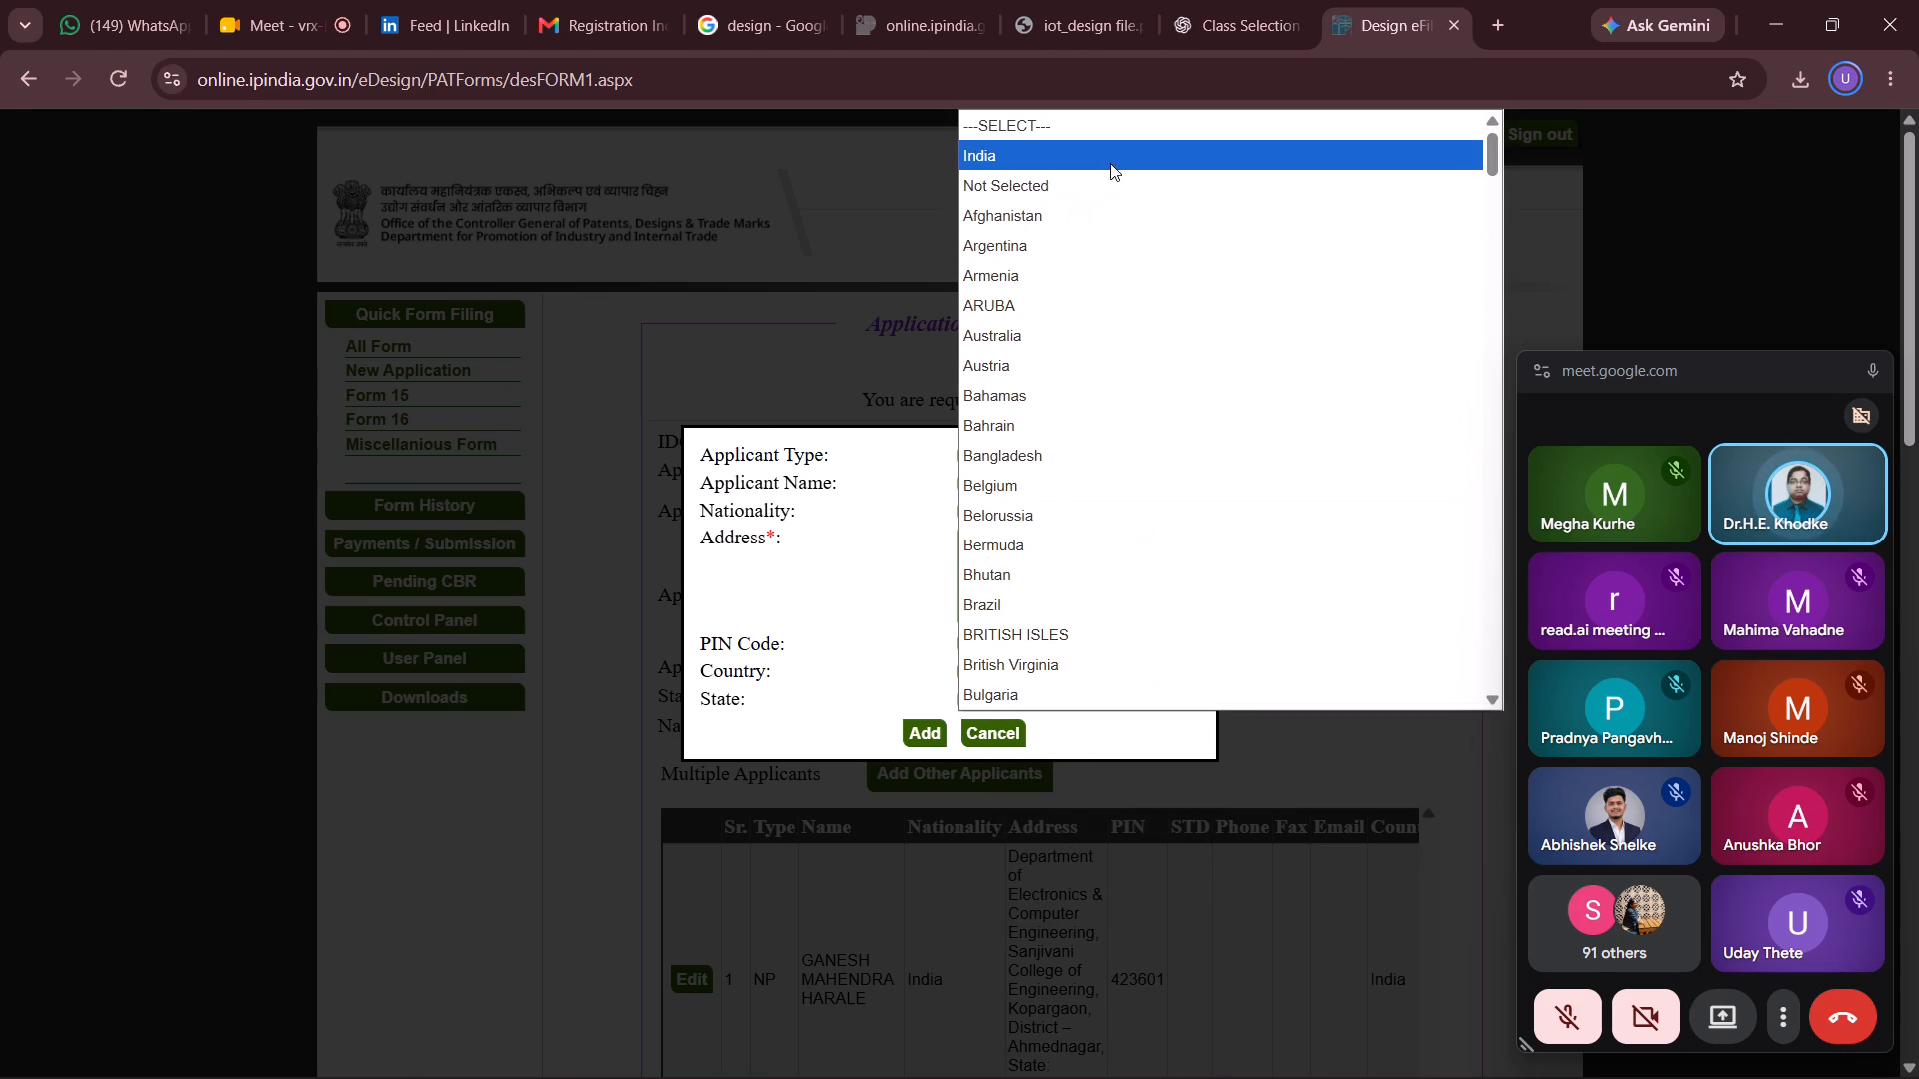
left_click(1110, 163)
left_click(1051, 697)
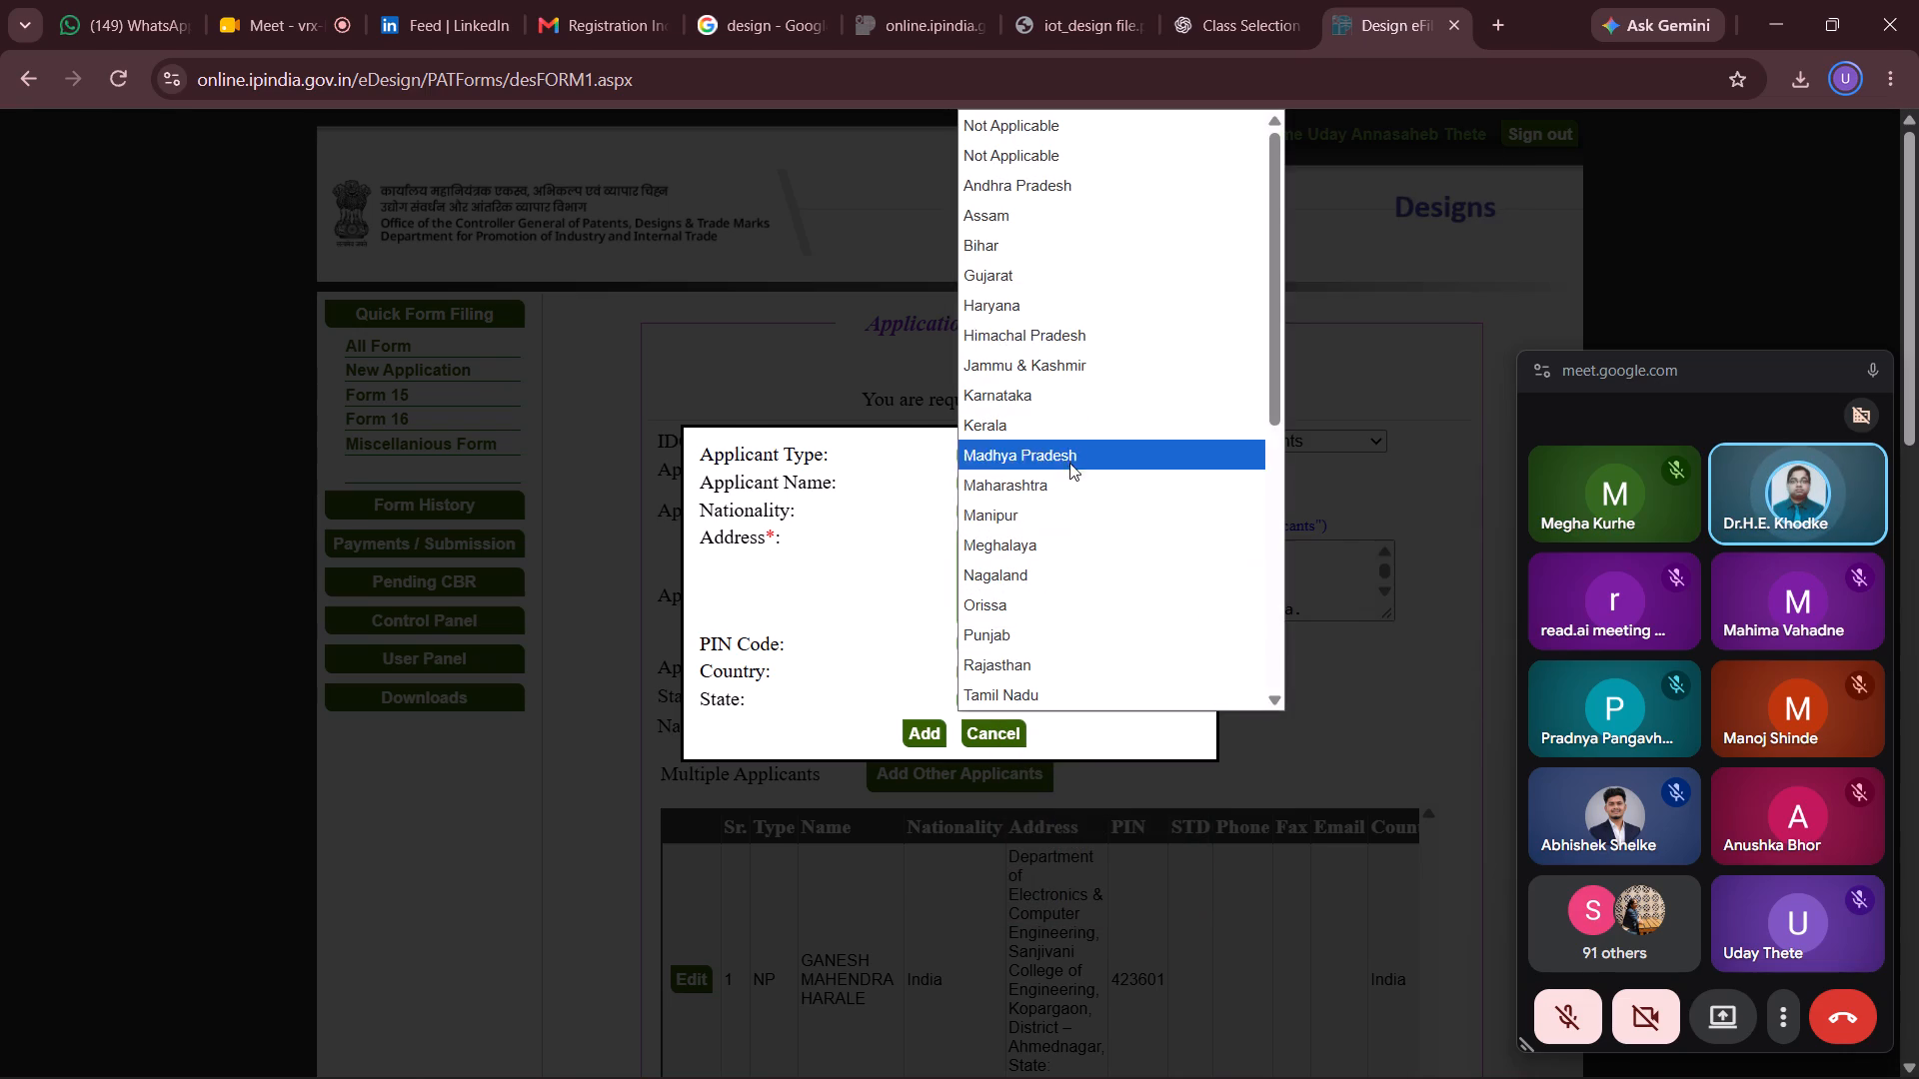
left_click(1068, 477)
left_click(921, 737)
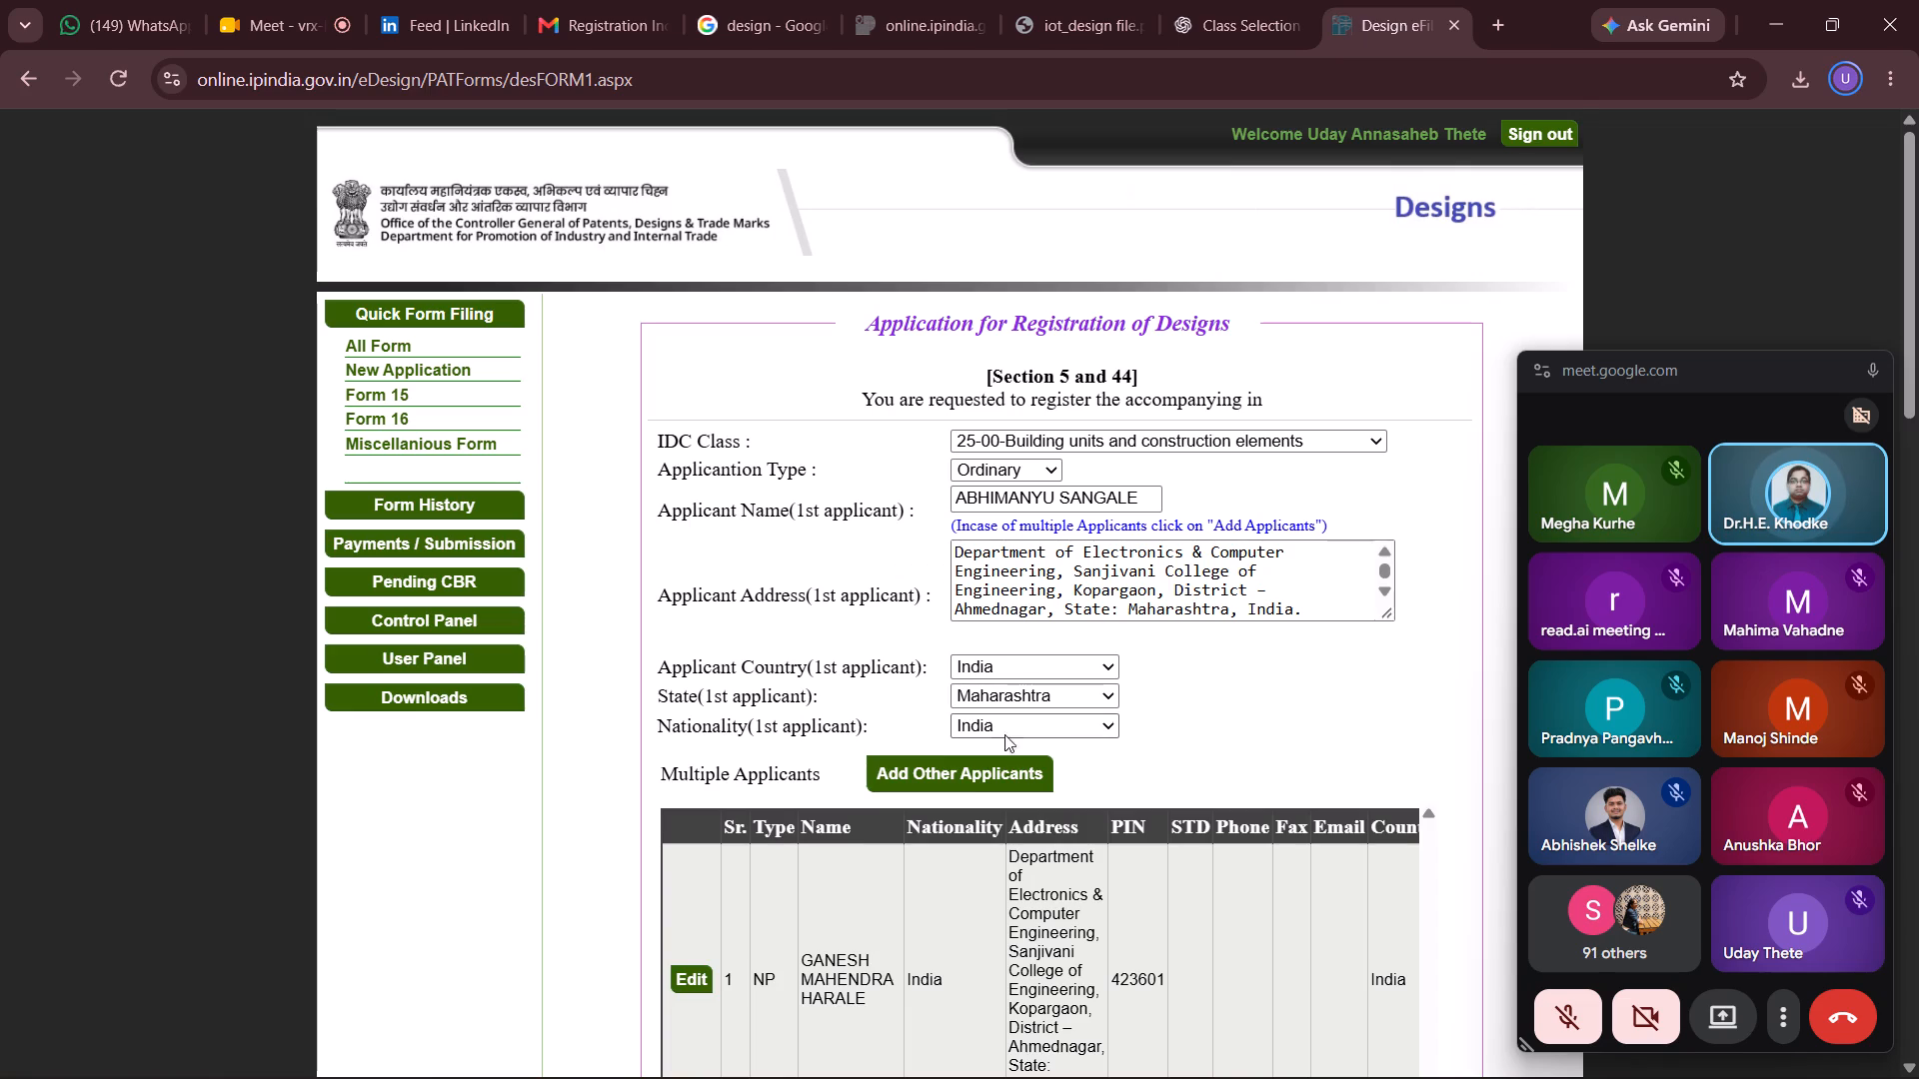
Start another applicant entry as Natural Person, with the eighth listed applicant's name copied from iot_design file.pdf.
scroll(1076, 778, "down", 7)
scroll(1101, 810, "up", 6)
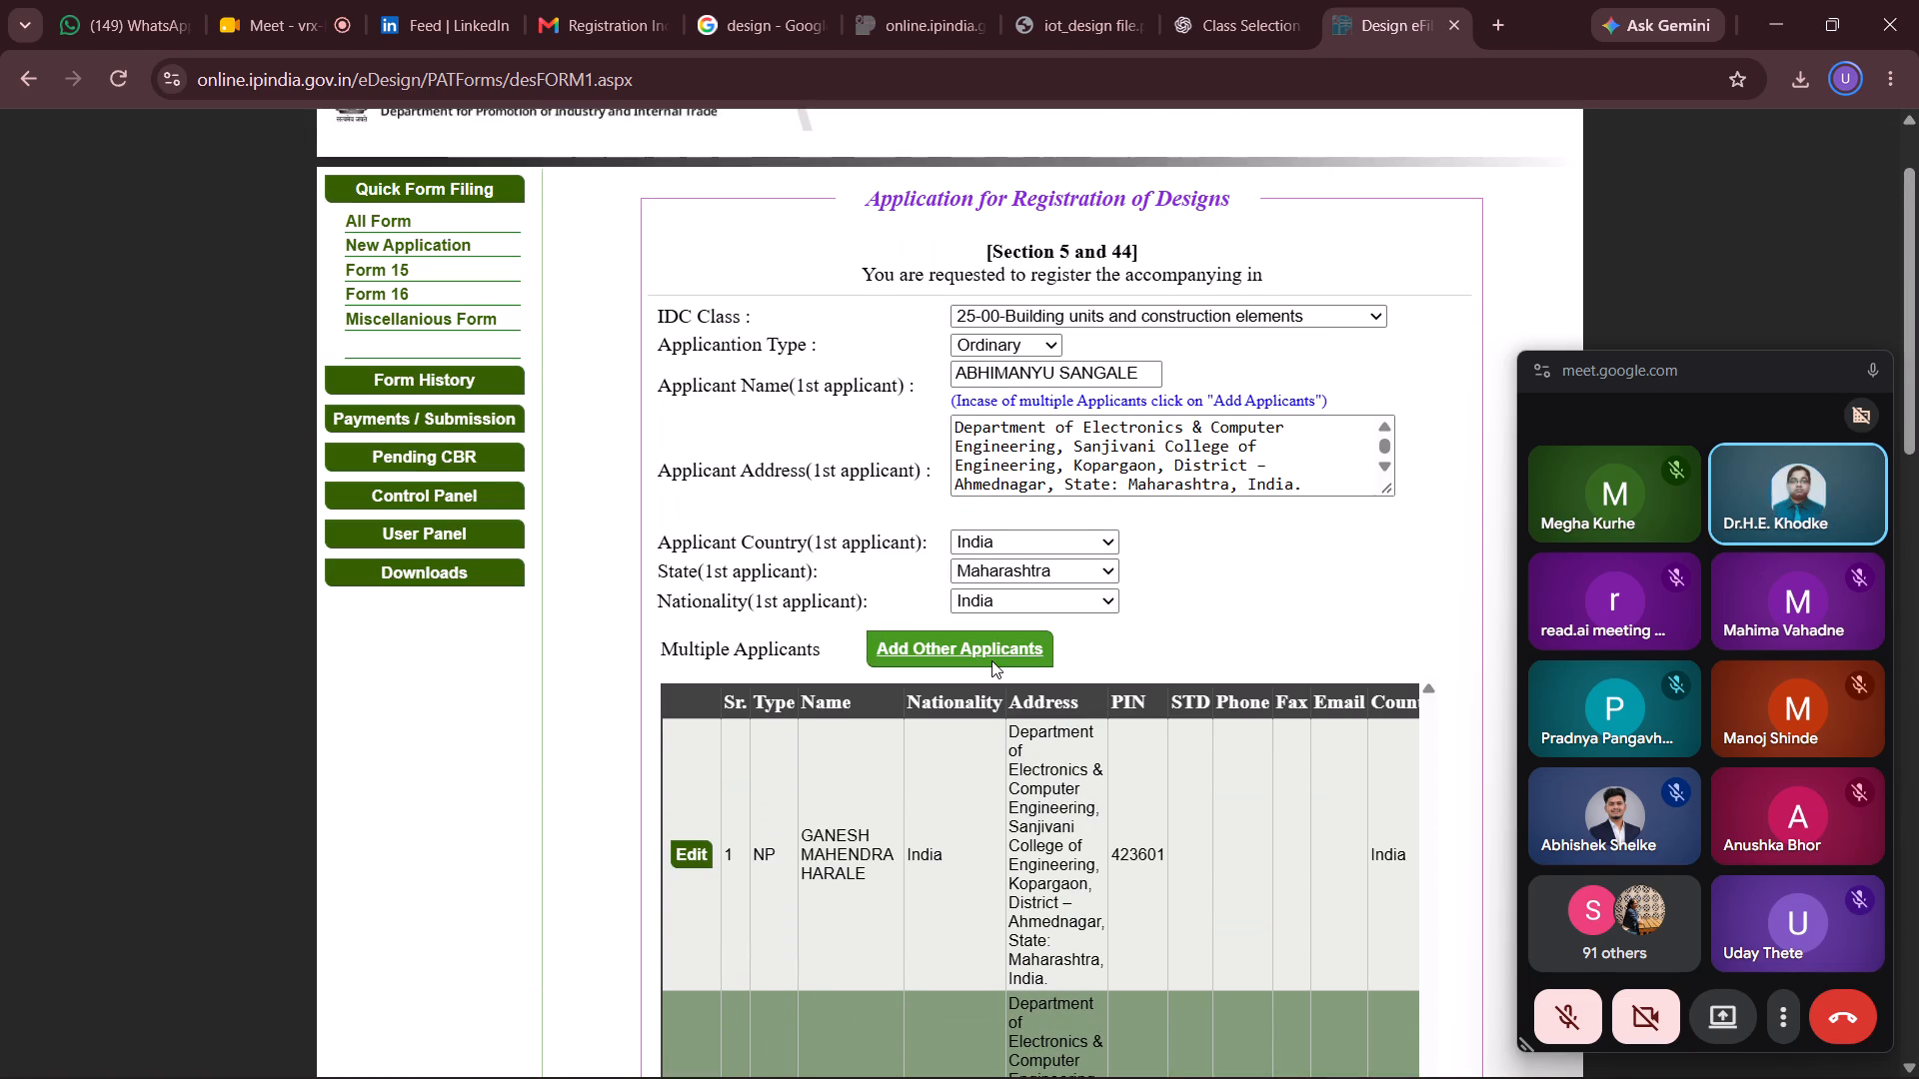
left_click(991, 660)
left_click(1106, 12)
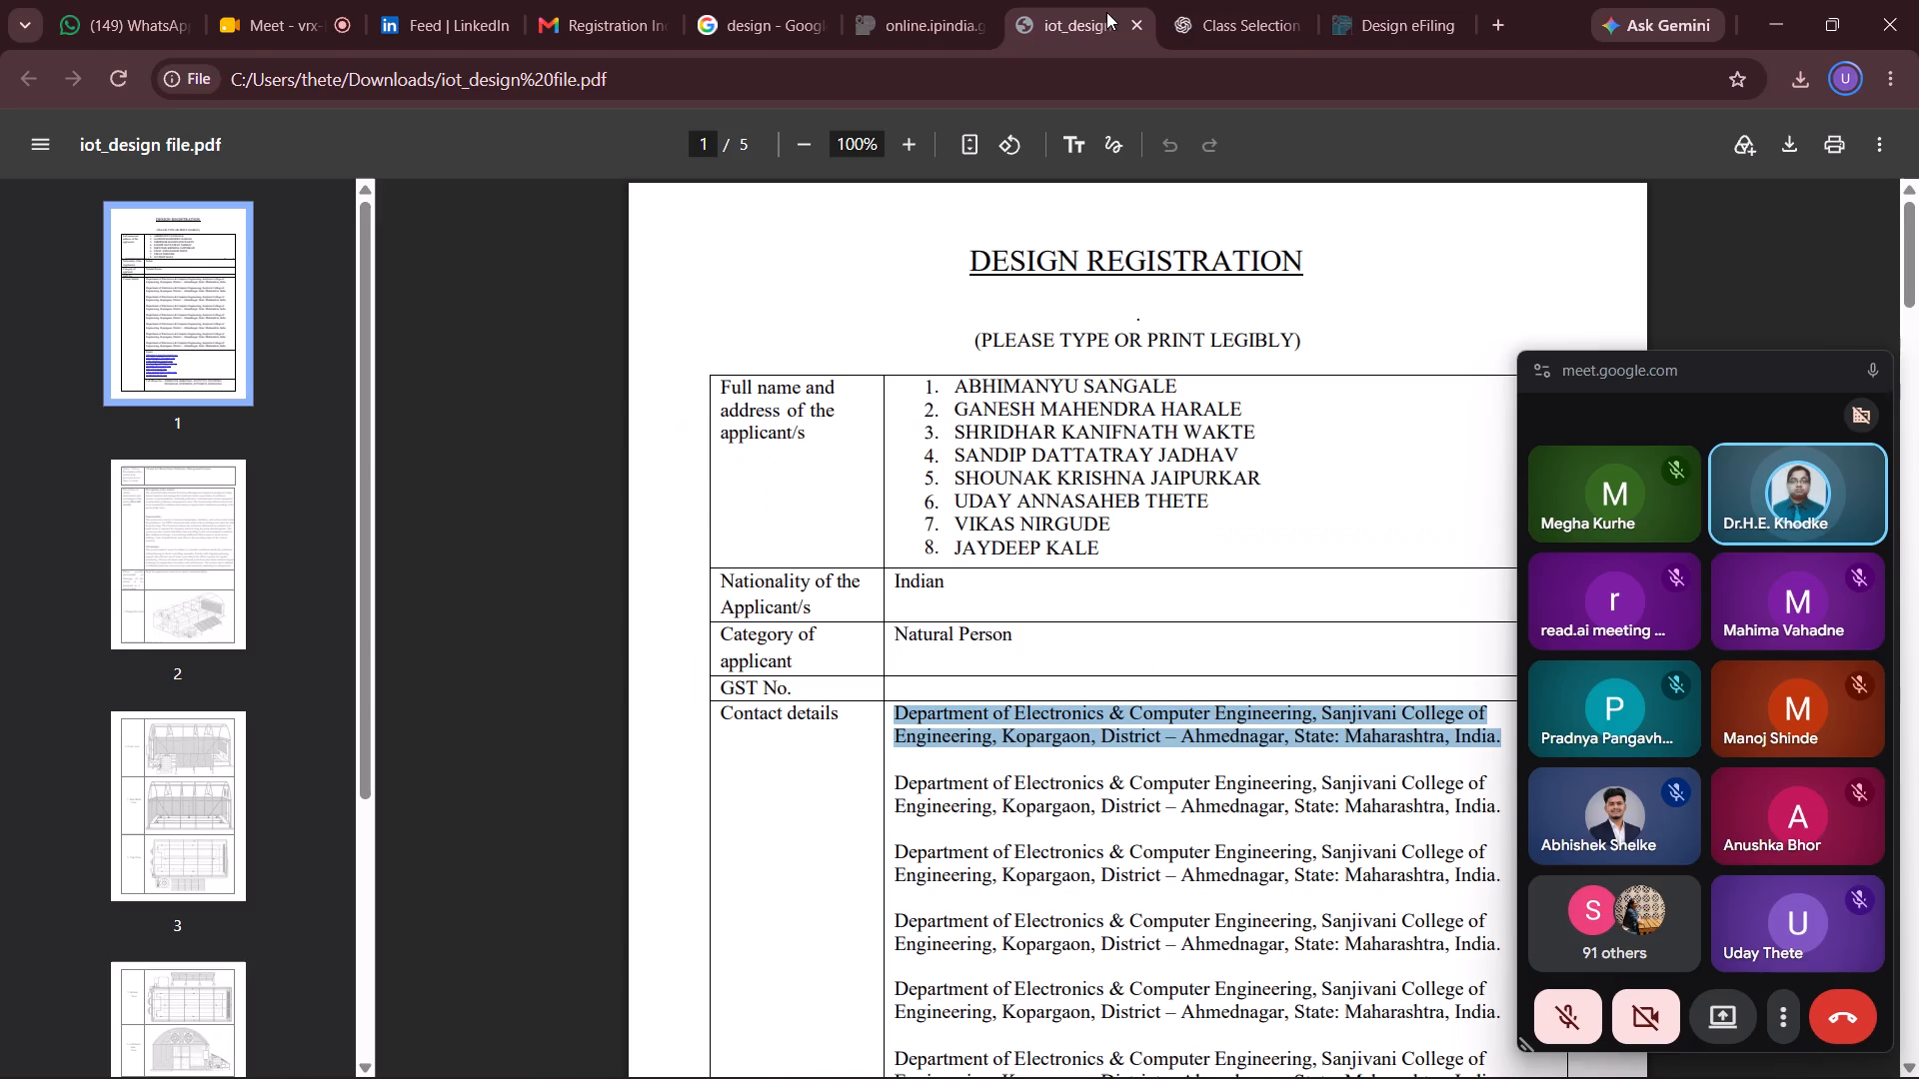
left_click_drag(1121, 548, 1091, 548)
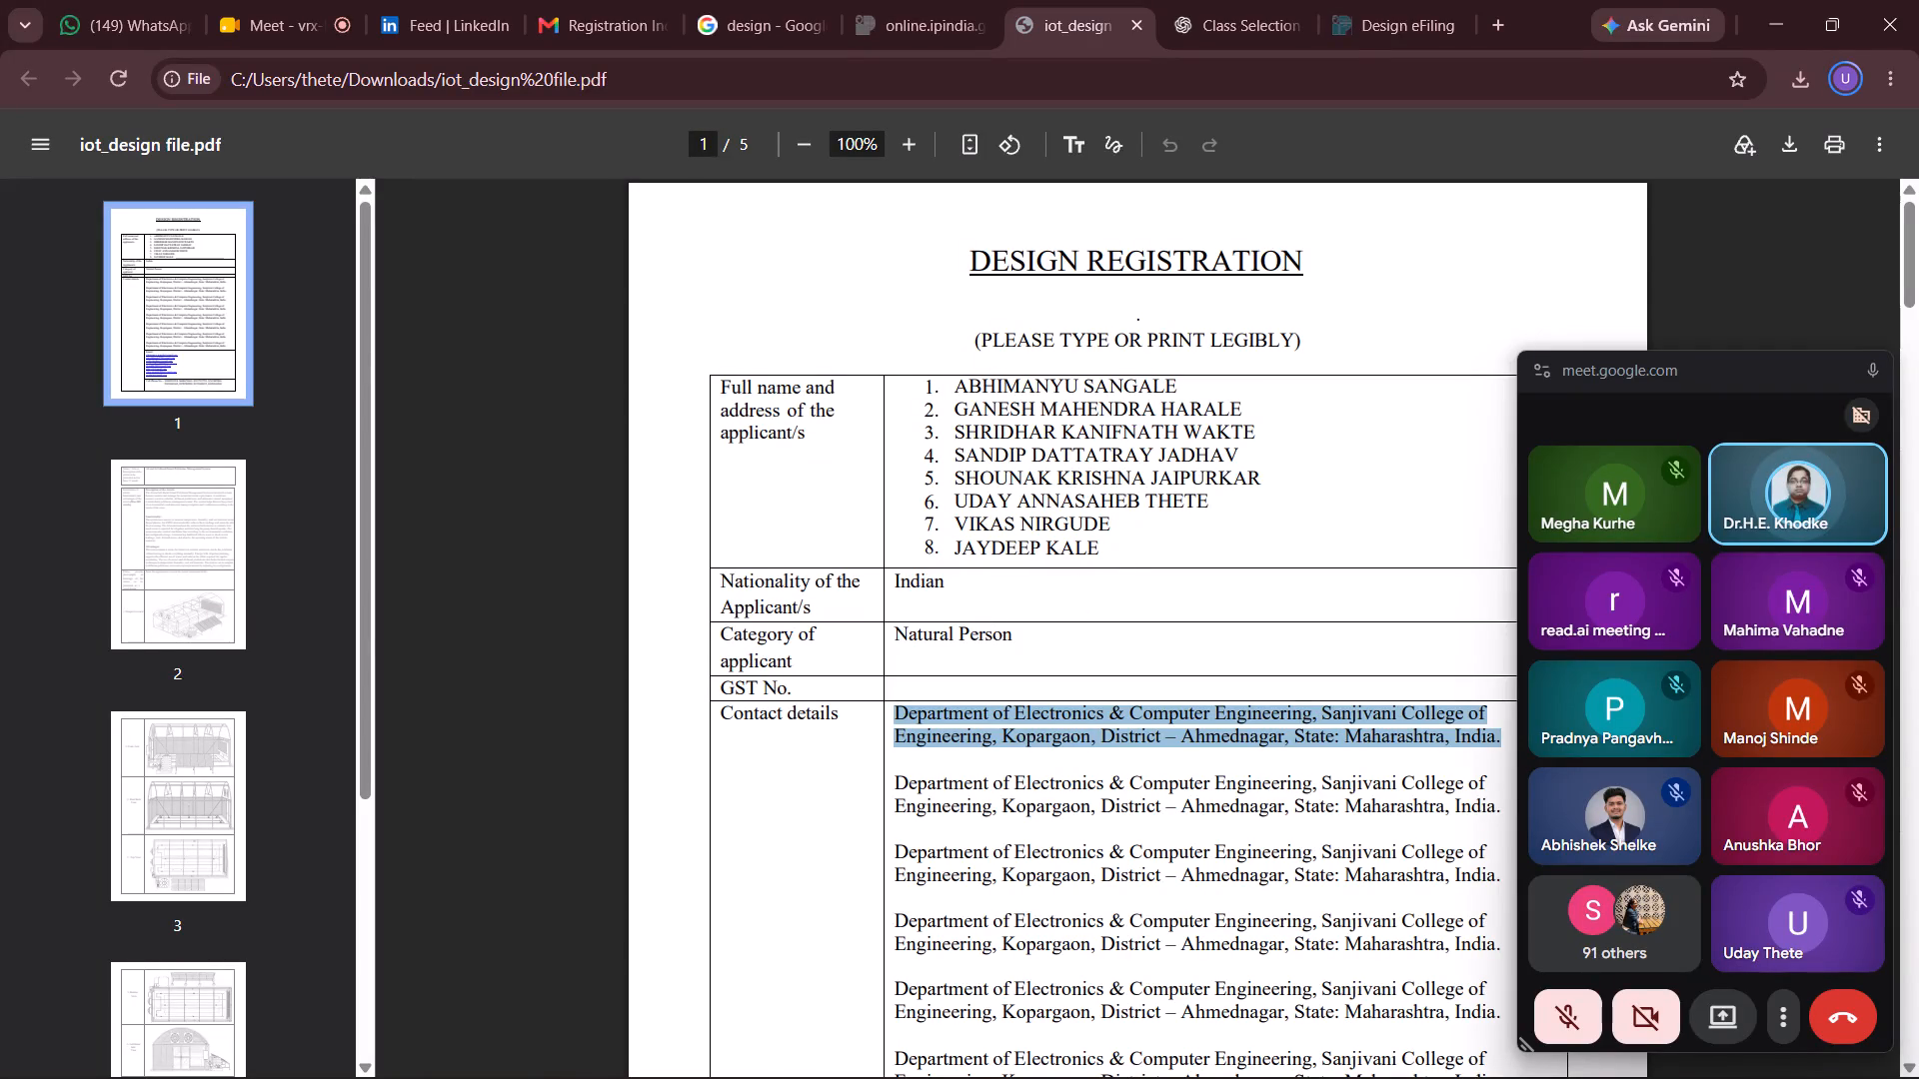
left_click_drag(1091, 548, 976, 560)
left_click_drag(954, 539, 953, 539)
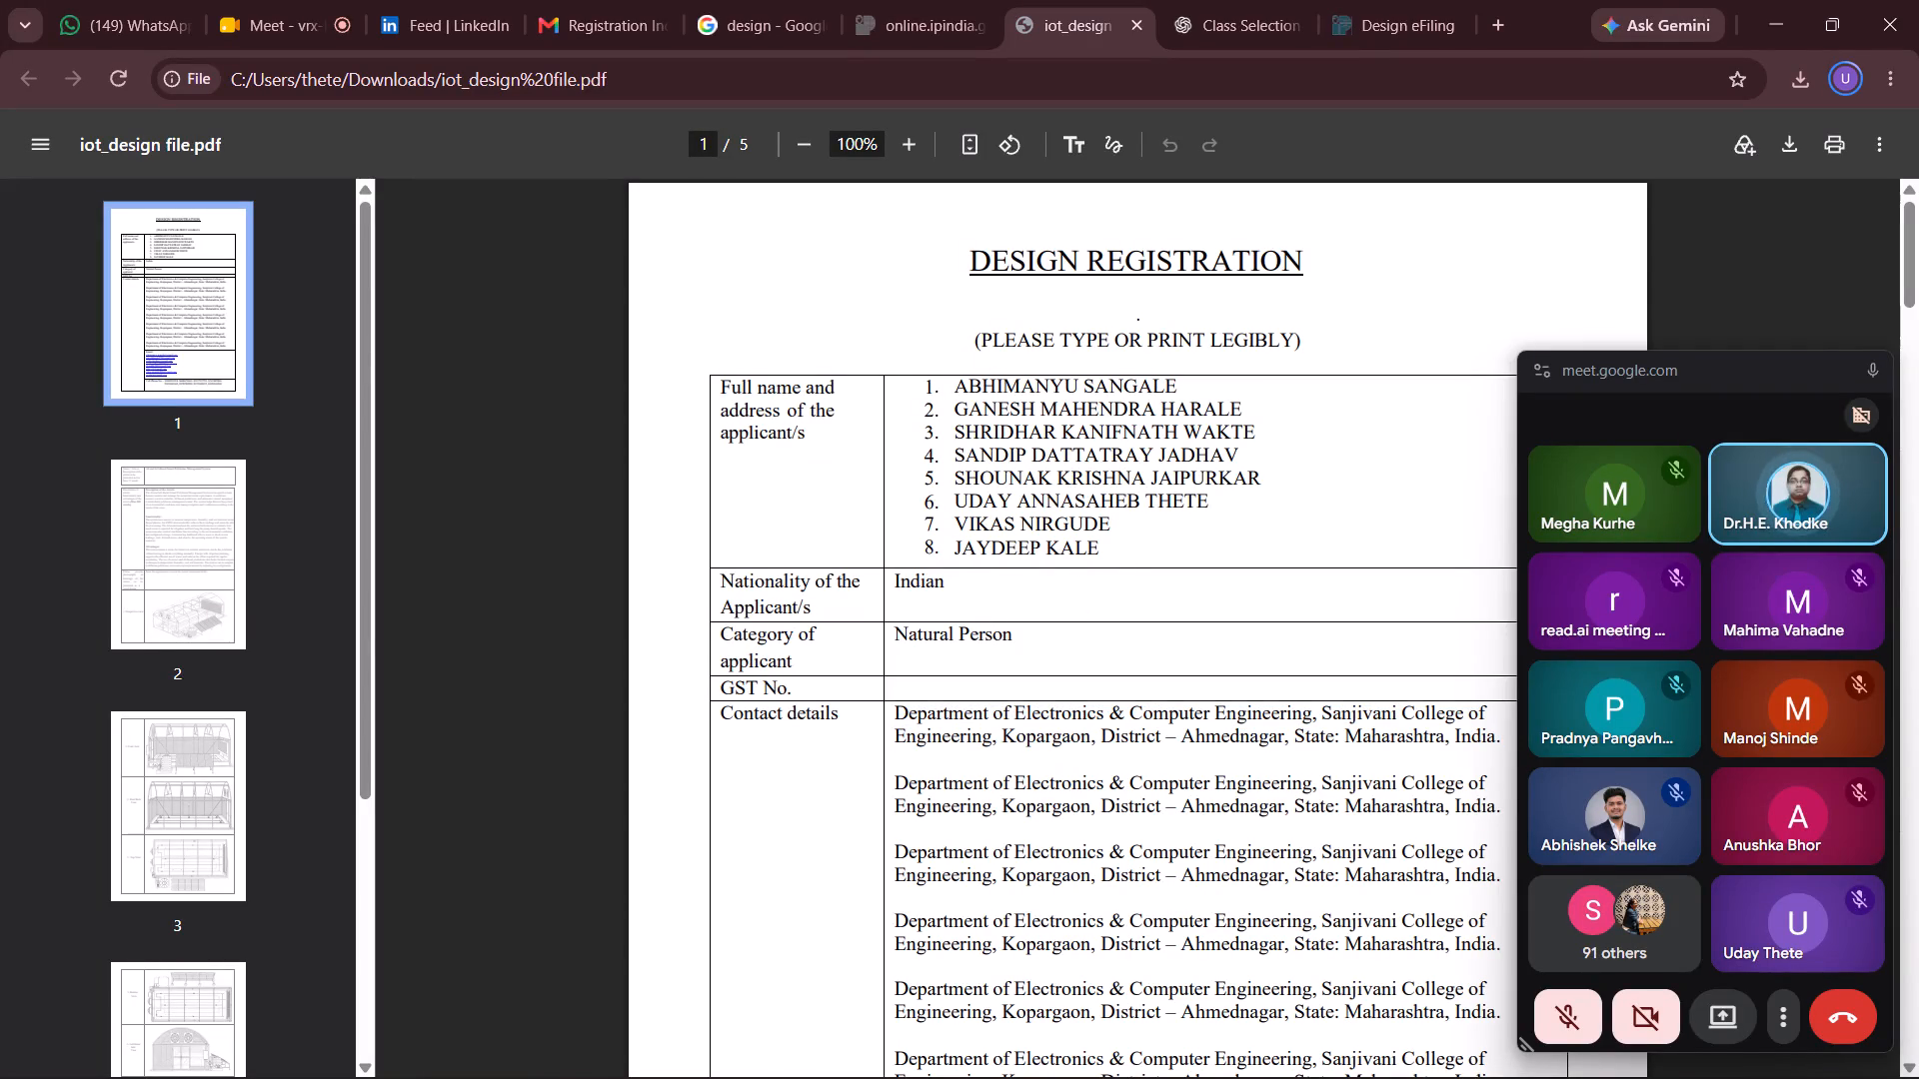
left_click_drag(953, 539, 1097, 551)
key("ctrl+c")
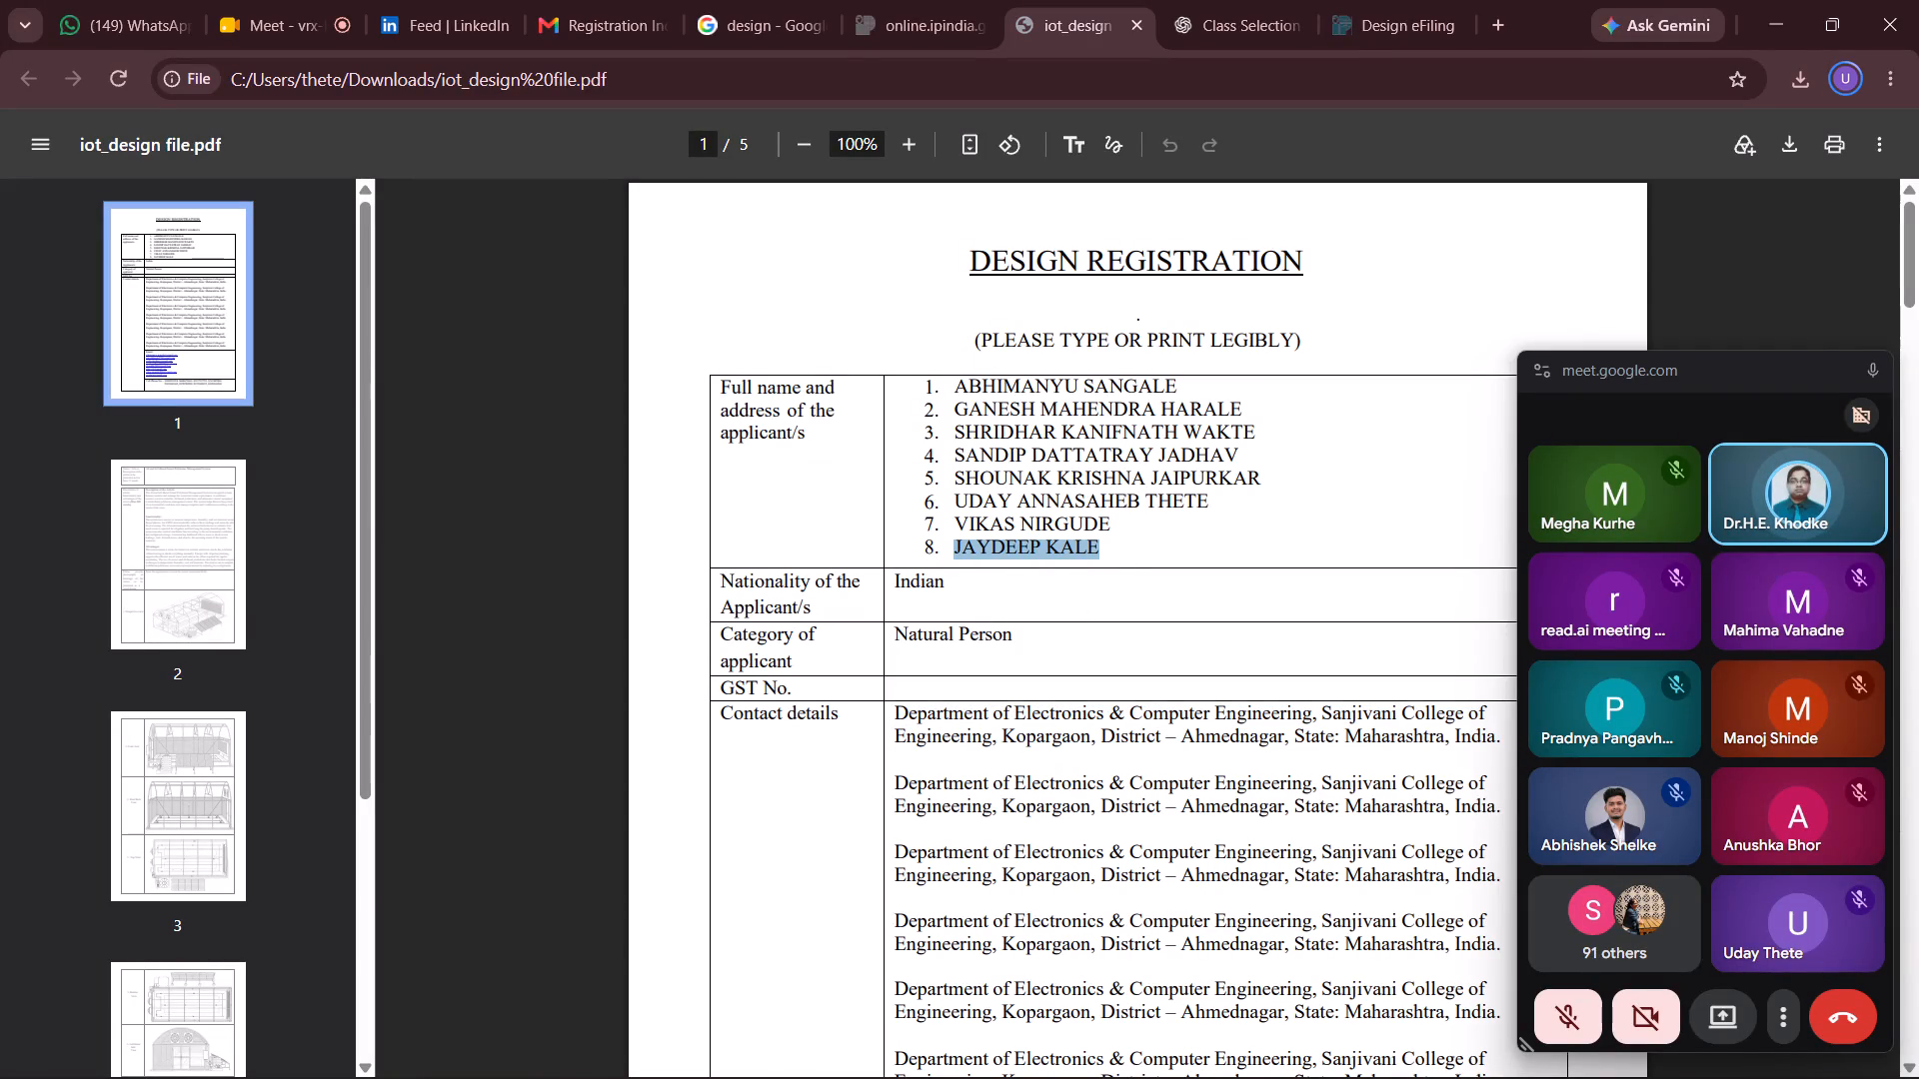
left_click(1375, 2)
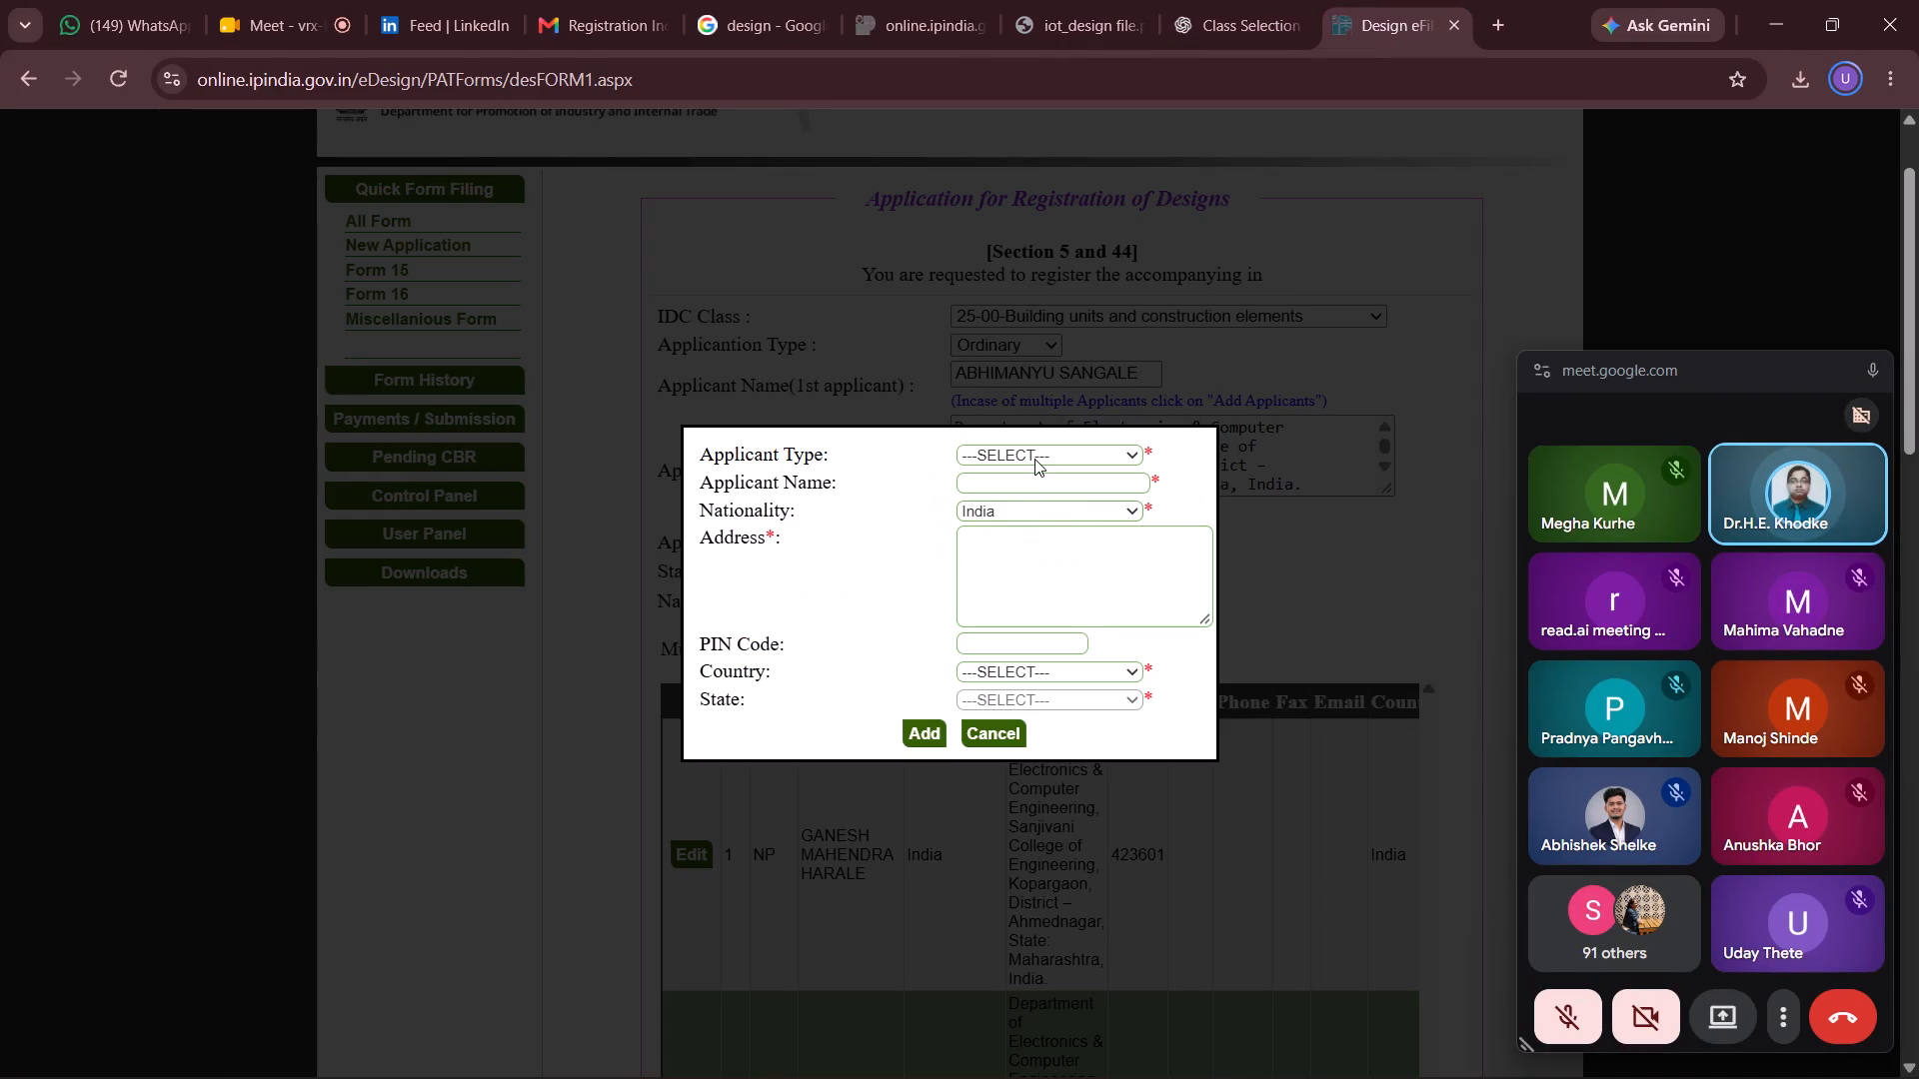
left_click(1034, 459)
left_click(1041, 501)
left_click(1030, 482)
key("ctrl+v")
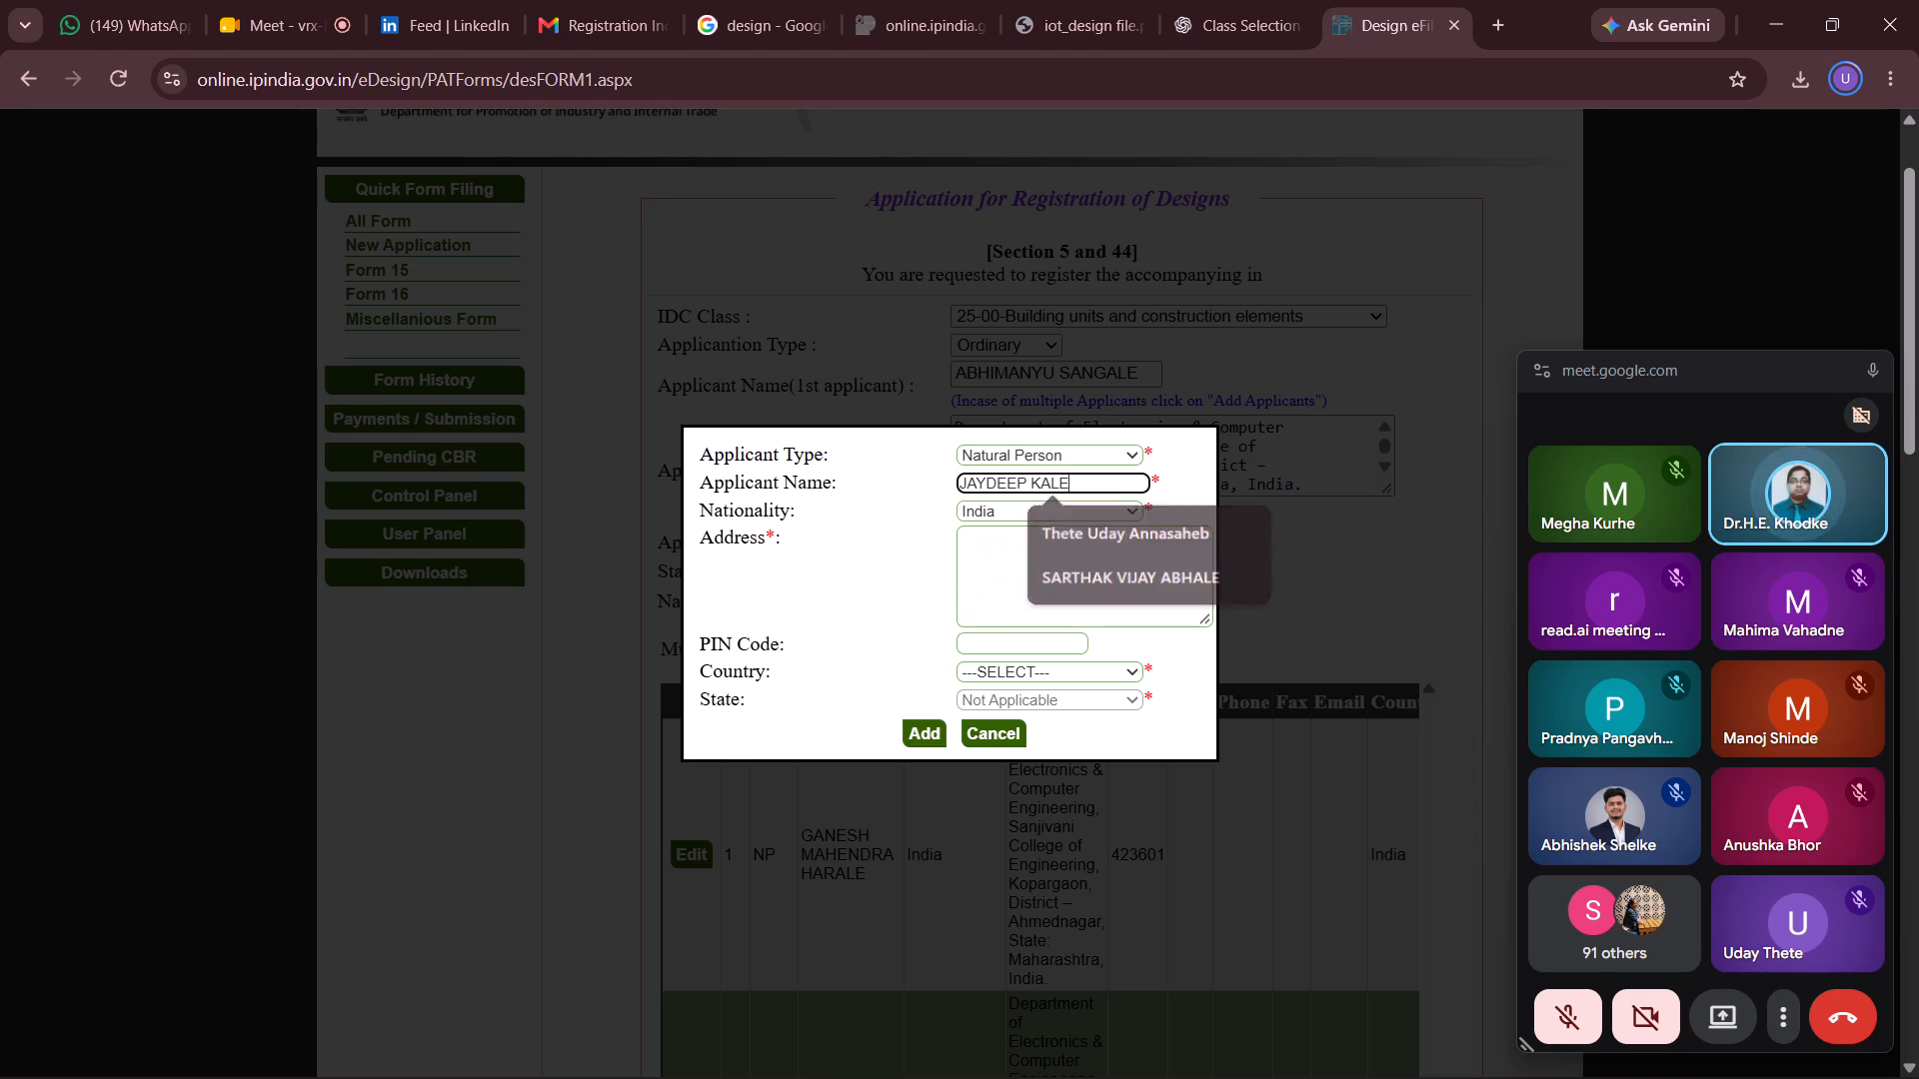
Fill in the eighth applicant's address with the first contact-details entry copied from iot_design file.pdf.
left_click(1037, 542)
left_click(1091, 29)
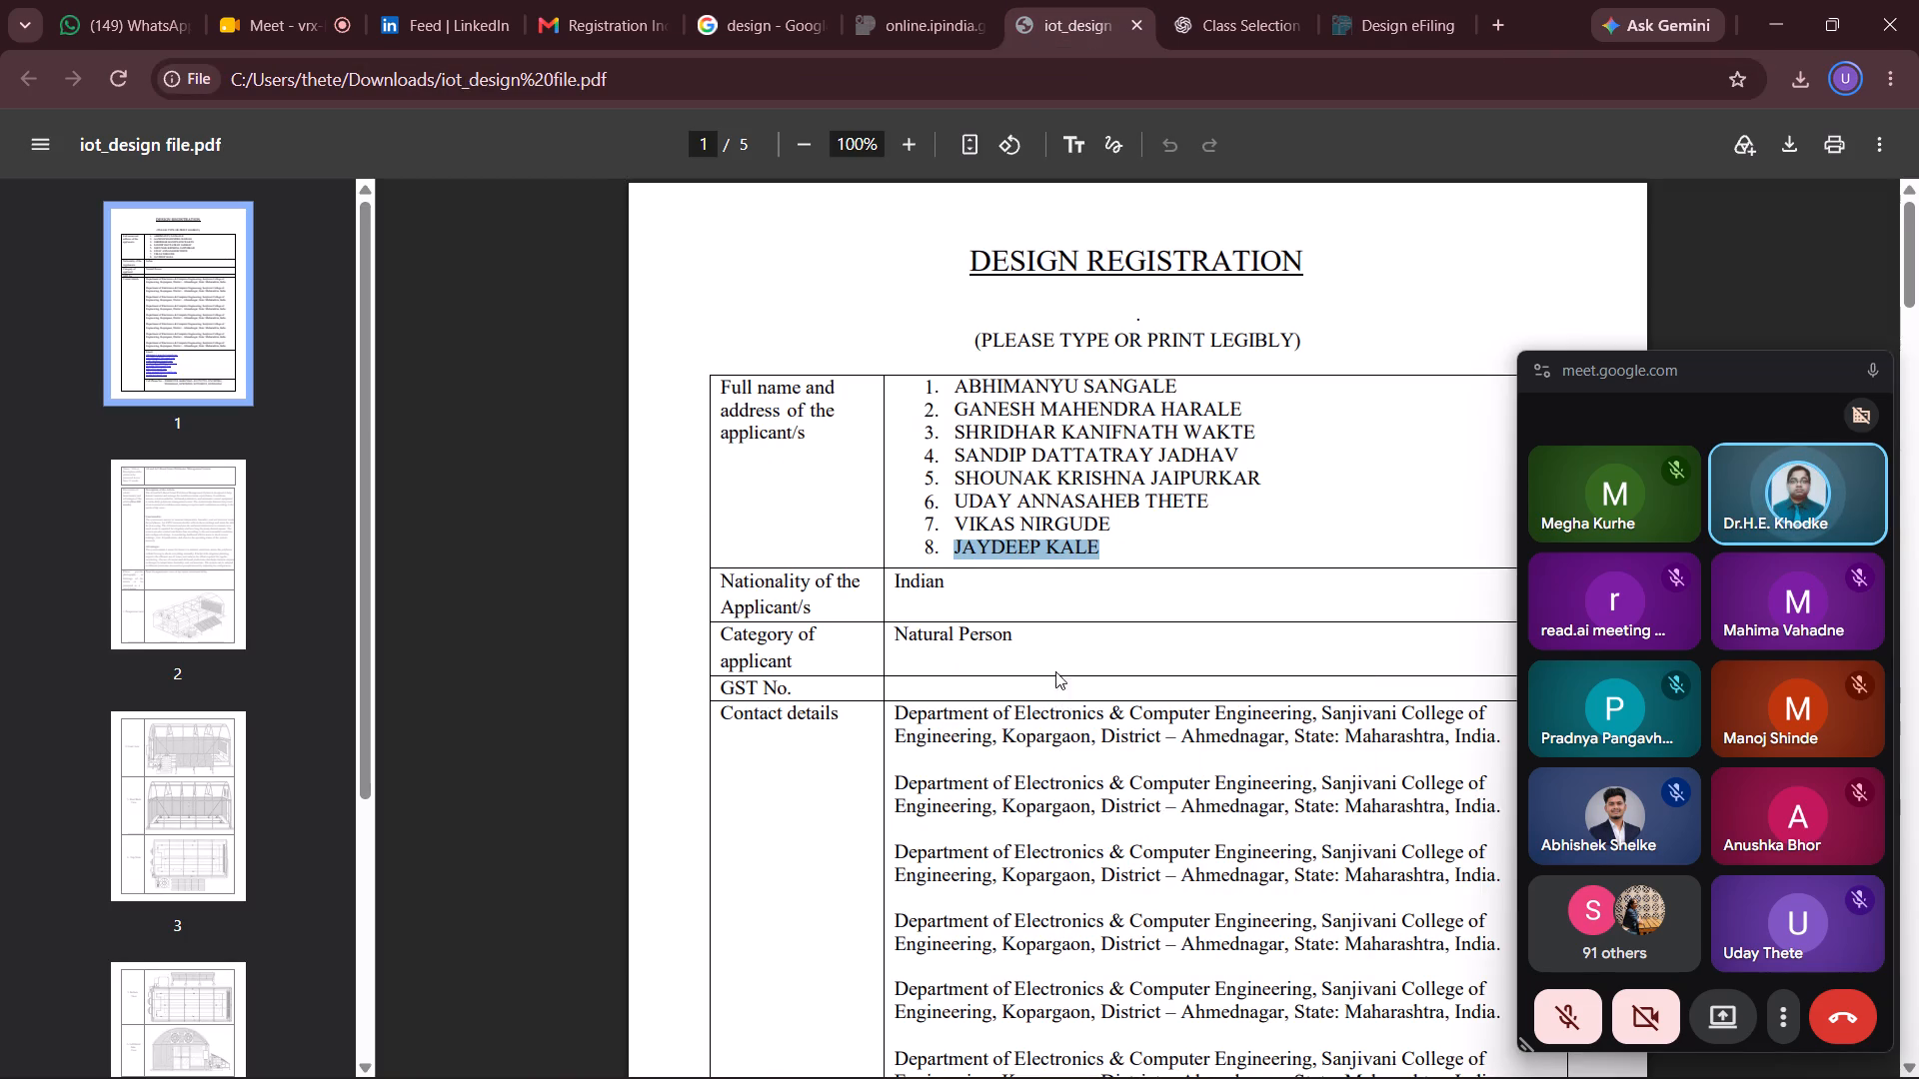
left_click(996, 784)
left_click_drag(892, 704, 1500, 741)
key("ctrl+c")
left_click(1385, 17)
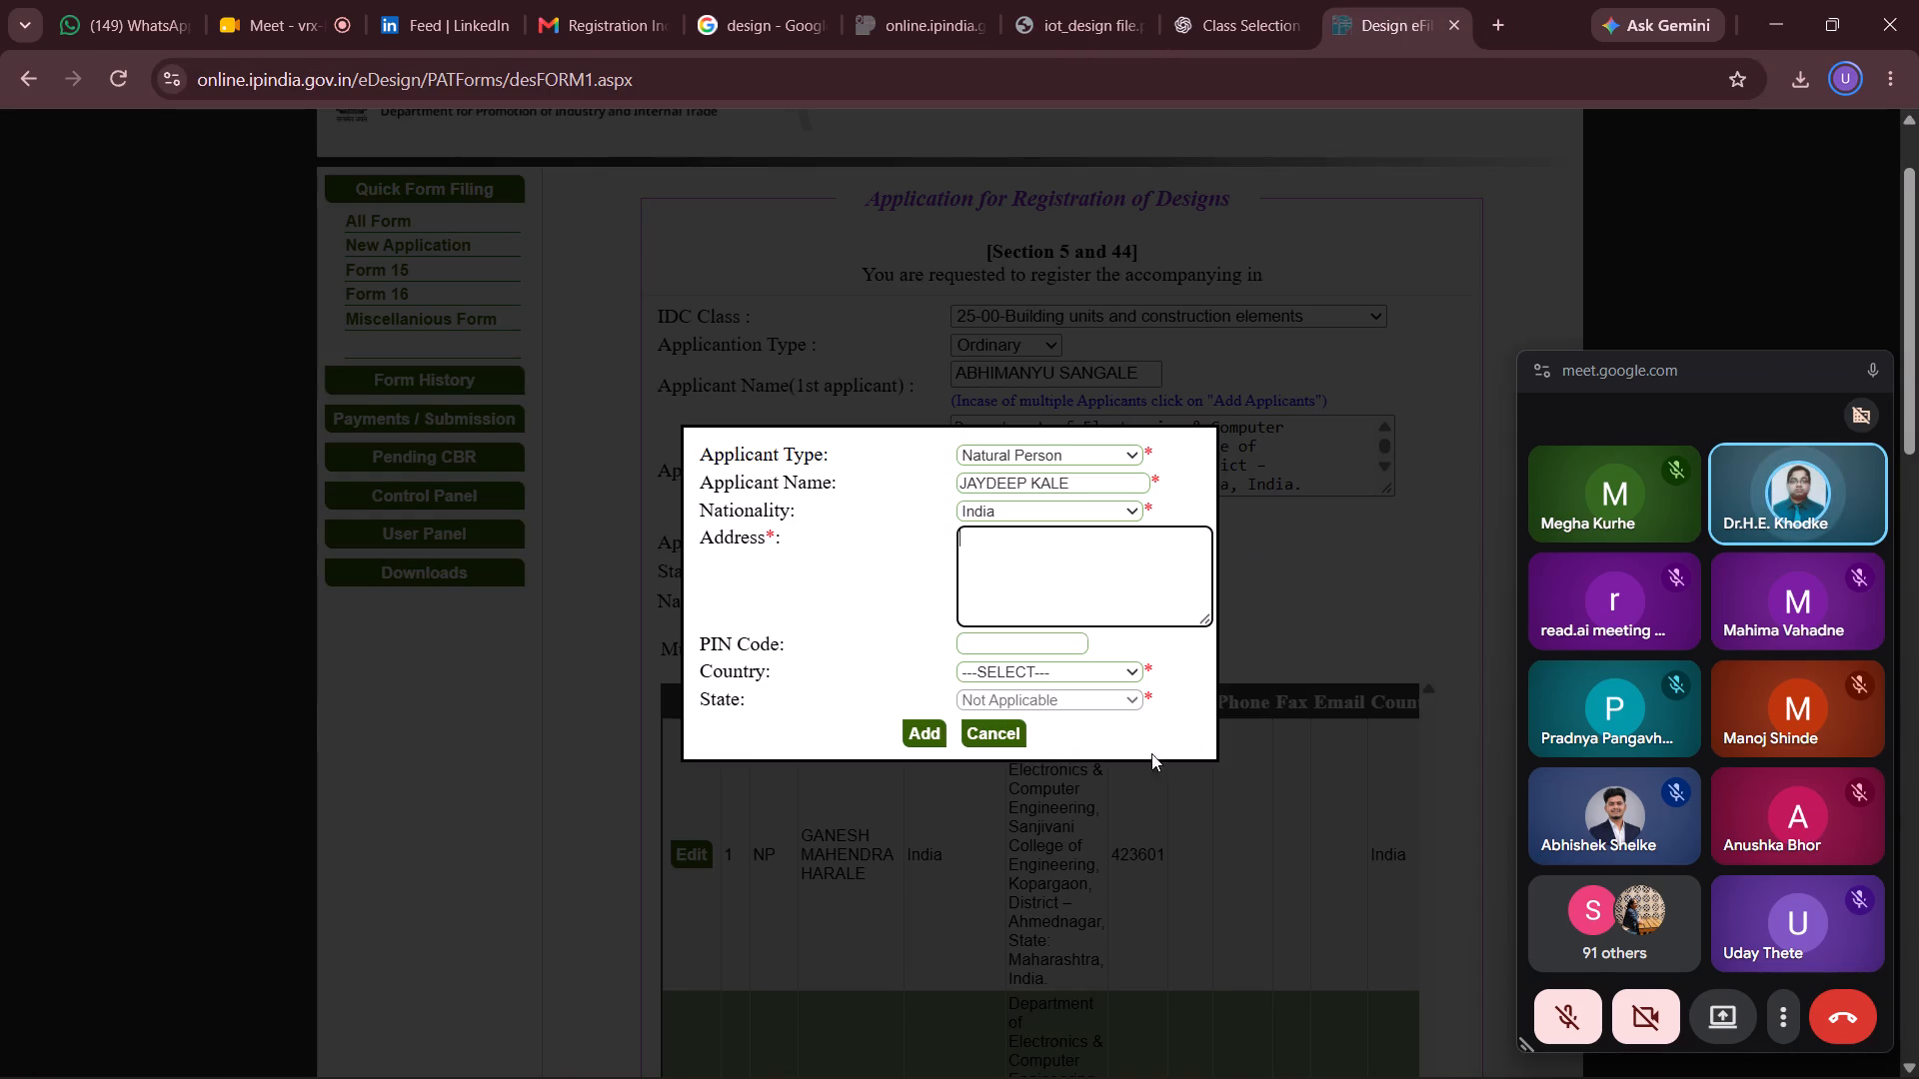
key("ctrl+v")
Enter the eighth applicant's postal code, set country India and state Maharashtra, and add the applicant to the form.
left_click(1035, 635)
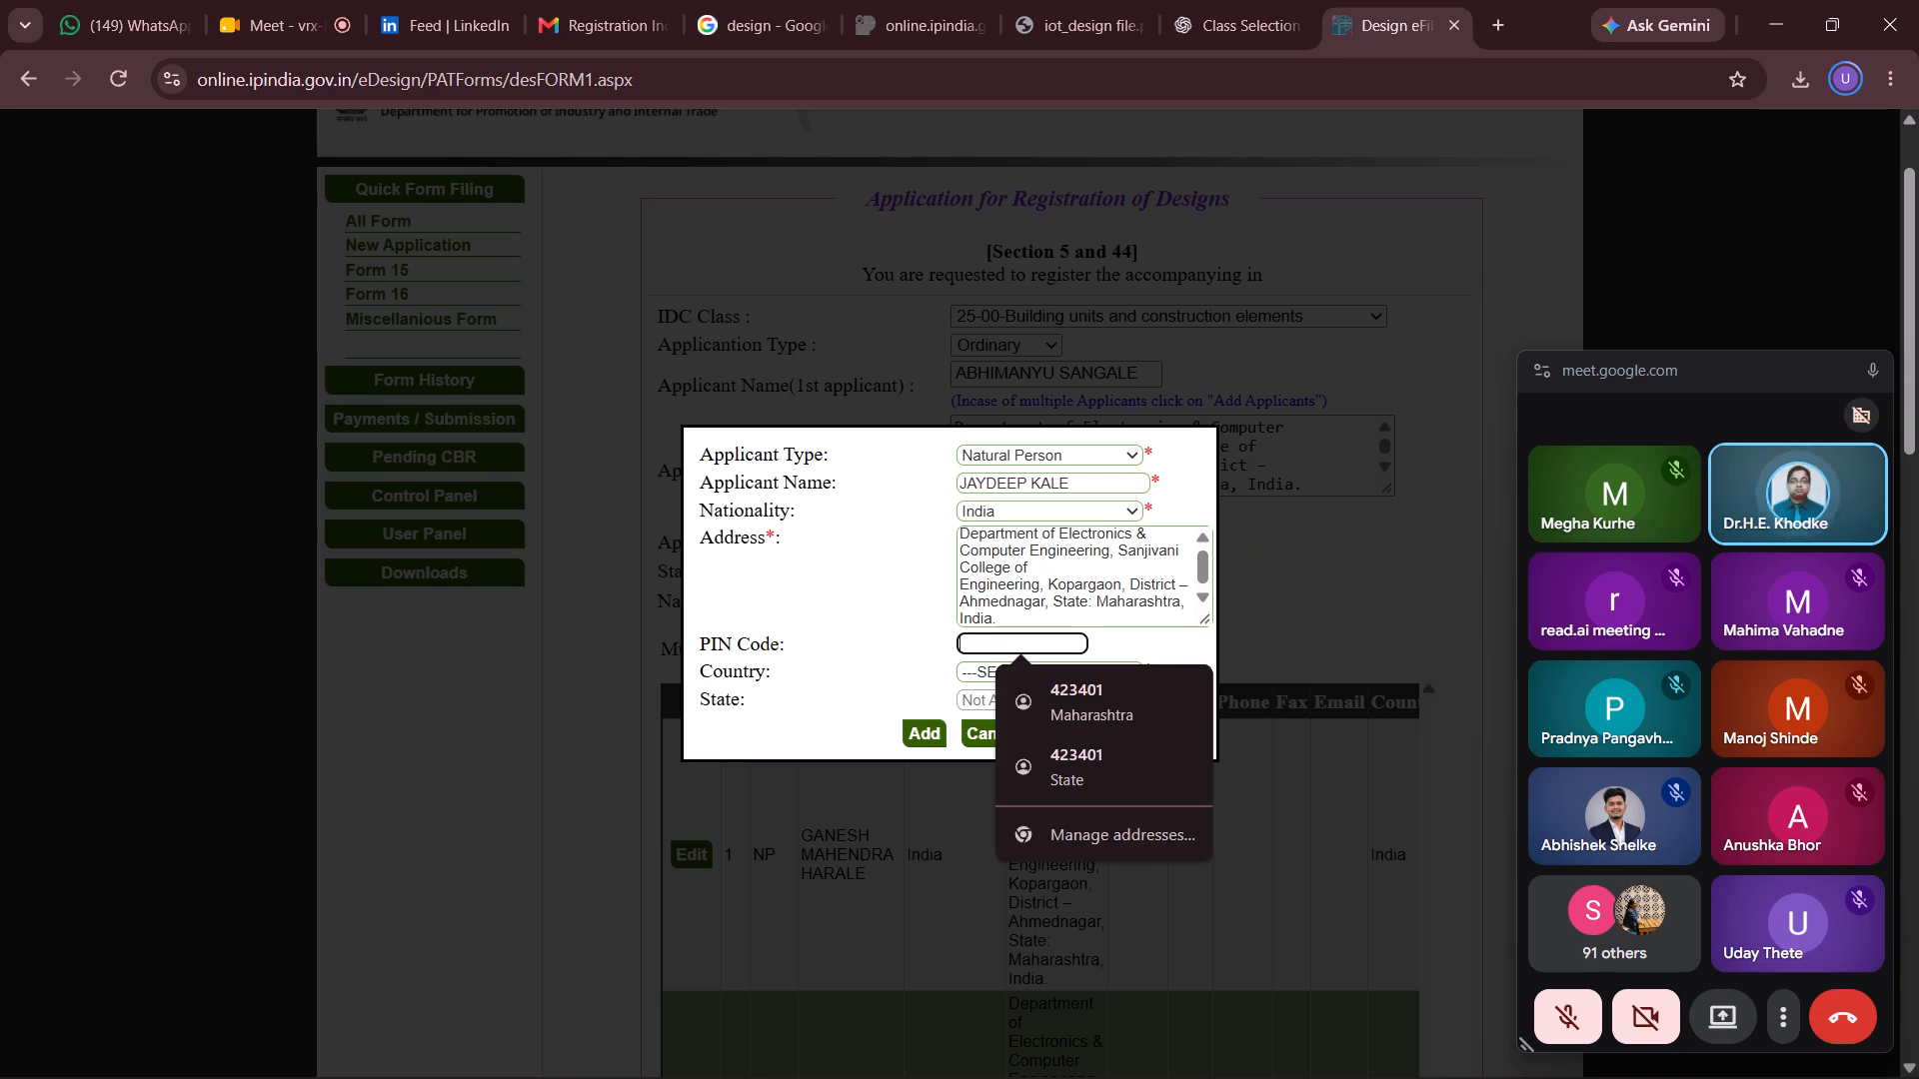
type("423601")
left_click(1048, 678)
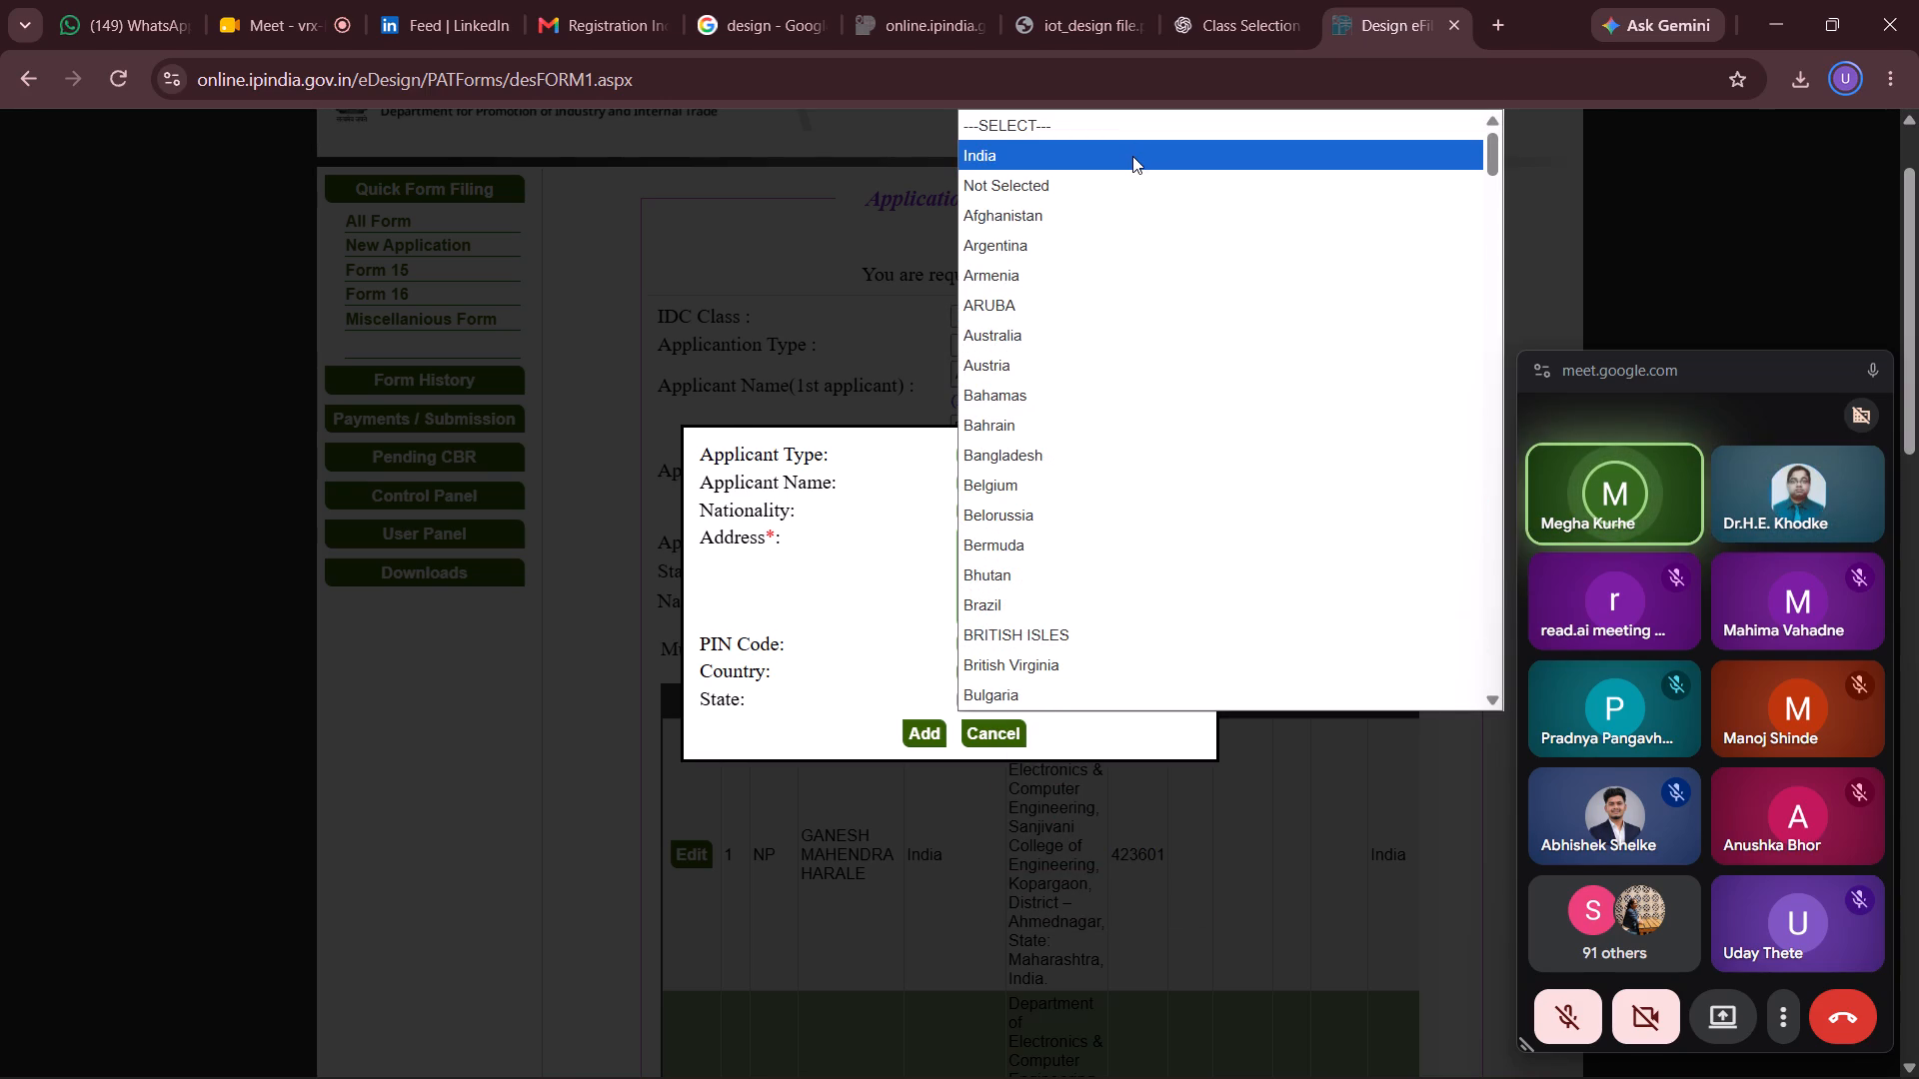
left_click(1132, 156)
left_click(1057, 704)
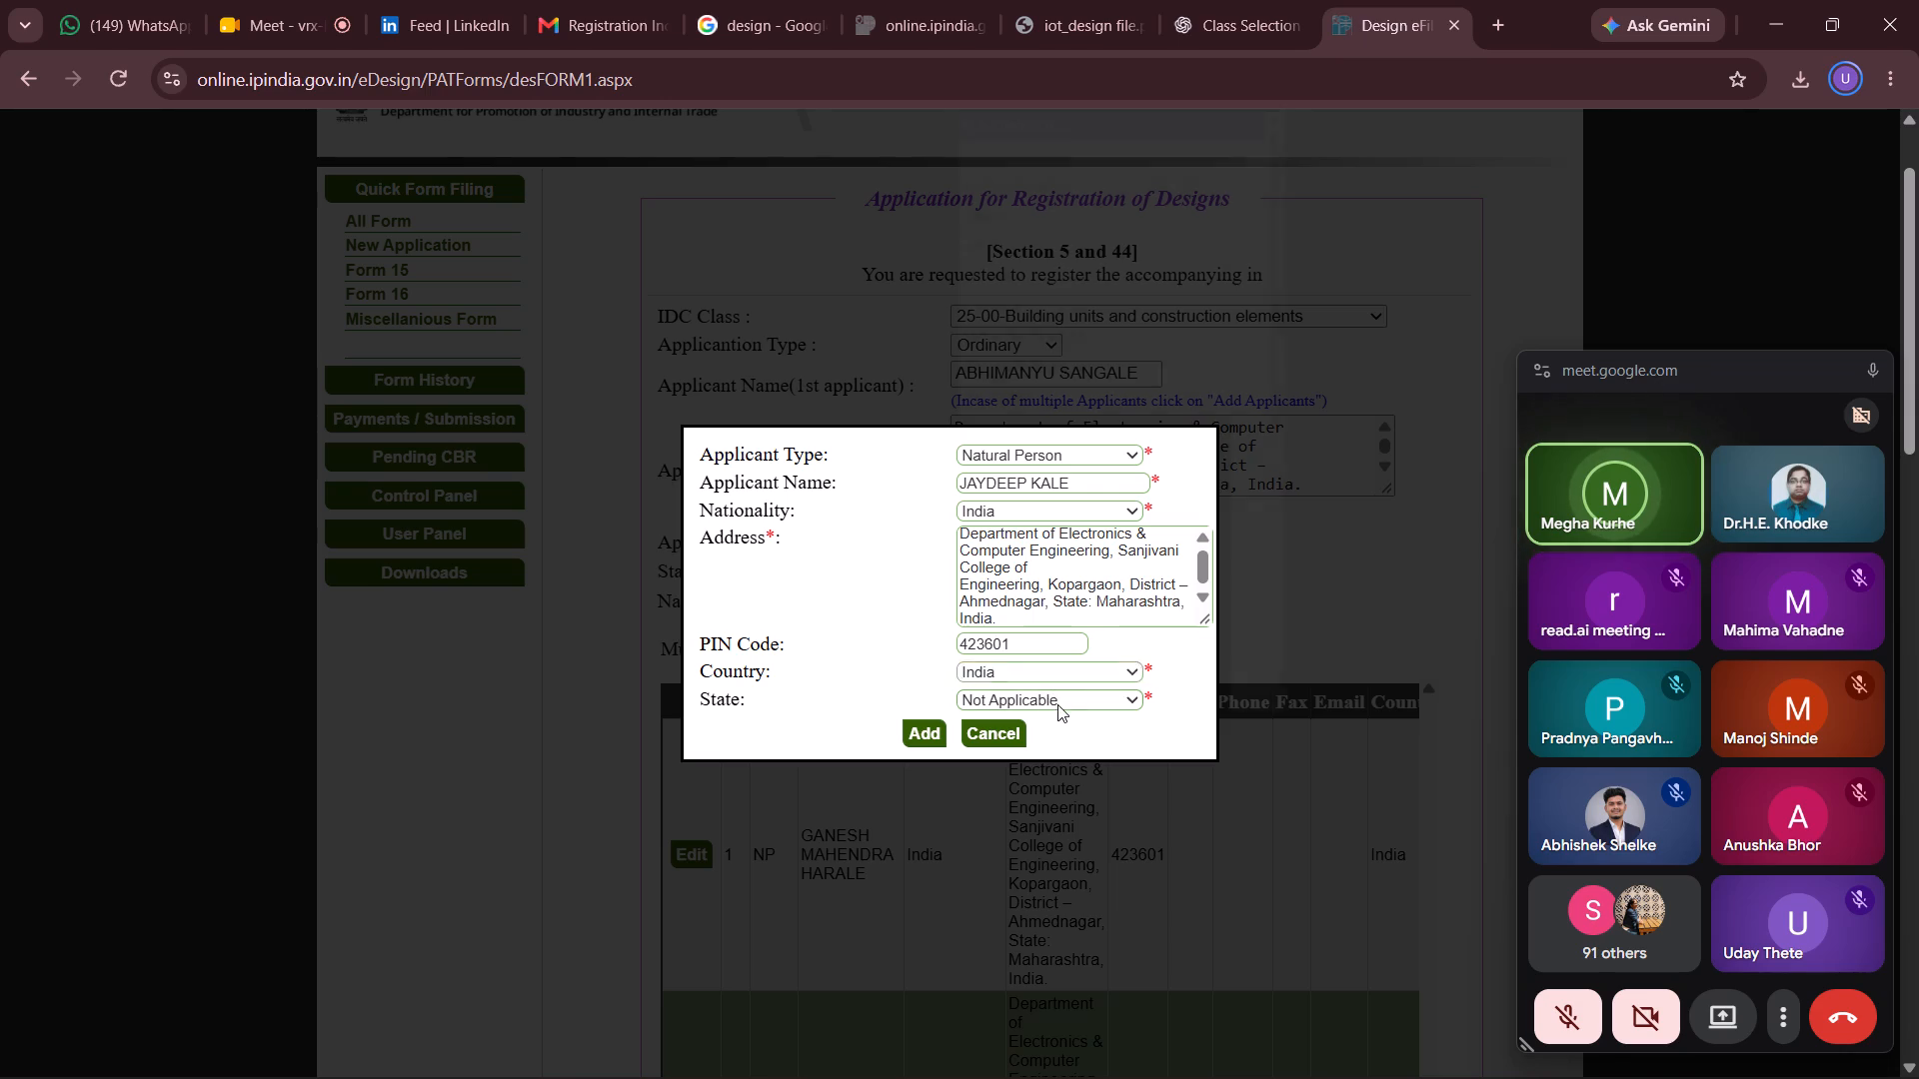
left_click(1059, 479)
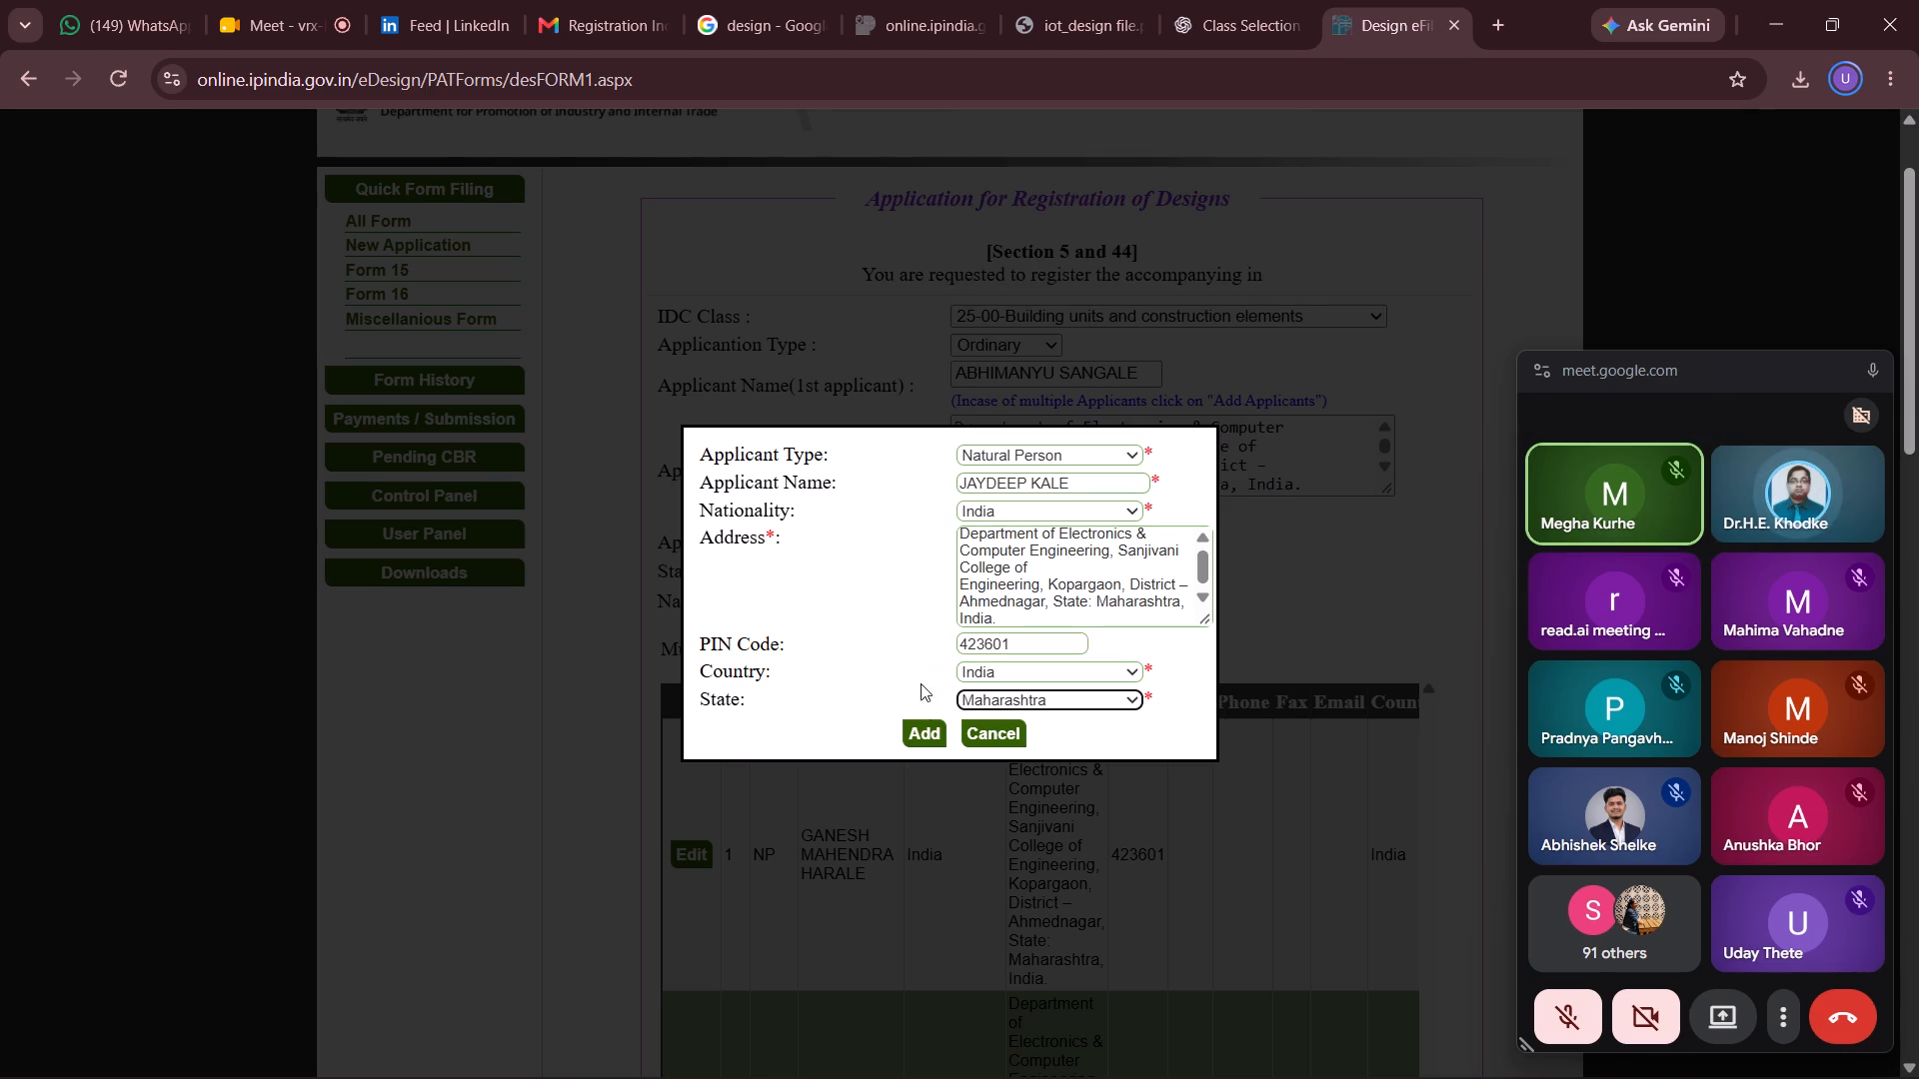
left_click(924, 727)
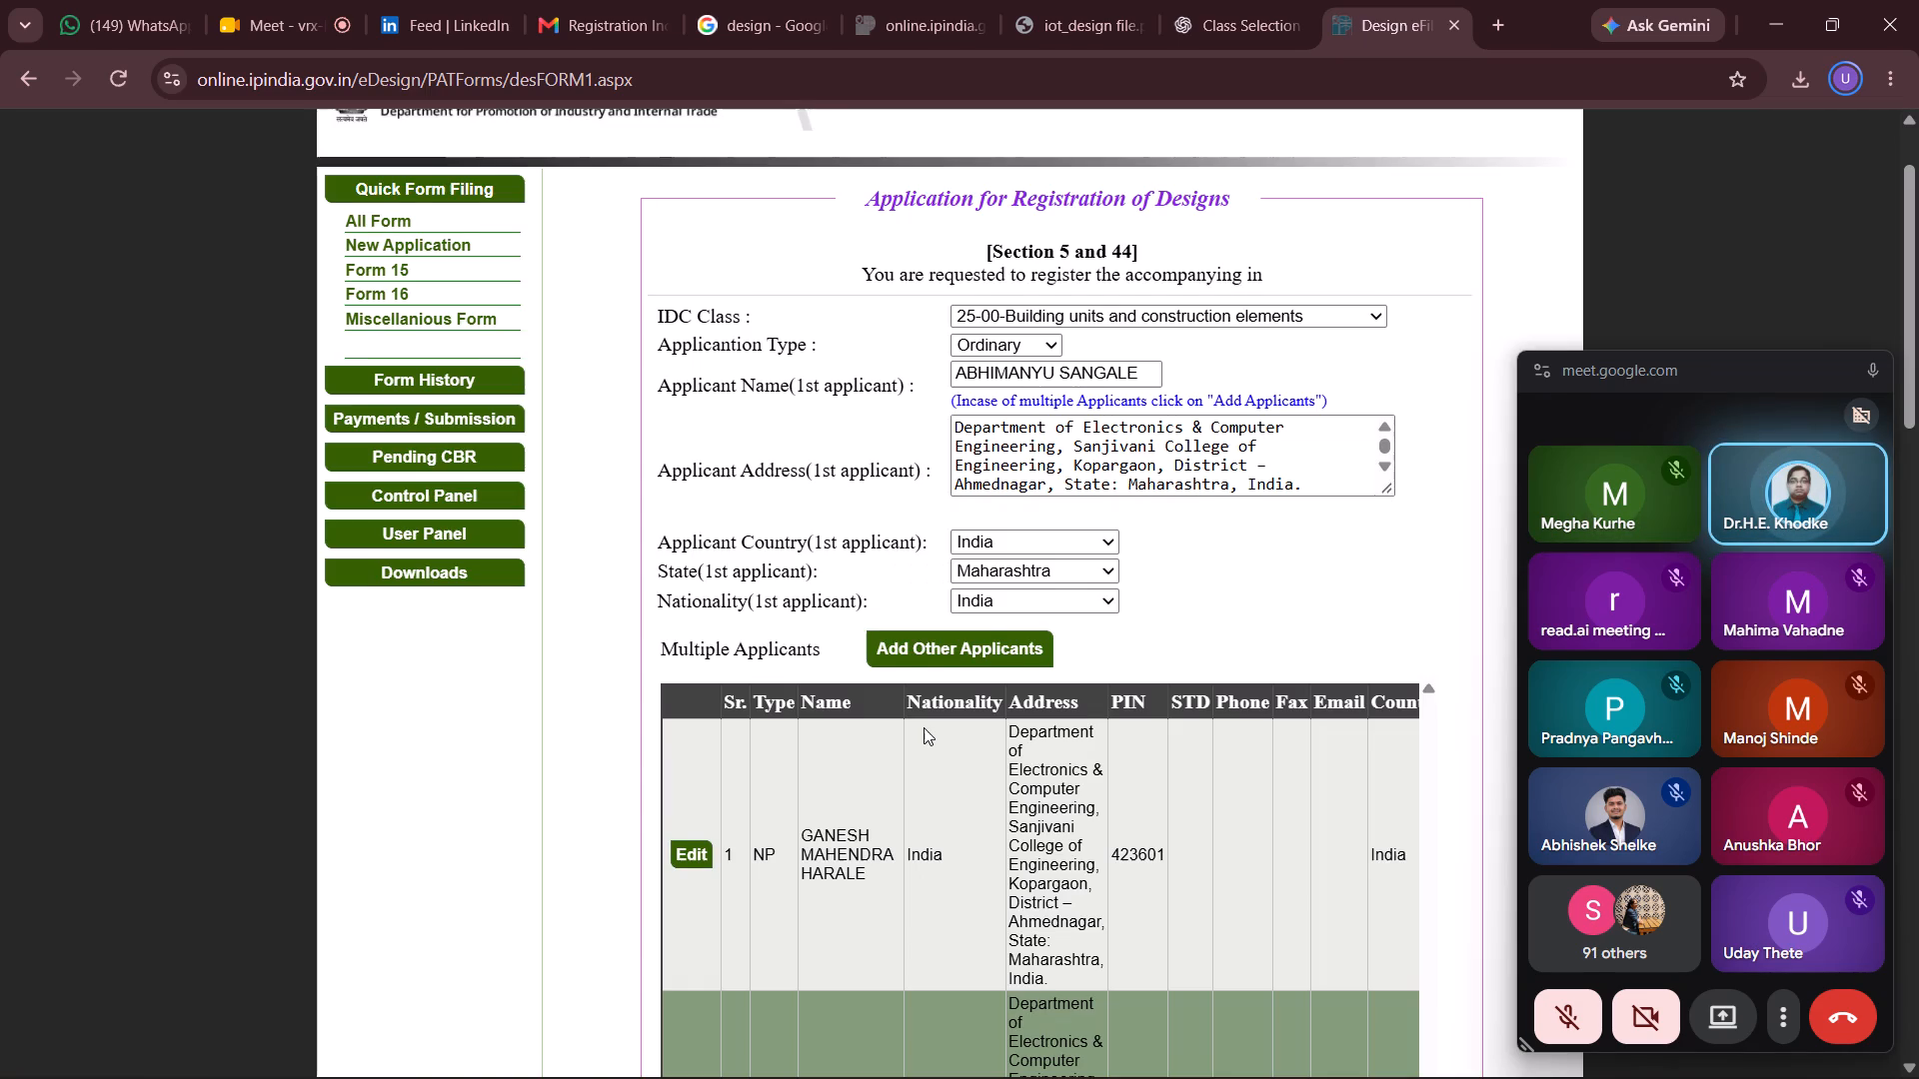
Set the application's overall applicant type, below the applicants table, to NATURAL PERSON.
scroll(964, 724, "down", 16)
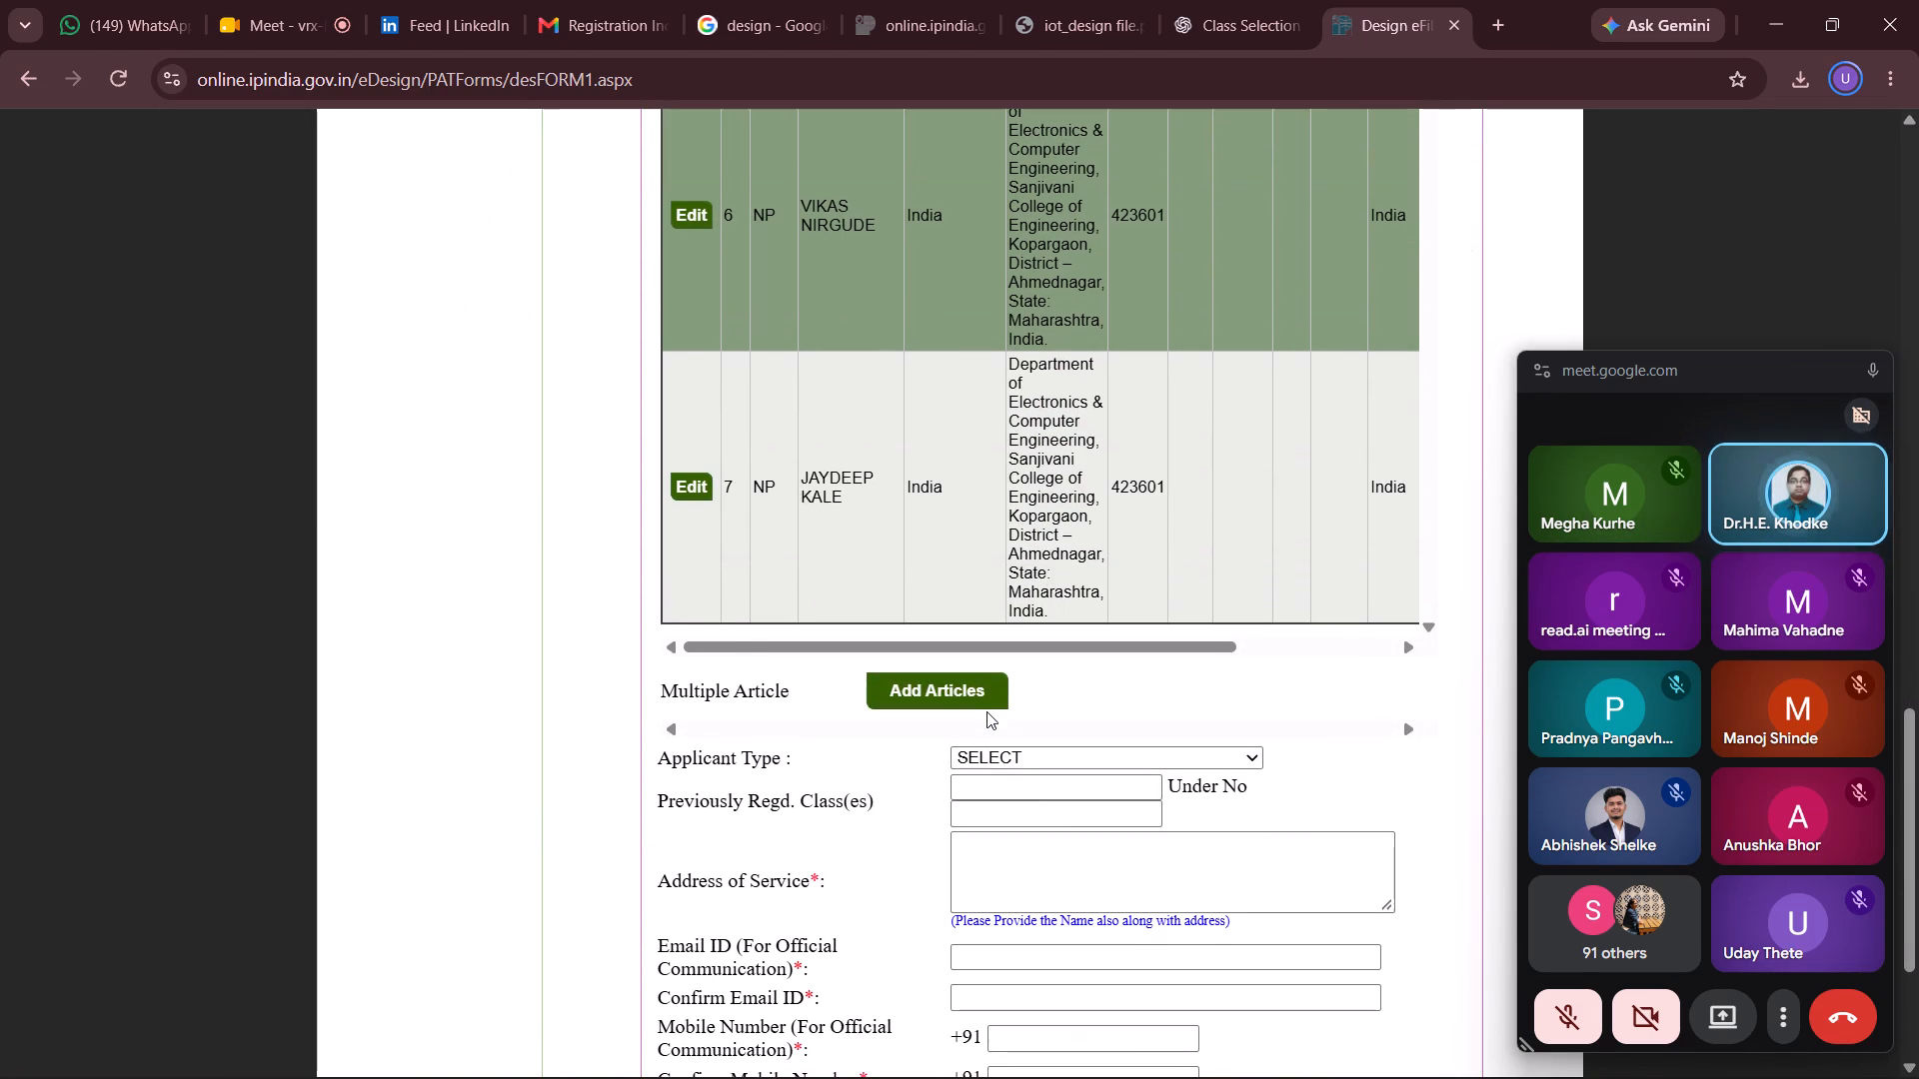
left_click(1155, 761)
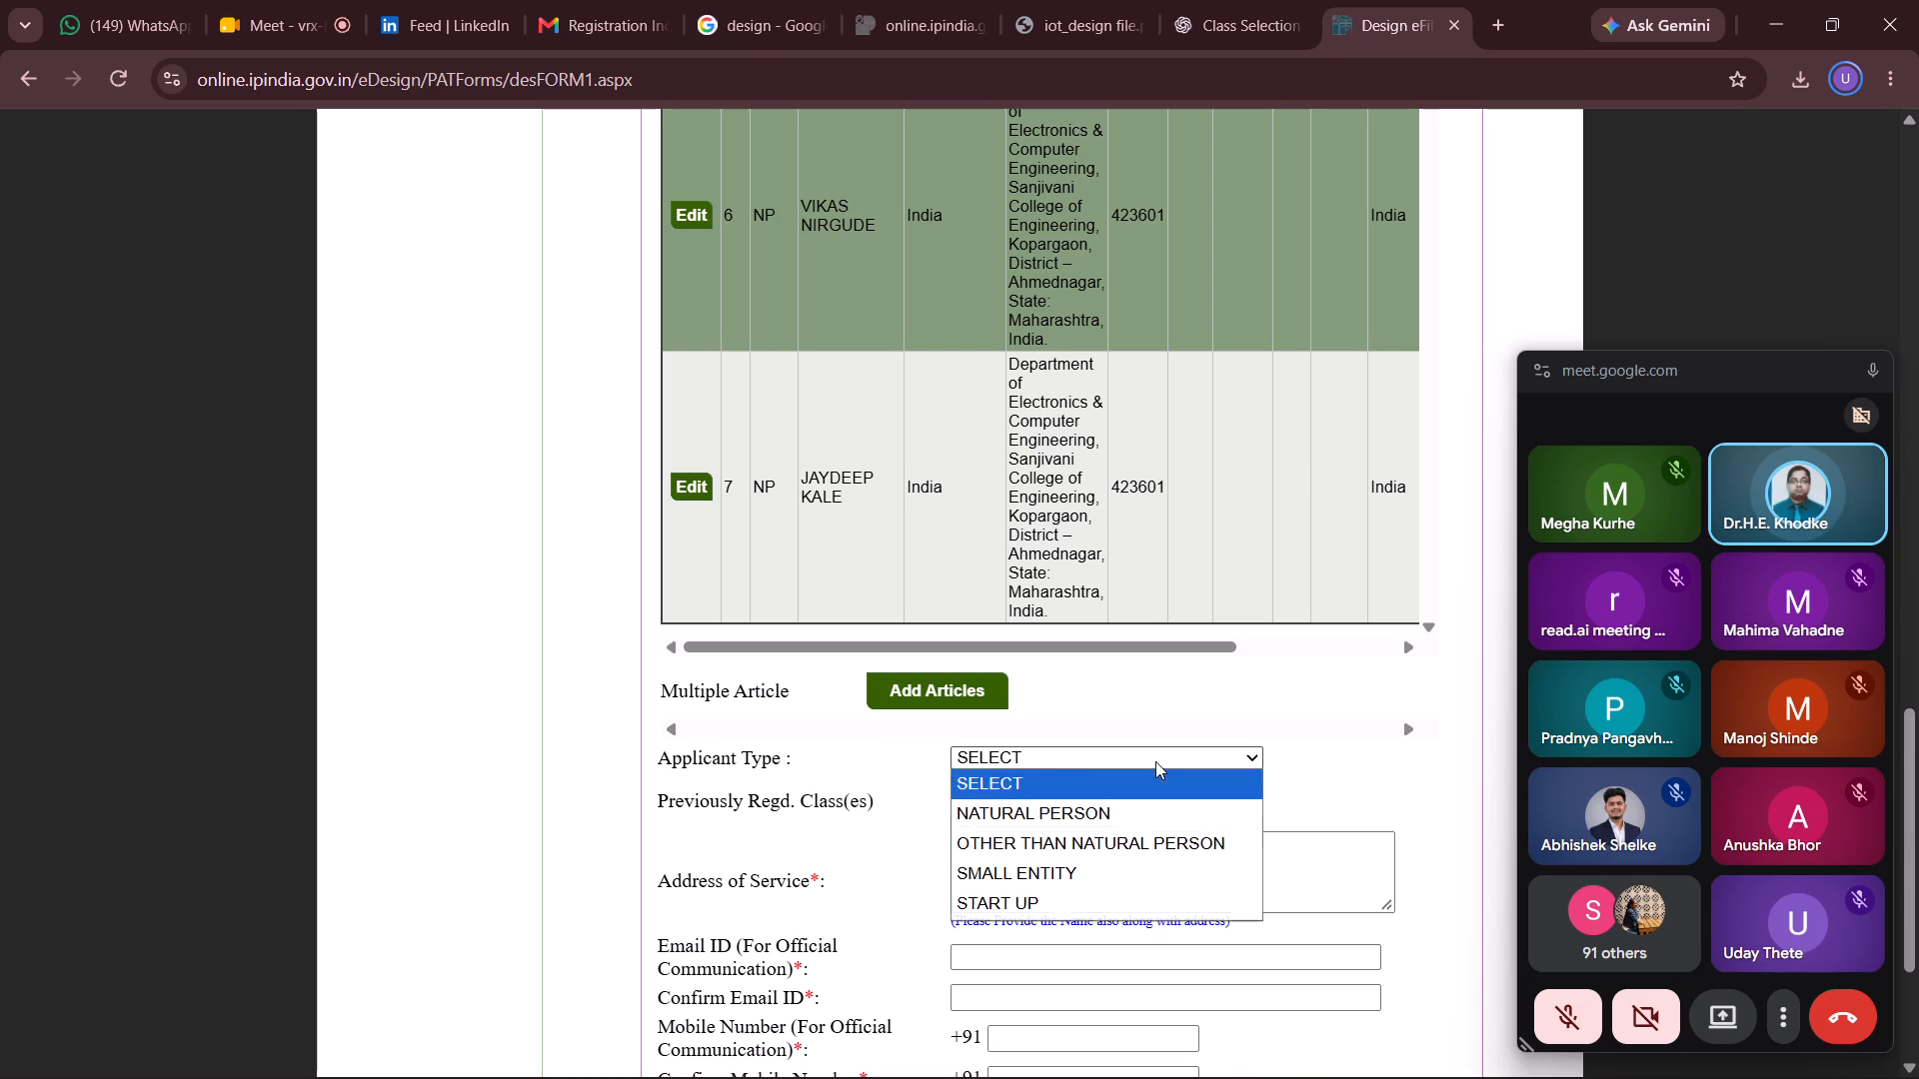
left_click(1127, 810)
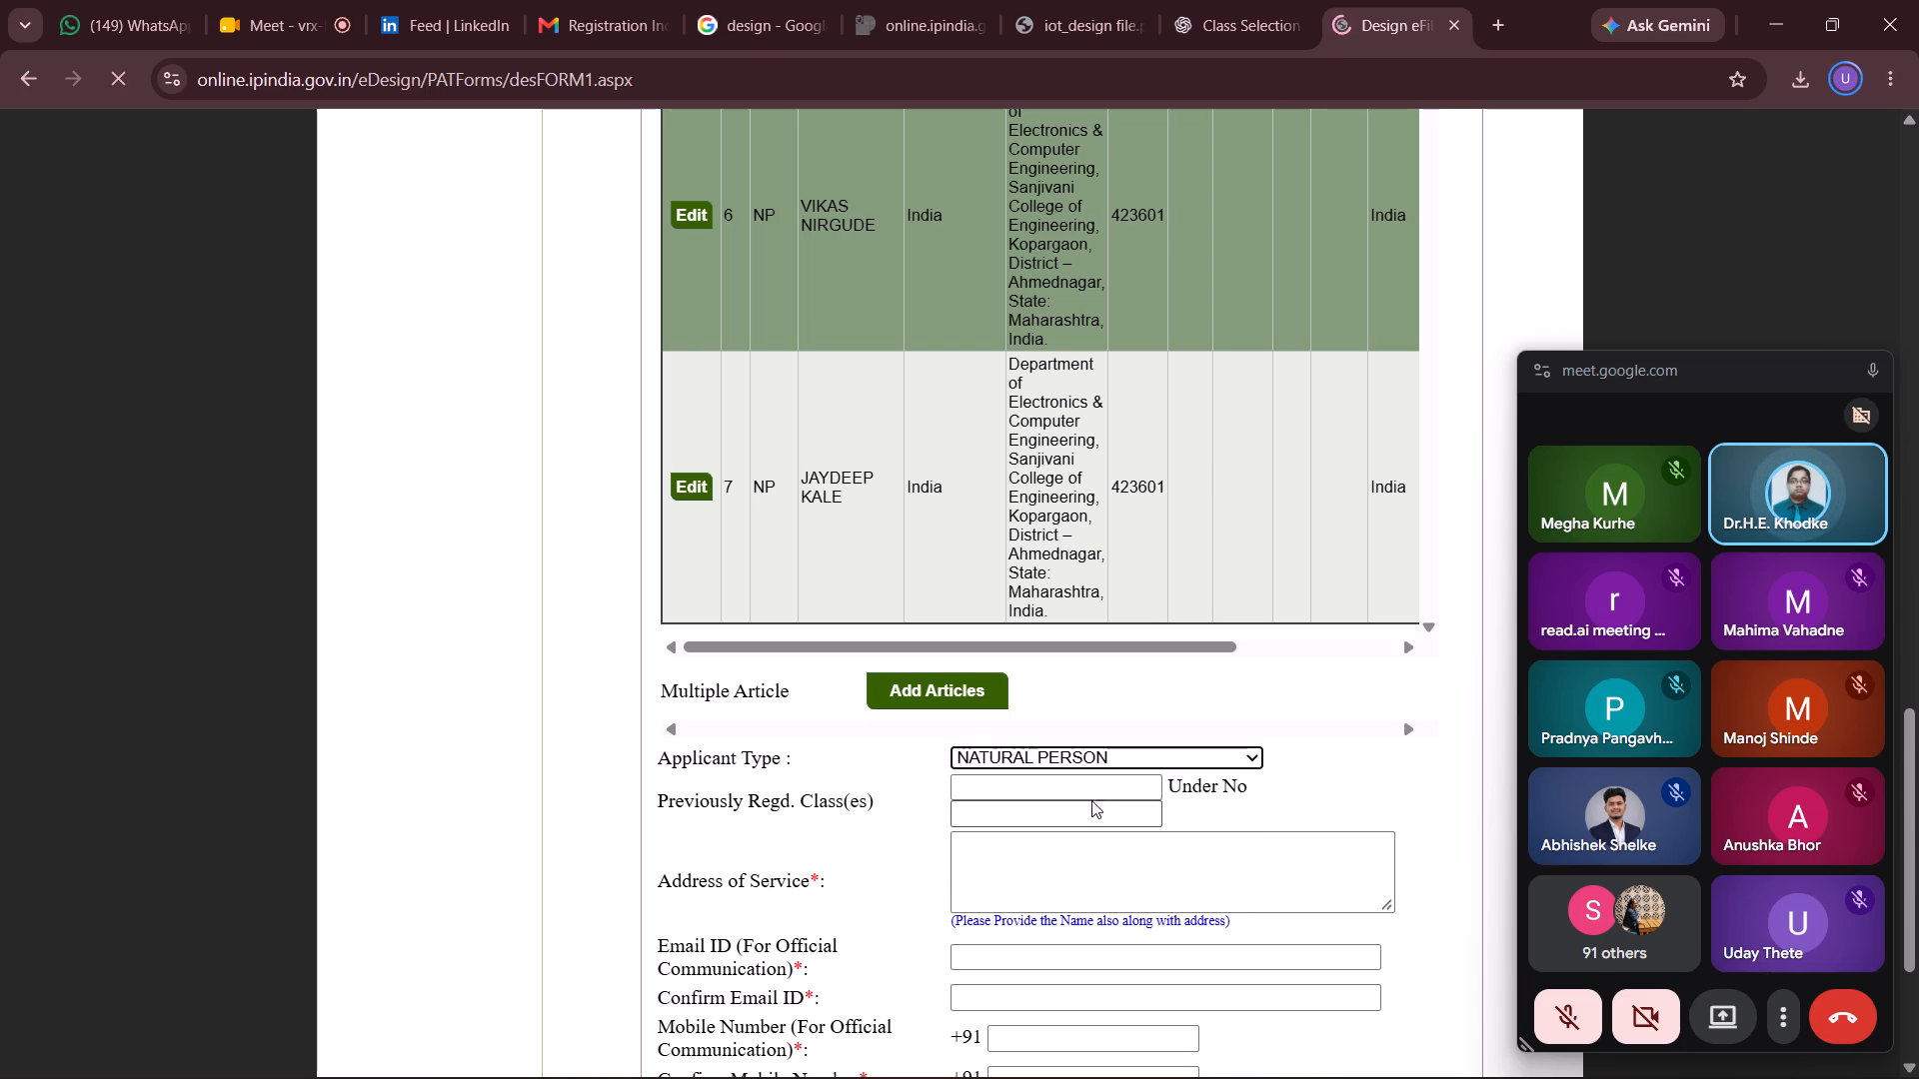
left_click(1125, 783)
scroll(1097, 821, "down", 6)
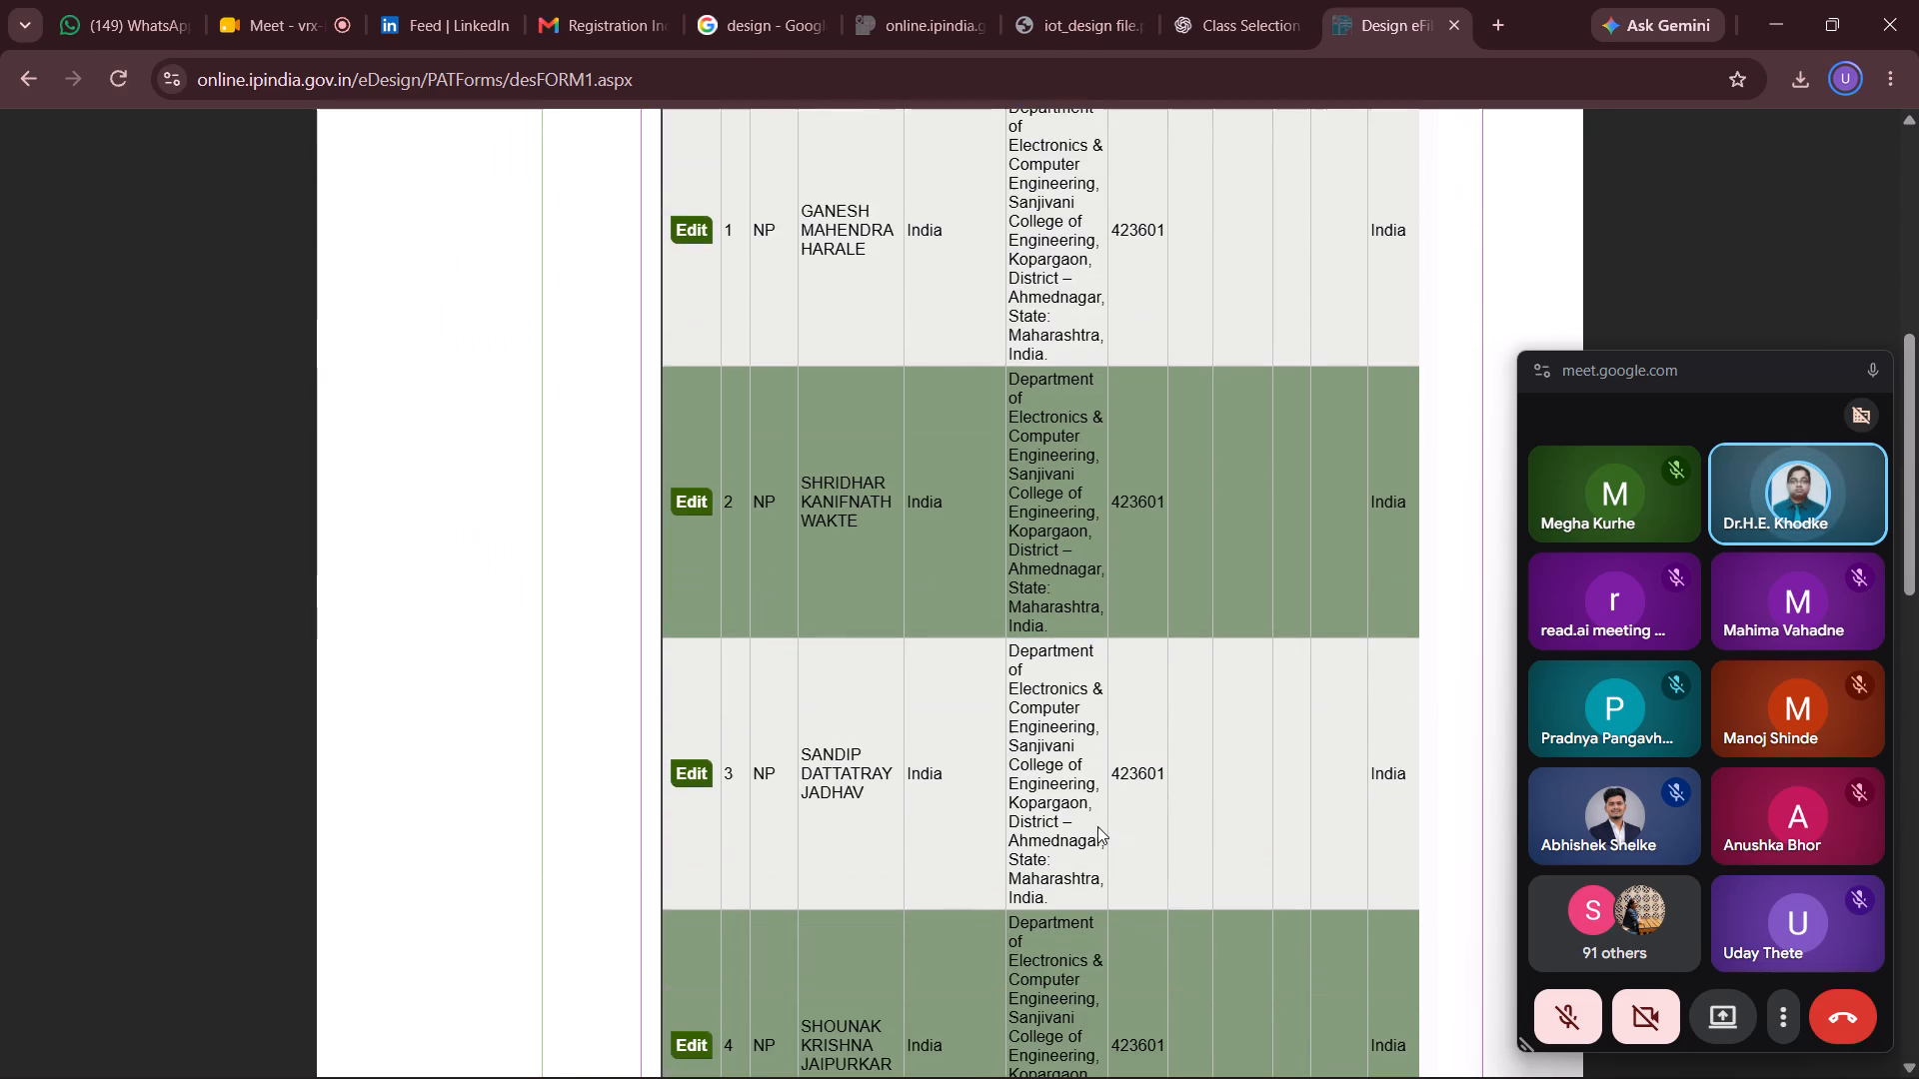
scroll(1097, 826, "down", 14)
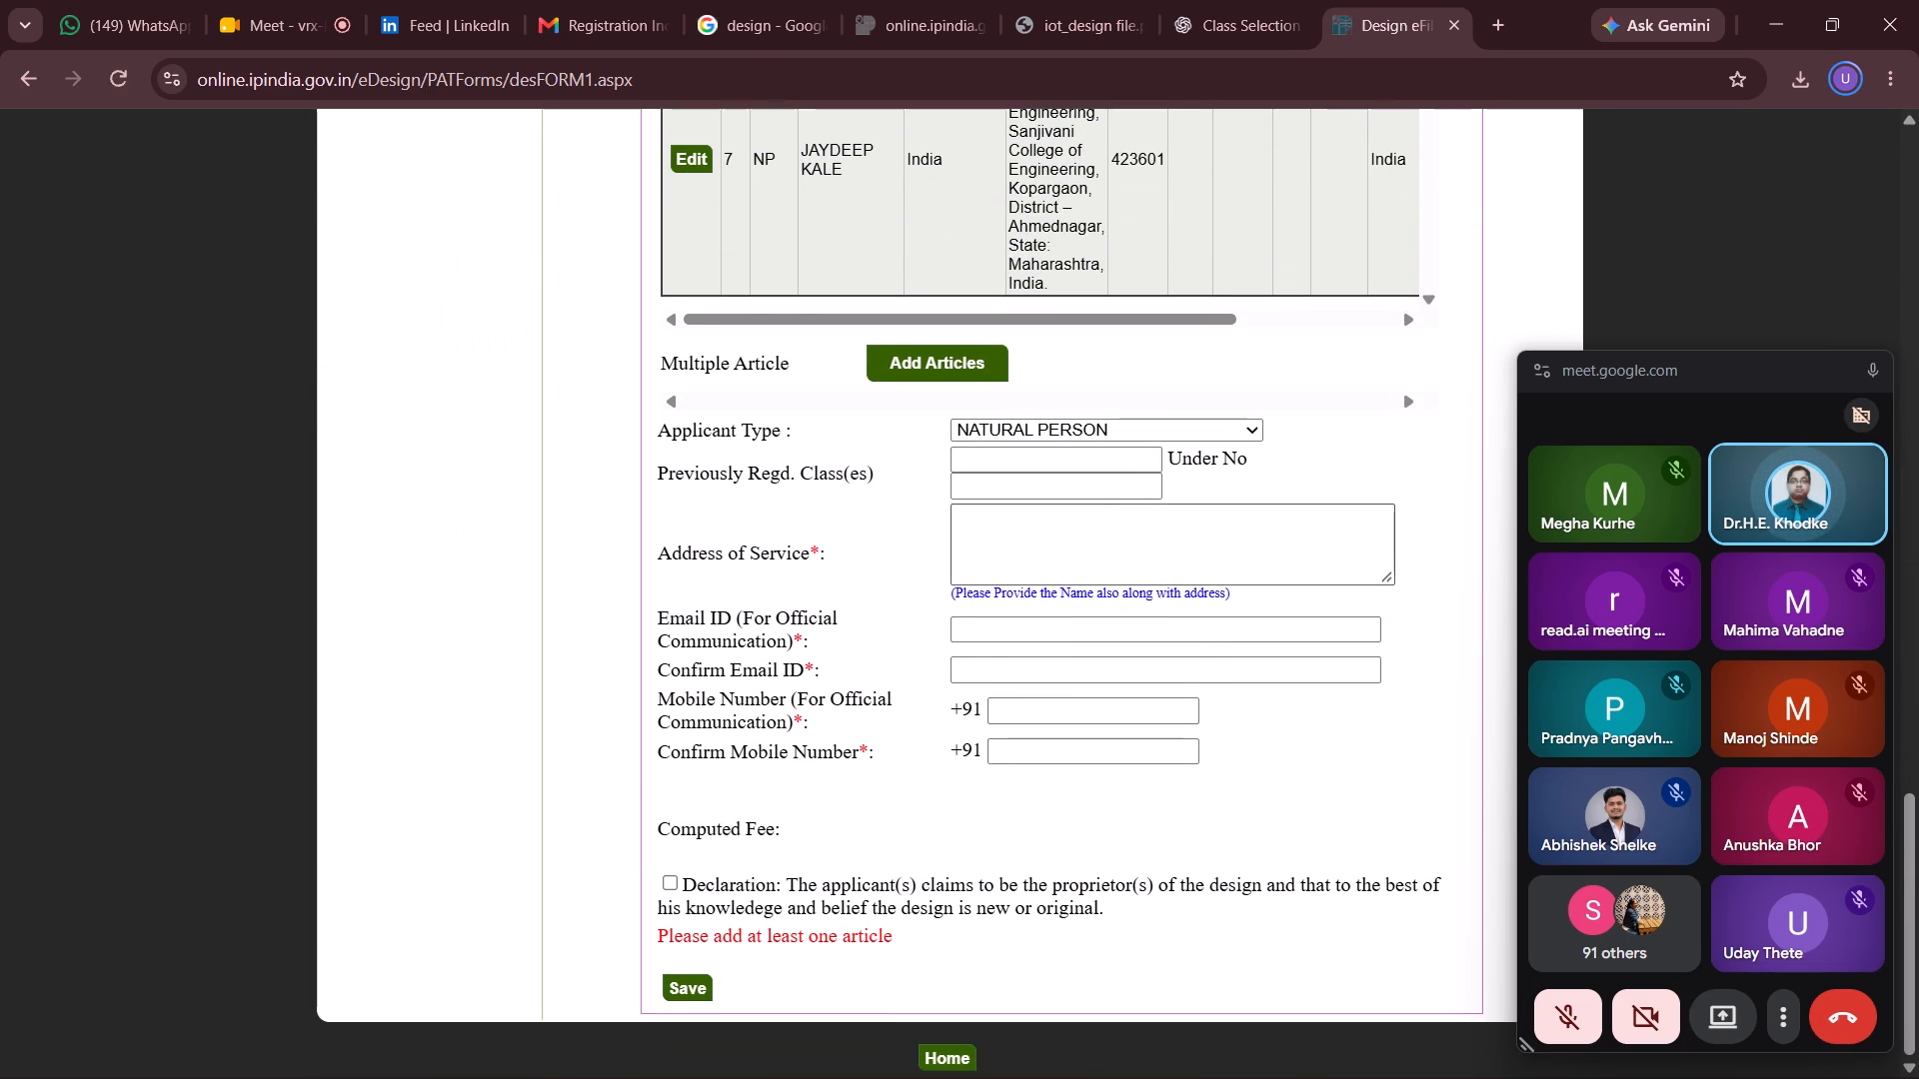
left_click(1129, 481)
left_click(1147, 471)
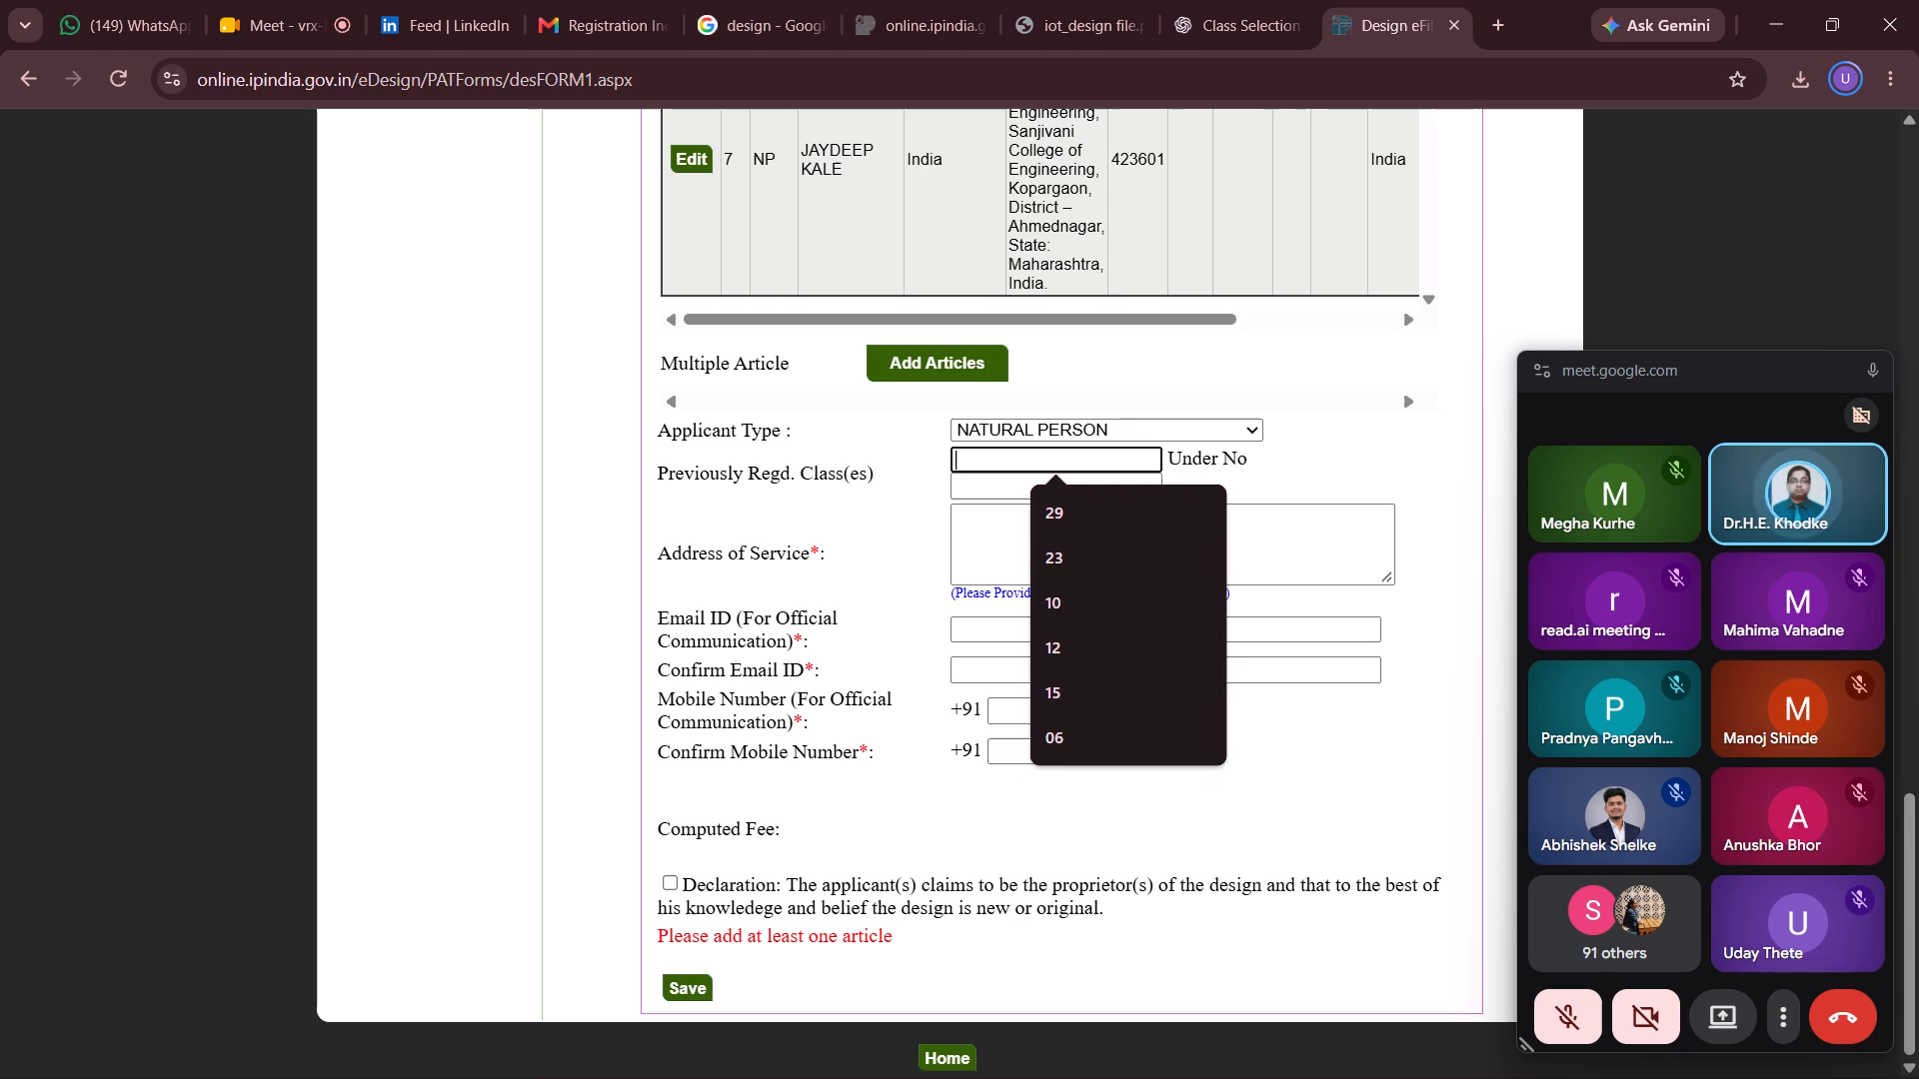
Start a new article entry and fill its name with "AI and IoT-Based Smart Polyhouse Management System", copied from iot_design file.pdf.
left_click(935, 359)
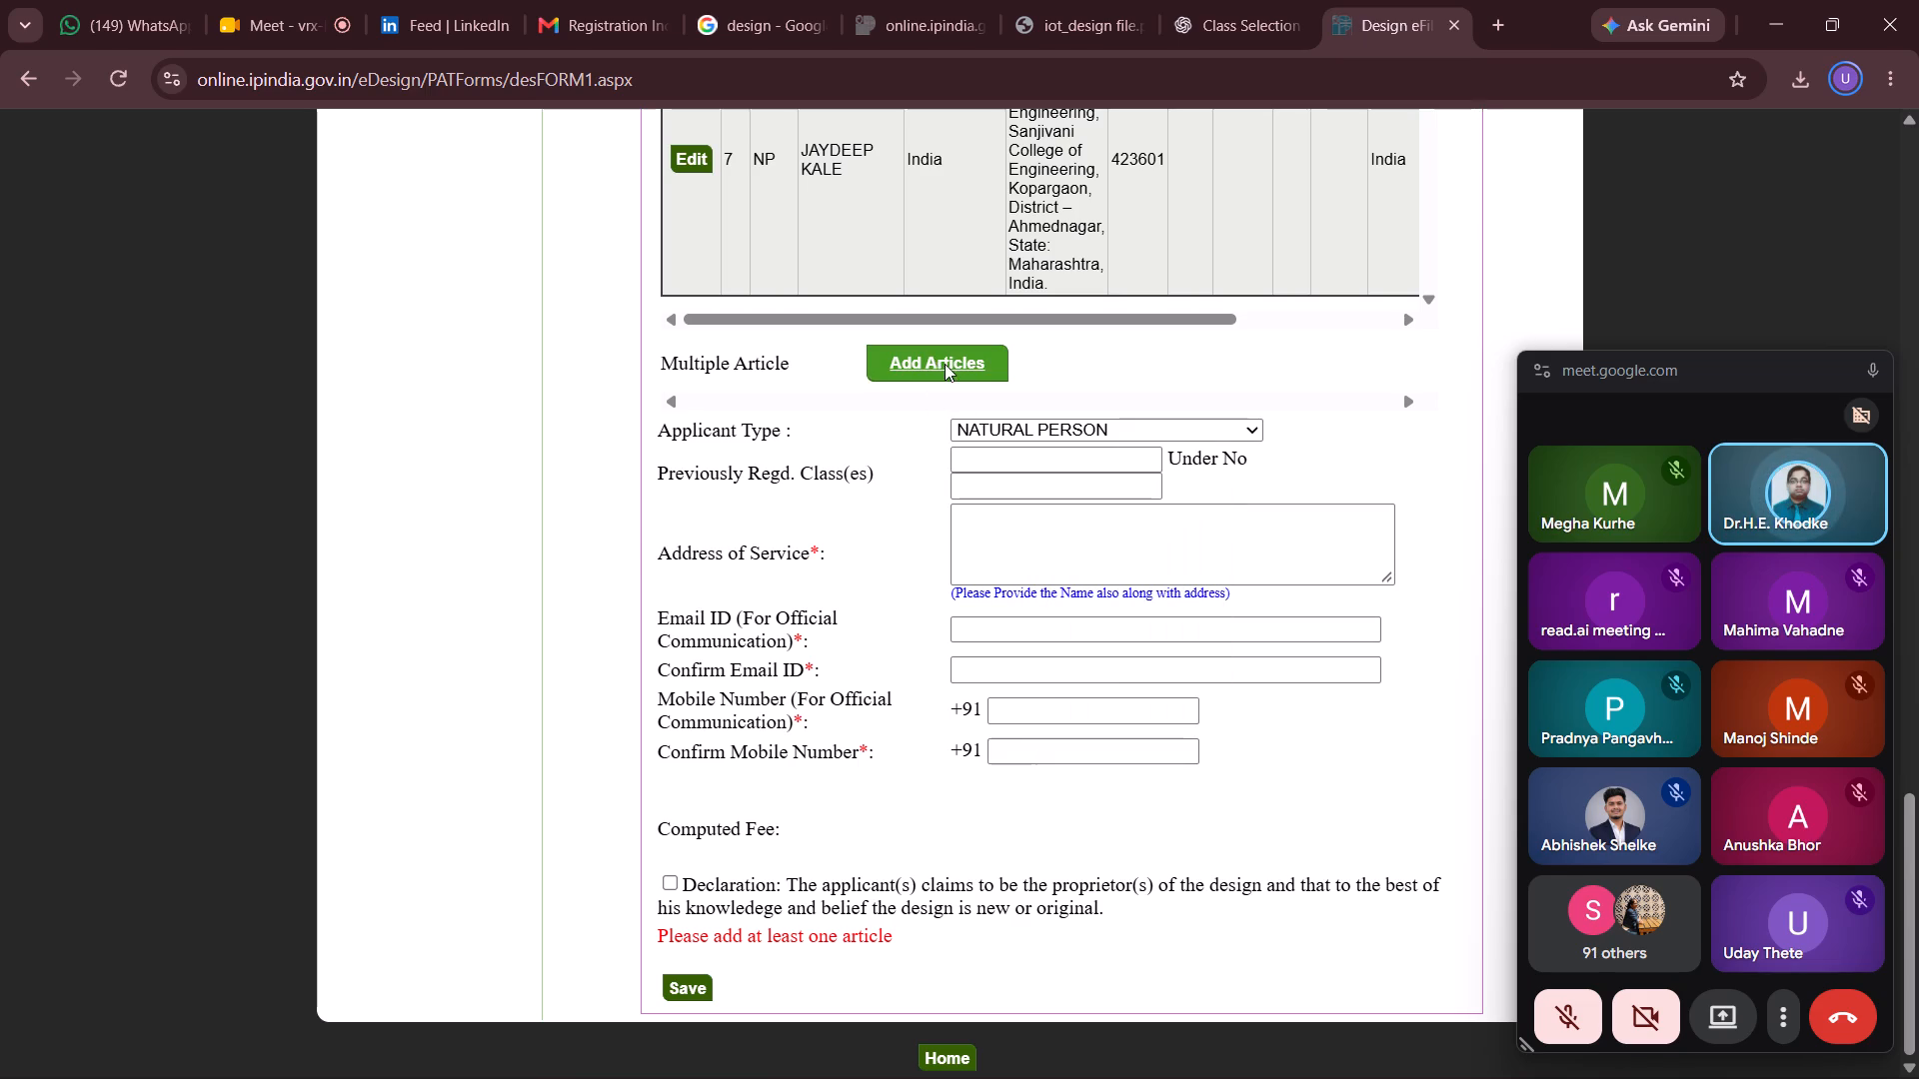
left_click(925, 473)
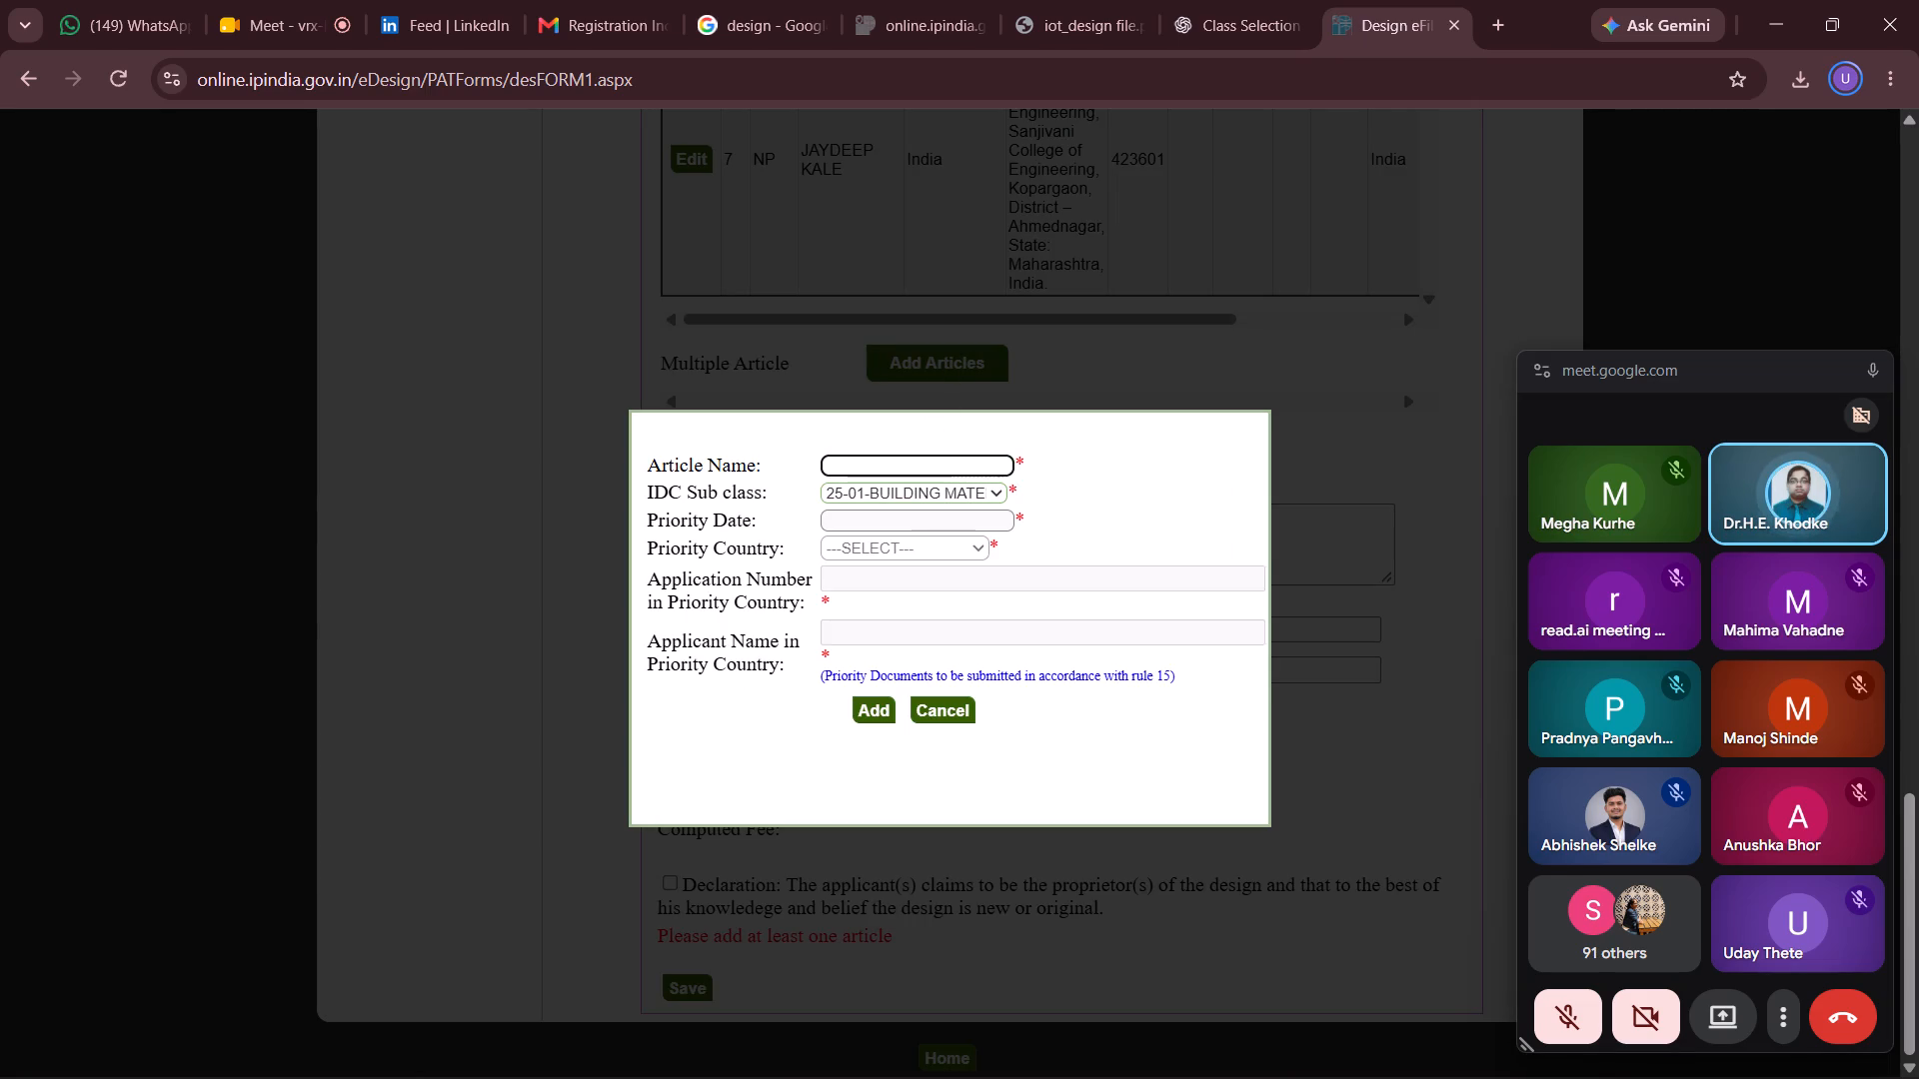
left_click(1055, 37)
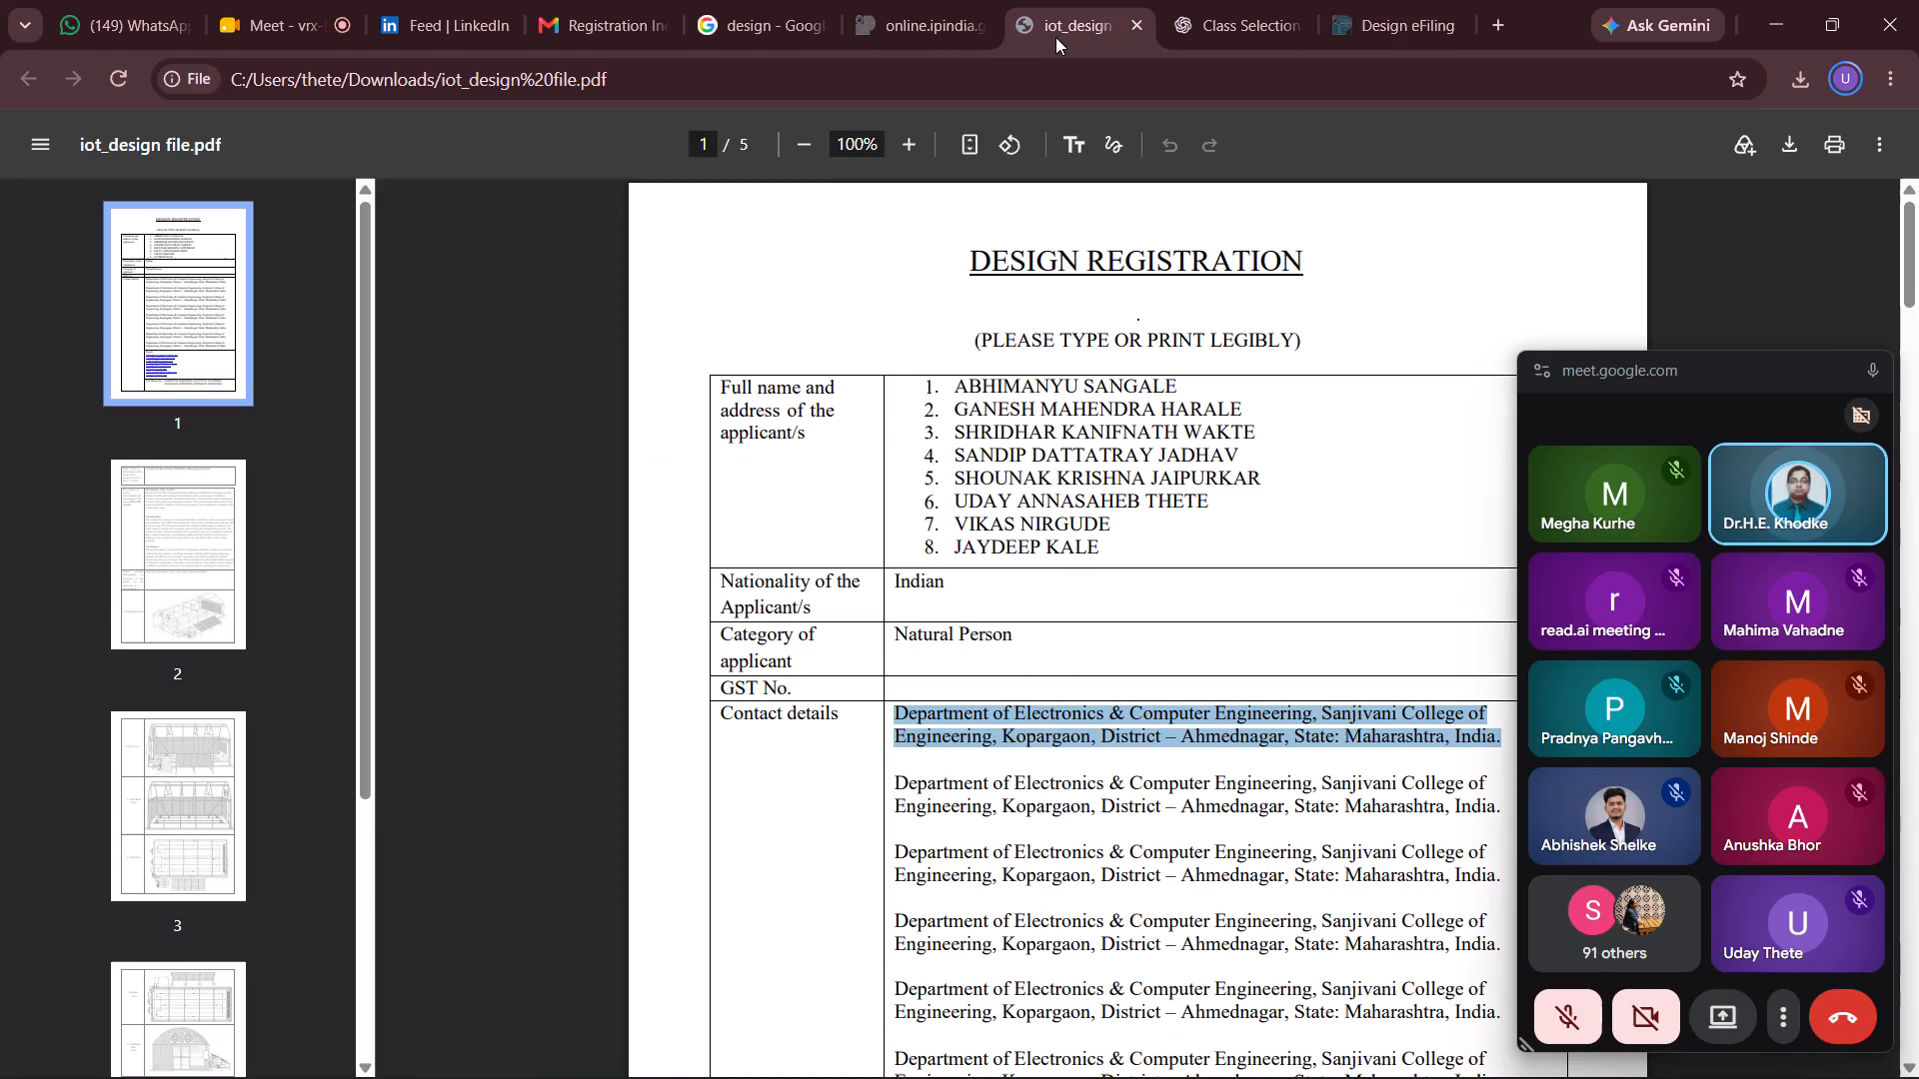
scroll(1012, 626, "up", 2)
scroll(1012, 626, "down", 9)
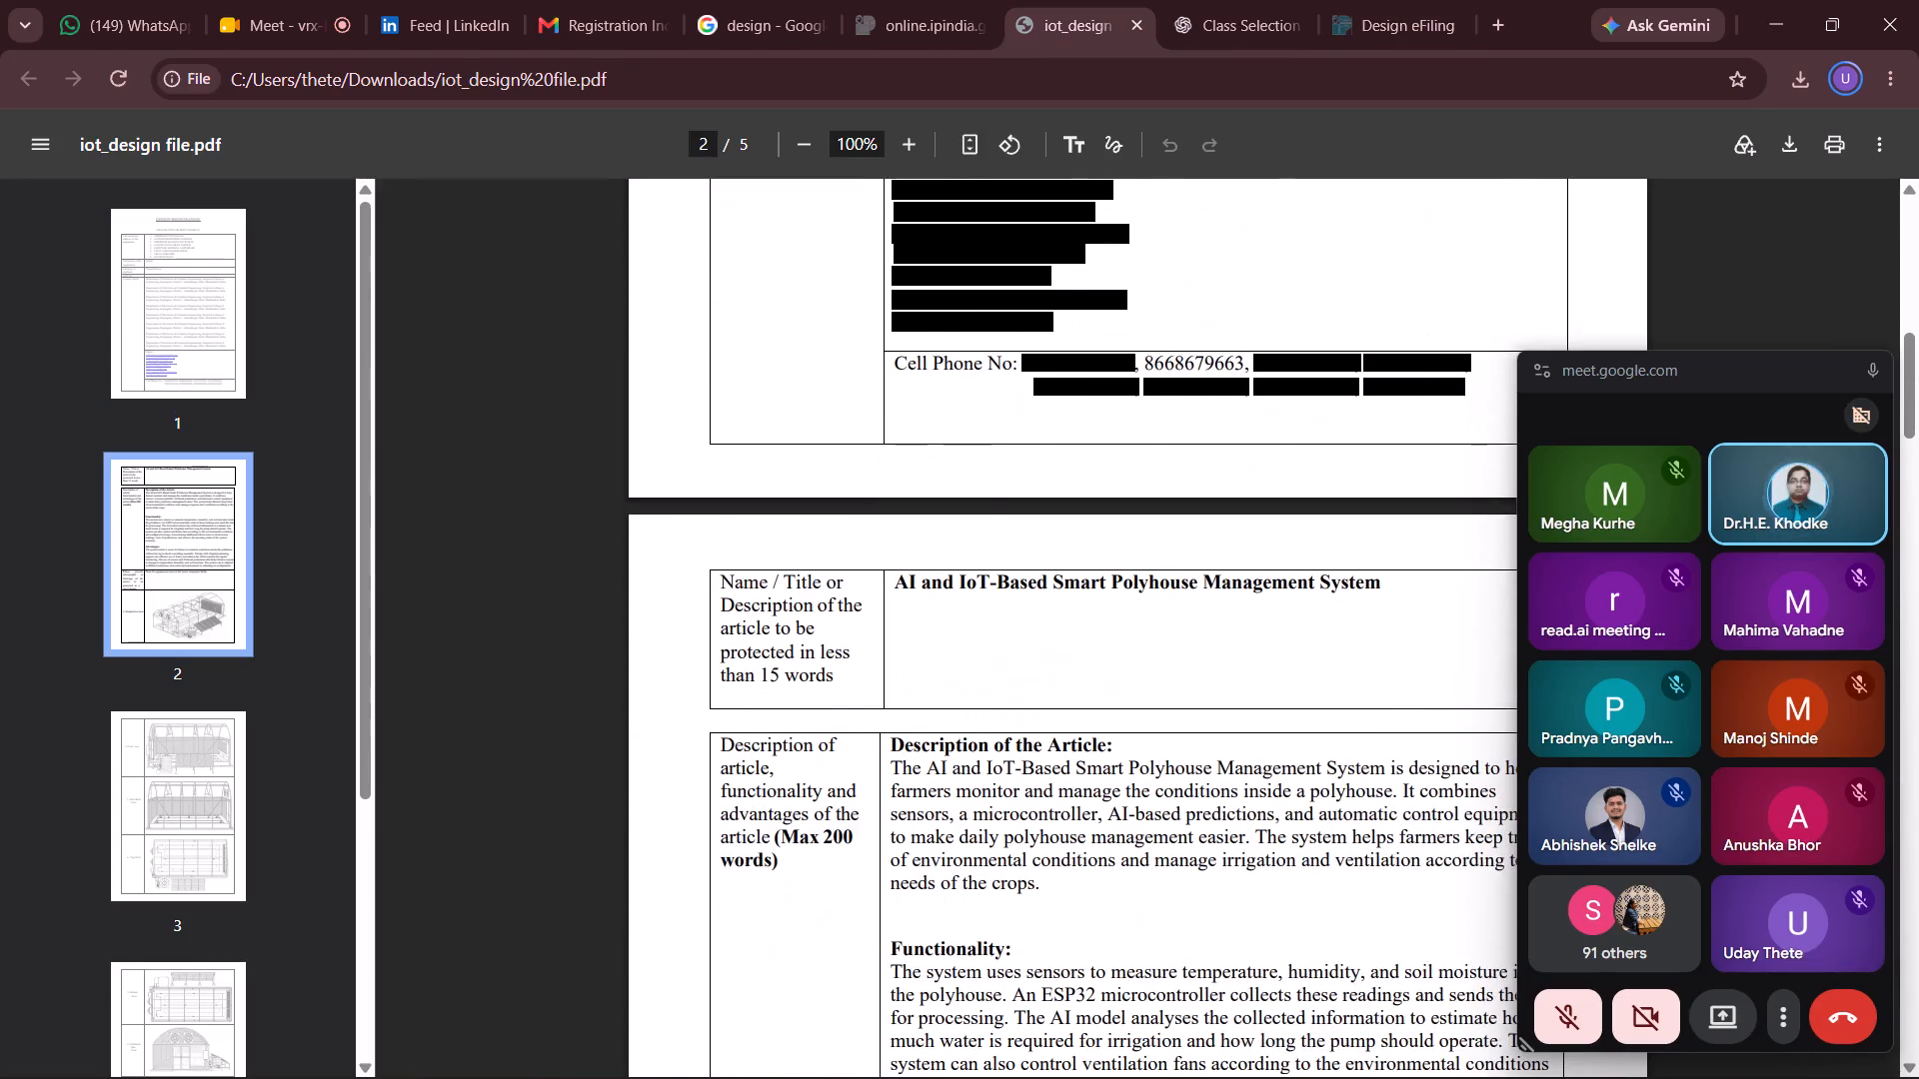
left_click_drag(898, 576, 1486, 645)
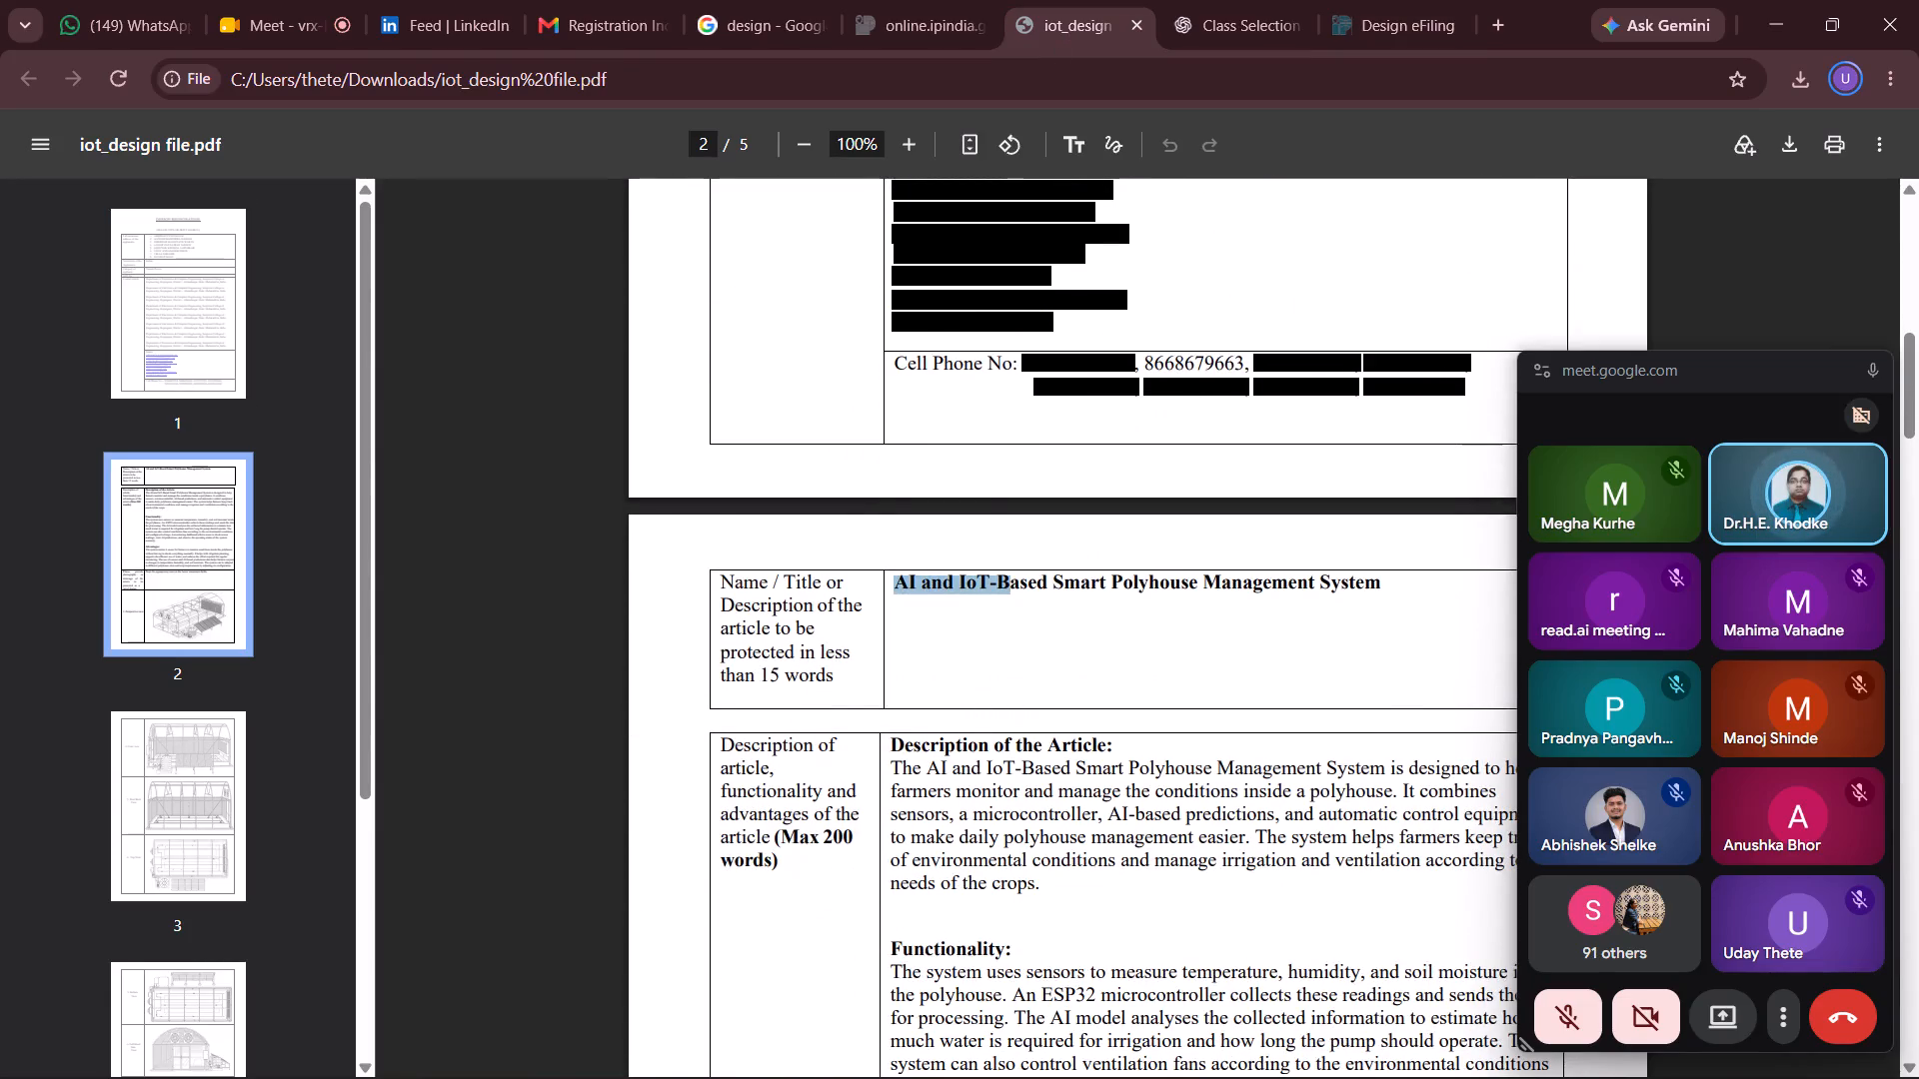
left_click_drag(1486, 645, 1487, 645)
left_click(1435, 593)
left_click_drag(1434, 589, 1169, 601)
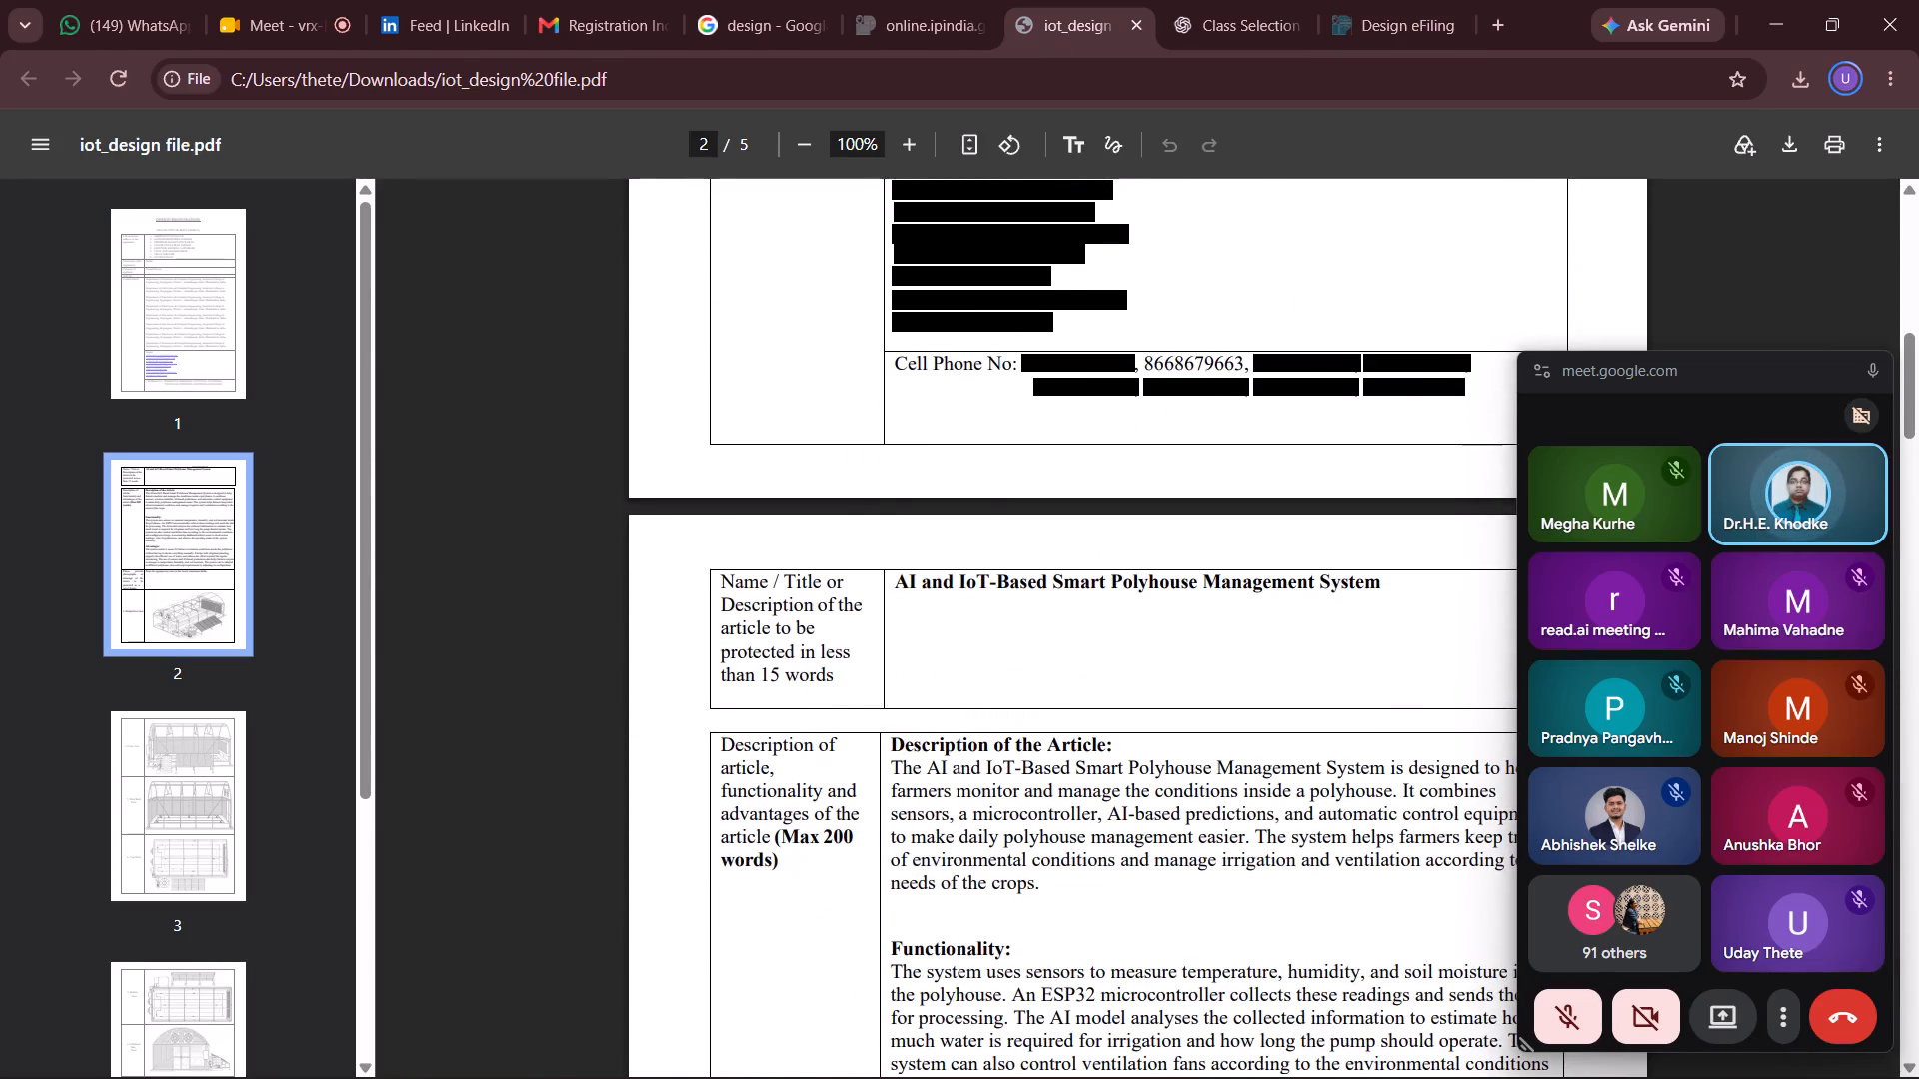
left_click_drag(1169, 601, 1204, 583)
left_click_drag(1388, 580, 895, 593)
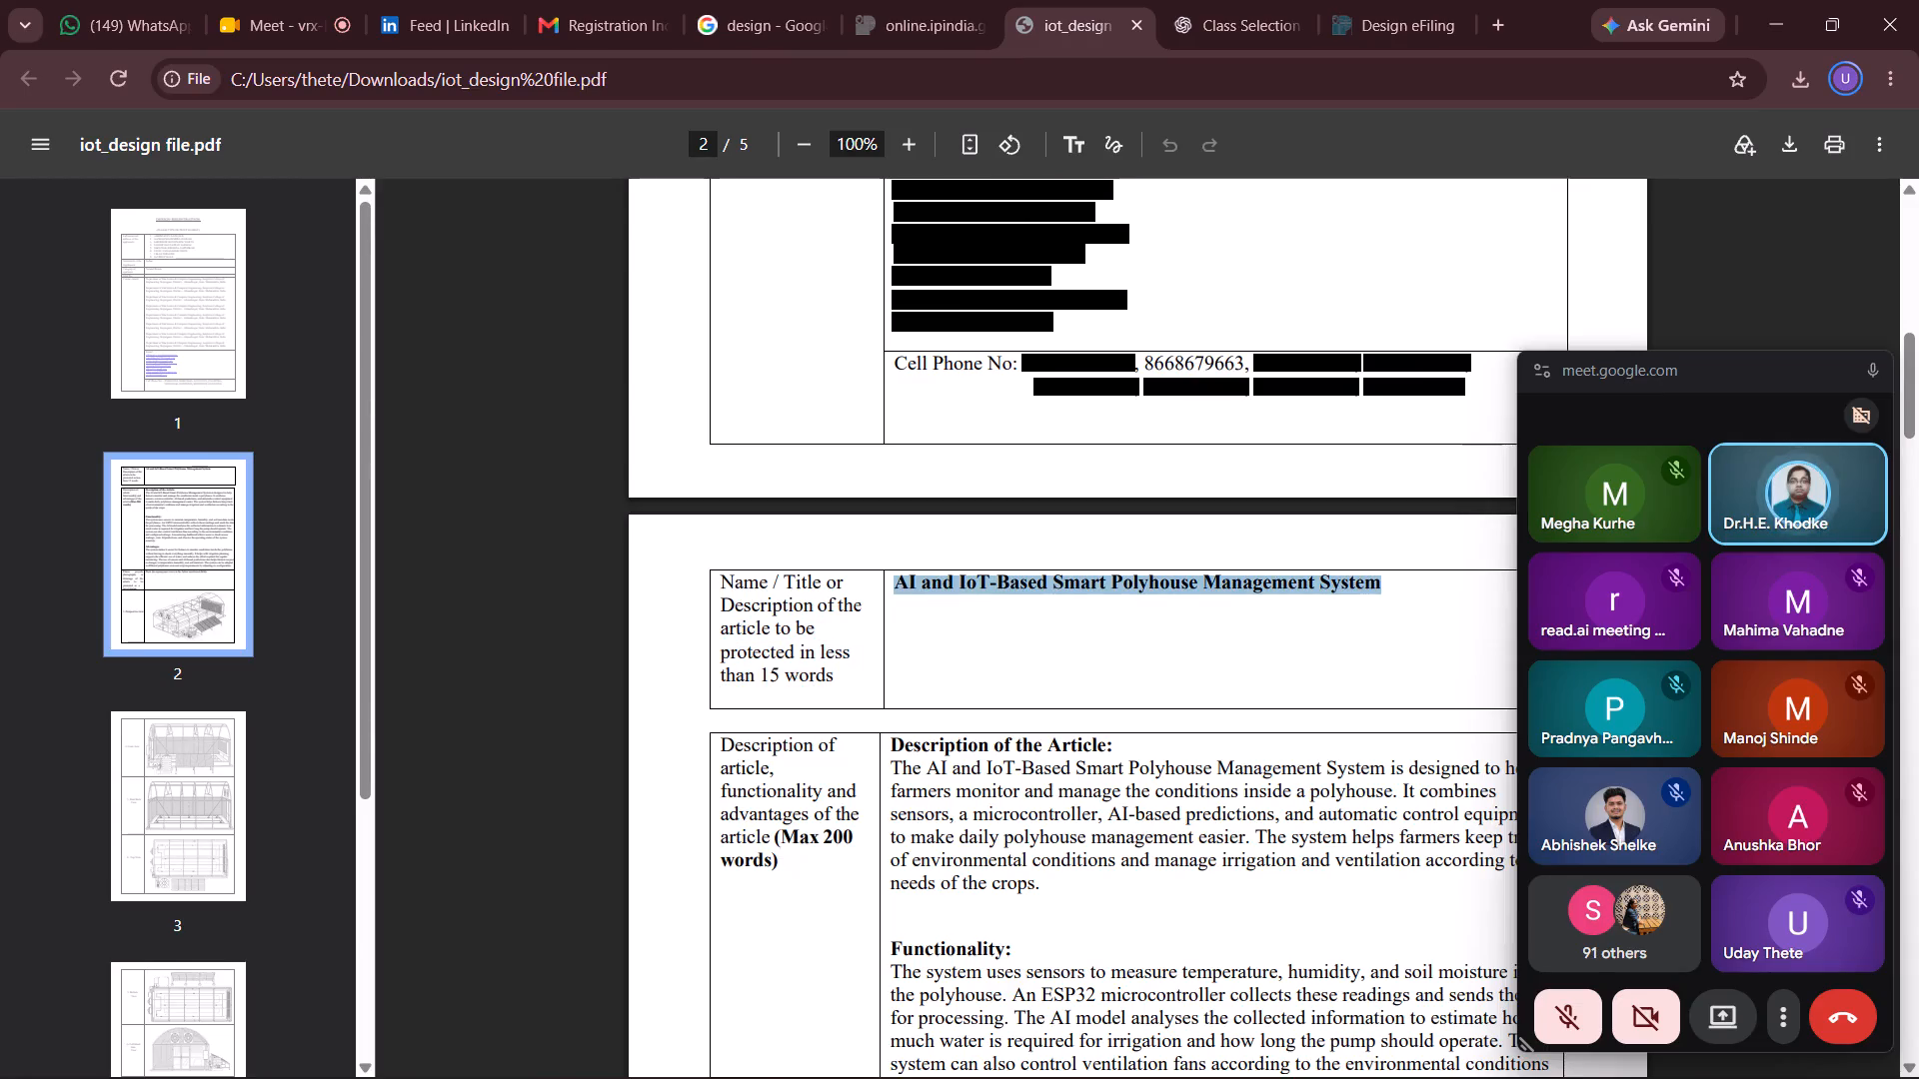
key("ctrl+c")
left_click(1380, 14)
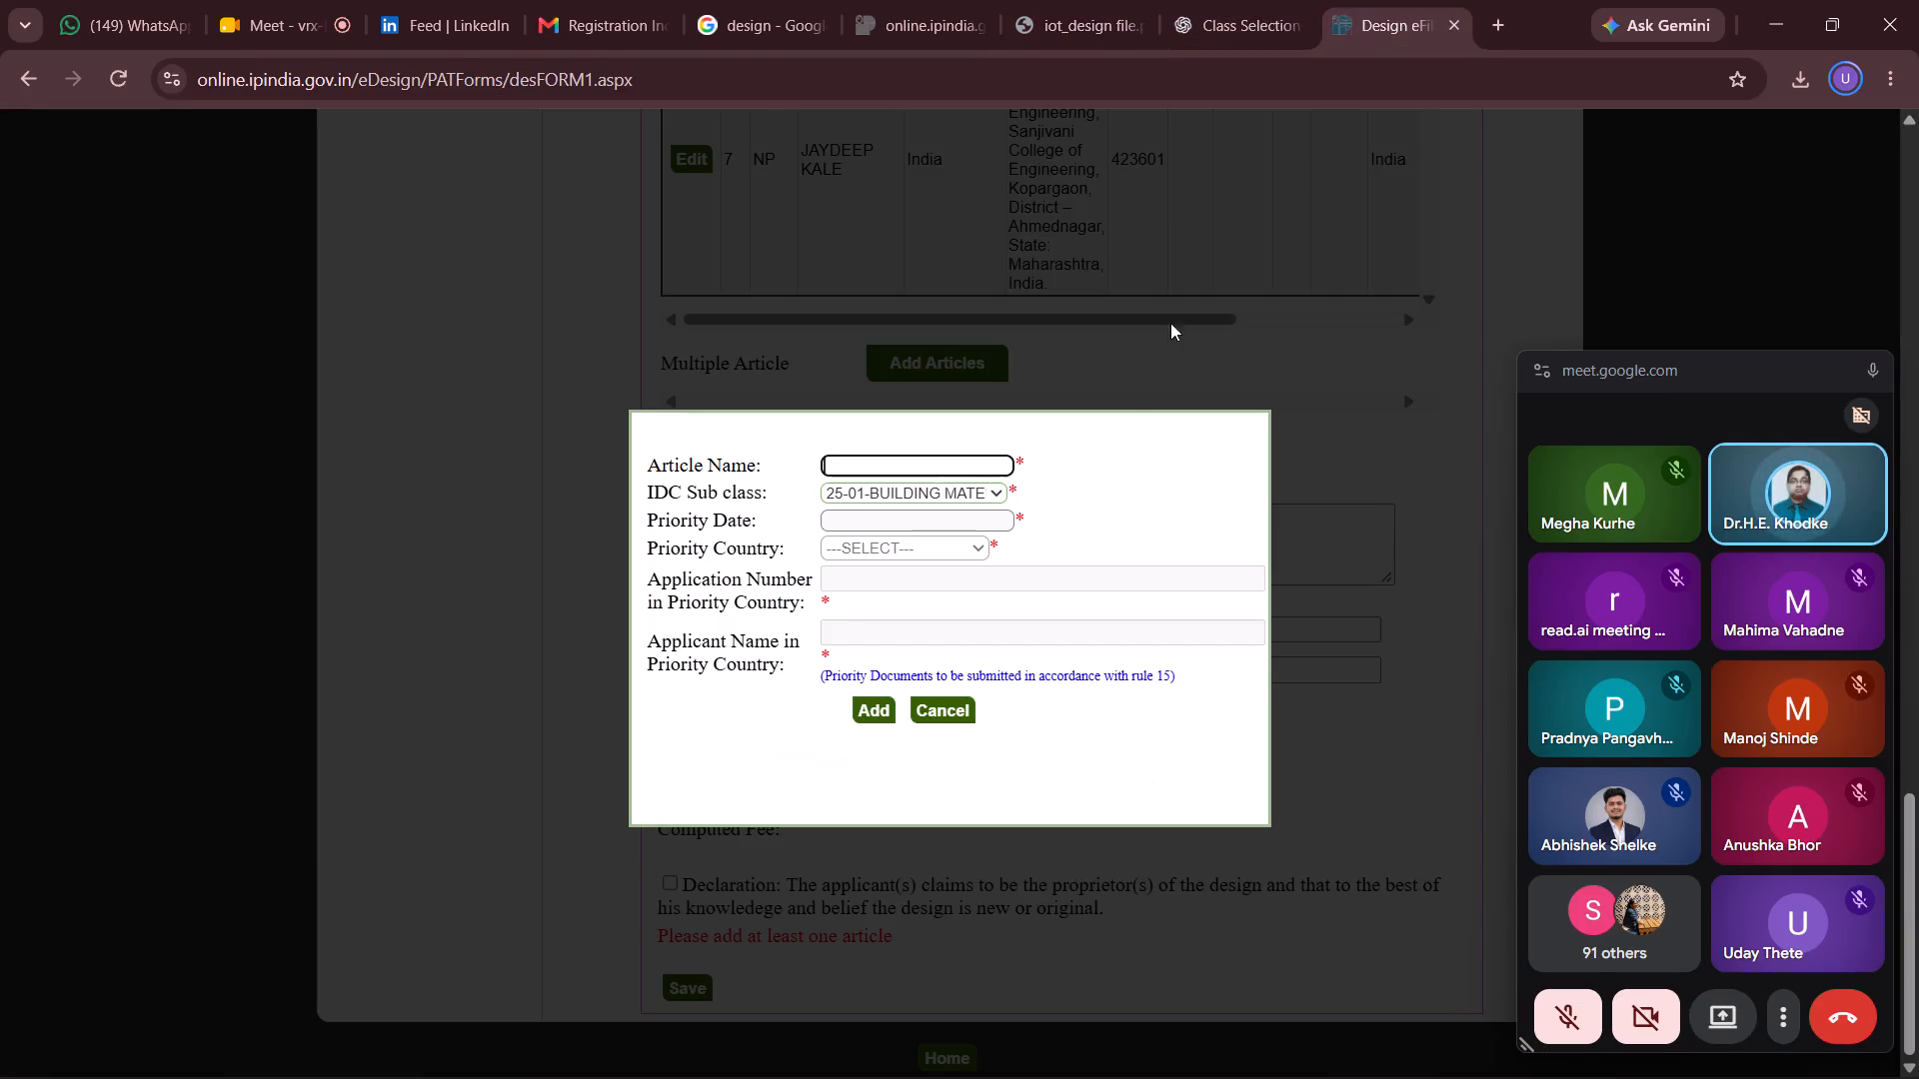
key("ctrl+v")
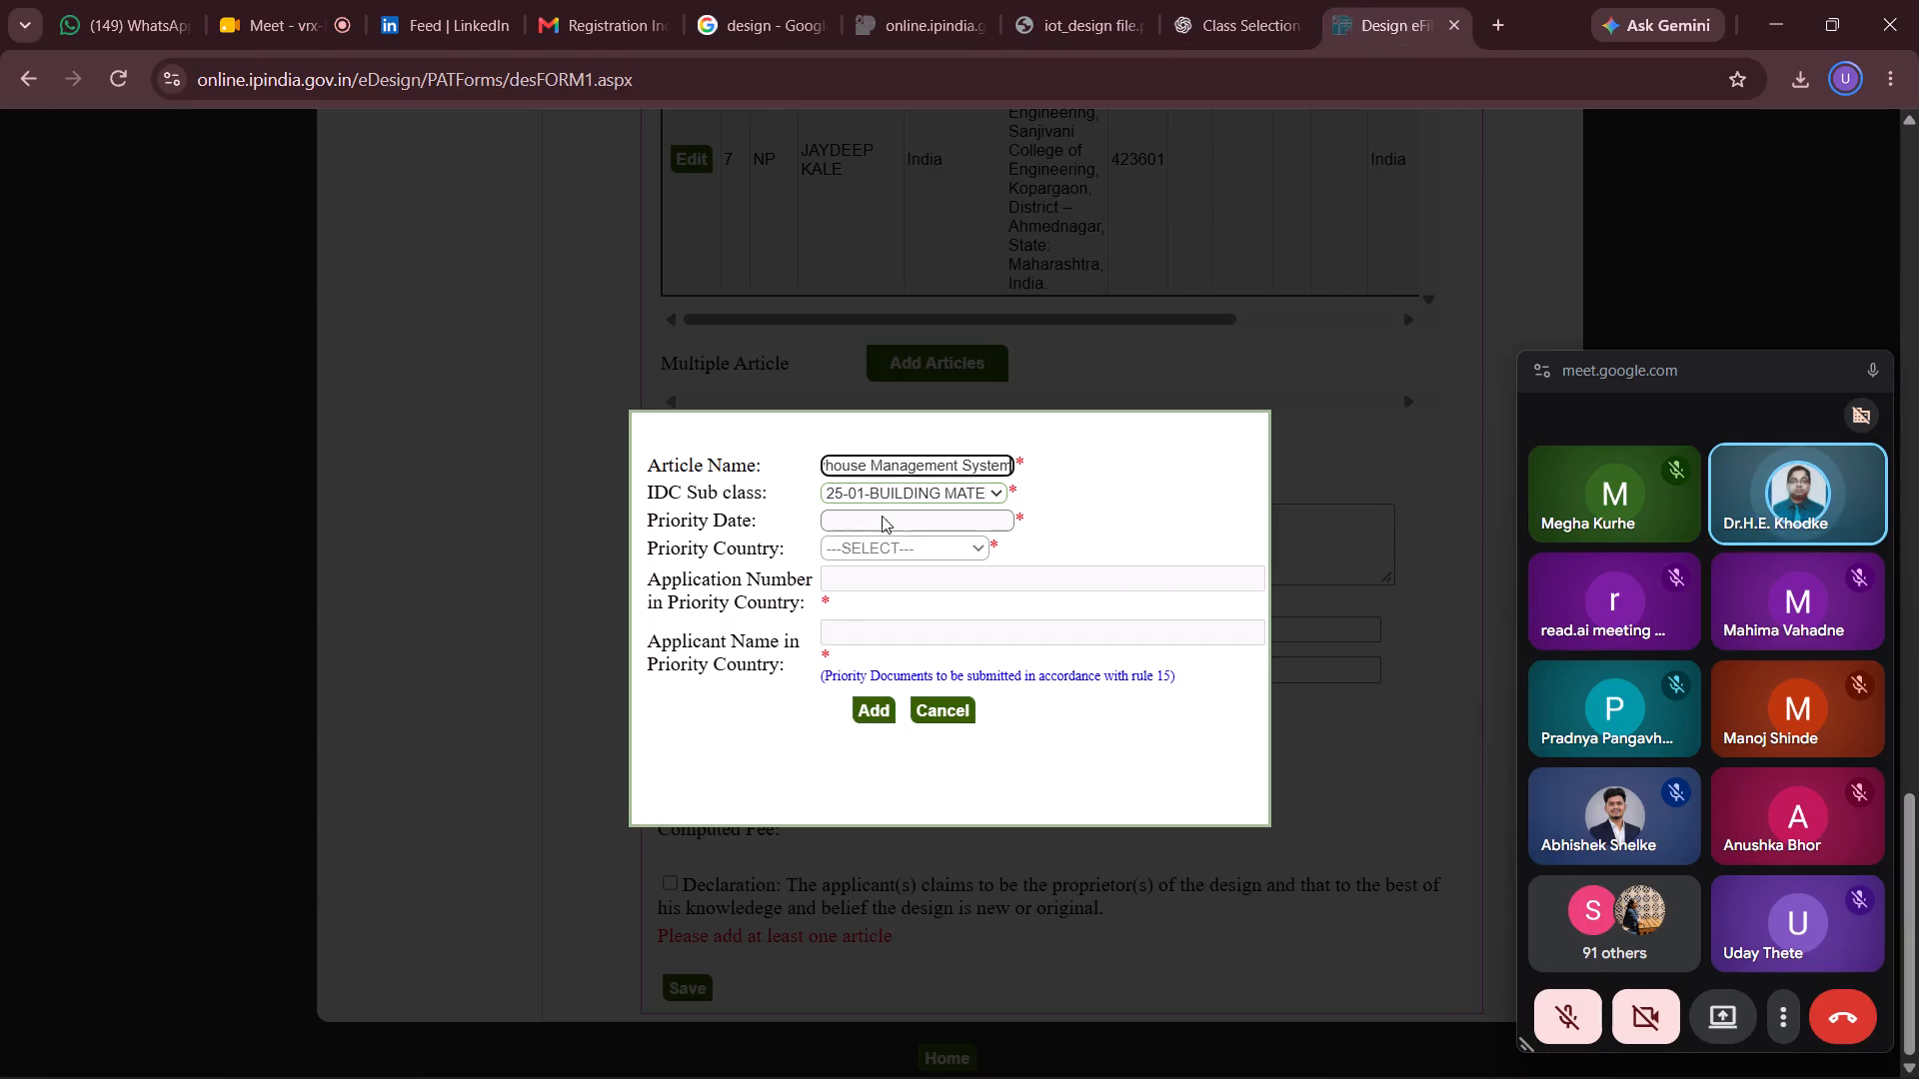
Choose IDC sub class 25-01-BUILDING MATERIALS, leave the priority details blank, and add the article to the application.
left_click(956, 494)
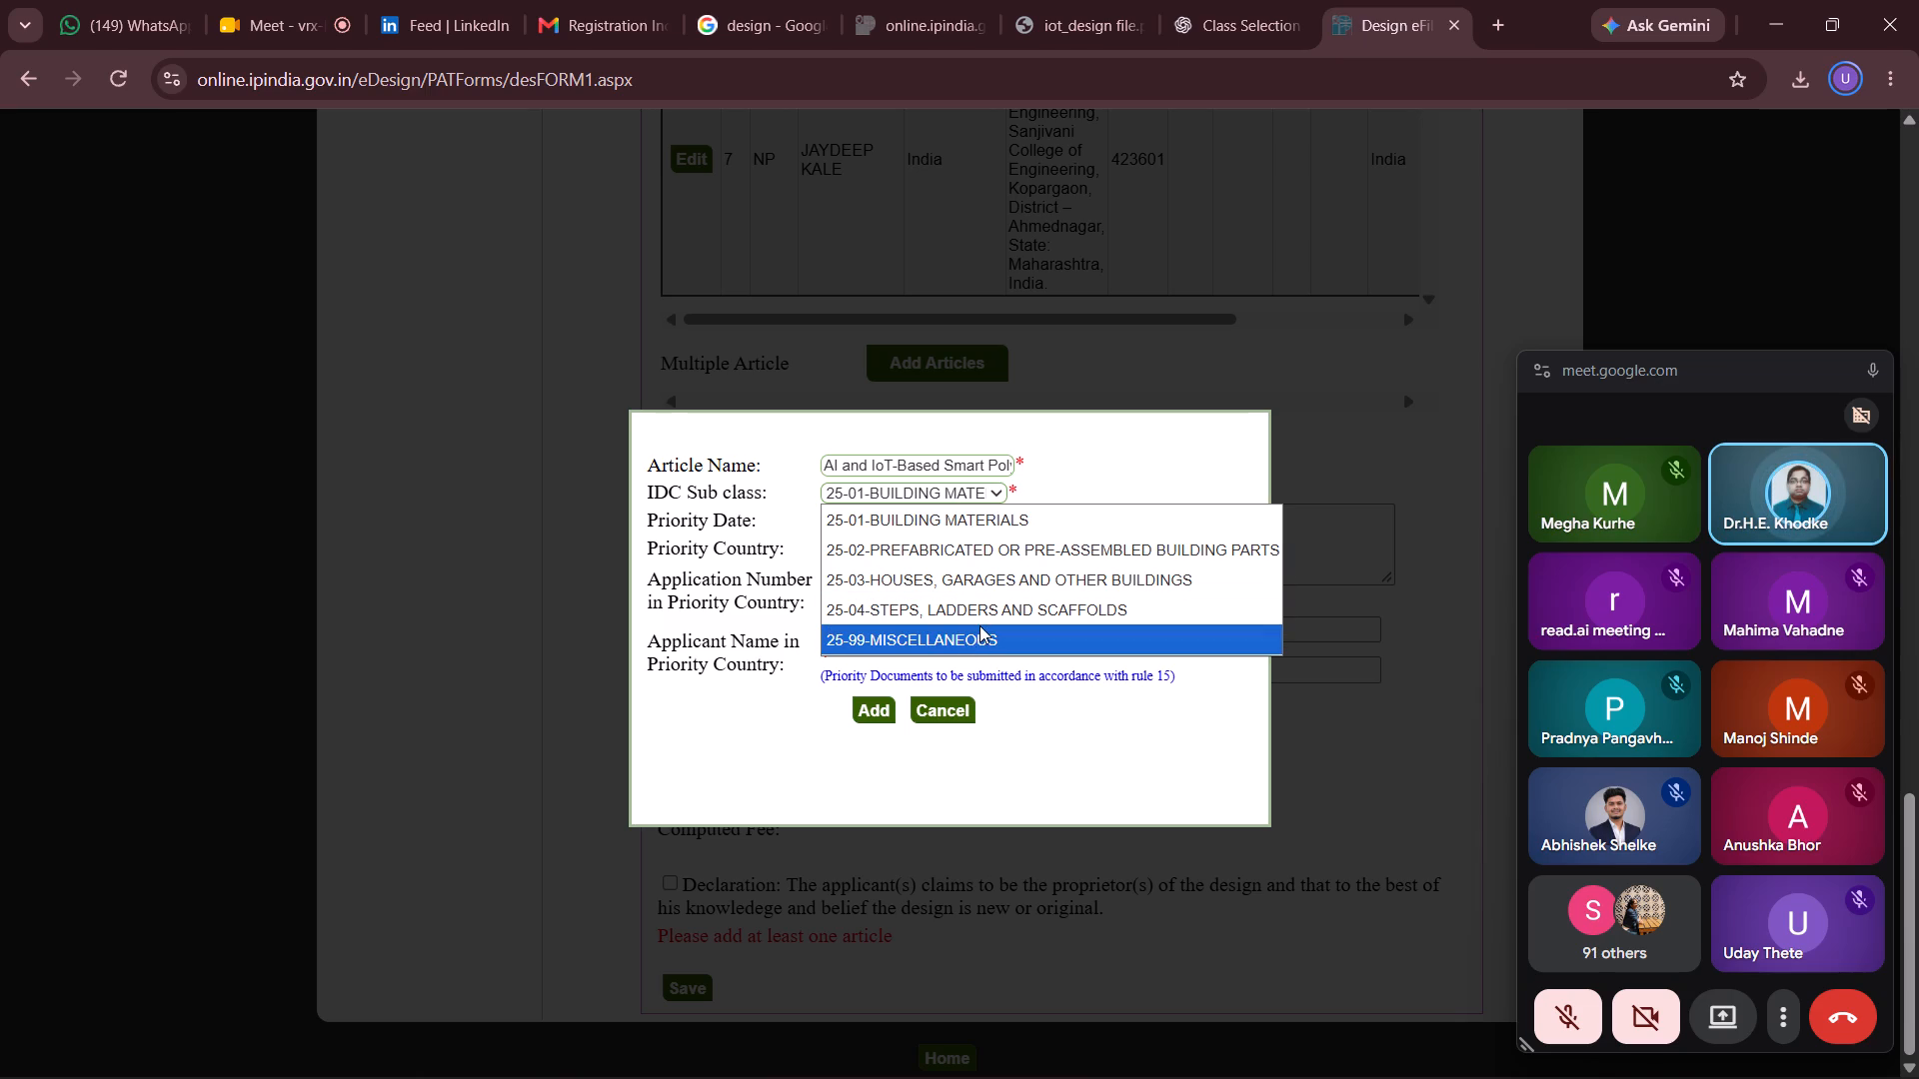
left_click(990, 514)
left_click(952, 515)
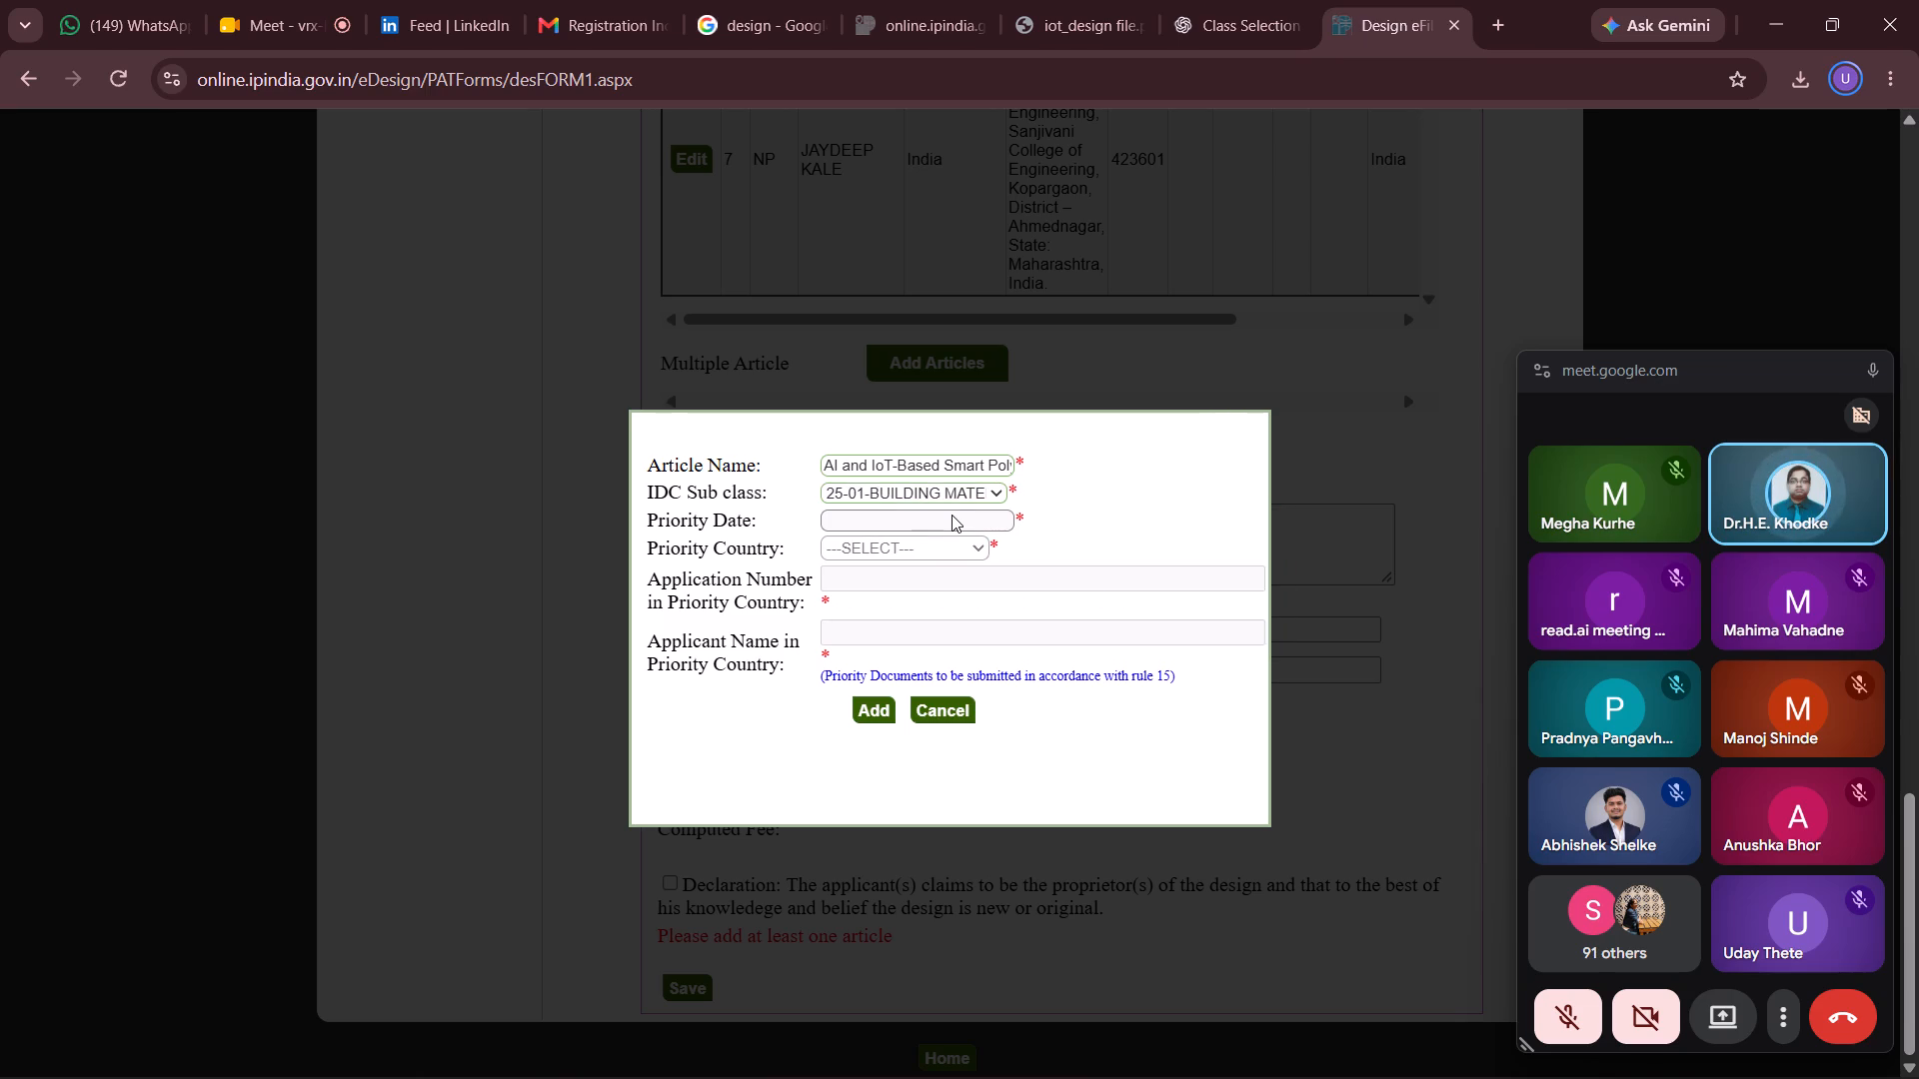
left_click(950, 525)
left_click(944, 550)
left_click(880, 713)
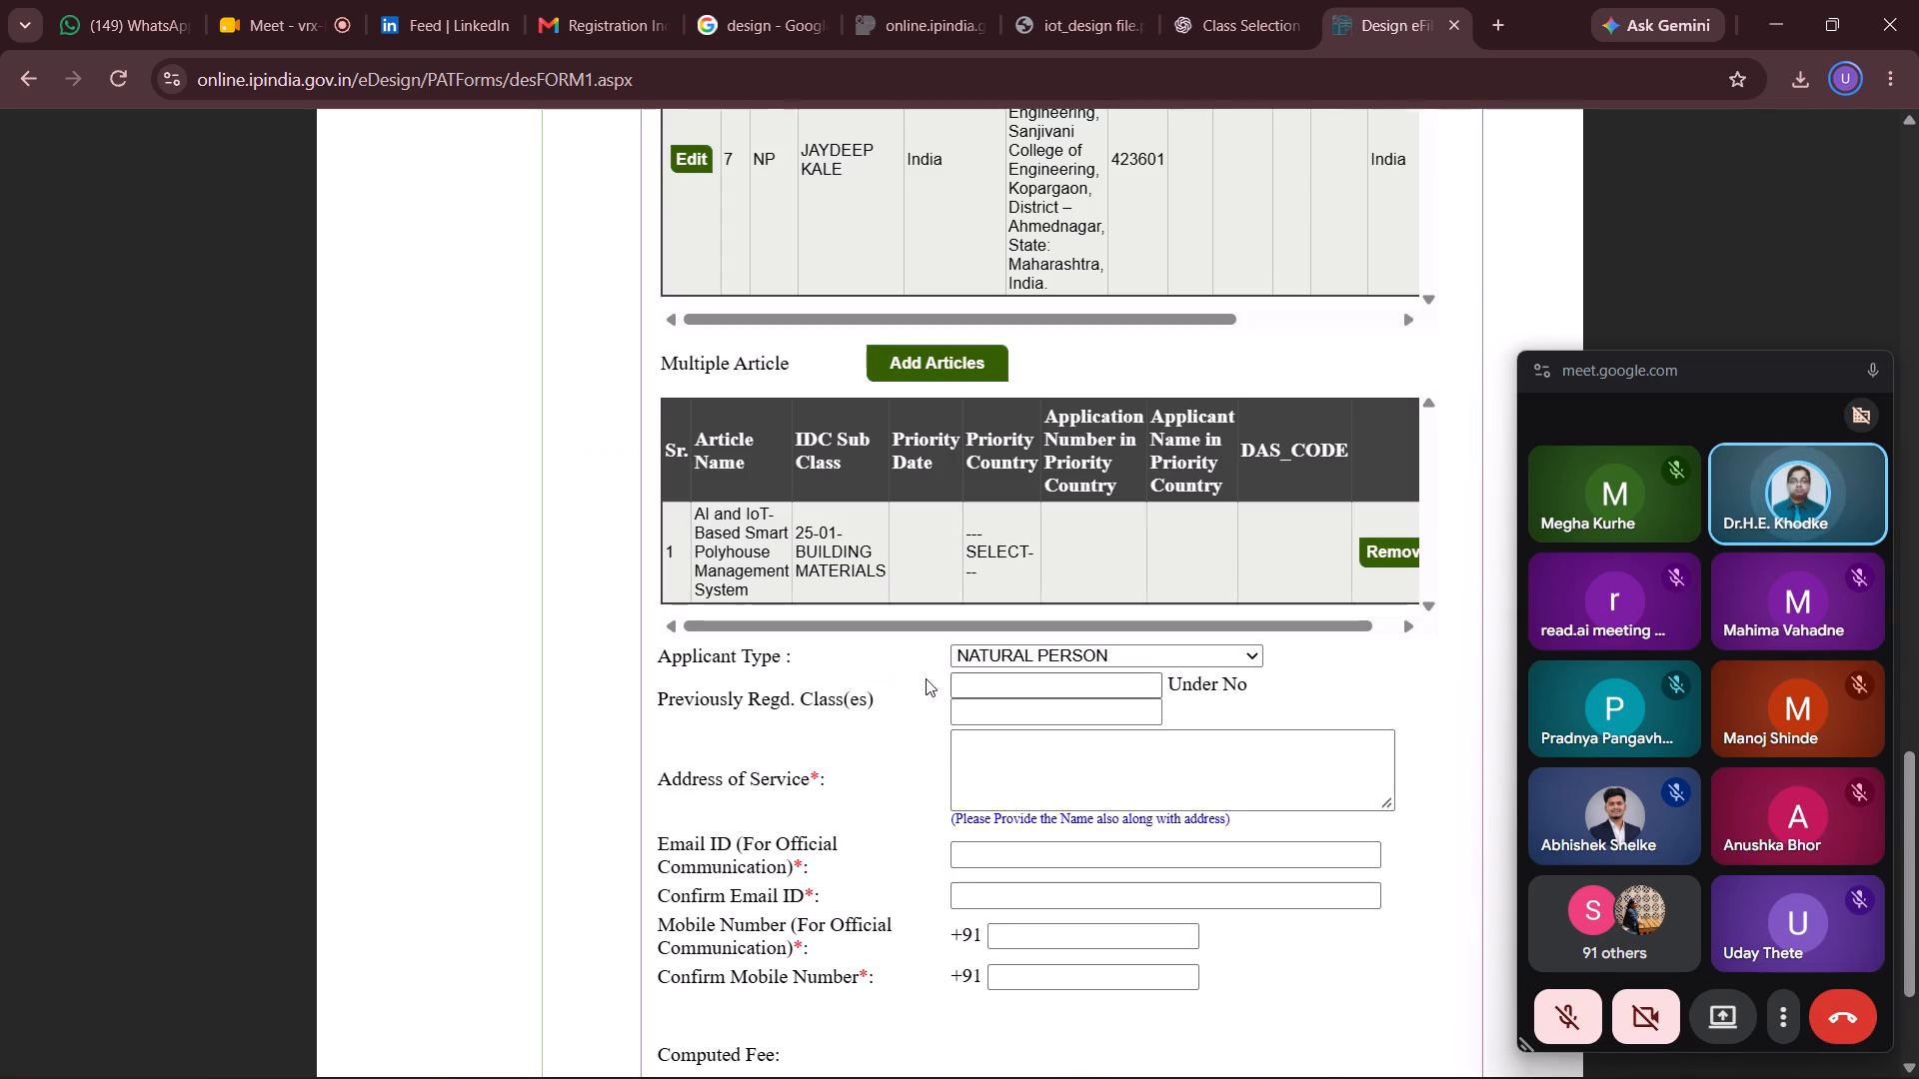
Fill in the previously registered class as 25 and its Under No as 01.
left_click(1041, 689)
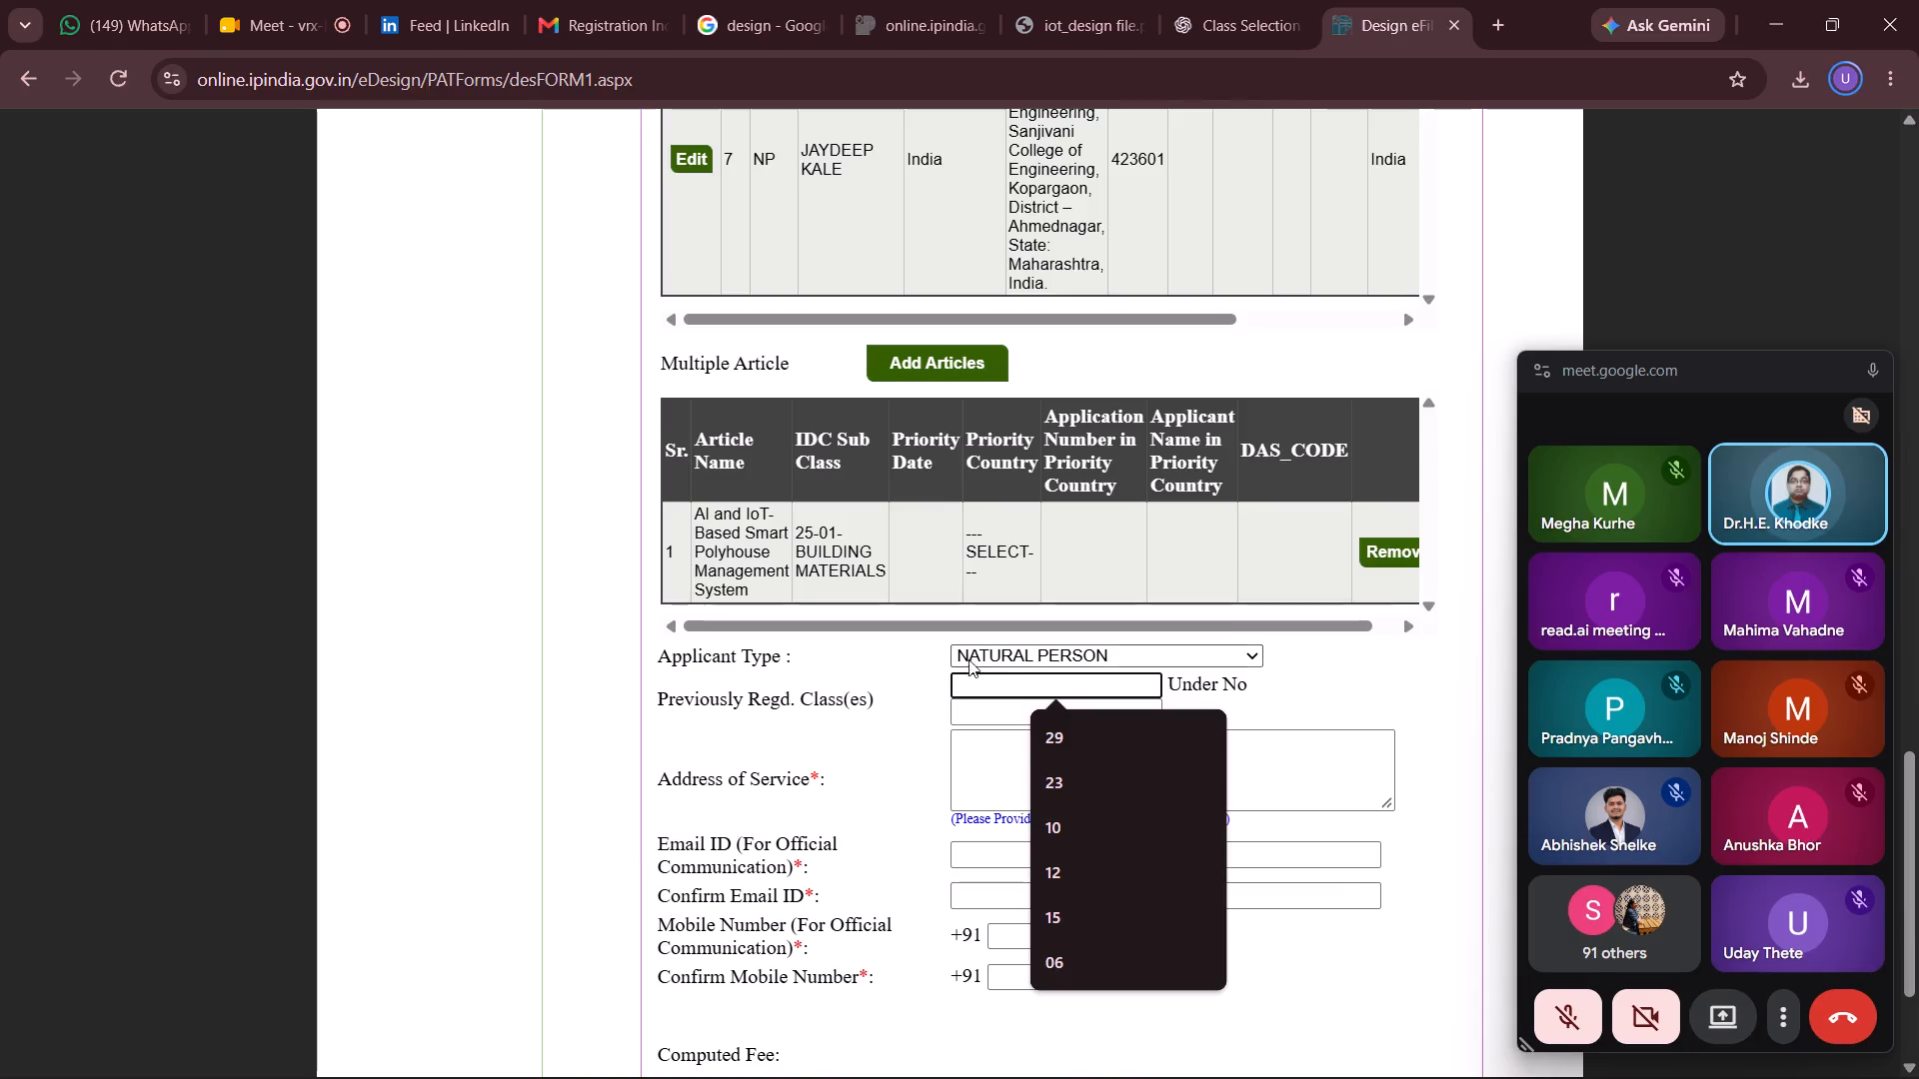
type("25")
left_click(1203, 748)
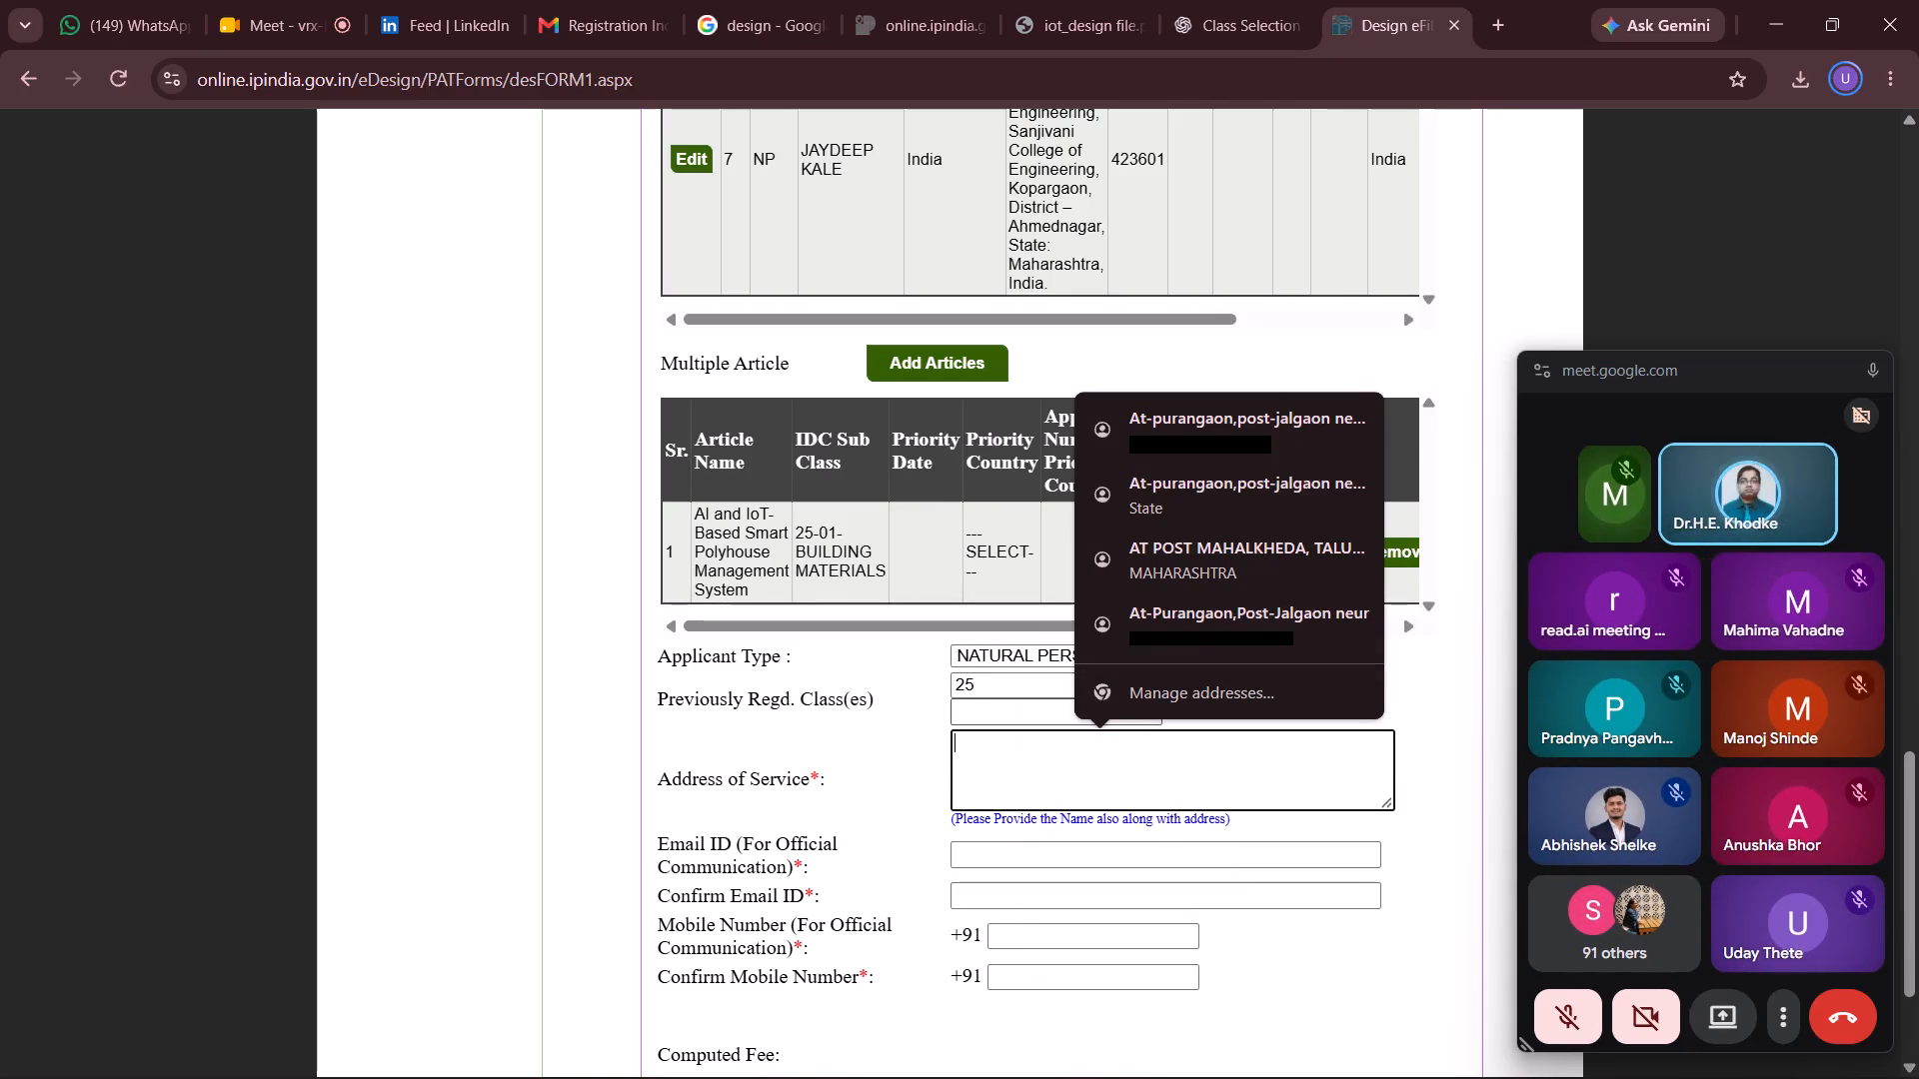
left_click(1002, 713)
left_click(957, 757)
left_click(980, 701)
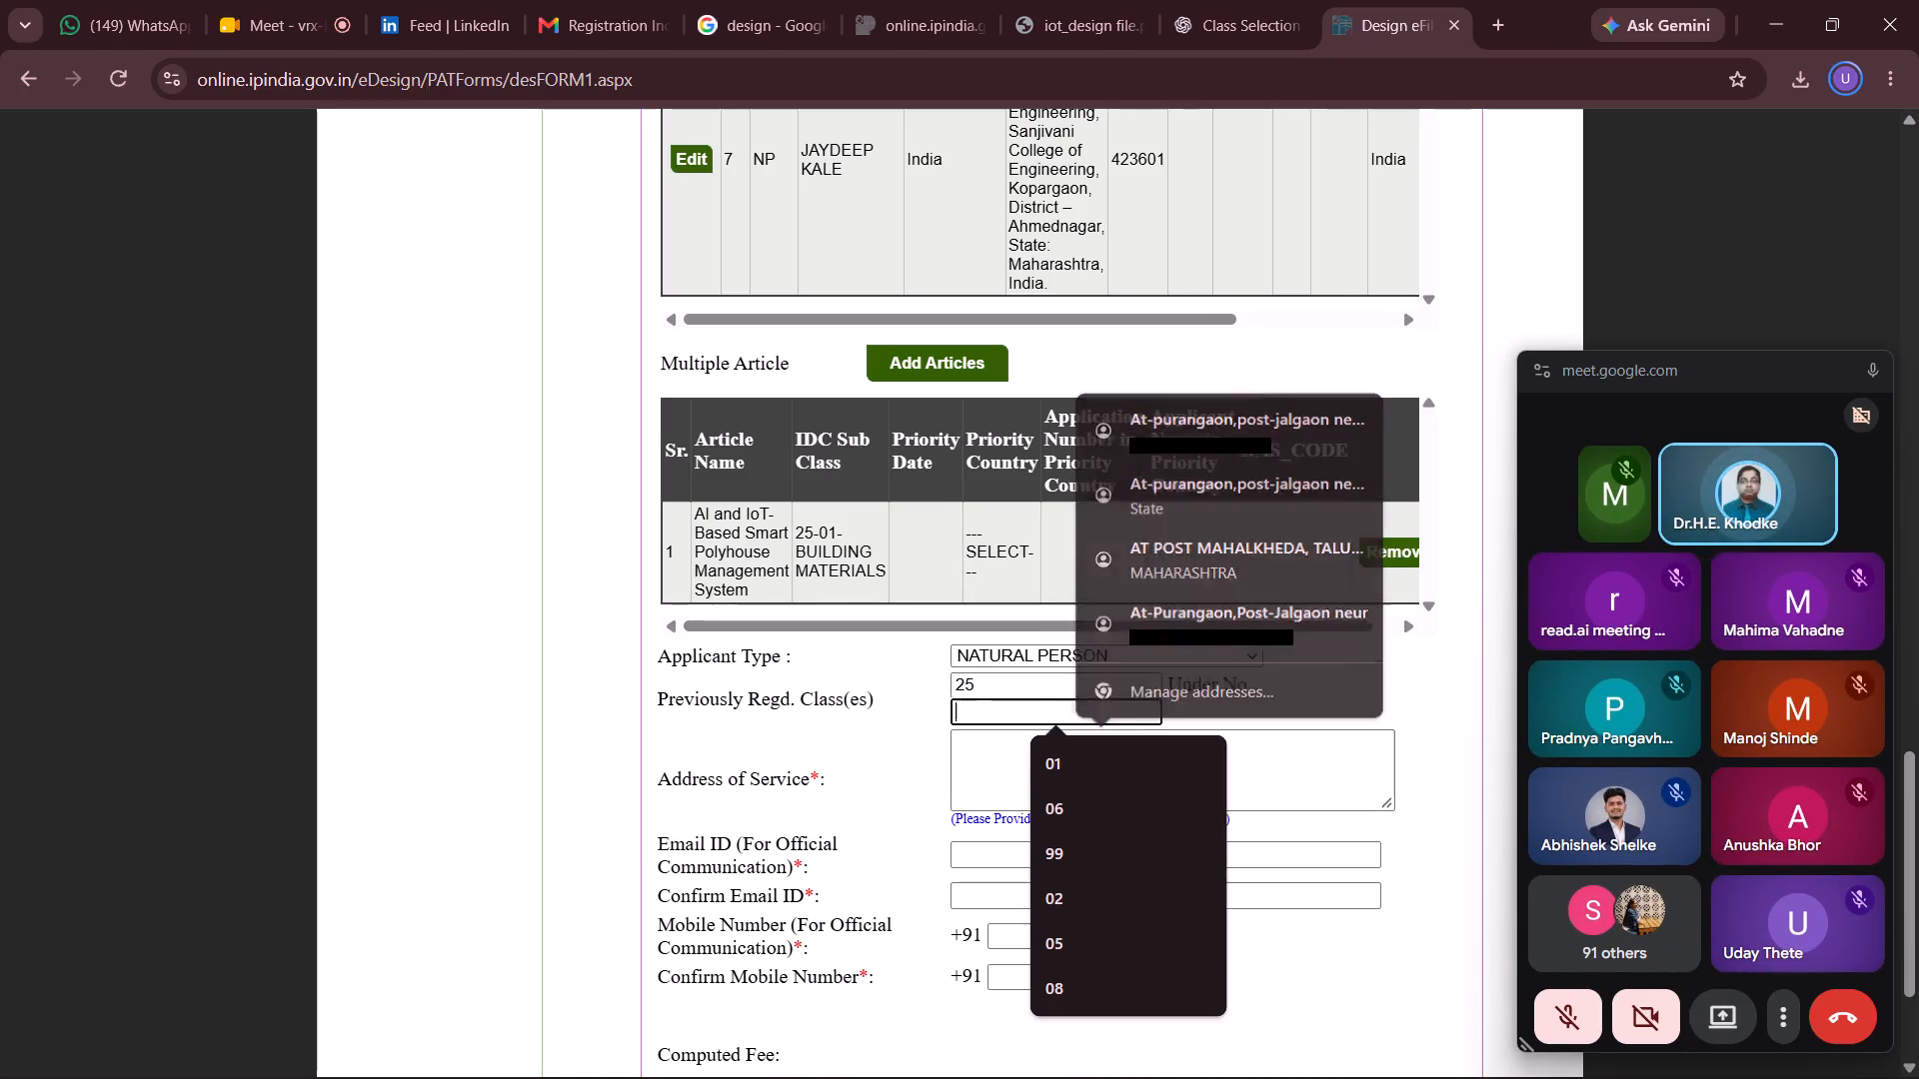
type("01")
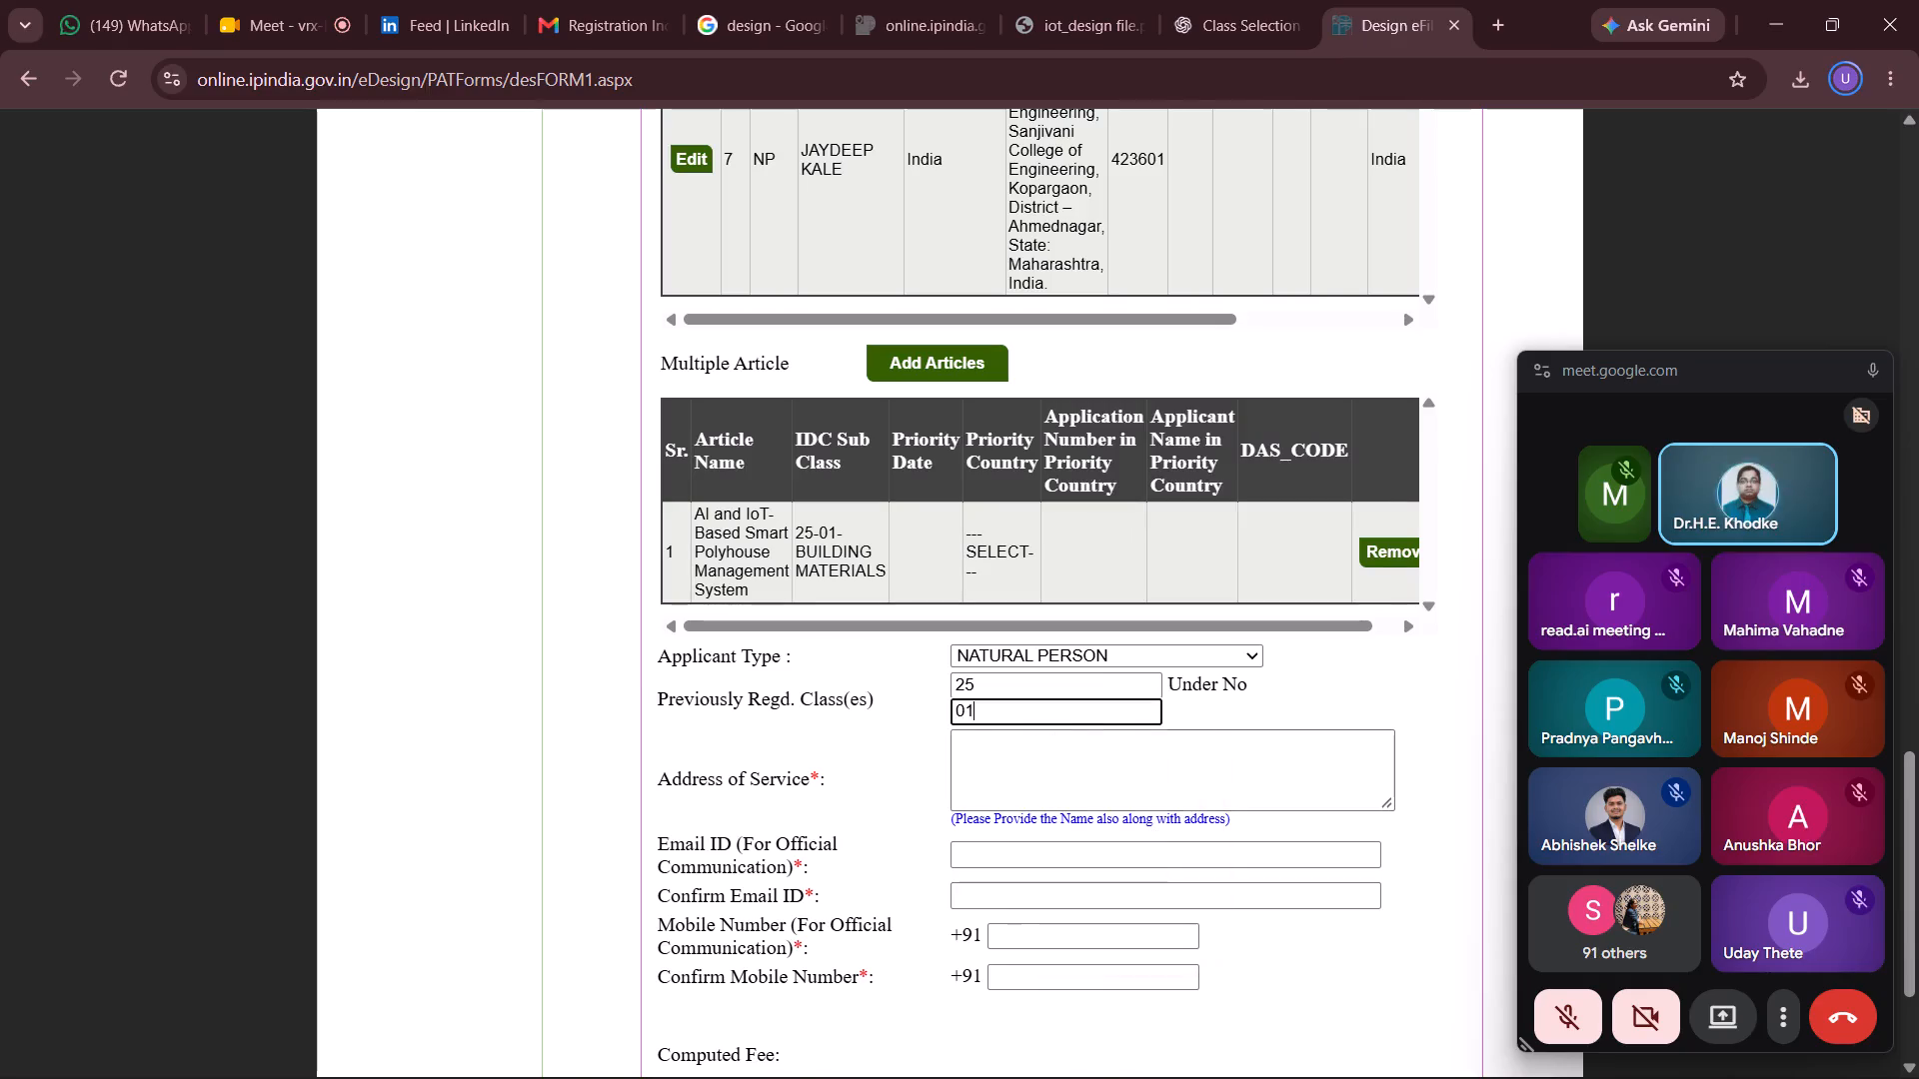
Fill in the Address of Service with the first contact-details address copied from iot_design file.pdf.
left_click(1041, 771)
left_click(1081, 17)
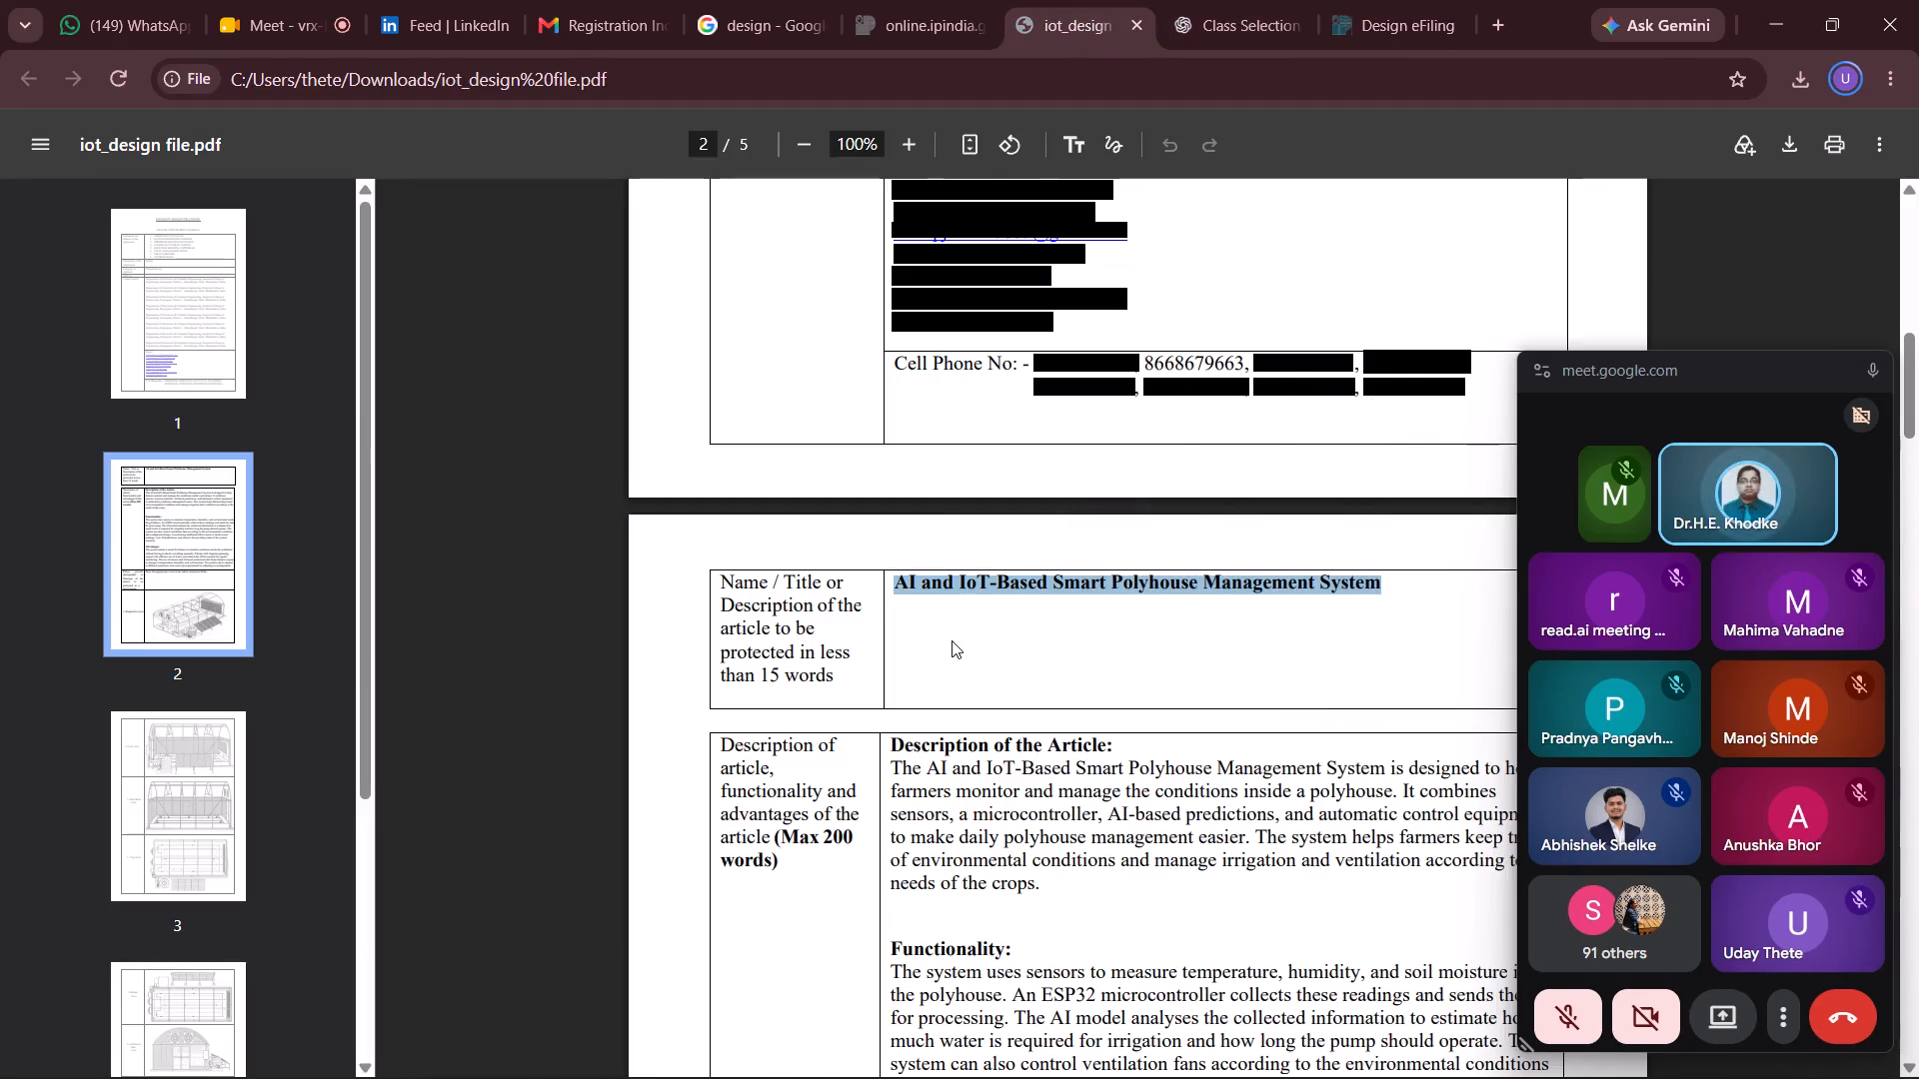
left_click(958, 689)
scroll(929, 619, "up", 10)
scroll(930, 613, "down", 4)
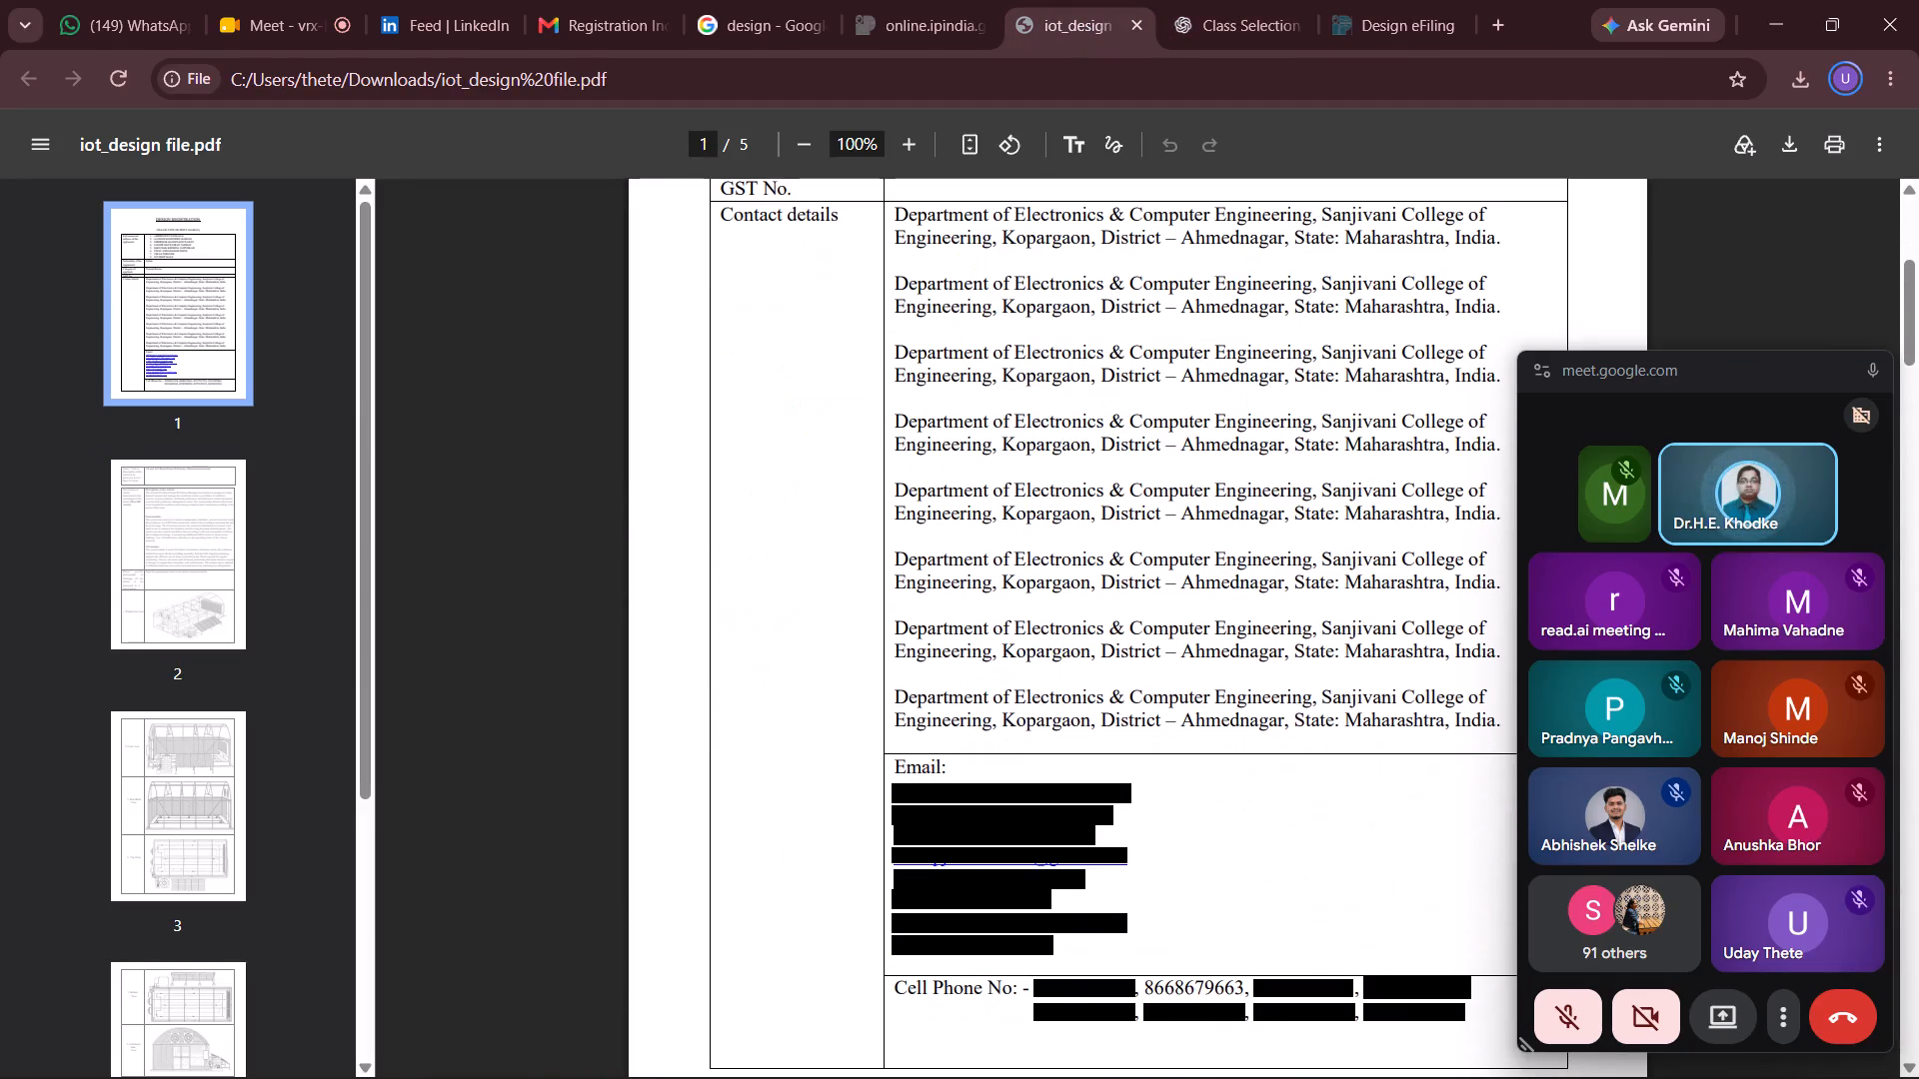
left_click_drag(892, 208, 1411, 240)
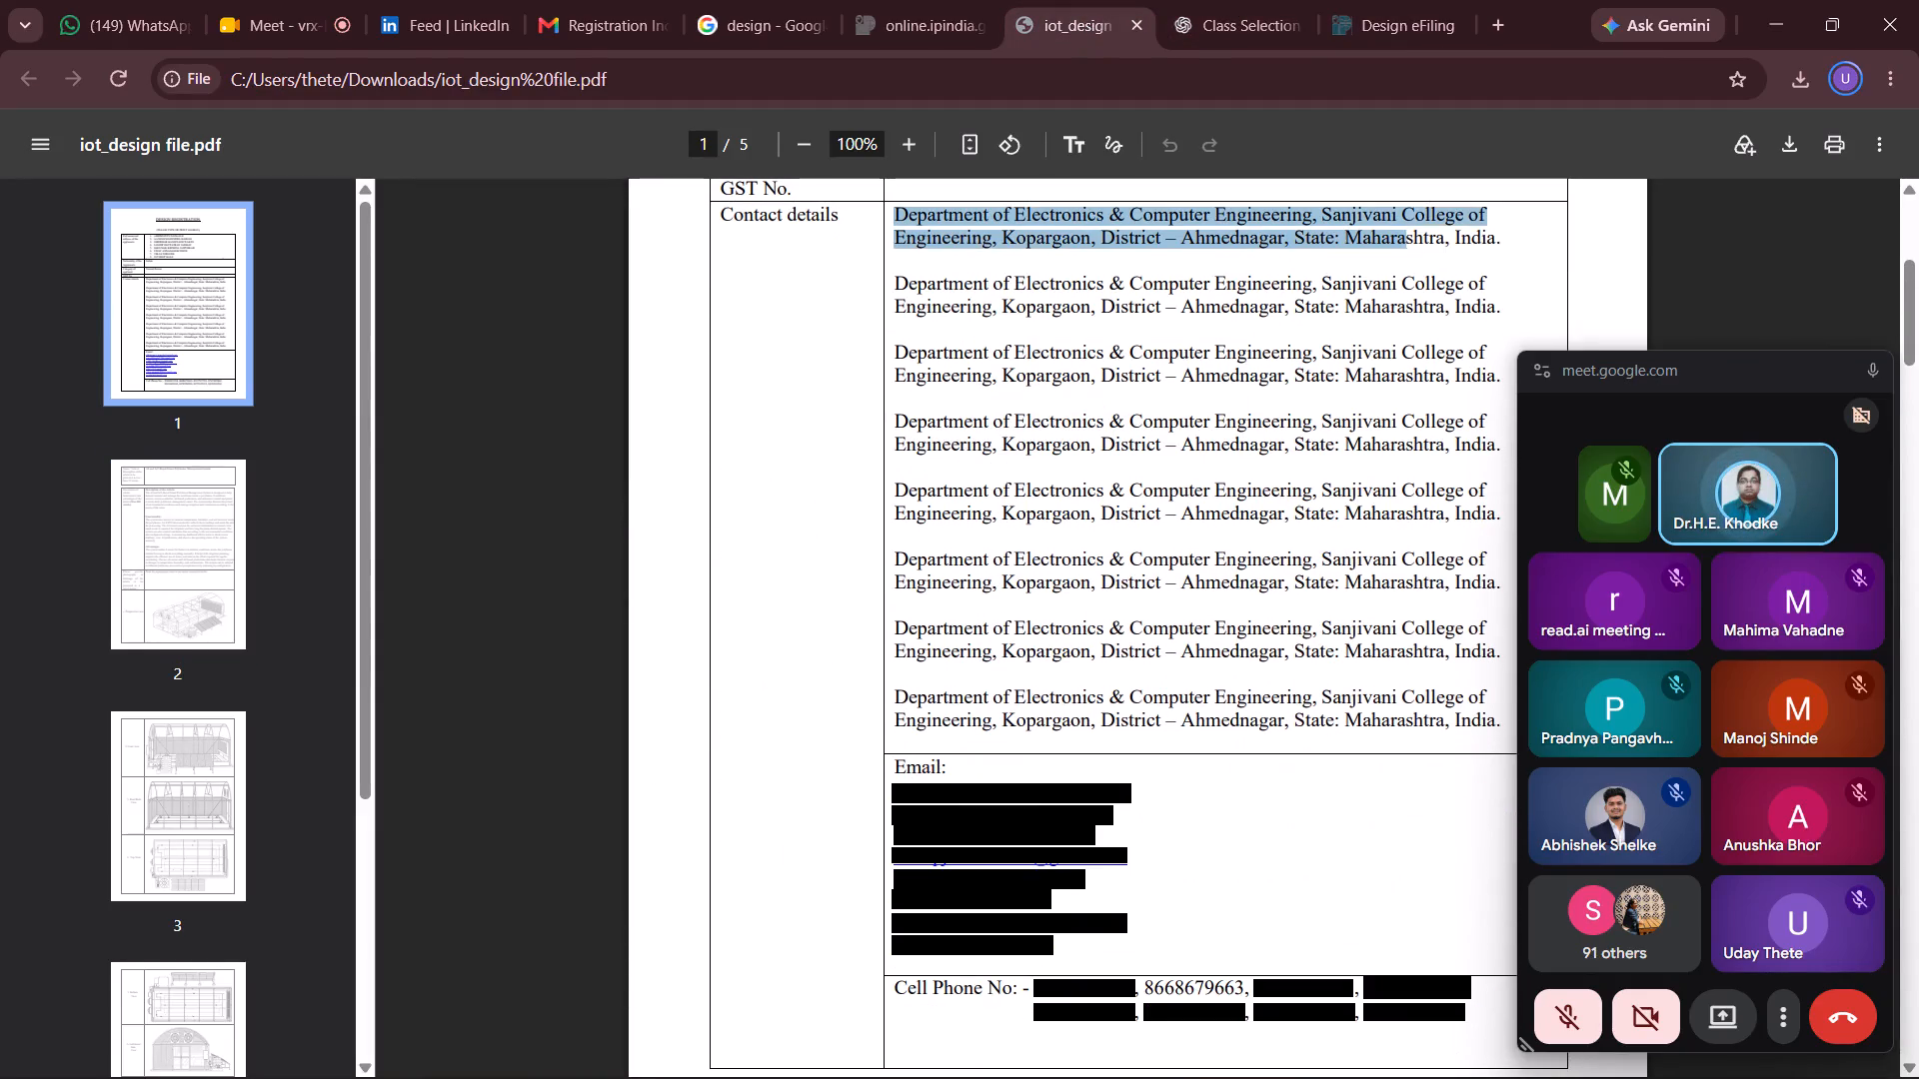
left_click_drag(1411, 240, 1516, 240)
key("ctrl+c")
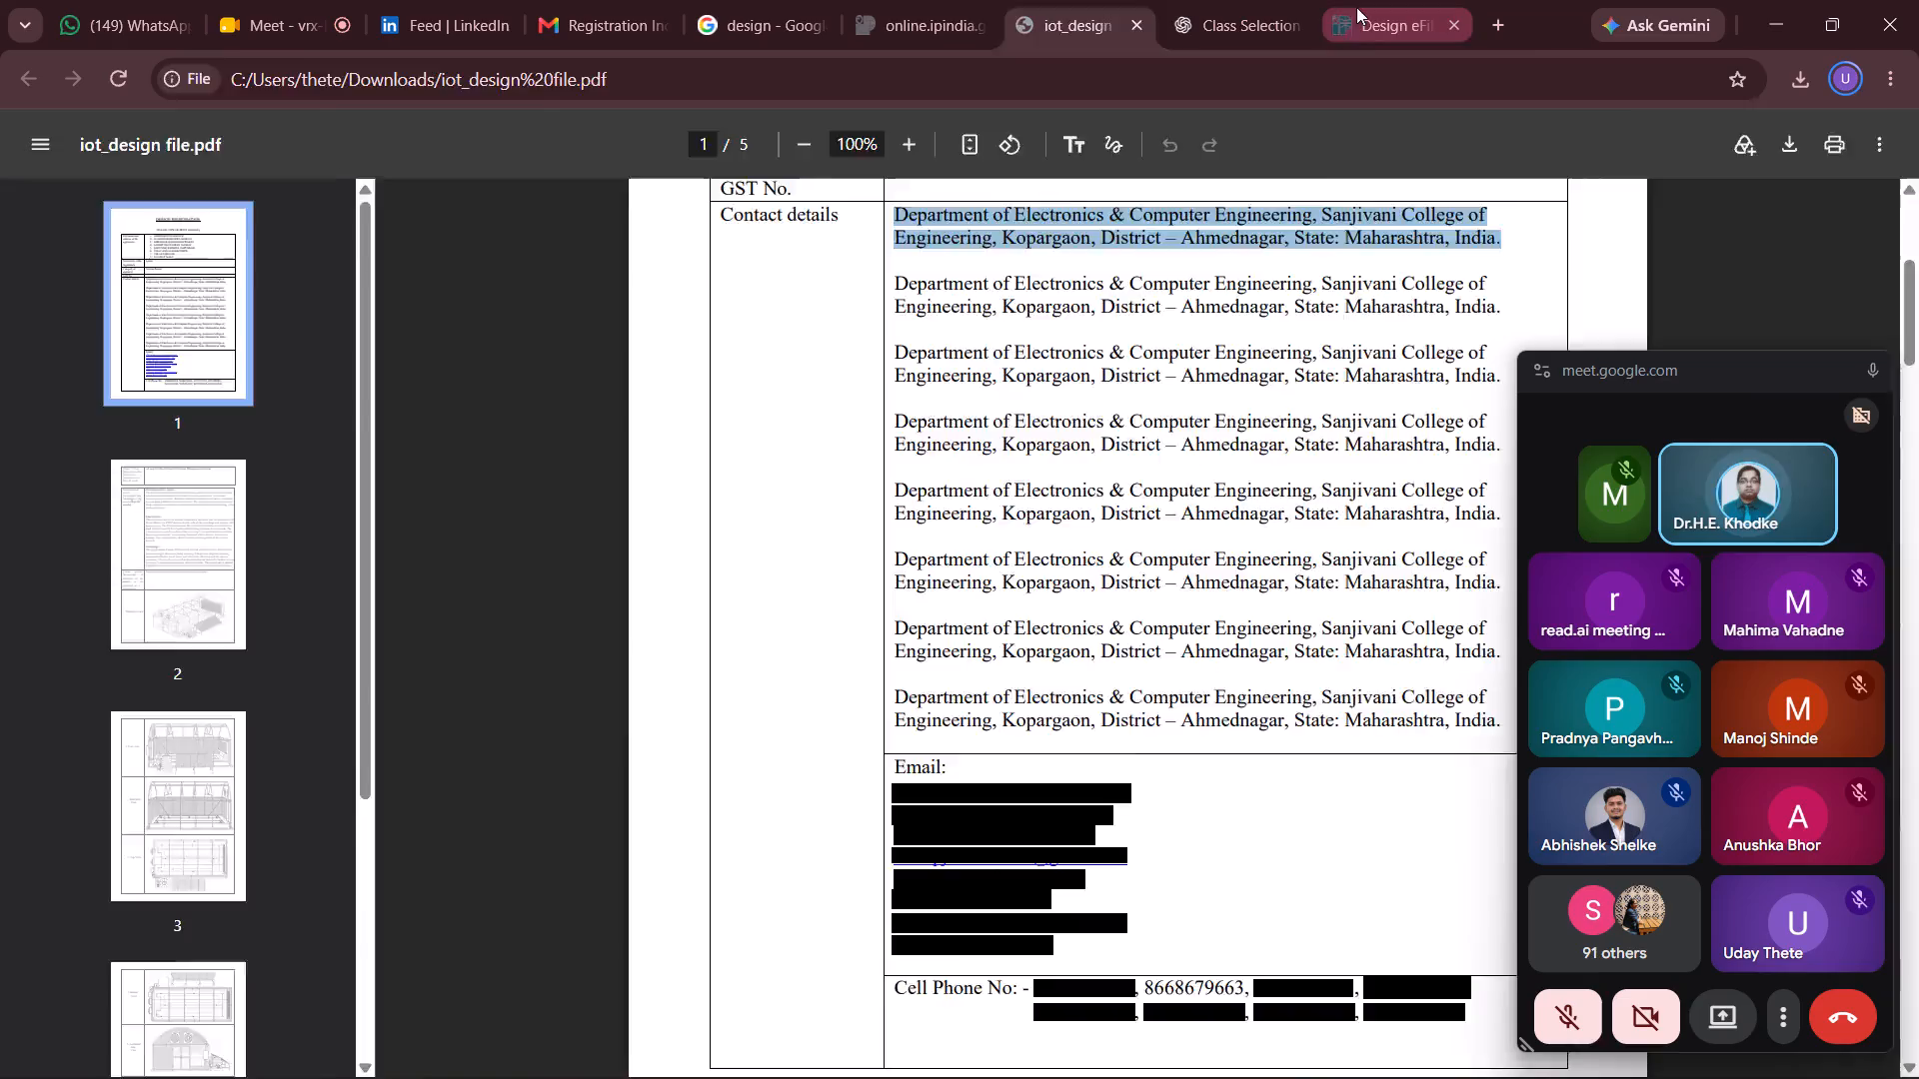
left_click(1356, 7)
key("ctrl+v")
Fill in the official Email ID and its confirmation with the first email address listed in iot_design file.pdf.
scroll(1035, 930, "down", 2)
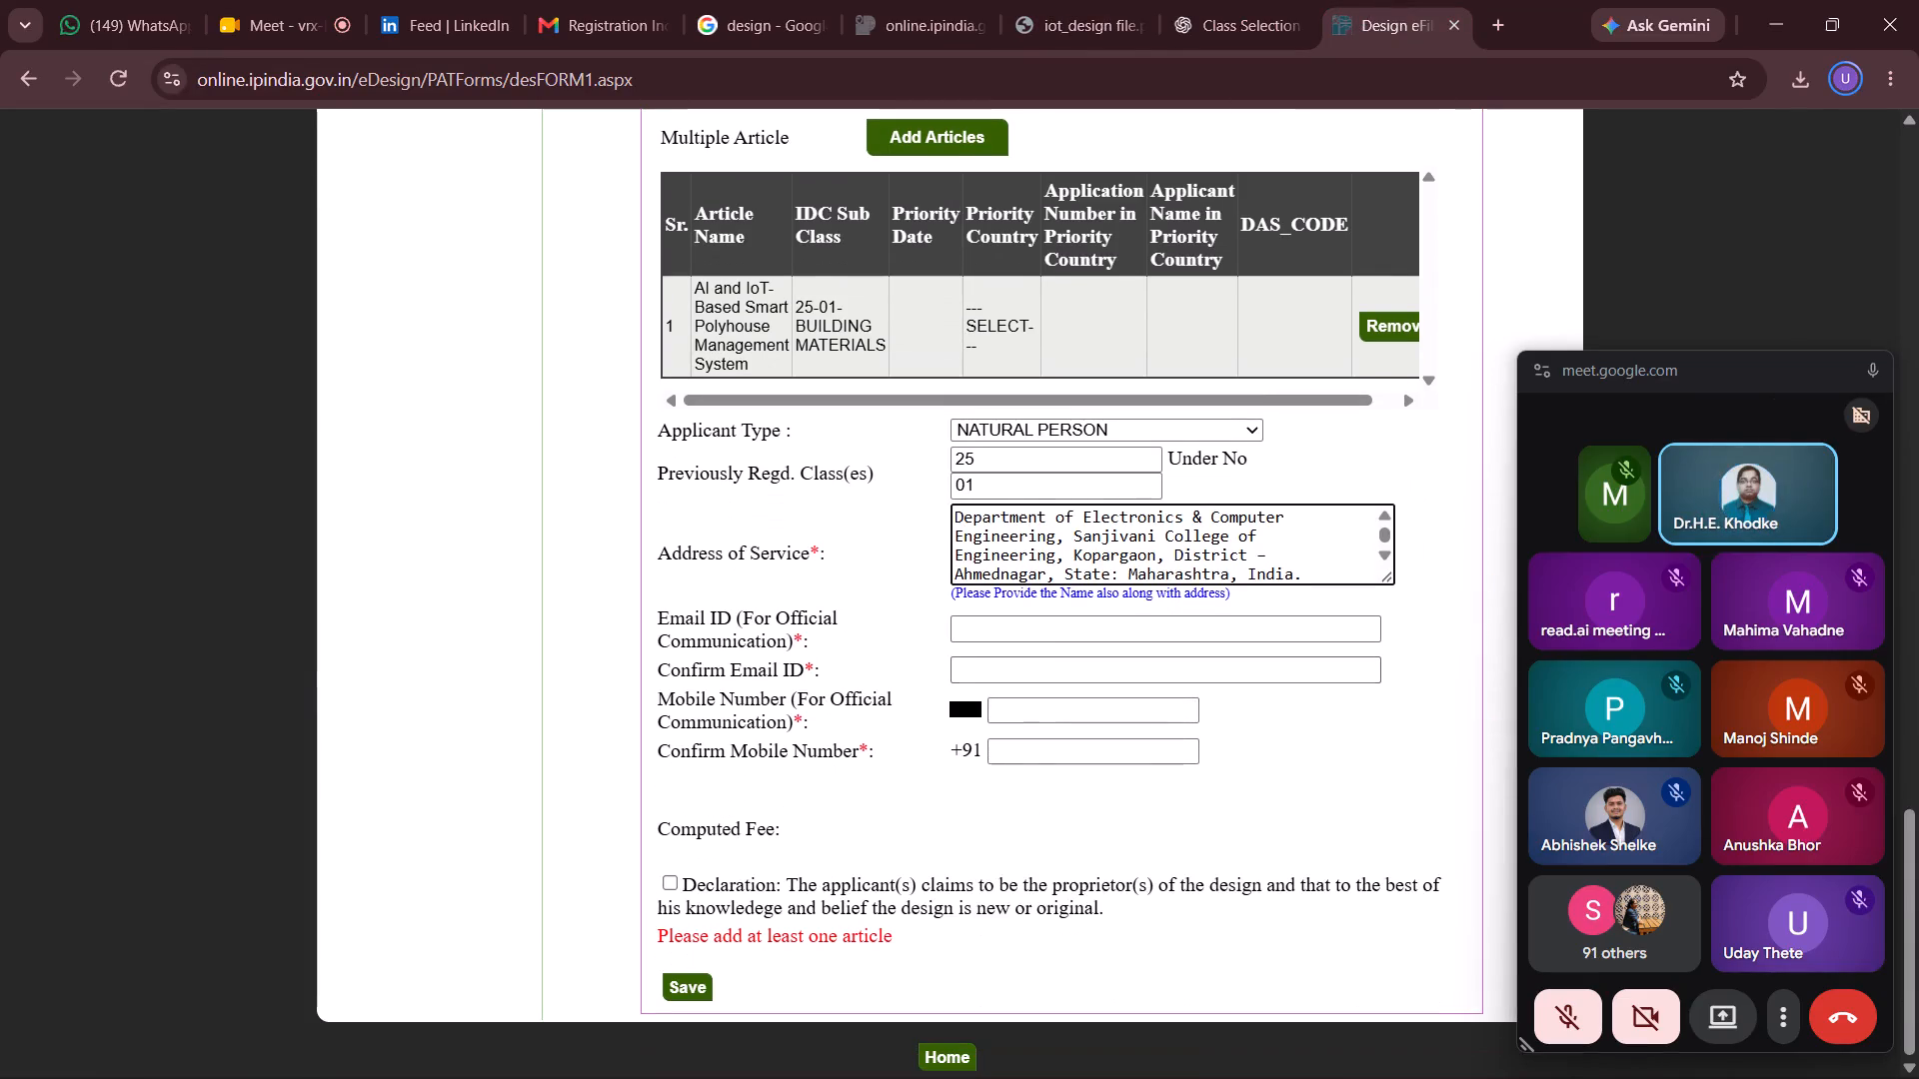
left_click(1030, 621)
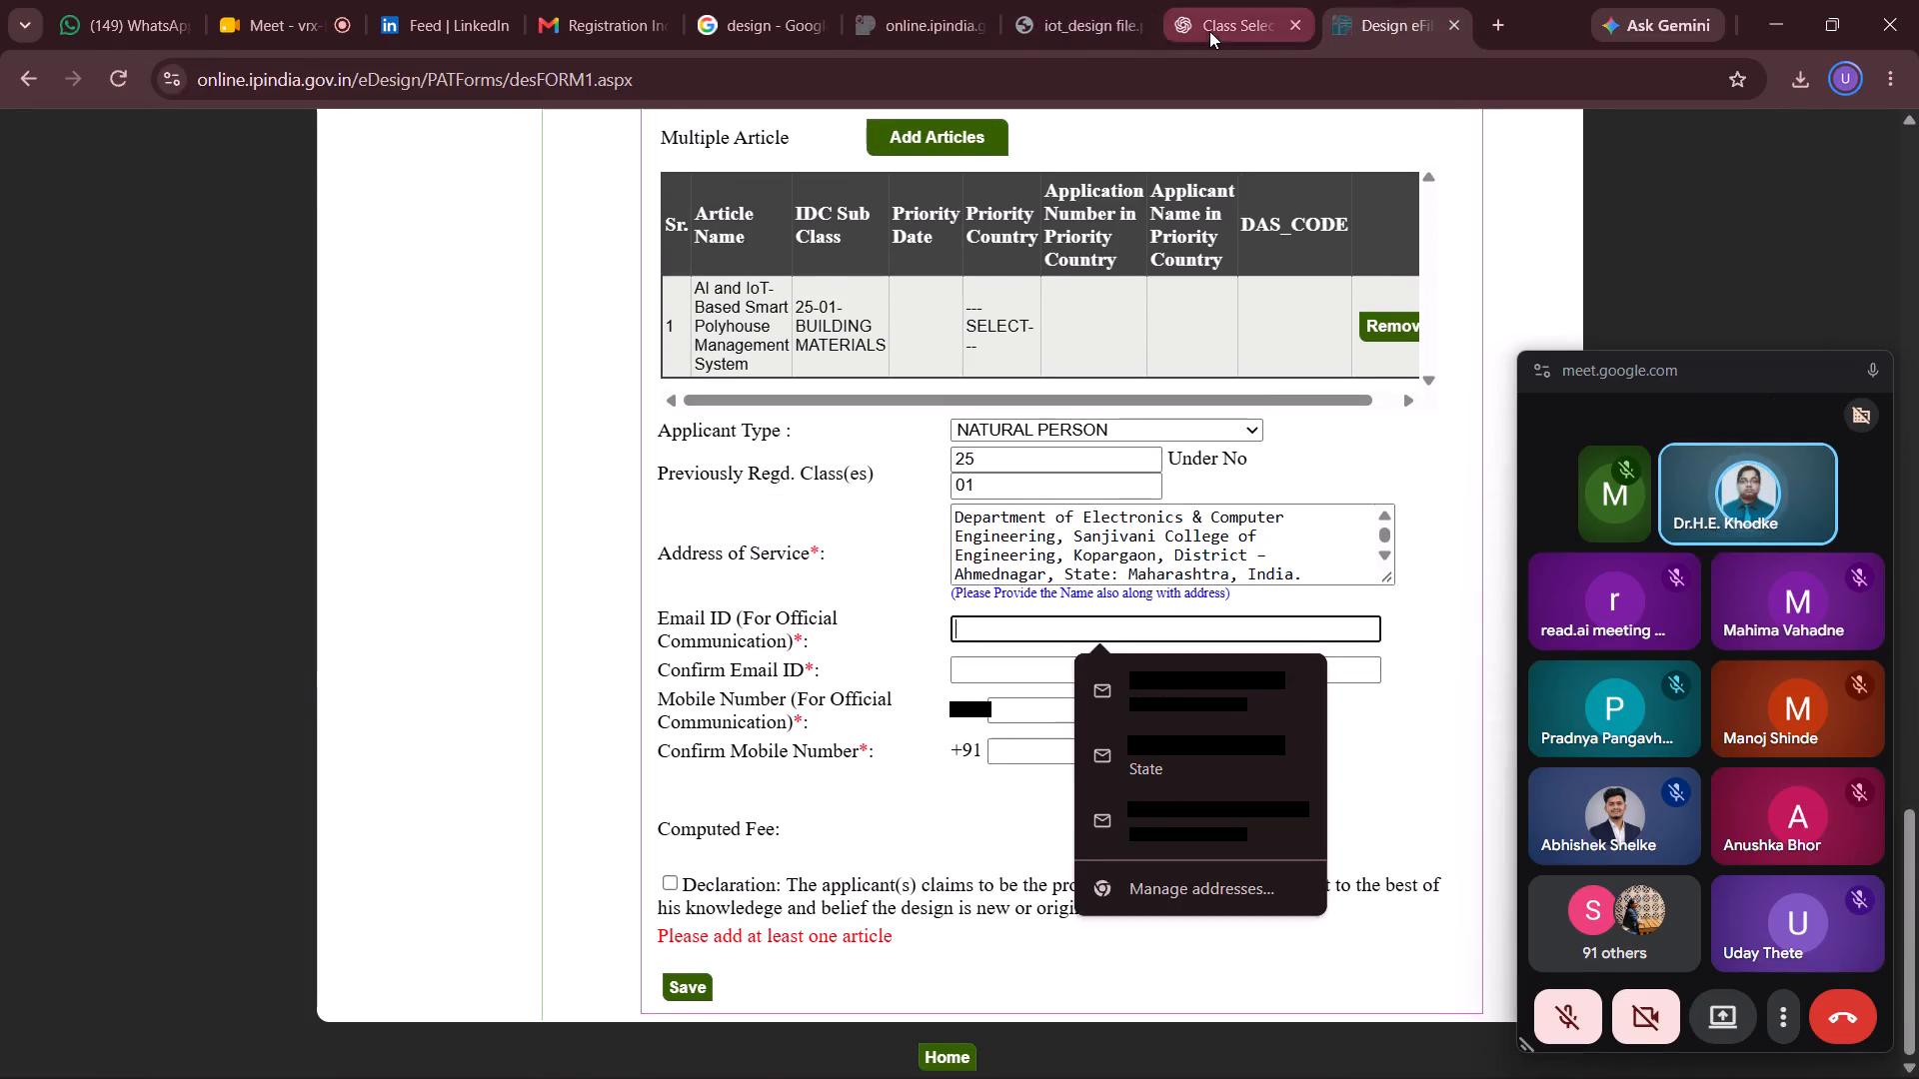
left_click(1086, 20)
left_click(990, 510)
scroll(990, 510, "down", 2)
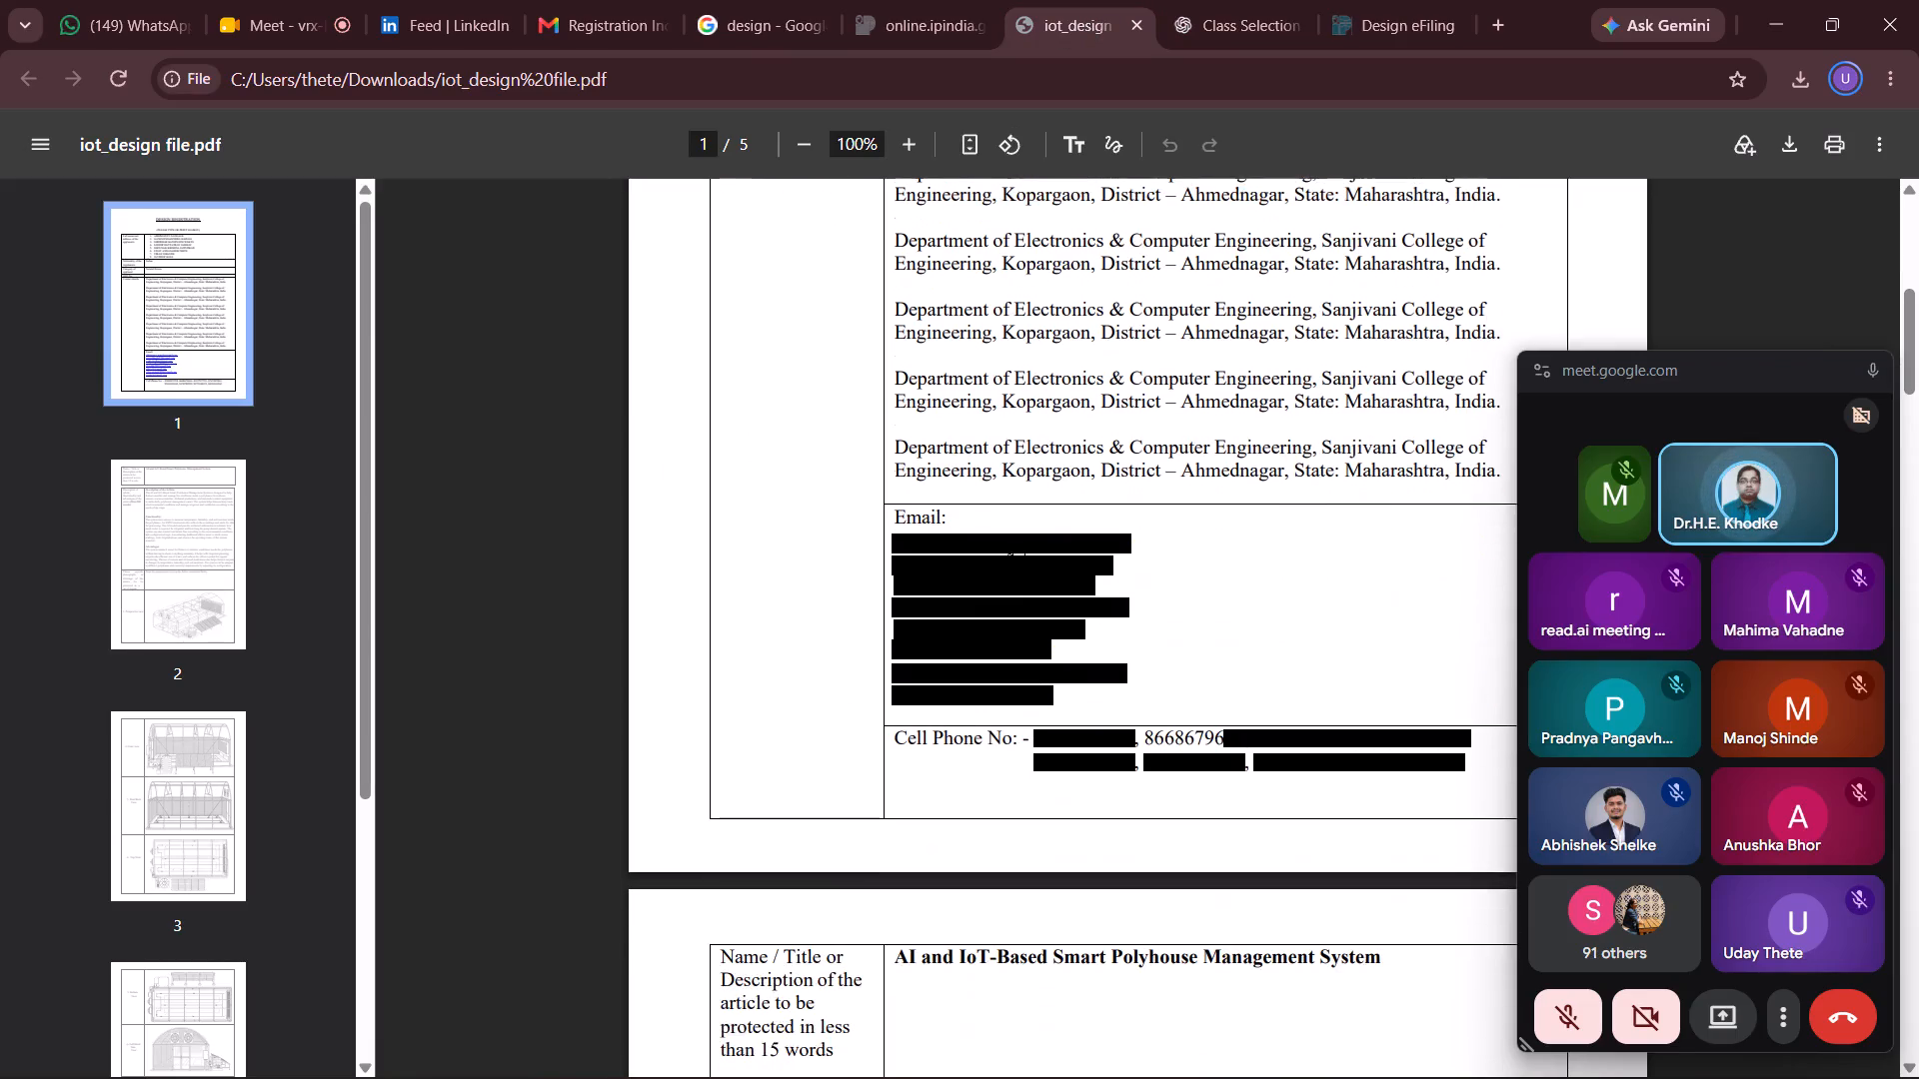
left_click_drag(1155, 543, 924, 540)
right_click(924, 540)
left_click(1068, 805)
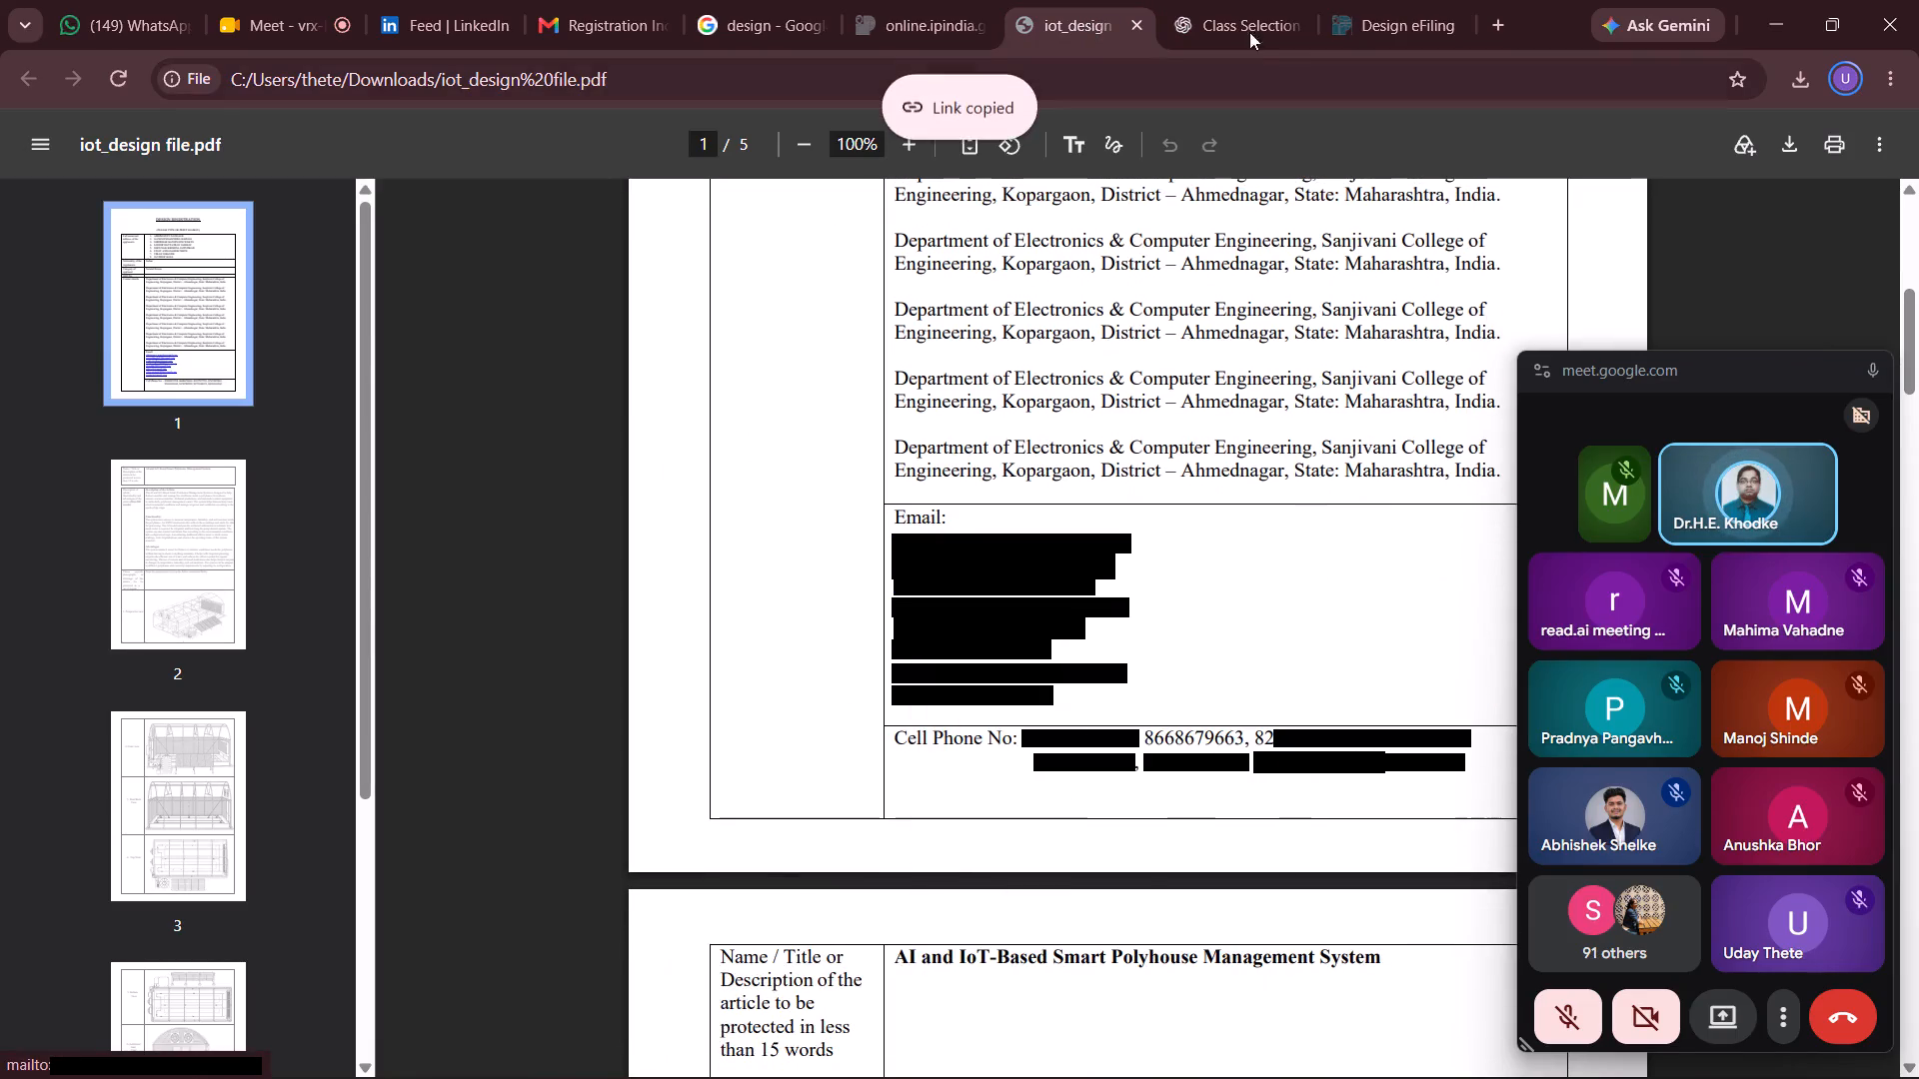
left_click(1365, 4)
key("ctrl+v")
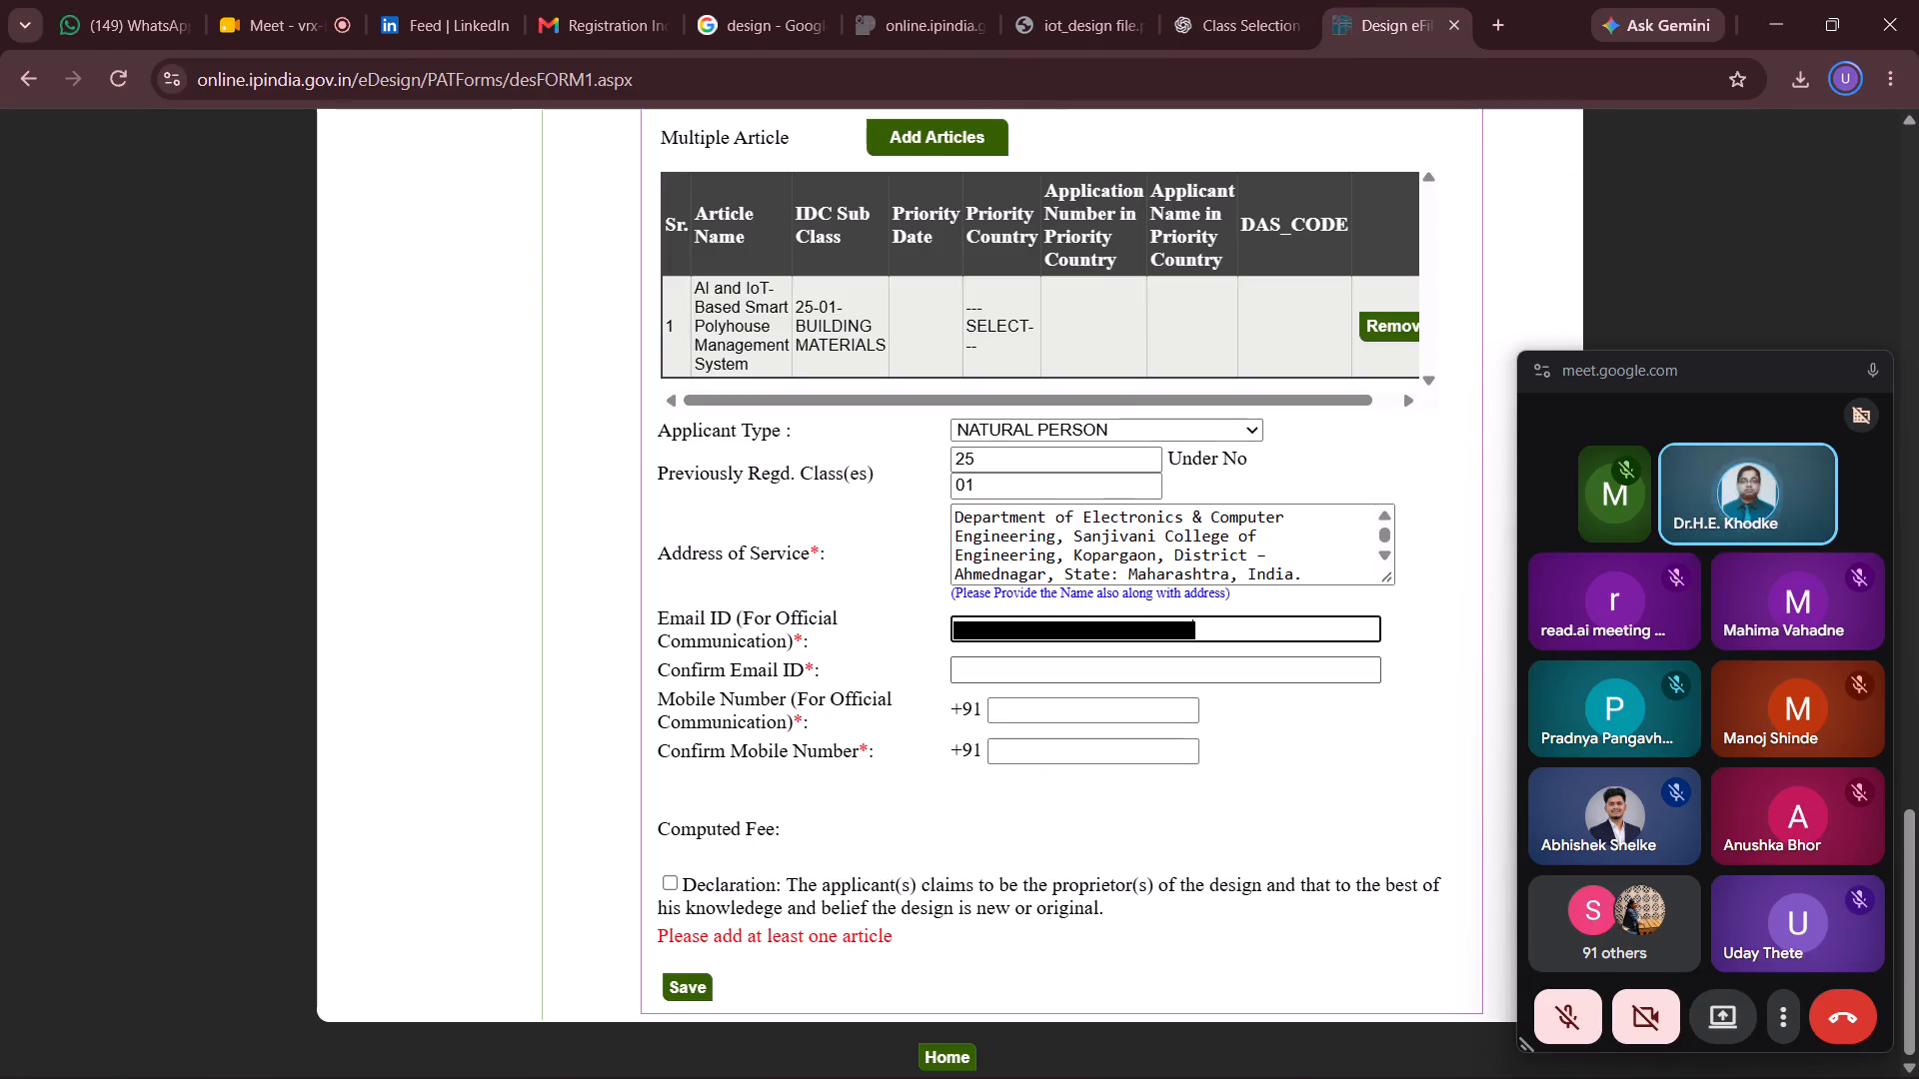
left_click(1118, 660)
key("ctrl+v")
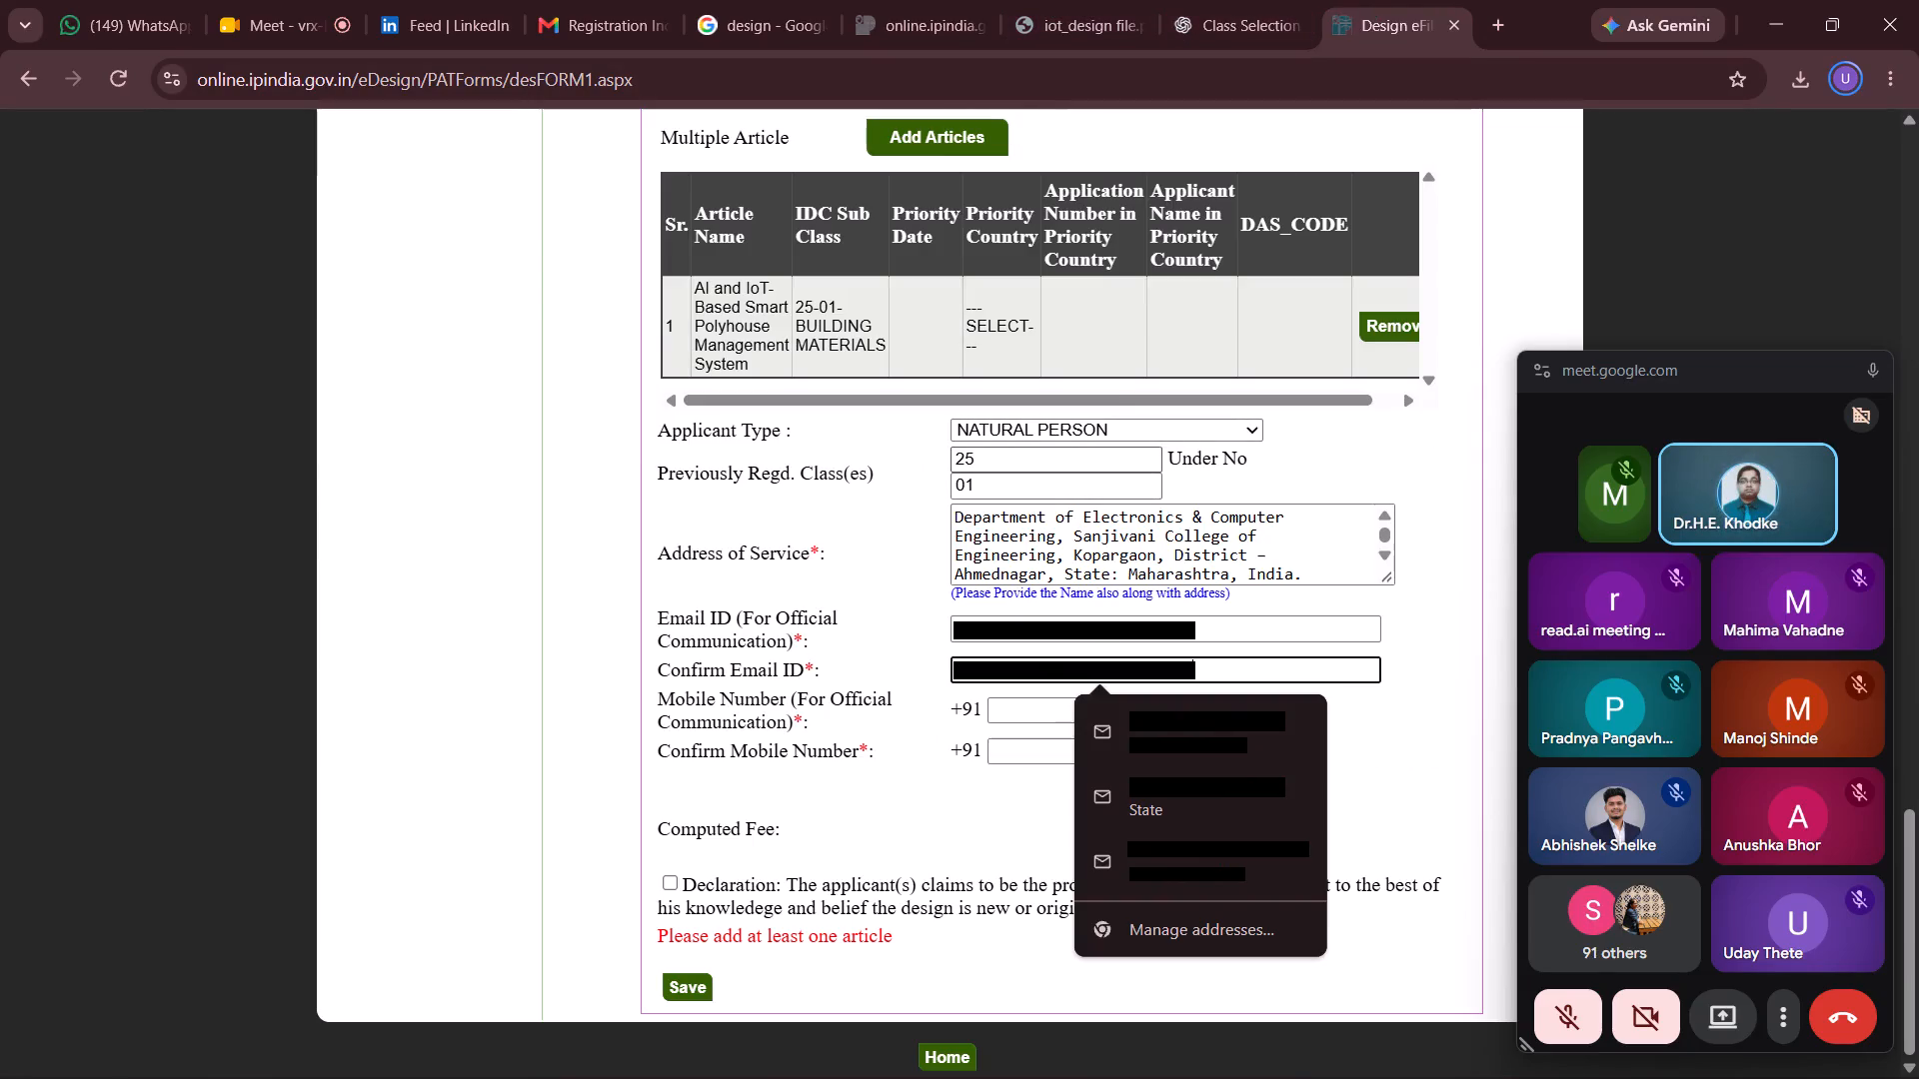
Fill in the official Mobile Number and its confirmation with the first cell phone number listed in iot_design file.pdf.
left_click(1050, 709)
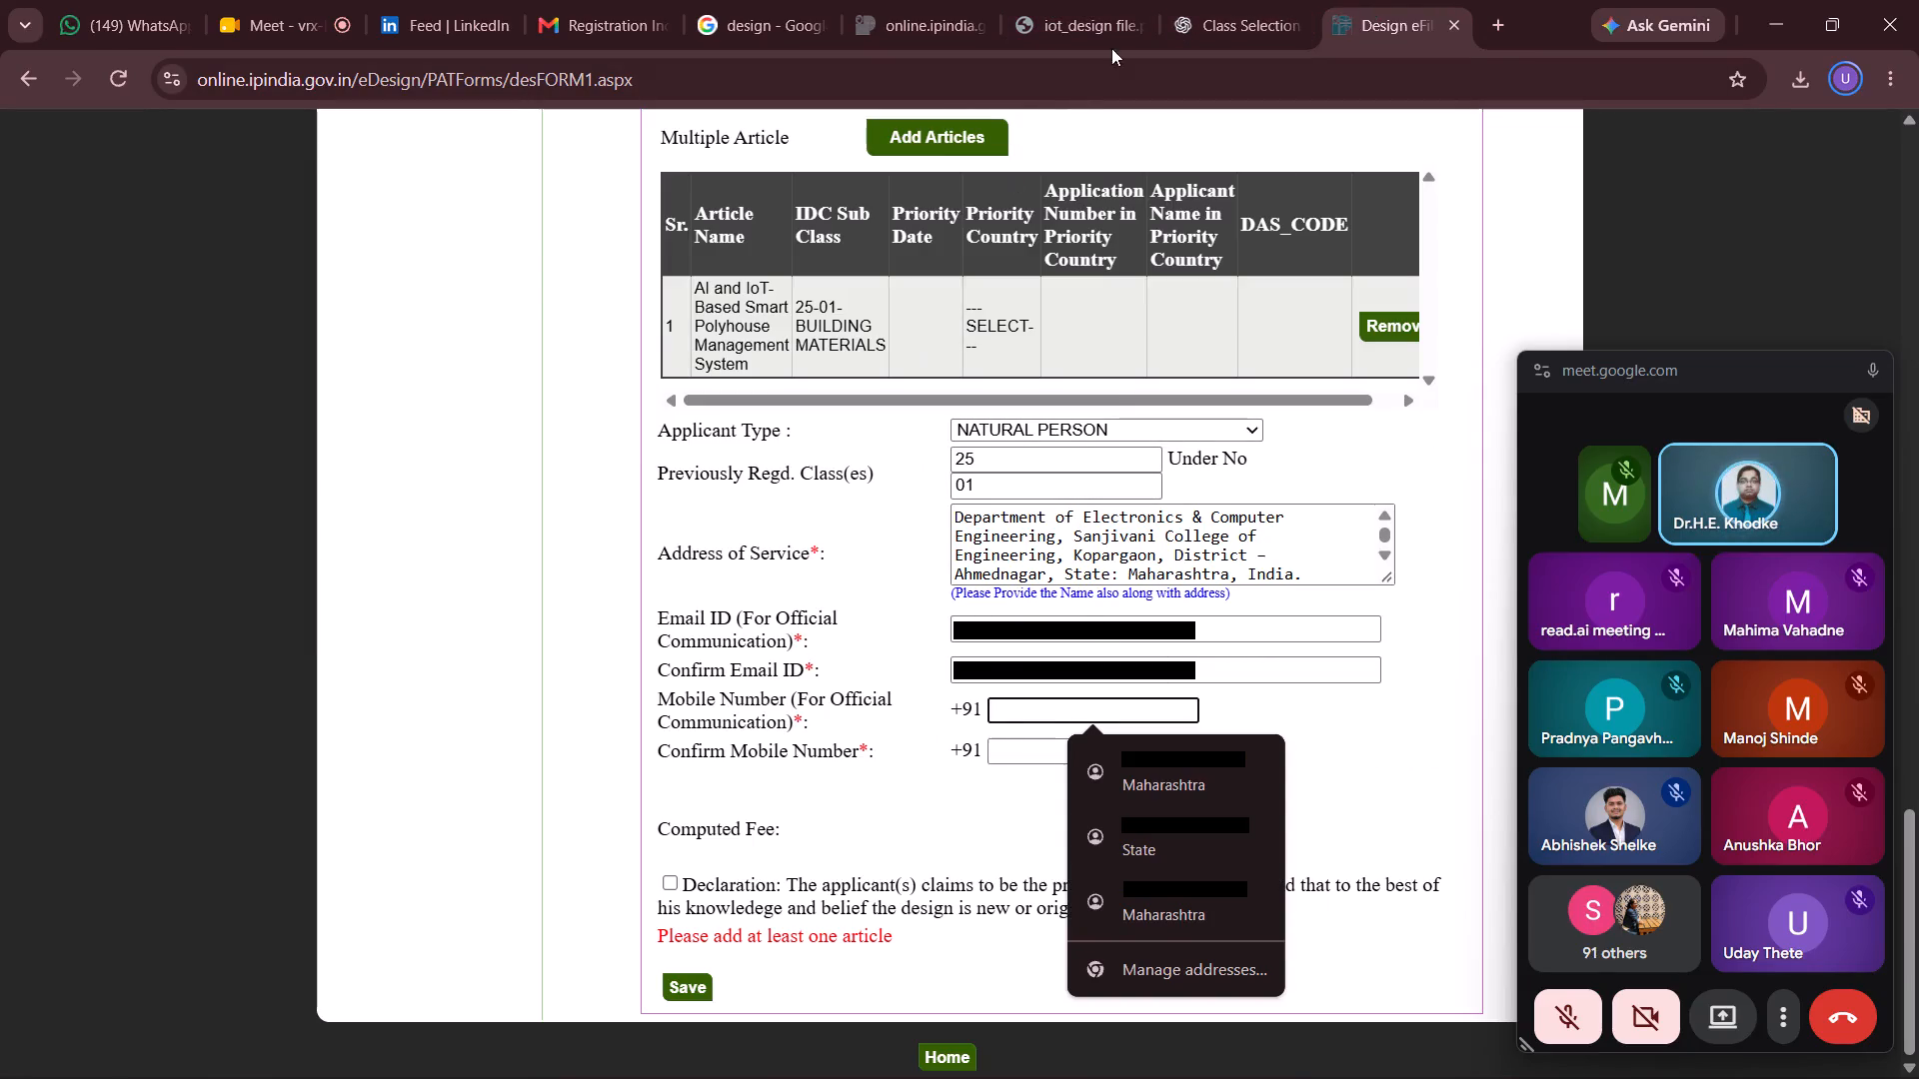
left_click(1090, 28)
left_click(1074, 702)
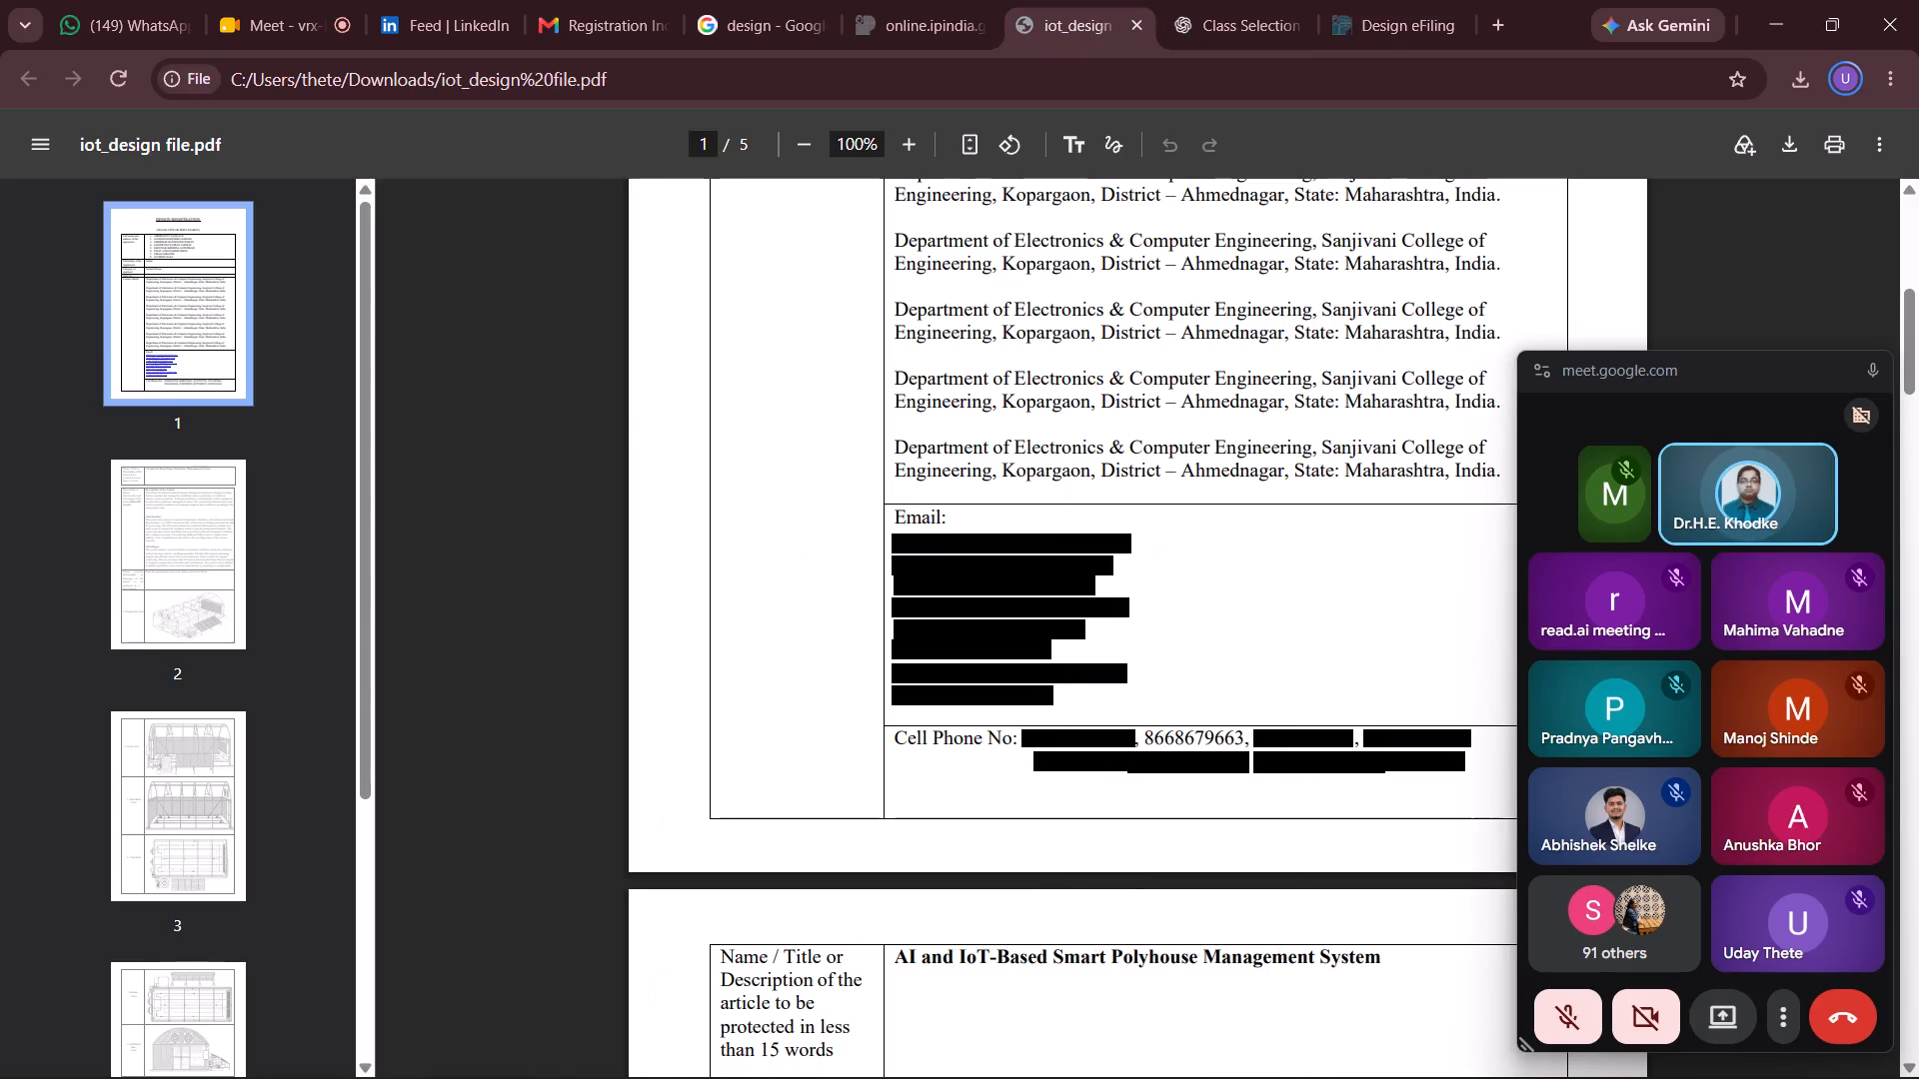
left_click_drag(1035, 735, 1134, 731)
left_click_drag(1134, 731, 1135, 731)
key("ctrl+c")
left_click(1372, 11)
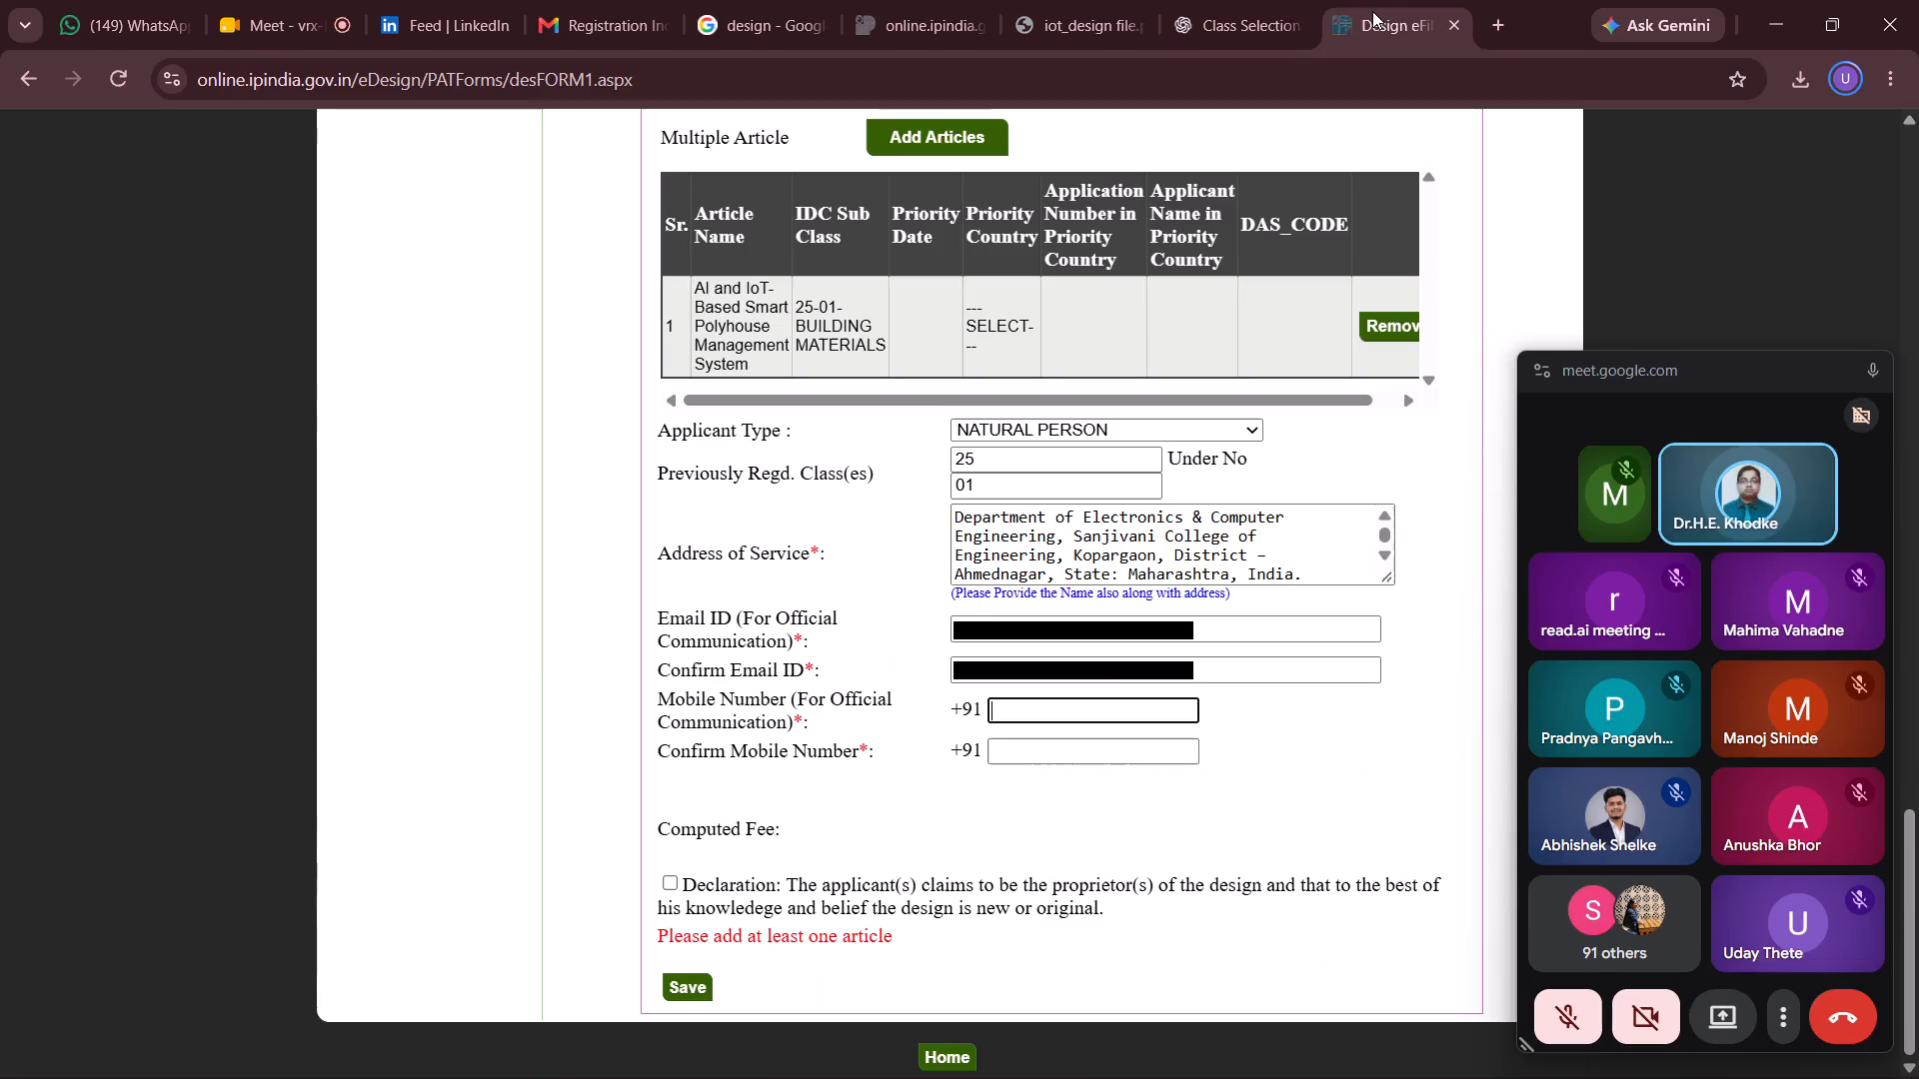
key("ctrl+v")
left_click(1028, 752)
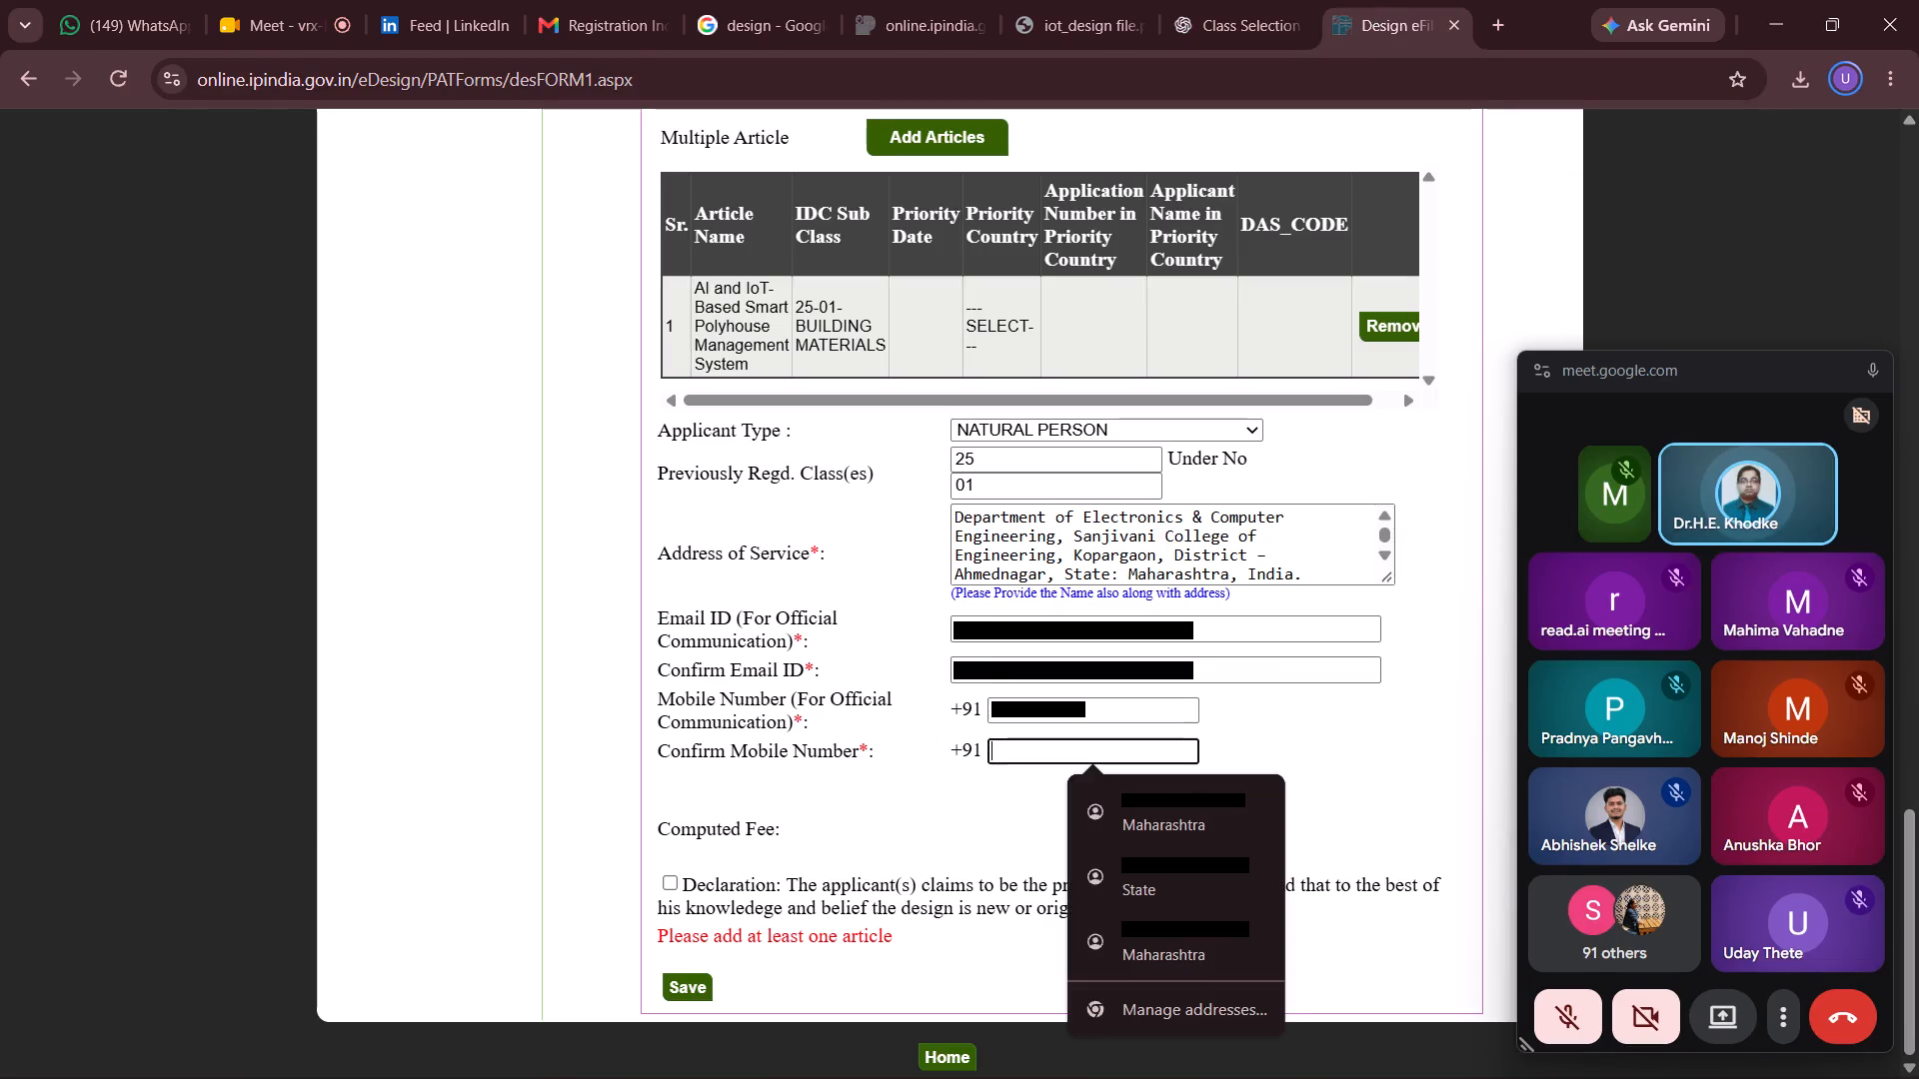
left_click(1063, 25)
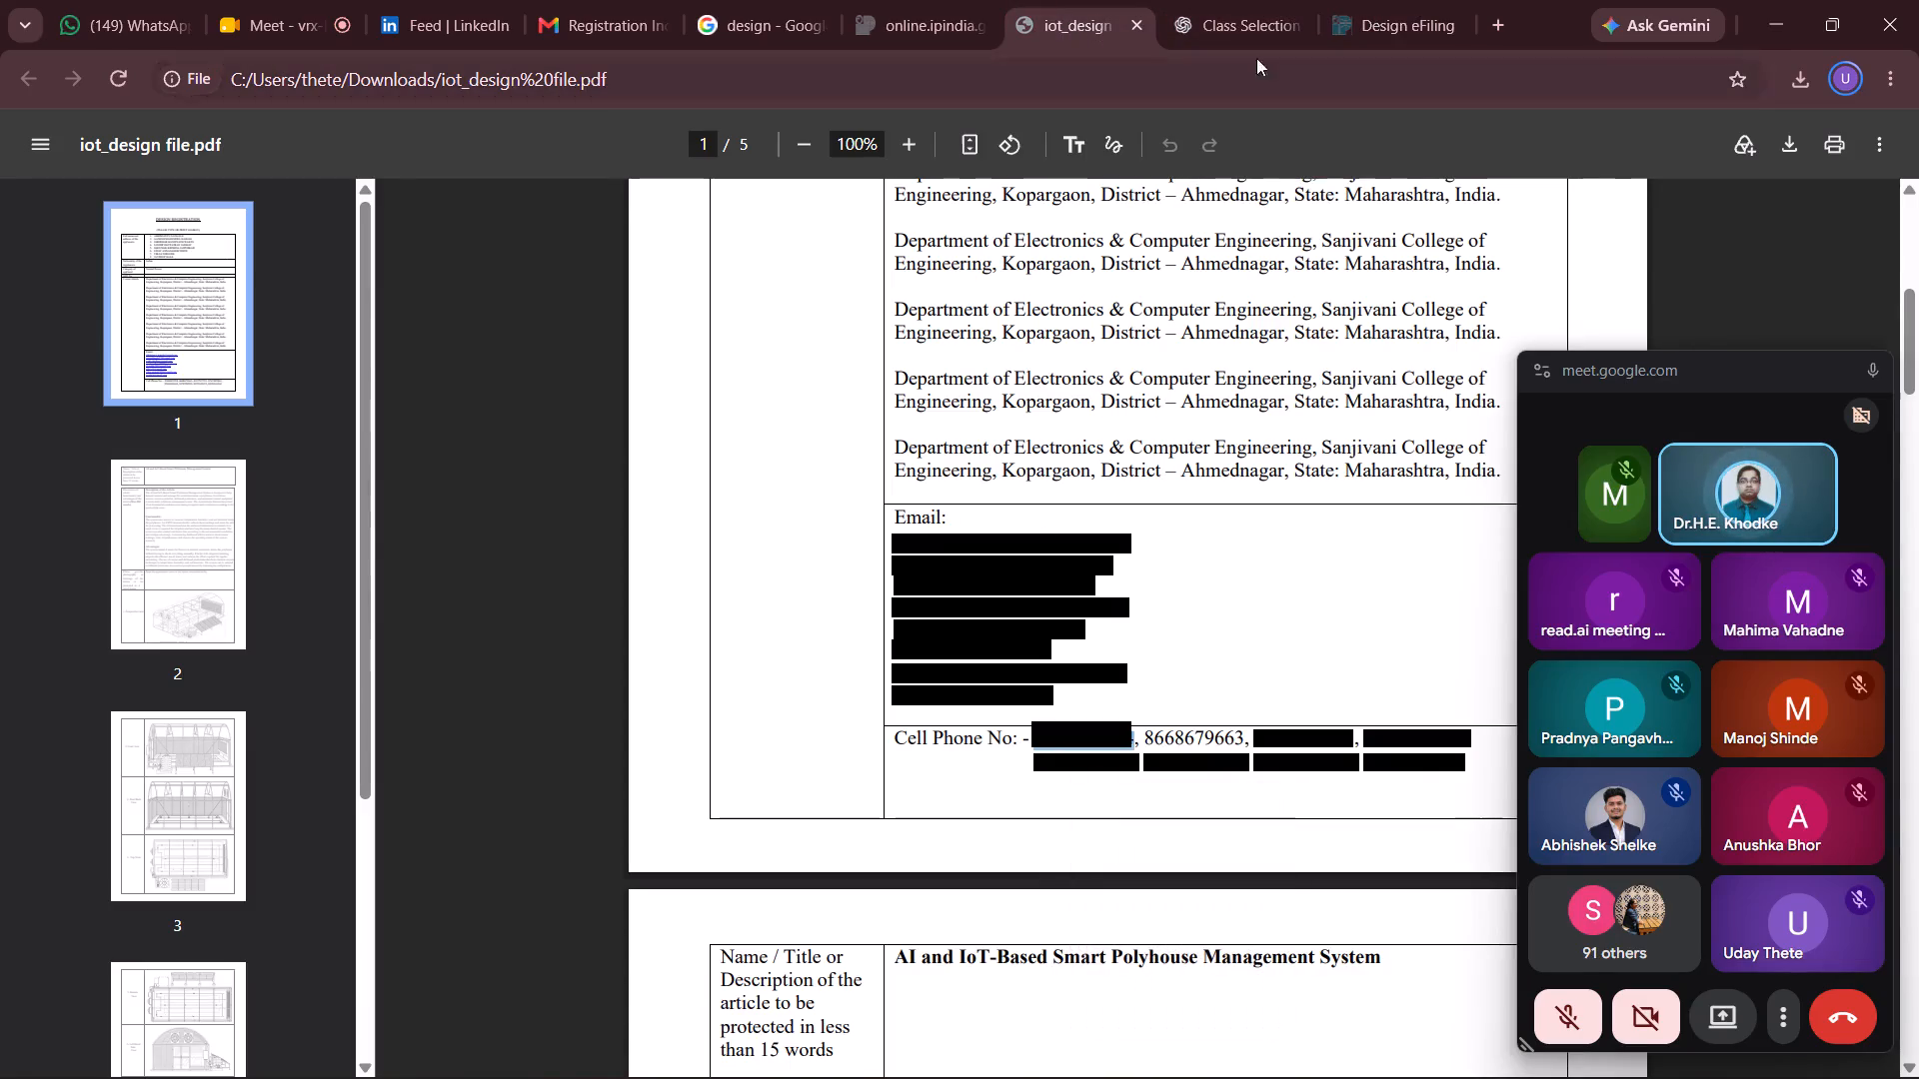
left_click(1364, 12)
key("ctrl+v")
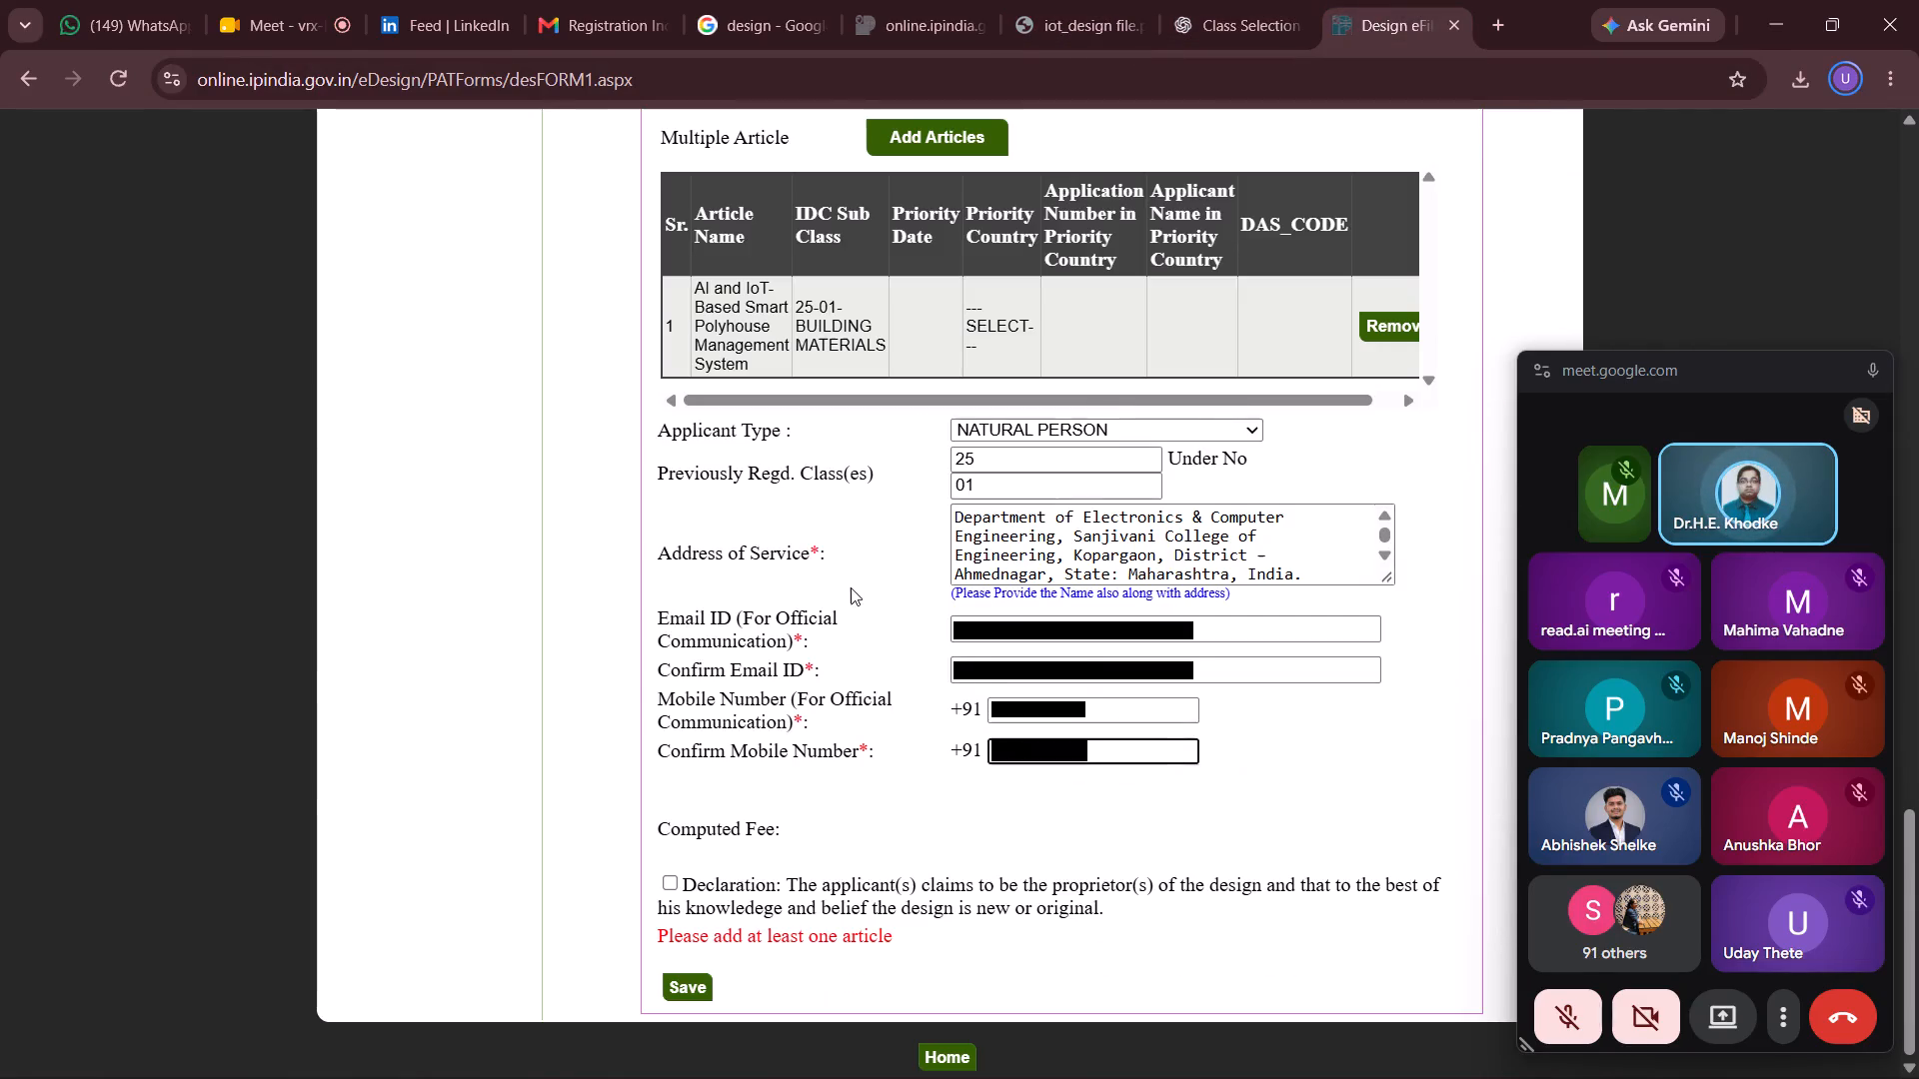
Accept the proprietorship declaration and save the design registration application.
left_click(668, 877)
scroll(758, 806, "down", 4)
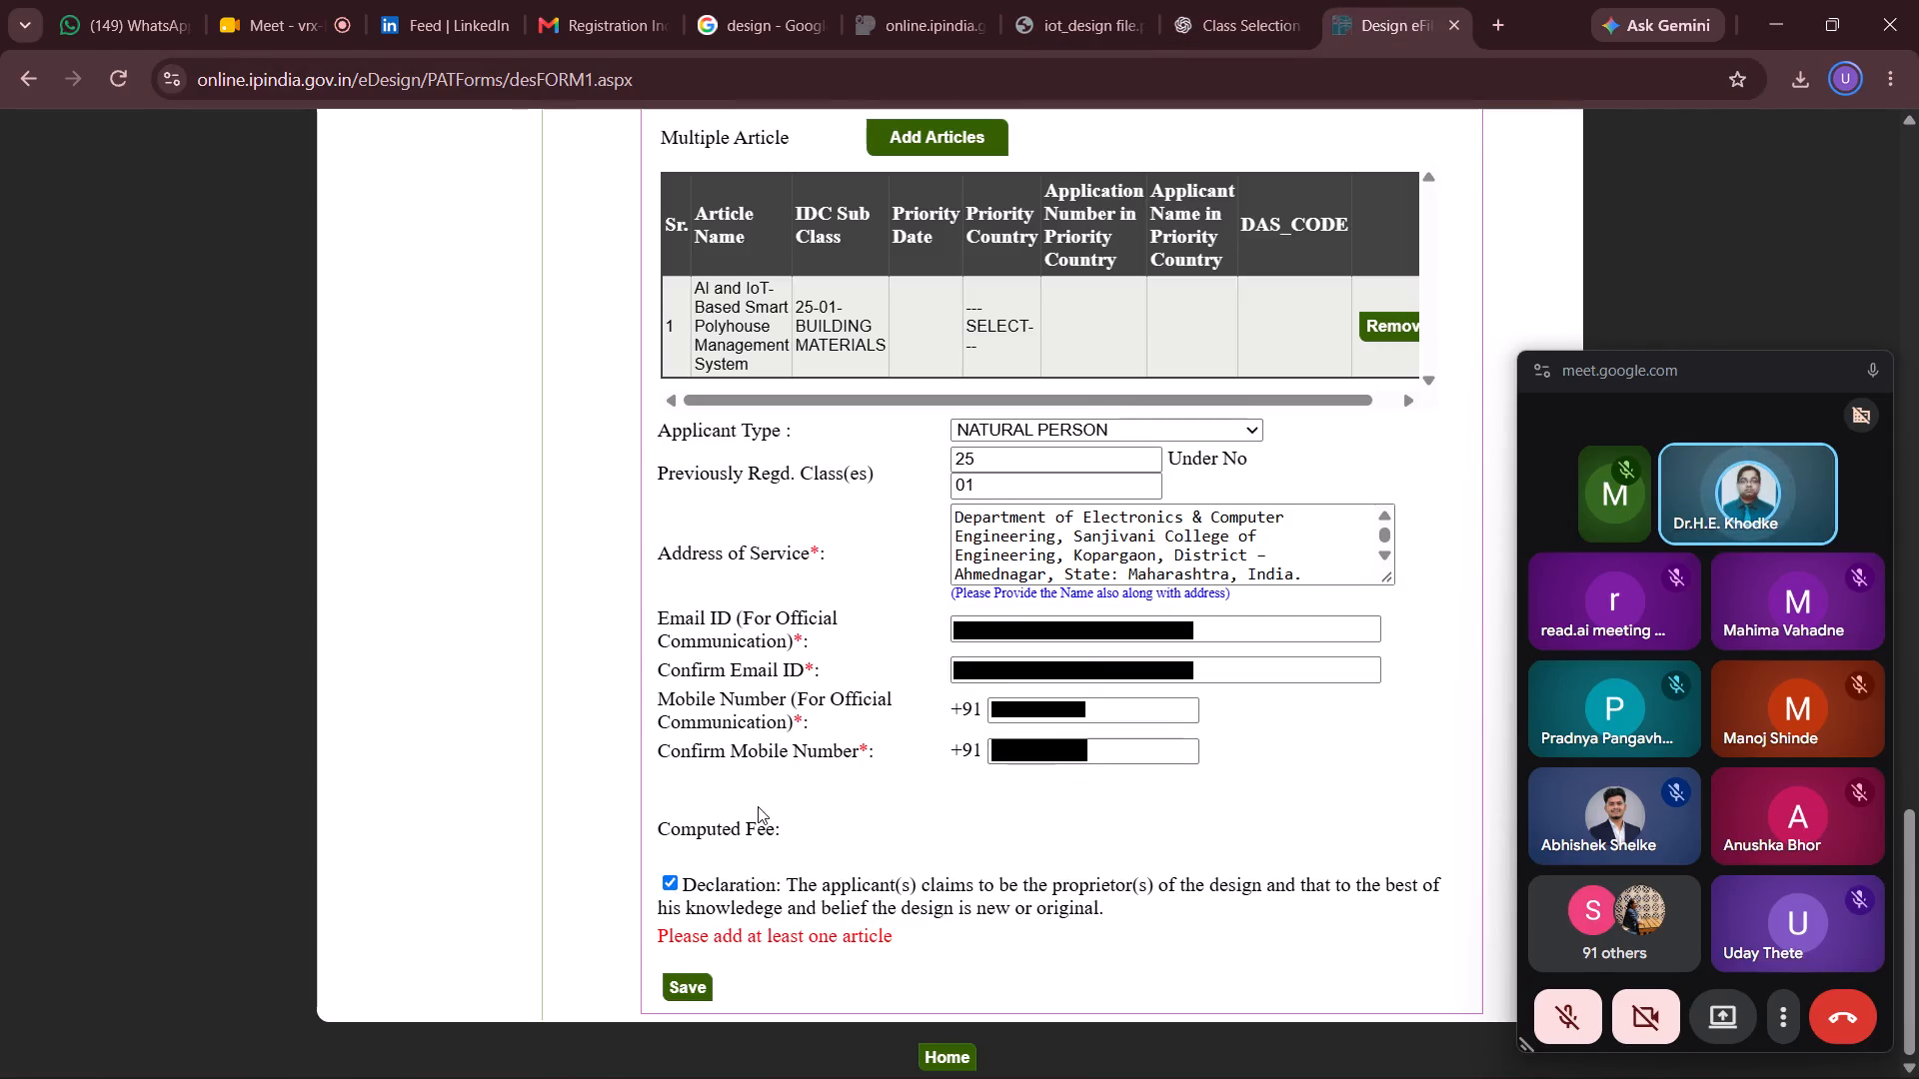
left_click(696, 979)
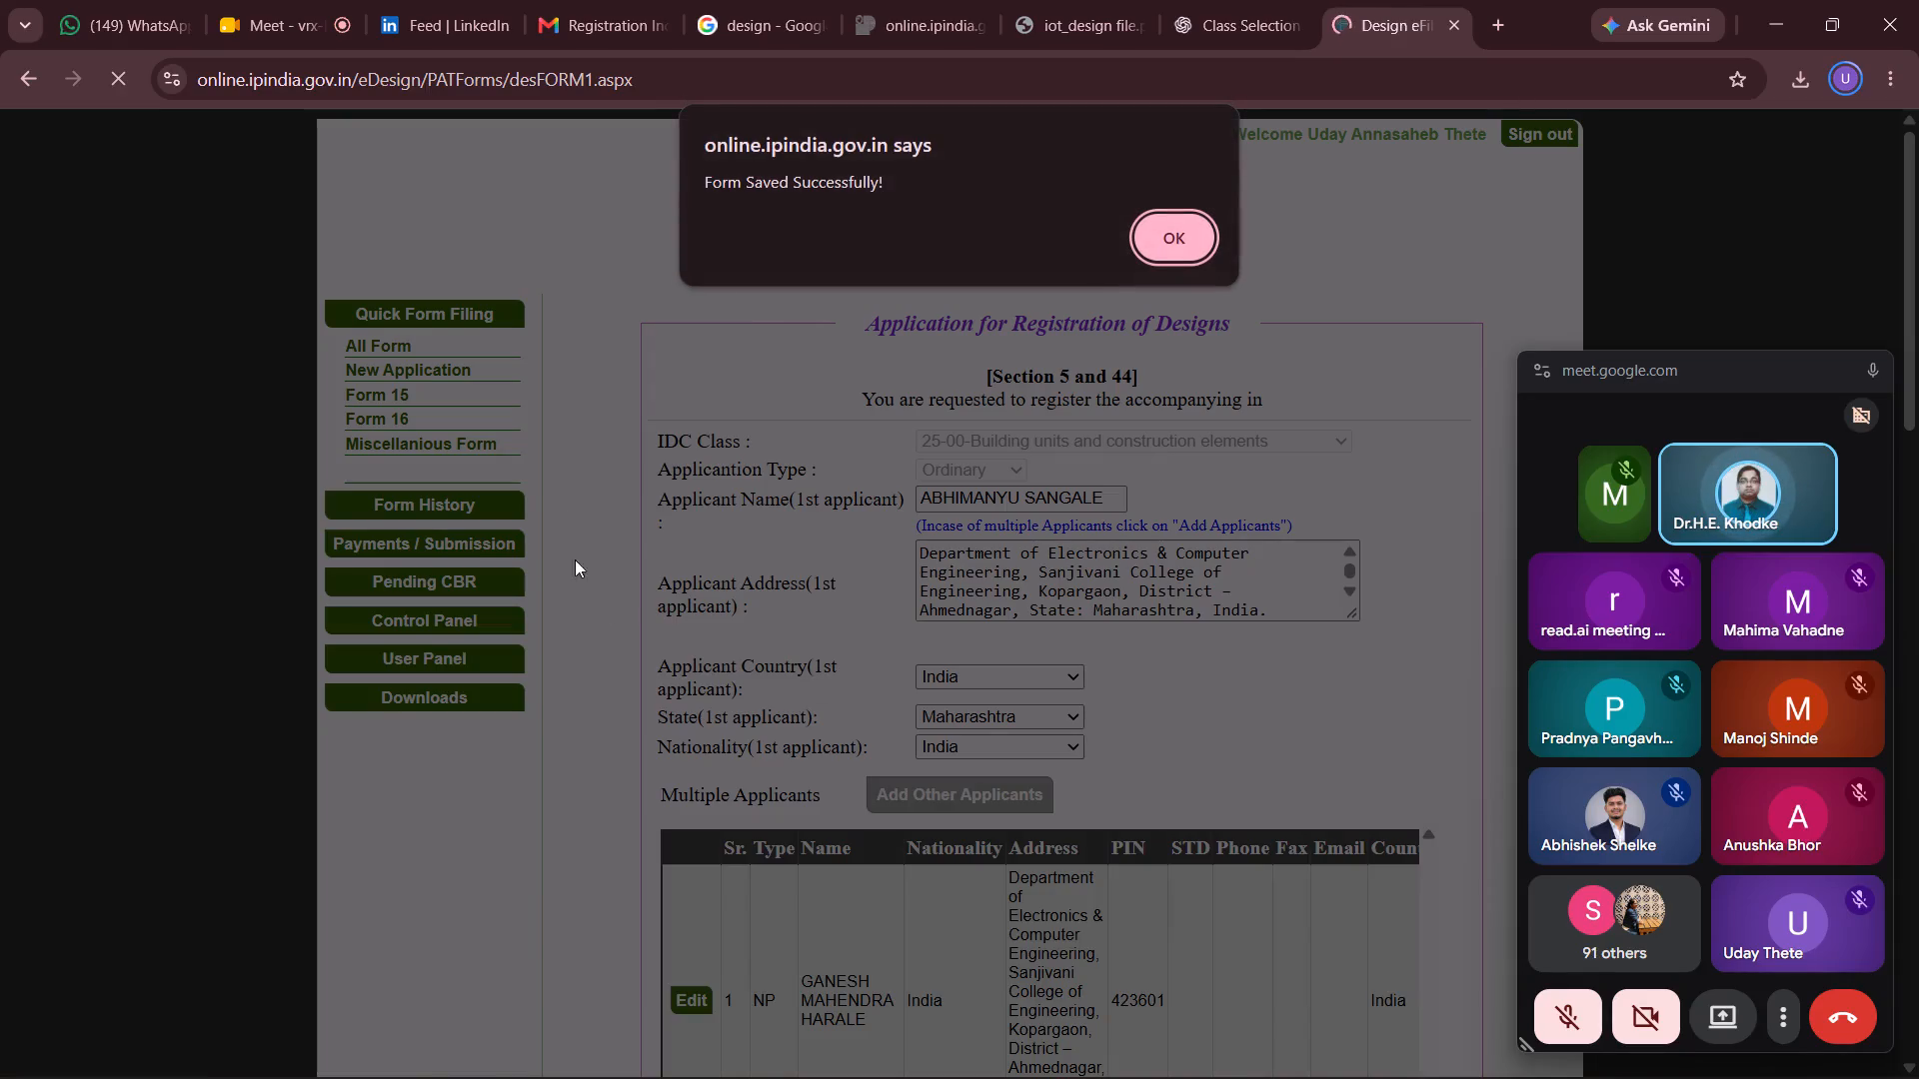
left_click(1203, 243)
Review the saved application form, and open the list of drafted forms from the form history.
scroll(1041, 581, "down", 7)
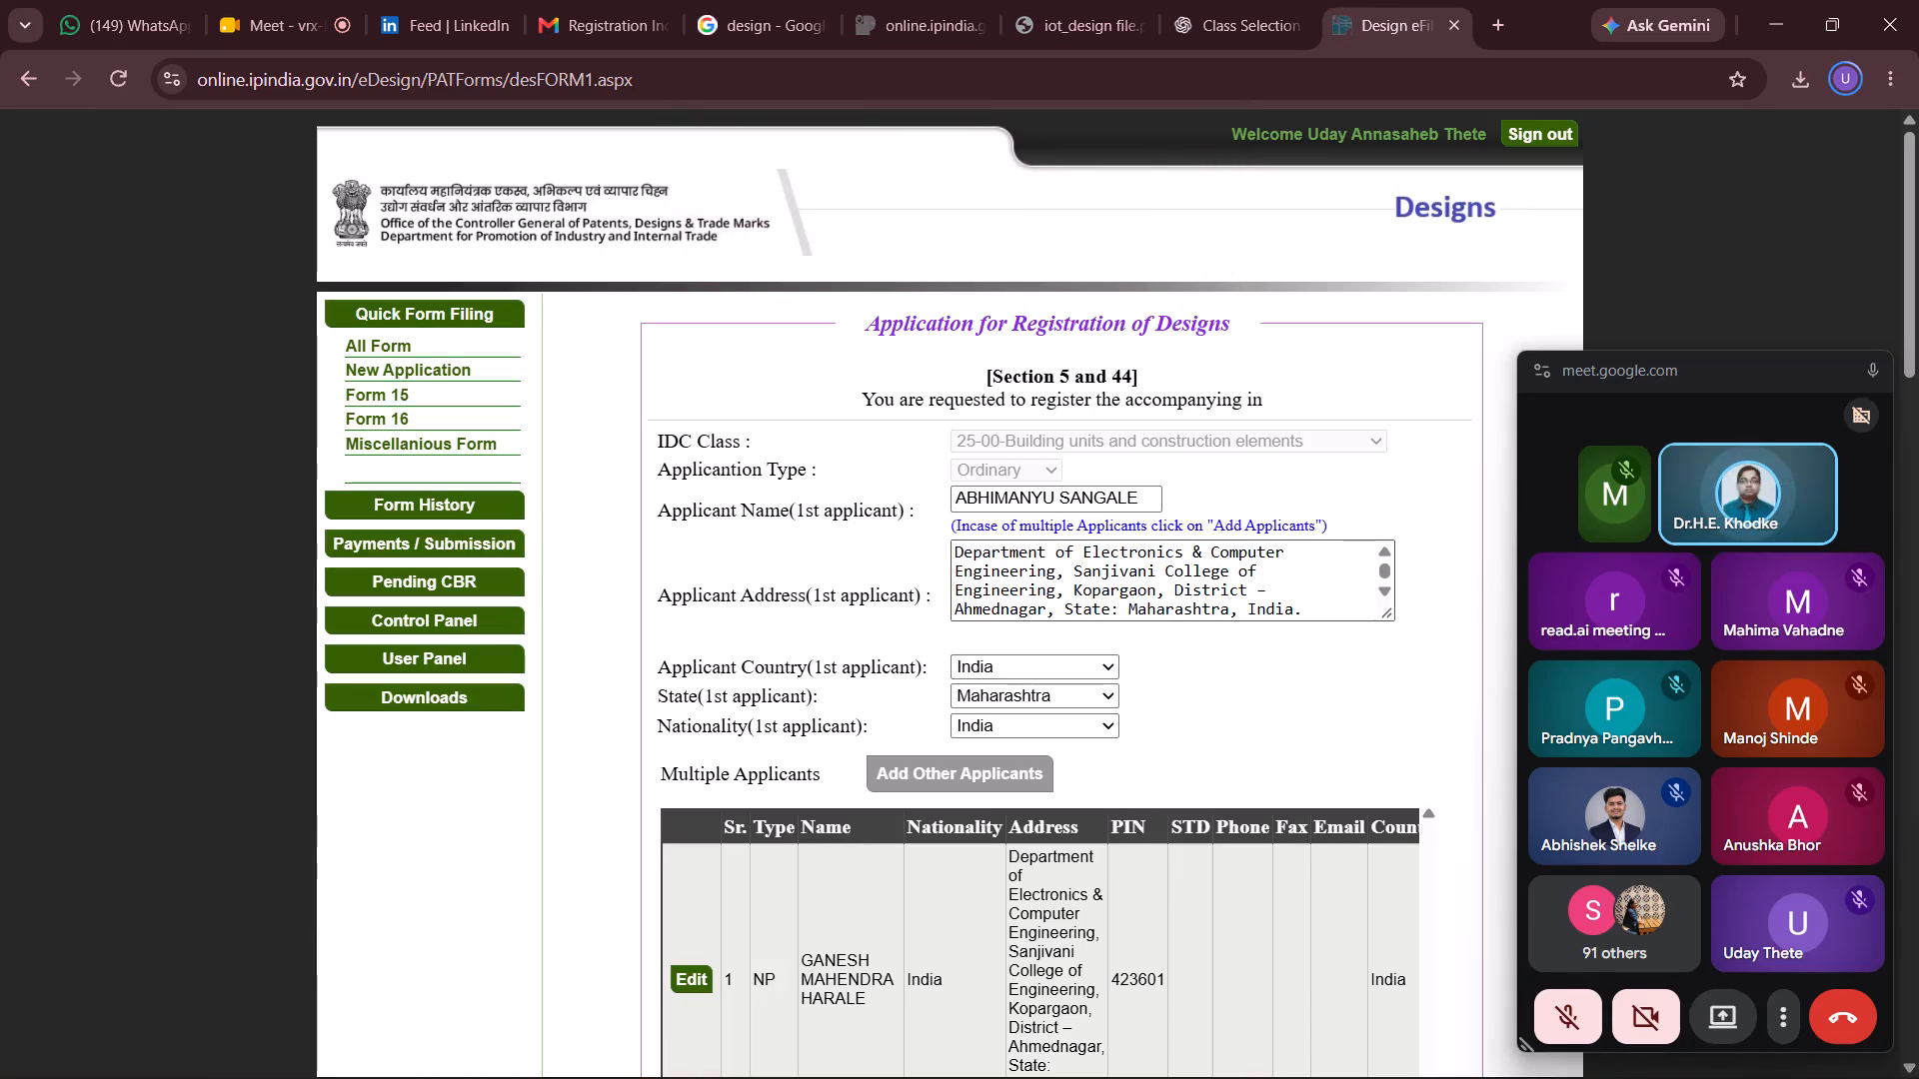
scroll(1237, 380, "down", 20)
scroll(1237, 380, "down", 4)
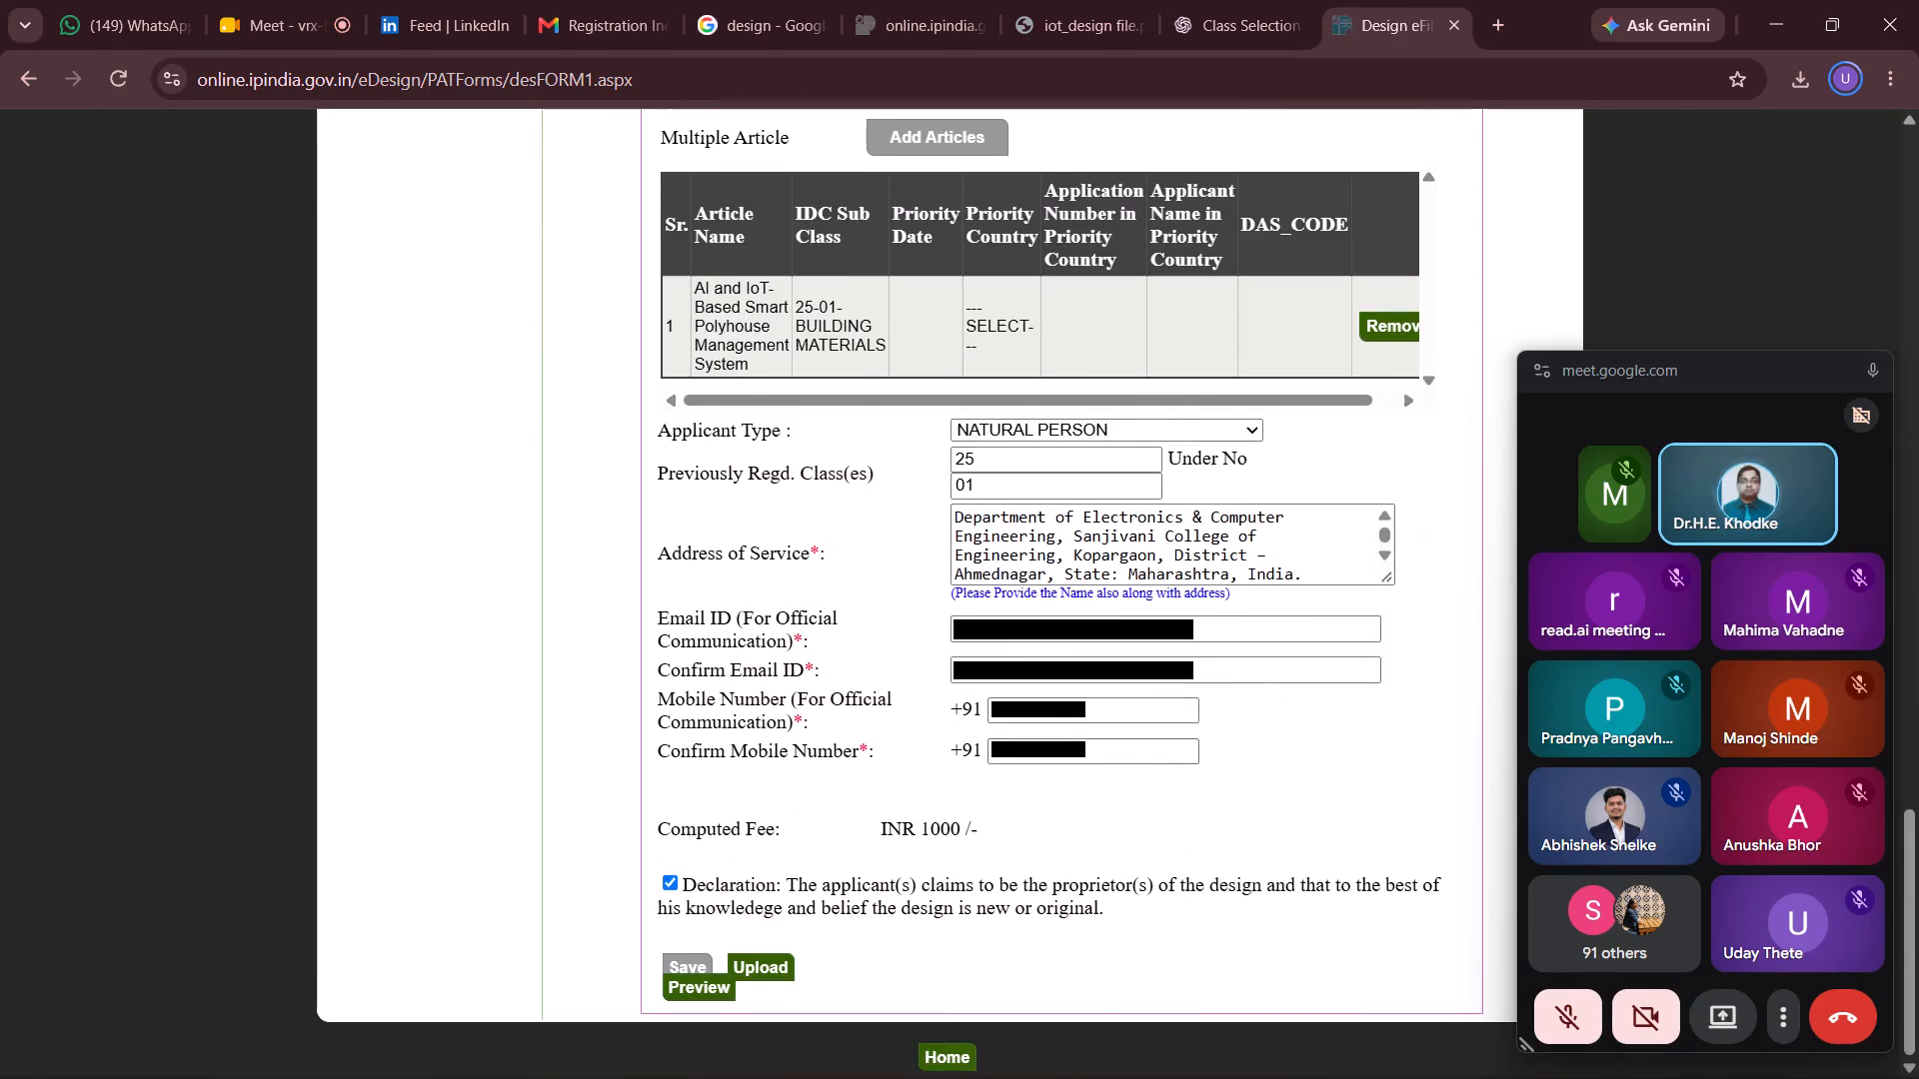
scroll(1117, 596, "up", 20)
scroll(1117, 596, "up", 3)
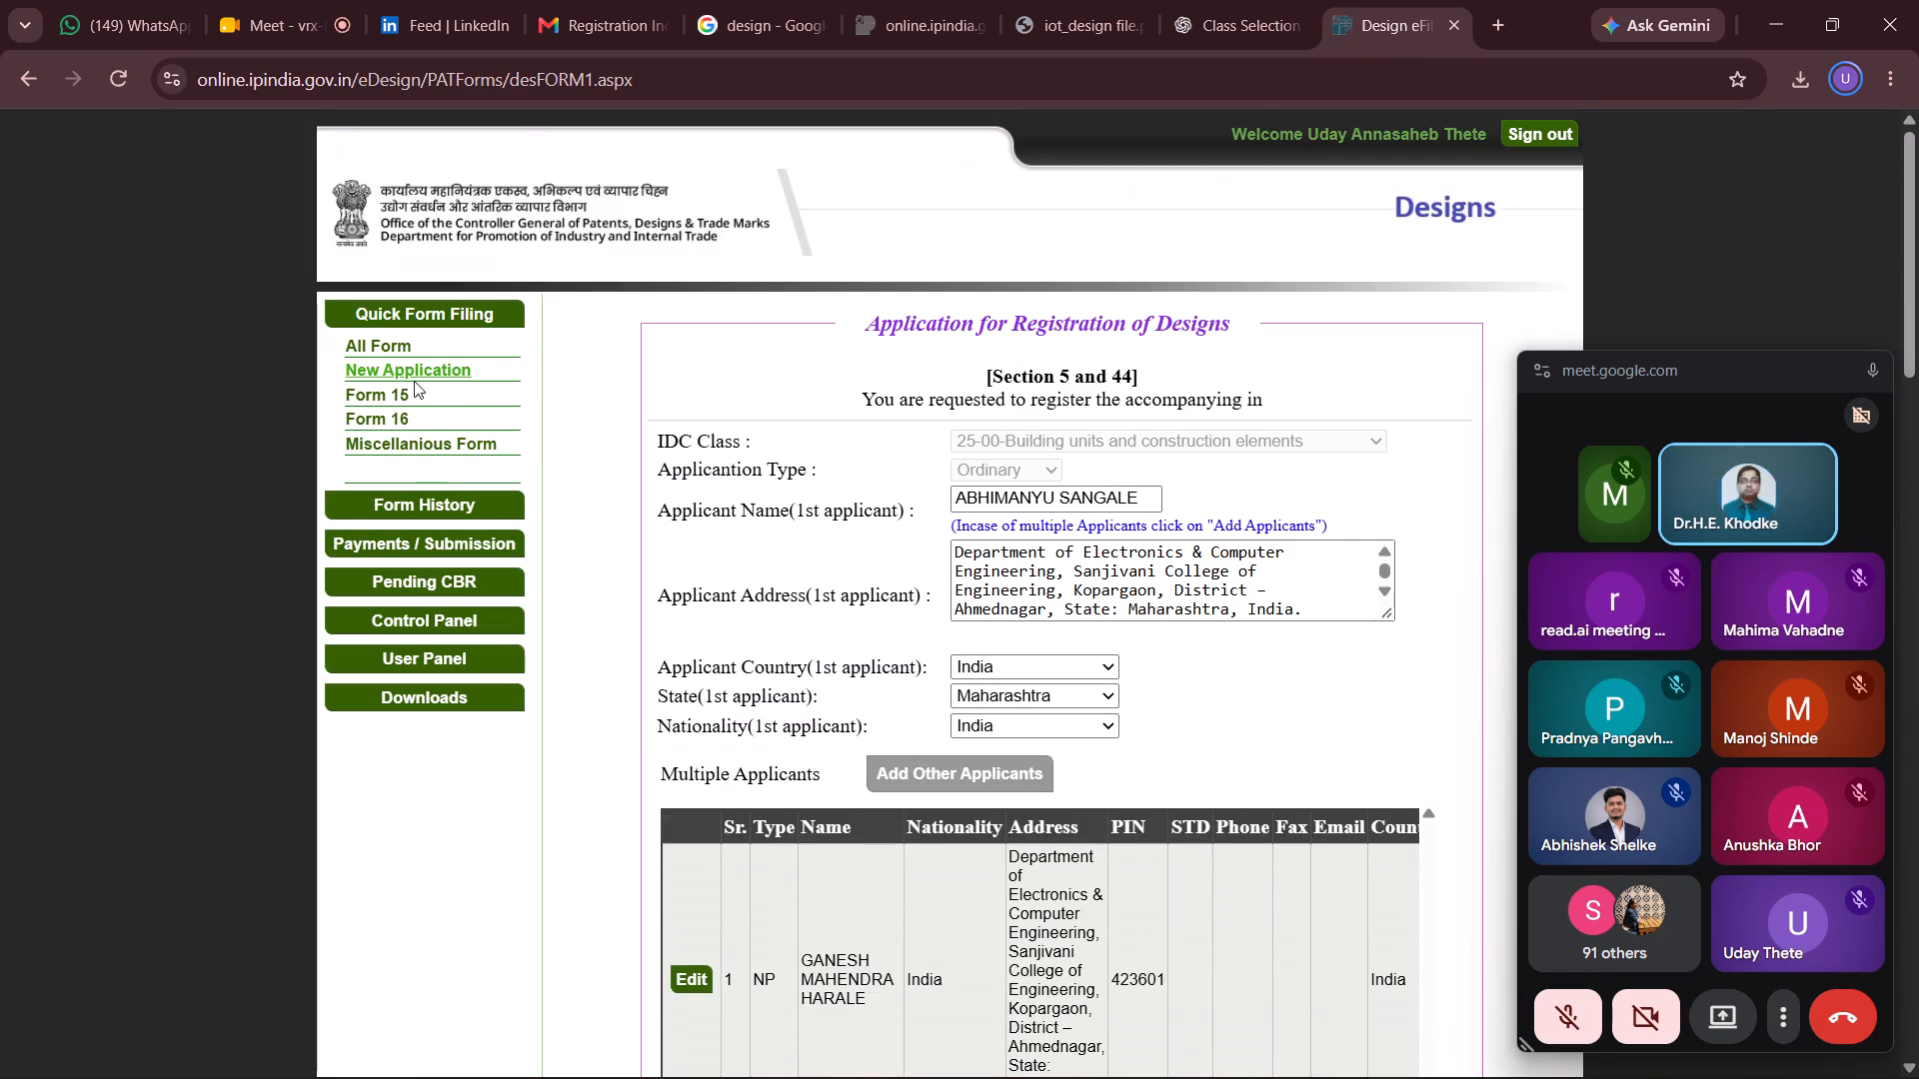
left_click(397, 345)
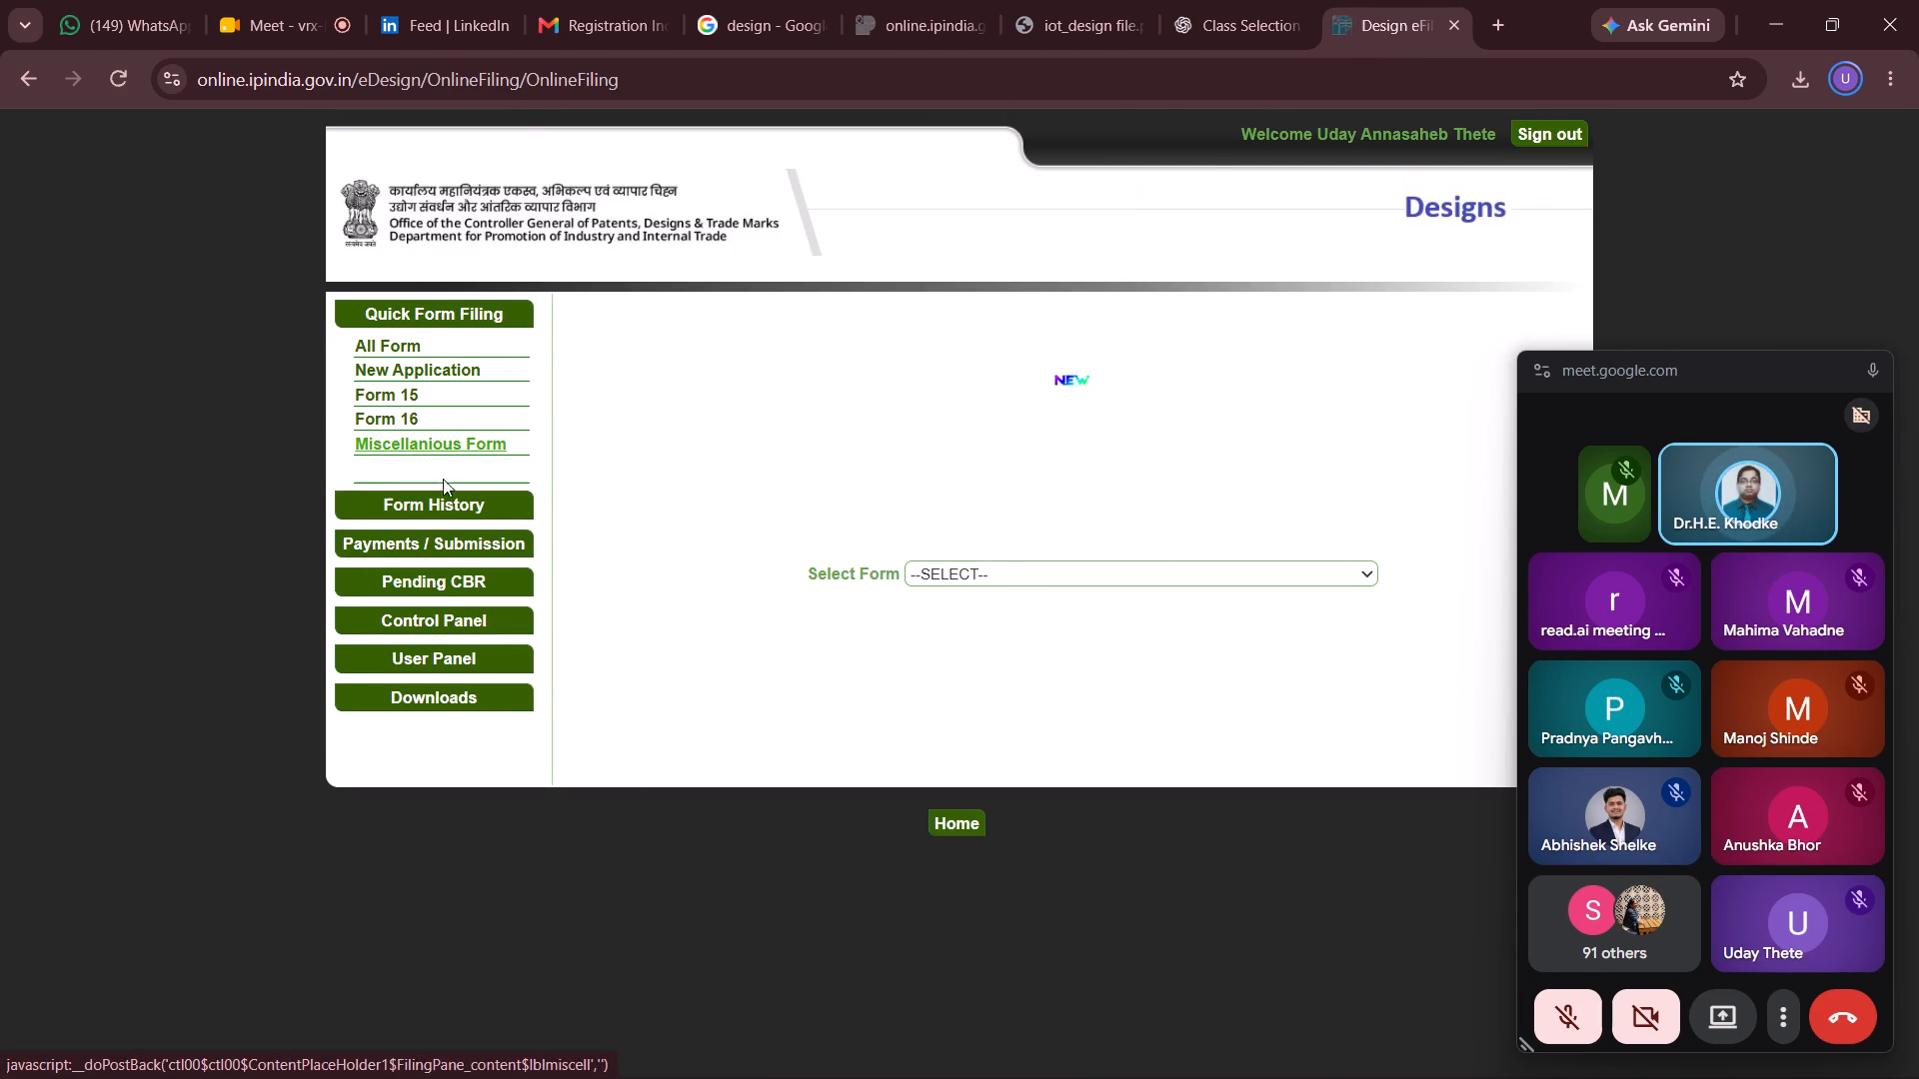
left_click(441, 518)
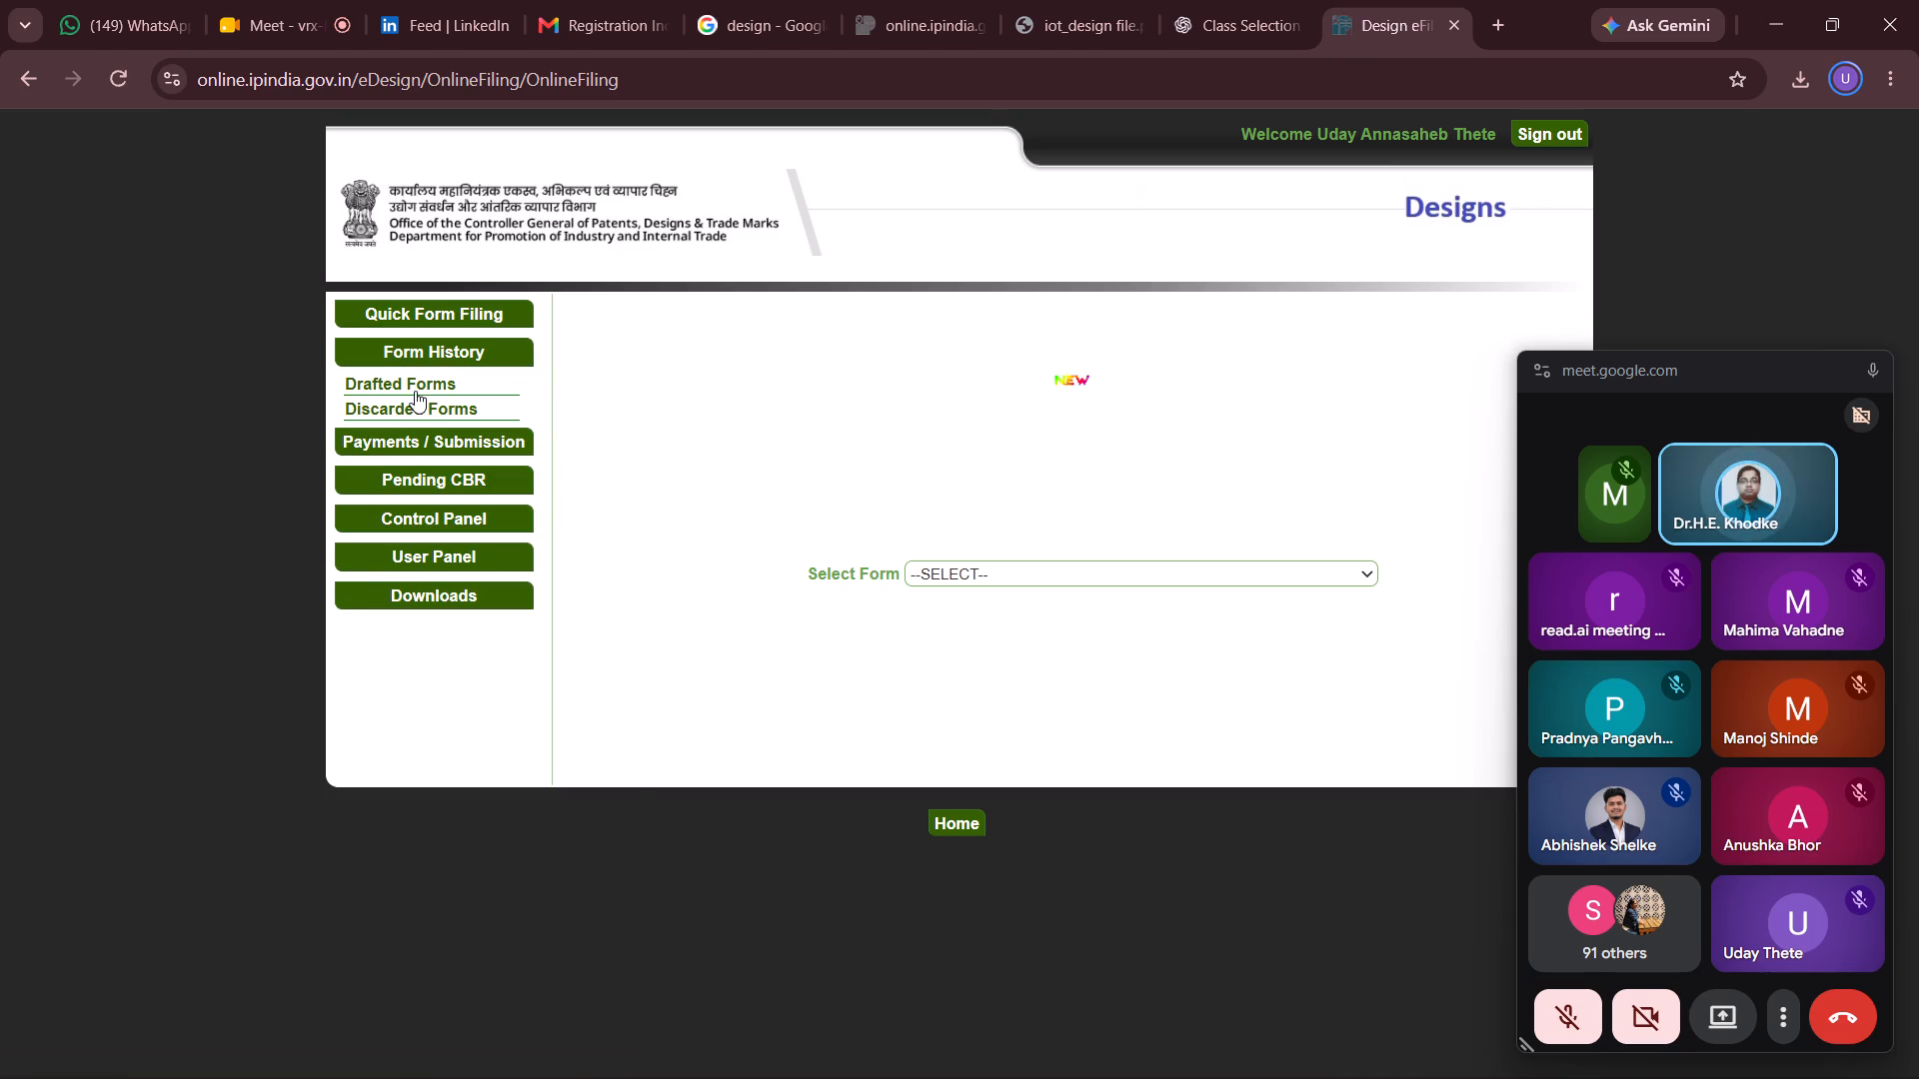
left_click(415, 390)
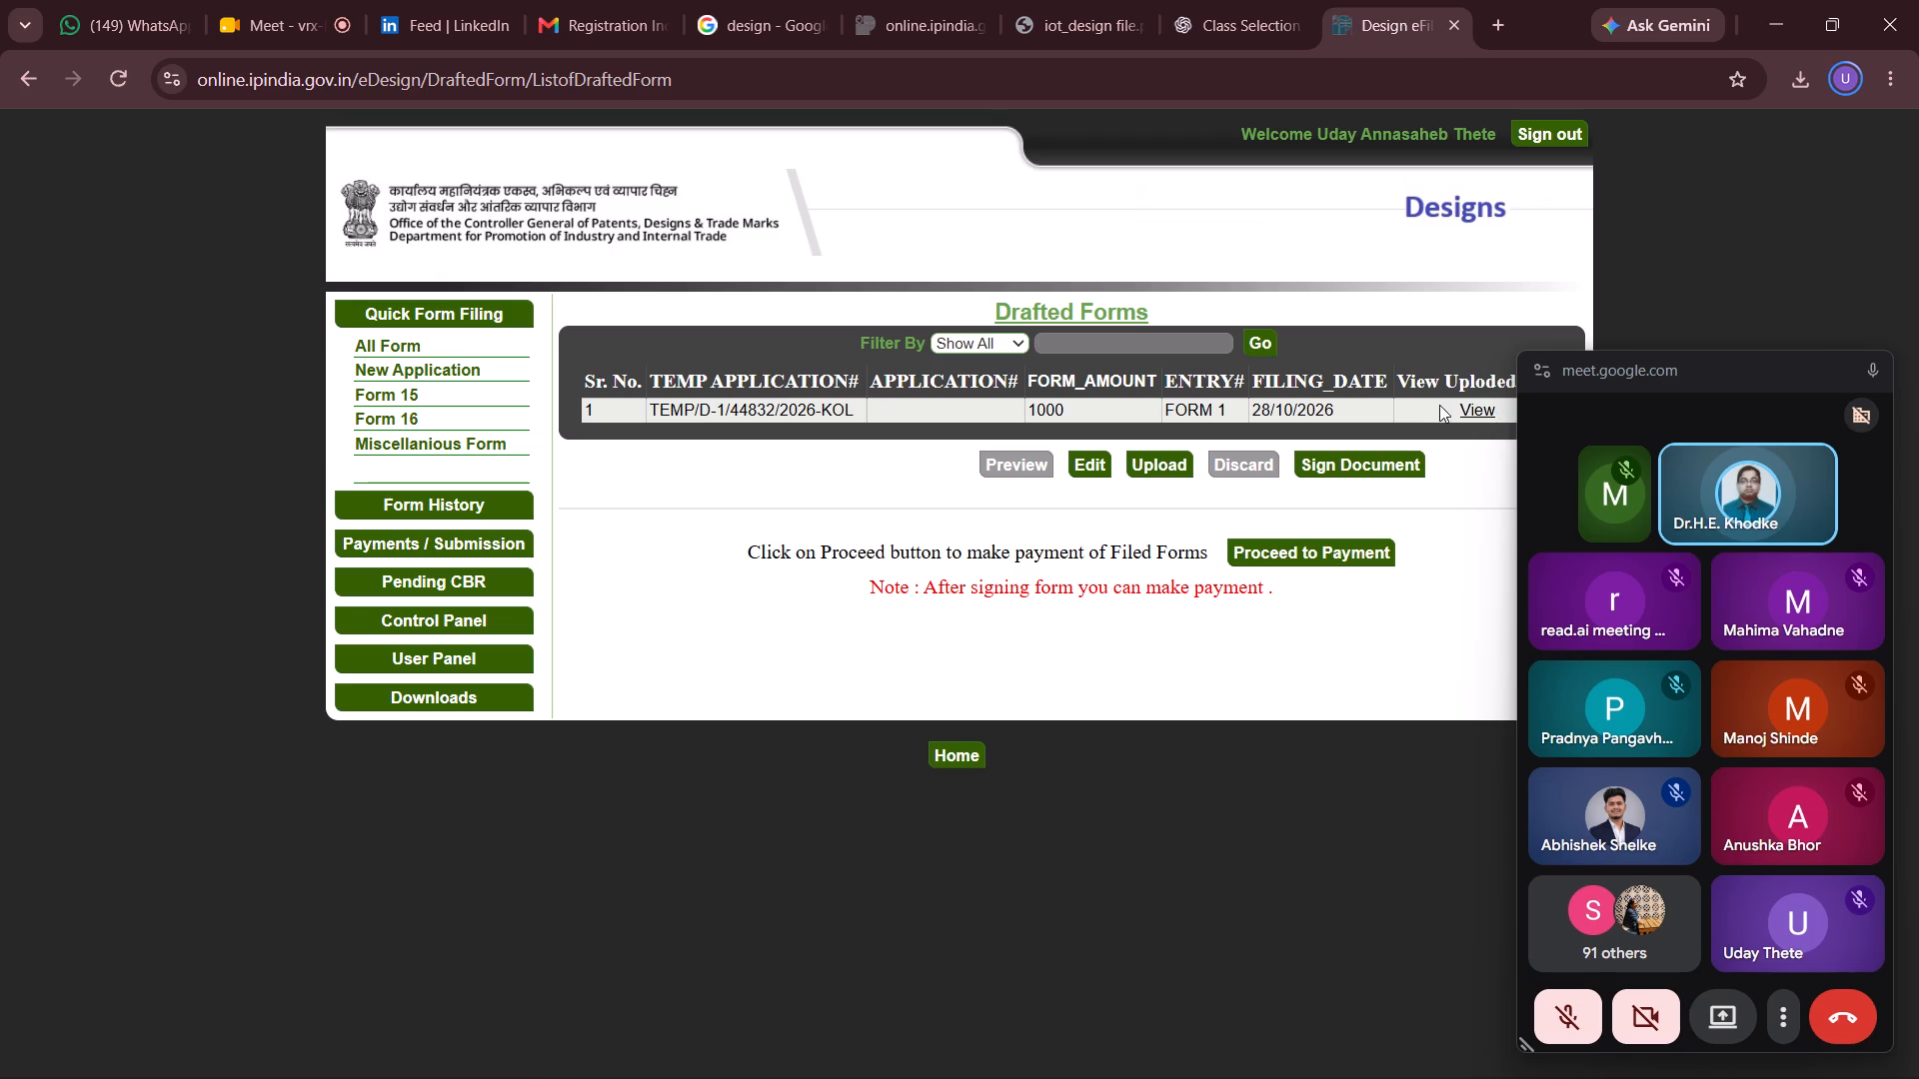
View the uploaded documents of the drafted FORM 1 application, and return to the drafted forms list.
left_click(1482, 405)
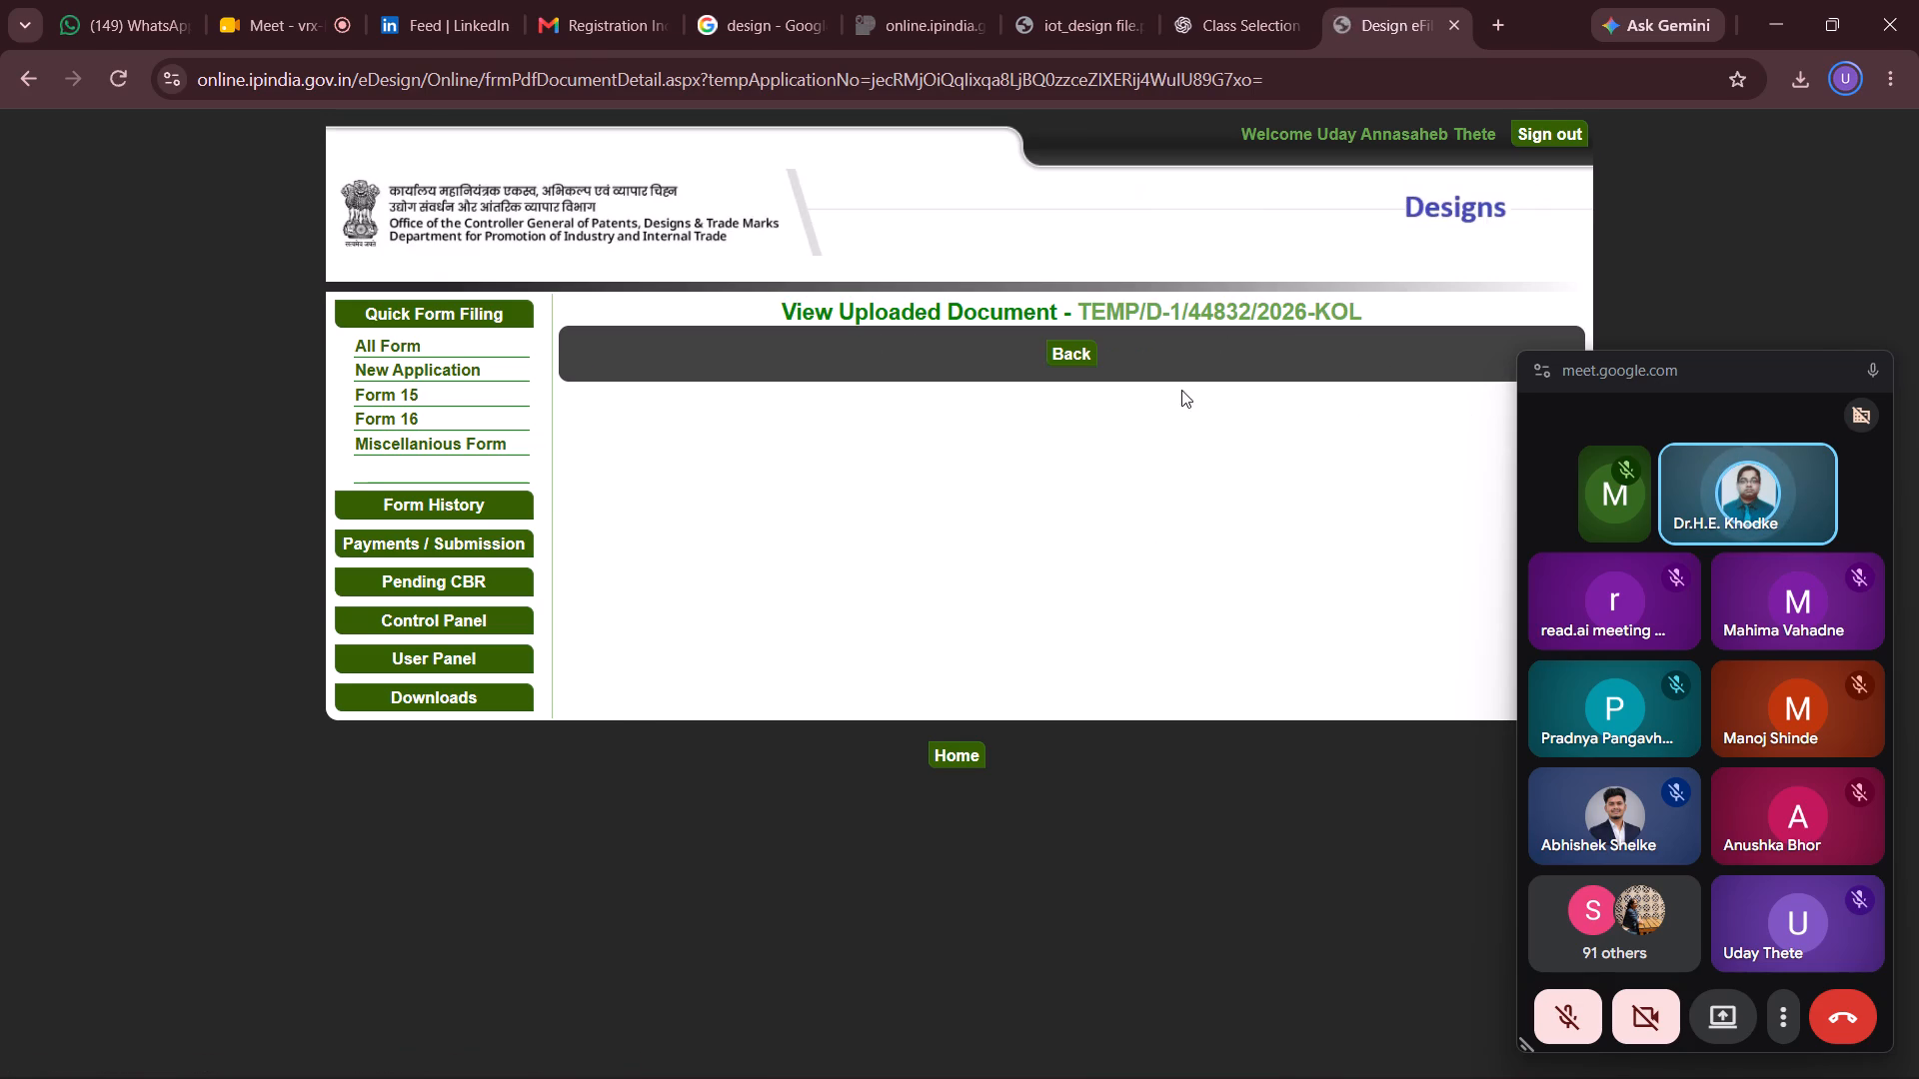
scroll(1125, 425, "down", 5)
left_click(1077, 359)
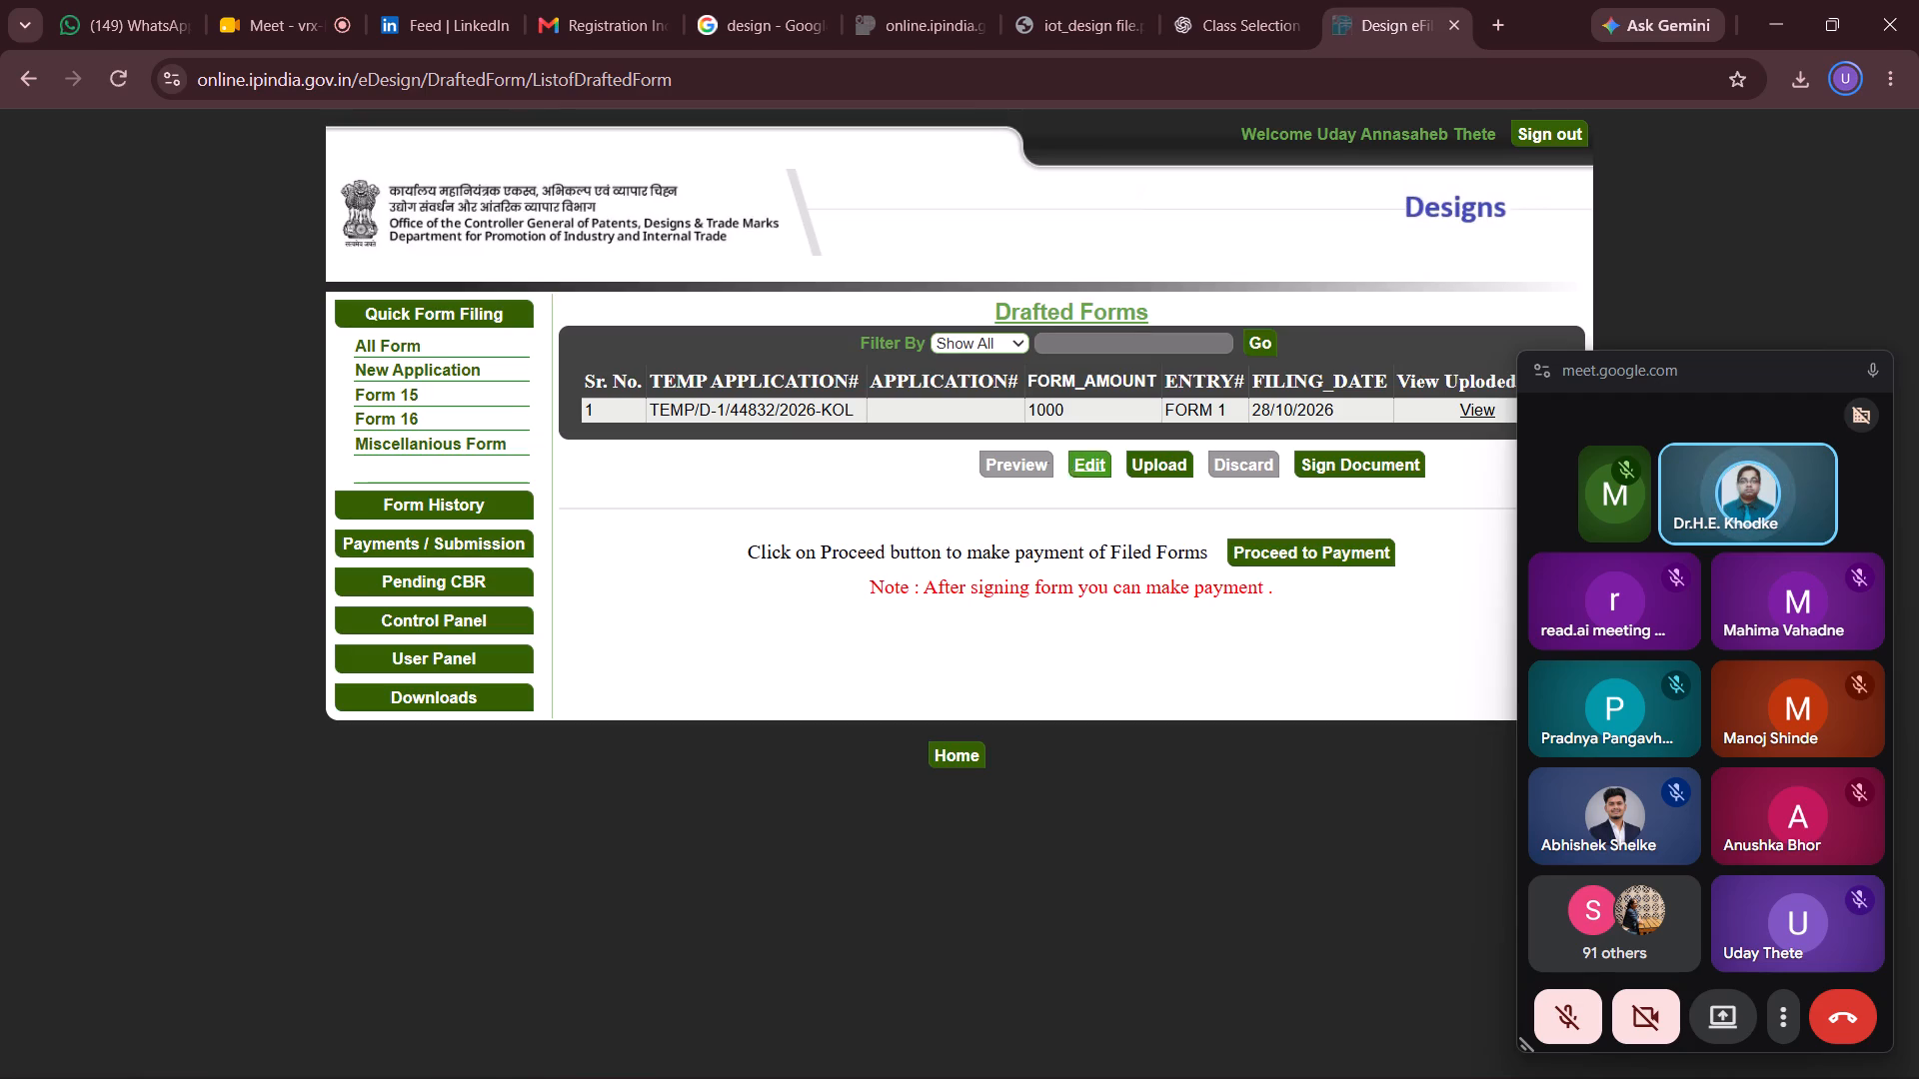
Preview the drafted FORM 1 application and examine its applicants, article, registered class, service address and declaration.
left_click(1118, 399)
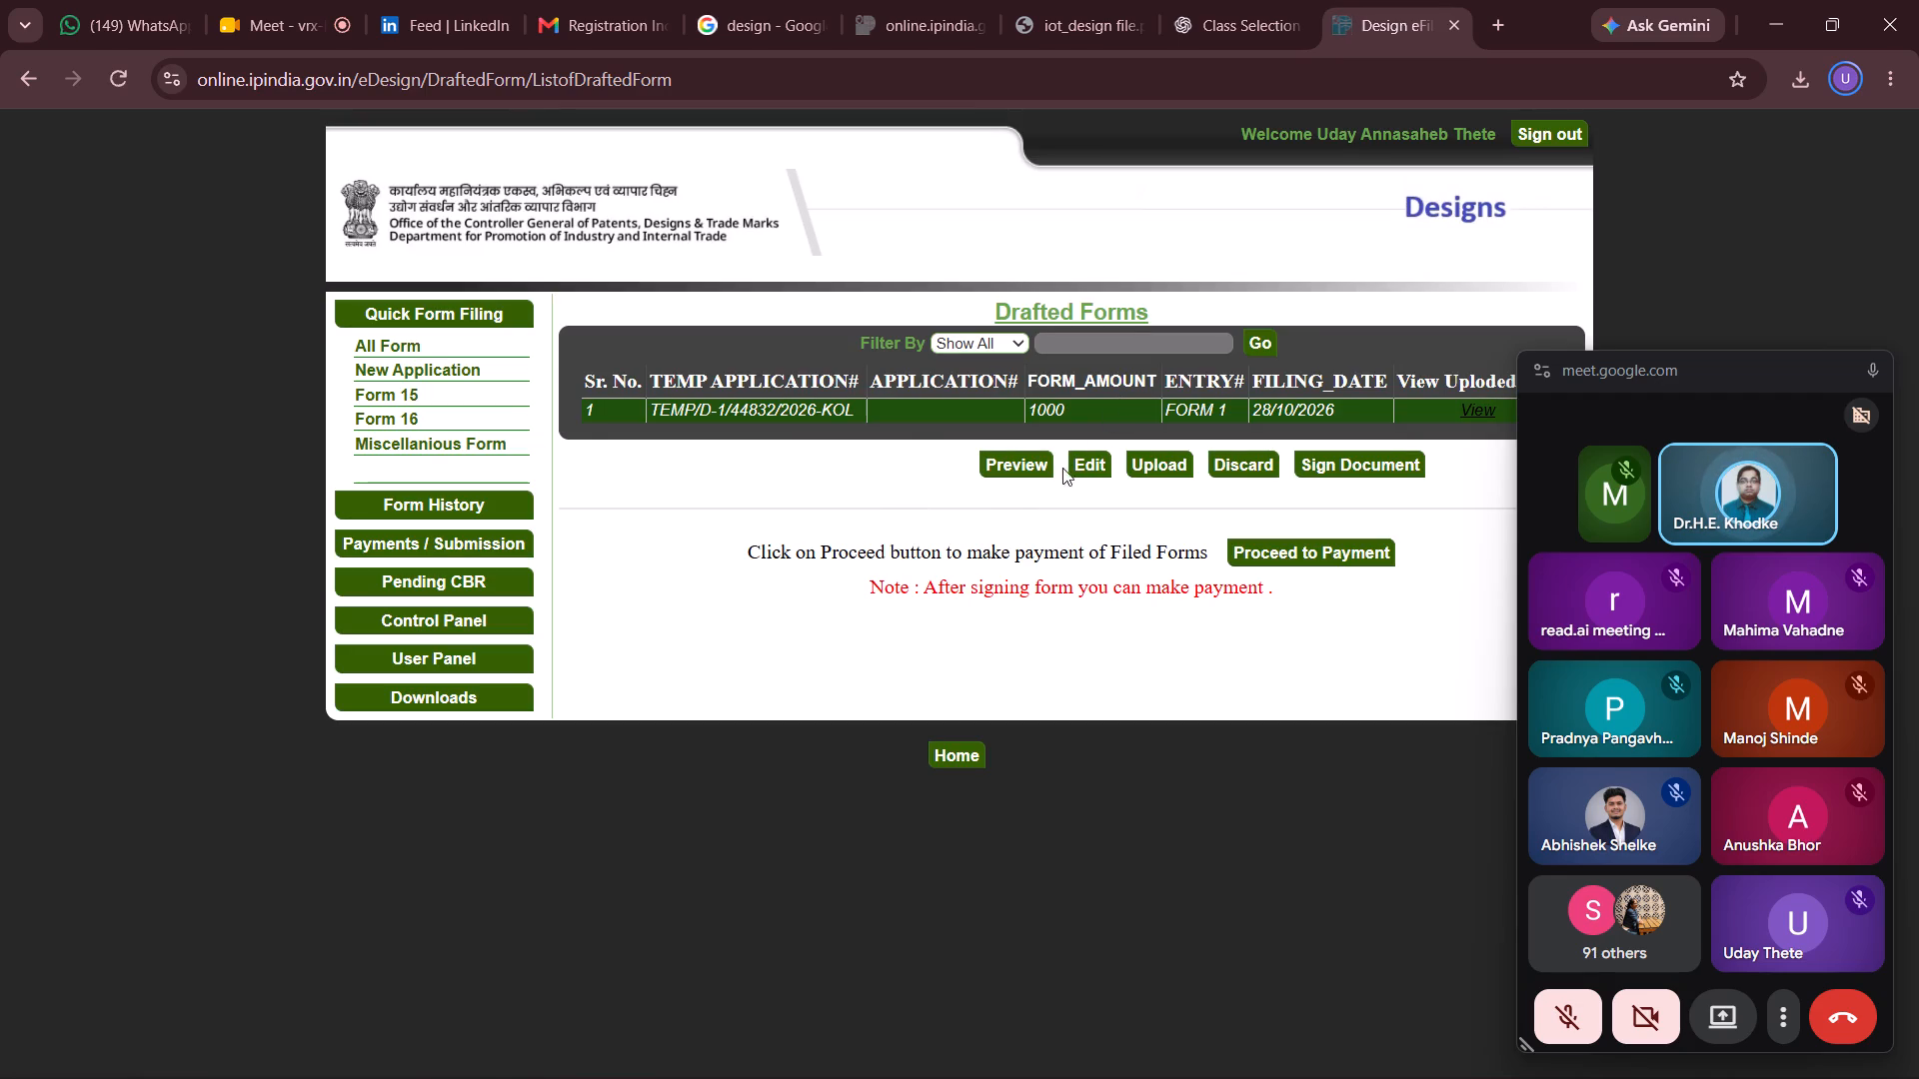
left_click(1035, 465)
scroll(1249, 484, "down", 13)
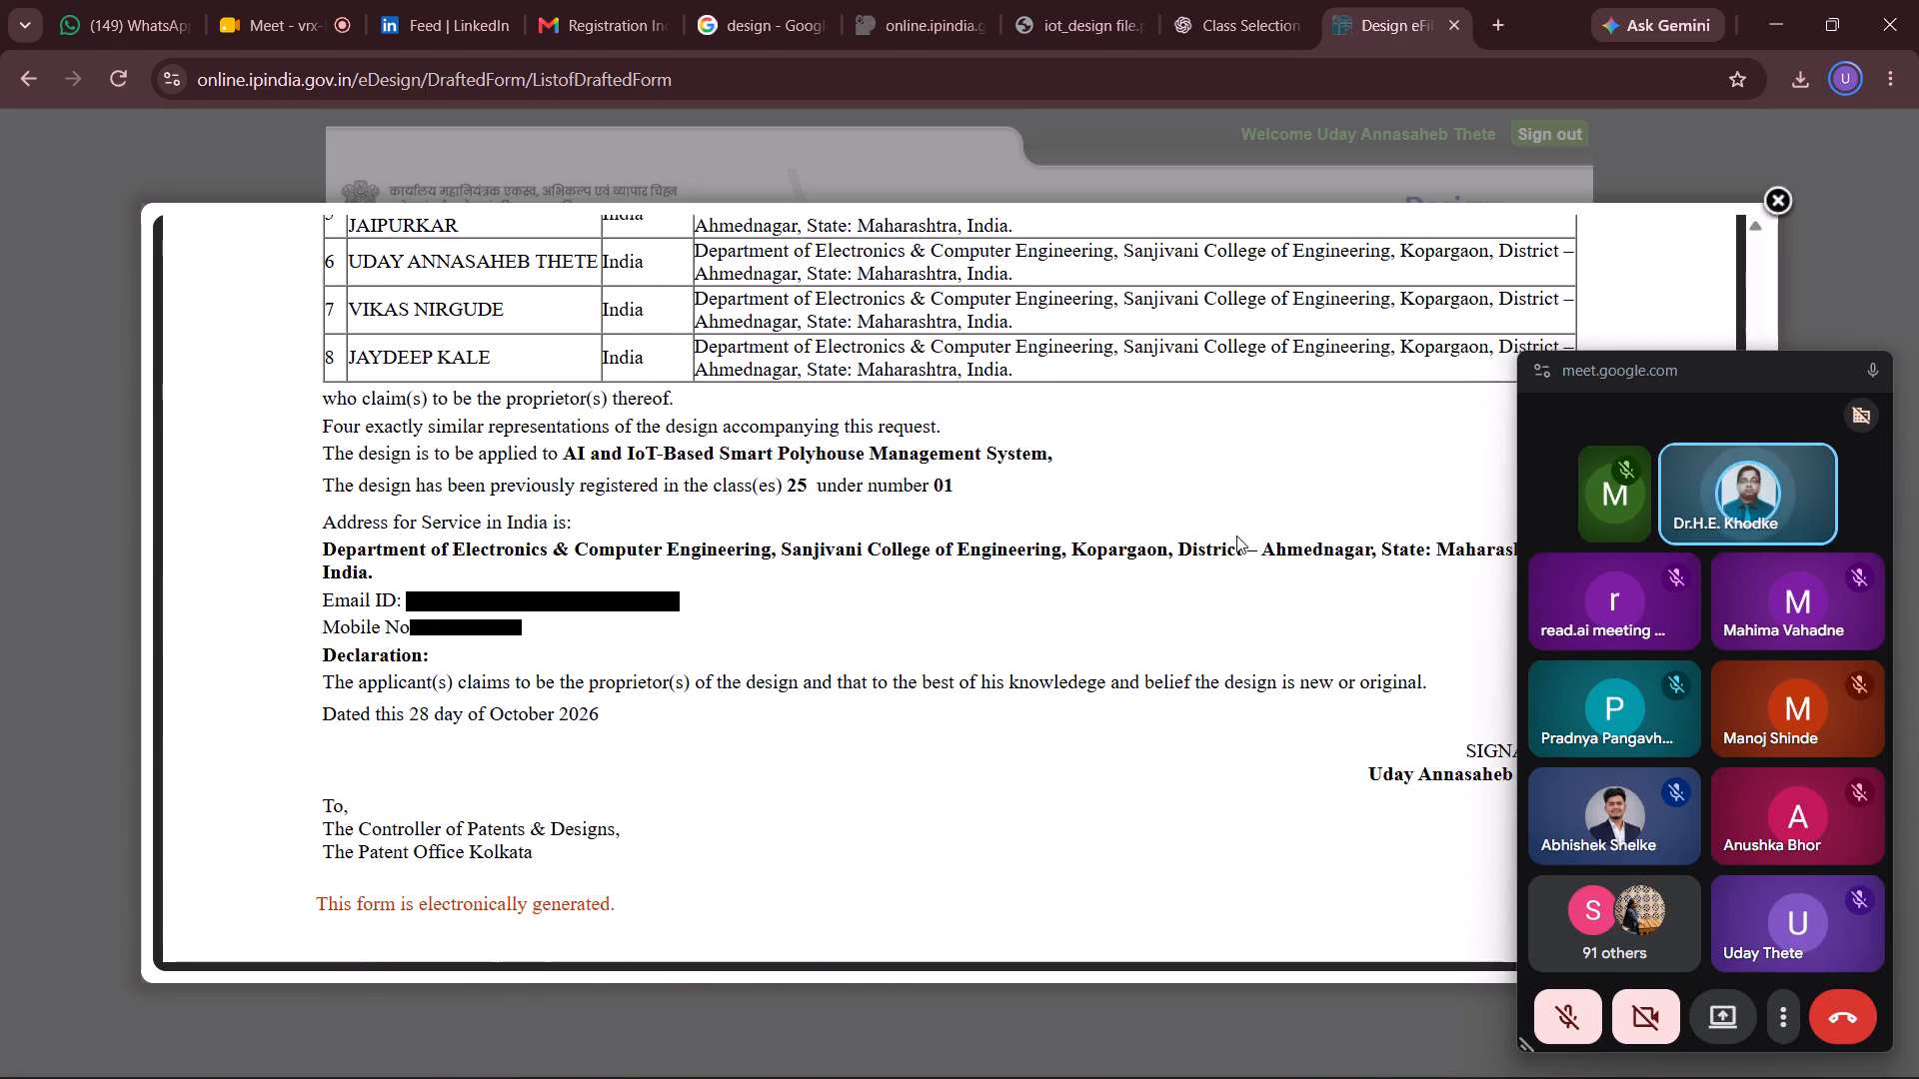